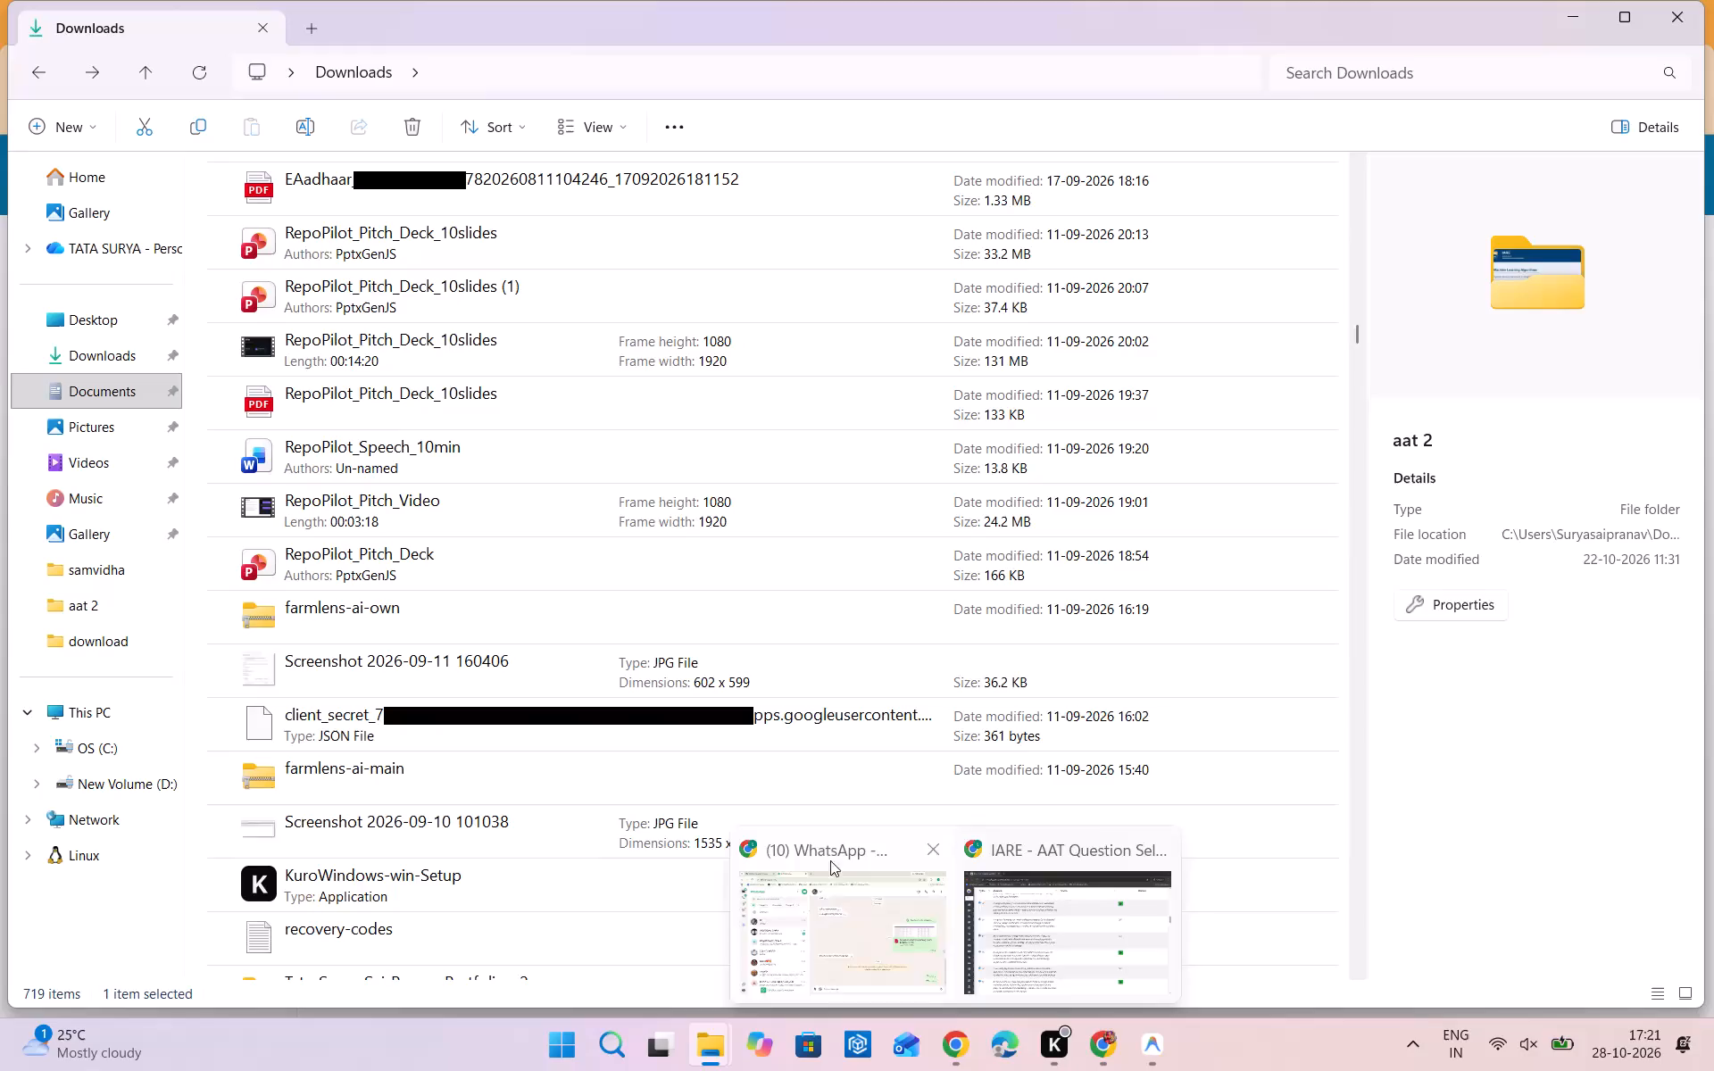
# Look through the Downloads folder for an existing presentation file to reuse.
pyautogui.scroll(-2, 712, 627)
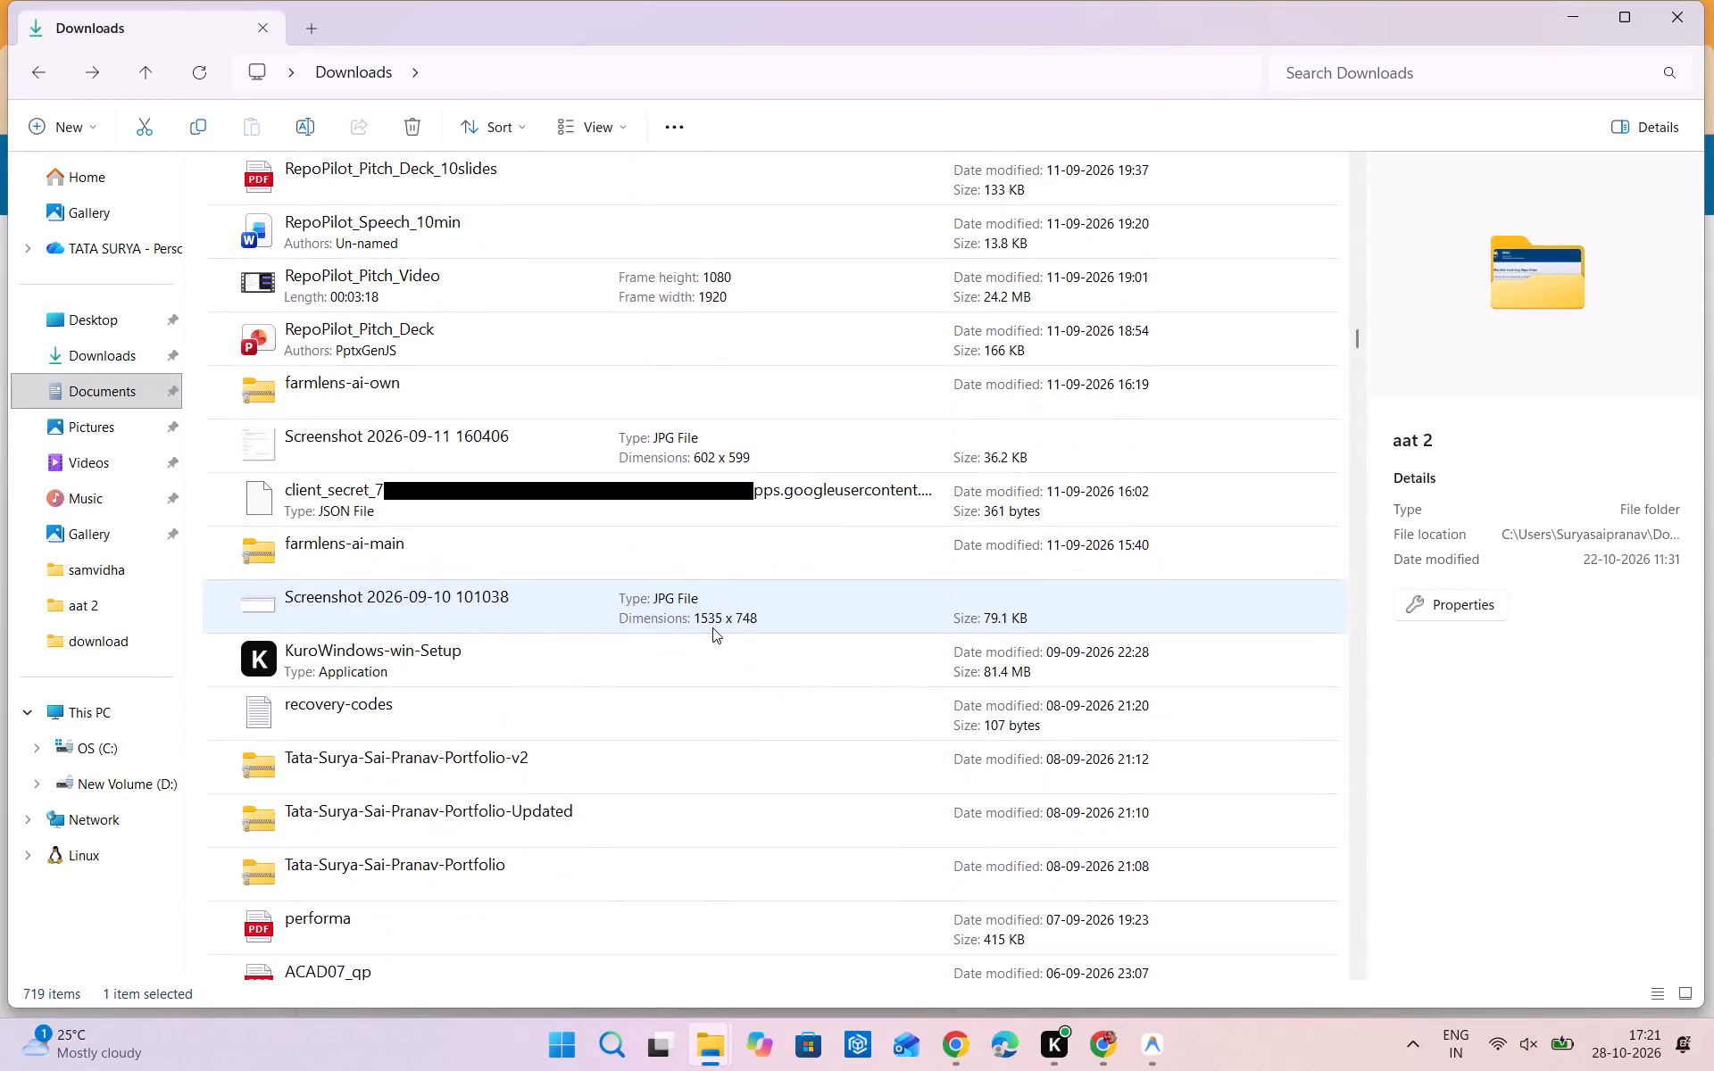
pyautogui.scroll(-3, 712, 627)
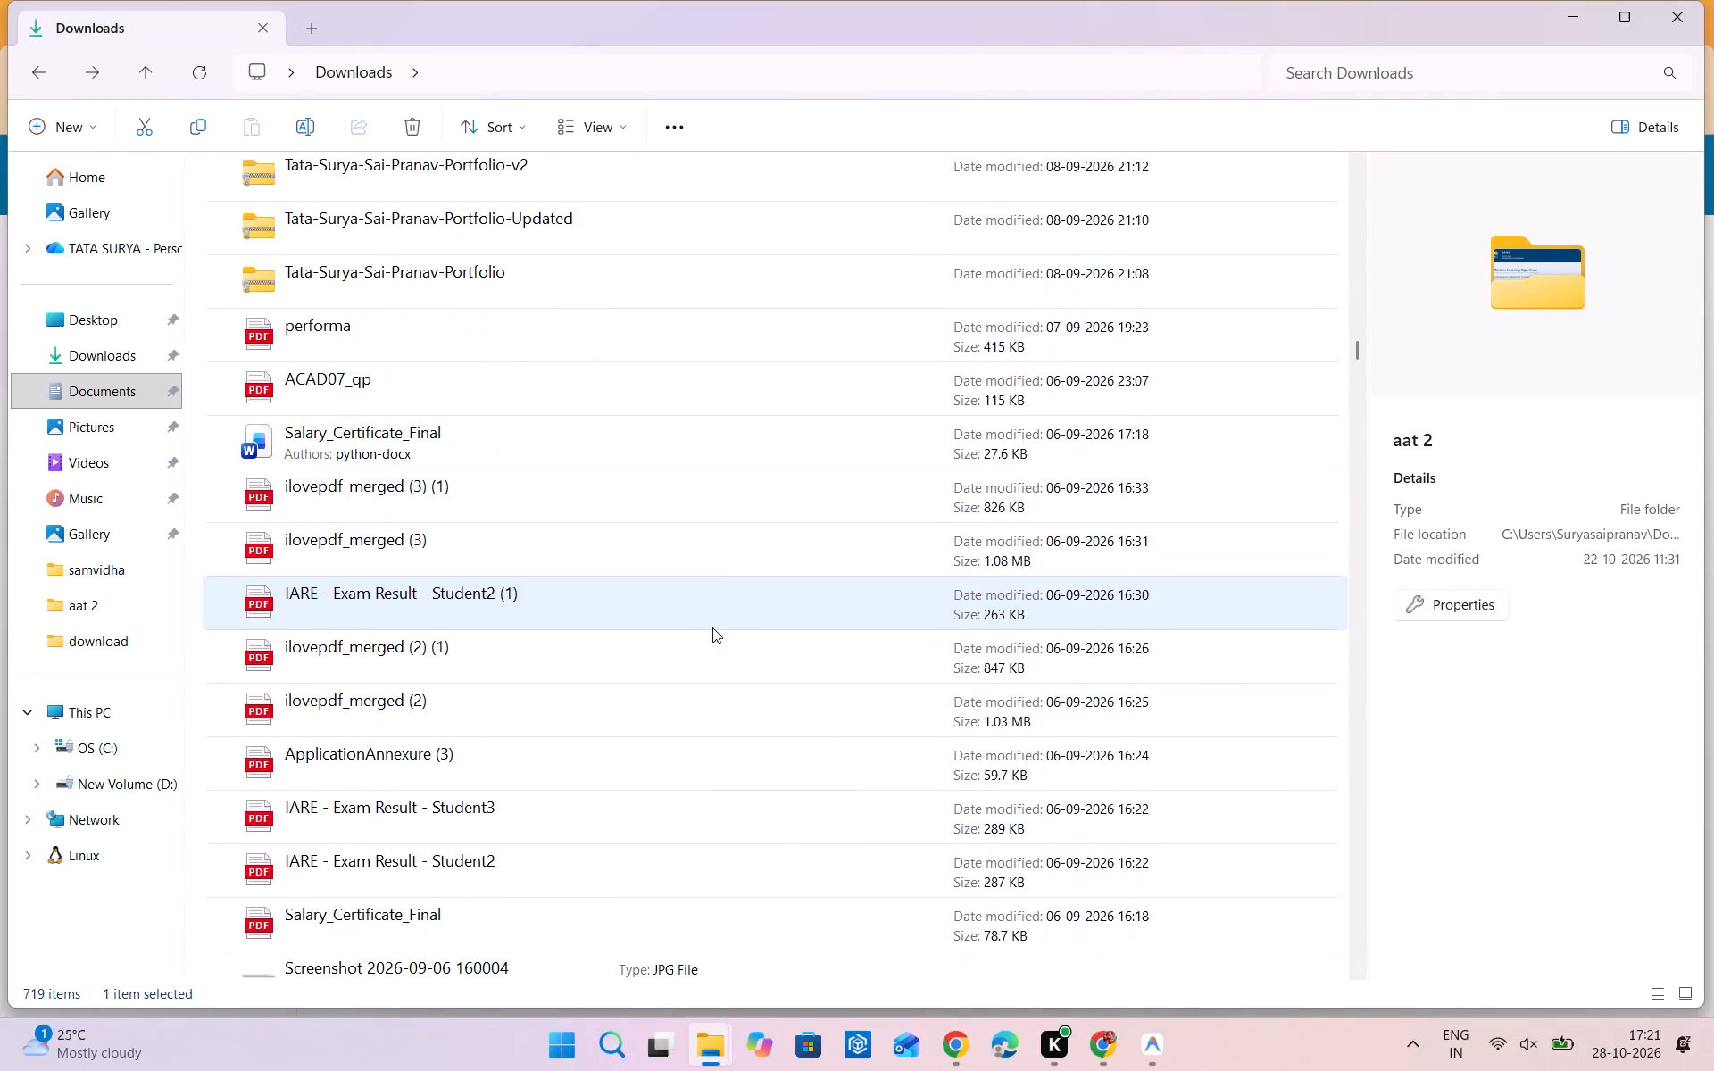
pyautogui.scroll(-3, 712, 627)
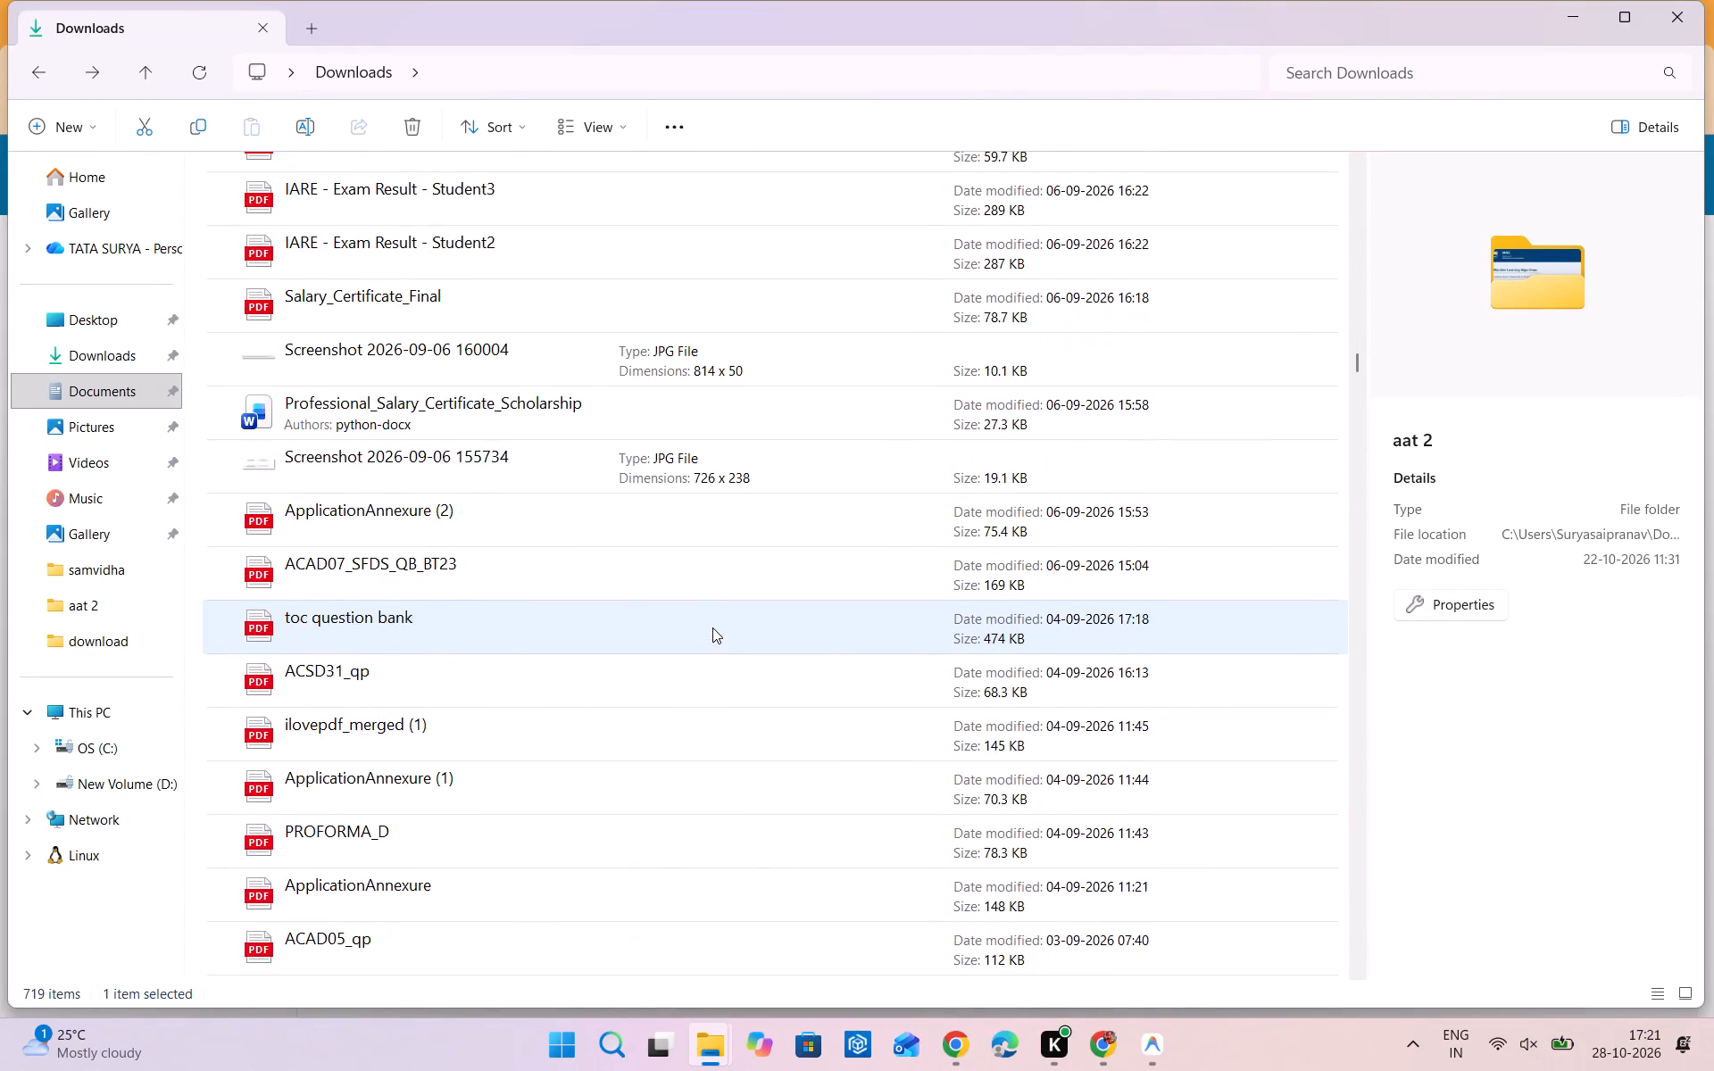
pyautogui.scroll(-1, 712, 627)
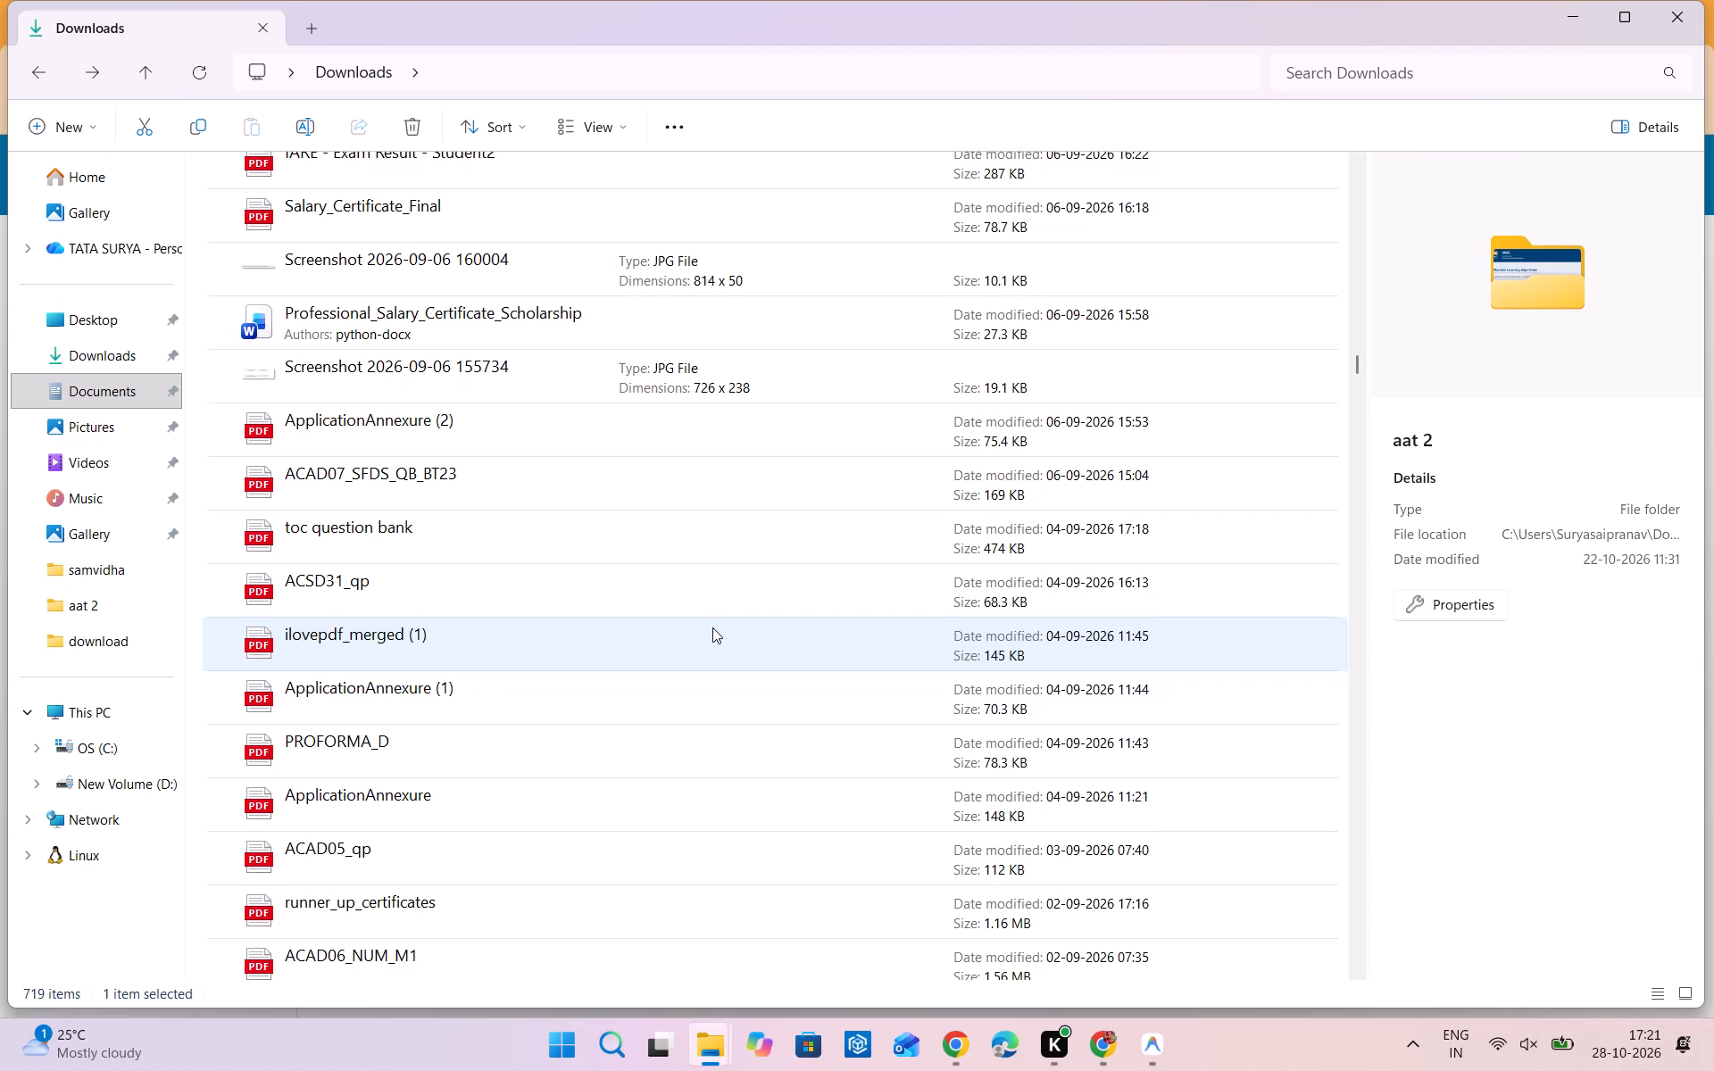
pyautogui.scroll(-3, 712, 627)
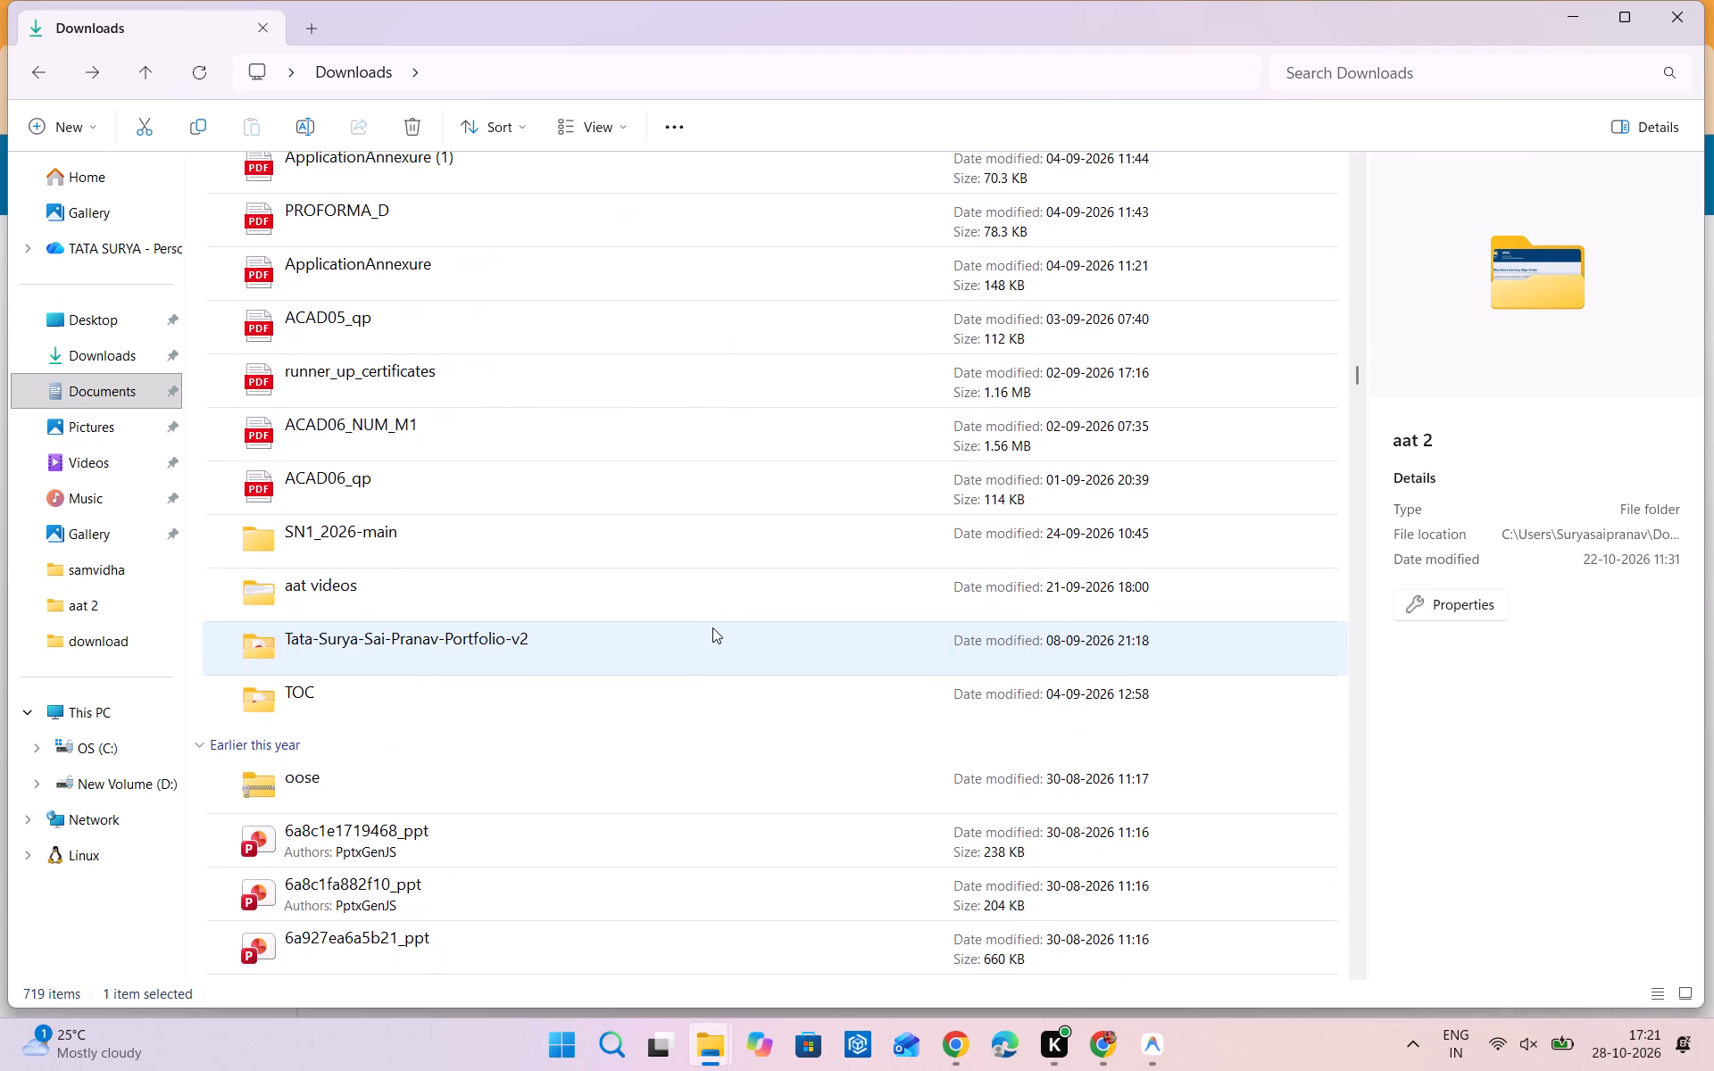
pyautogui.scroll(-1, 712, 627)
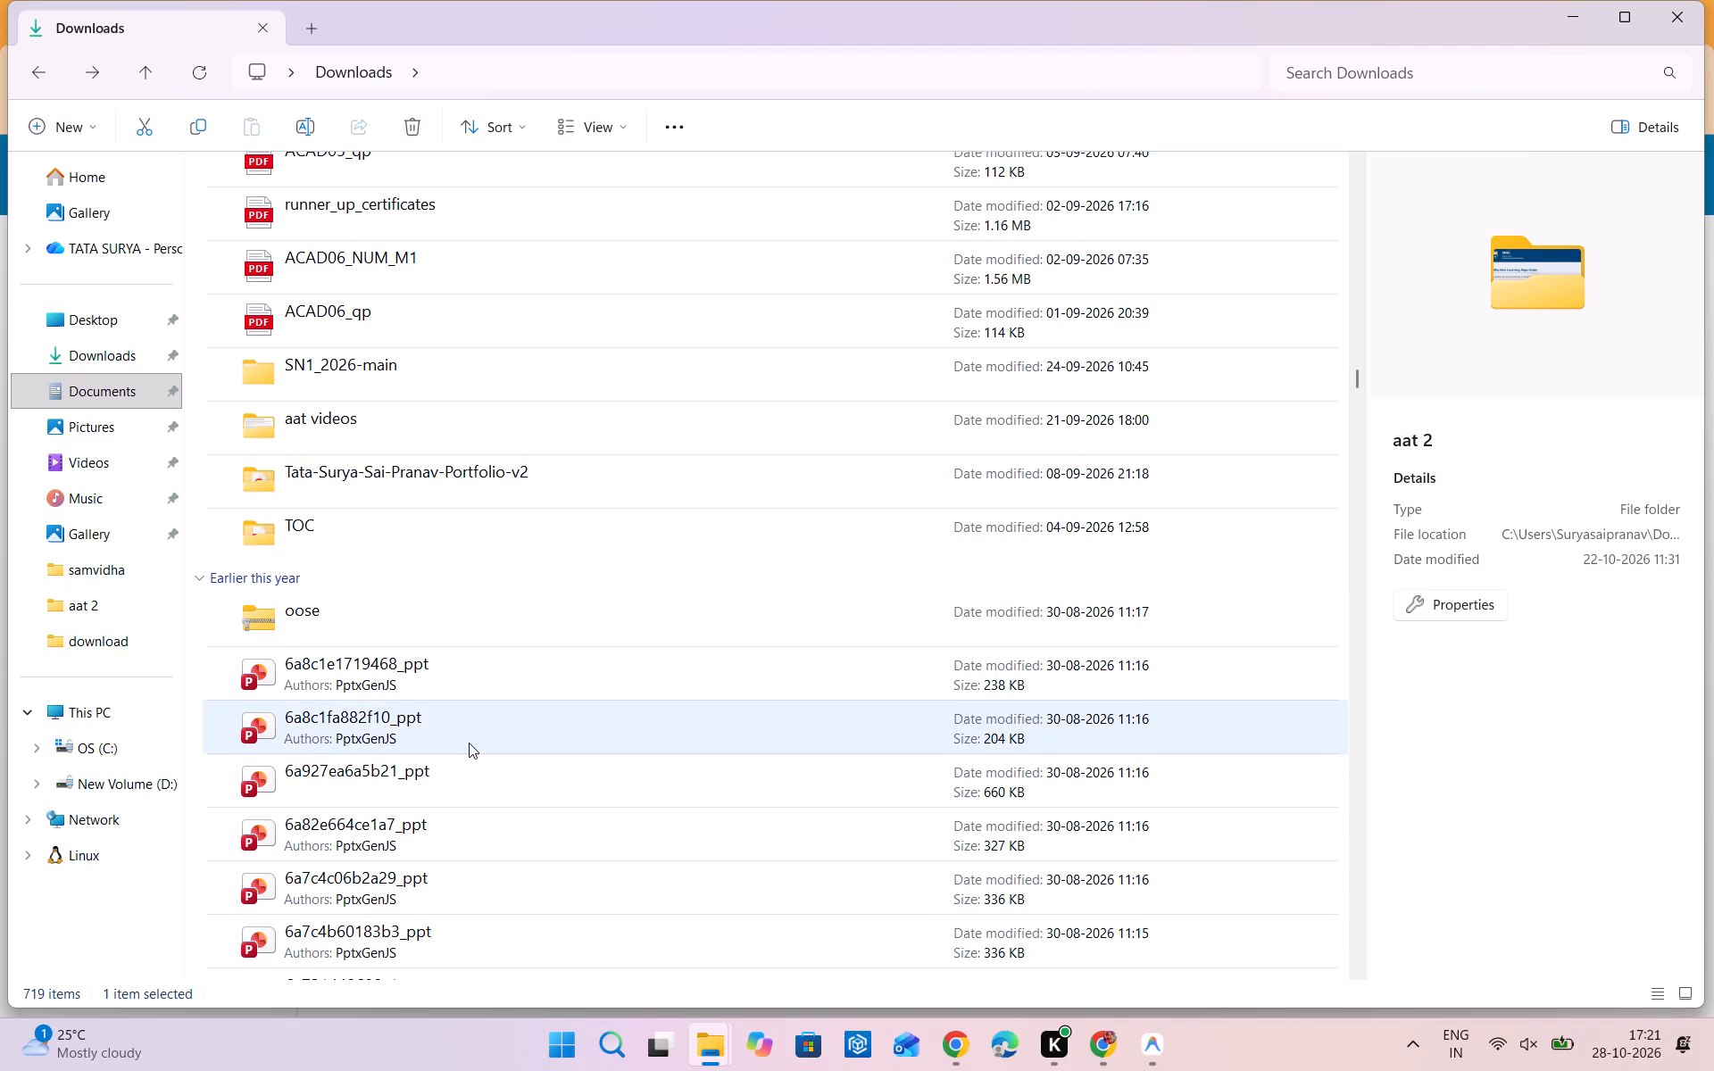
pyautogui.scroll(-3, 469, 743)
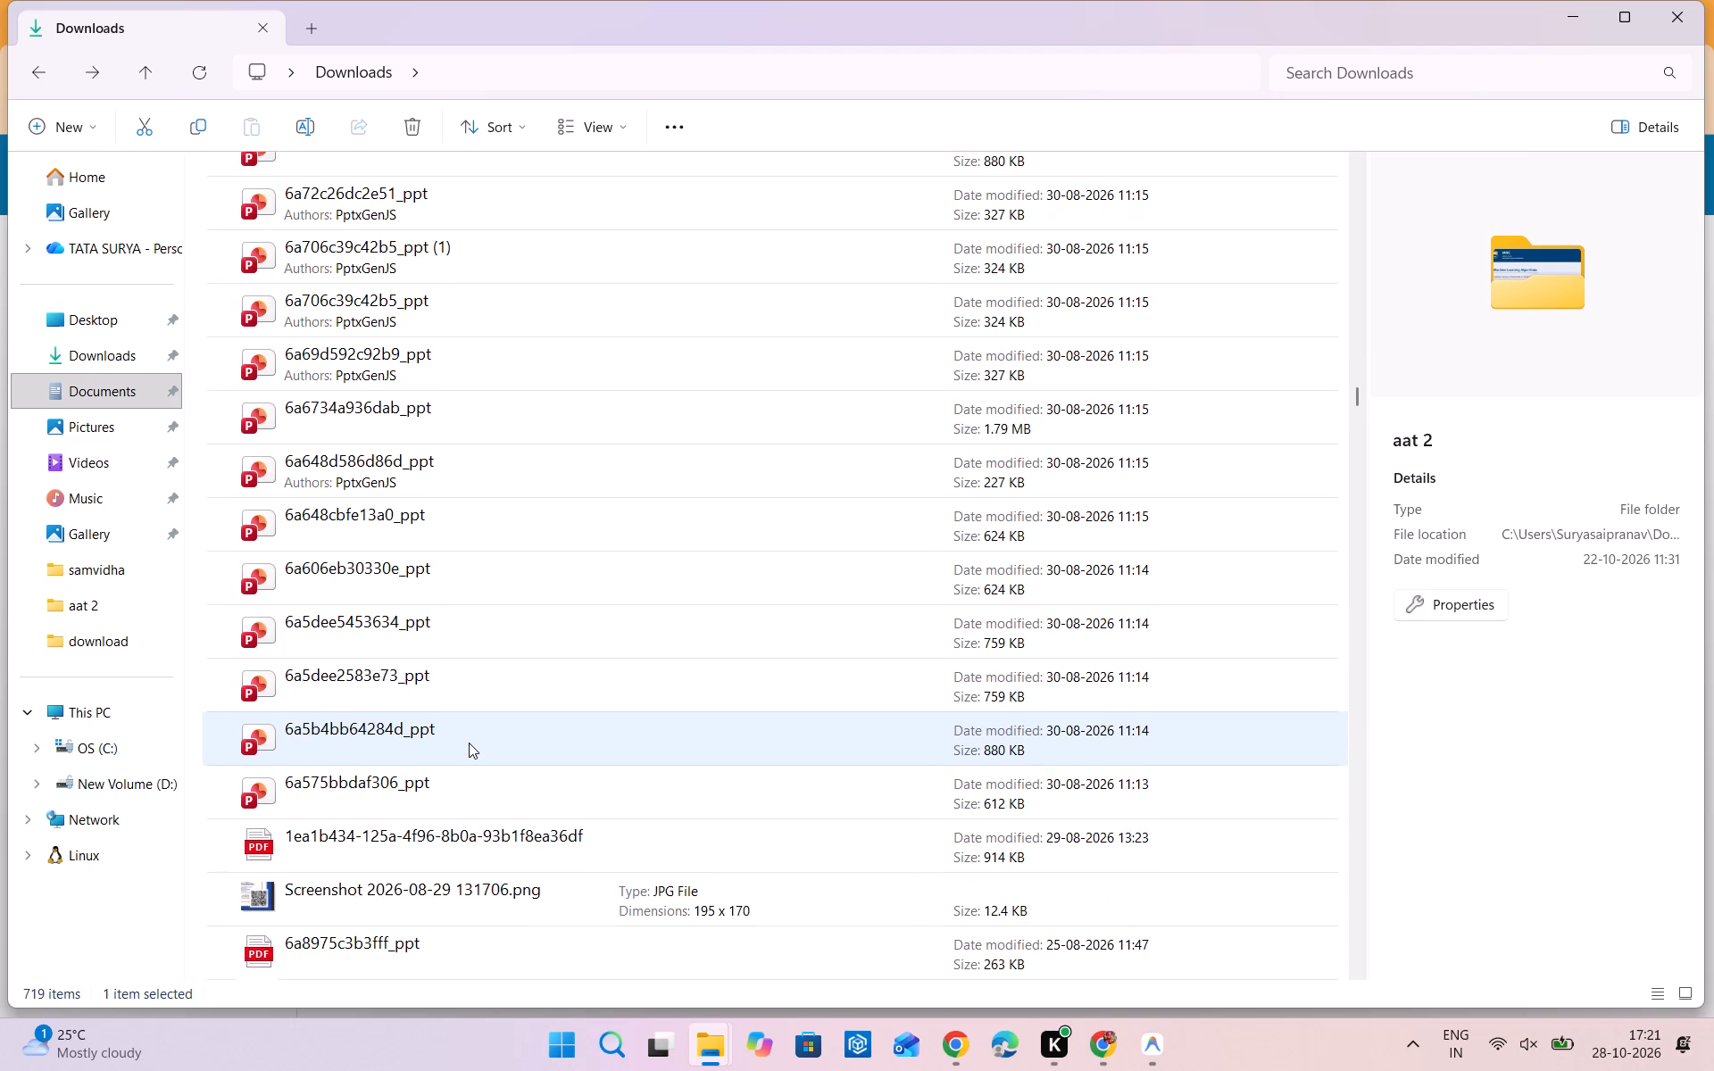
pyautogui.scroll(-2, 469, 743)
pyautogui.scroll(1, 469, 743)
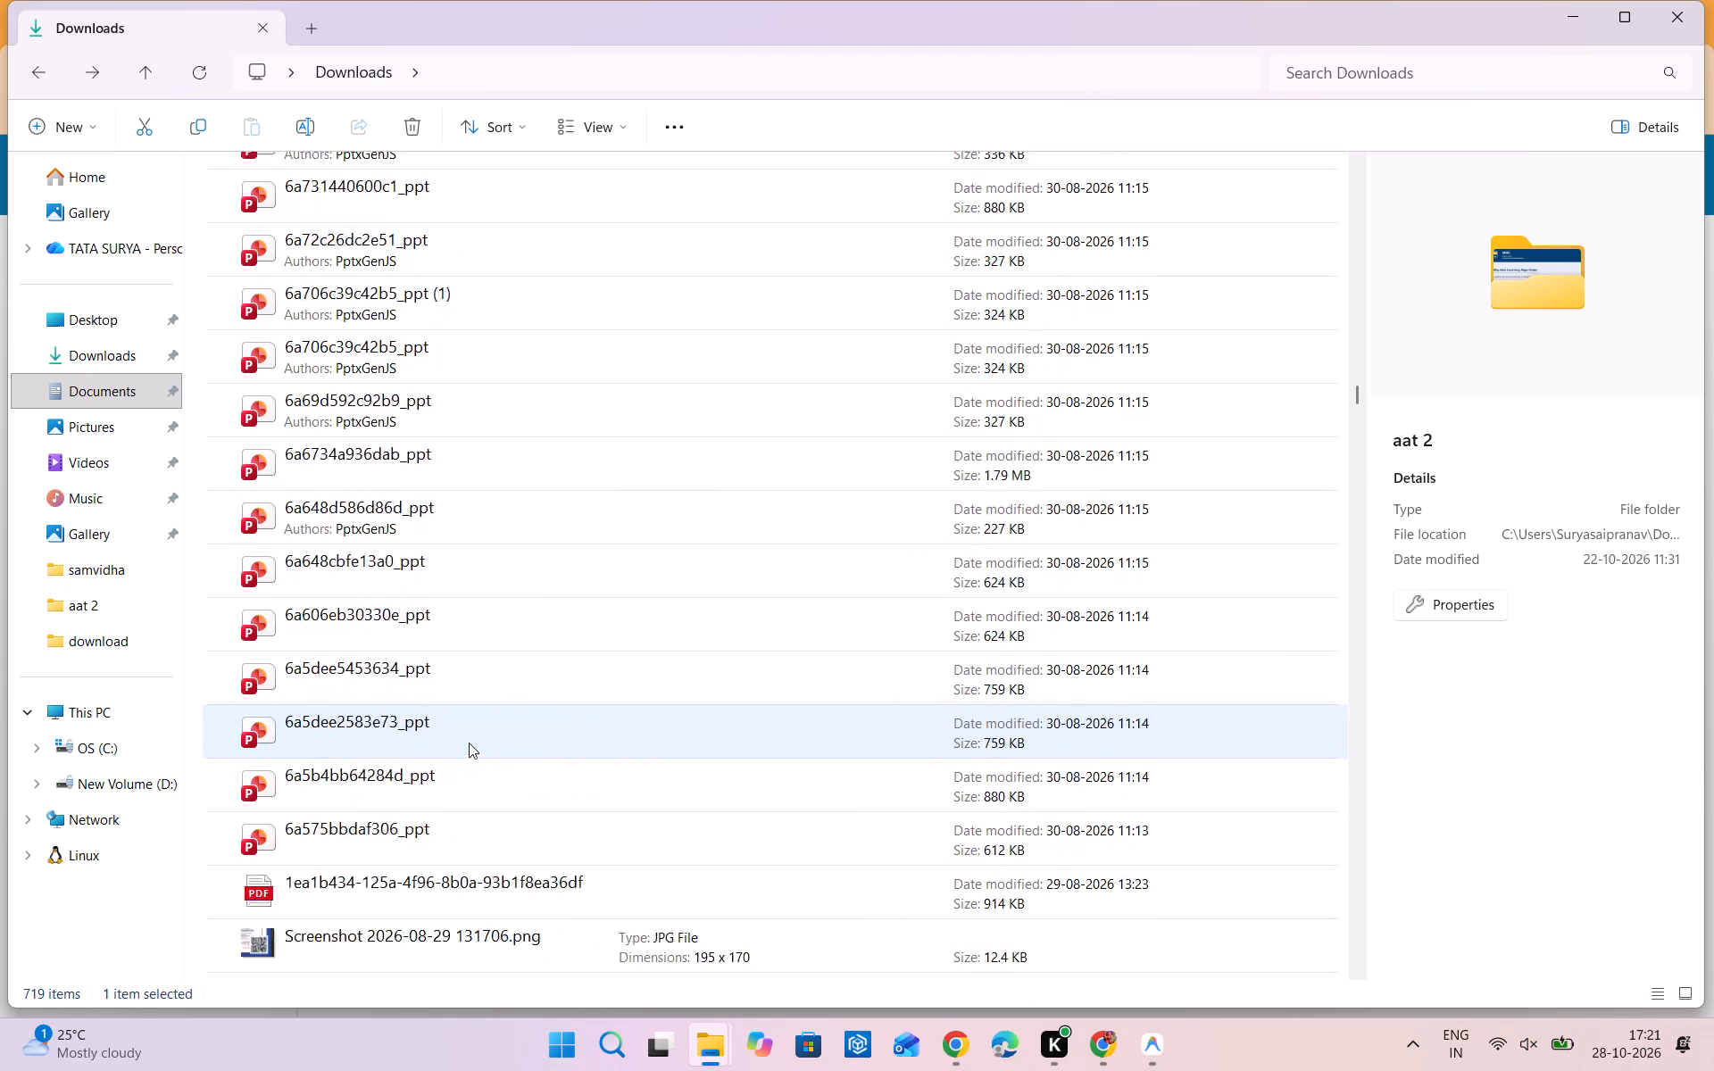
pyautogui.scroll(4, 469, 743)
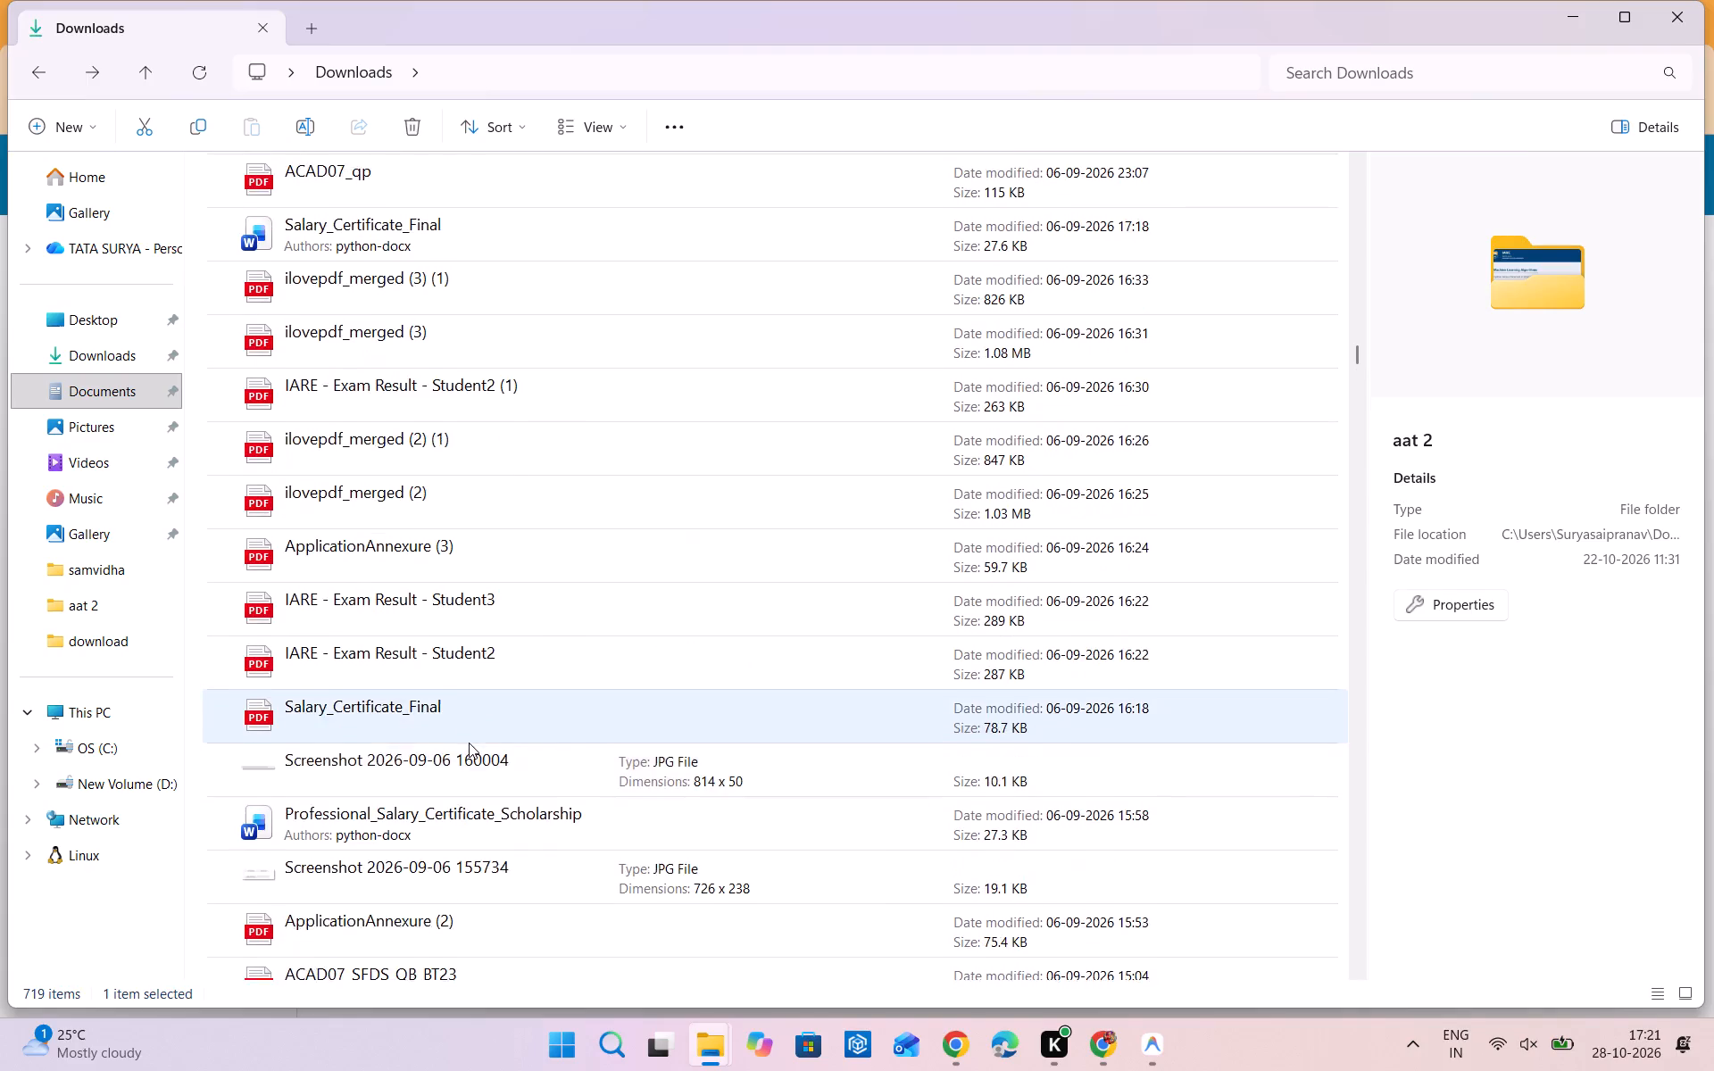
pyautogui.scroll(3, 469, 743)
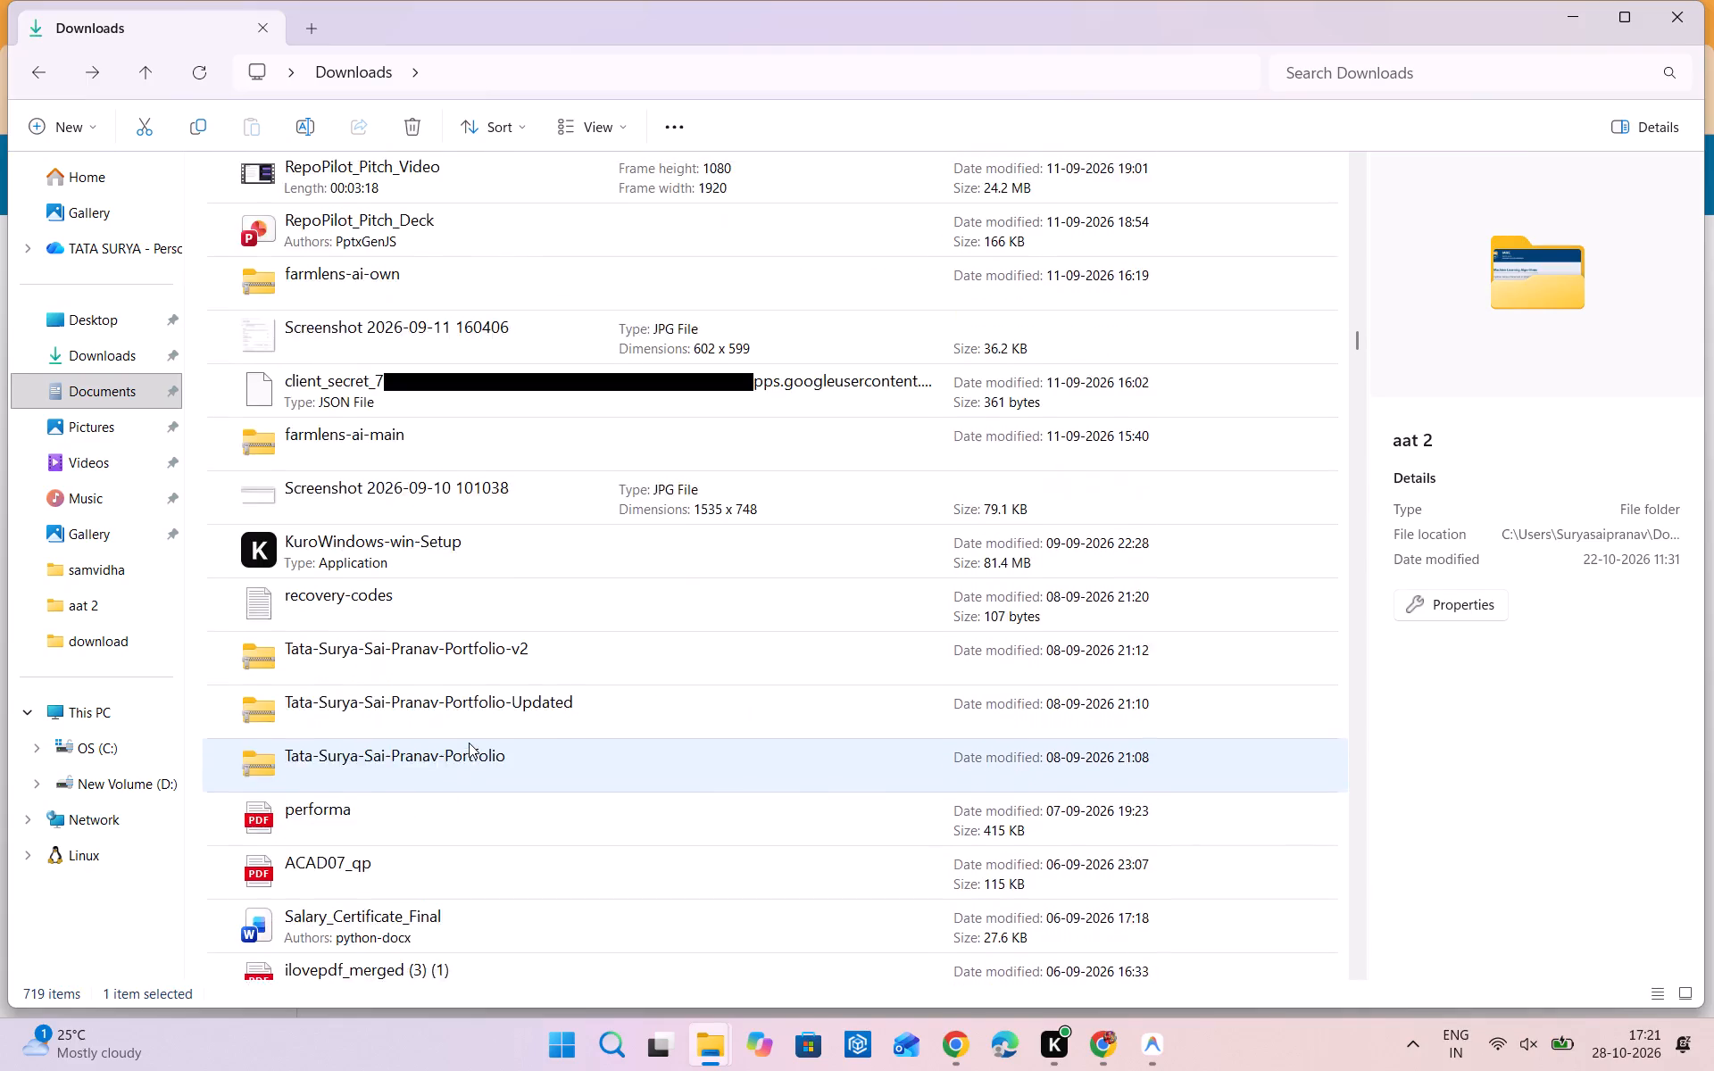
pyautogui.scroll(1, 469, 743)
# Launch PowerPoint and open the recent presentation "Multi-Objective Feature Selection With Missing Data in Classification".
pyautogui.write('po')
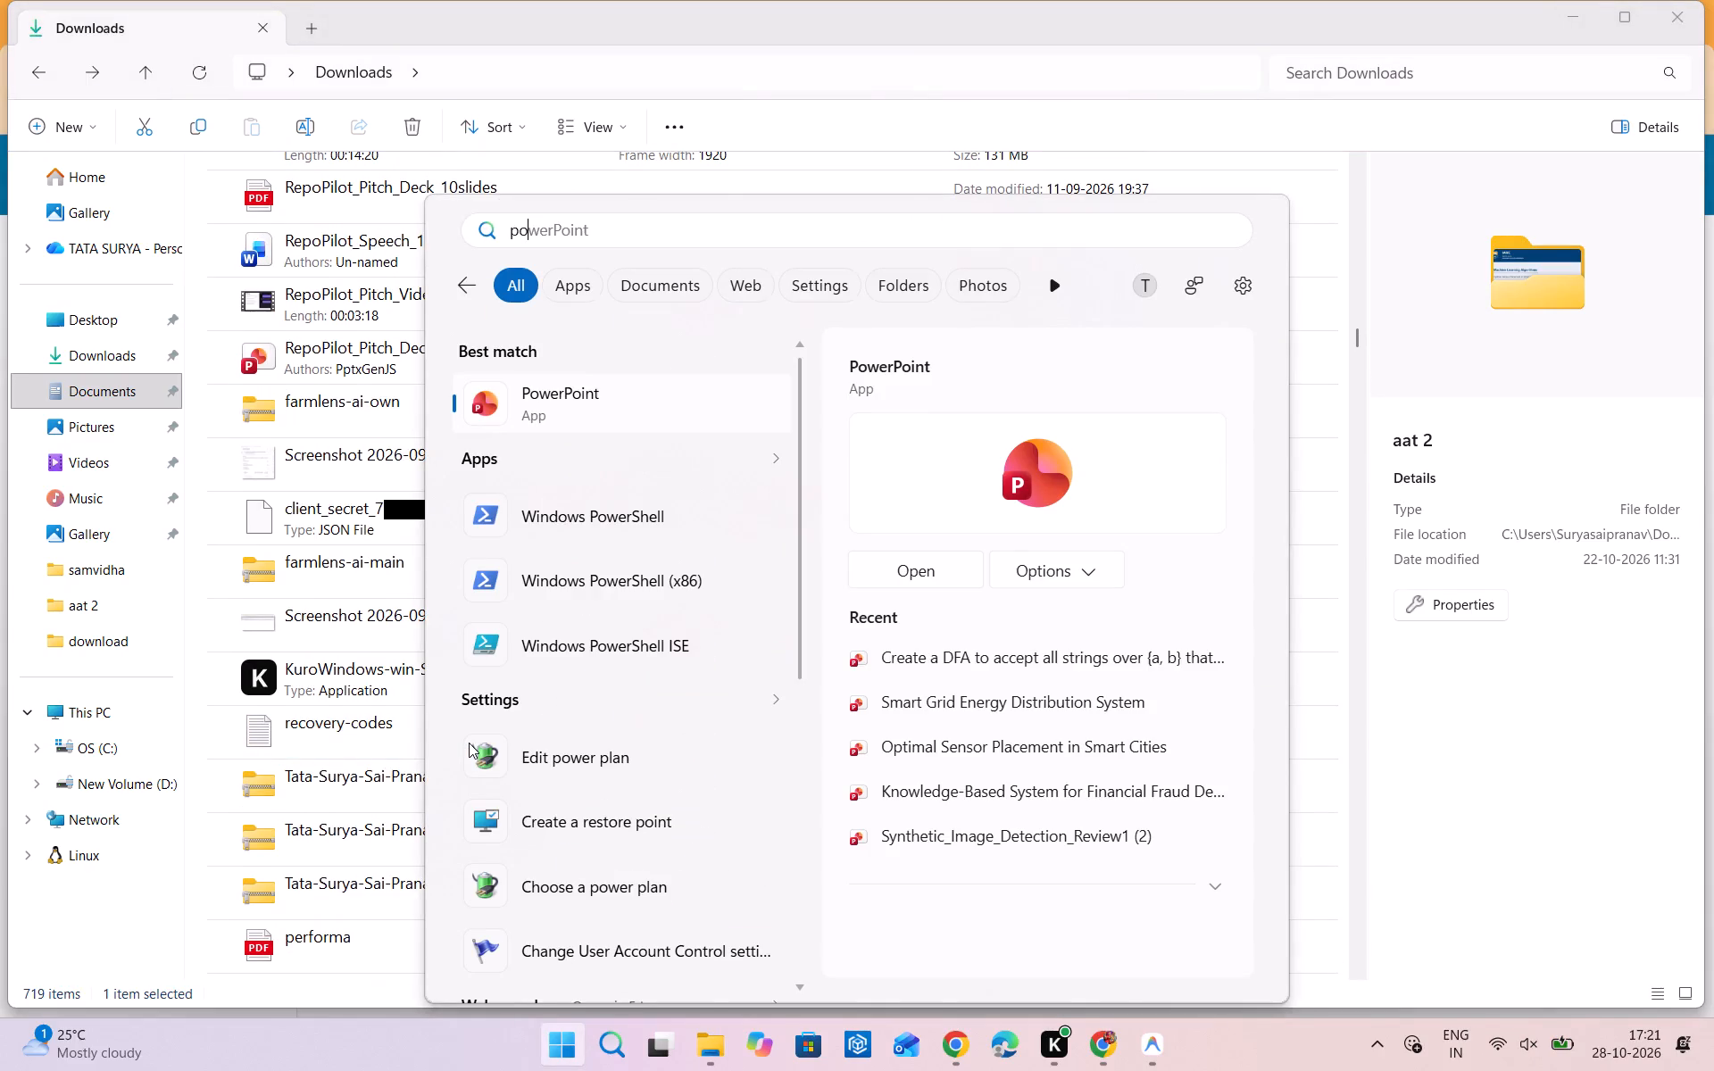
pyautogui.press('Return')
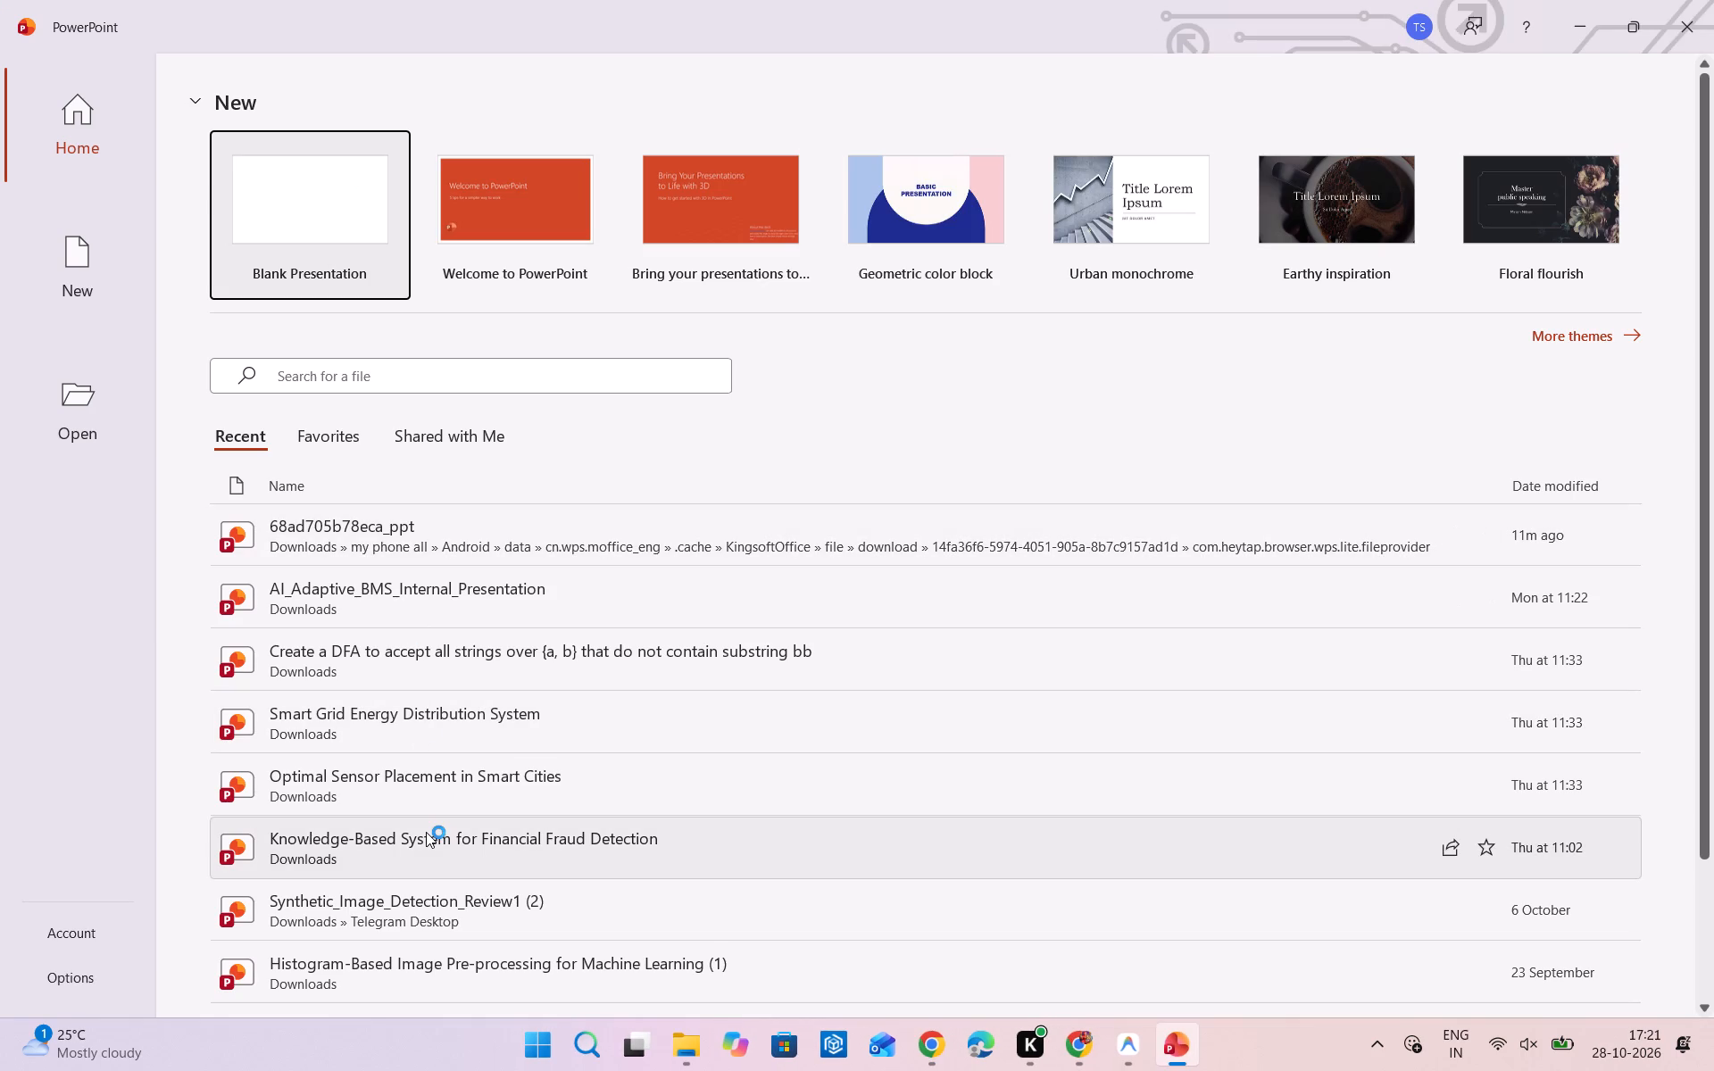
pyautogui.scroll(-1, 426, 832)
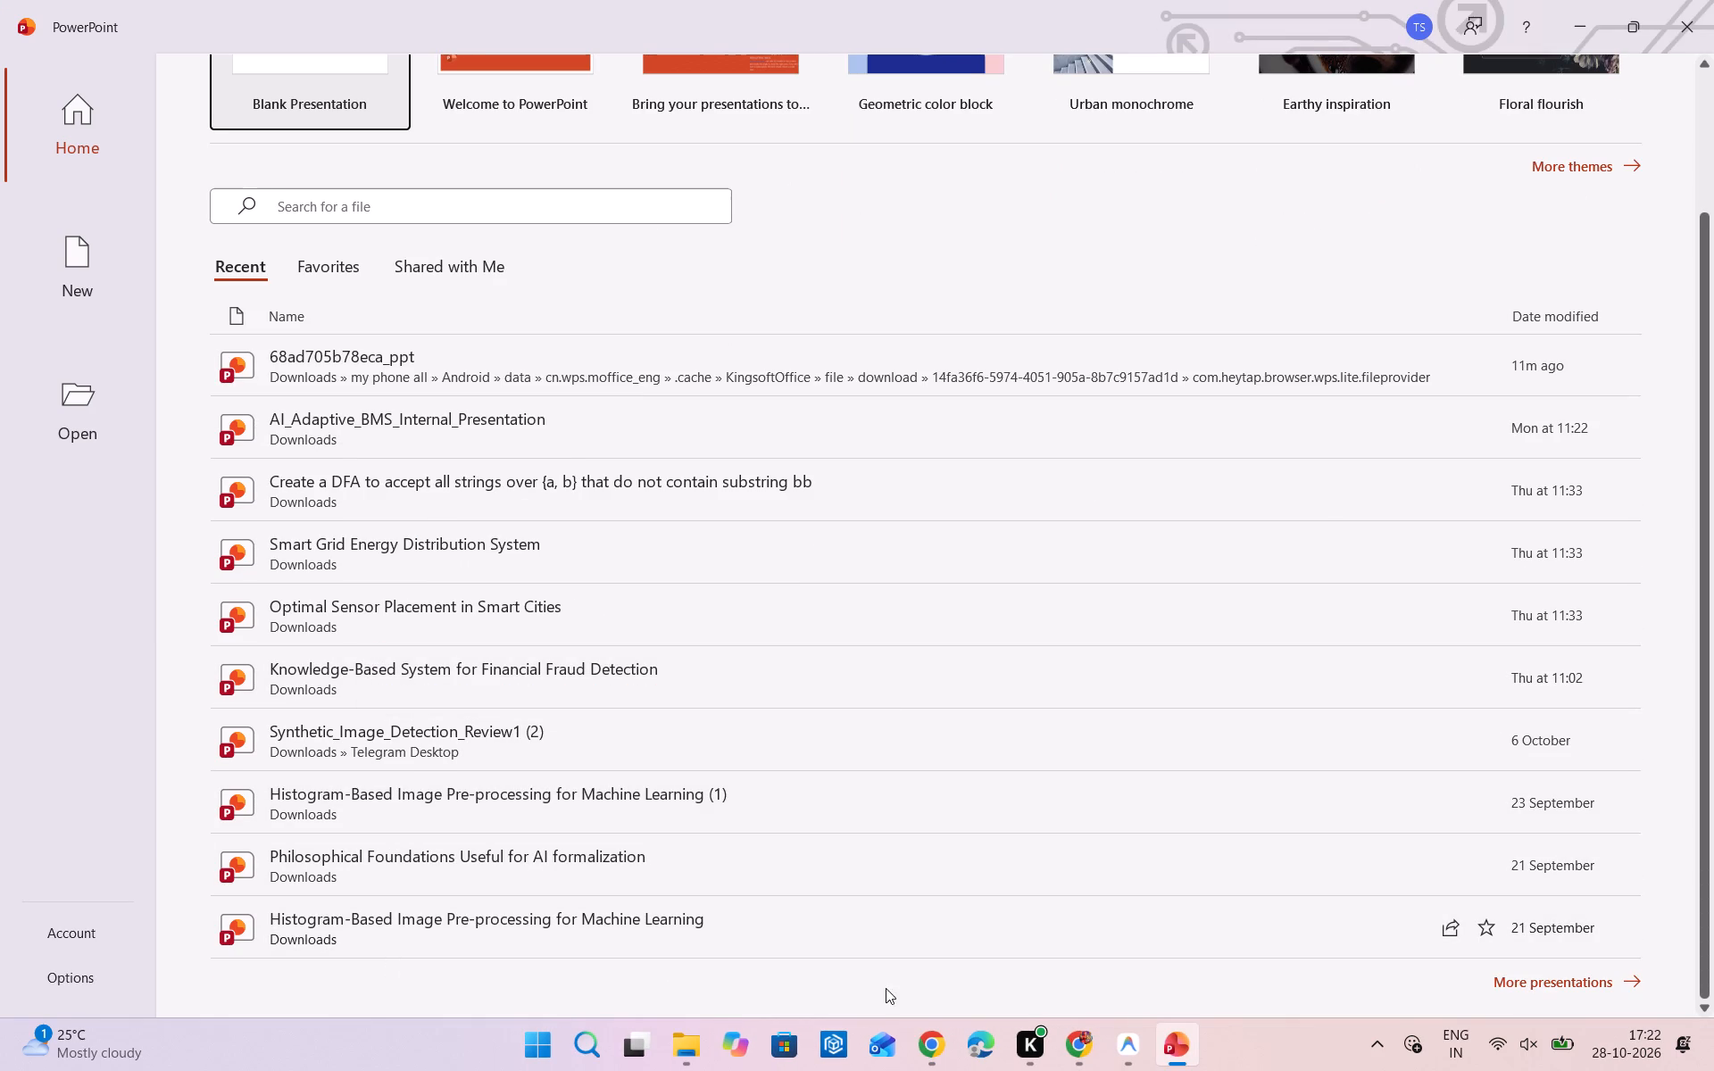
pyautogui.click(1520, 988)
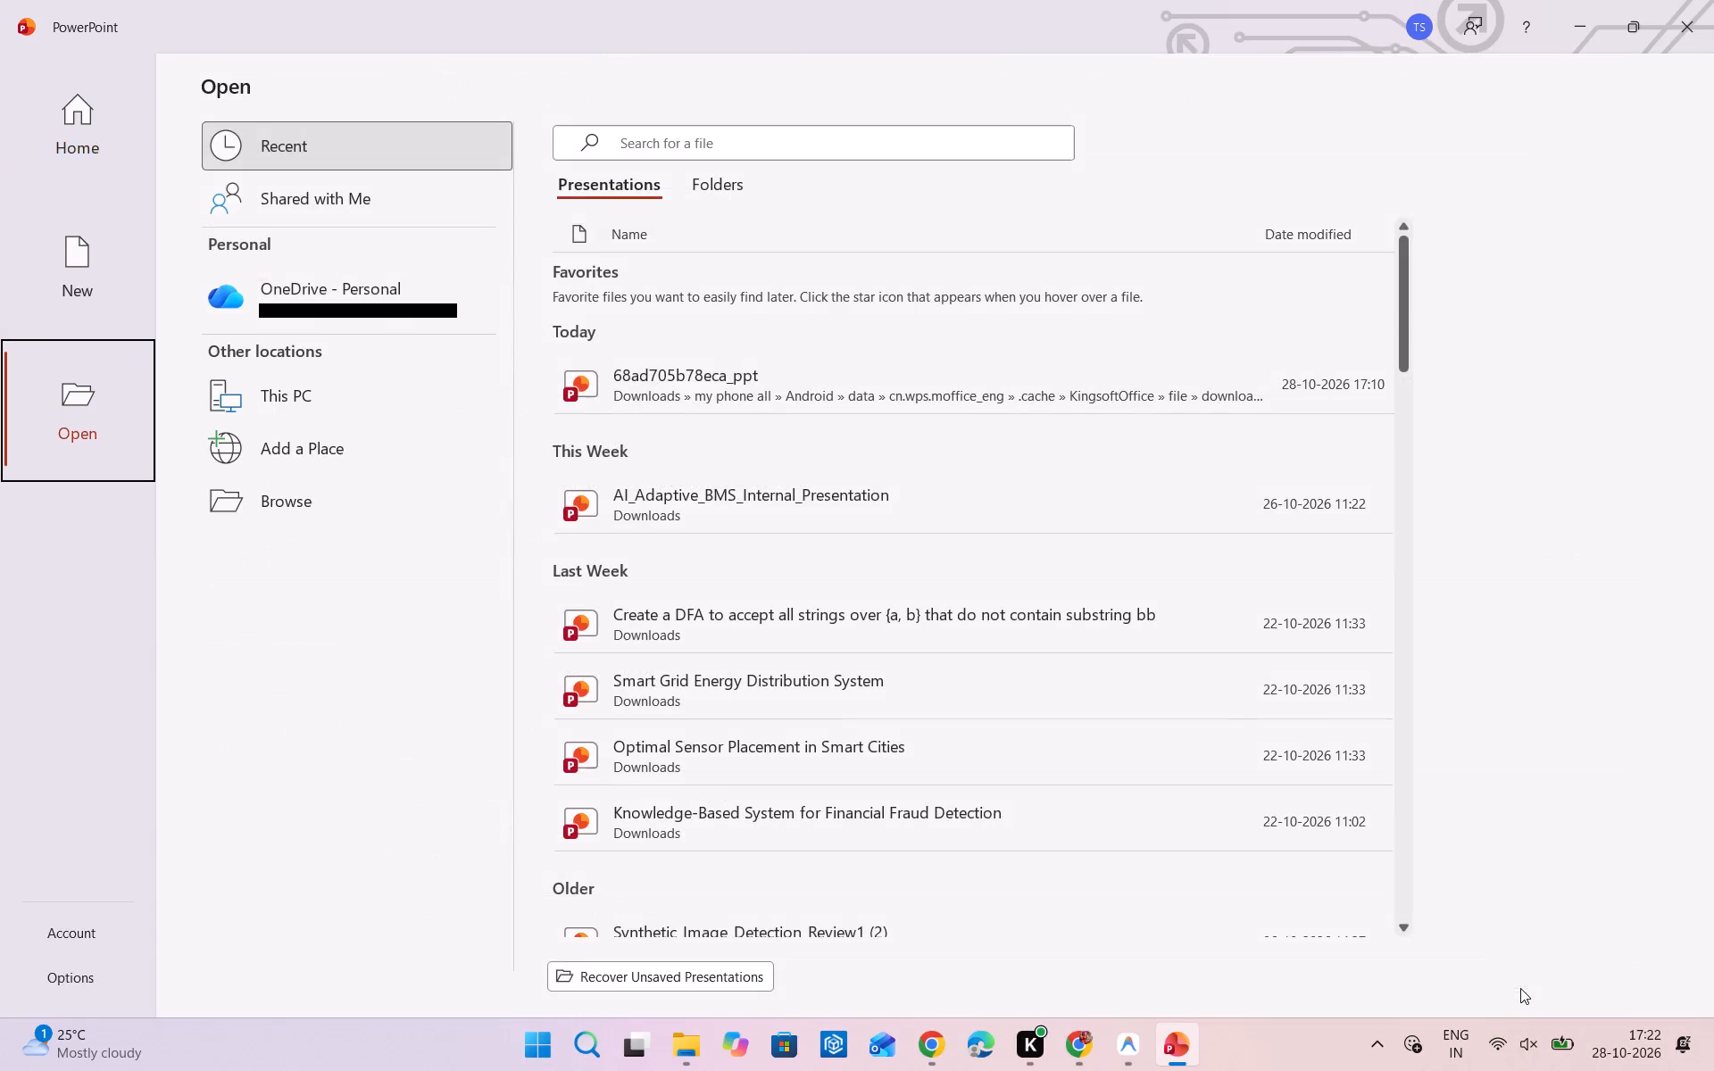
pyautogui.scroll(-2, 1219, 719)
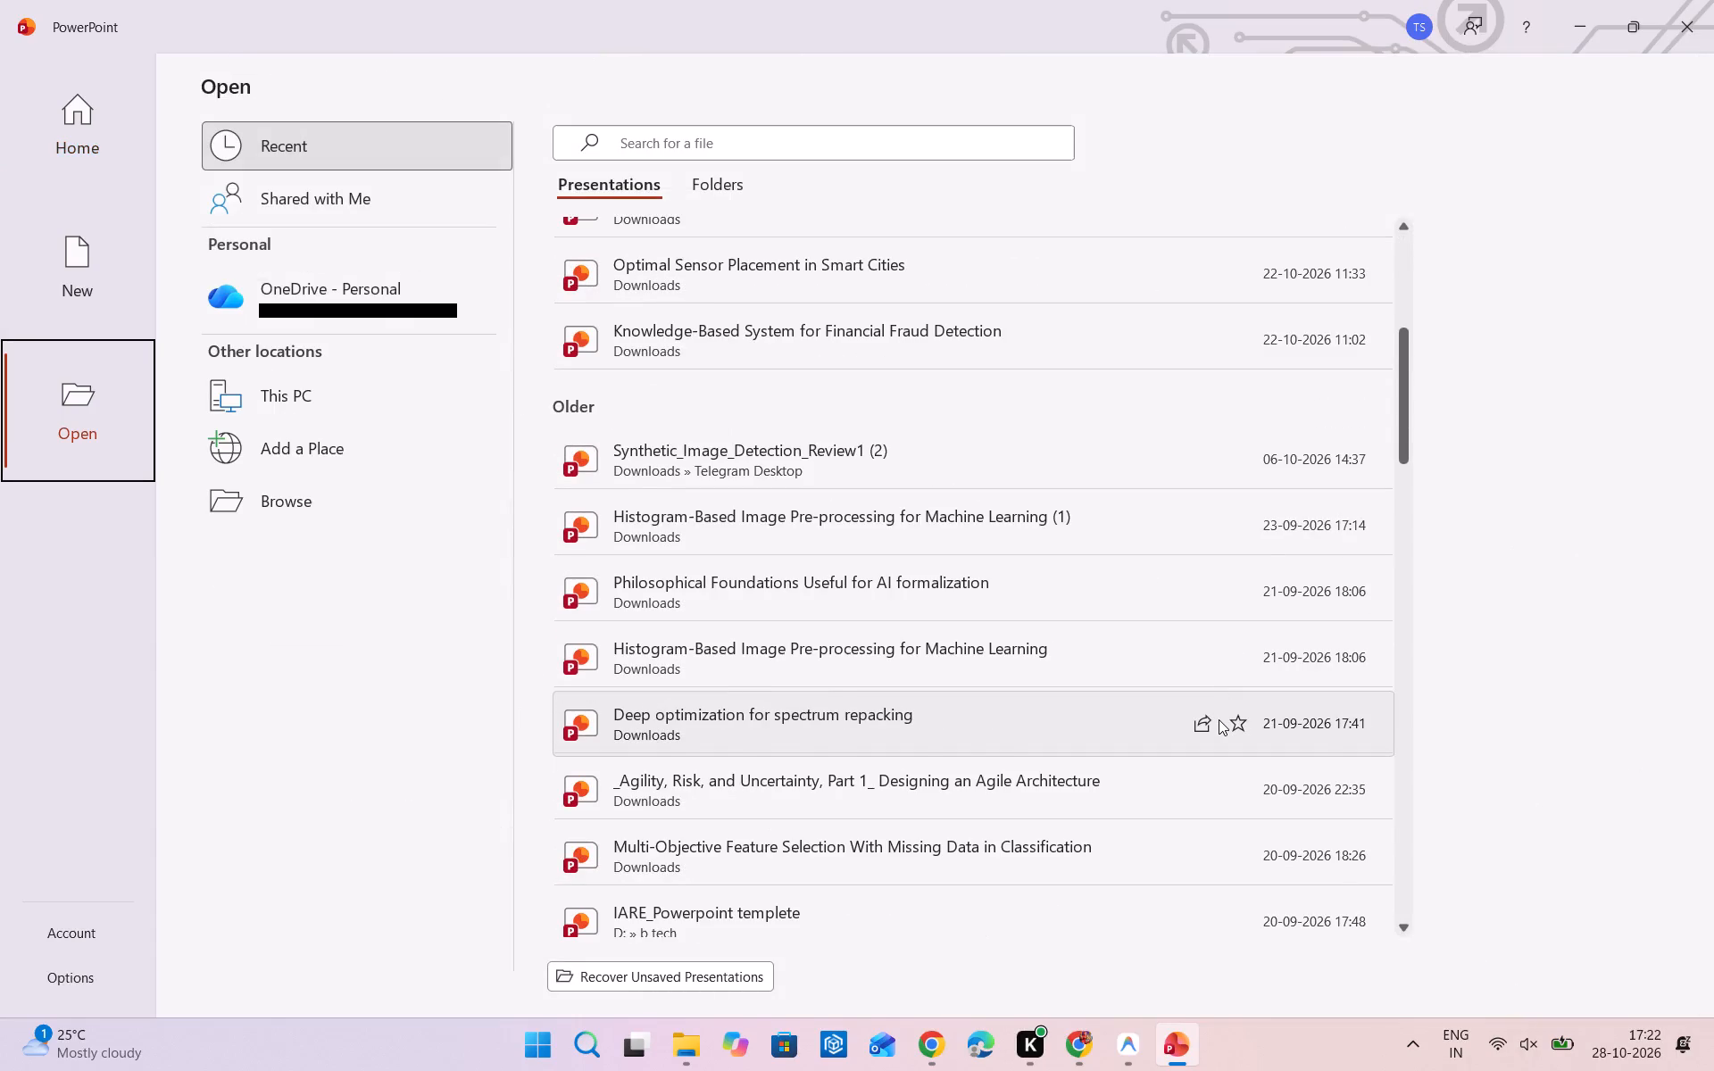
pyautogui.scroll(-2, 1219, 719)
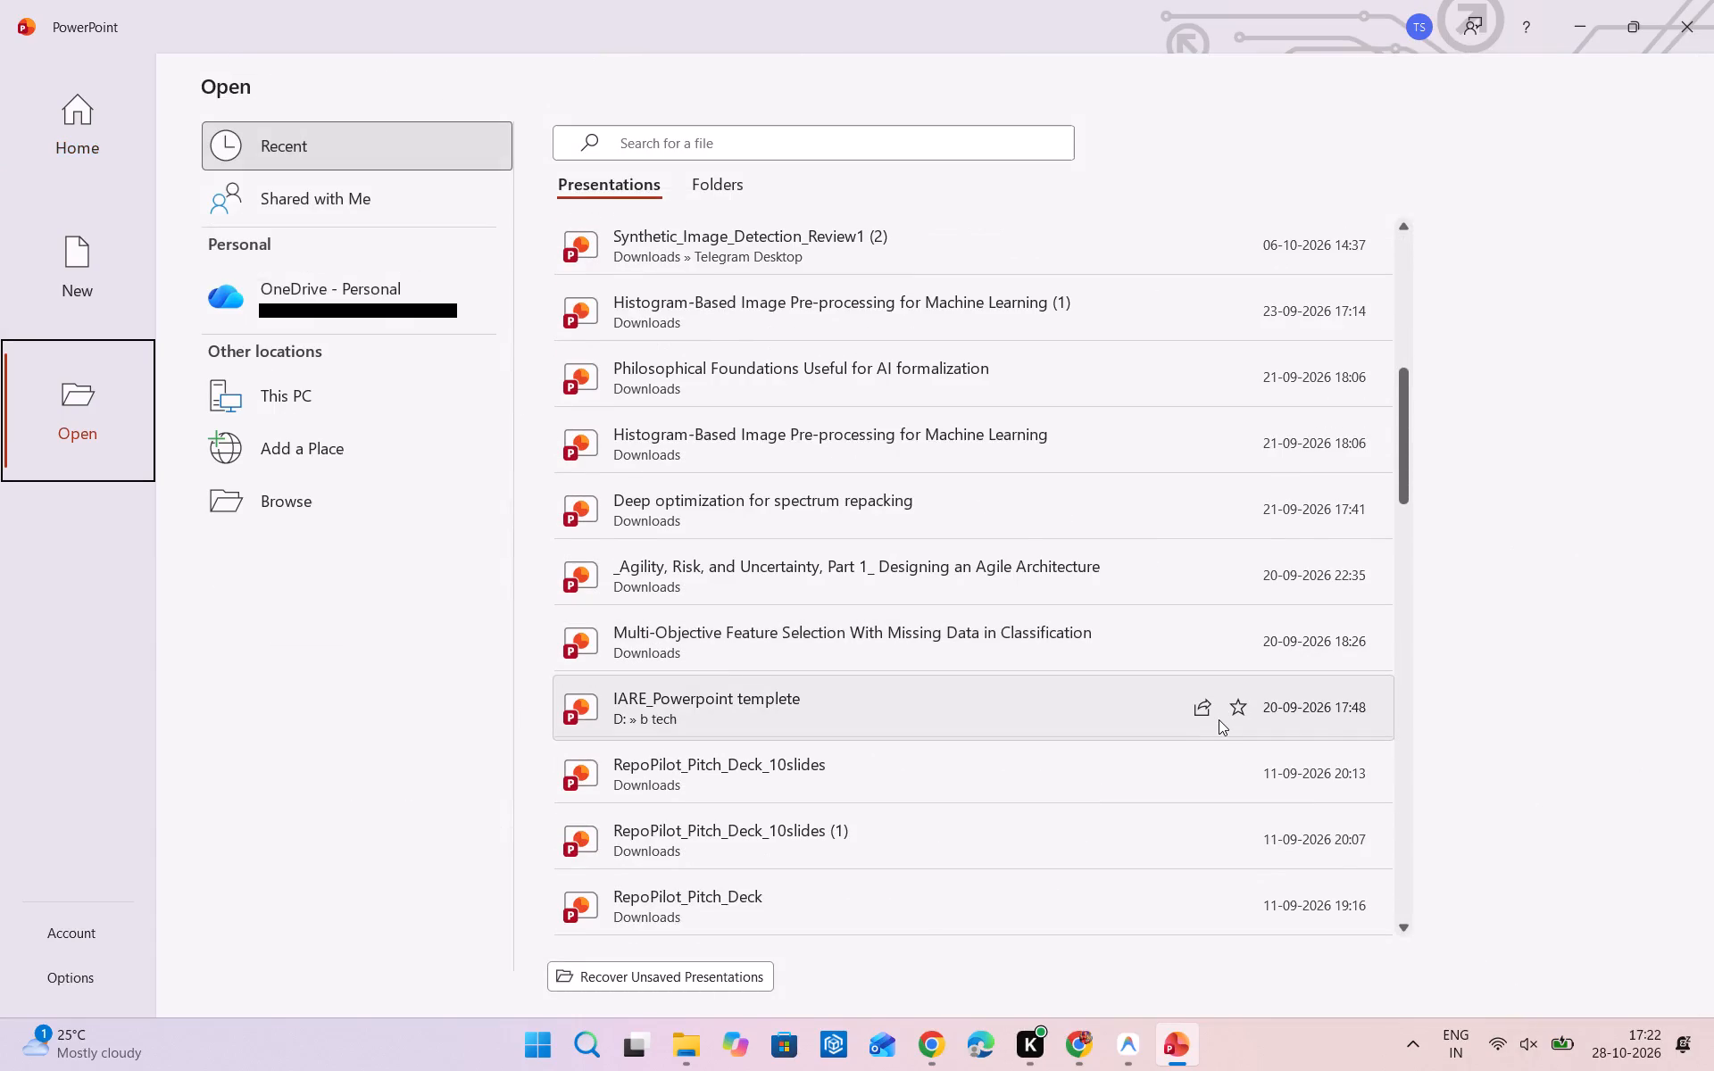
pyautogui.click(1069, 648)
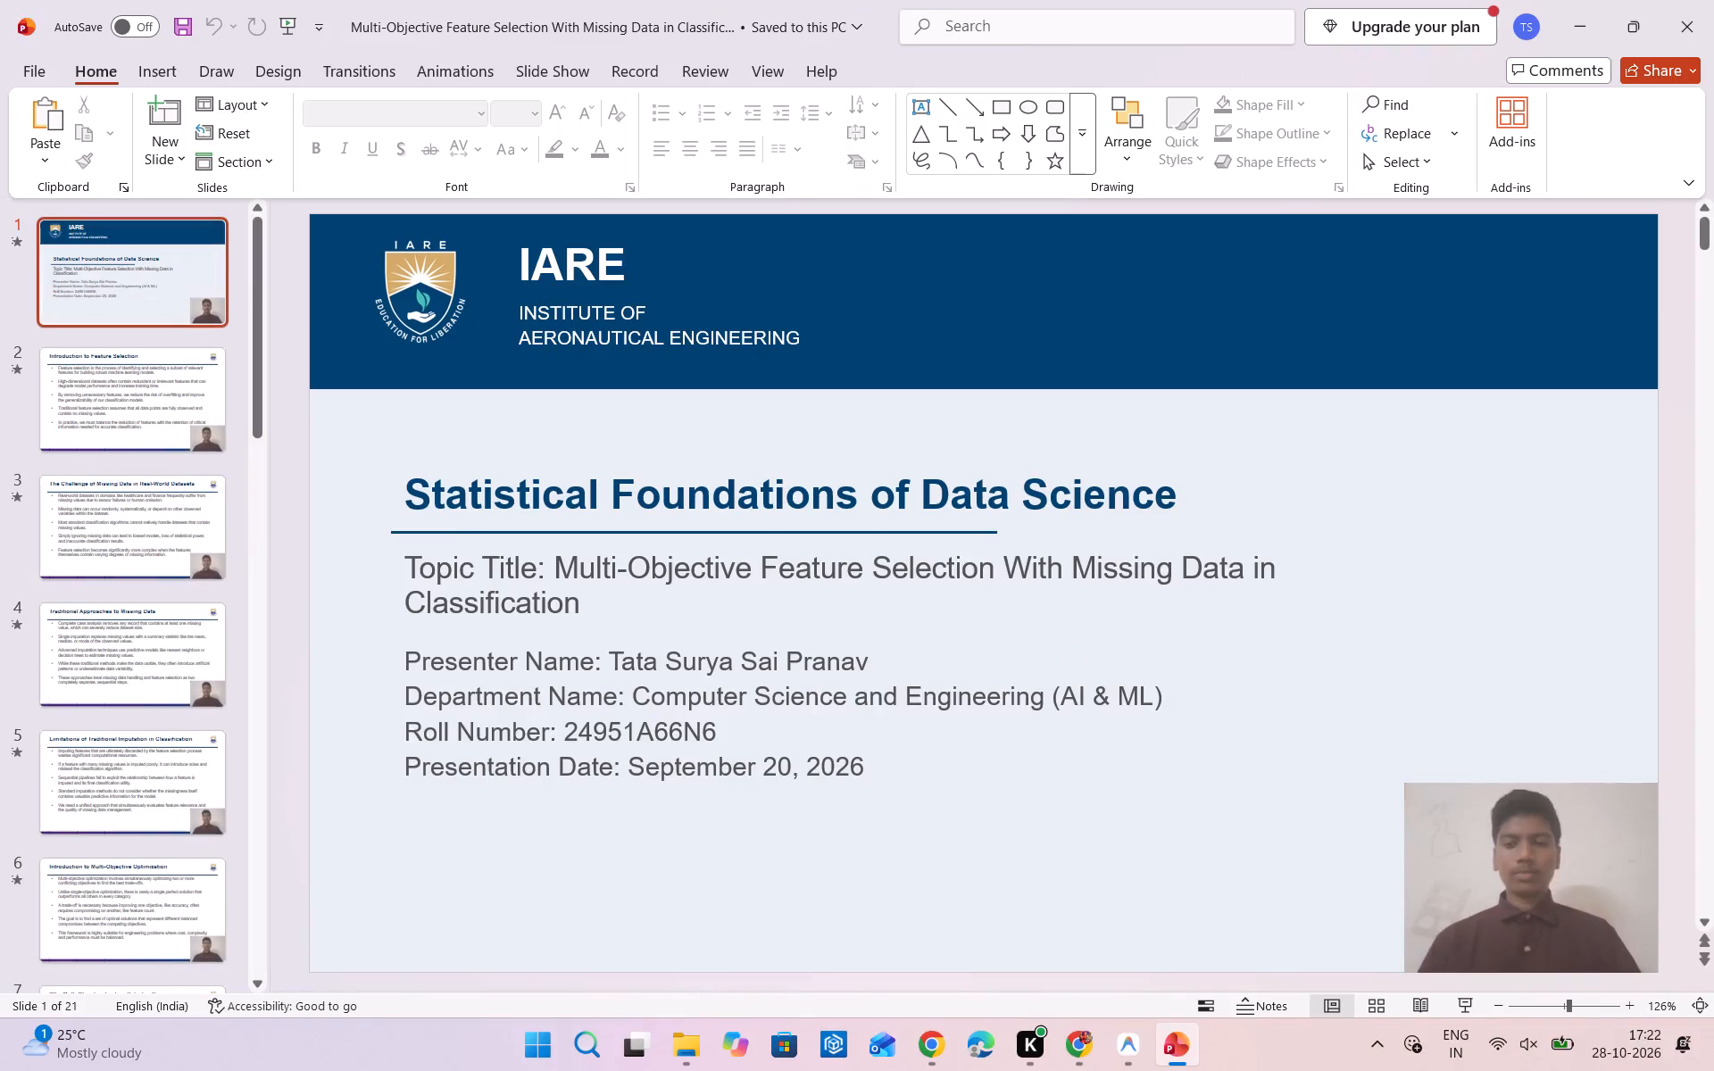
pyautogui.click(670, 565)
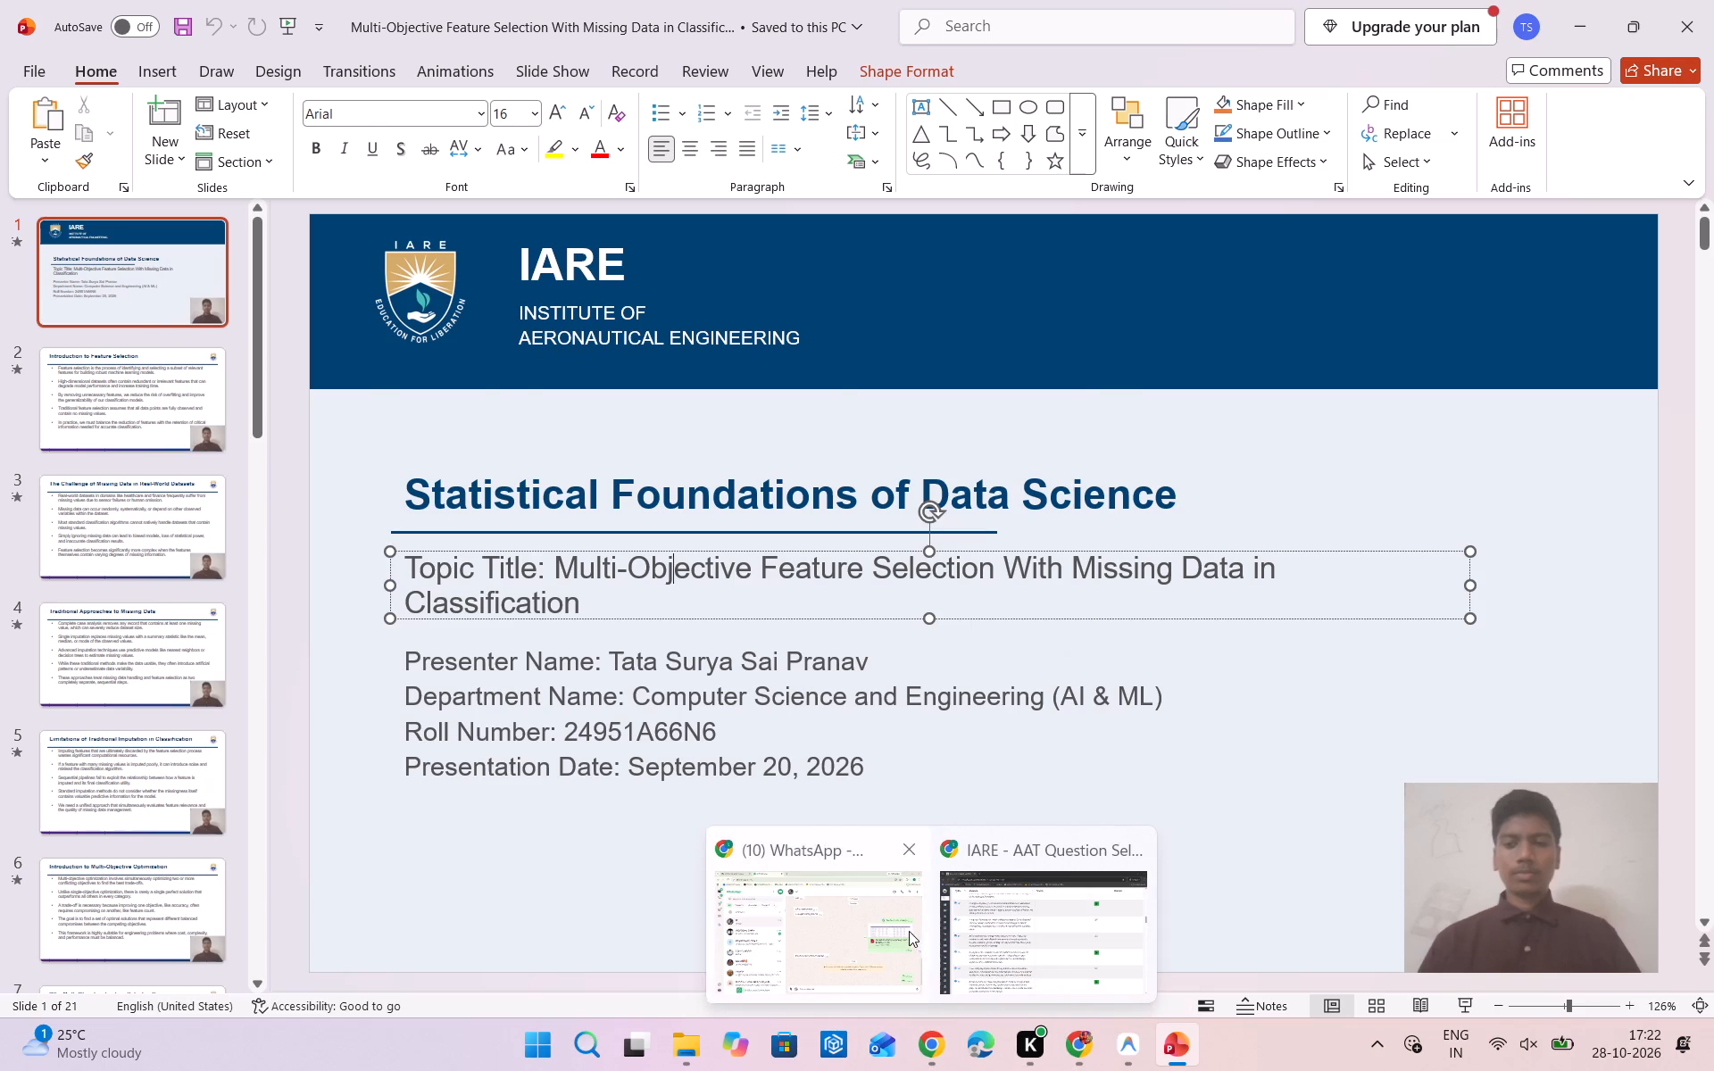
# In the Chrome college portal, open the AAT-II uploads page and get the question for ACAD07 Statistical Foundations of Data Science.
pyautogui.click(1039, 917)
pyautogui.scroll(3, 959, 528)
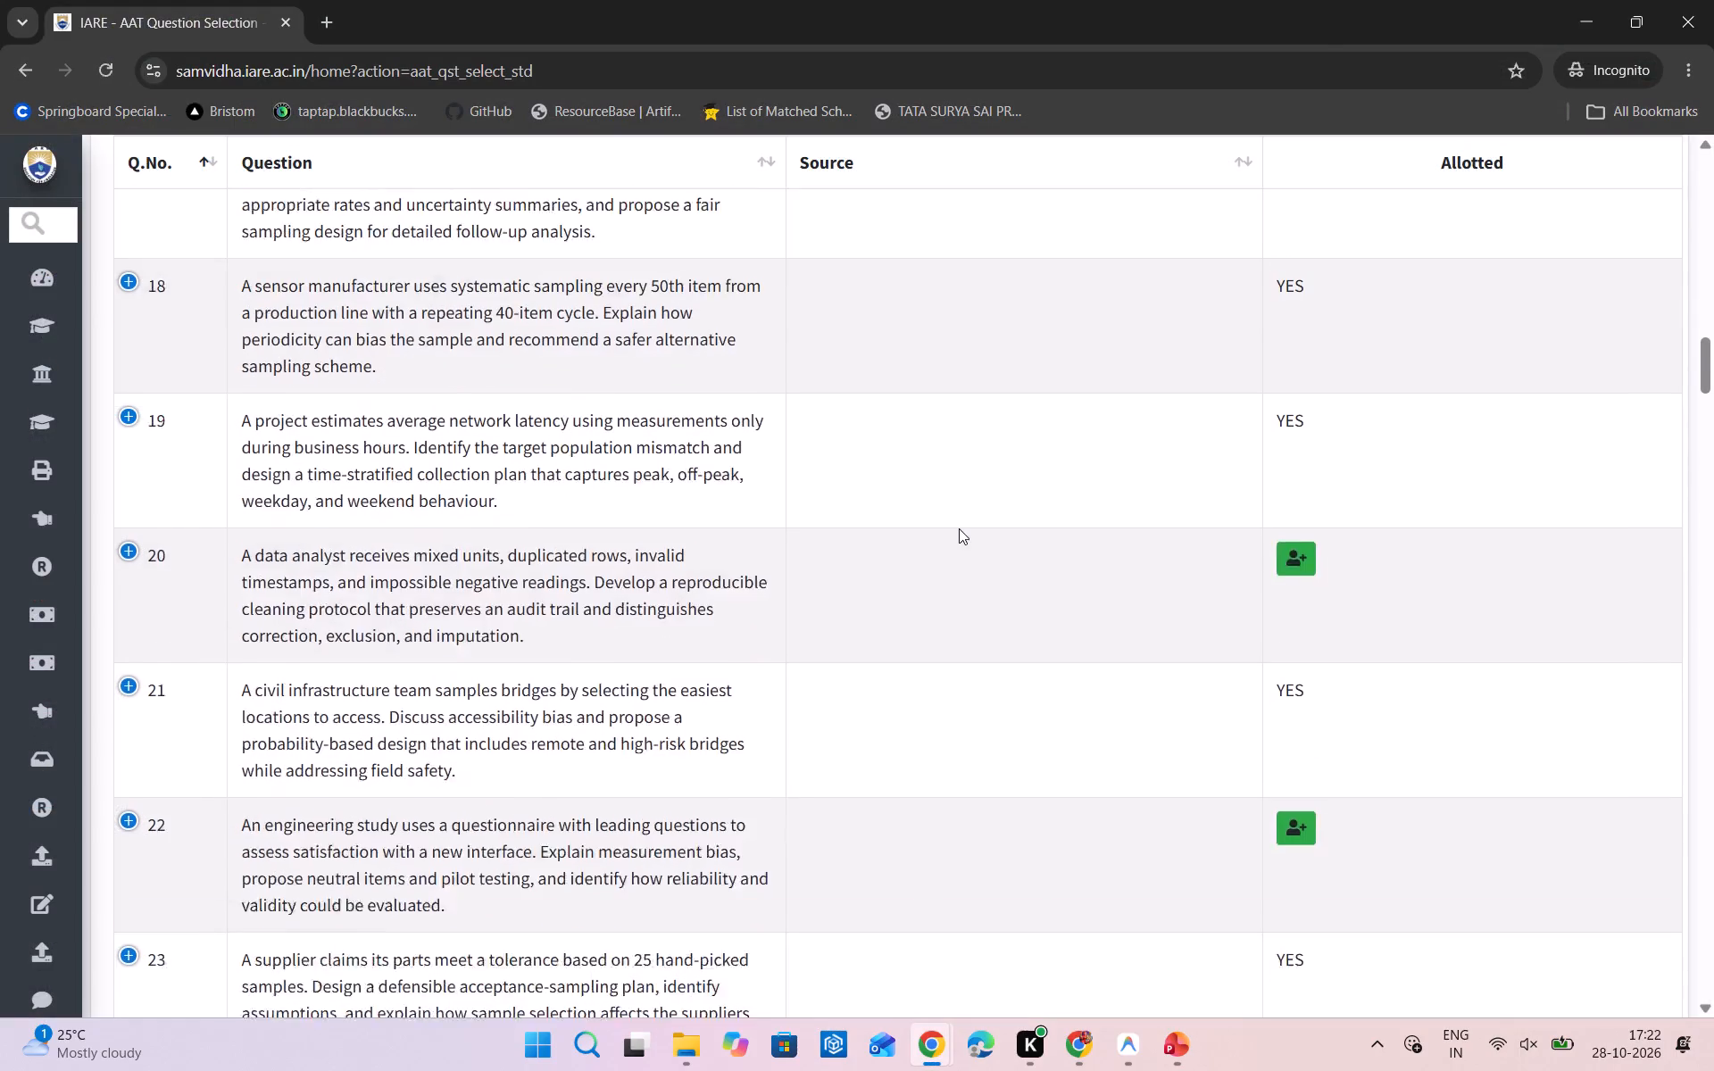
pyautogui.click(71, 961)
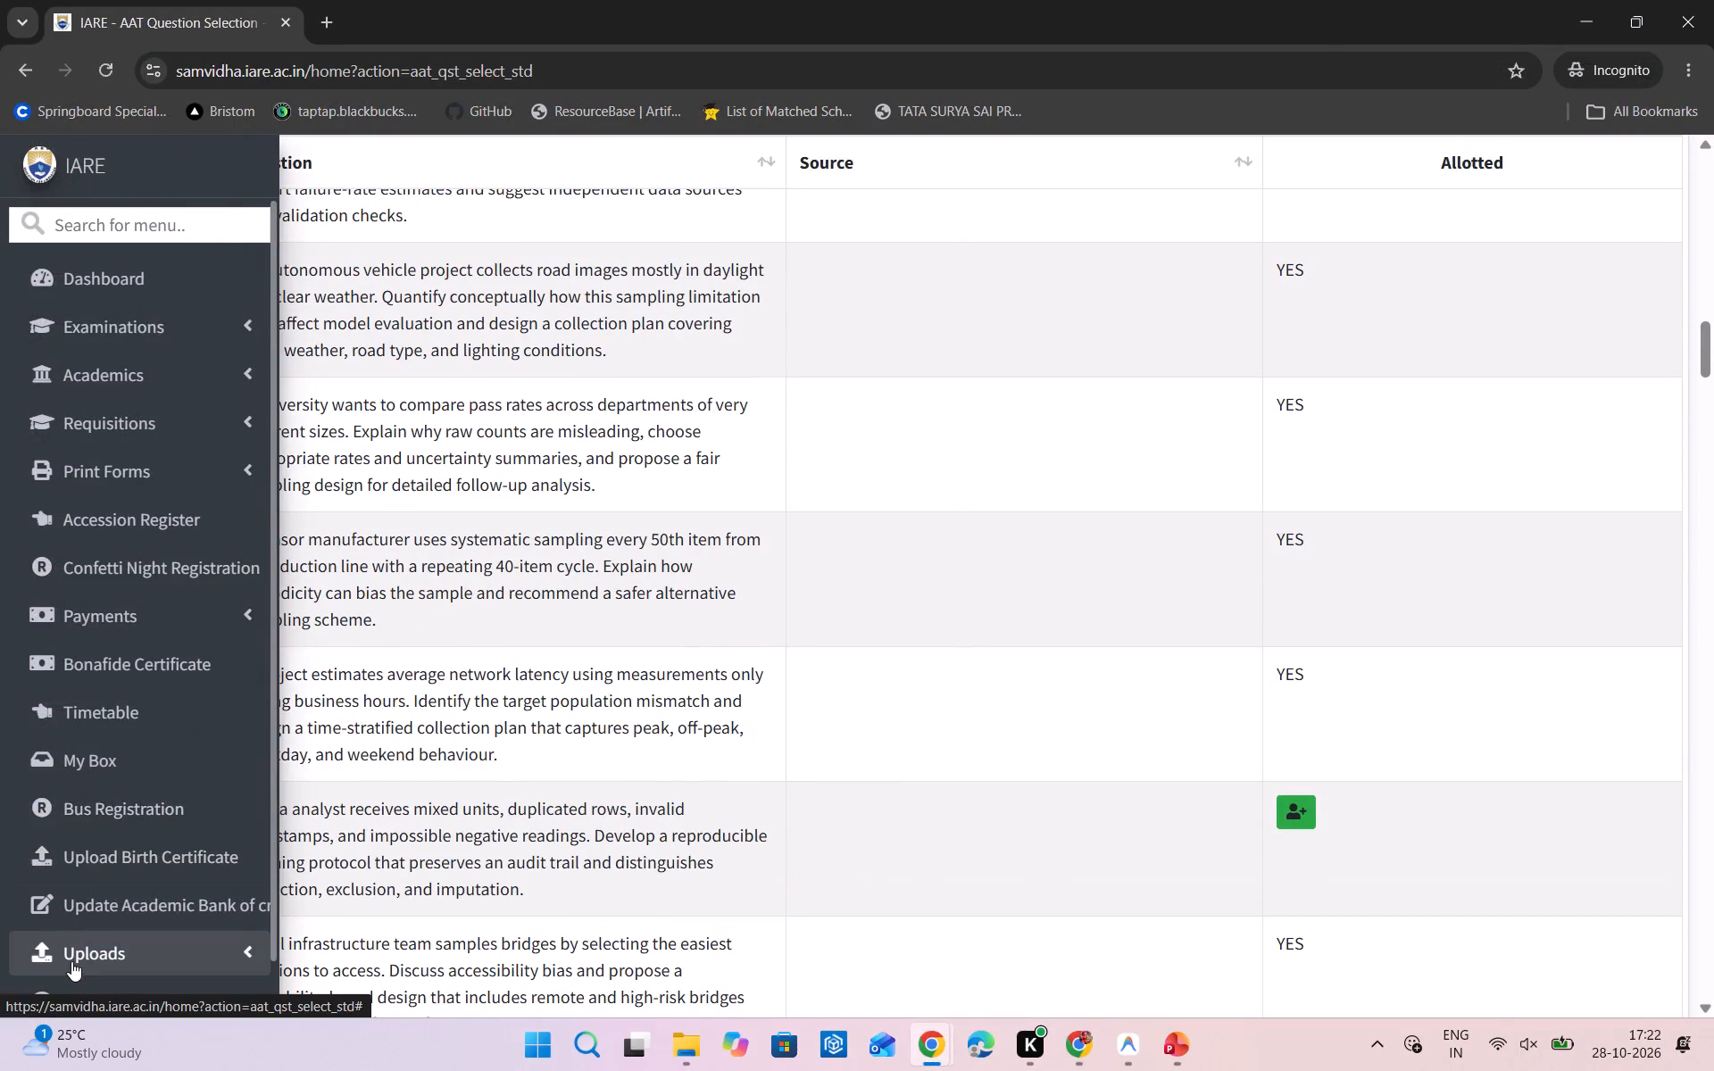
pyautogui.scroll(-2, 71, 961)
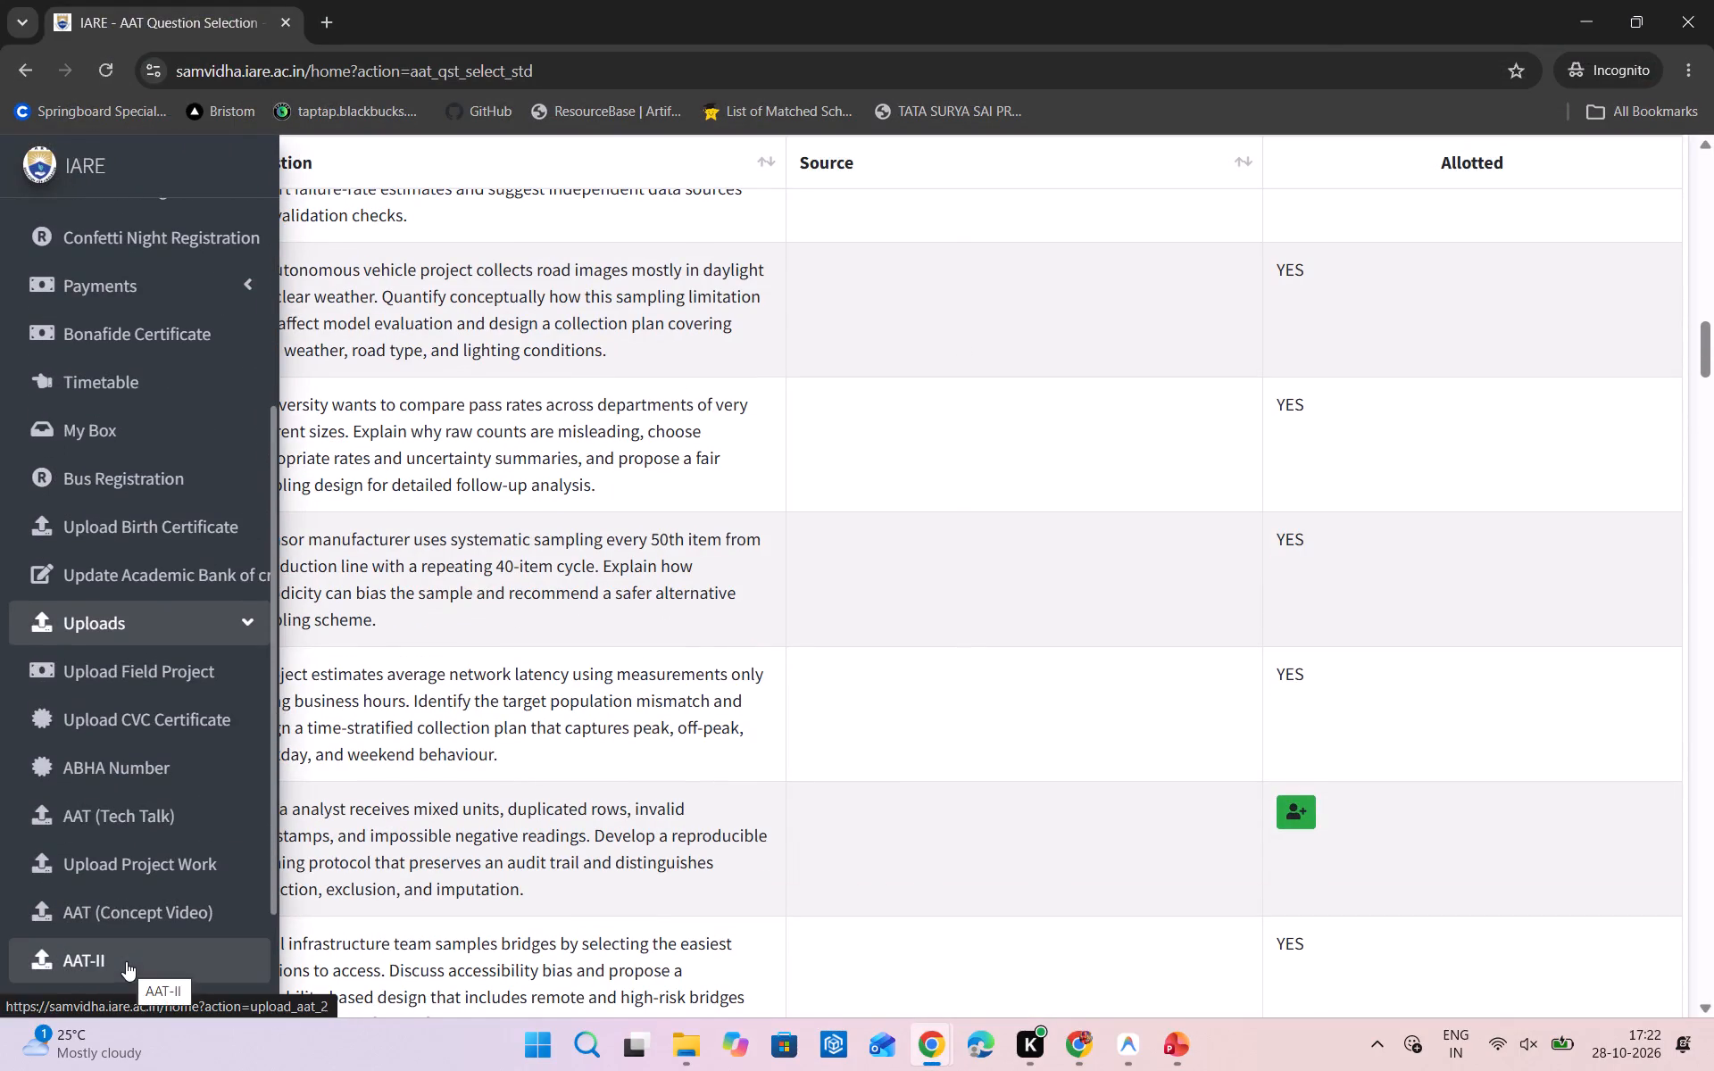
pyautogui.scroll(-1, 126, 961)
pyautogui.click(94, 906)
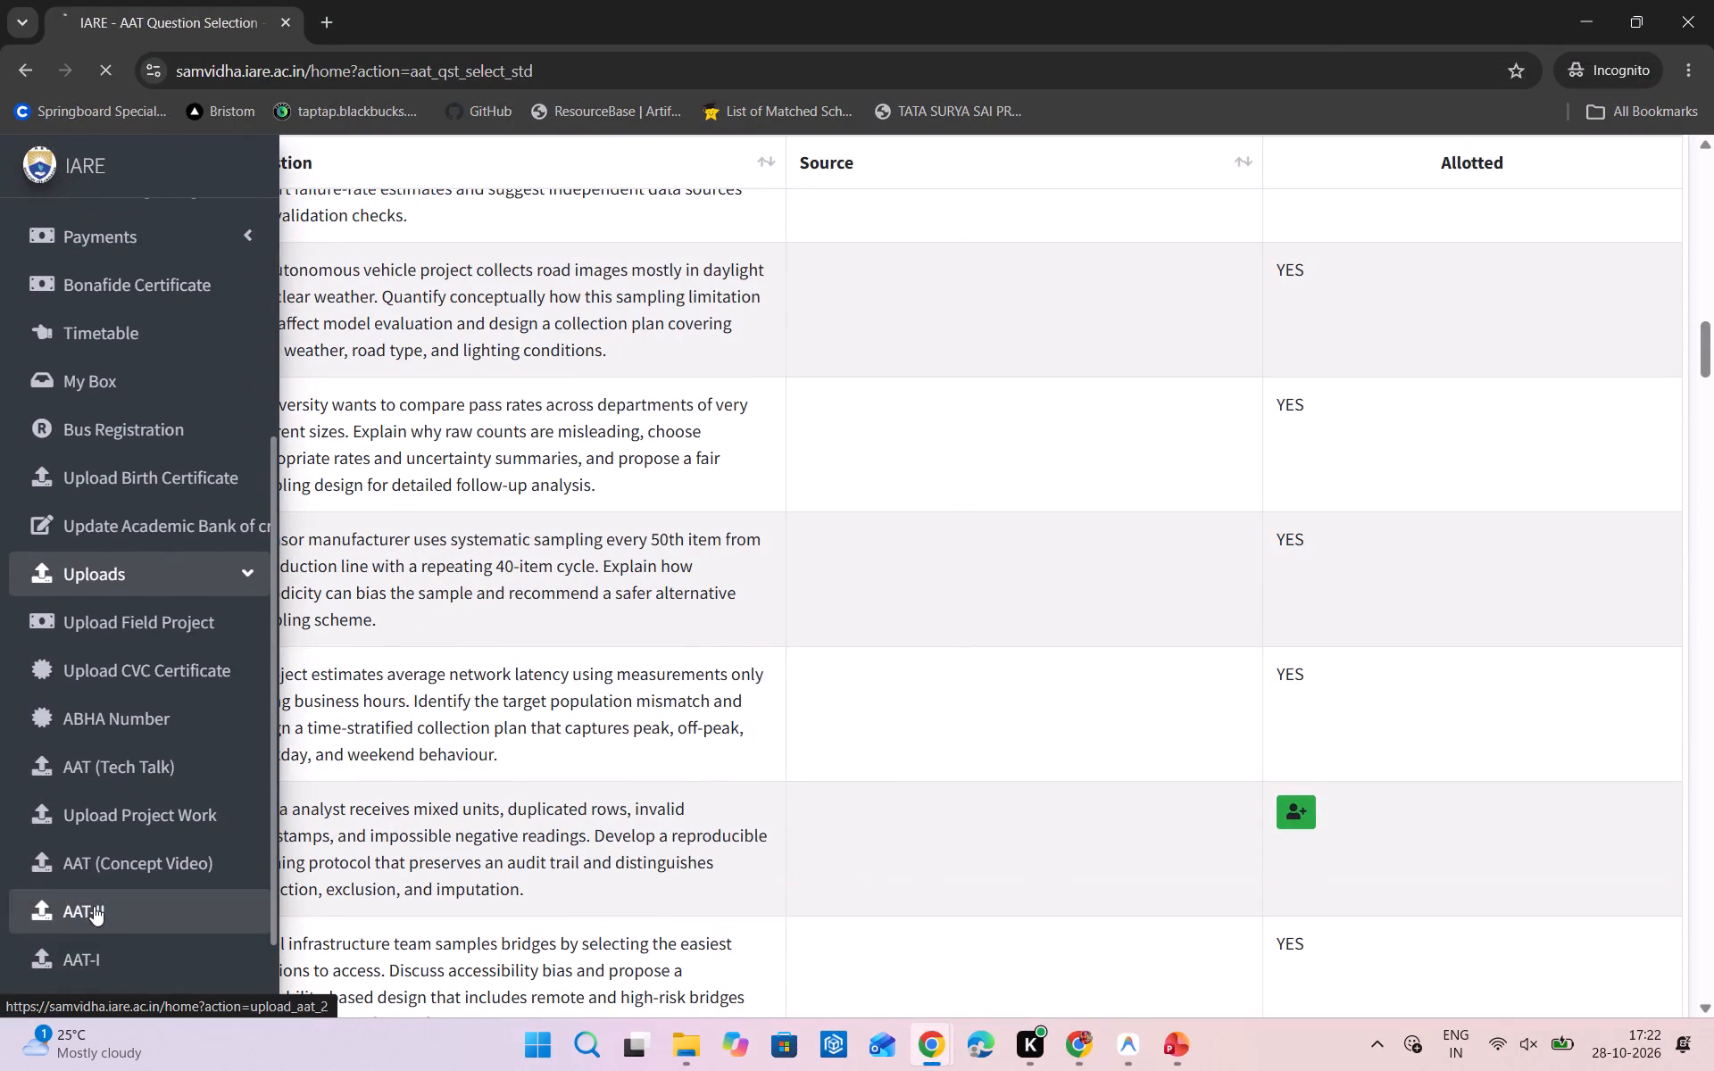
pyautogui.click(1436, 729)
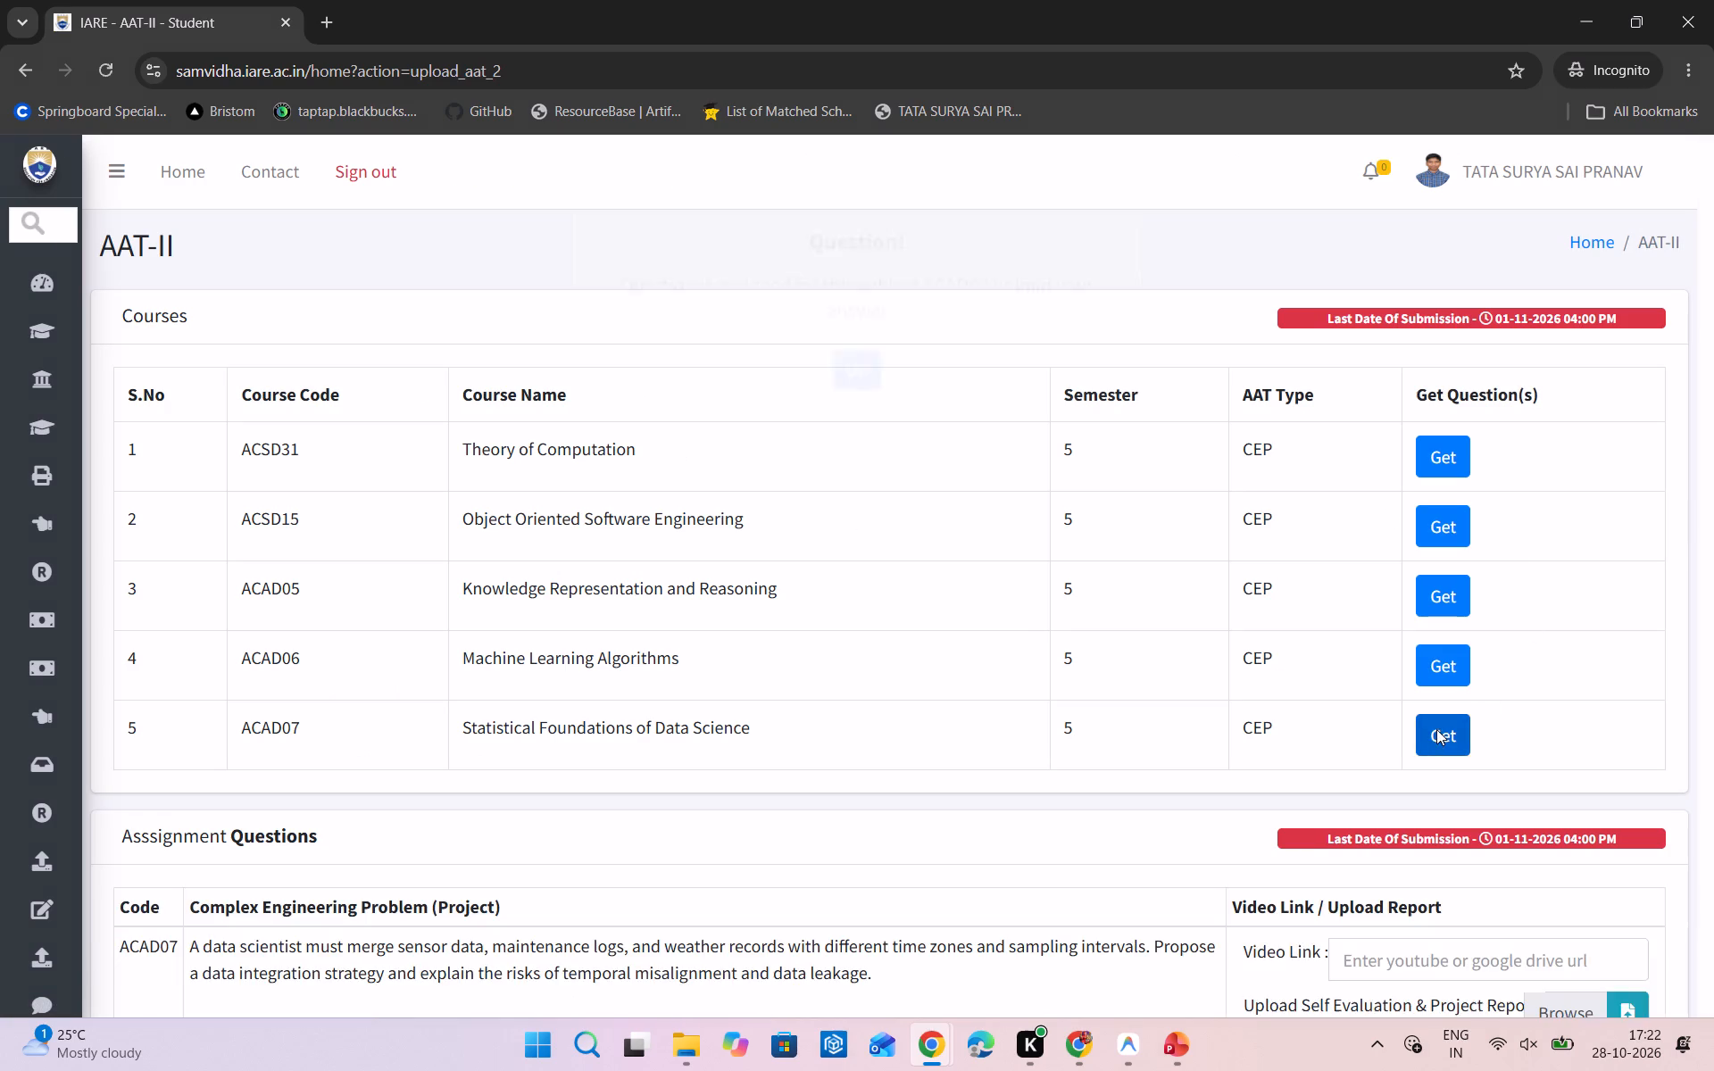
pyautogui.click(869, 700)
# Copy the full ACAD07 complex engineering problem text about merging sensor data, maintenance logs and weather records.
pyautogui.scroll(-1, 869, 700)
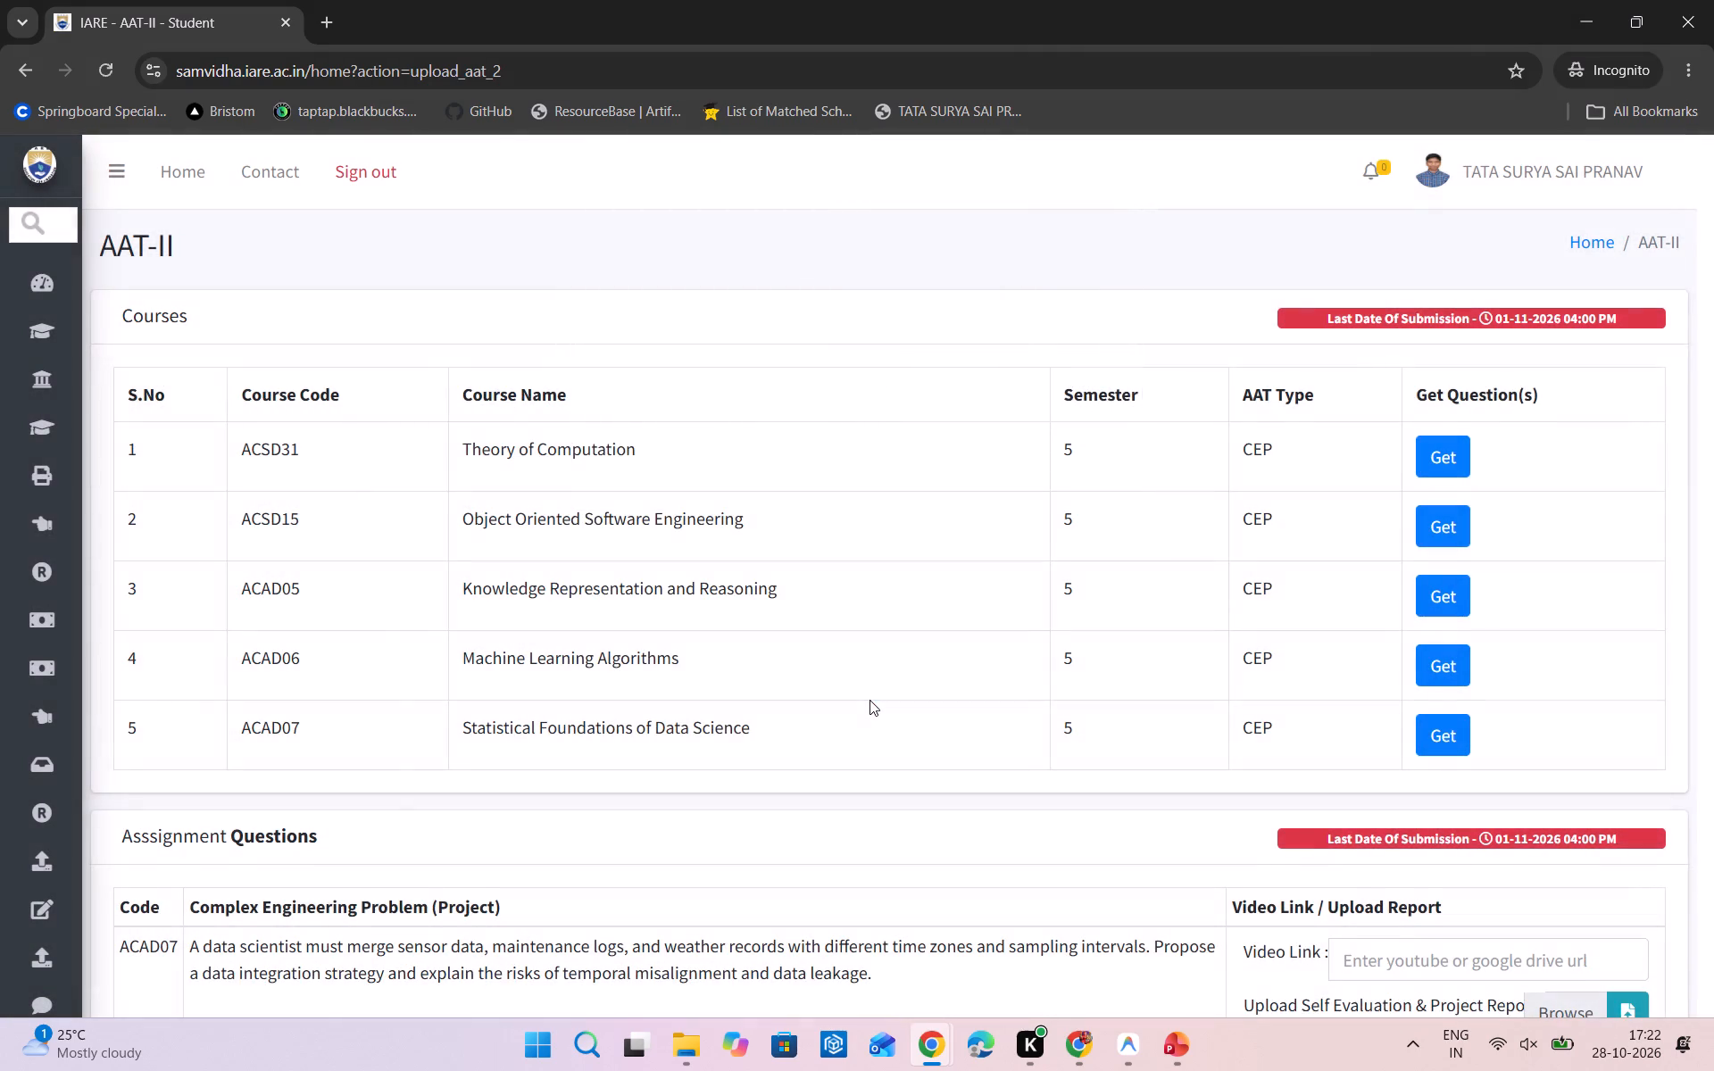
pyautogui.scroll(-2, 869, 700)
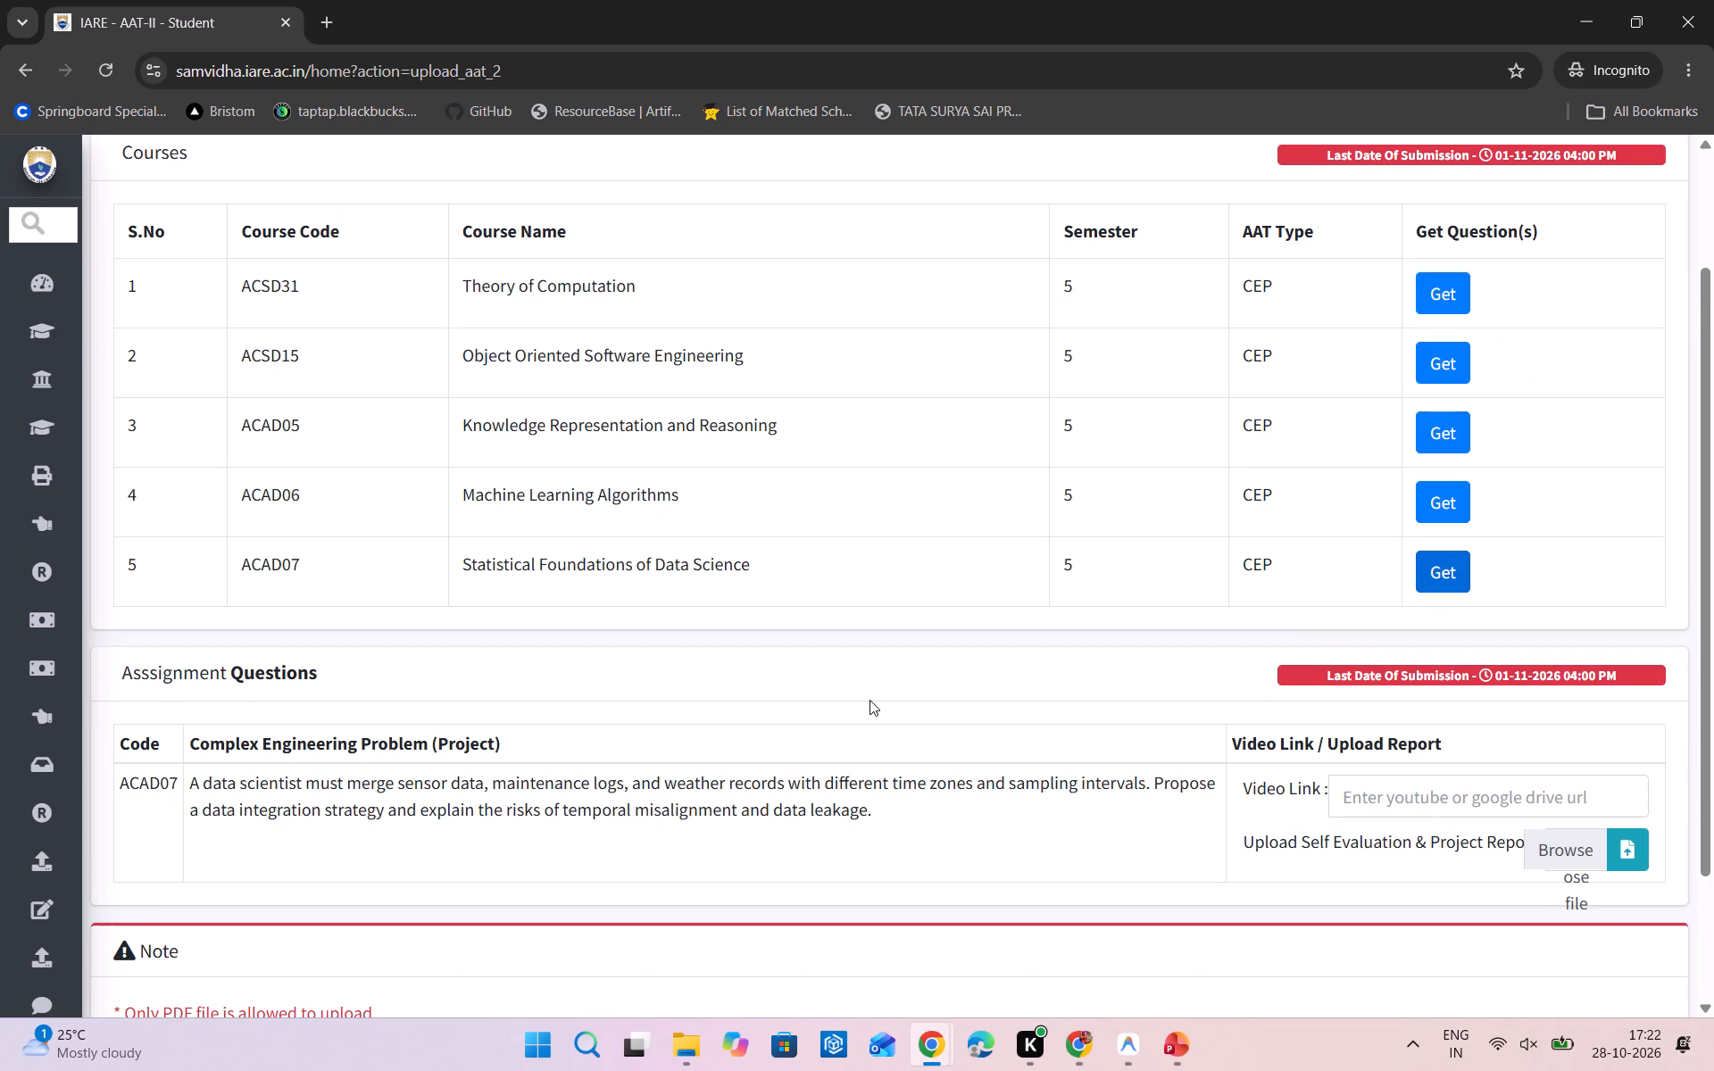
pyautogui.moveTo(893, 823); pyautogui.dragTo(768, 818)
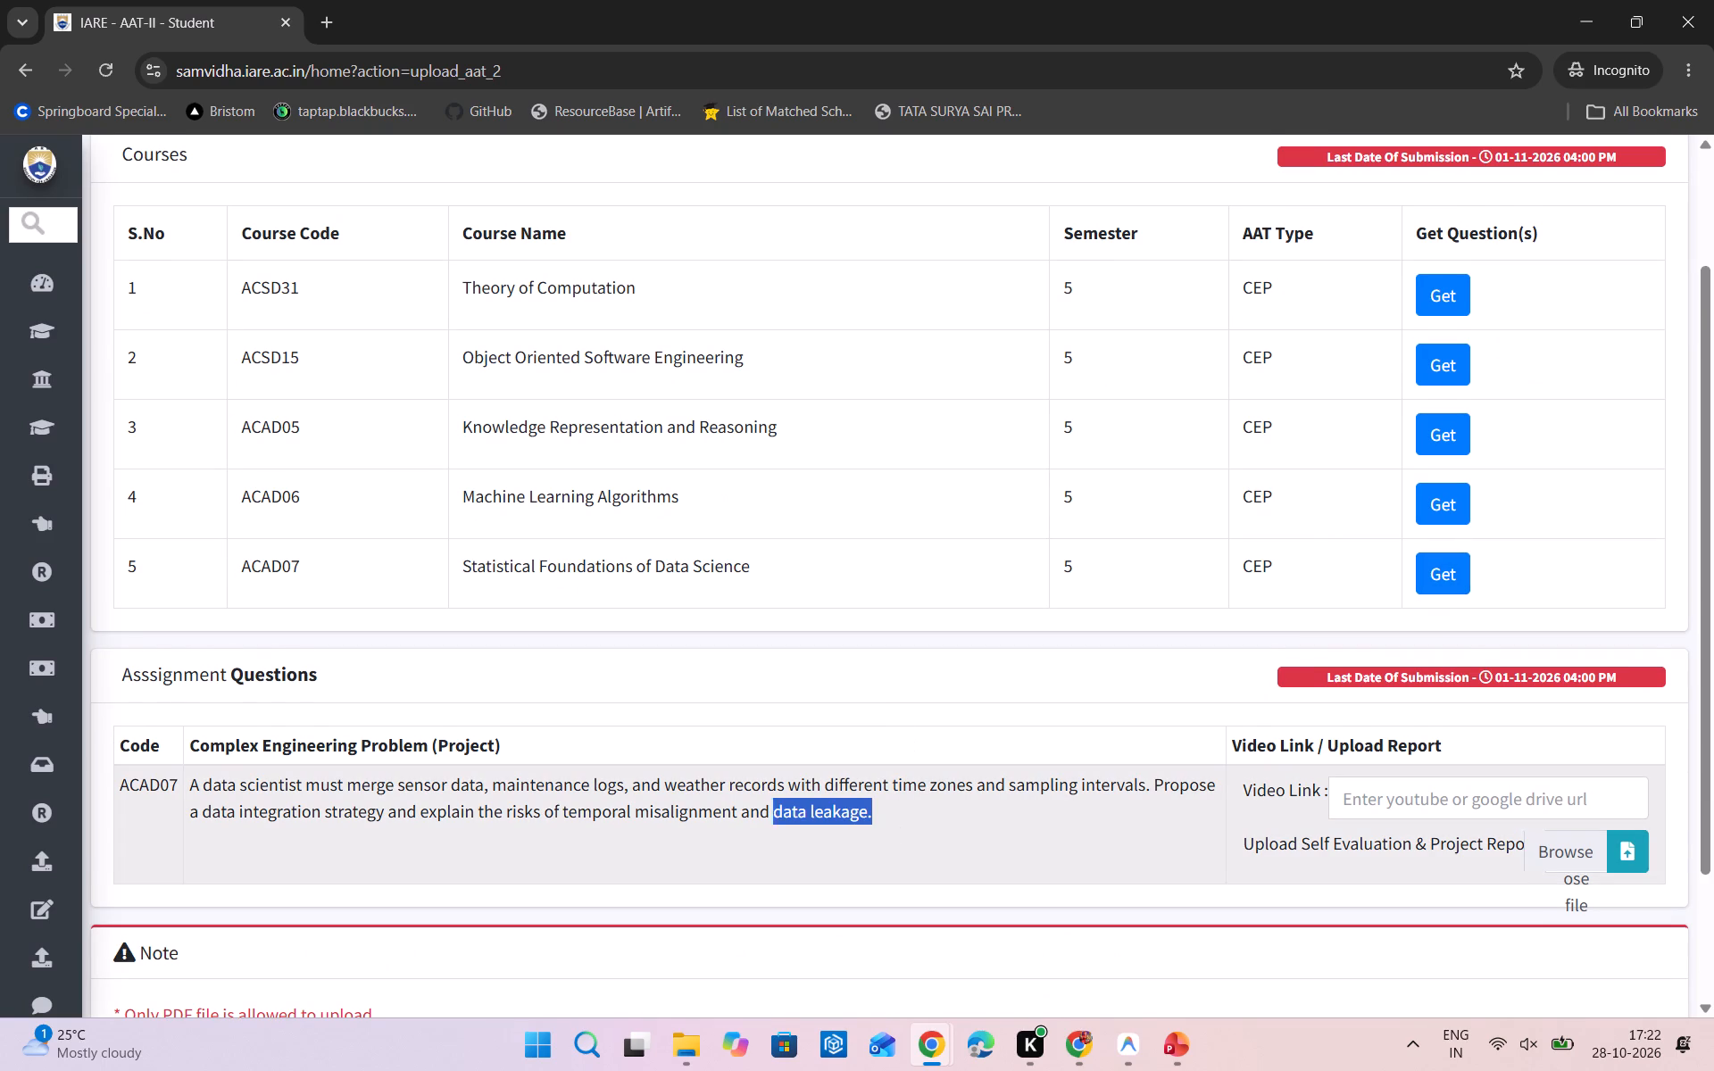
pyautogui.moveTo(768, 818); pyautogui.dragTo(165, 796)
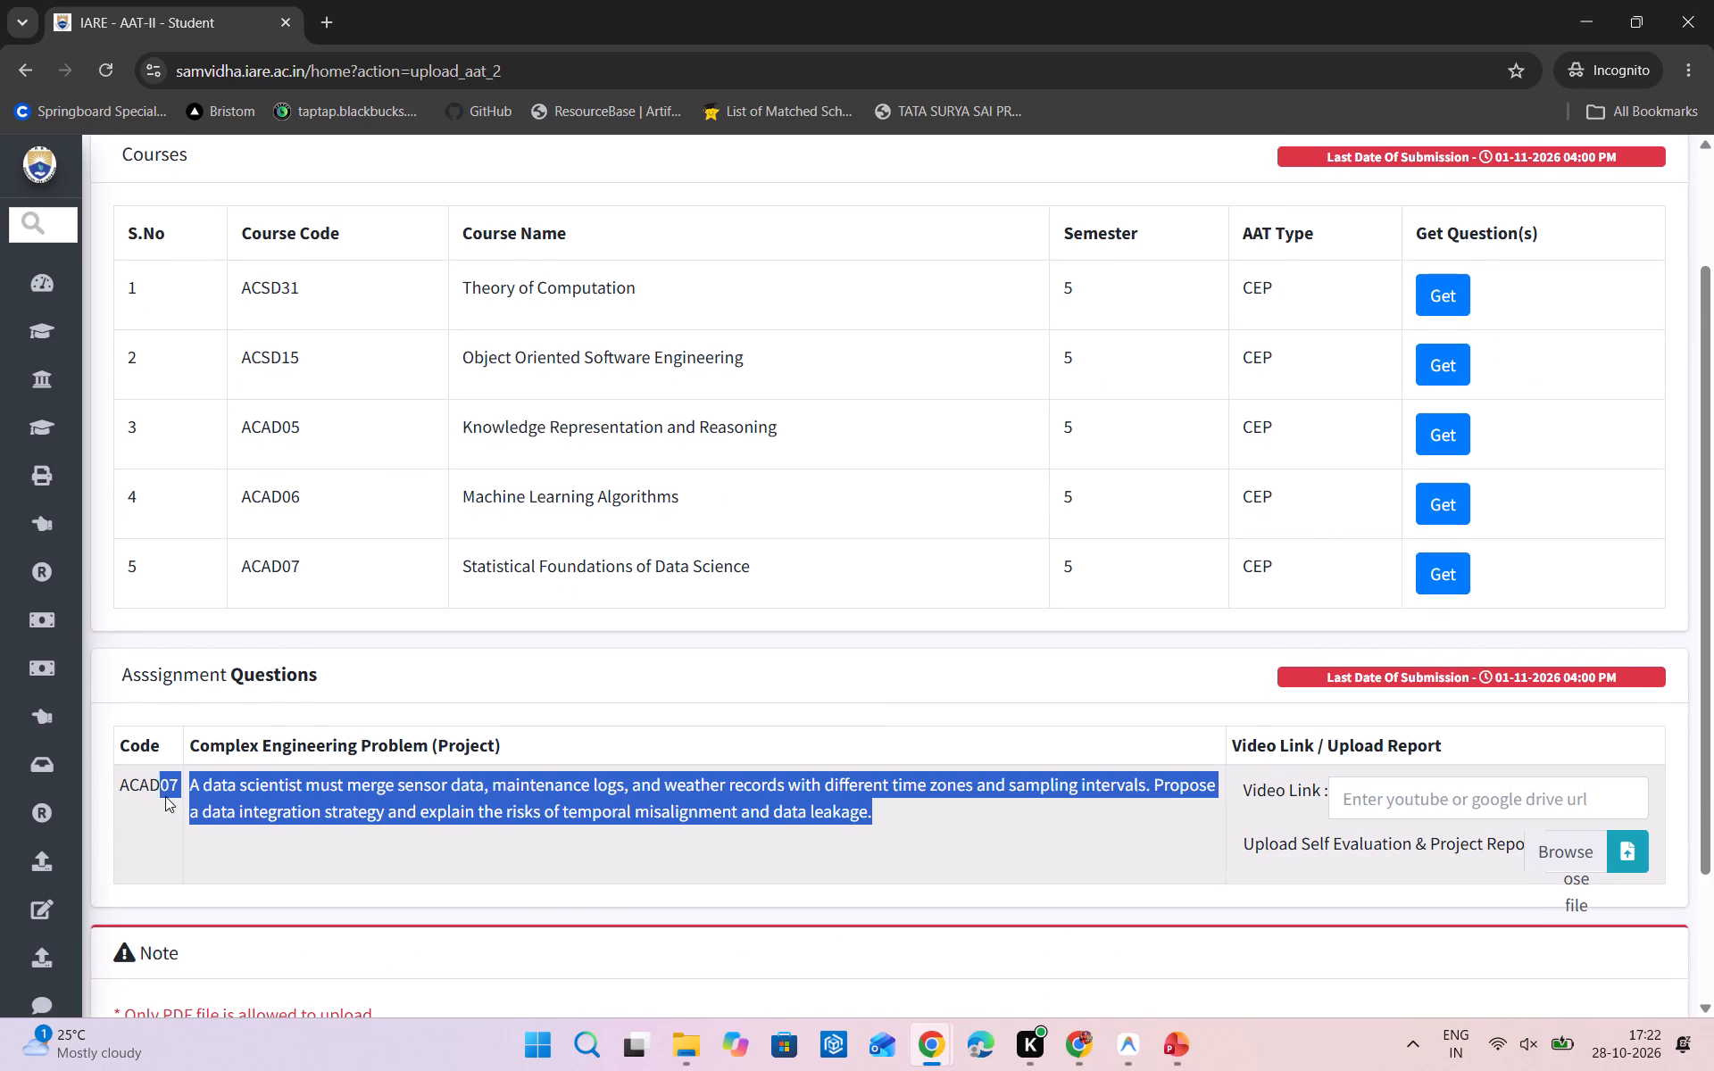
pyautogui.moveTo(165, 796); pyautogui.dragTo(187, 785)
pyautogui.hotkey('ctrl', 'c')
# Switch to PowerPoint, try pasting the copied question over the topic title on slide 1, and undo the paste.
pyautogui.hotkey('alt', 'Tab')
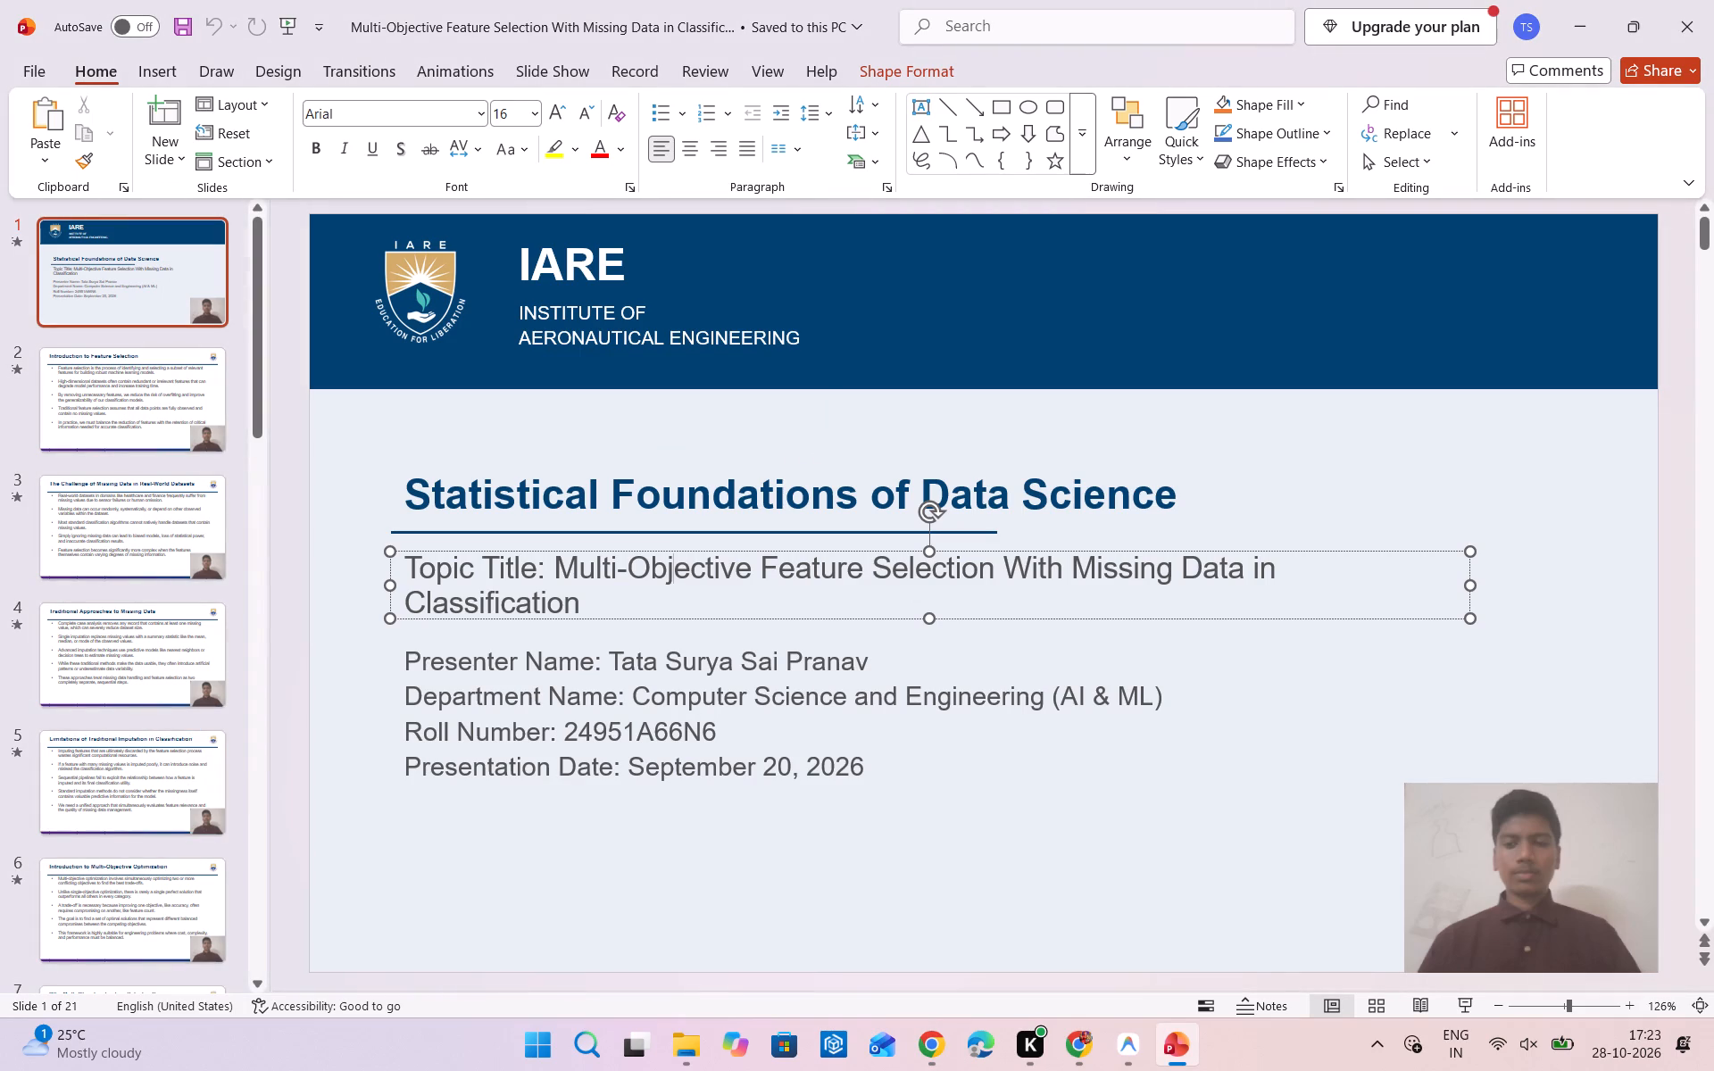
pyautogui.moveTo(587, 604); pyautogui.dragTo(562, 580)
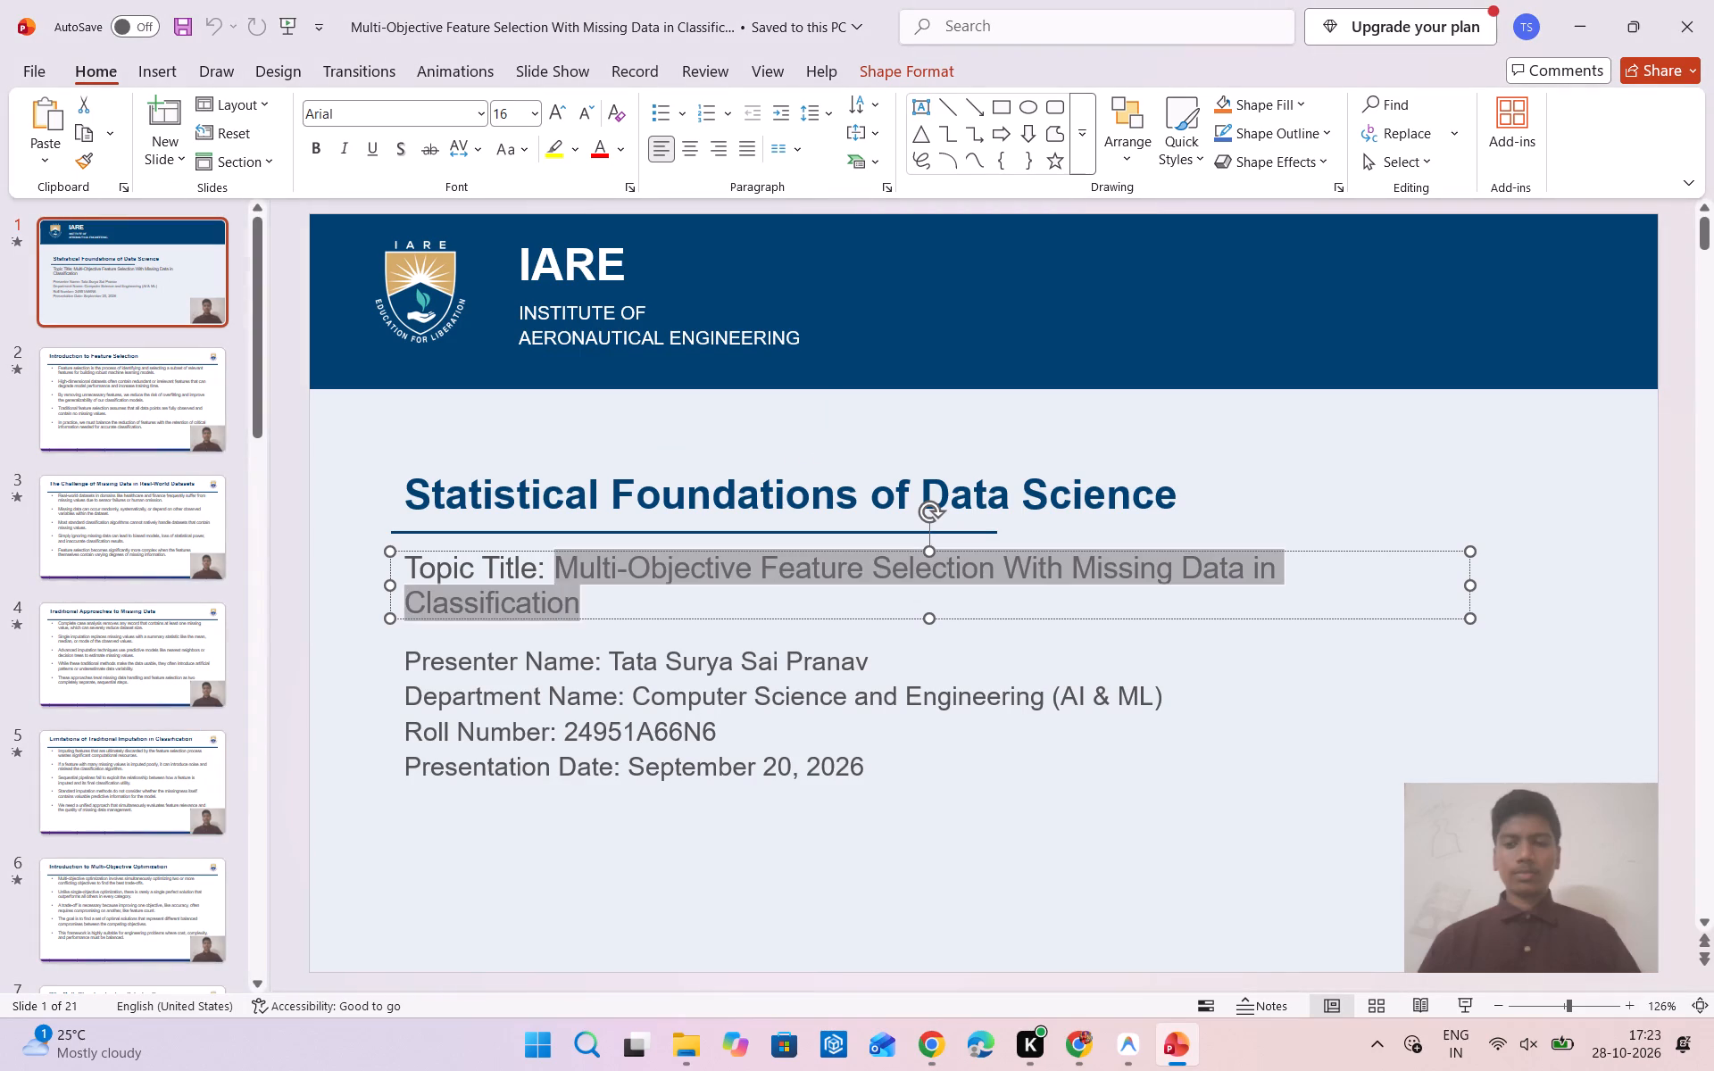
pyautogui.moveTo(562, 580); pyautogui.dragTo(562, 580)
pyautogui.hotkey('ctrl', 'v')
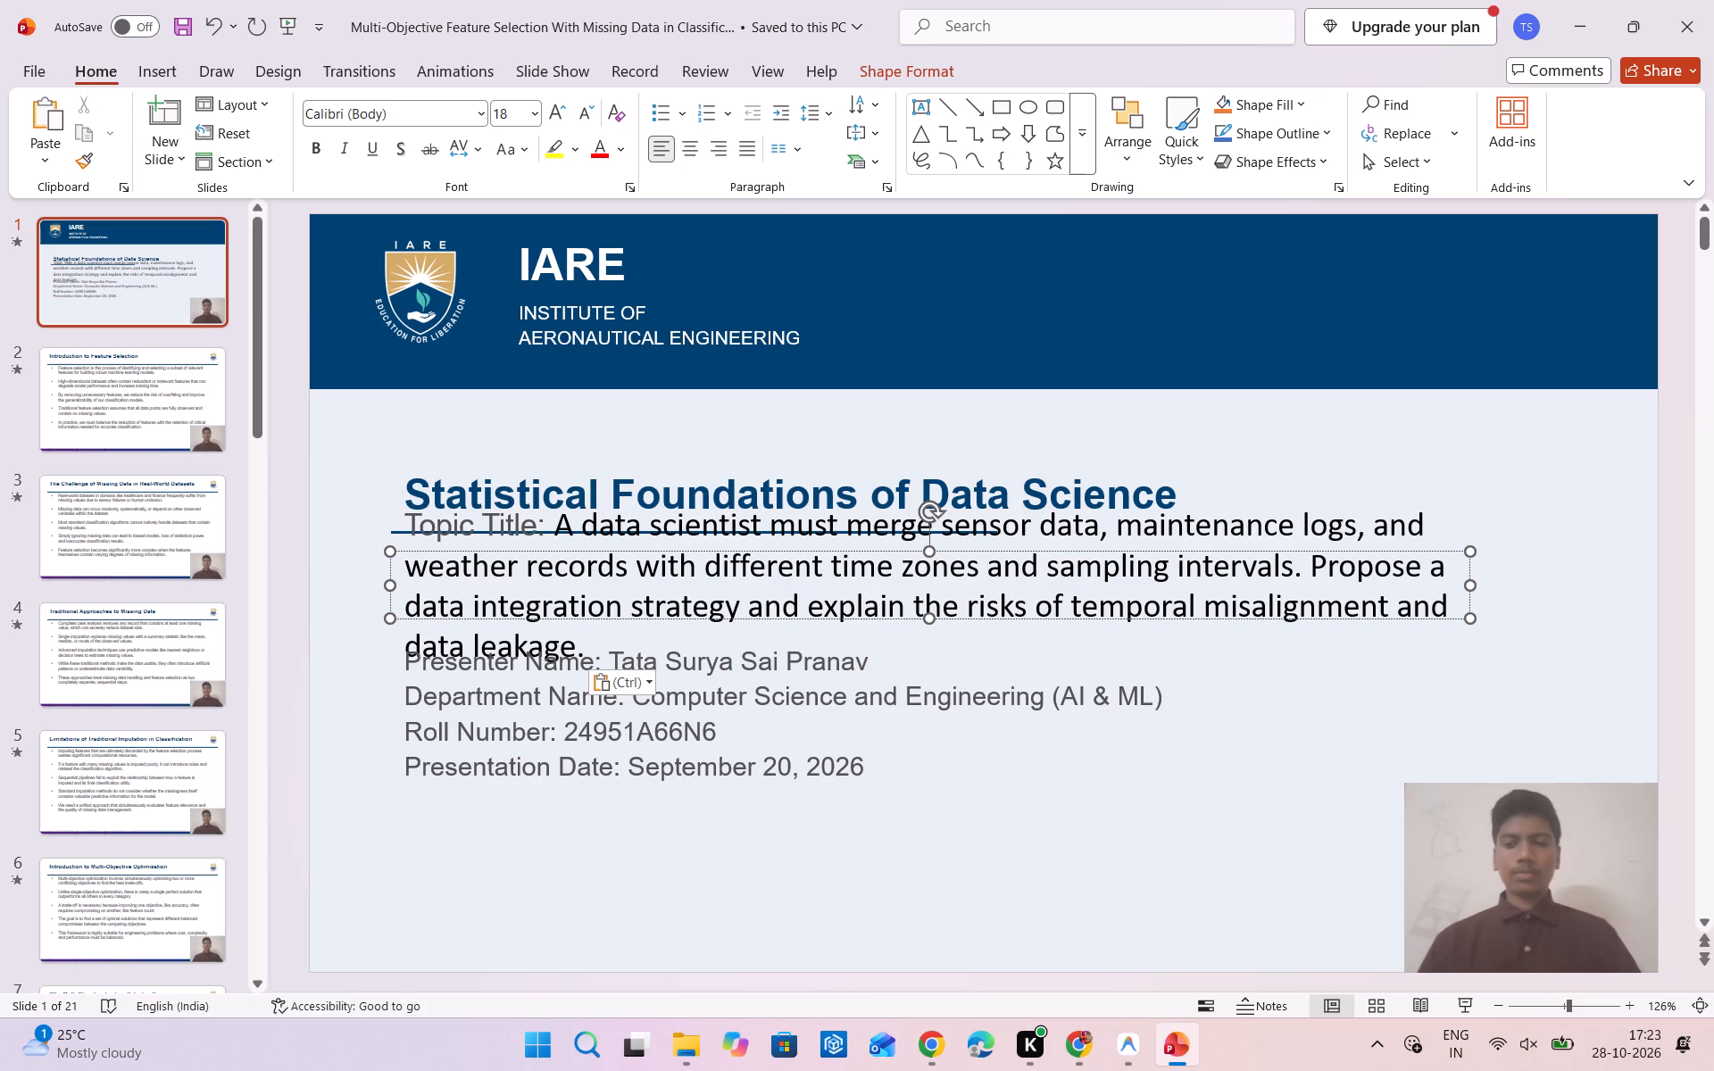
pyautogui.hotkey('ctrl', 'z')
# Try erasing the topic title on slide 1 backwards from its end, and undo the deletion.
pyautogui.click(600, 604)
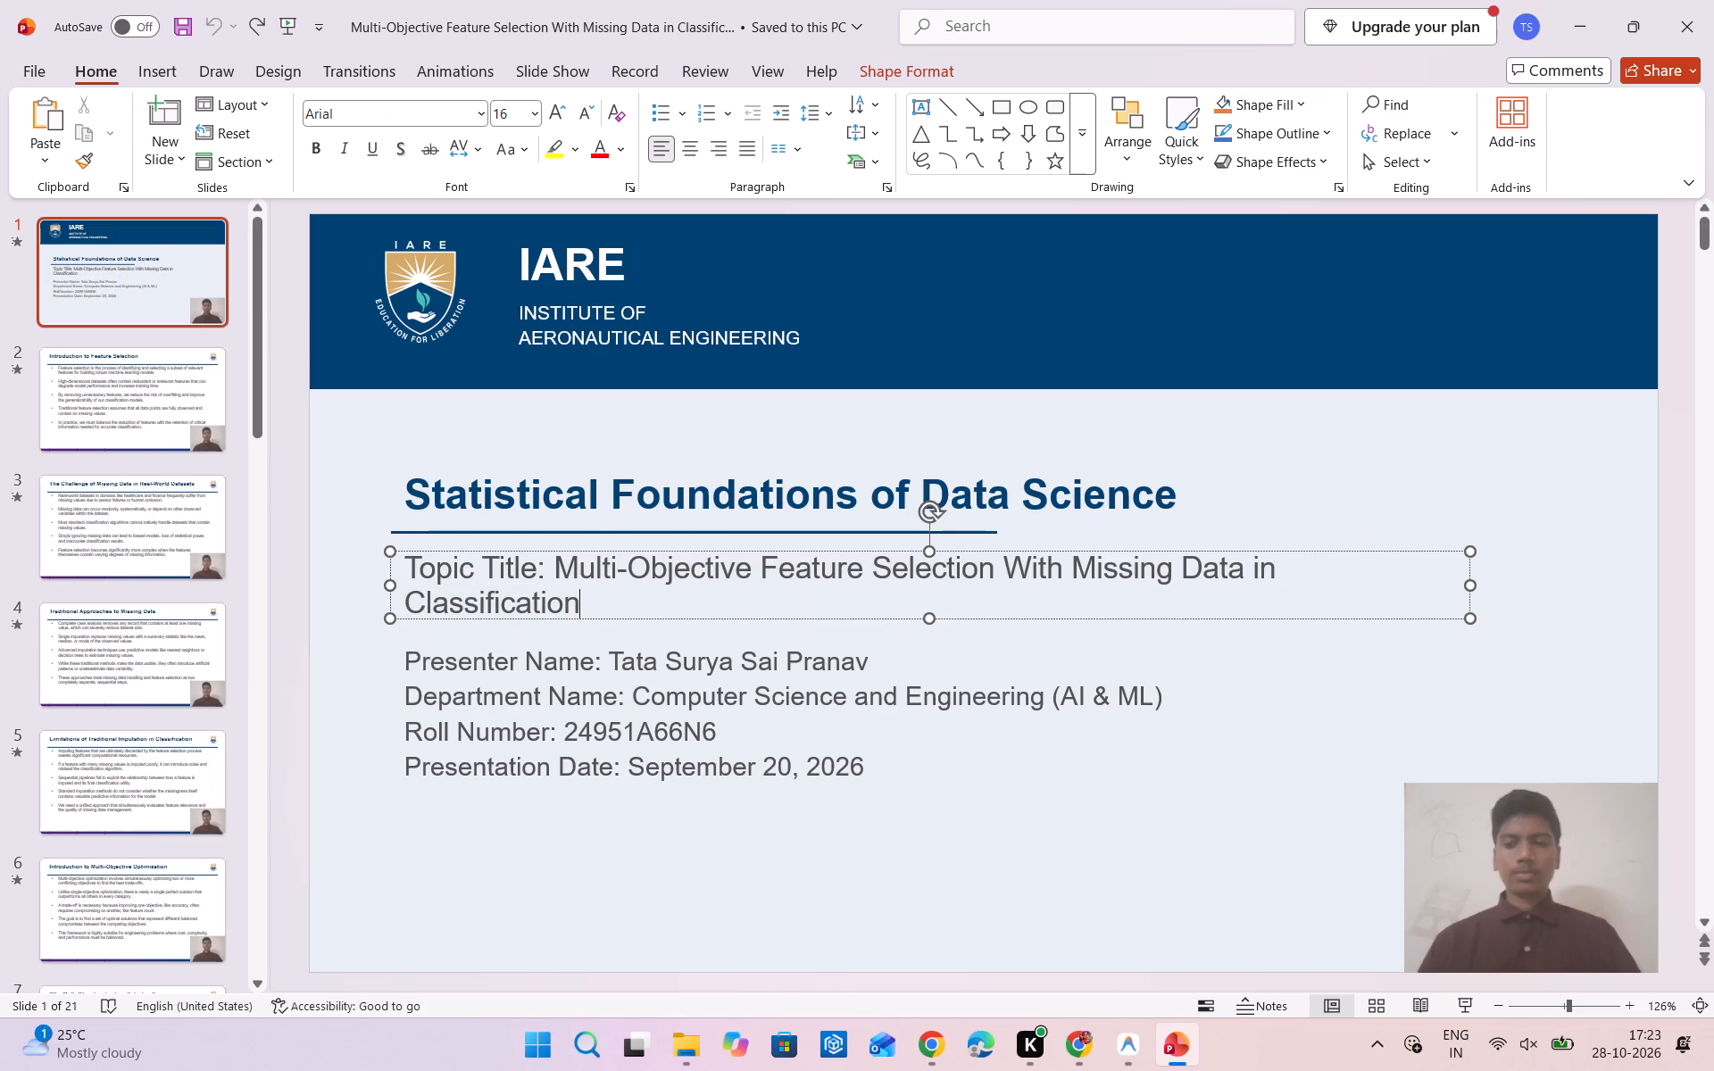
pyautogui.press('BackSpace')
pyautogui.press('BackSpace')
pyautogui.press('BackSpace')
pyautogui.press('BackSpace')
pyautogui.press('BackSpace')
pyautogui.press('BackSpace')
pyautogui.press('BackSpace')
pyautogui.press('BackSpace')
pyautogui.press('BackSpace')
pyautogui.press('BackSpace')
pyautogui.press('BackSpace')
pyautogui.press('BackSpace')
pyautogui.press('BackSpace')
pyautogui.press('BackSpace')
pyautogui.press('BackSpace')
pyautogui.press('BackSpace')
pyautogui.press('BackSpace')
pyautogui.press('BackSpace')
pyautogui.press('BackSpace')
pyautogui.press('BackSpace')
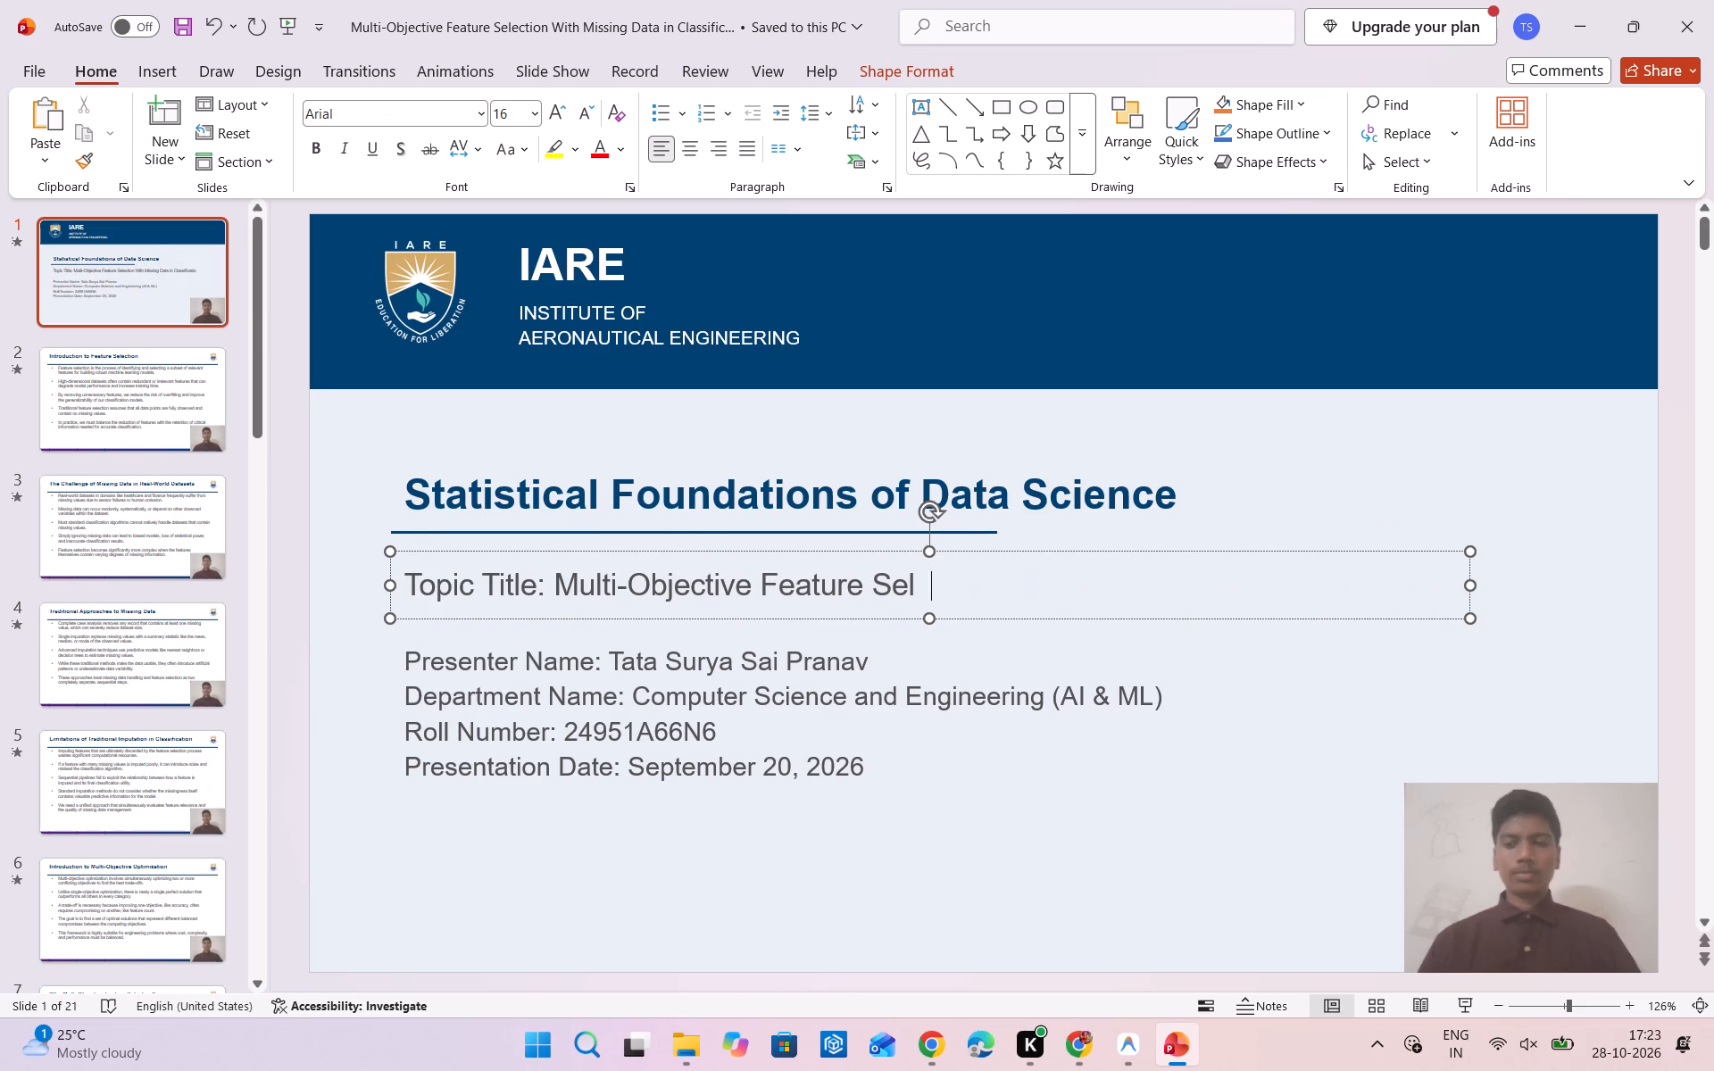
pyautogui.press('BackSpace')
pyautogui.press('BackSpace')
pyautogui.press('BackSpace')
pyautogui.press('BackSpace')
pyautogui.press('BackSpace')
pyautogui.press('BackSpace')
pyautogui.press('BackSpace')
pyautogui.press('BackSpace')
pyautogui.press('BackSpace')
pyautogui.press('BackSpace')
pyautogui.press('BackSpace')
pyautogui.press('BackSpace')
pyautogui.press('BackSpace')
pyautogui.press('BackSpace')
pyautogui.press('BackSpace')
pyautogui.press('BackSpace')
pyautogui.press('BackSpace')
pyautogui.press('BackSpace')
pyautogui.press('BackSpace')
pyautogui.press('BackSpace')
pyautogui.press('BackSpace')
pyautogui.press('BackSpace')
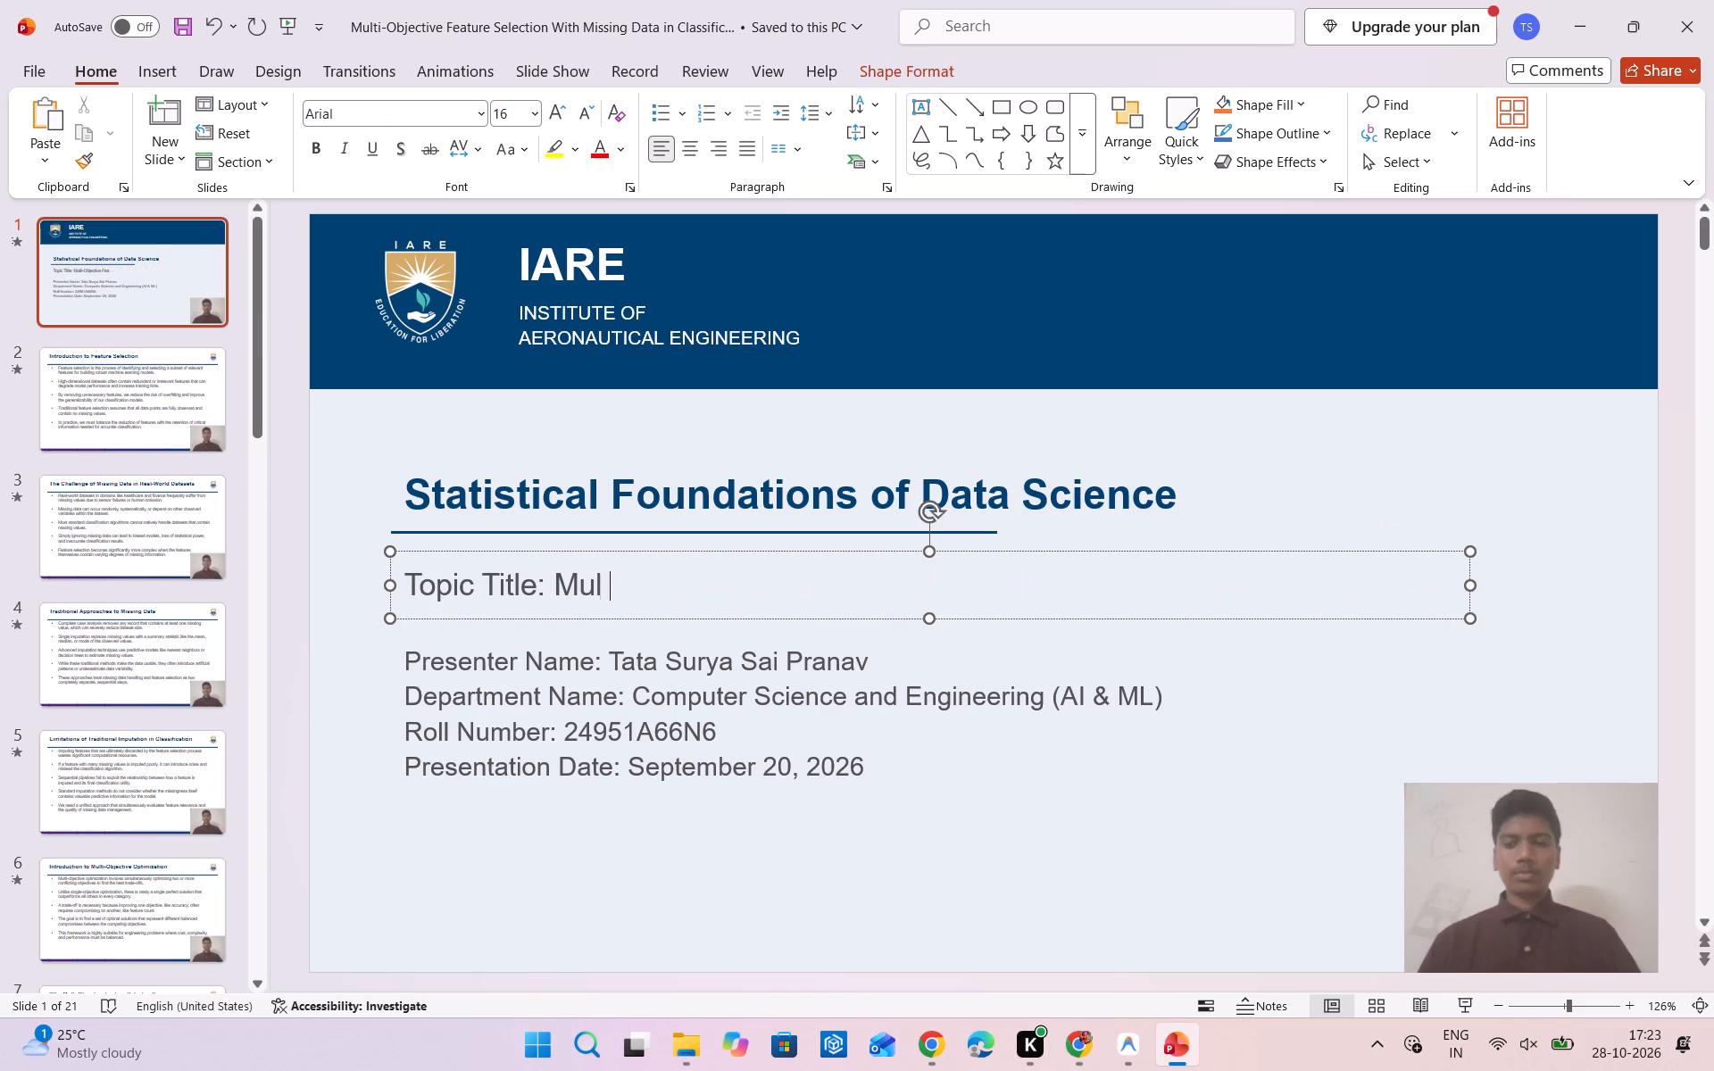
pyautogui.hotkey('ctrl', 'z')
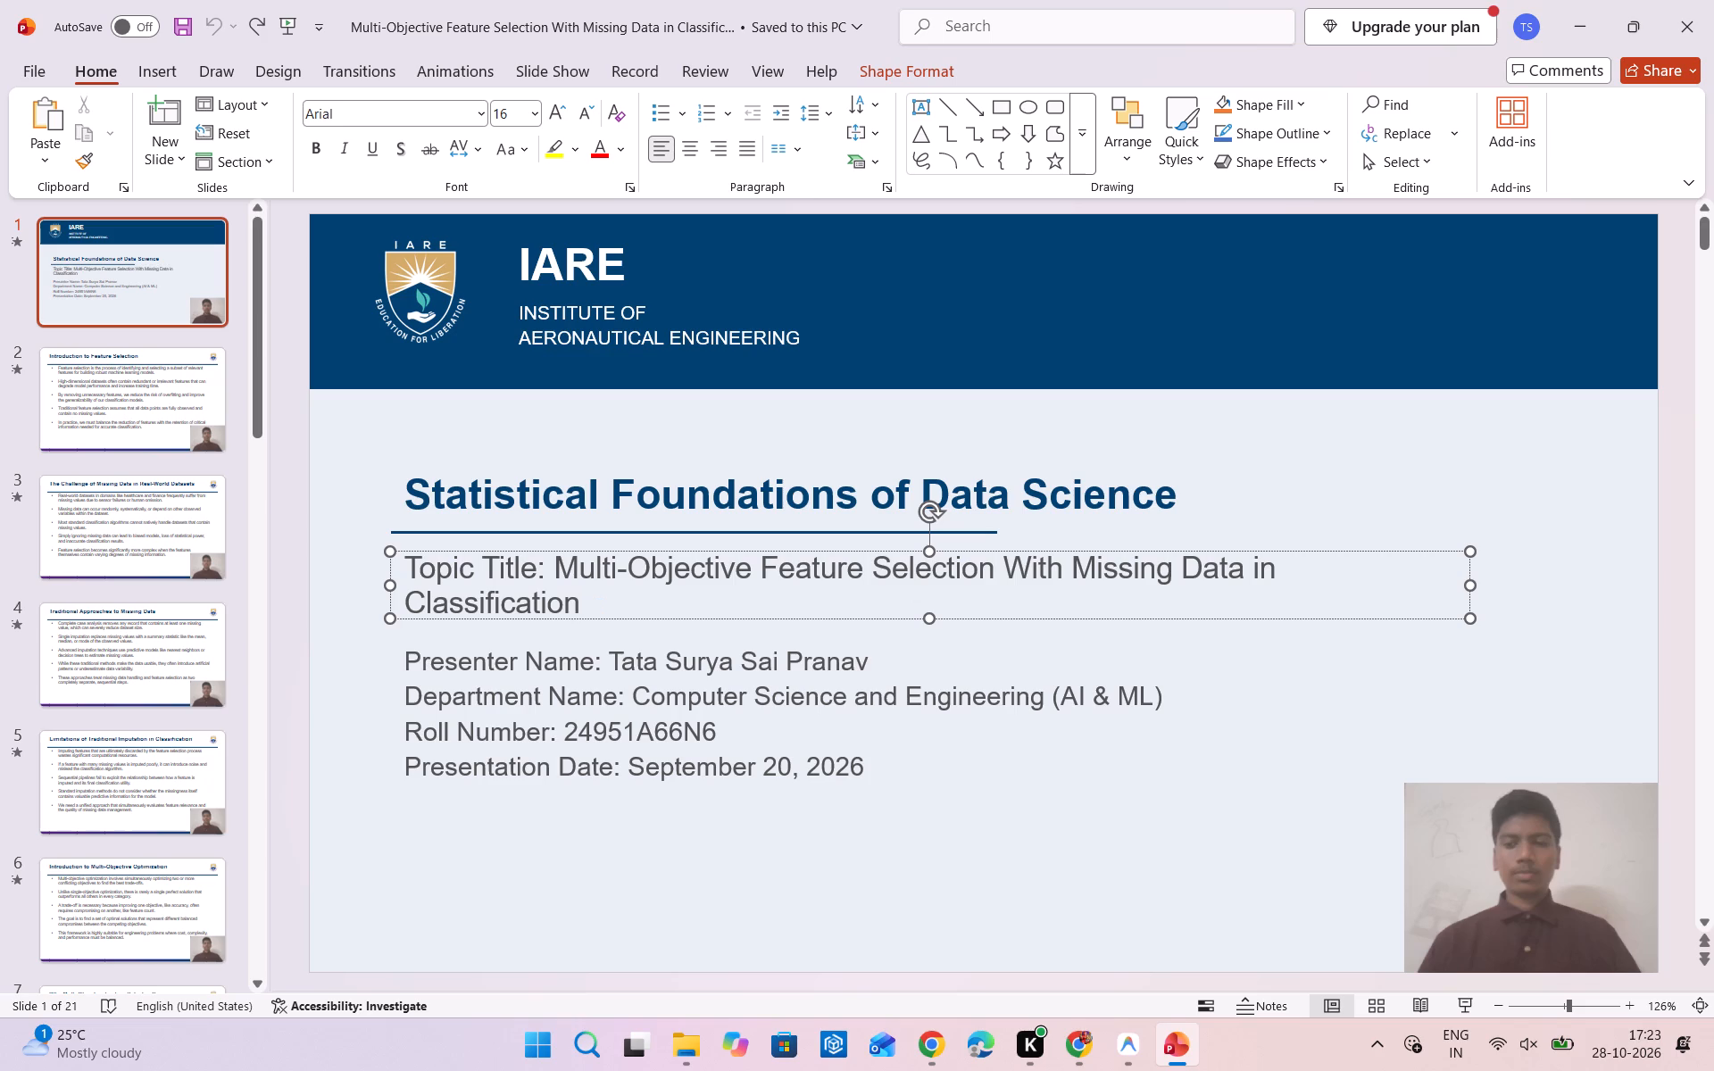
# Replace the topic after "Topic Title:" on slide 1 with the copied ACAD07 question, leaving no stray letter before it.
pyautogui.hotkey('shift', 'Up')
pyautogui.press('BackSpace')
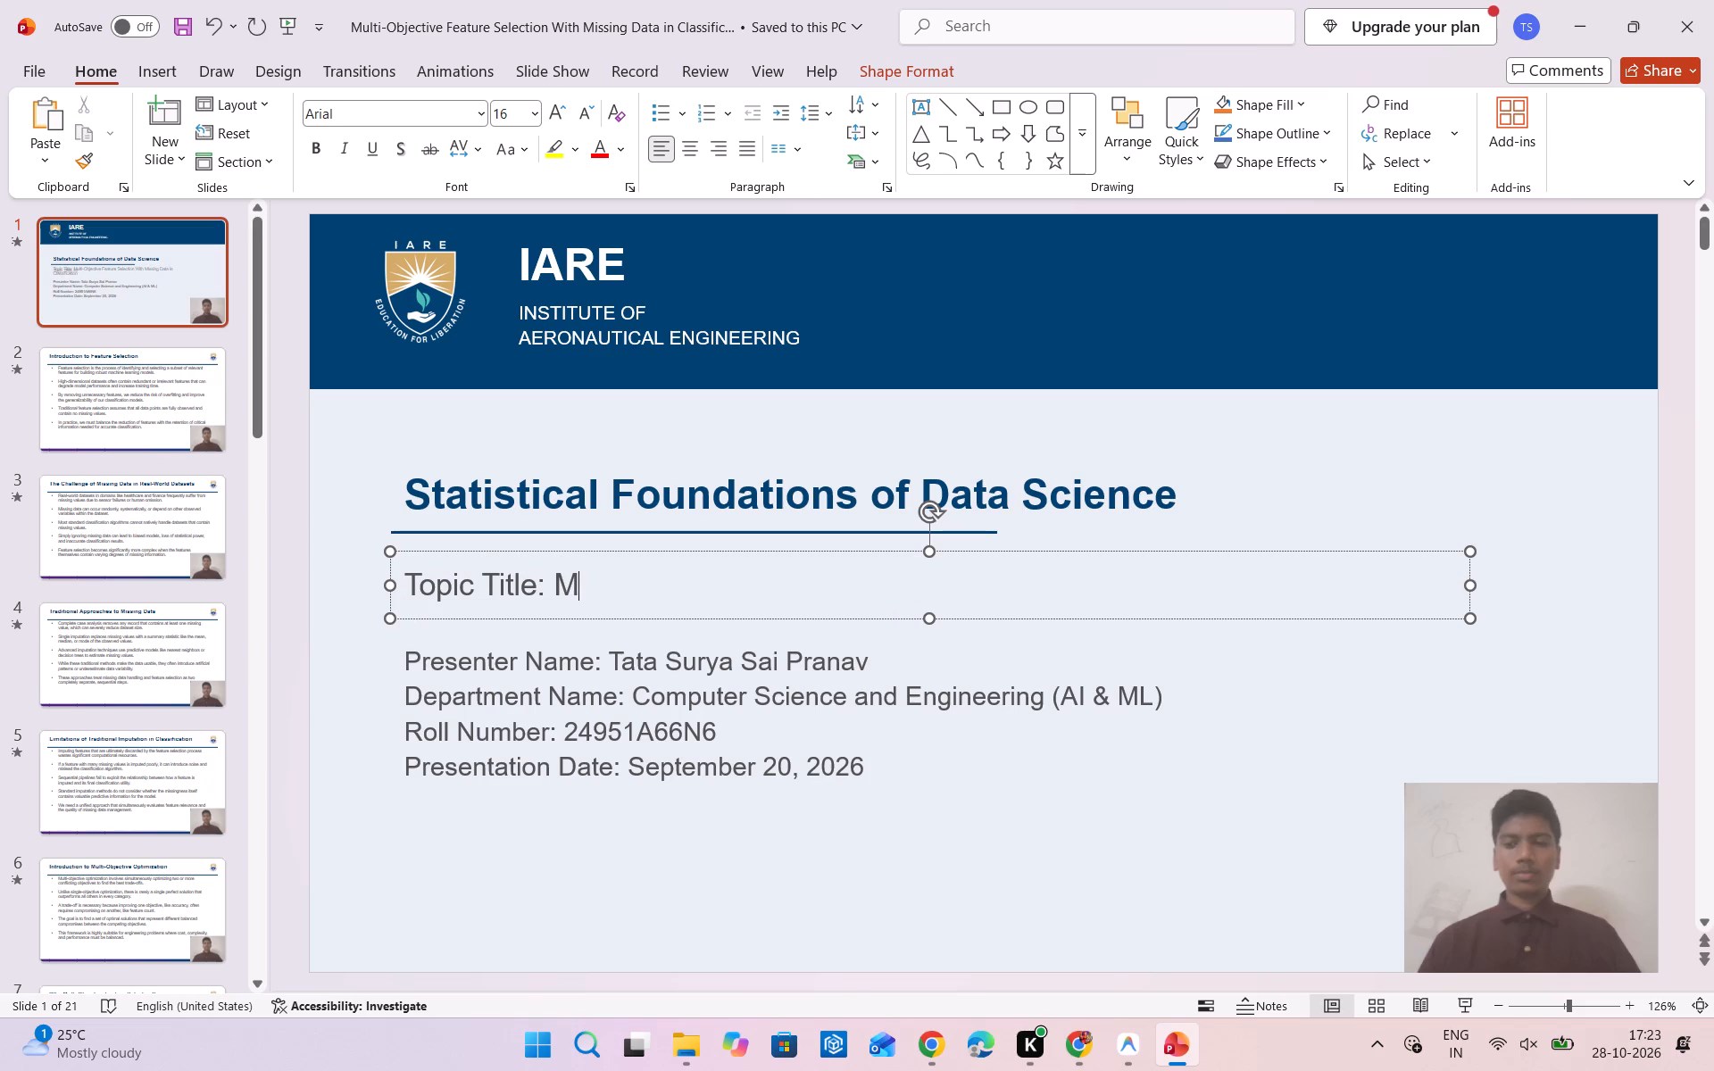
pyautogui.hotkey('ctrl', 'v')
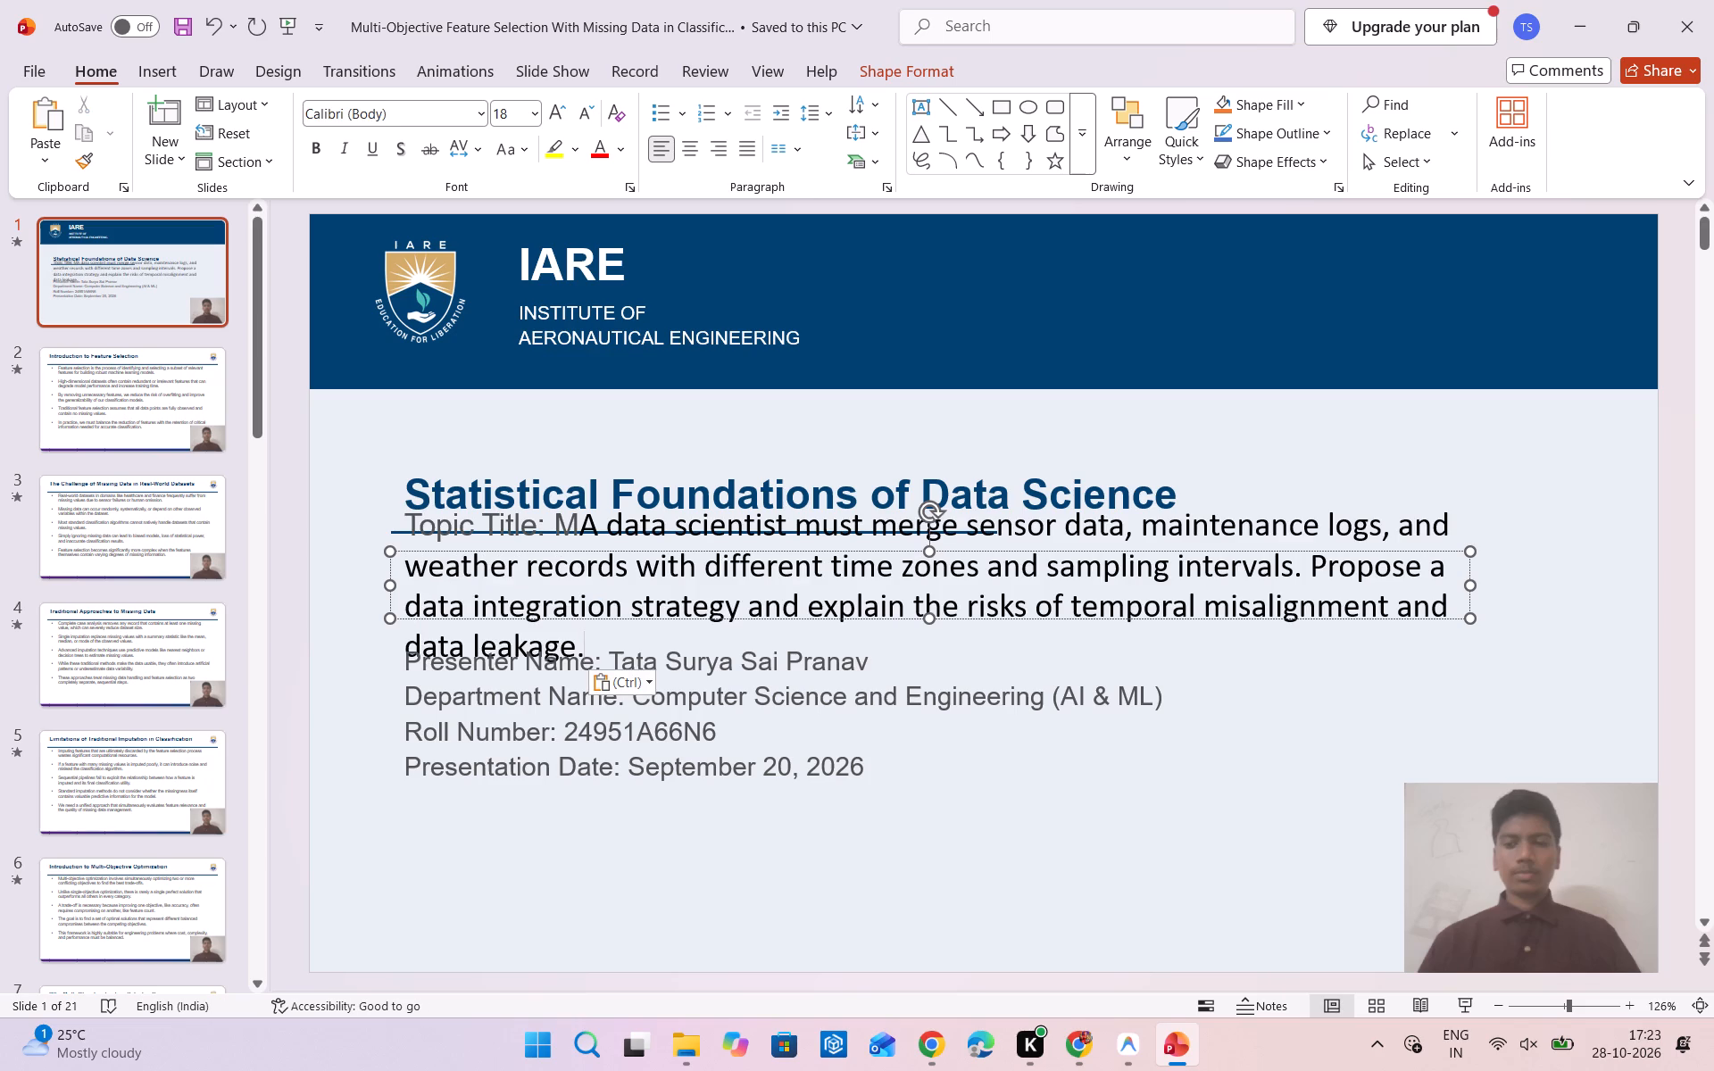
pyautogui.click(582, 535)
pyautogui.press('BackSpace')
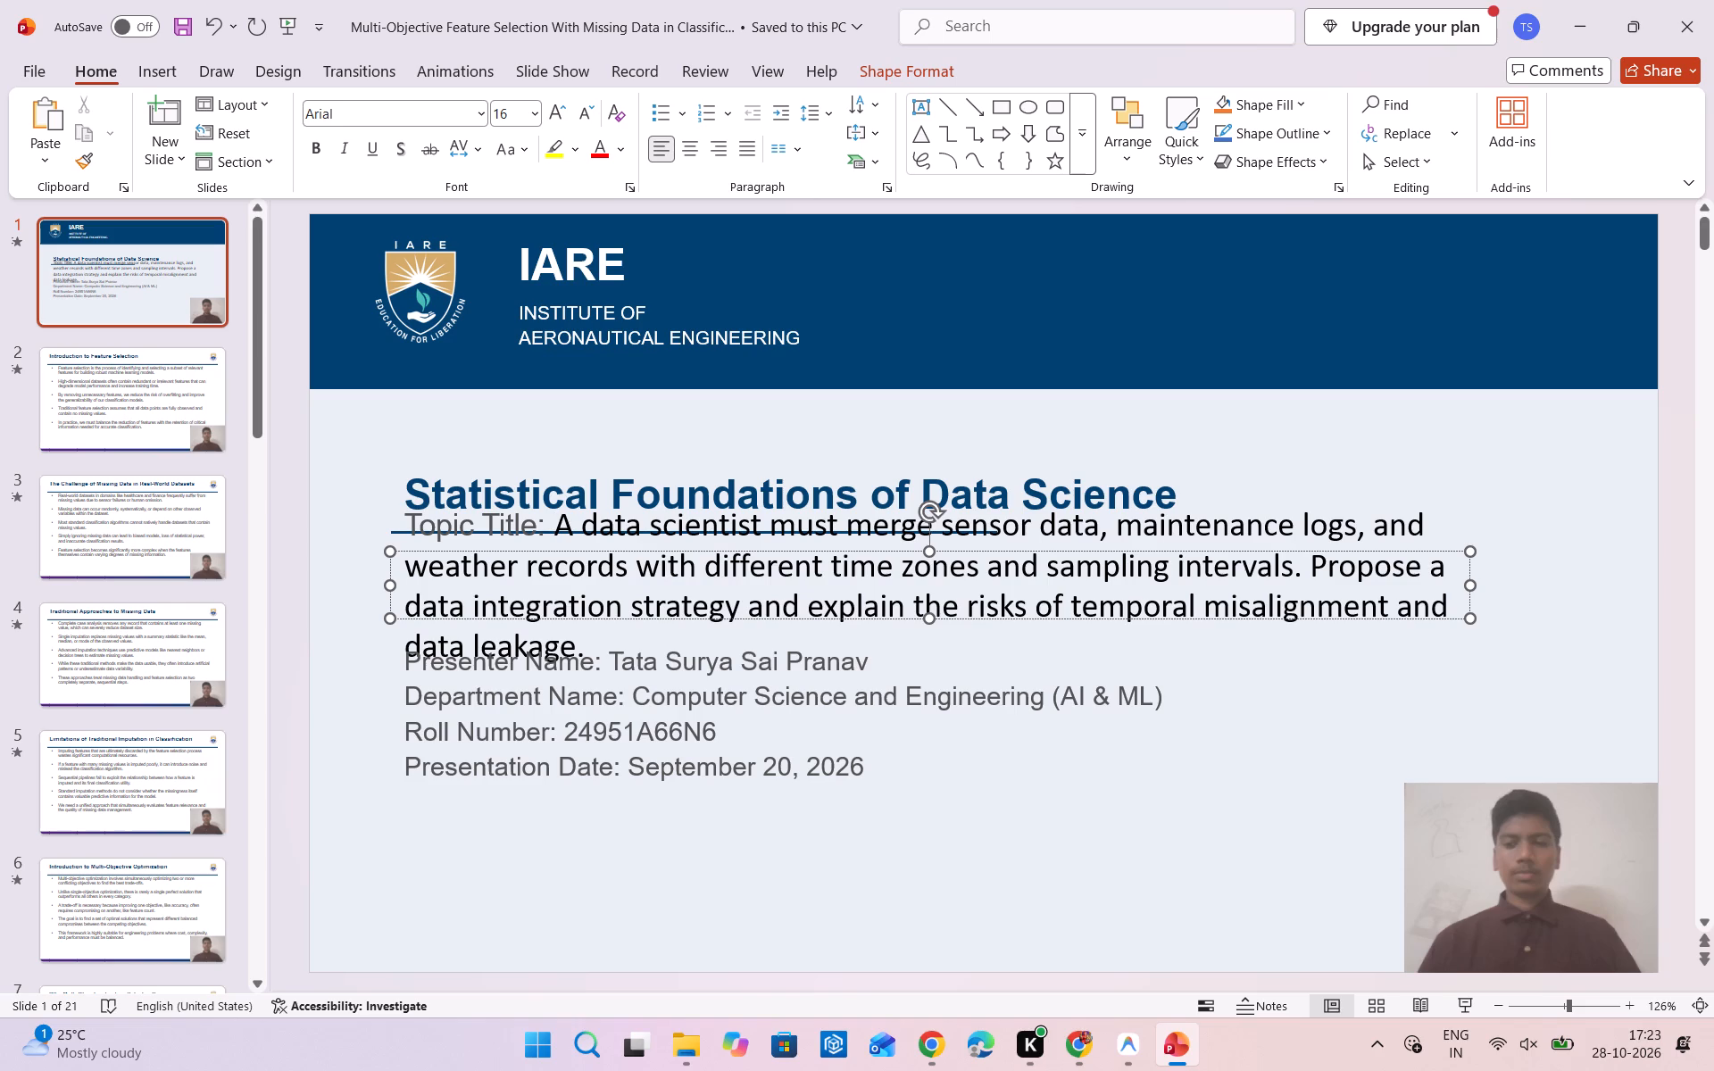
# Format the pasted question on slide 1 in Arial, size 14, with a grey font colour.
pyautogui.hotkey('shift', 'Down')
pyautogui.hotkey('shift', 'Down')
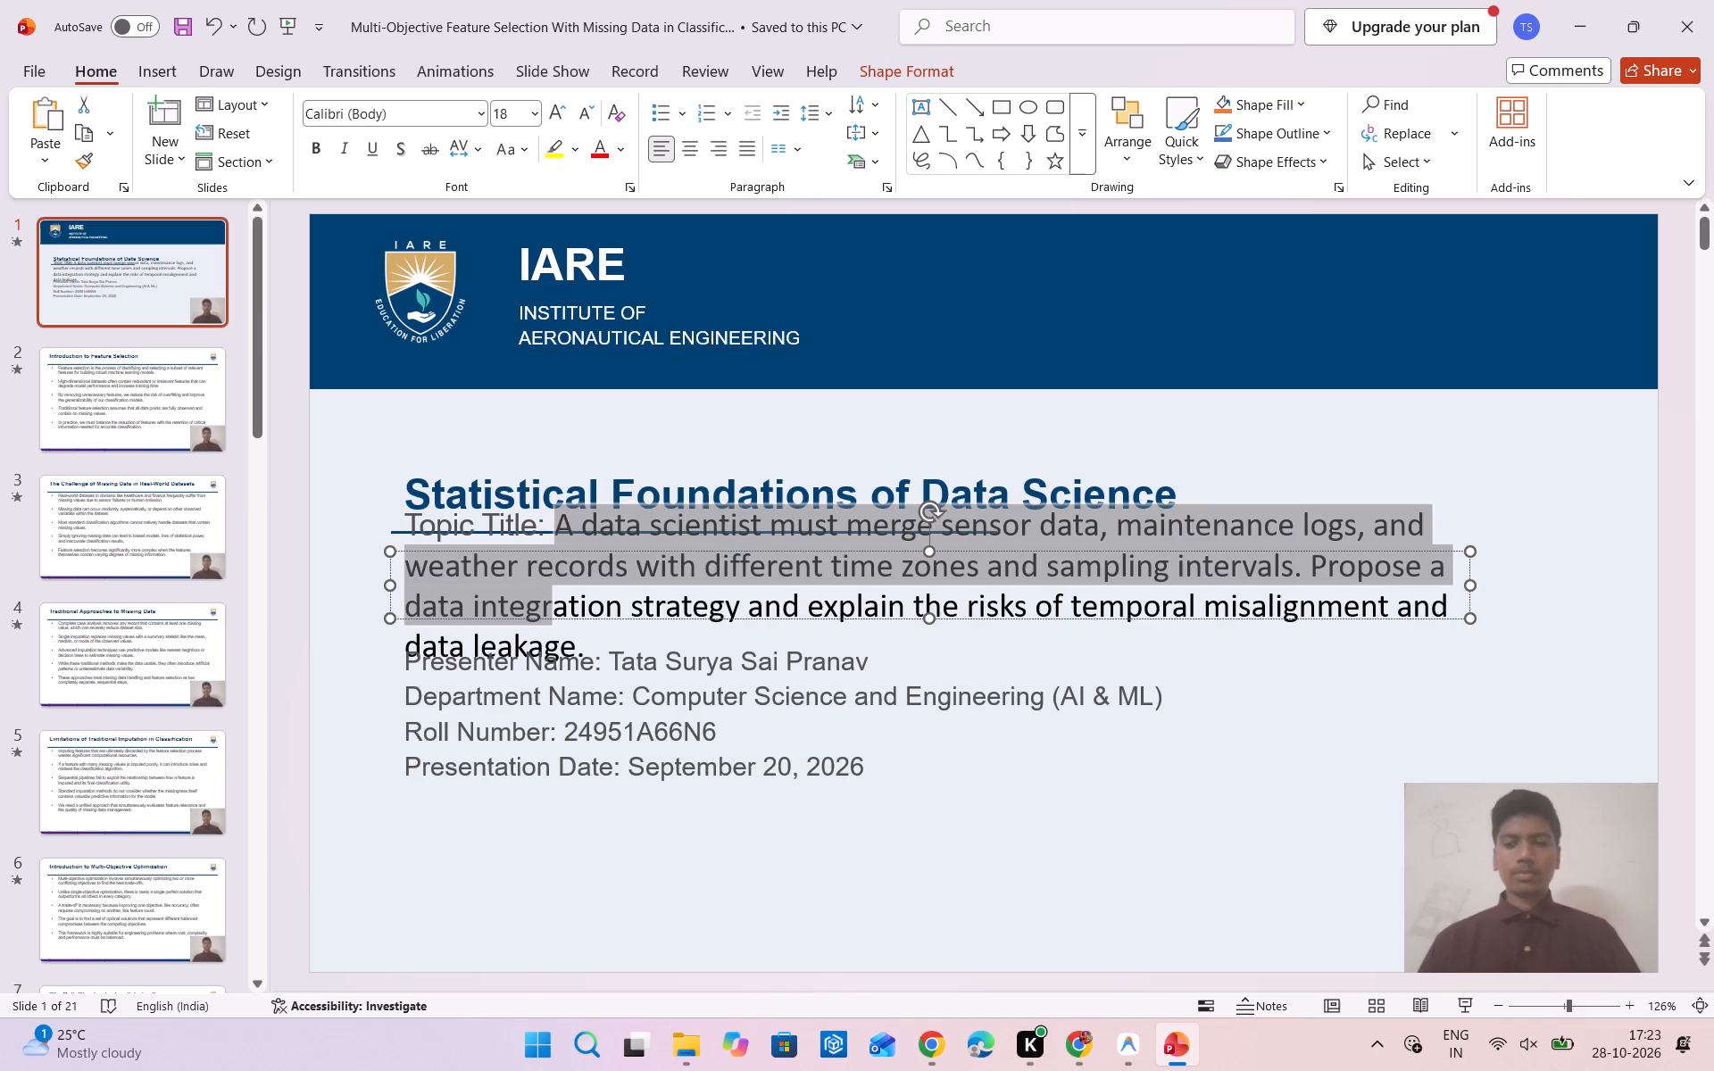
pyautogui.hotkey('shift', 'Down')
pyautogui.hotkey('shift', 'Right')
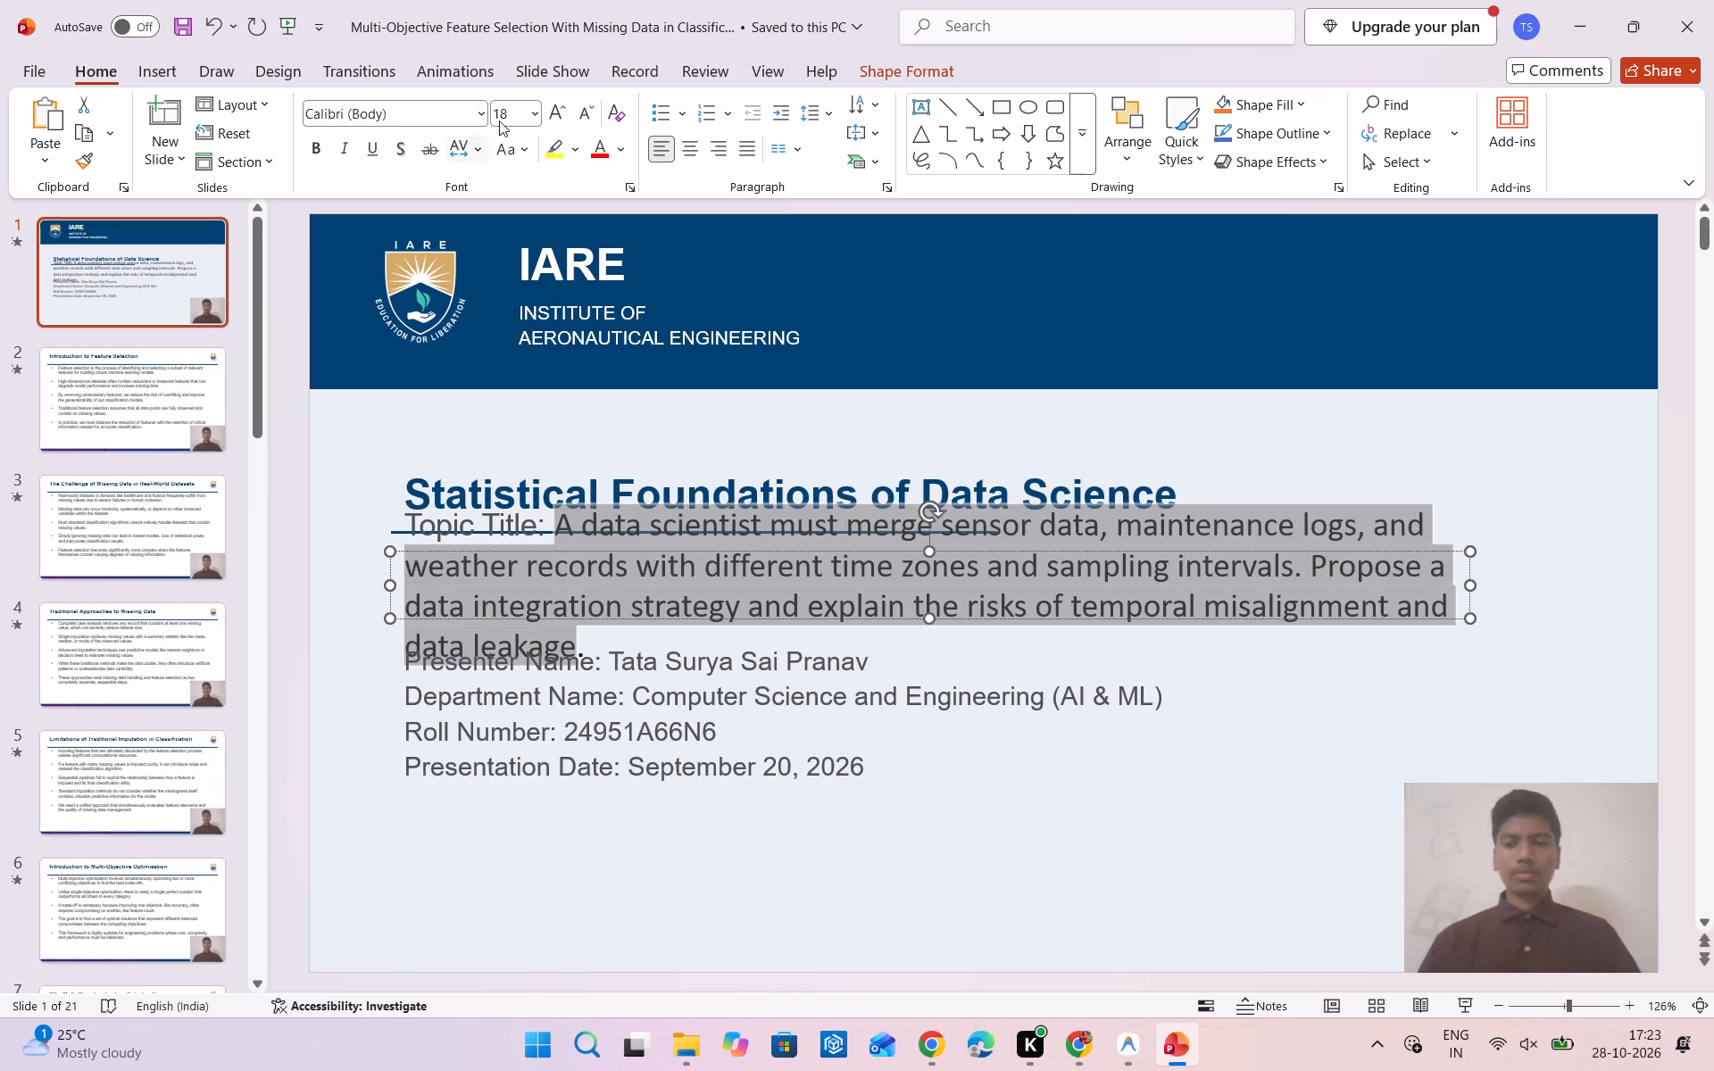
pyautogui.click(483, 112)
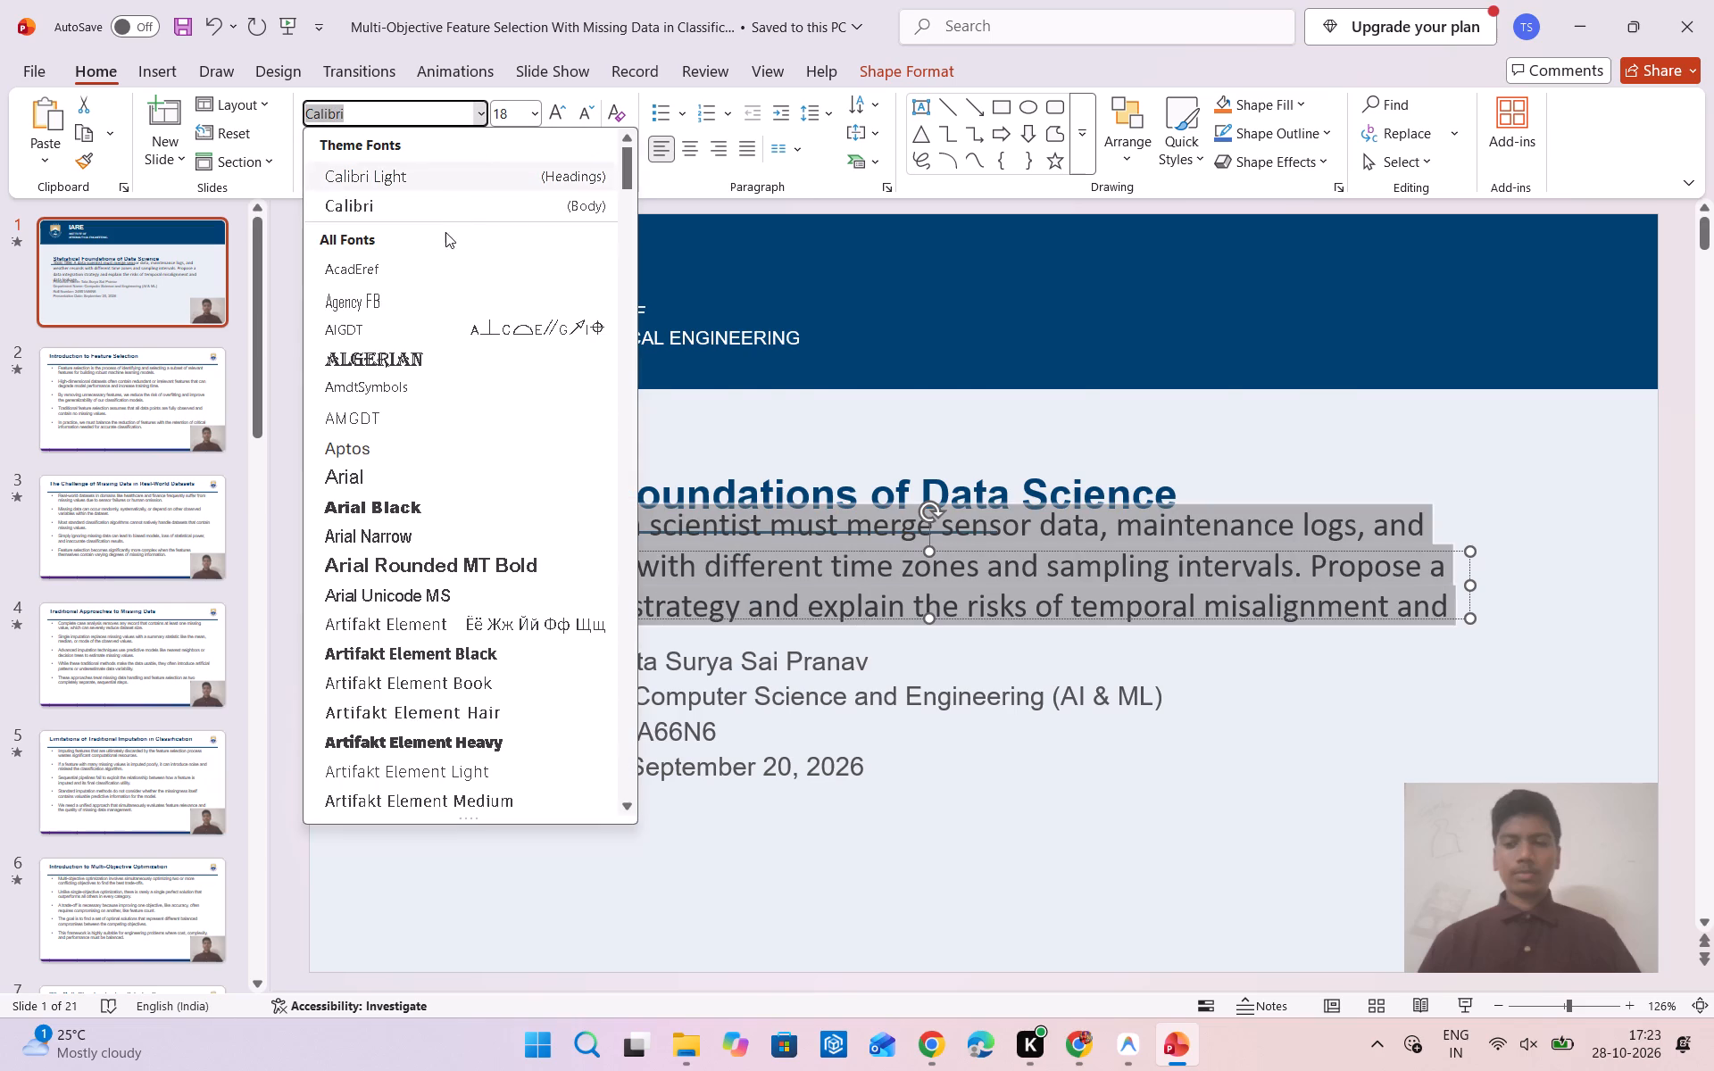
pyautogui.click(390, 477)
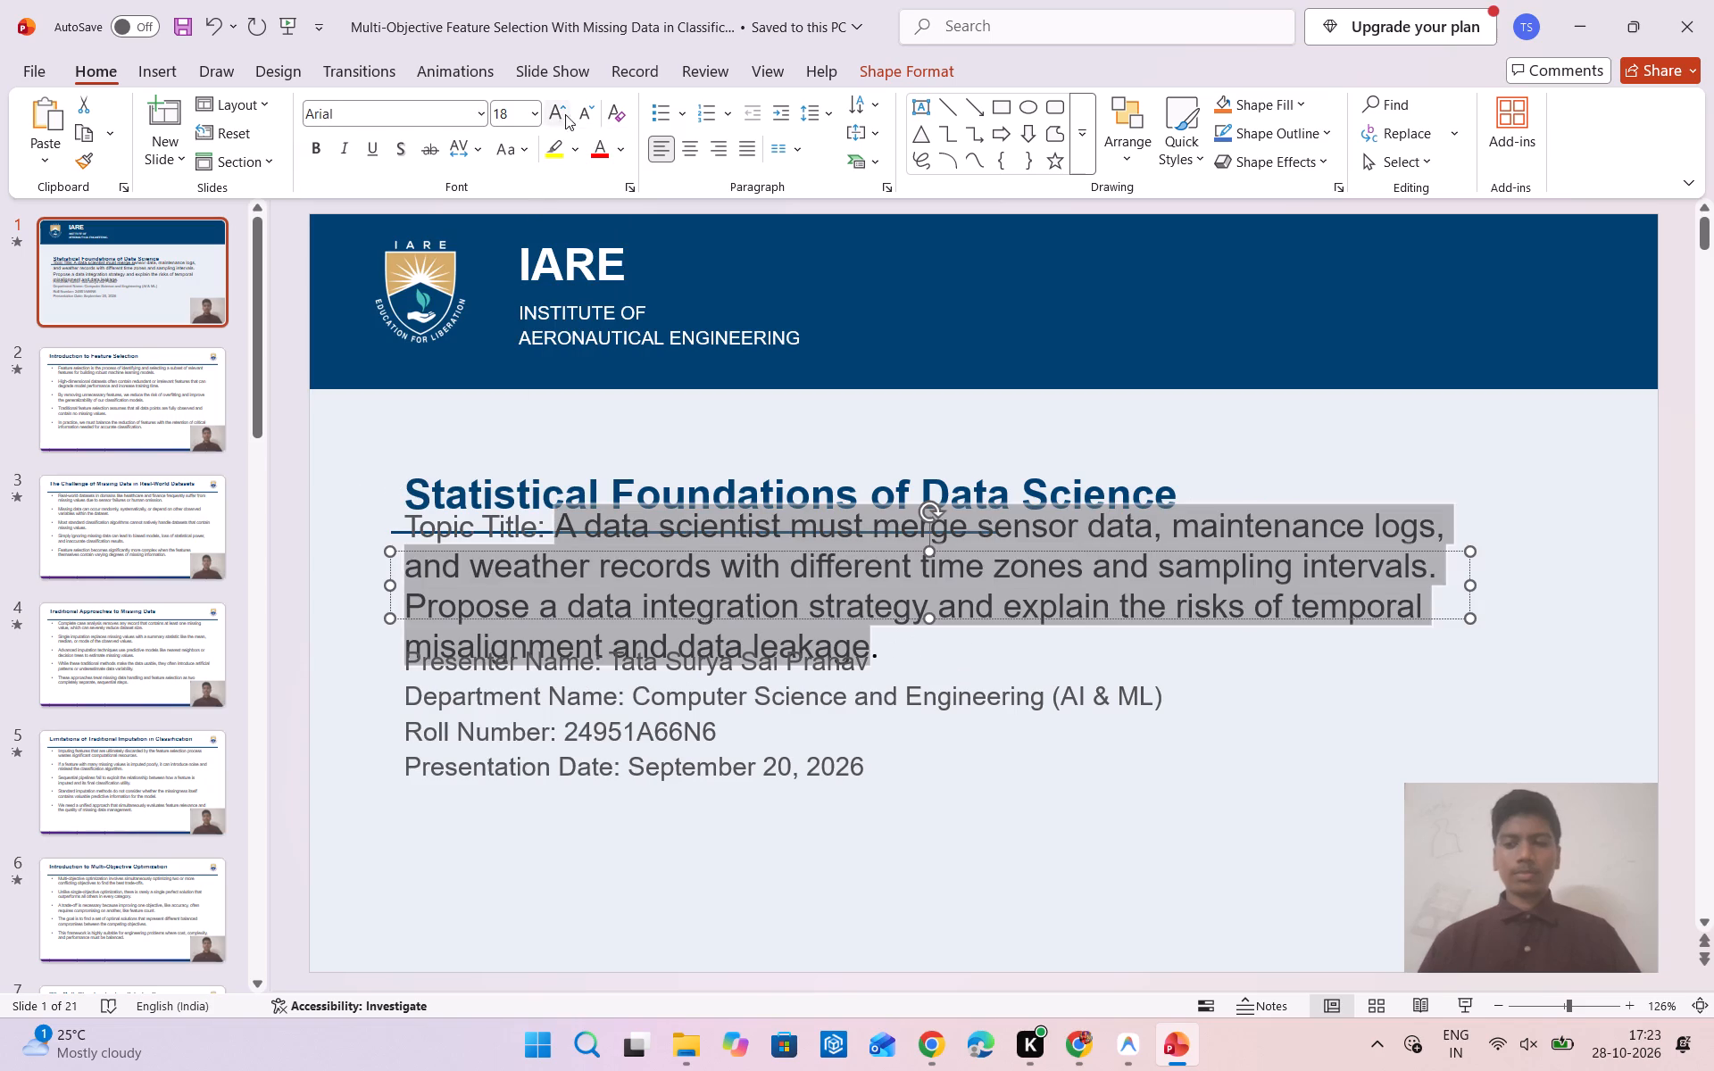
pyautogui.tripleClick(569, 107)
pyautogui.tripleClick(581, 110)
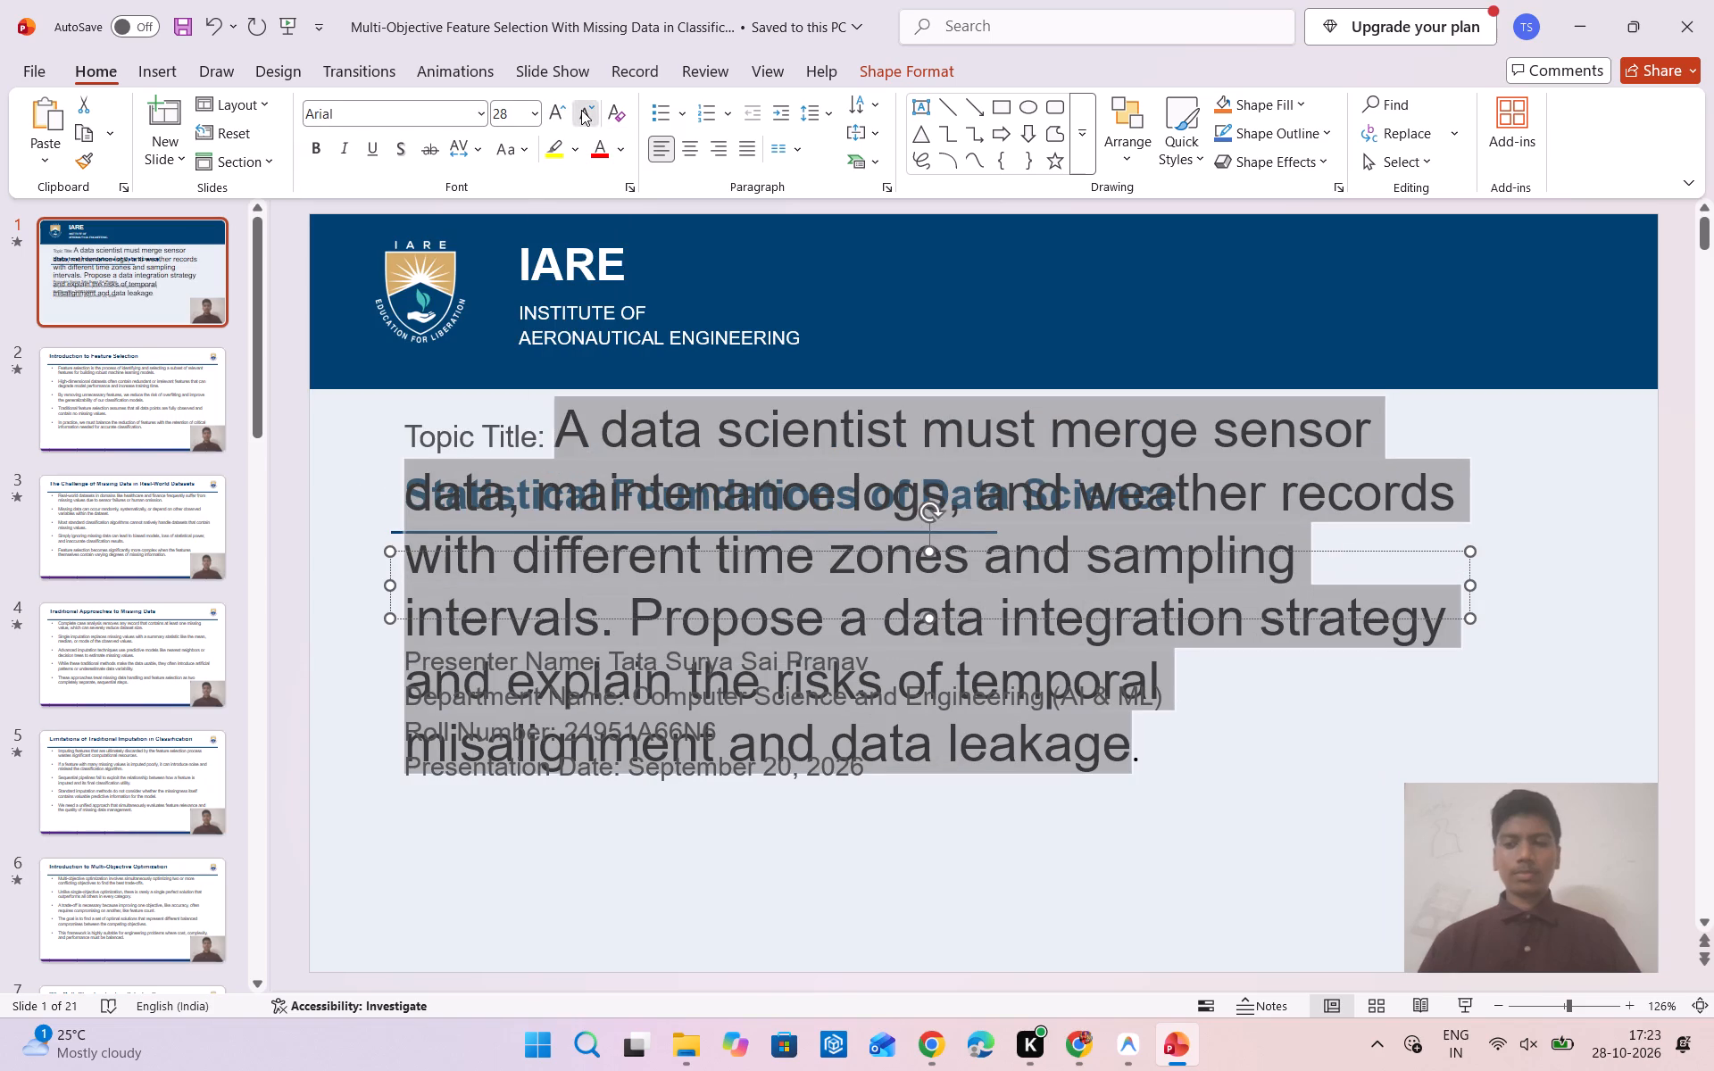
pyautogui.doubleClick(581, 110)
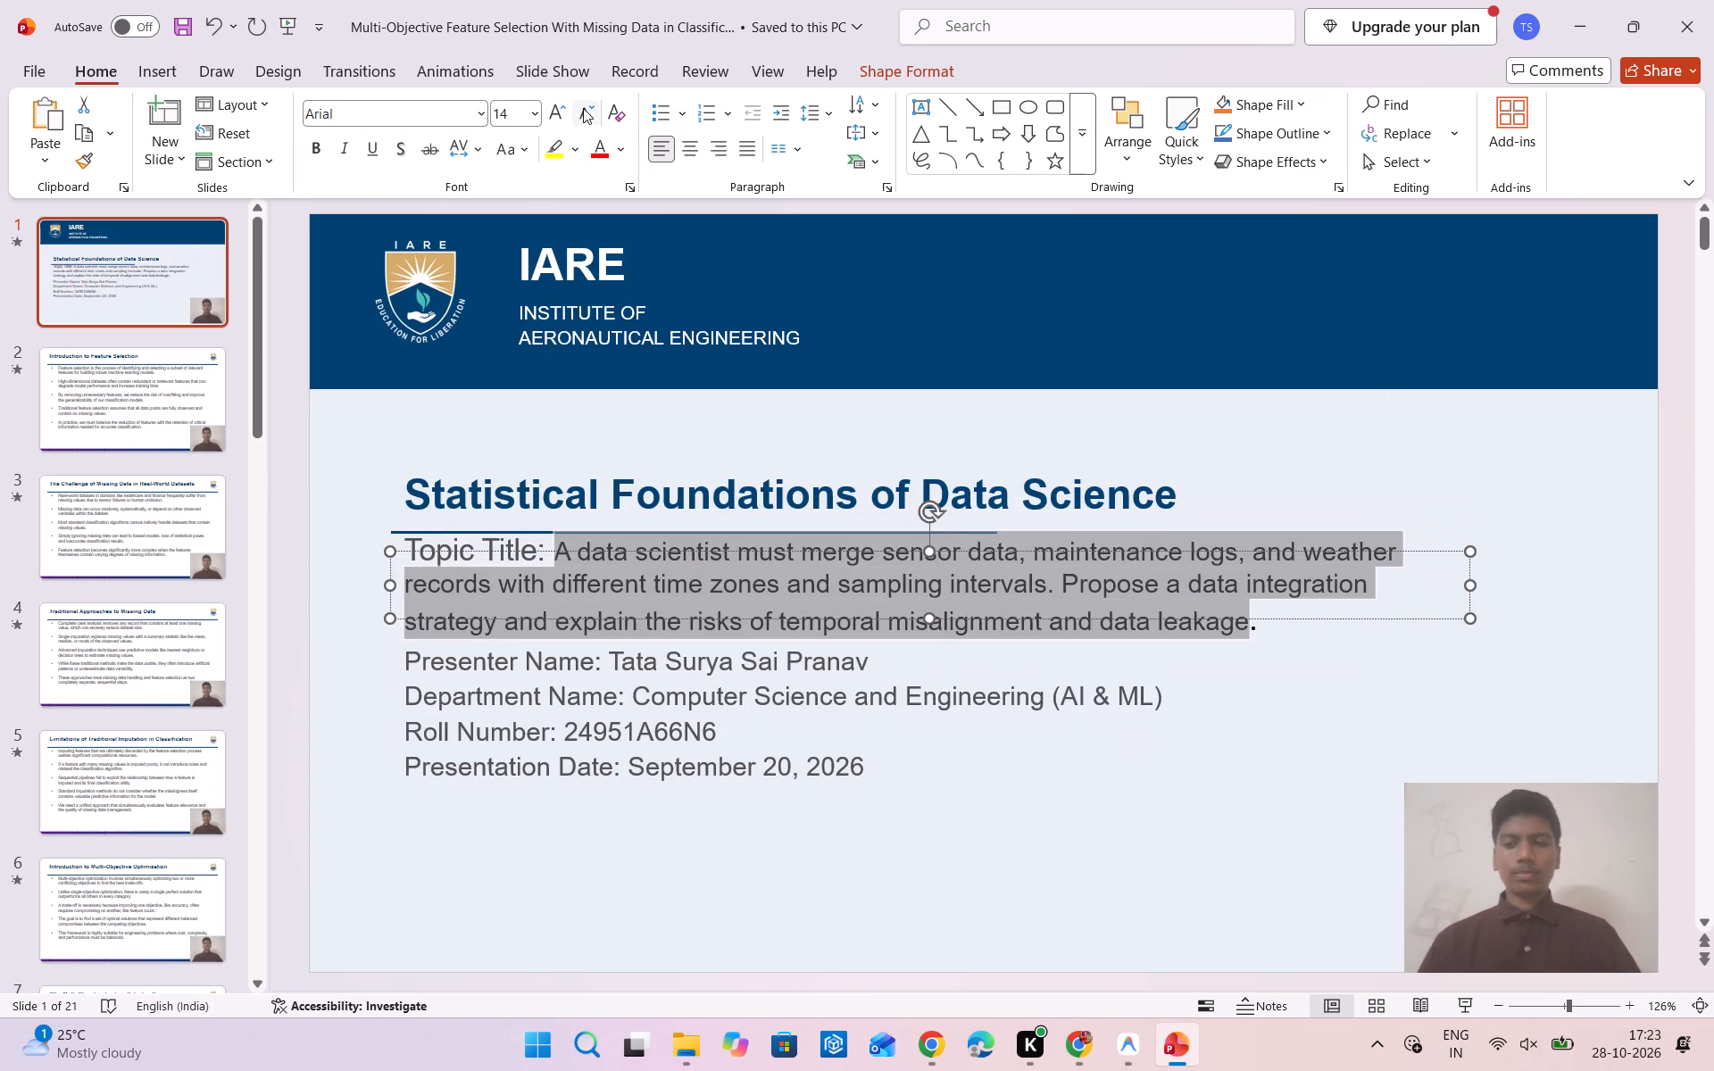
pyautogui.click(590, 107)
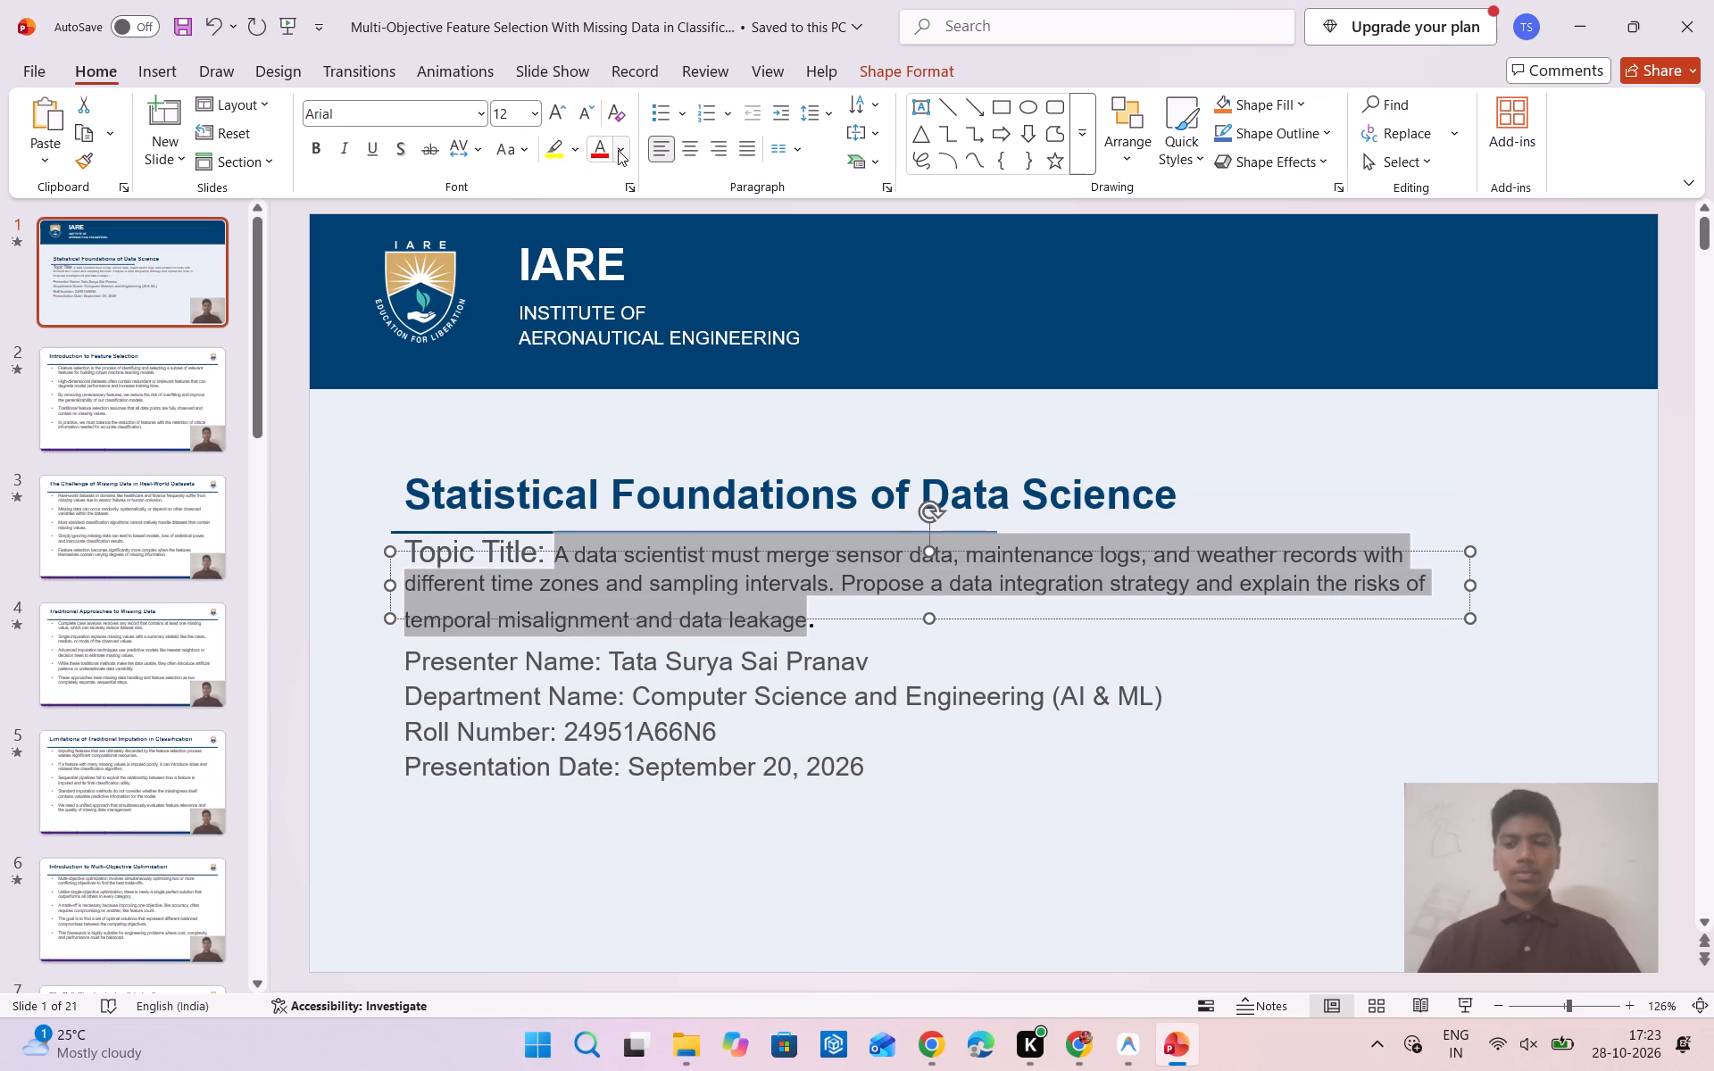
pyautogui.click(618, 150)
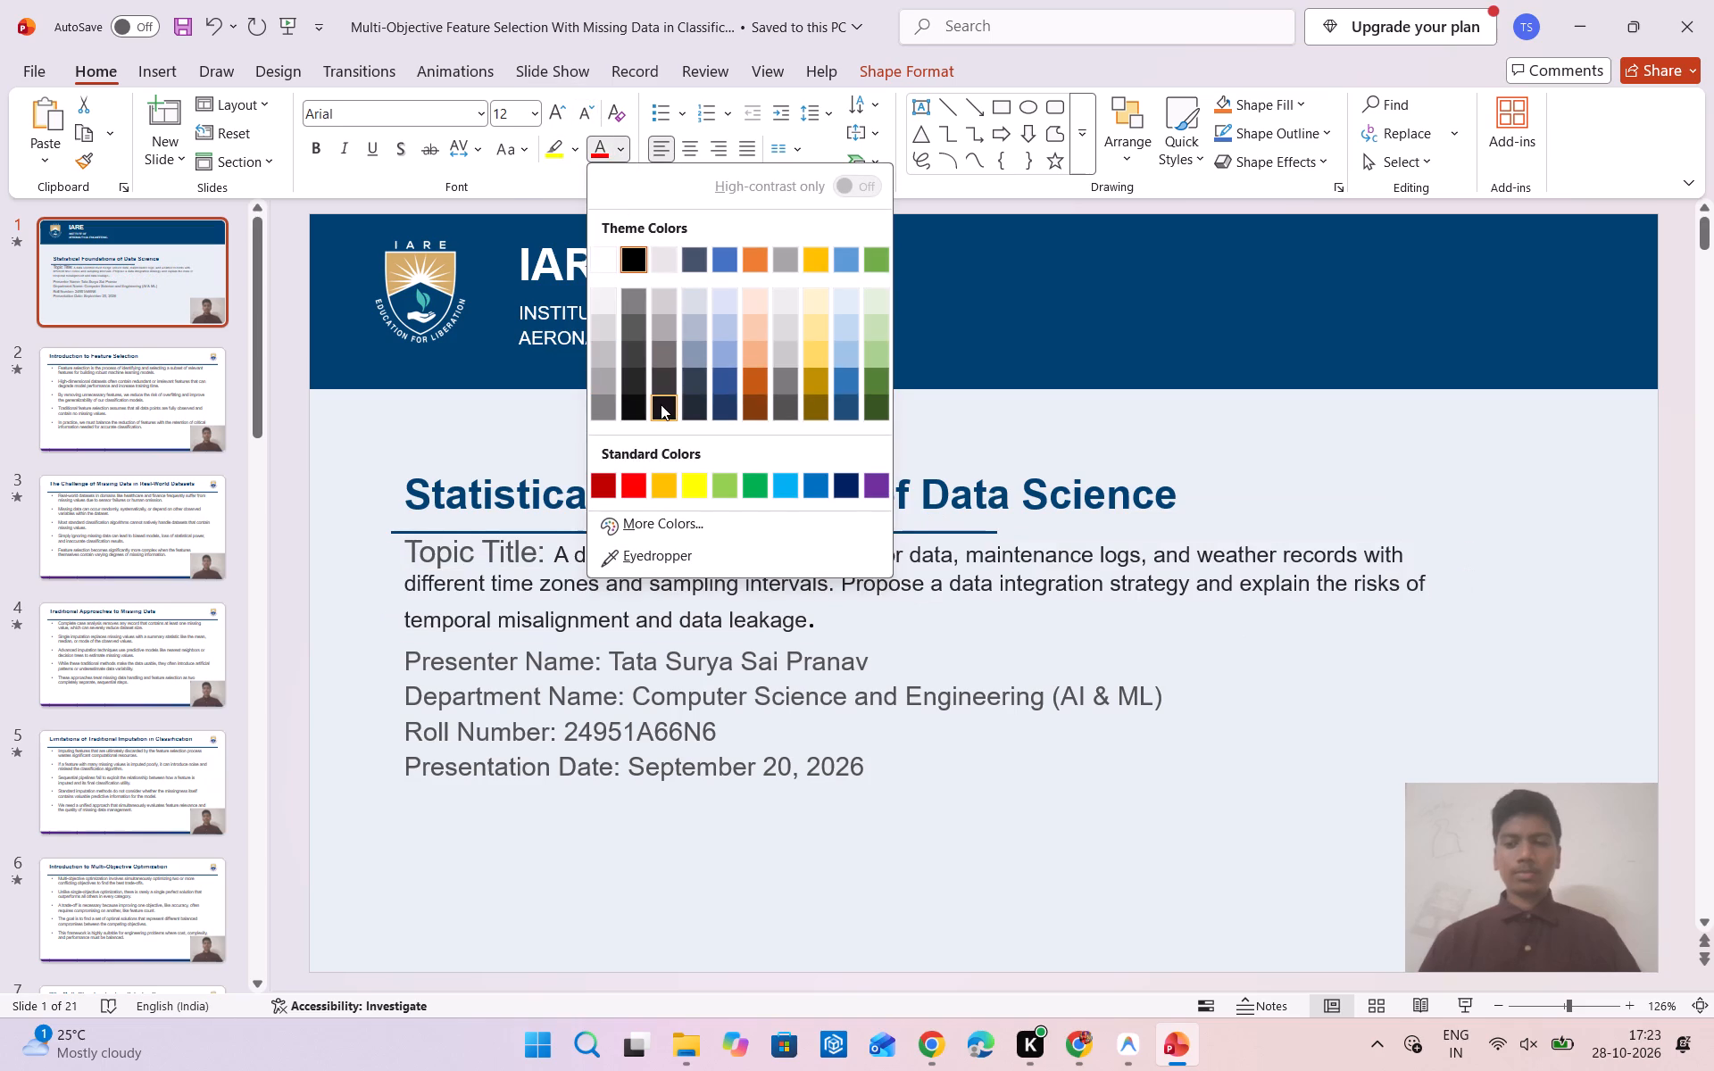
pyautogui.click(614, 402)
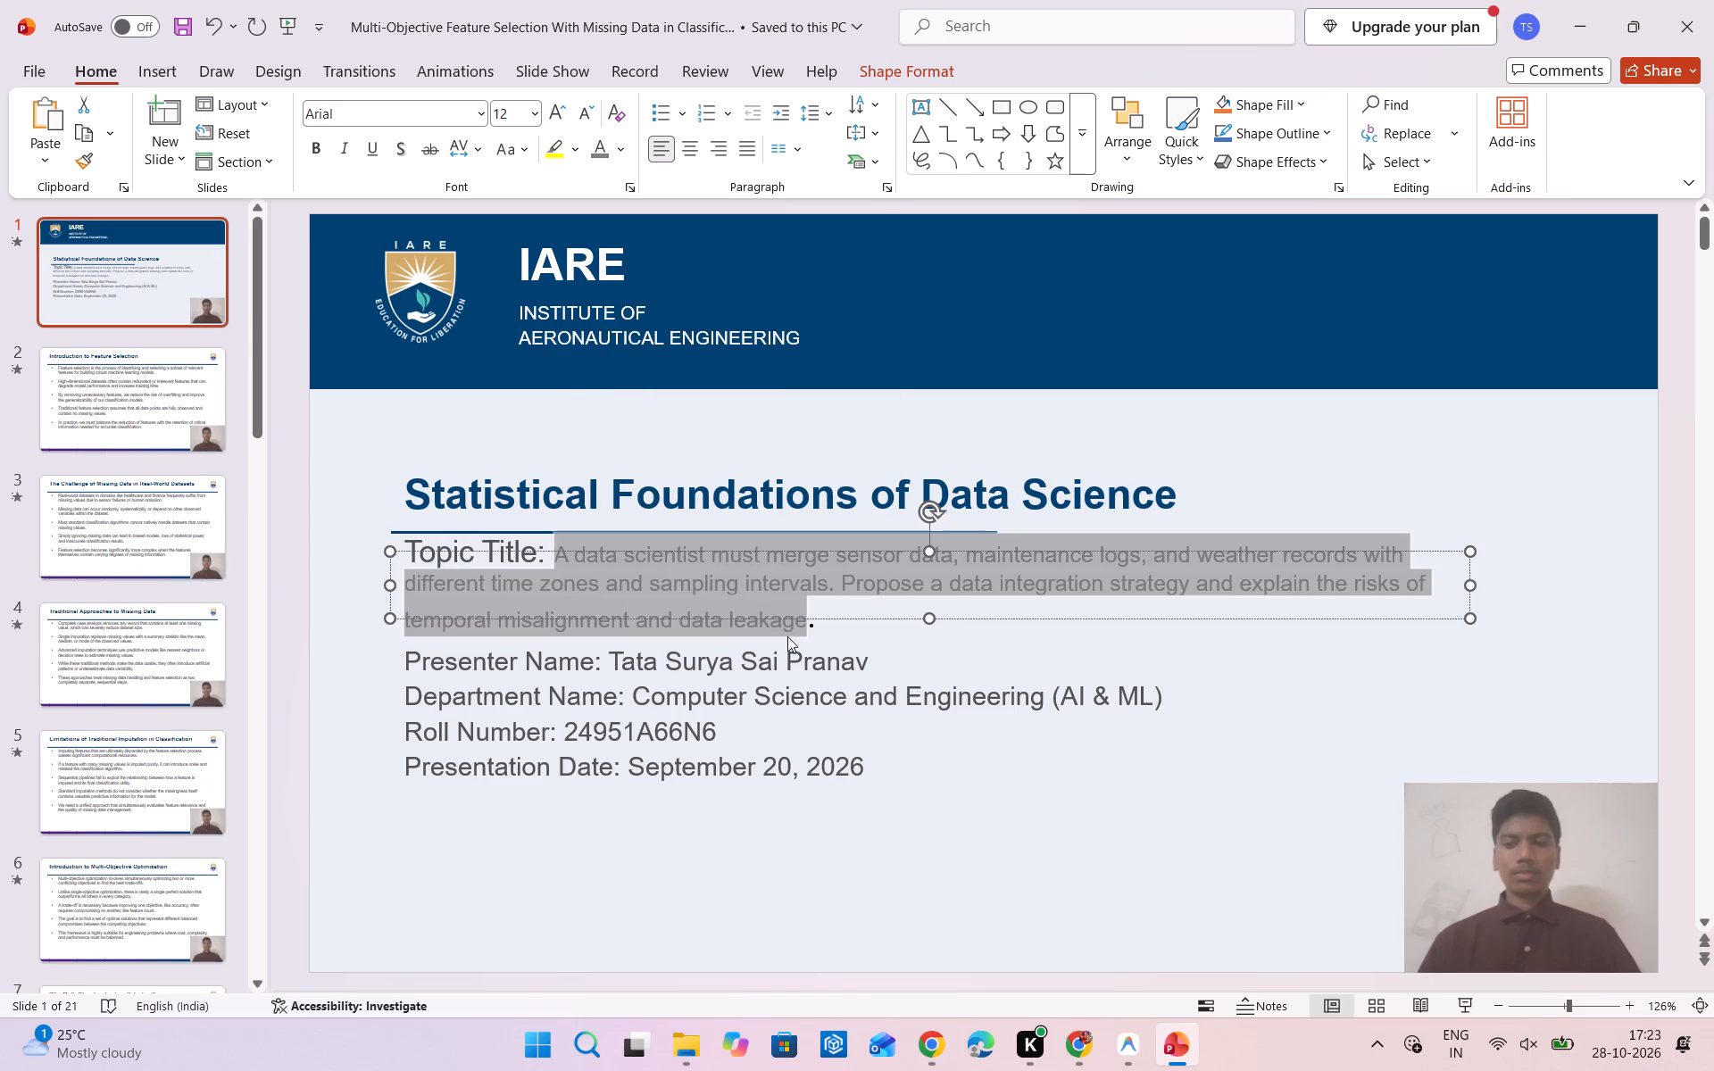
pyautogui.click(566, 112)
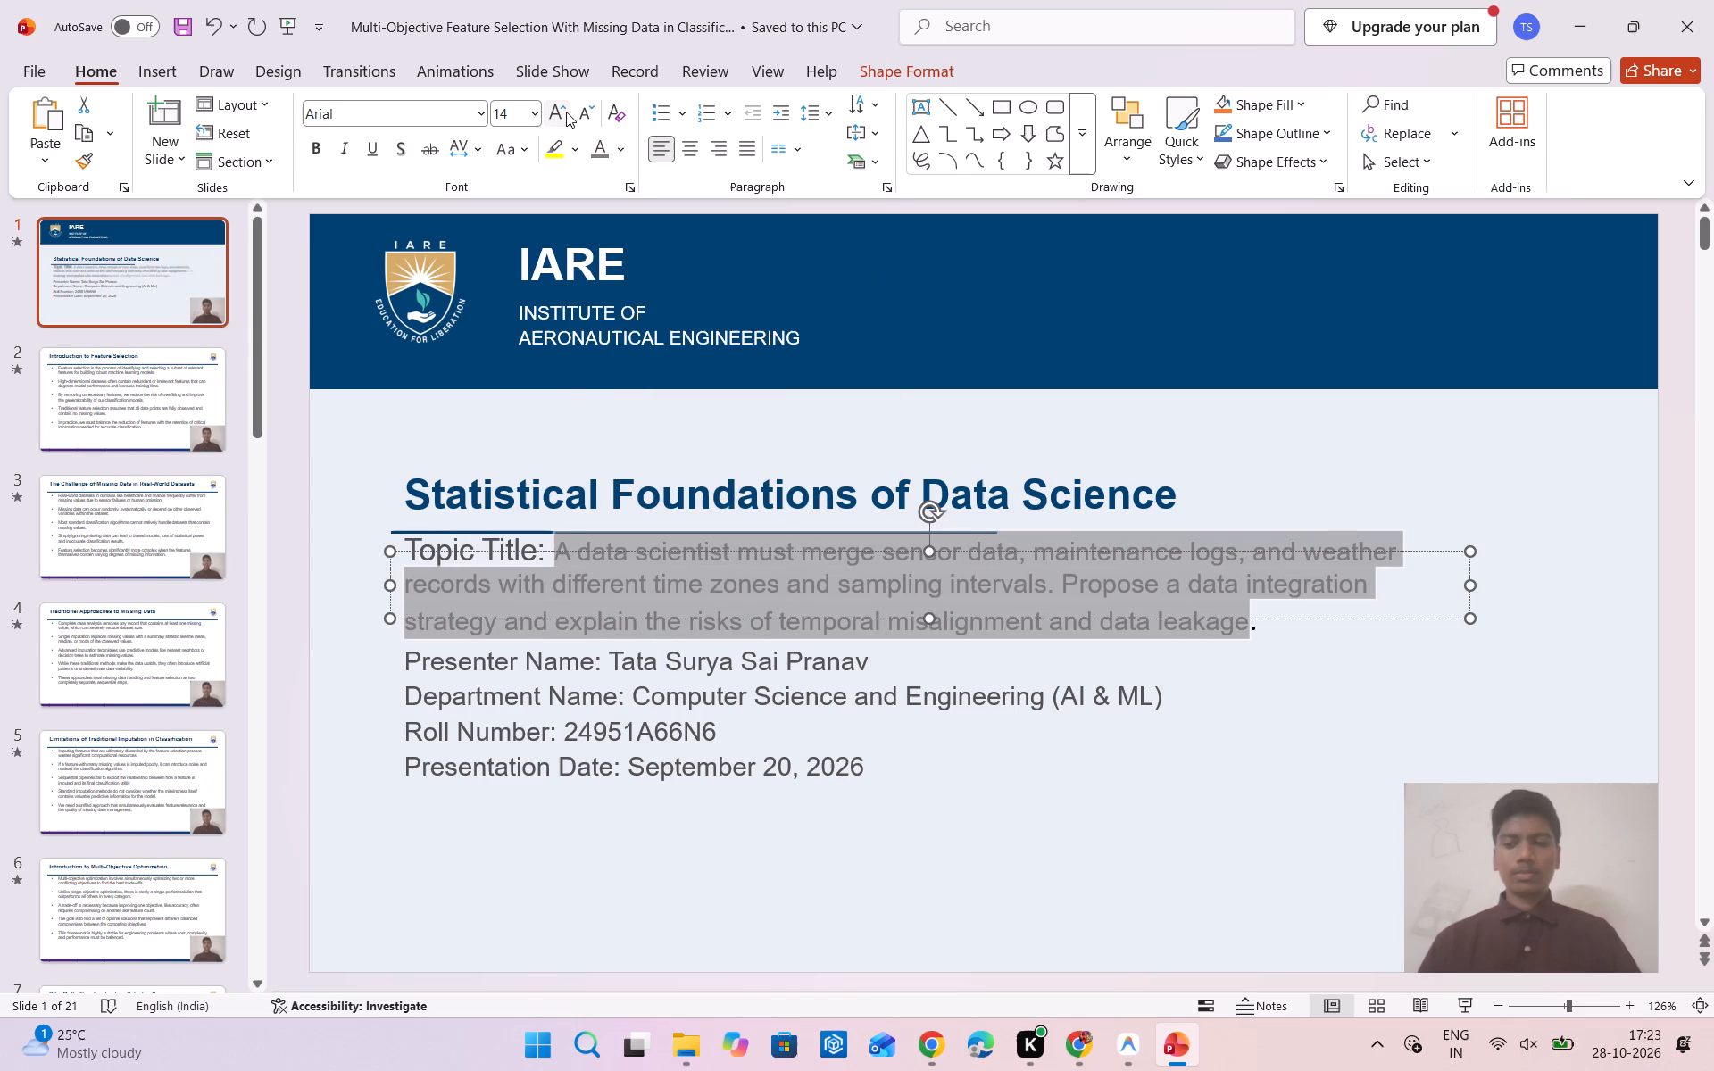
# Move the presenter details text box on slide 1 slightly down, clear of the topic text.
pyautogui.click(890, 778)
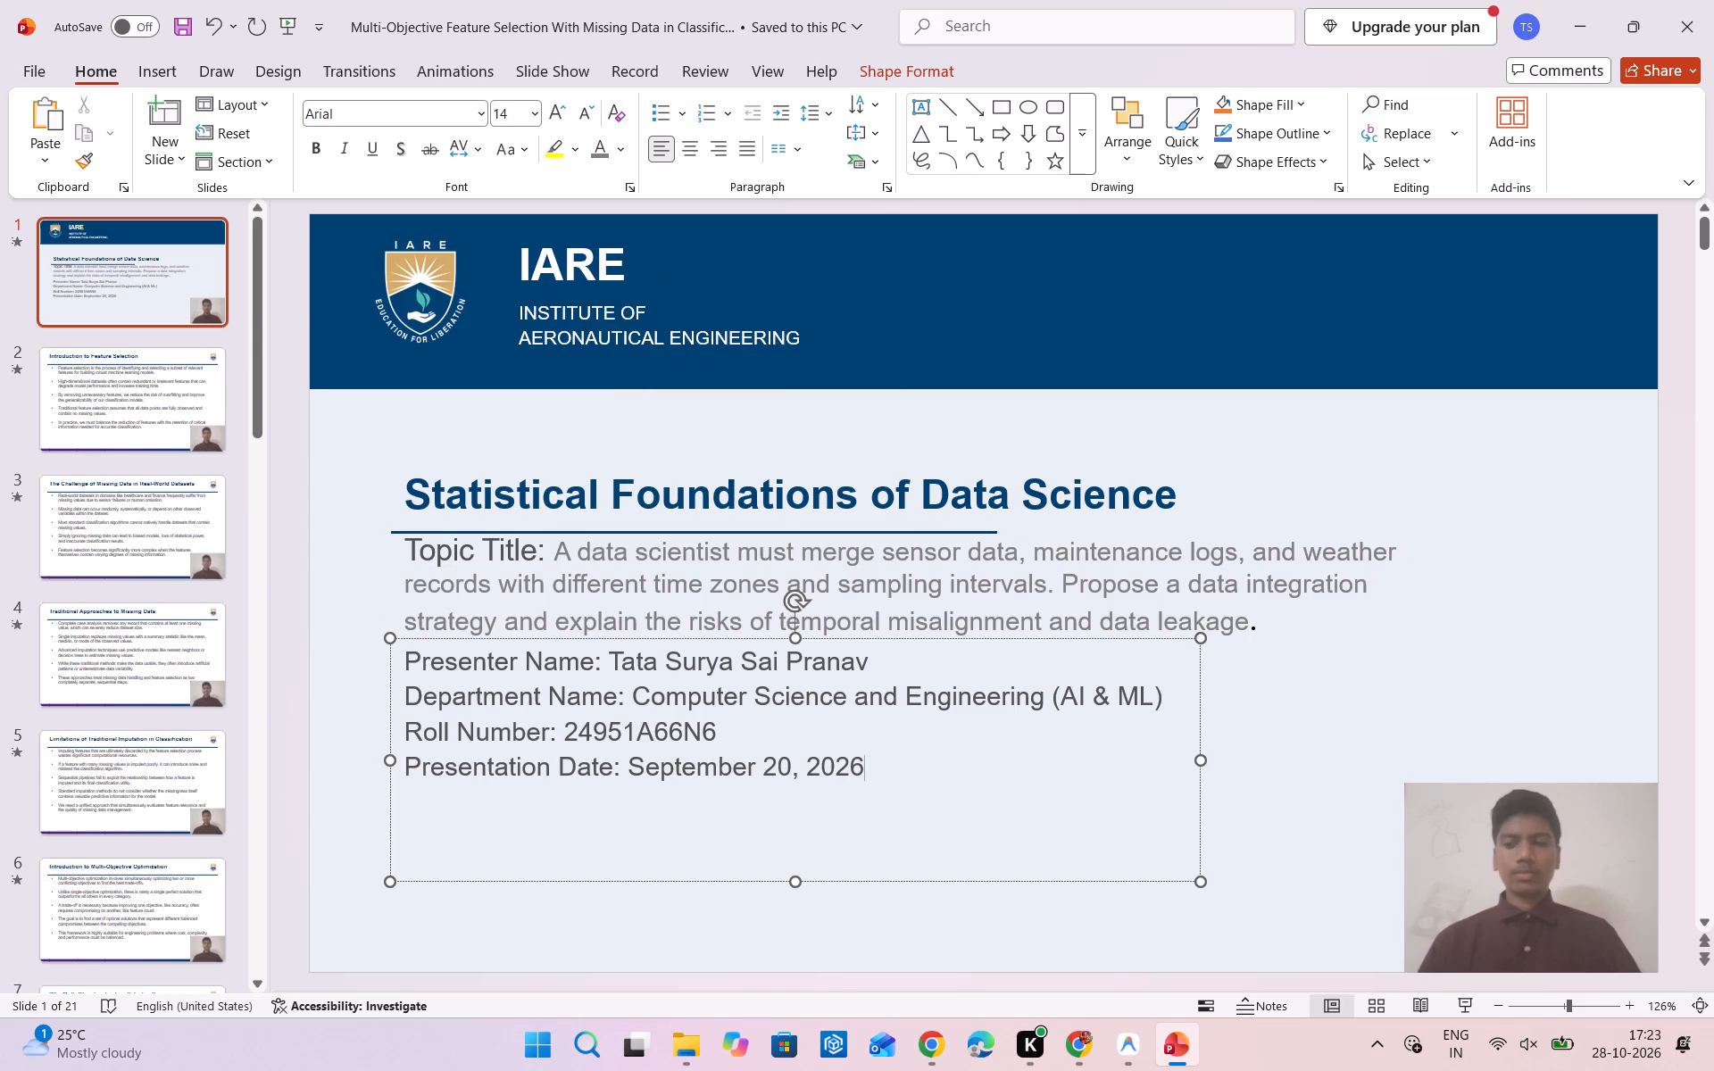
pyautogui.moveTo(657, 636); pyautogui.dragTo(668, 652)
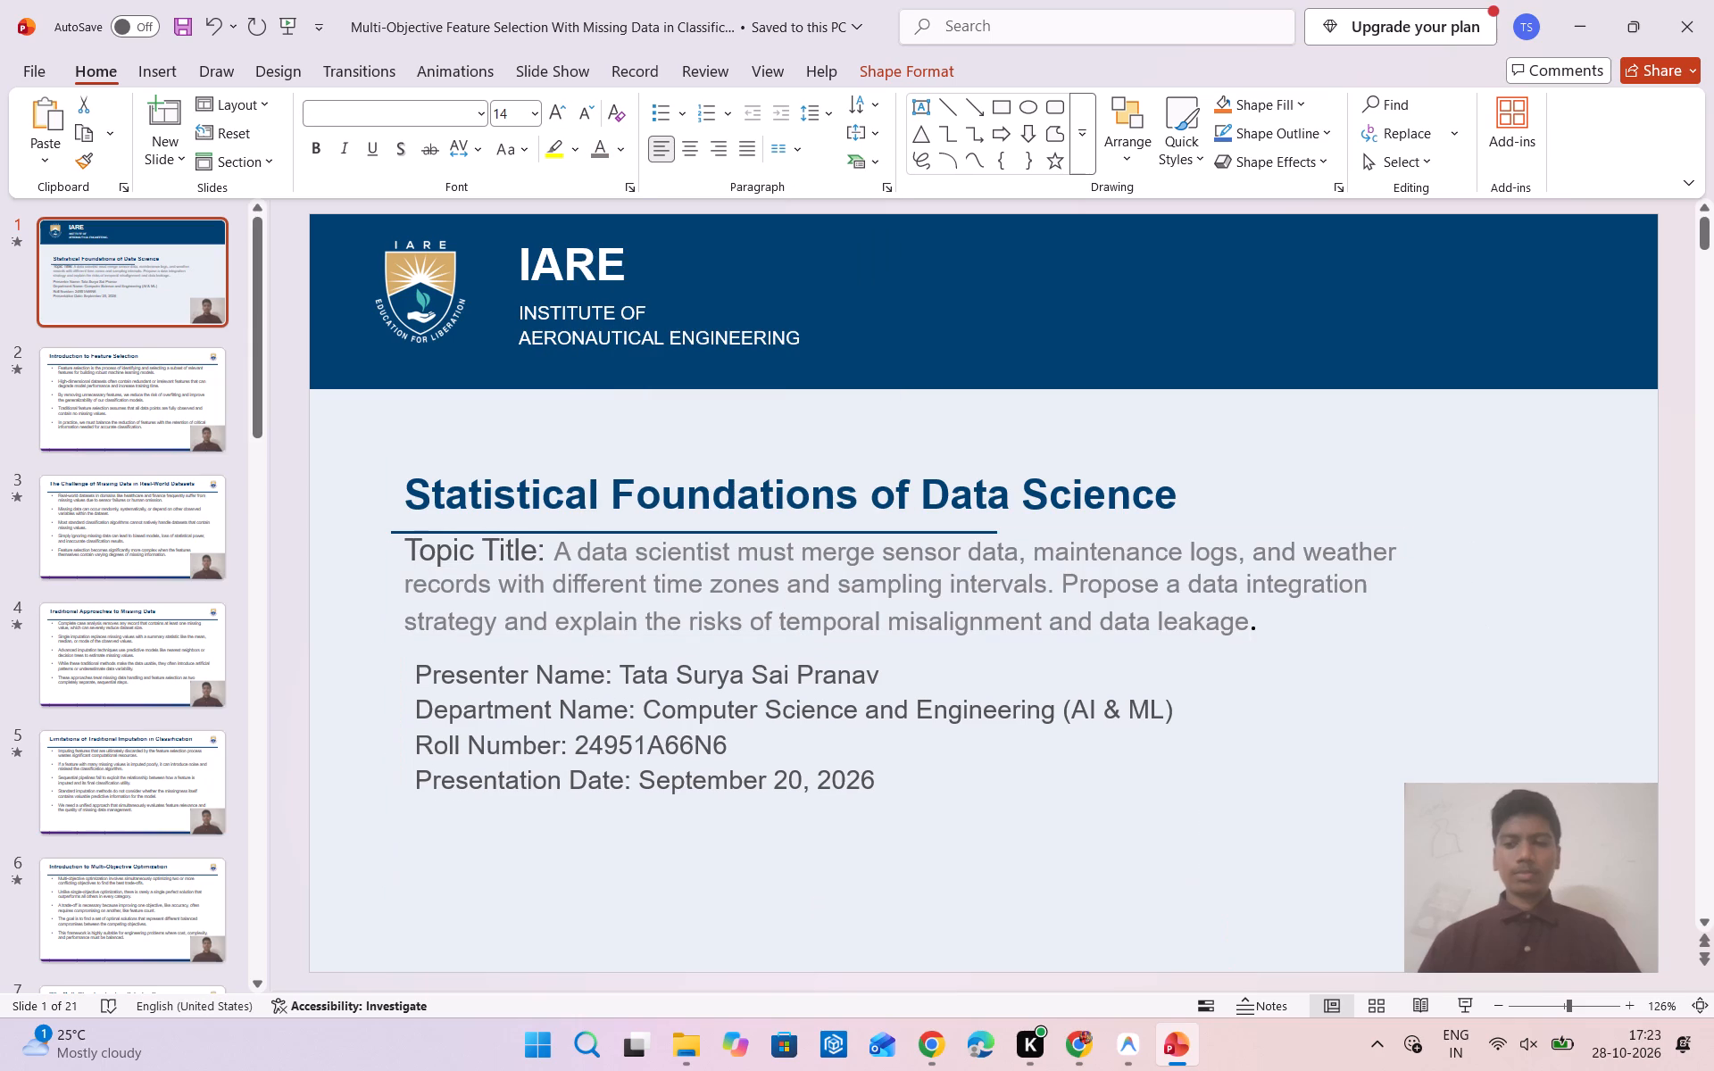
pyautogui.moveTo(668, 652); pyautogui.dragTo(662, 651)
pyautogui.click(1561, 526)
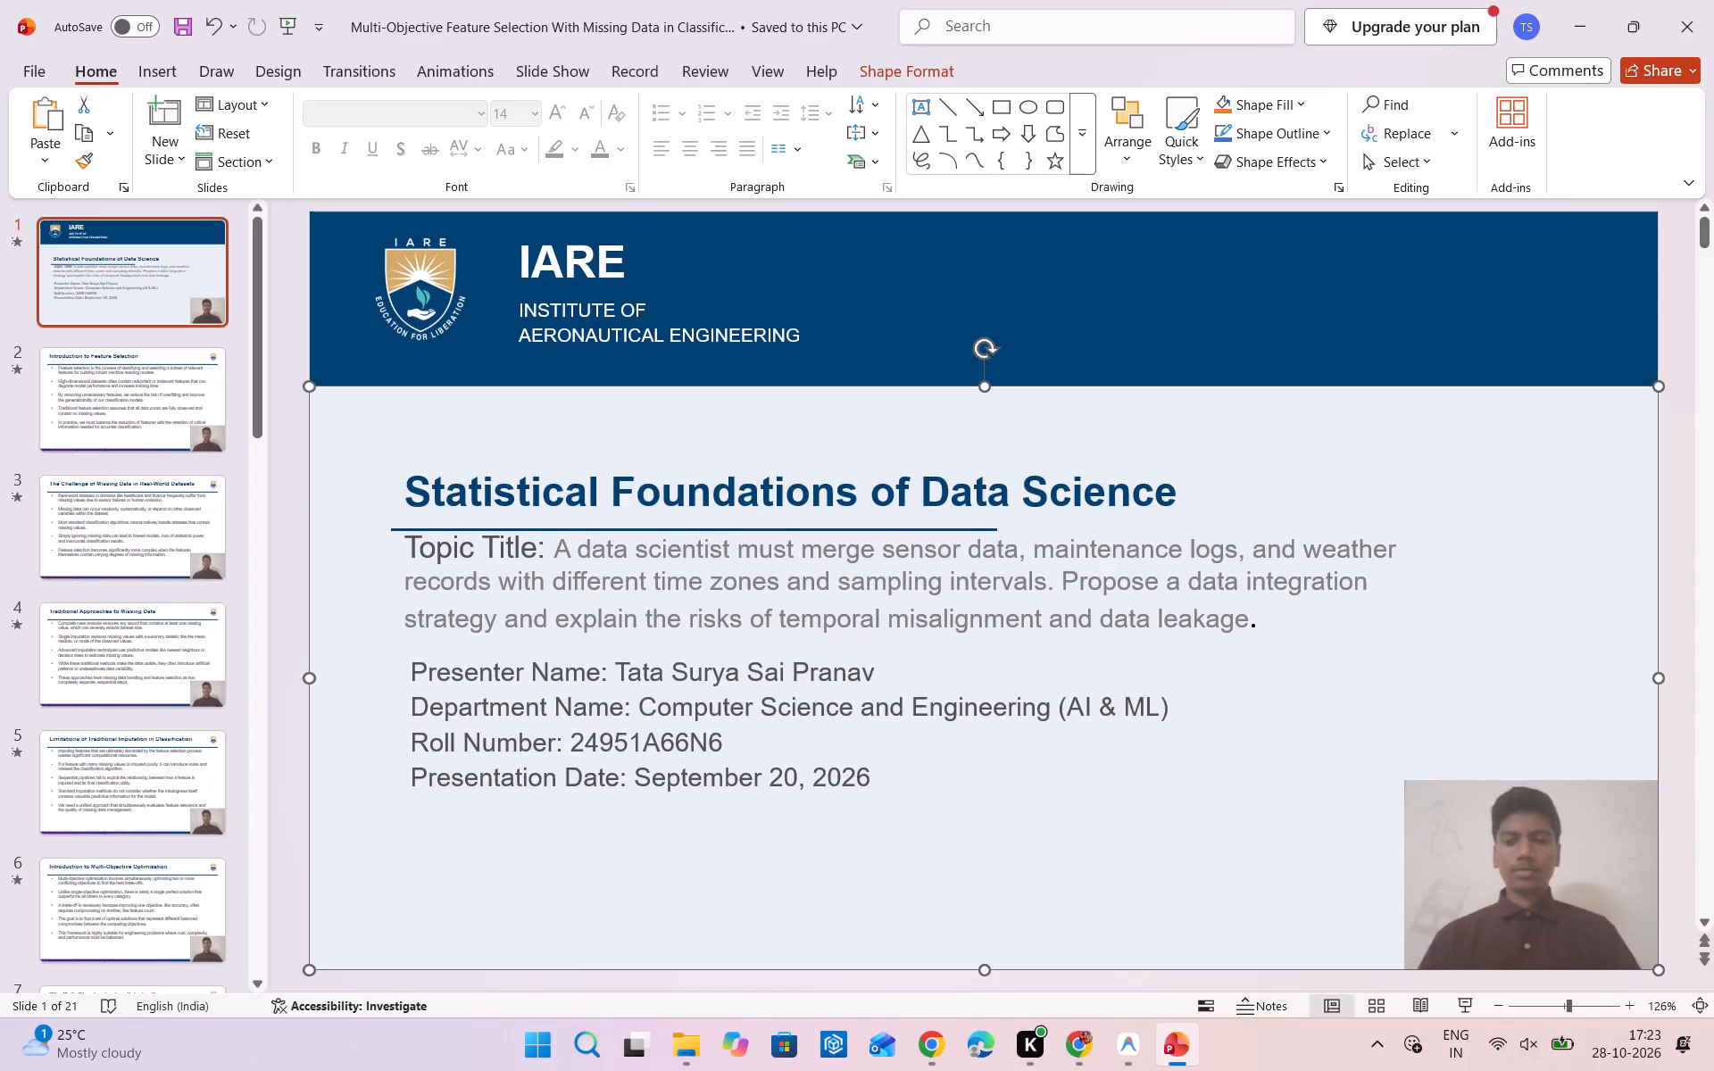
# Save the presentation.
pyautogui.hotkey('ctrl', 's')
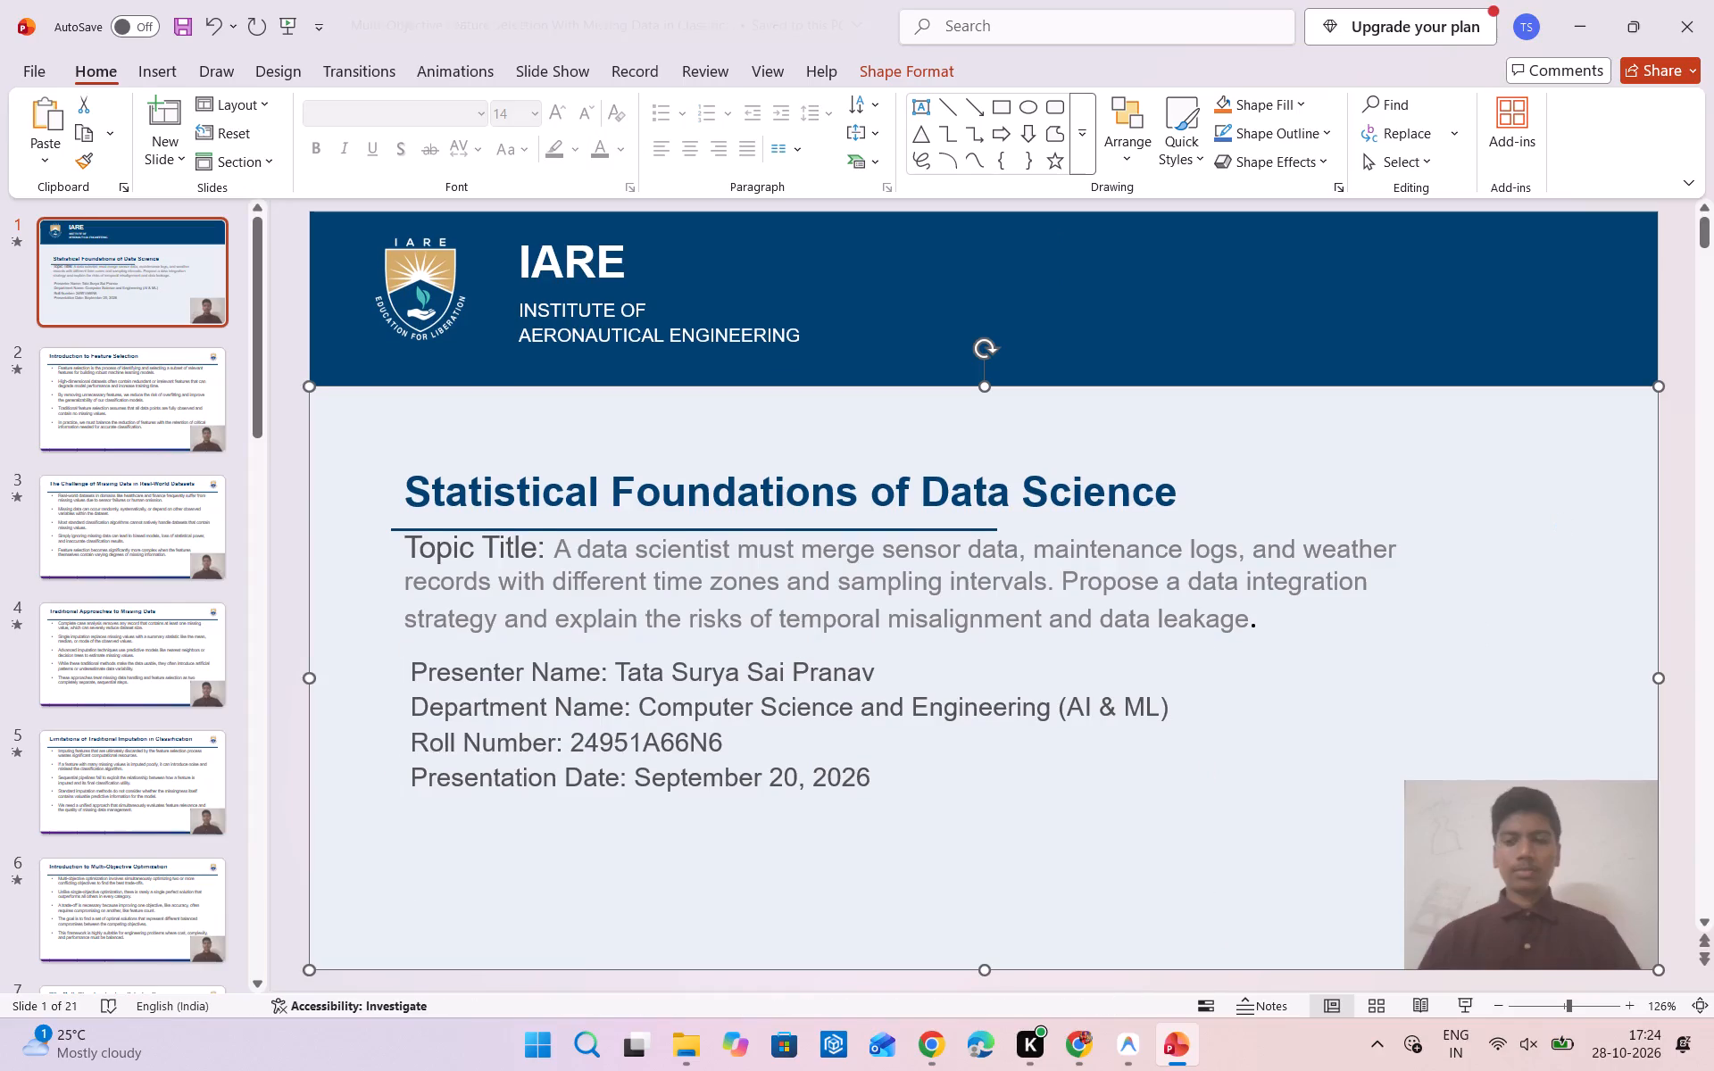
# Save a copy of the presentation as an MPEG-4 video in the Downloads folder under its existing file name.
pyautogui.click(49, 76)
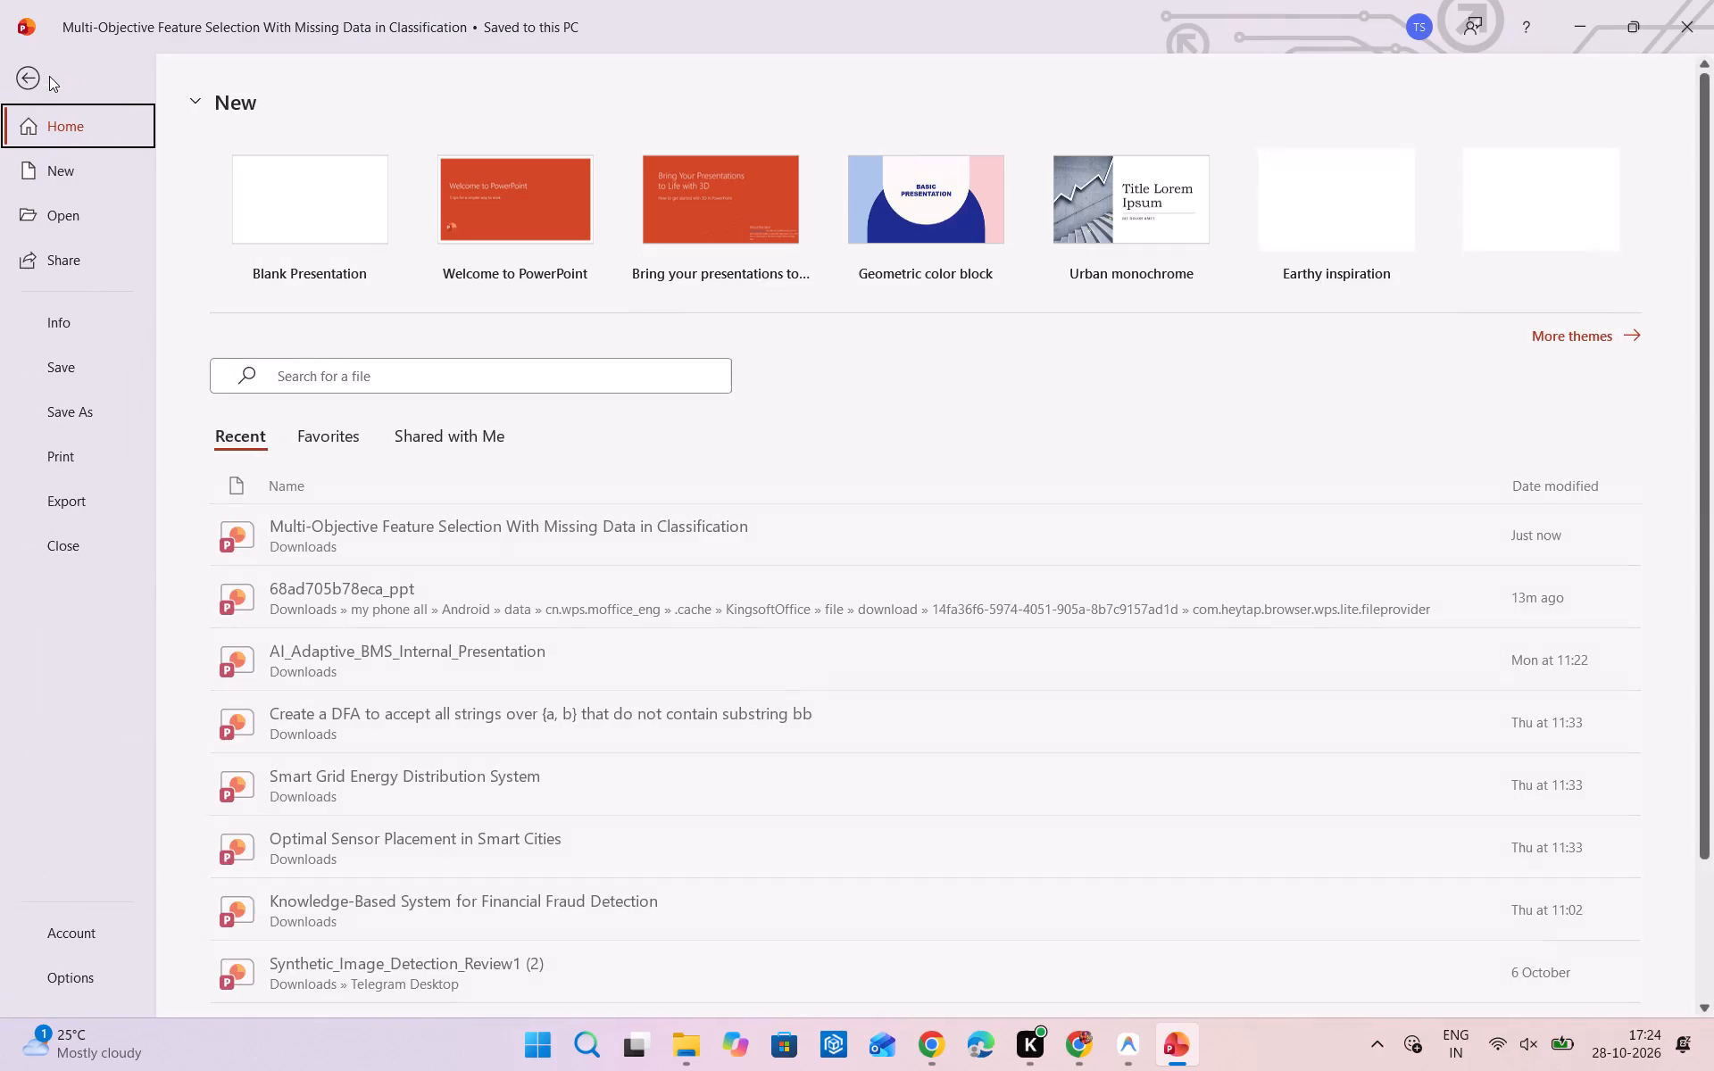
pyautogui.click(81, 426)
pyautogui.click(87, 505)
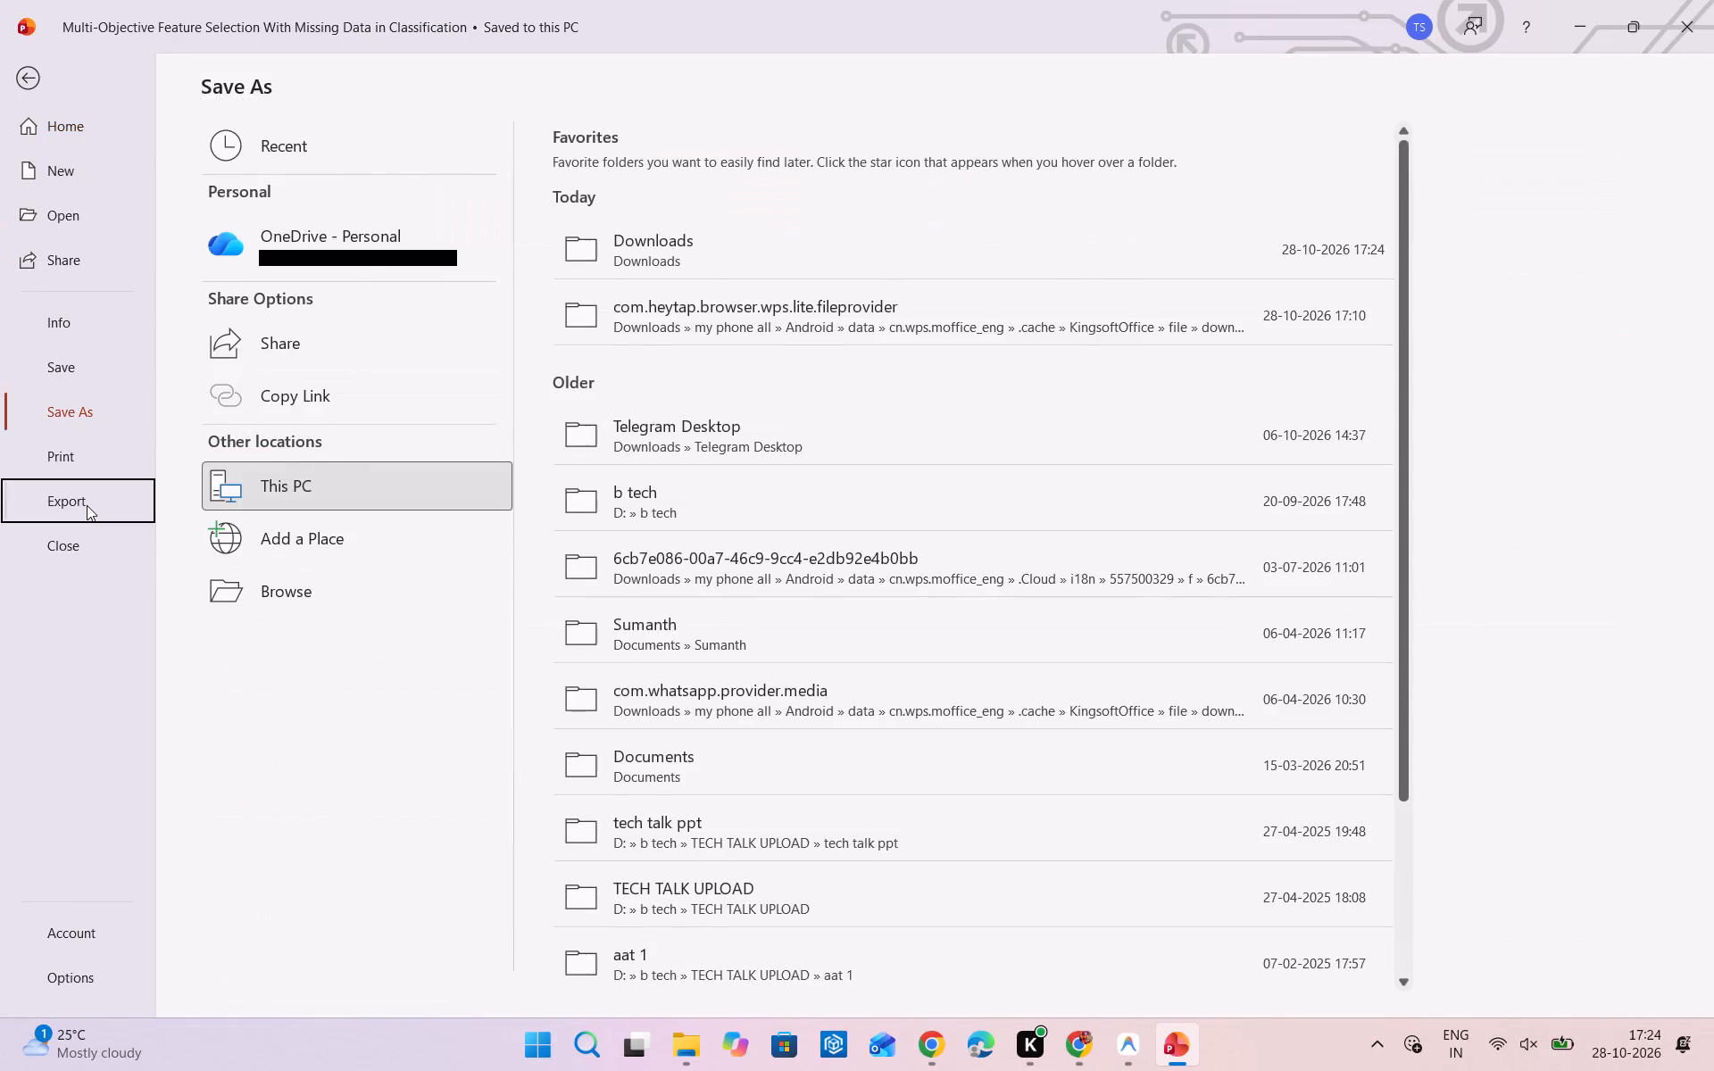
pyautogui.click(101, 418)
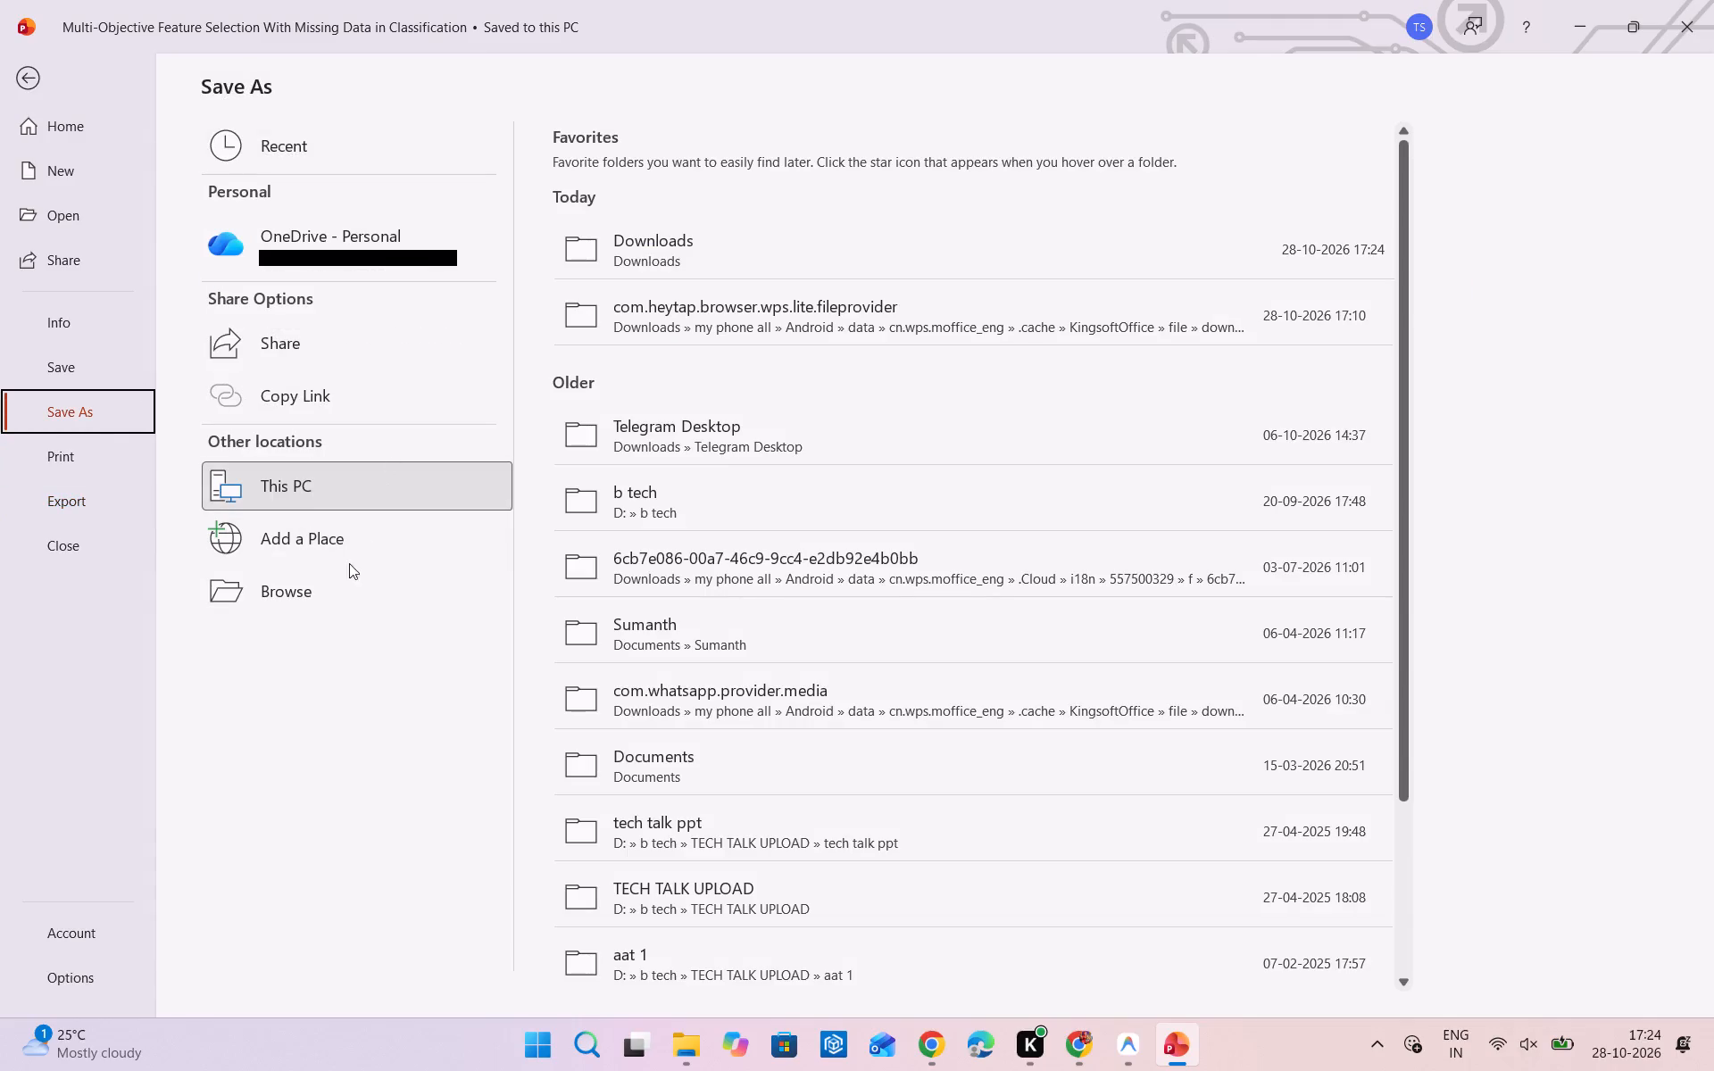
pyautogui.click(334, 582)
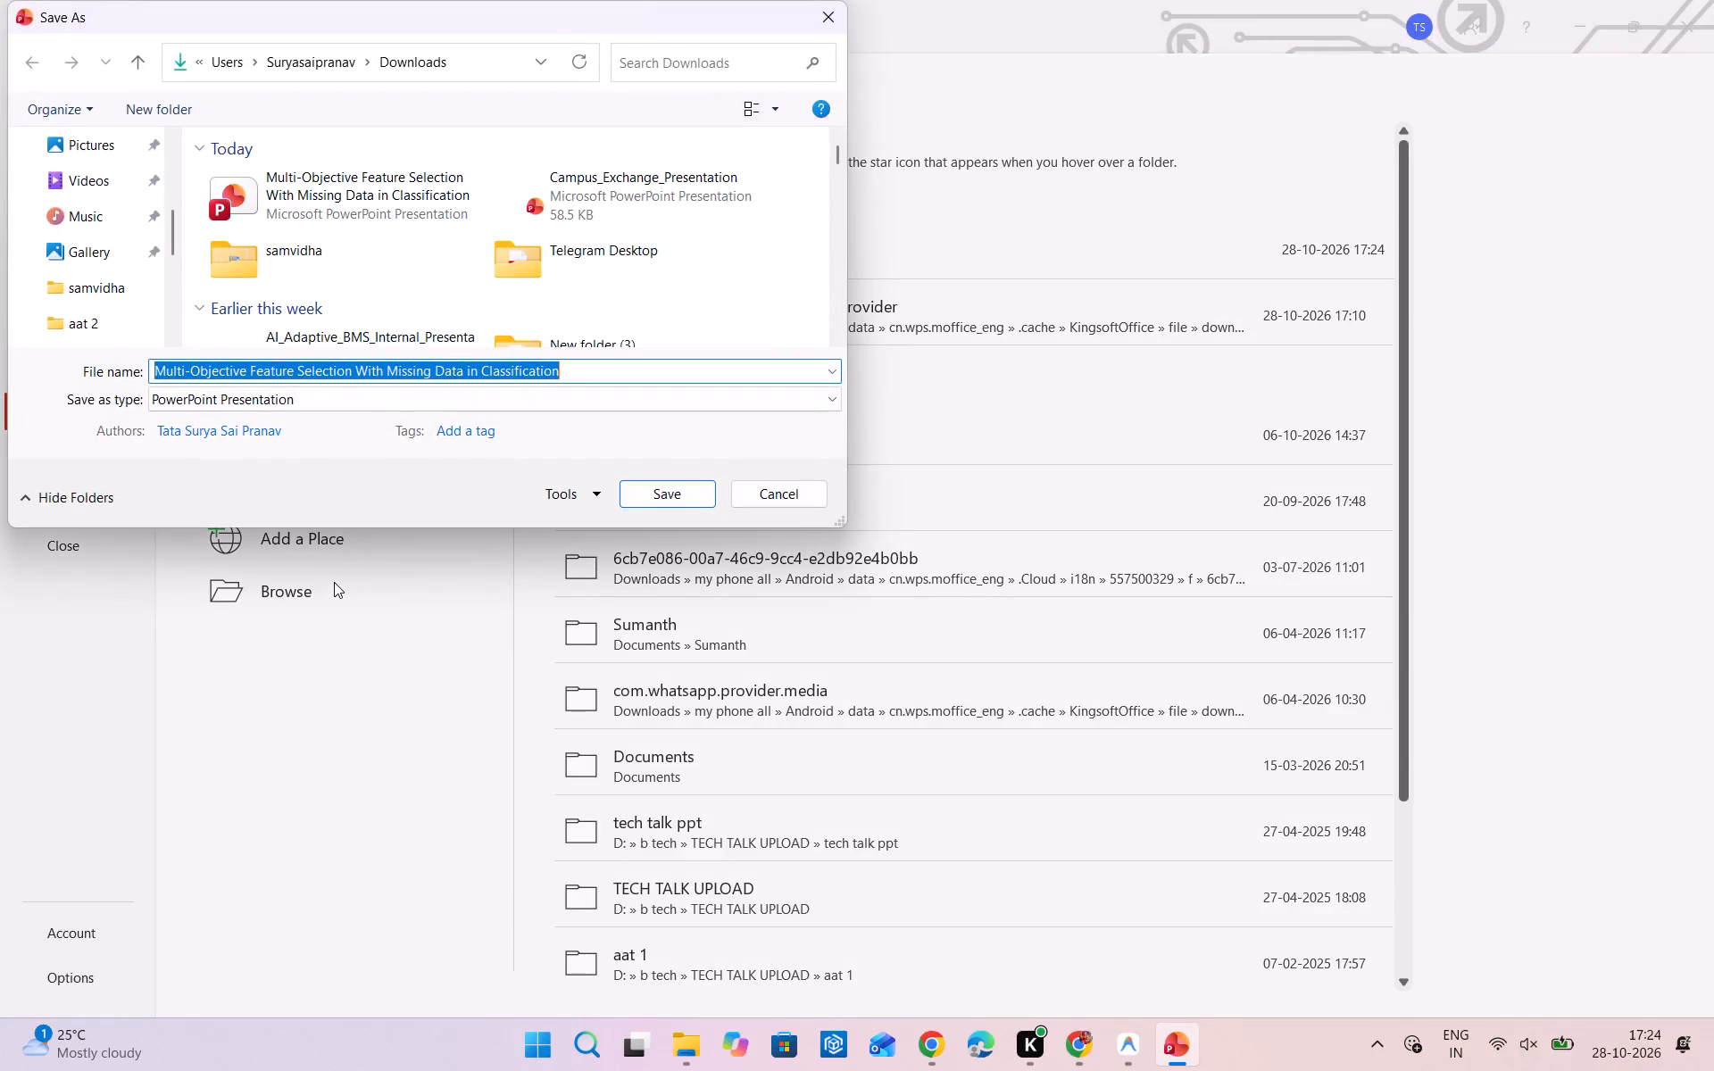
pyautogui.click(256, 397)
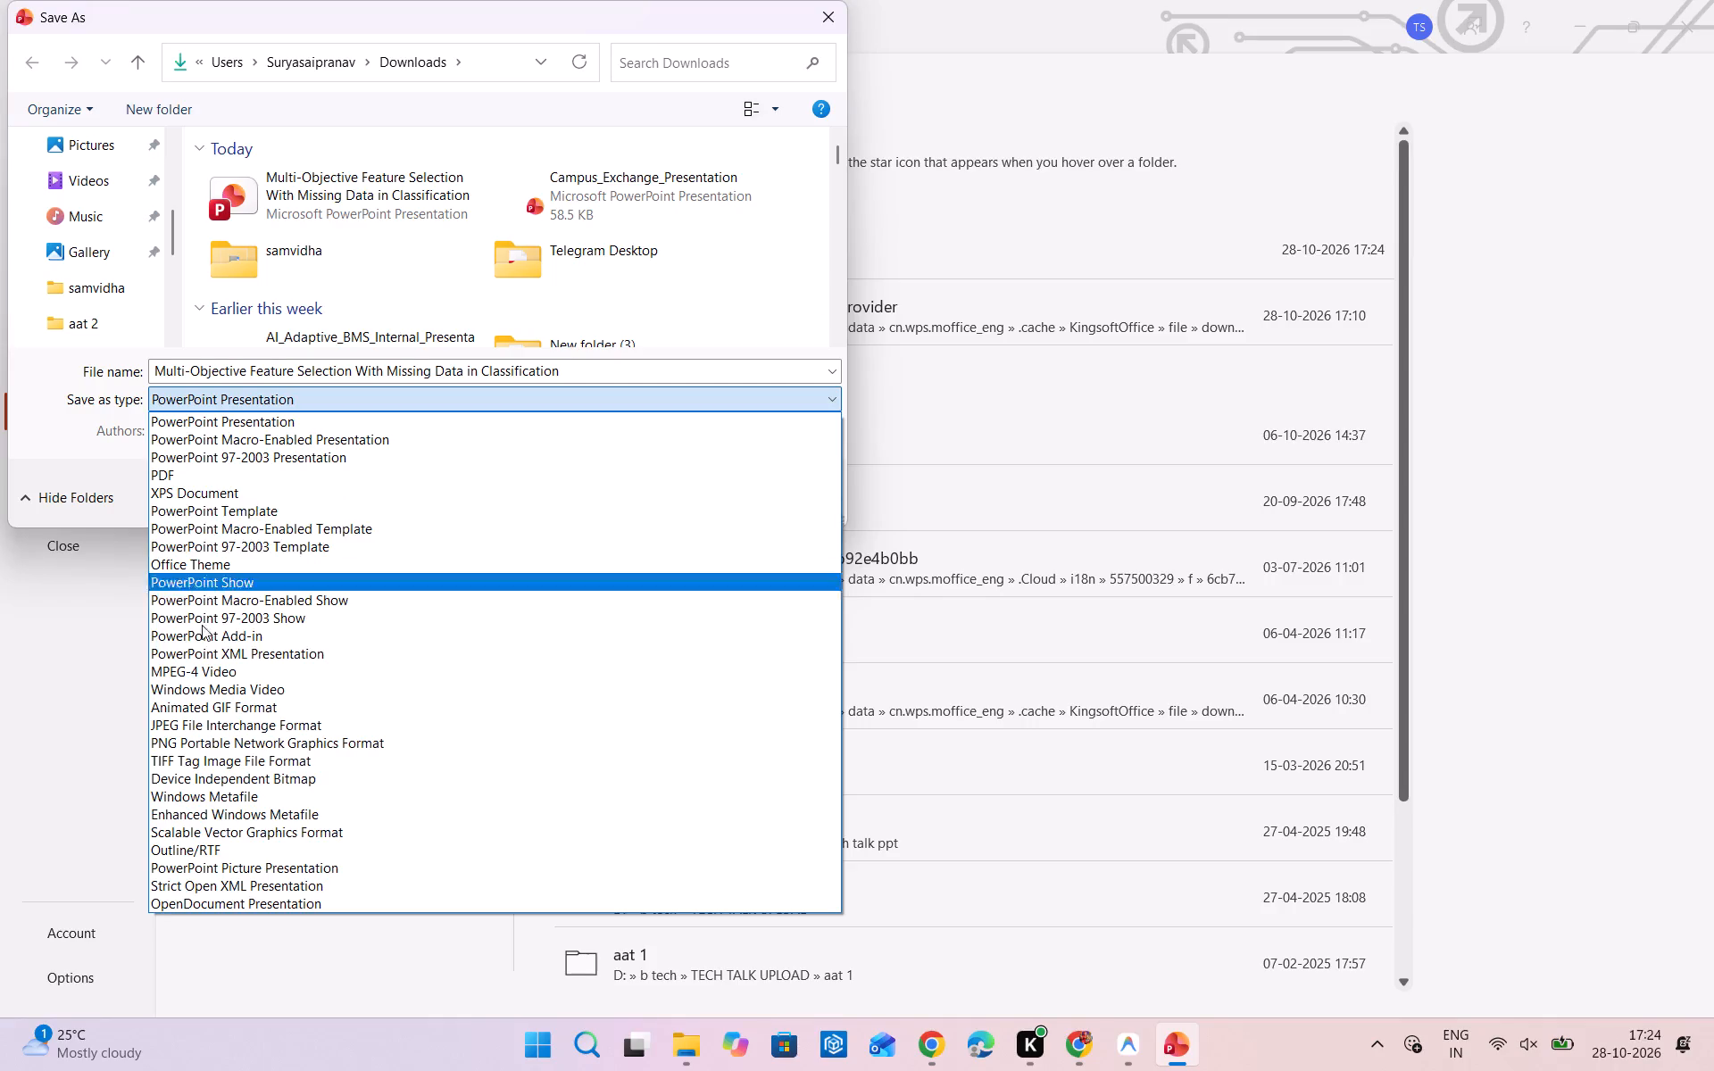
pyautogui.click(204, 663)
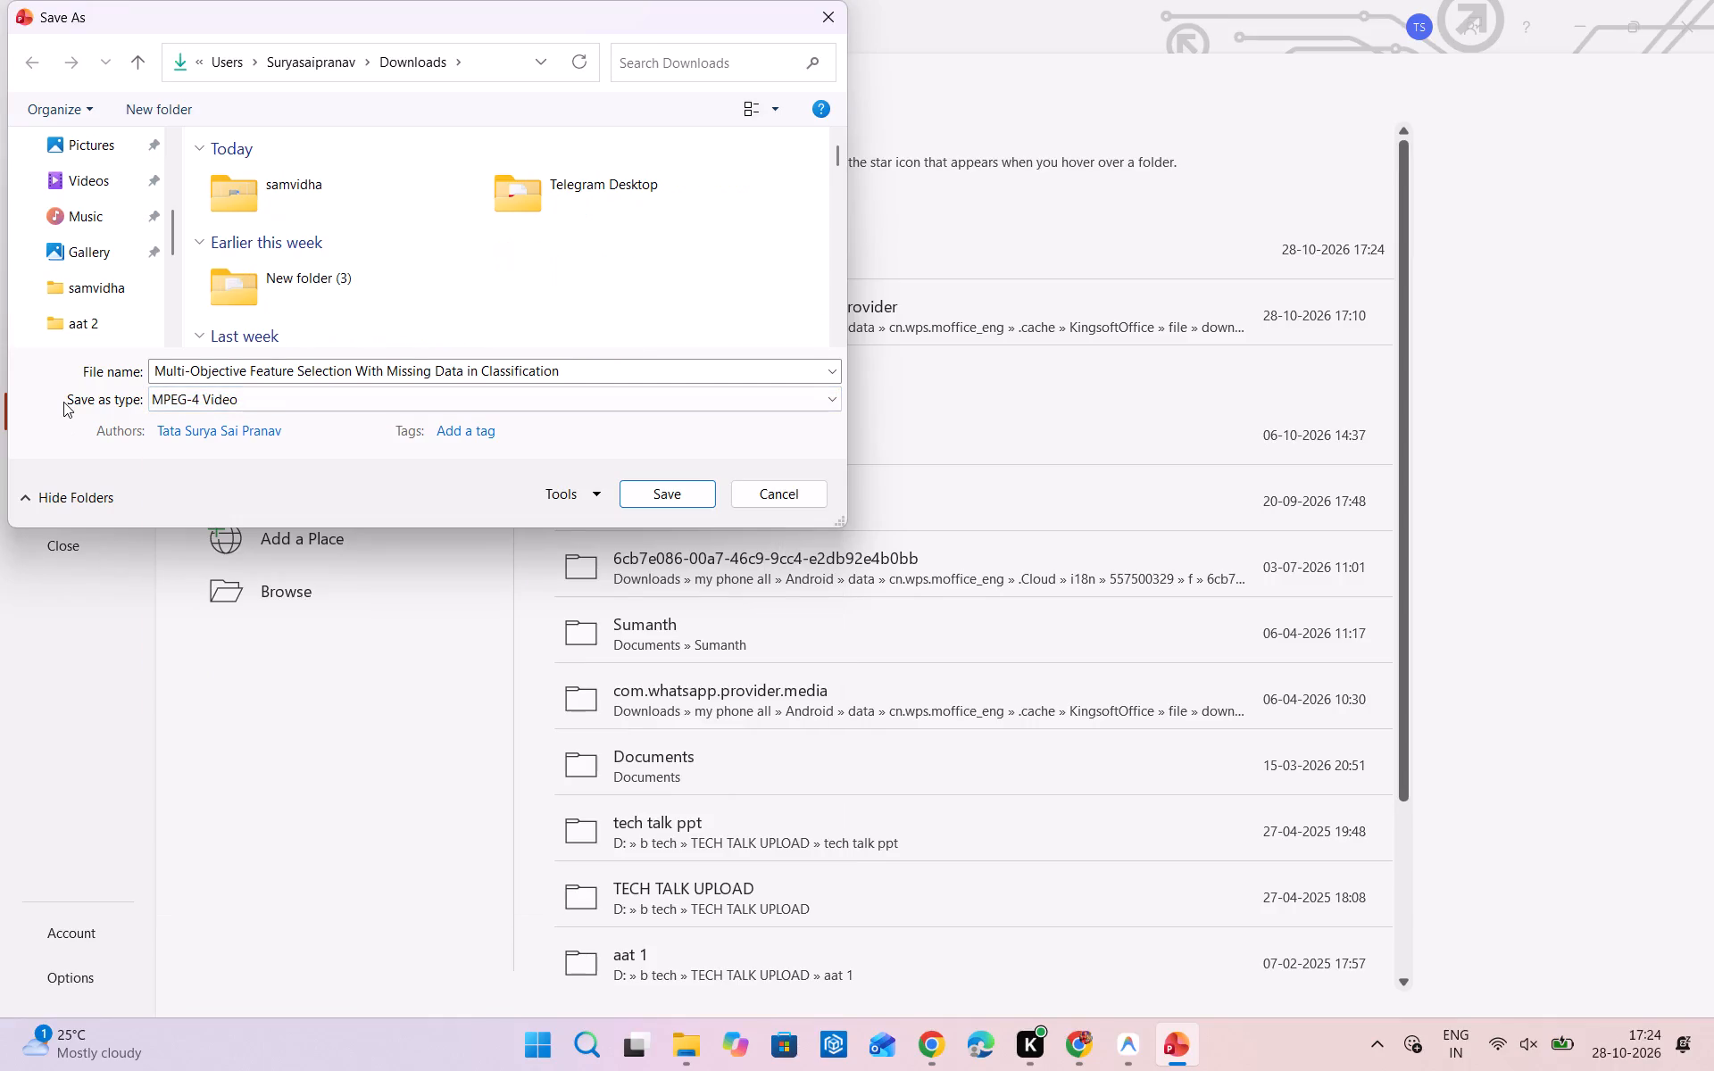
pyautogui.scroll(1, 100, 219)
pyautogui.click(83, 334)
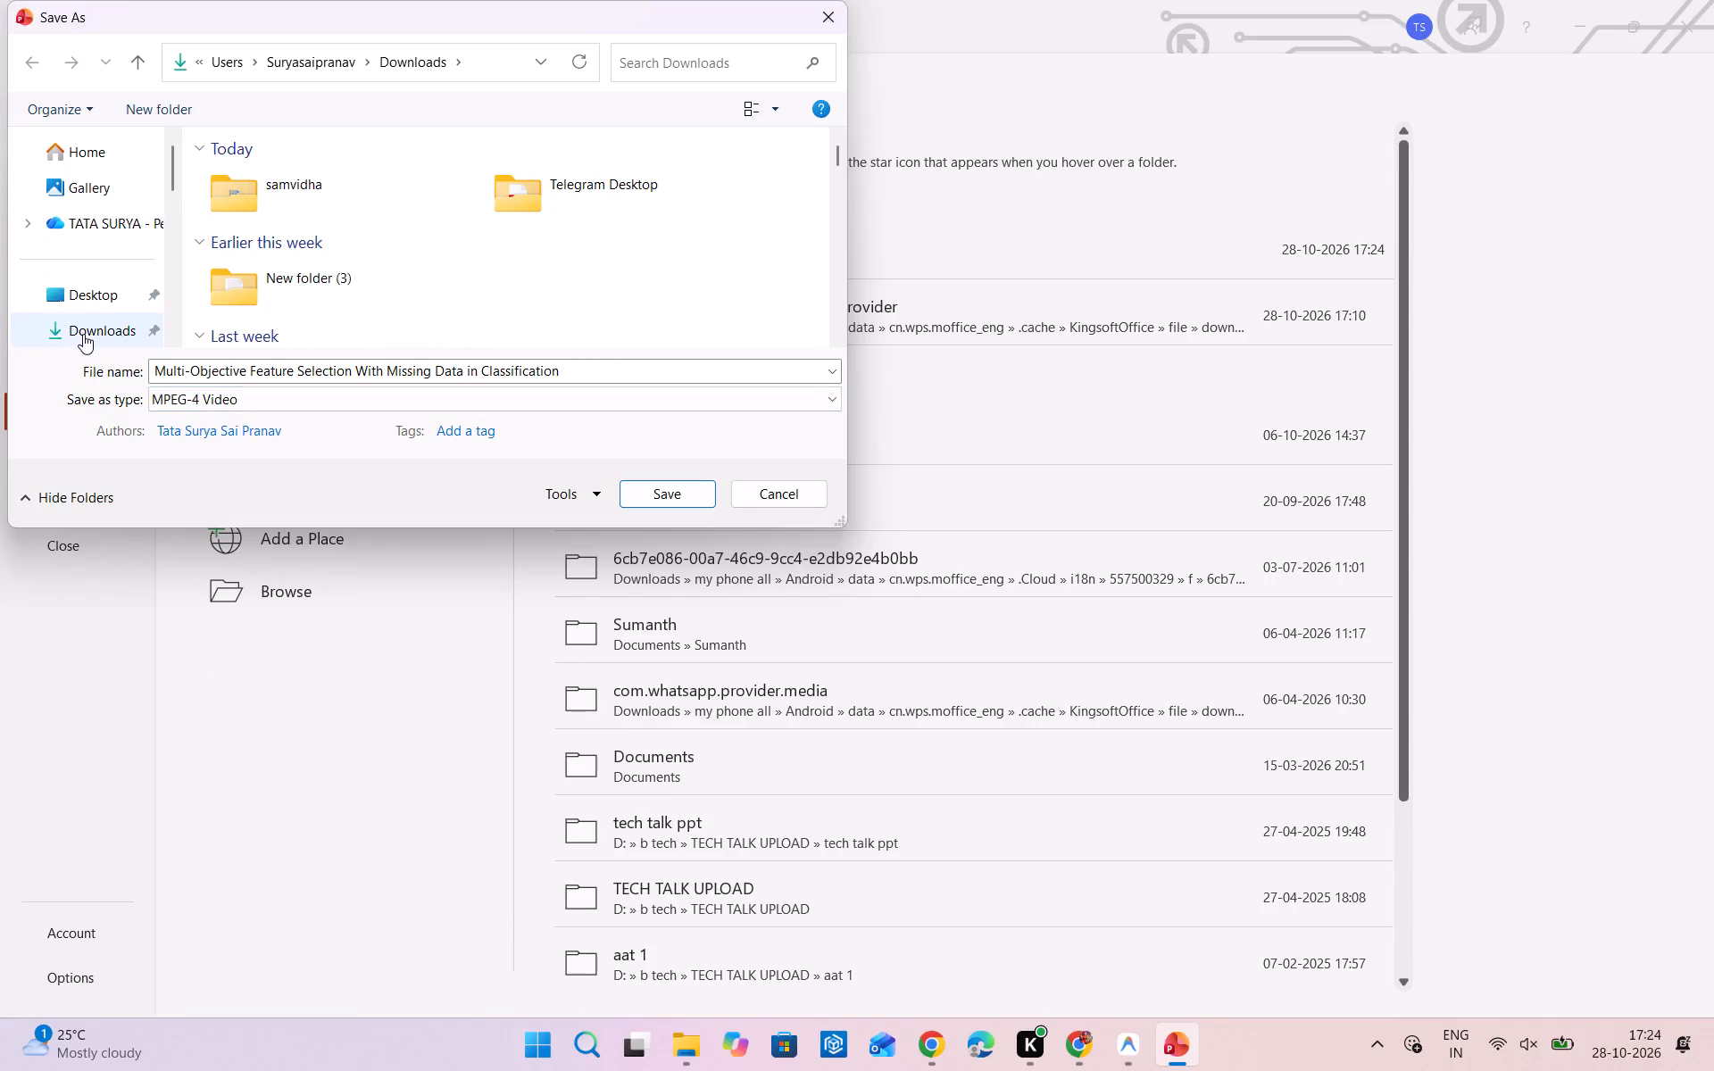
pyautogui.click(688, 505)
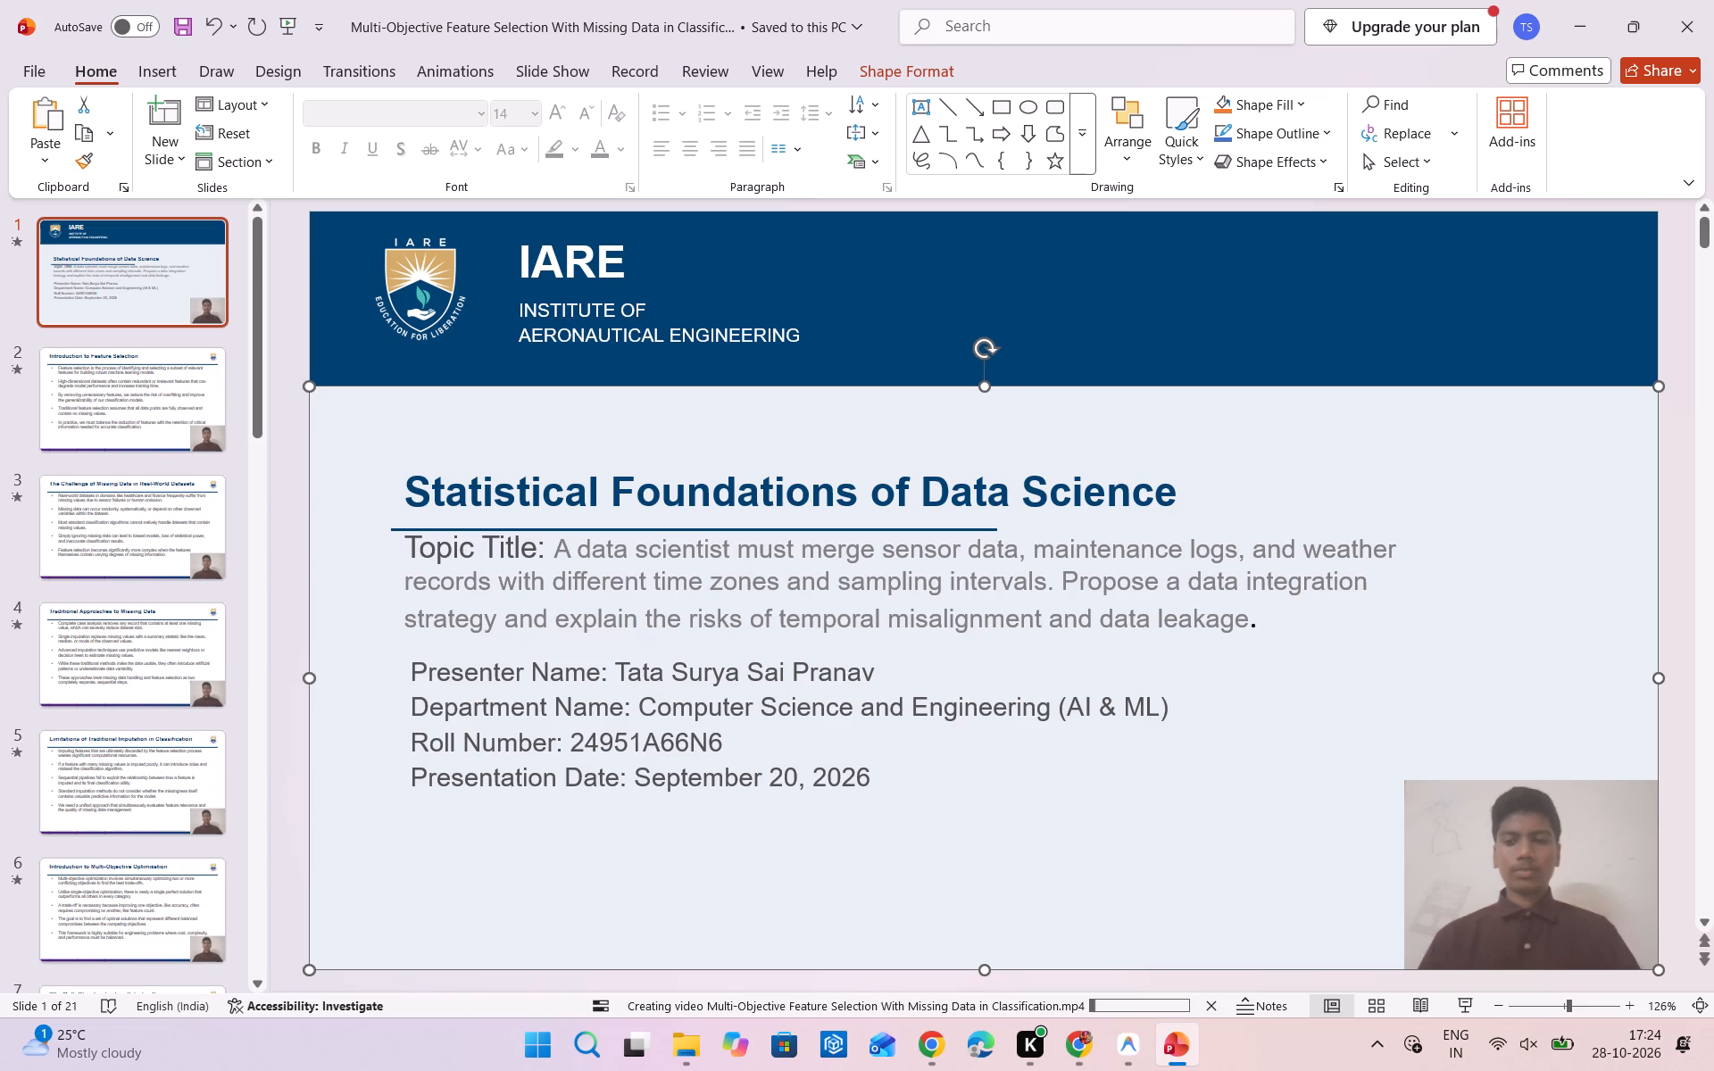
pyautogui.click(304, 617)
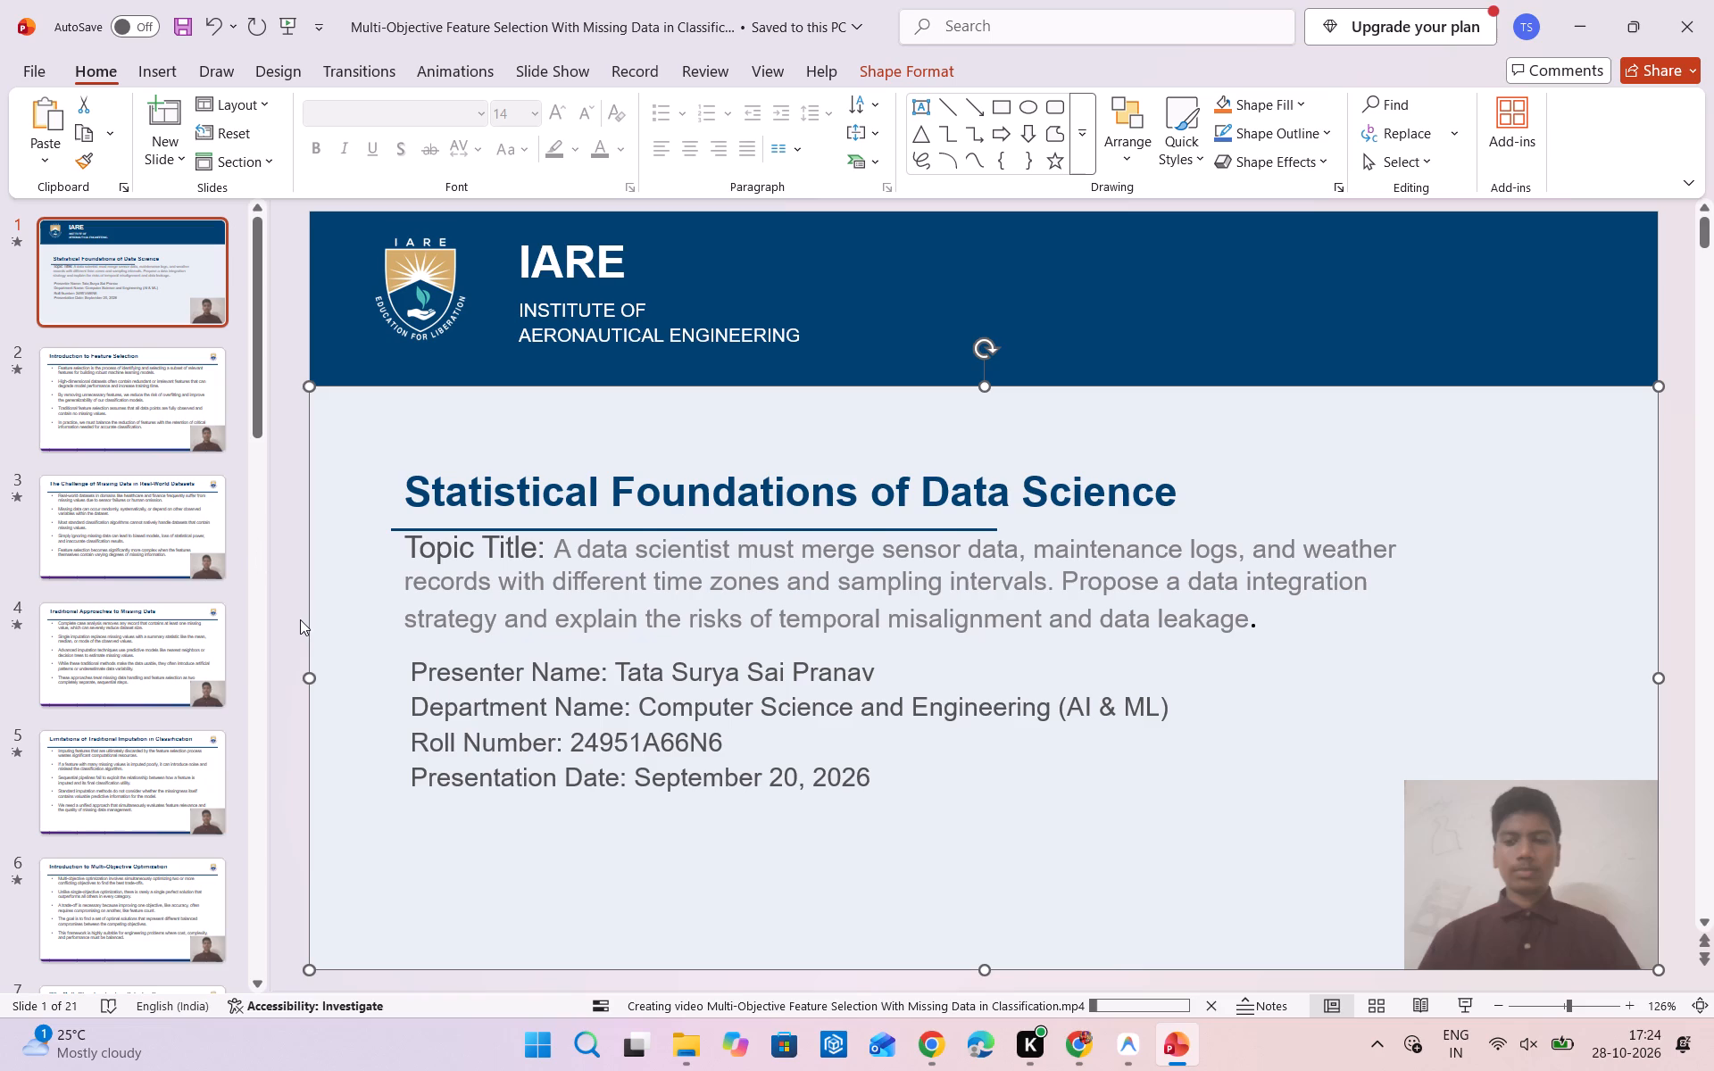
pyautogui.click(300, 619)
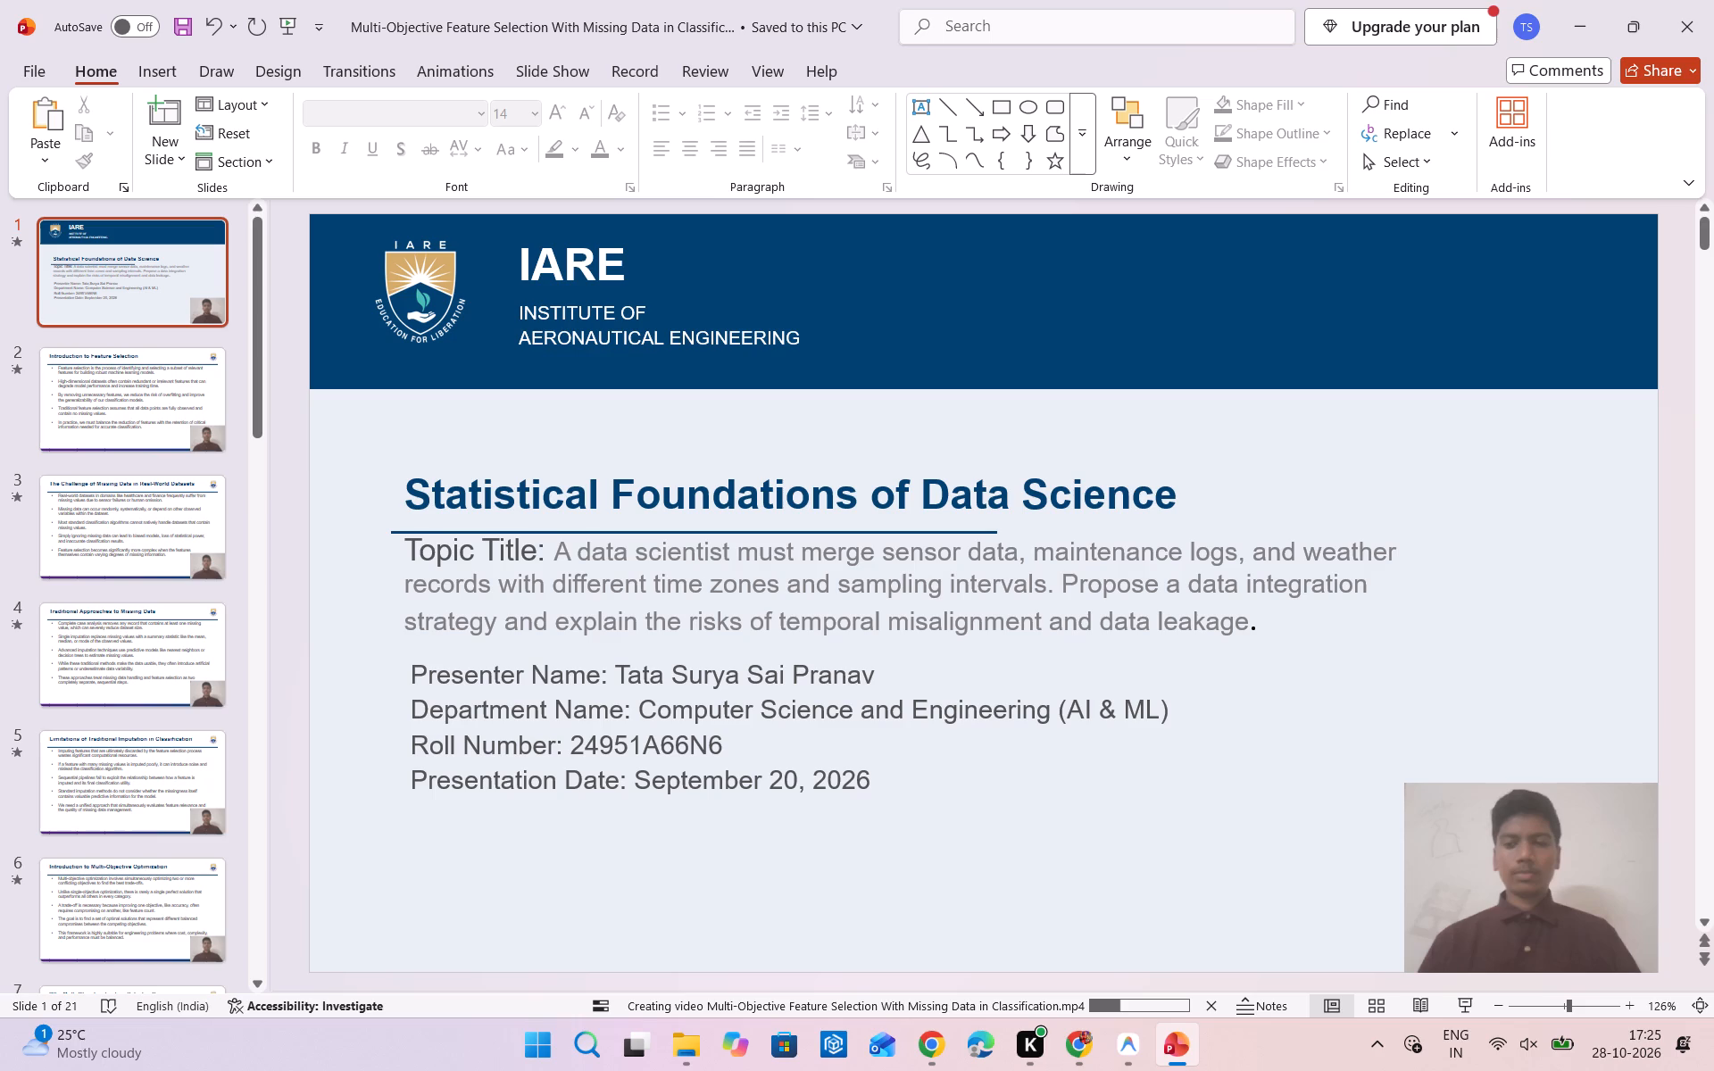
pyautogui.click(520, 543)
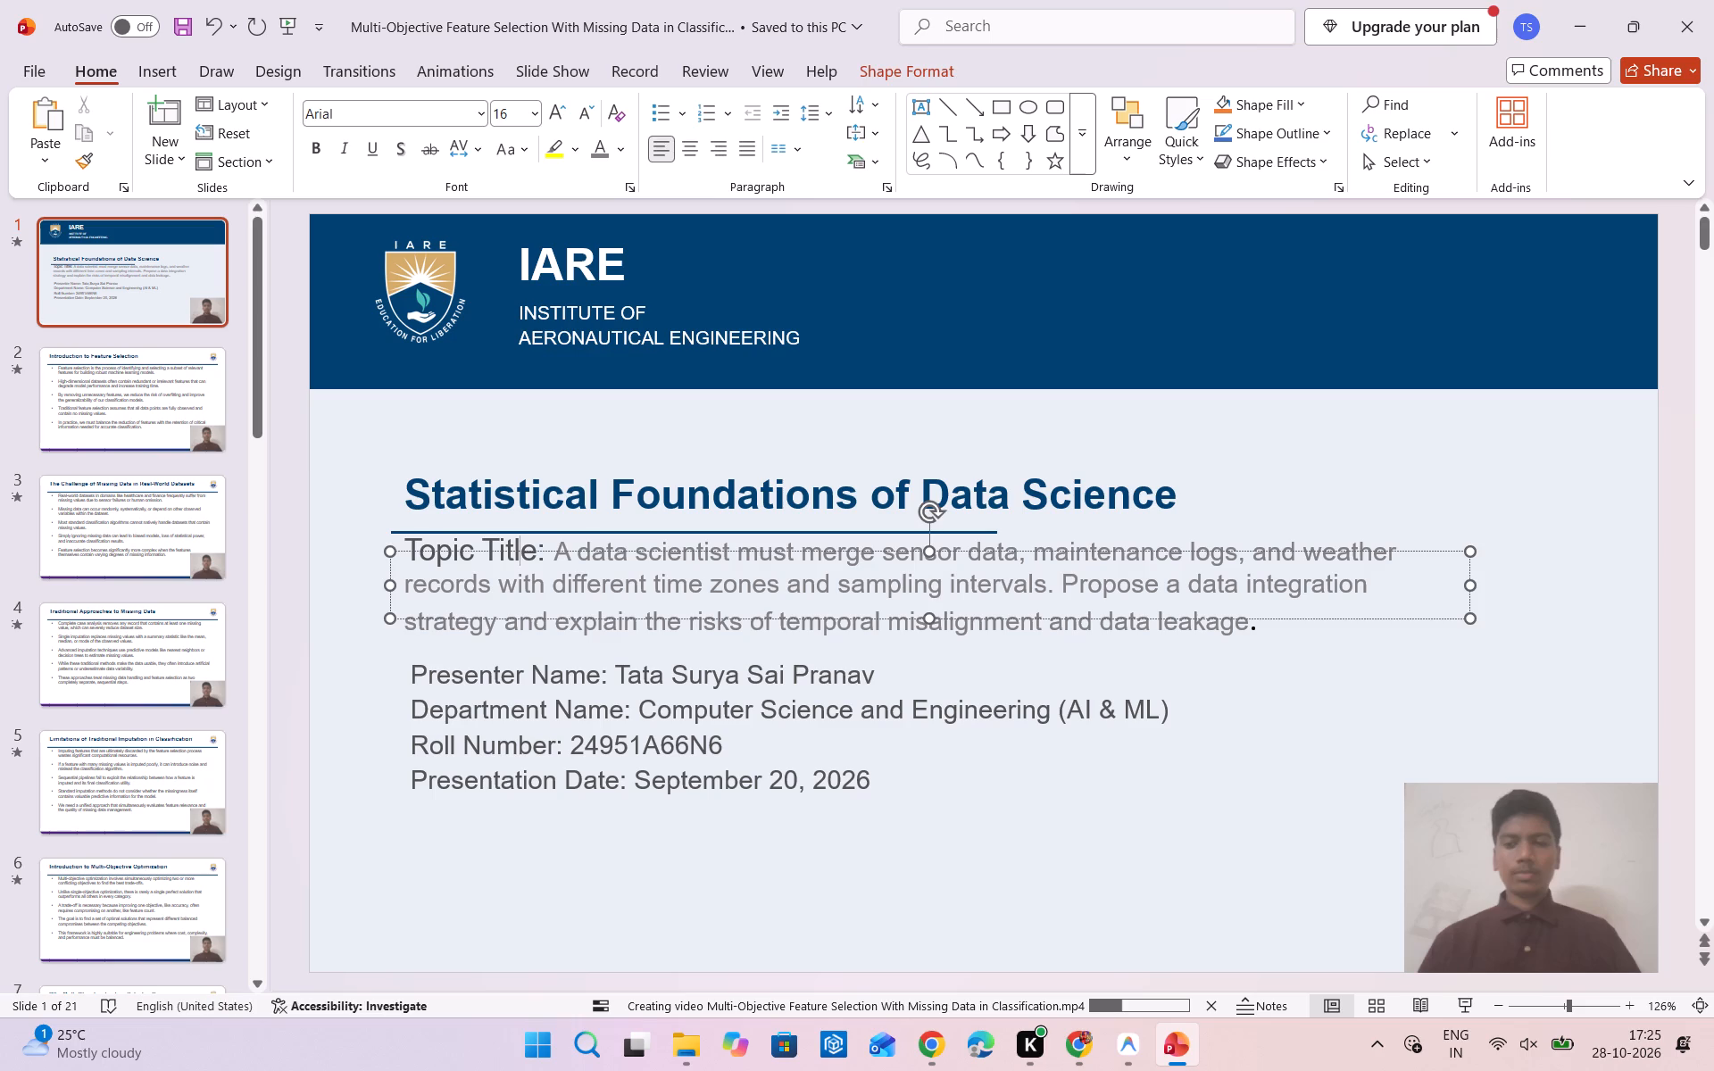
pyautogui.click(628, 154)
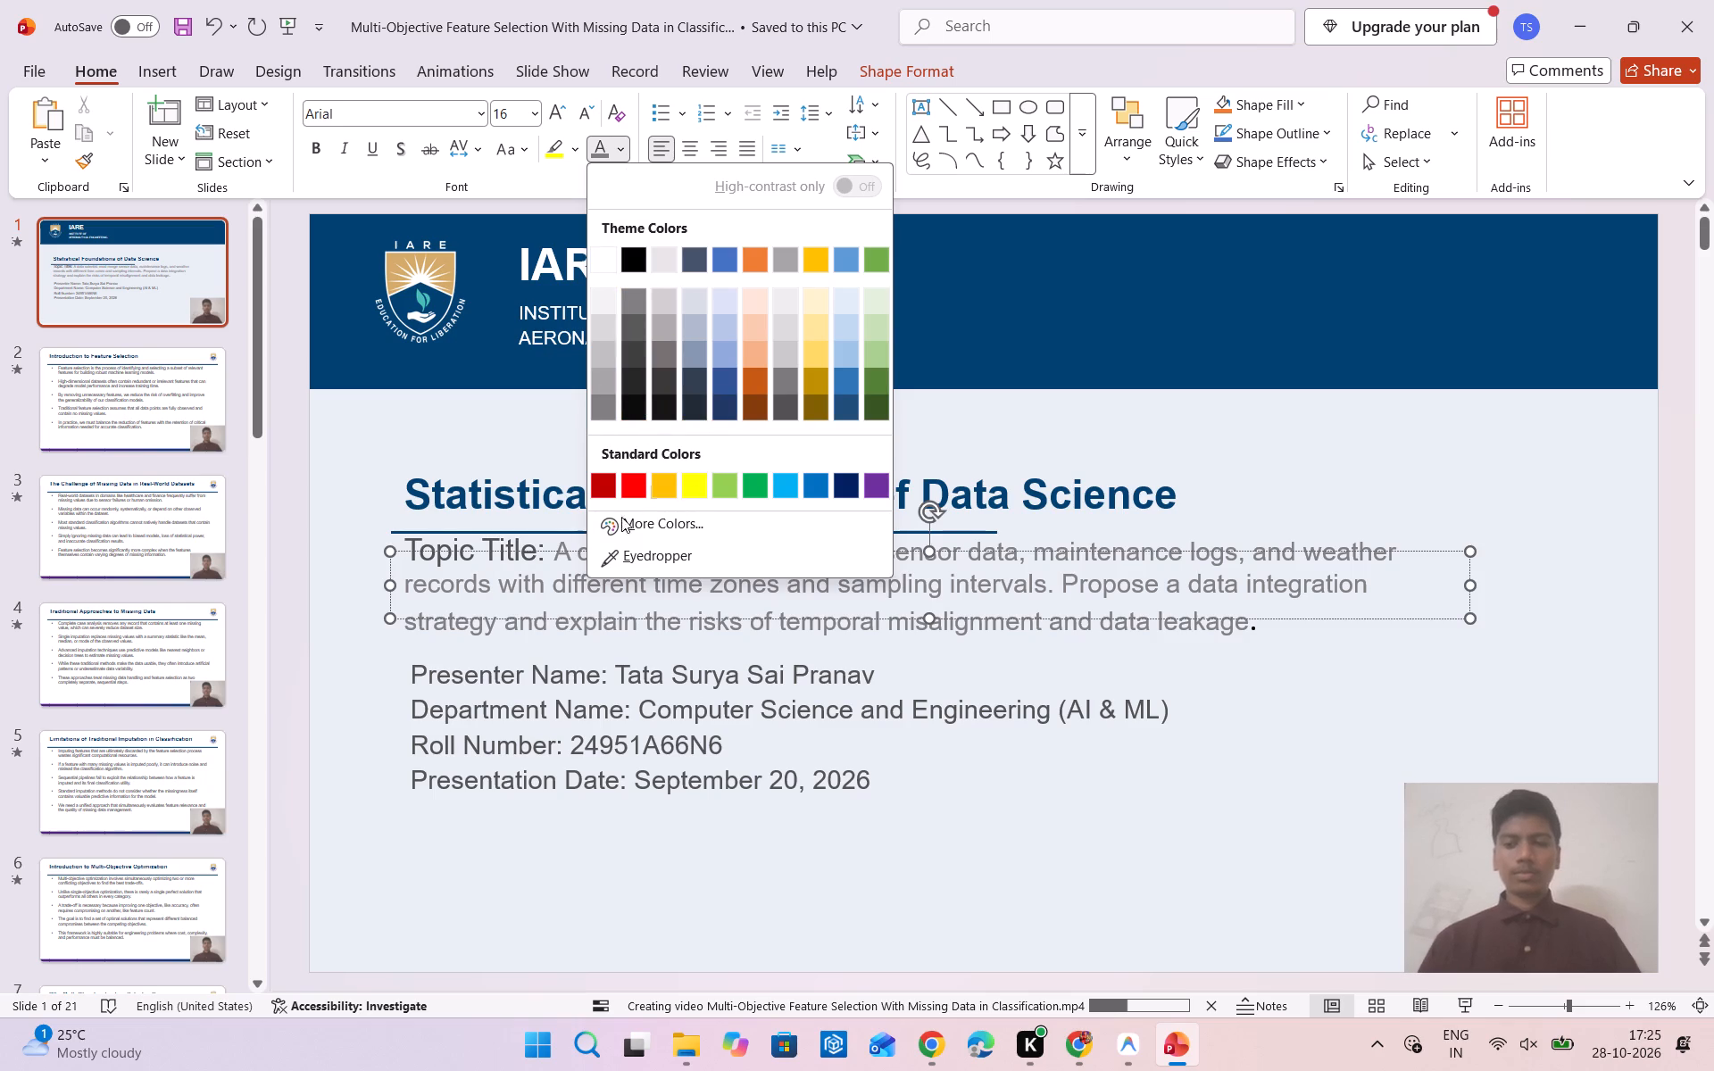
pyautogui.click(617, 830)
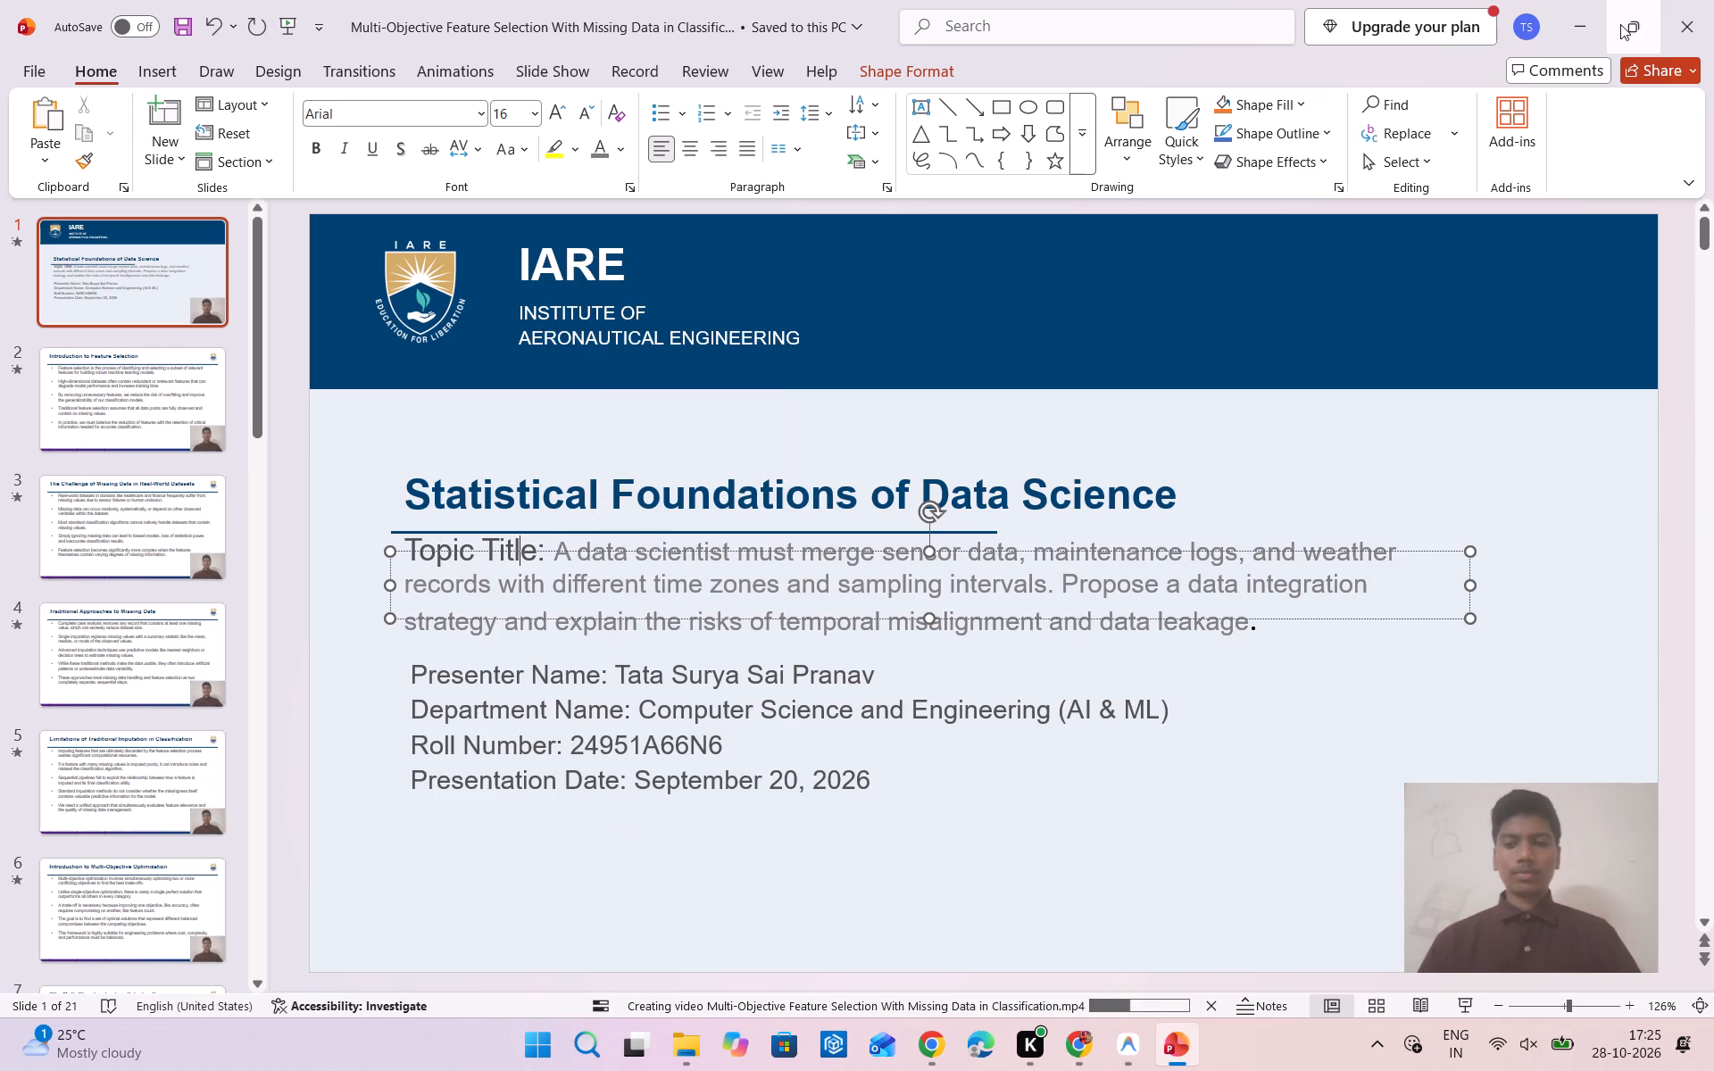
# Switch to the AAT-II page in Chrome, copy the selected ACAD07 problem text again, and head back to PowerPoint.
pyautogui.click(1588, 18)
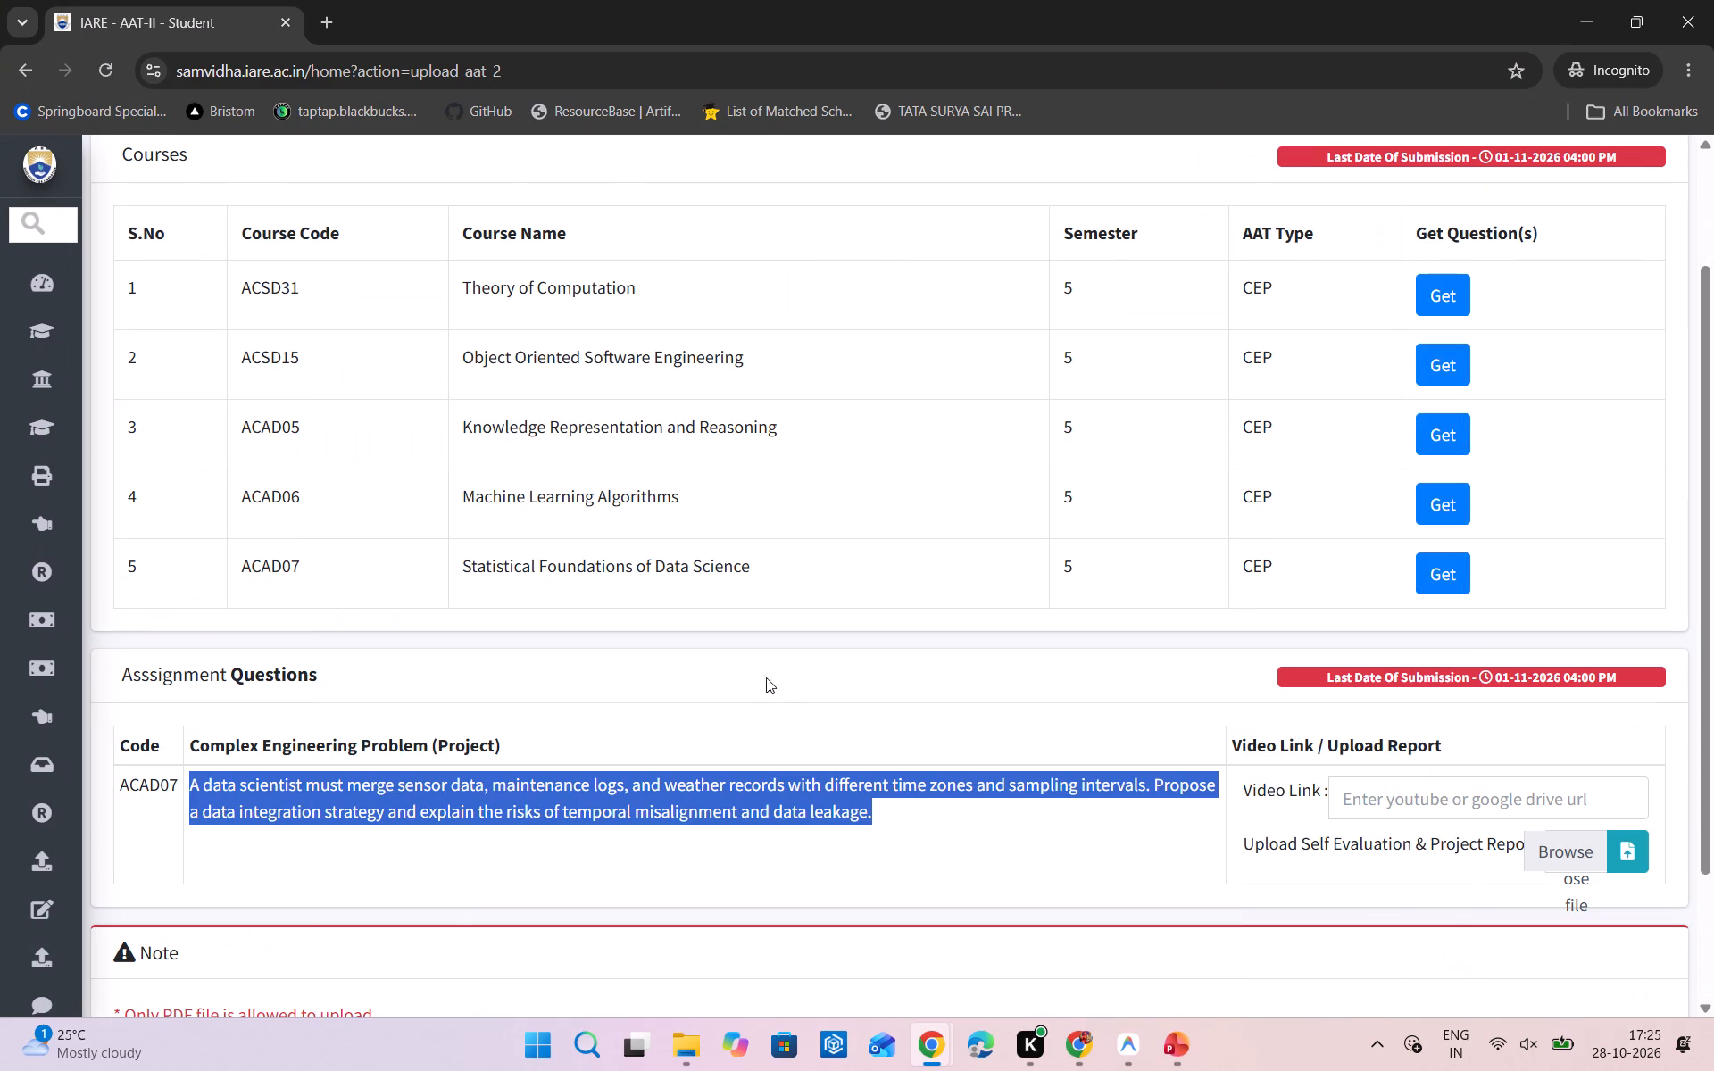
pyautogui.scroll(1, 697, 668)
pyautogui.hotkey('ctrl', 'c')
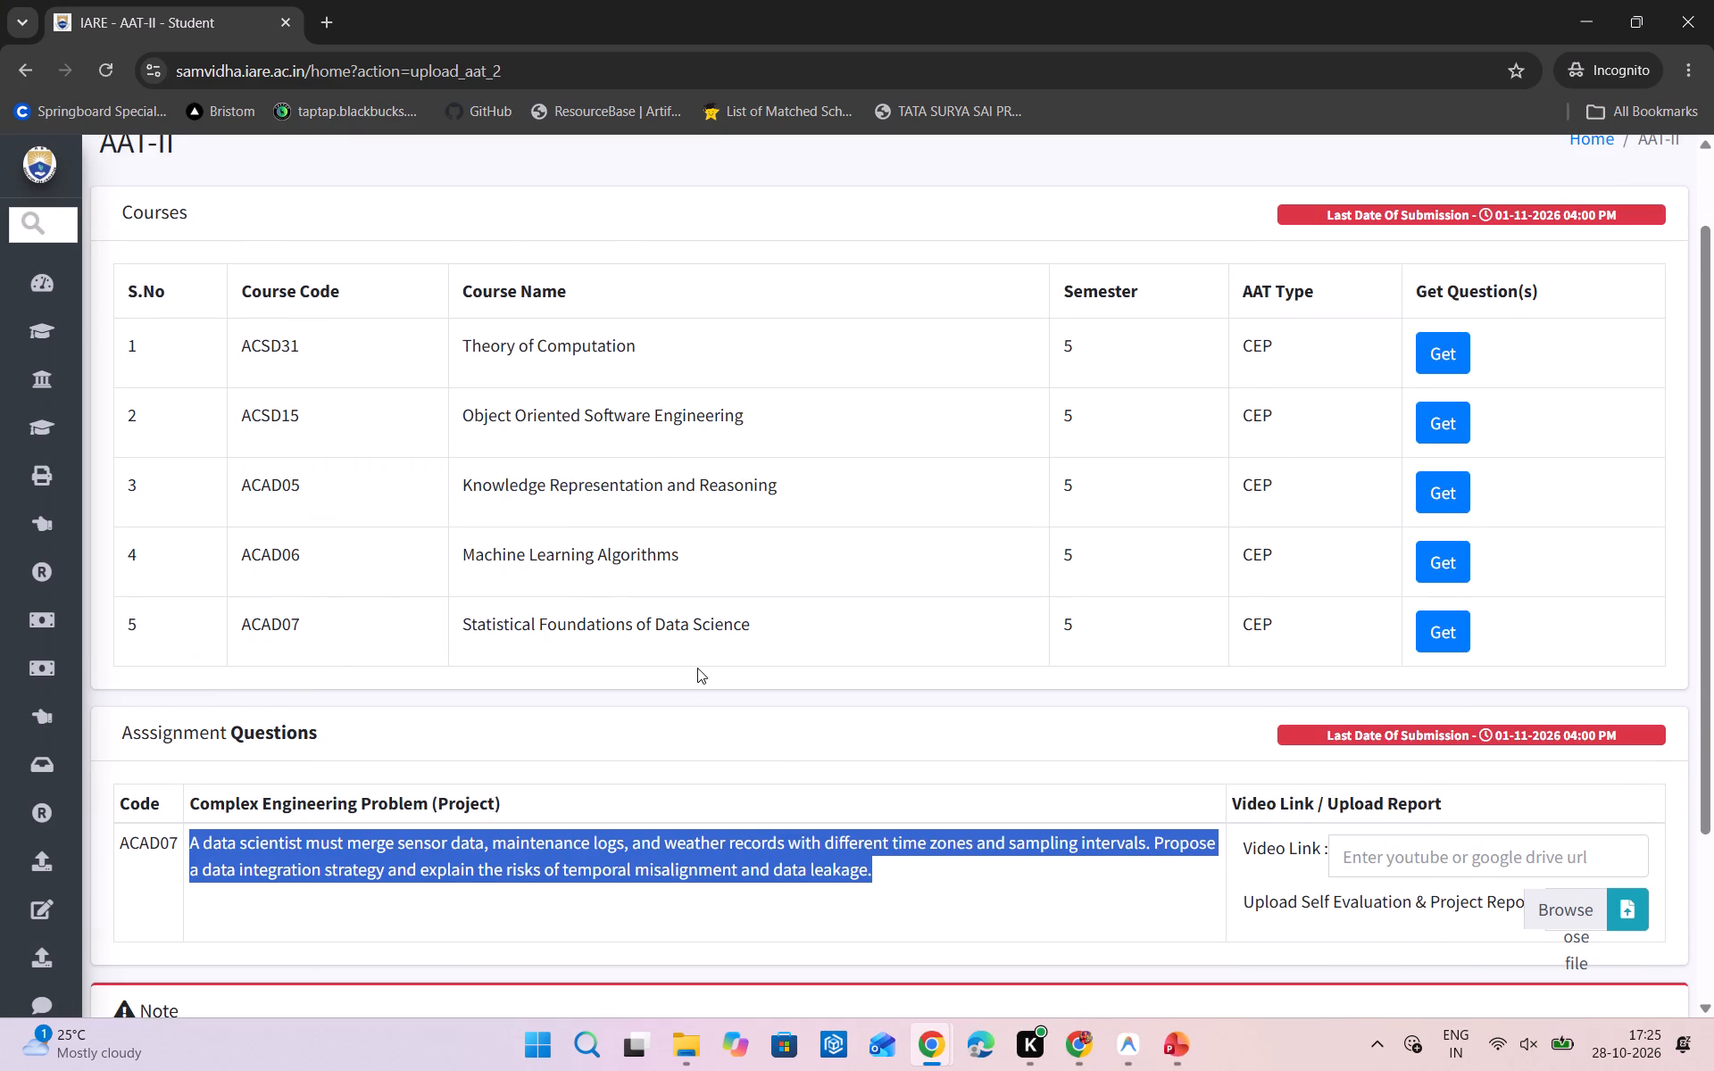
pyautogui.hotkey('alt', 'Tab')
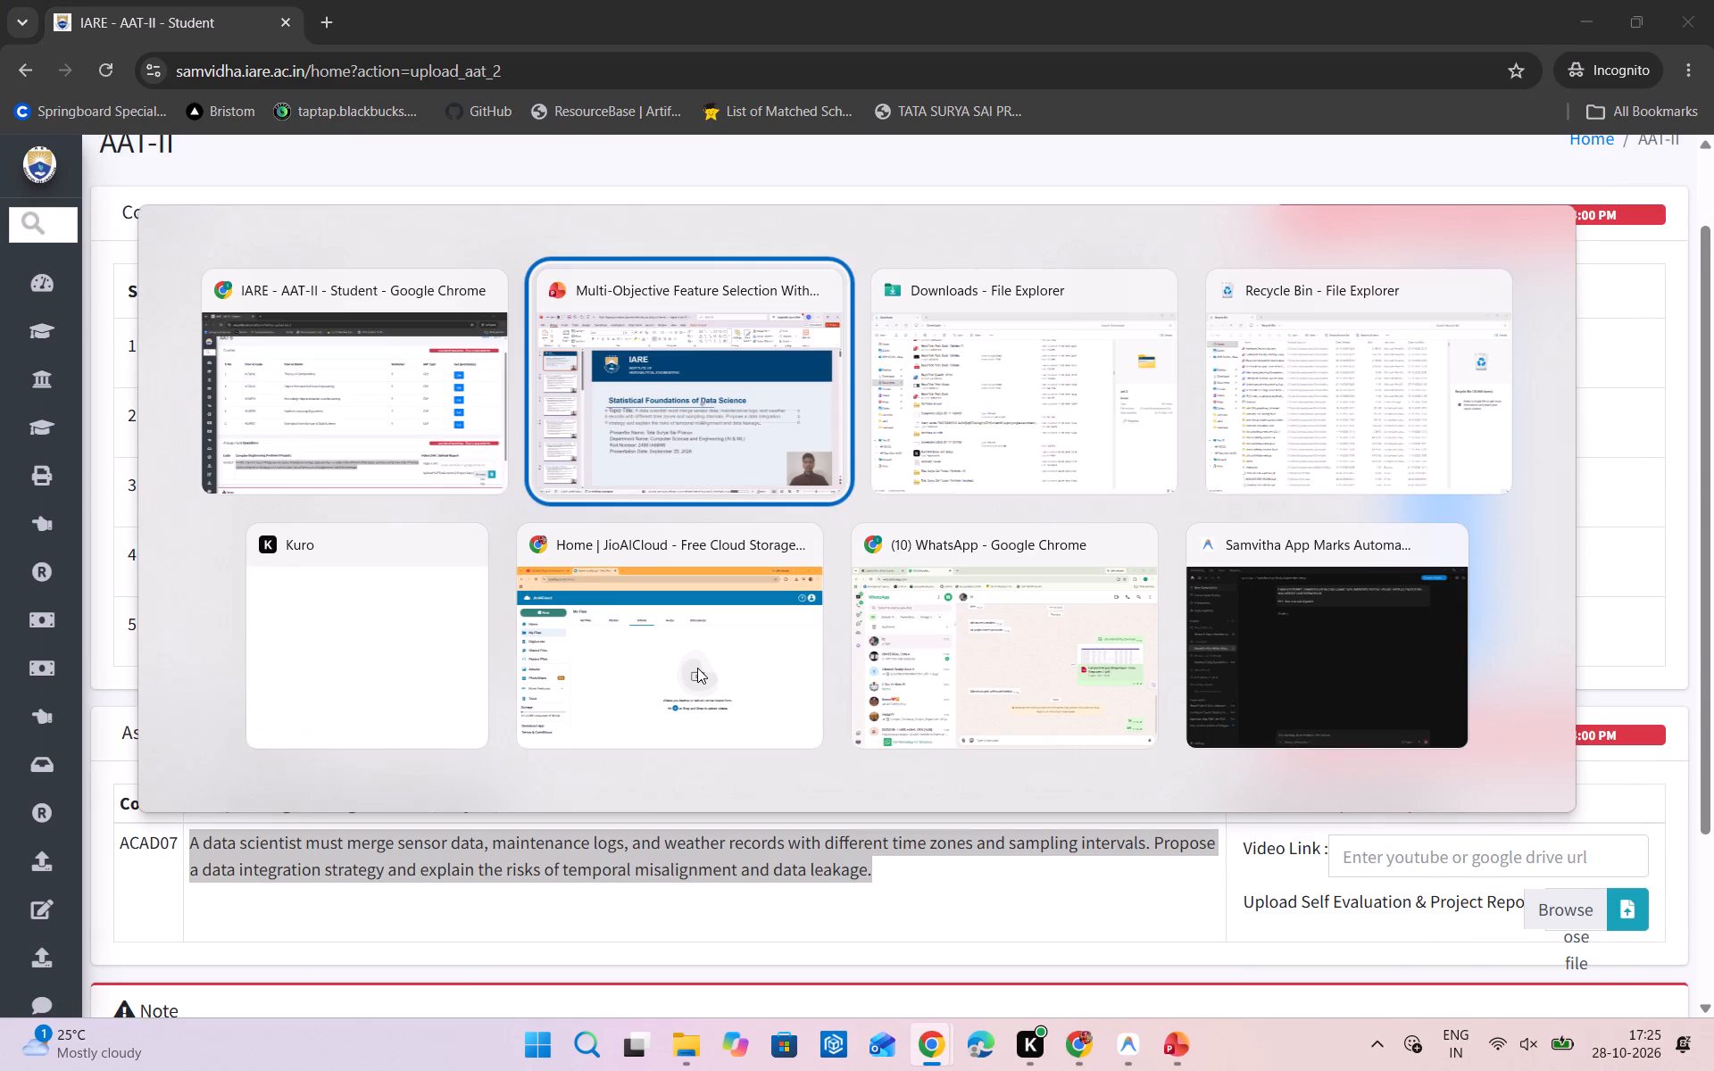
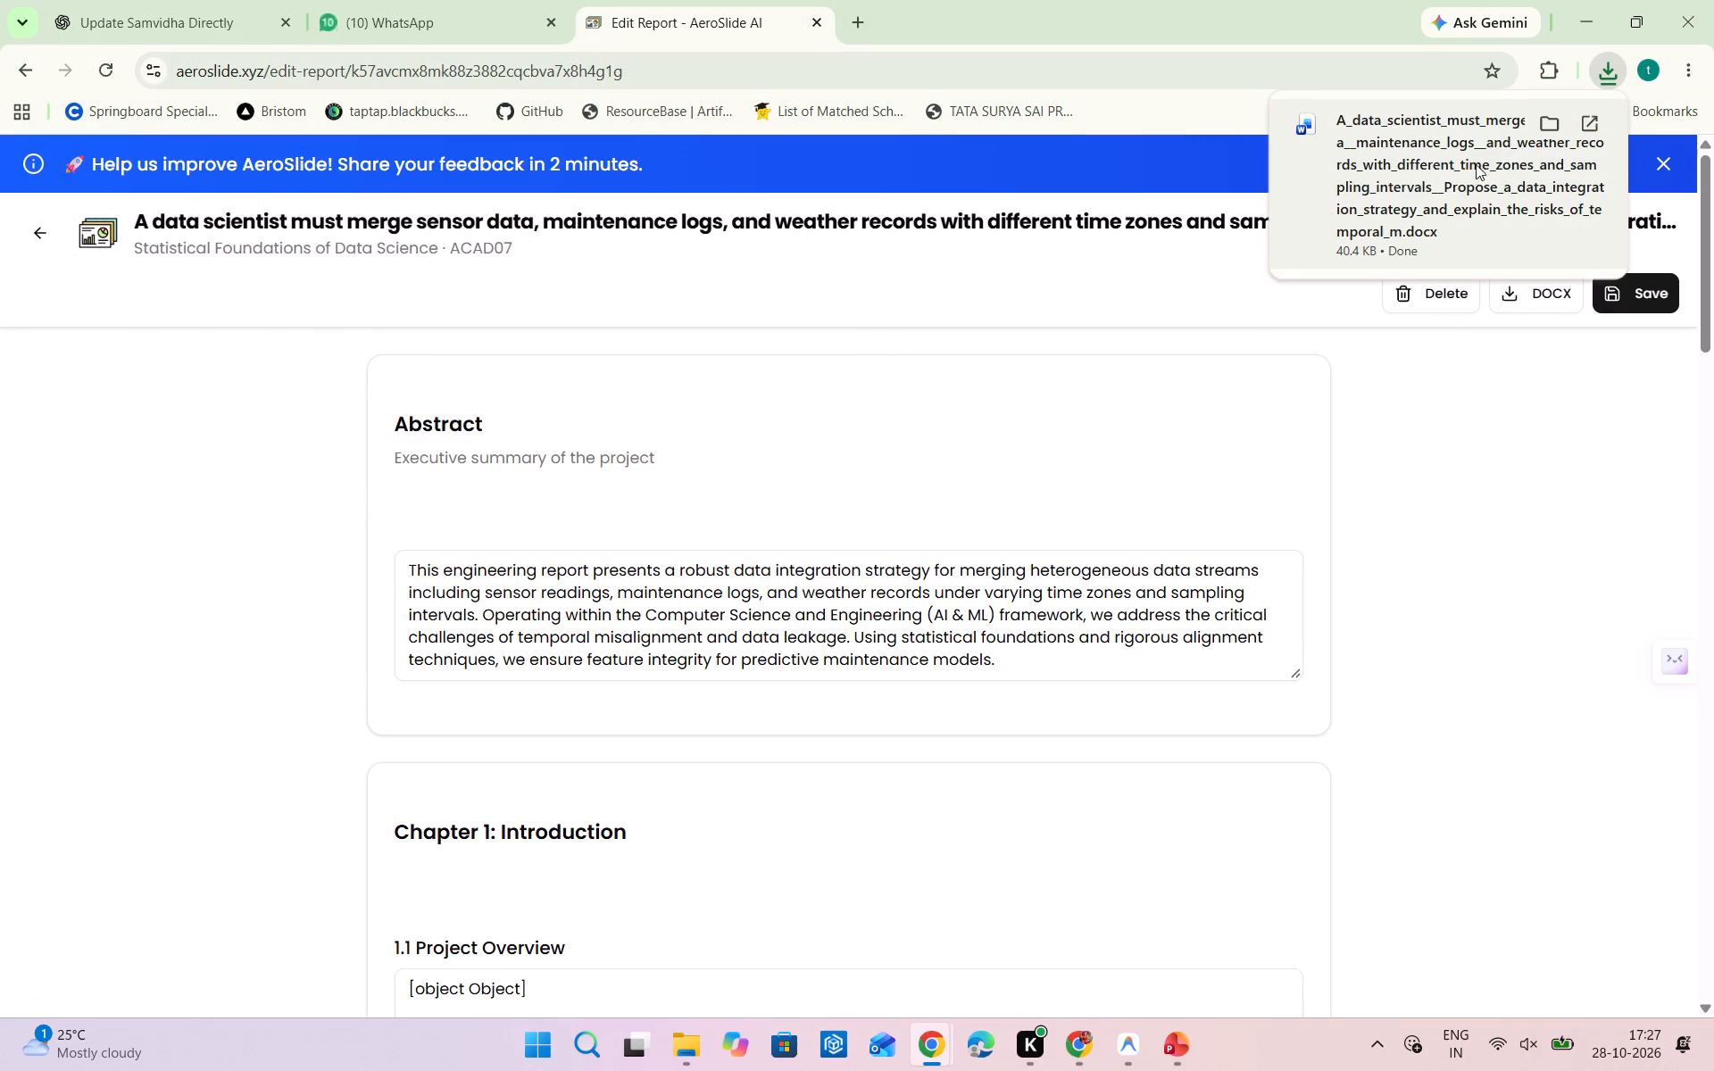
# Search the web for "word to pdf" in a new tab and open iLovePDF's Word to PDF converter.
pyautogui.click(852, 21)
pyautogui.write('word t')
pyautogui.write('o pdf')
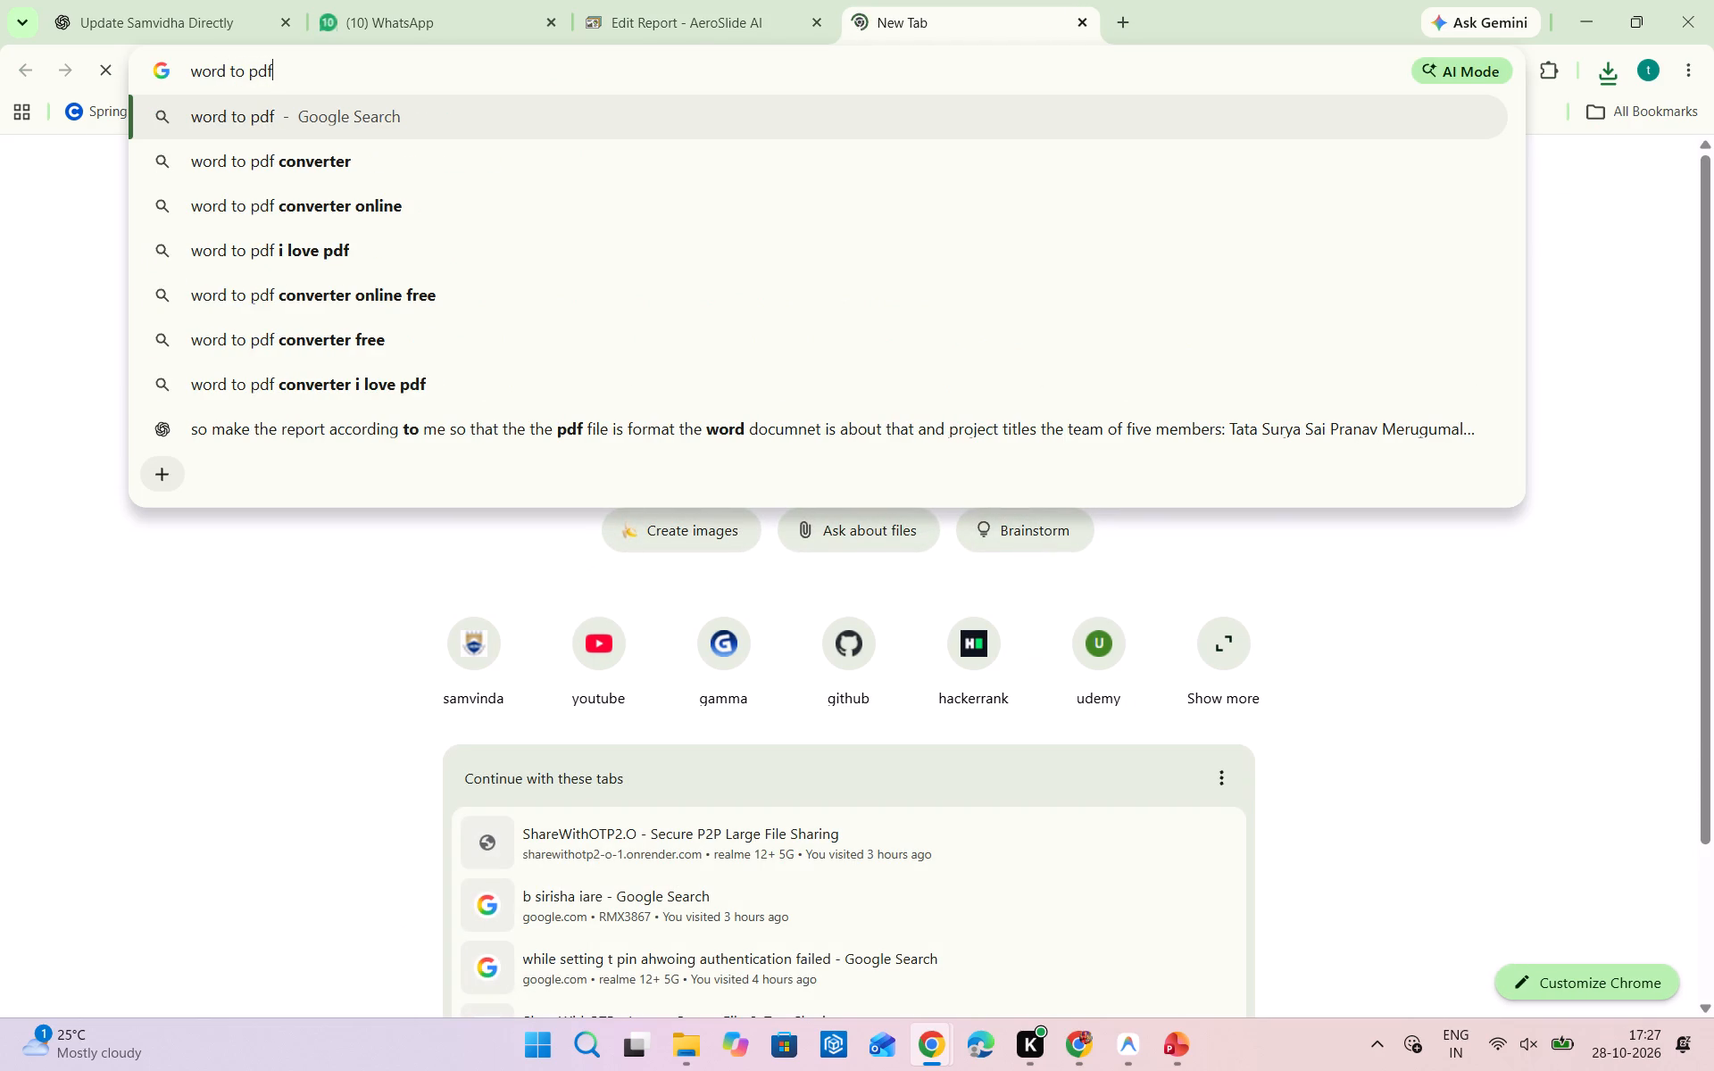
pyautogui.press('Return')
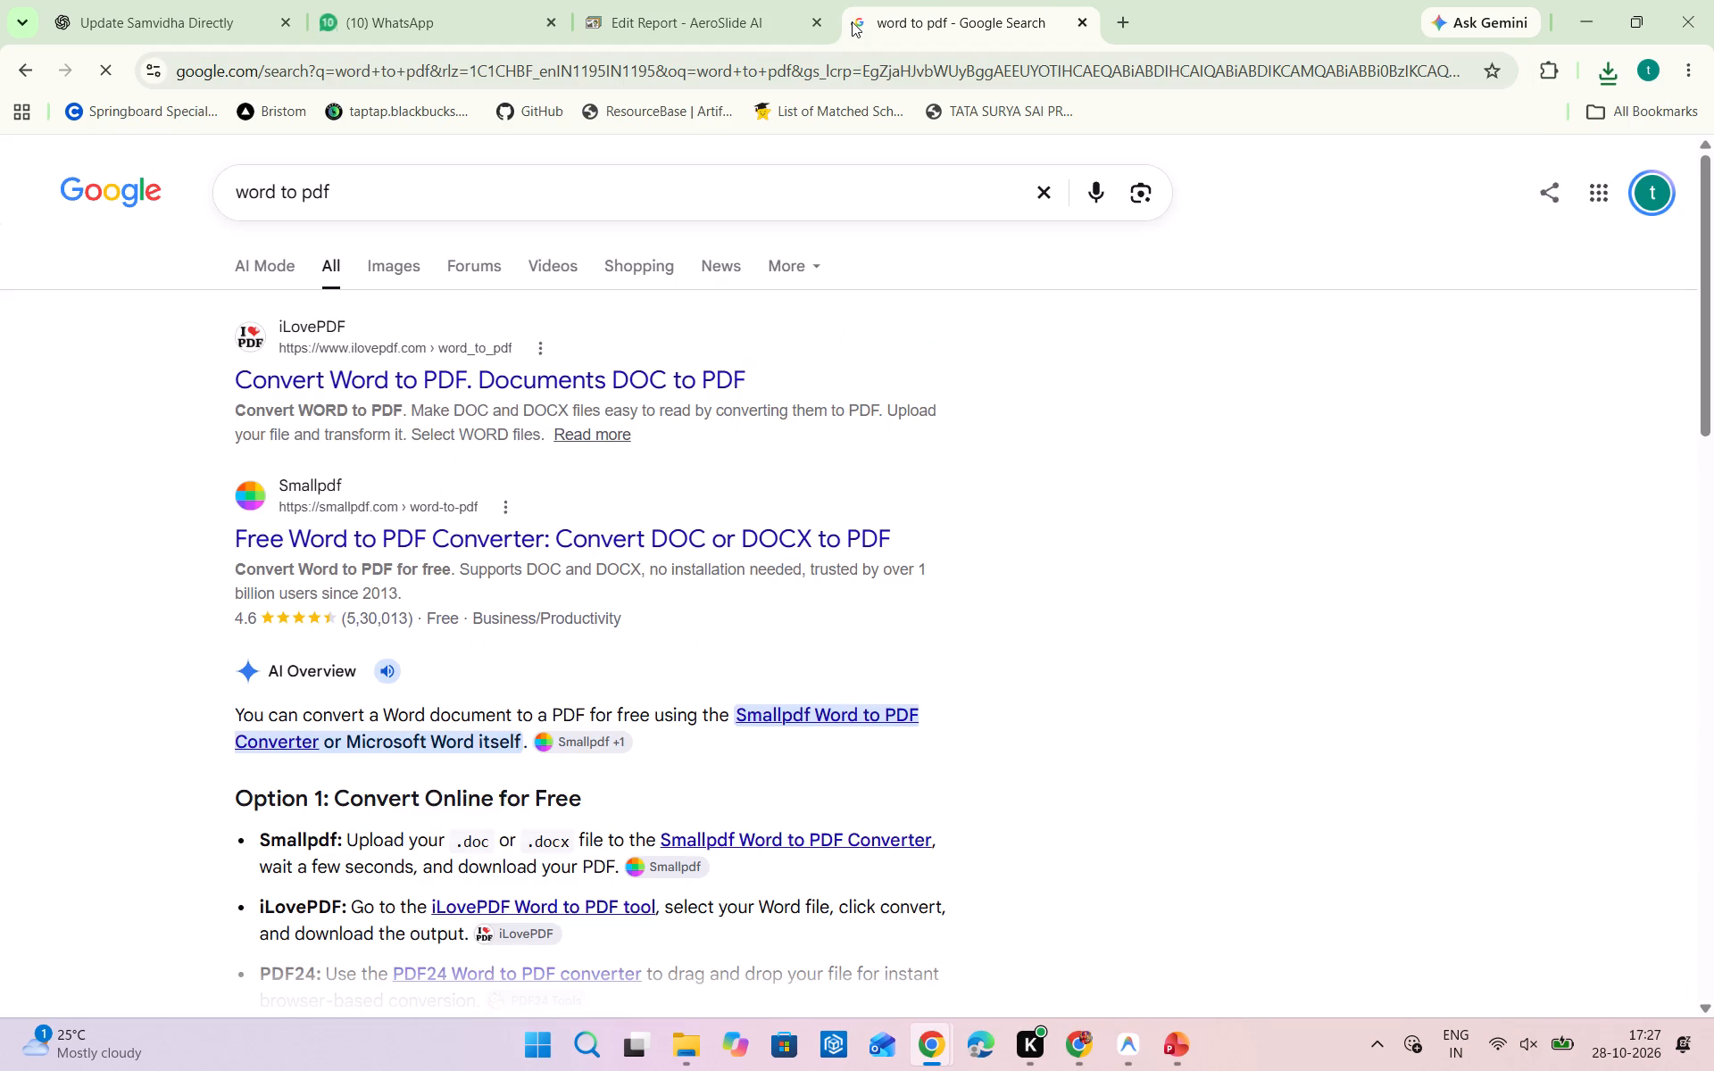
pyautogui.click(392, 375)
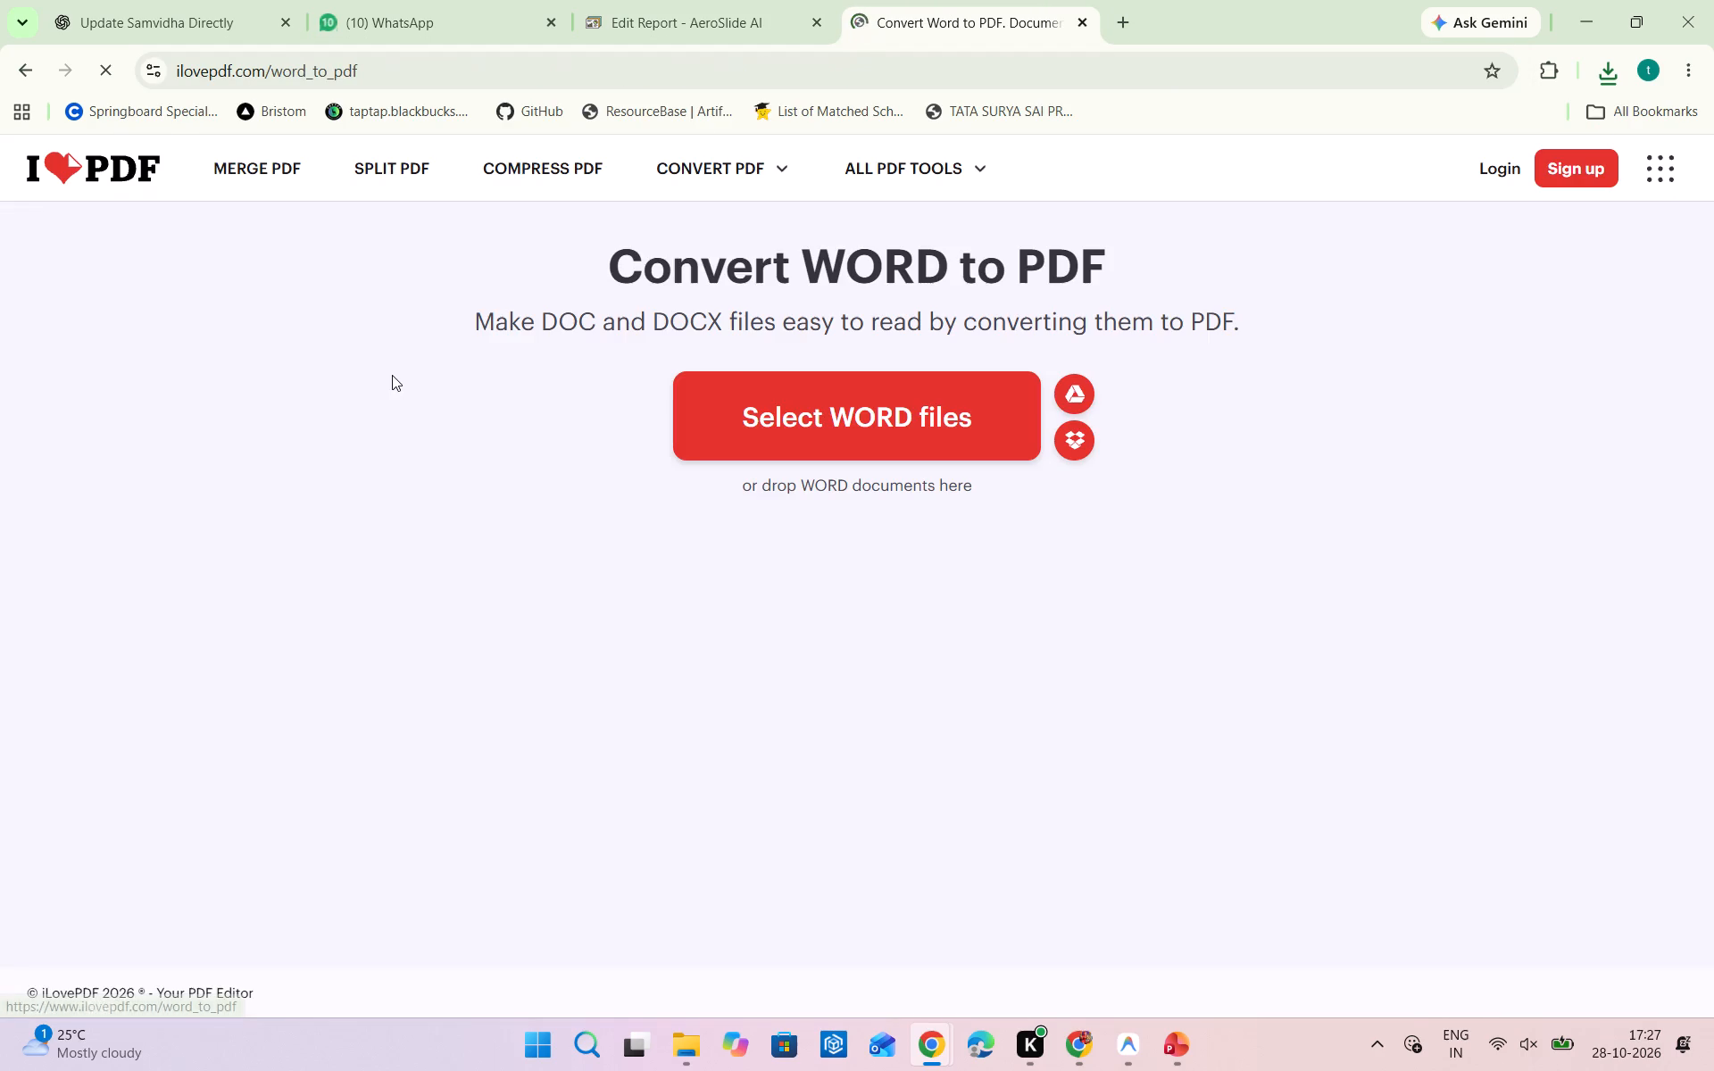
# Choose the downloaded A_data_scientist_must_merge_sensor_data report from the Downloads folder for conversion to PDF.
pyautogui.click(746, 382)
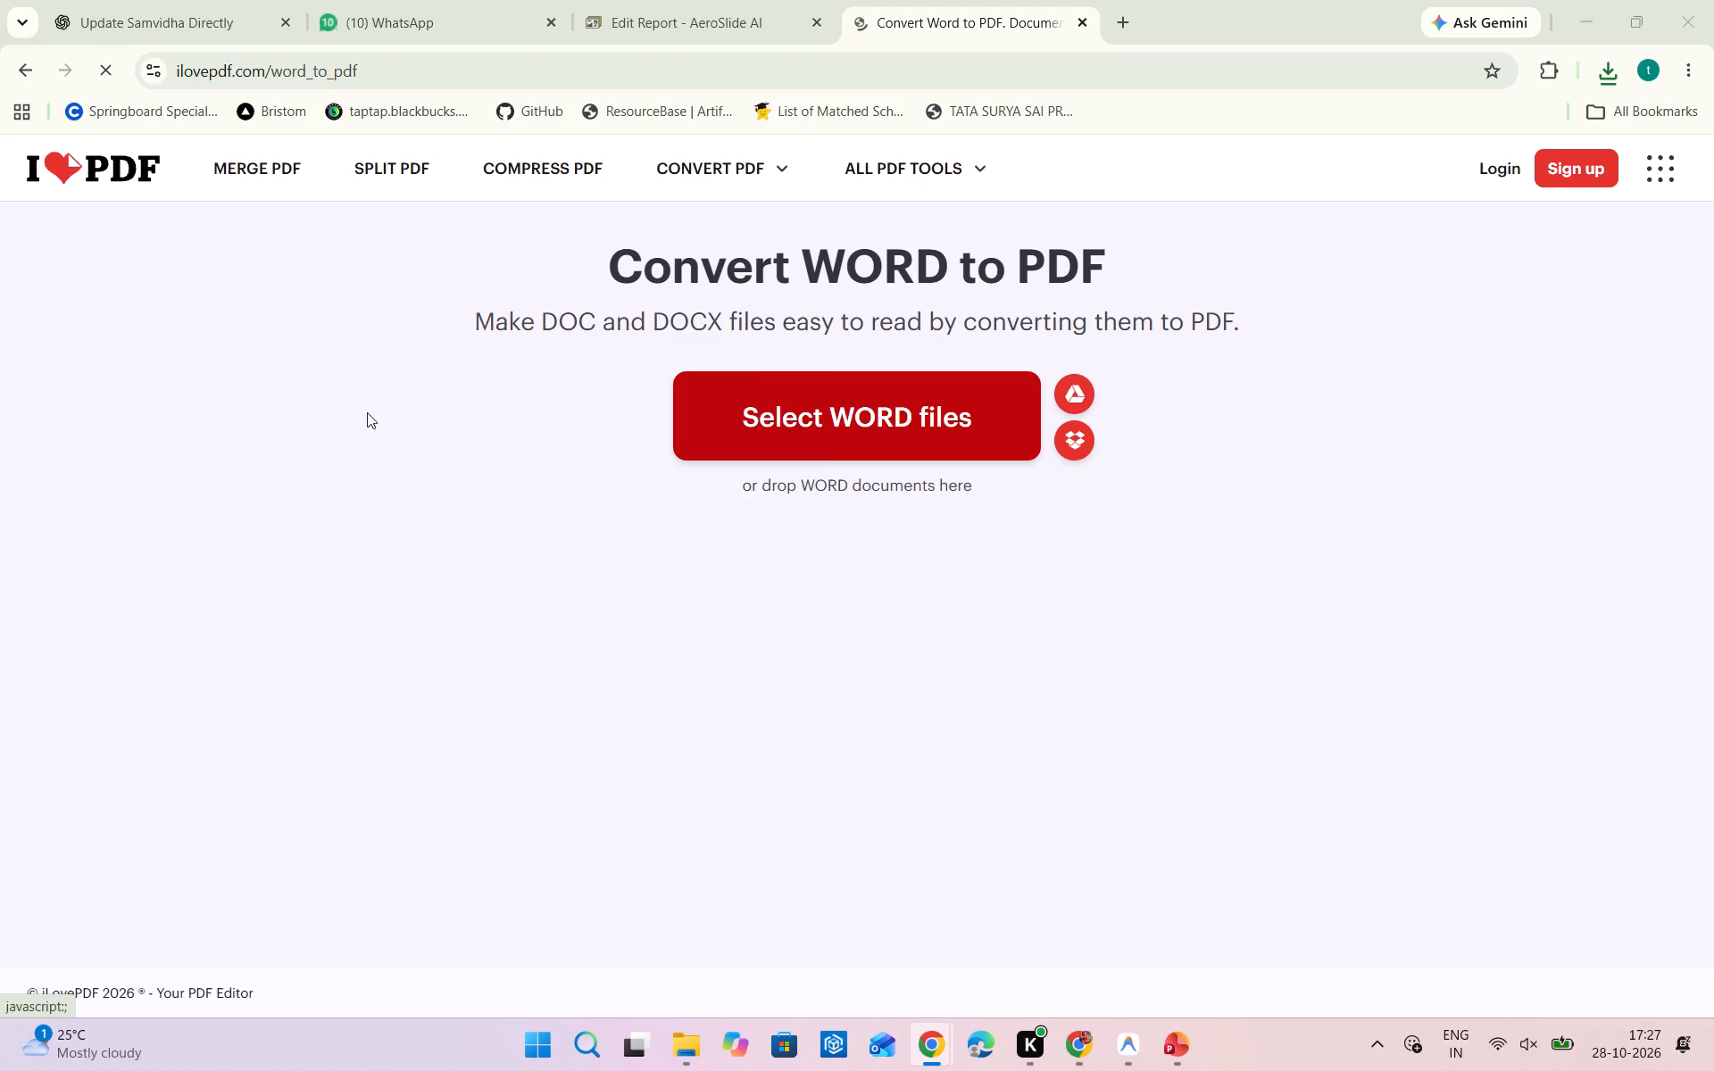
pyautogui.click(356, 210)
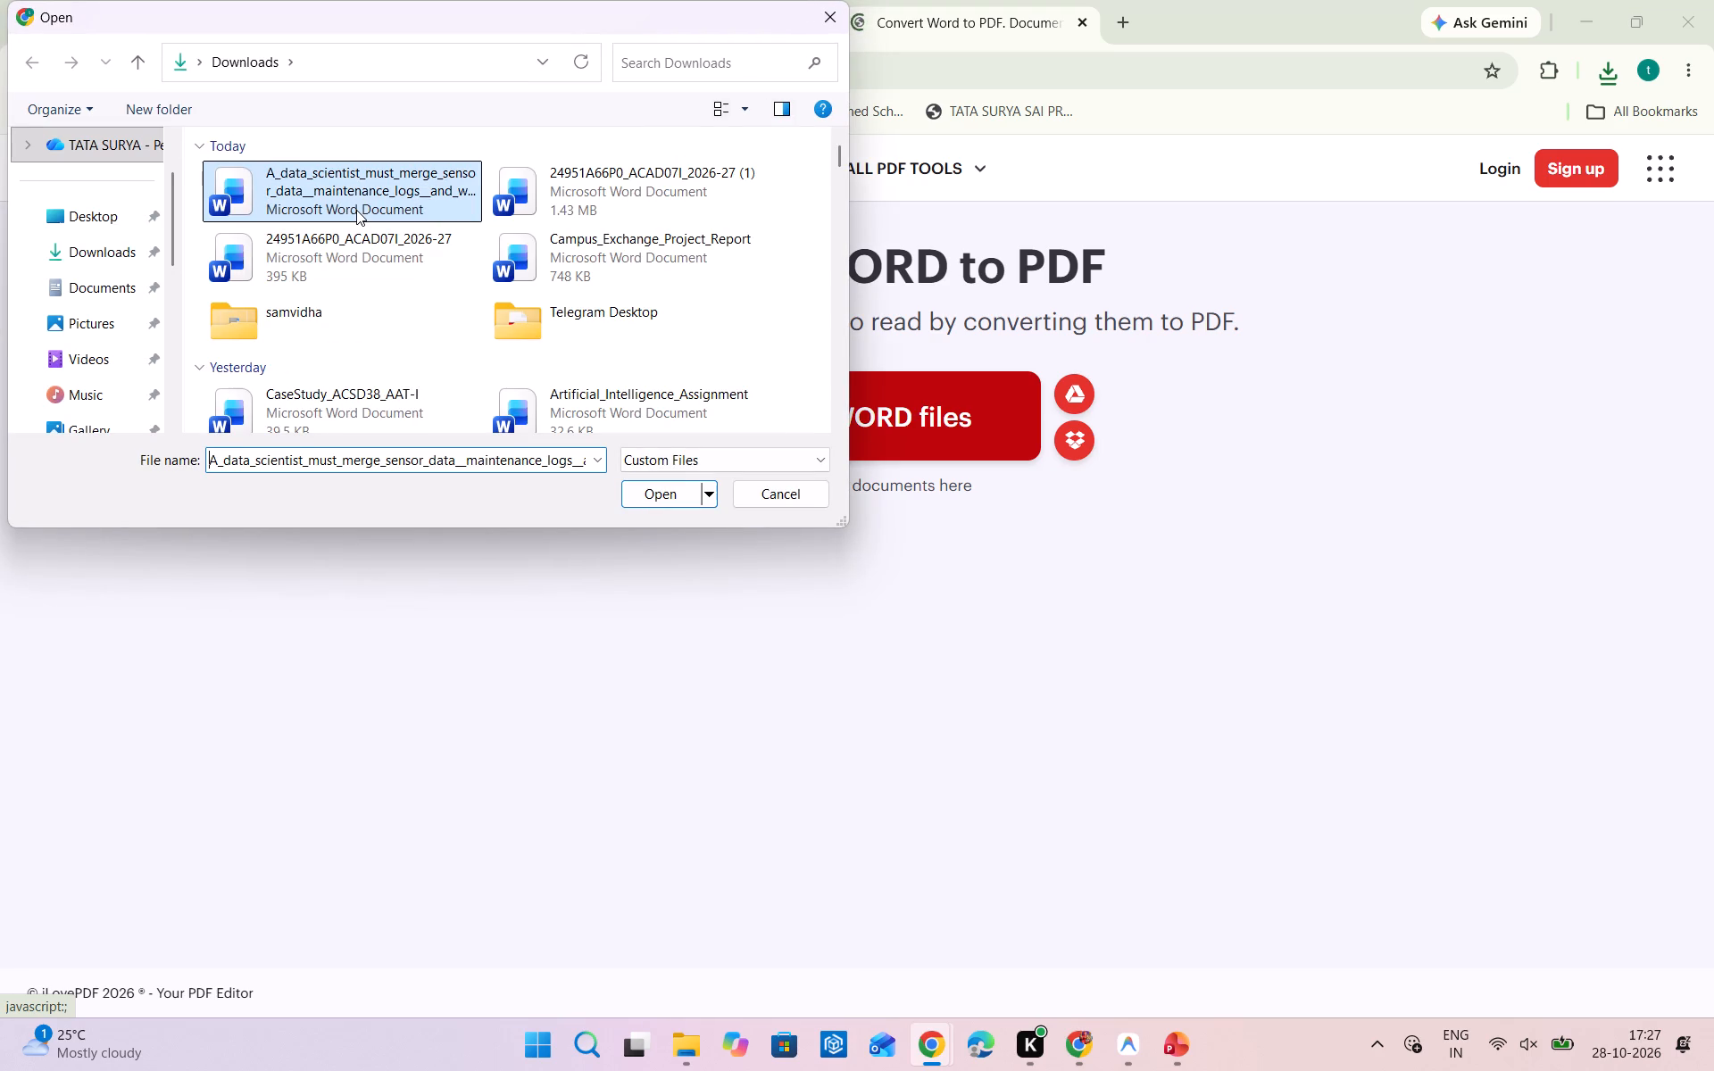
# Upload the selected A_data_scientist_must_merge_sensor_data Word report and convert it to PDF.
pyautogui.click(672, 482)
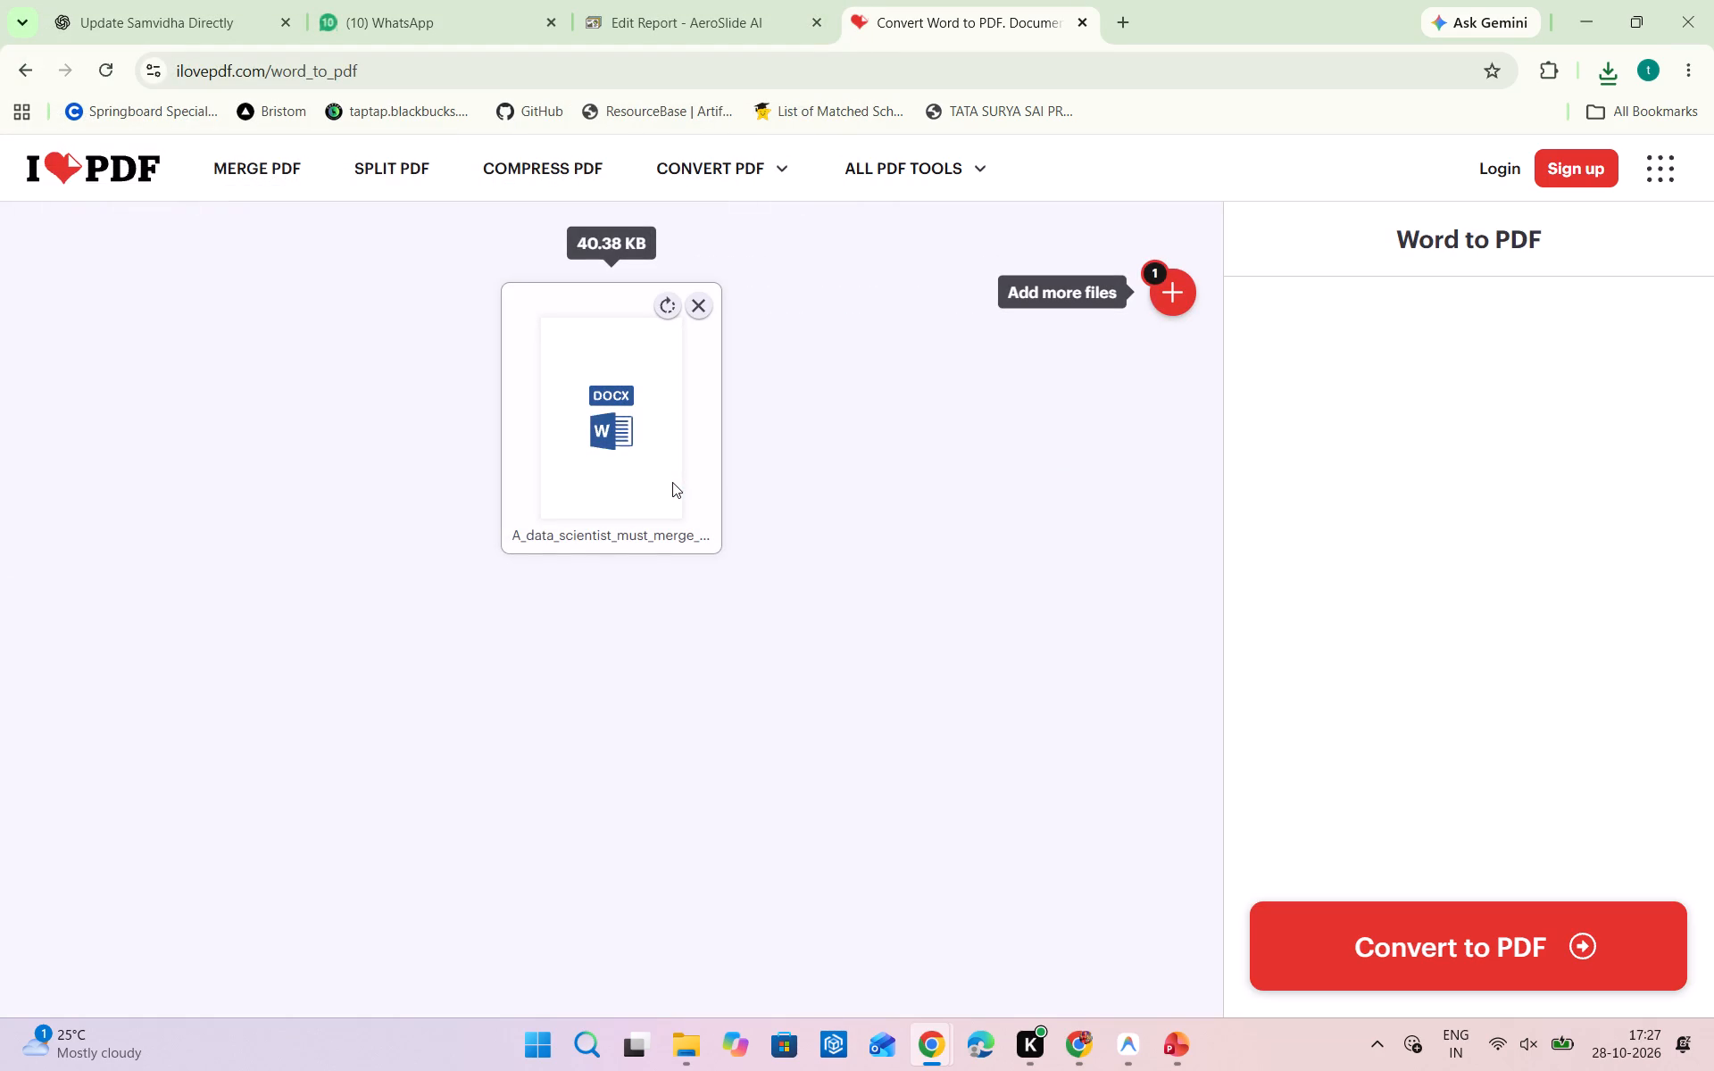
pyautogui.click(1435, 939)
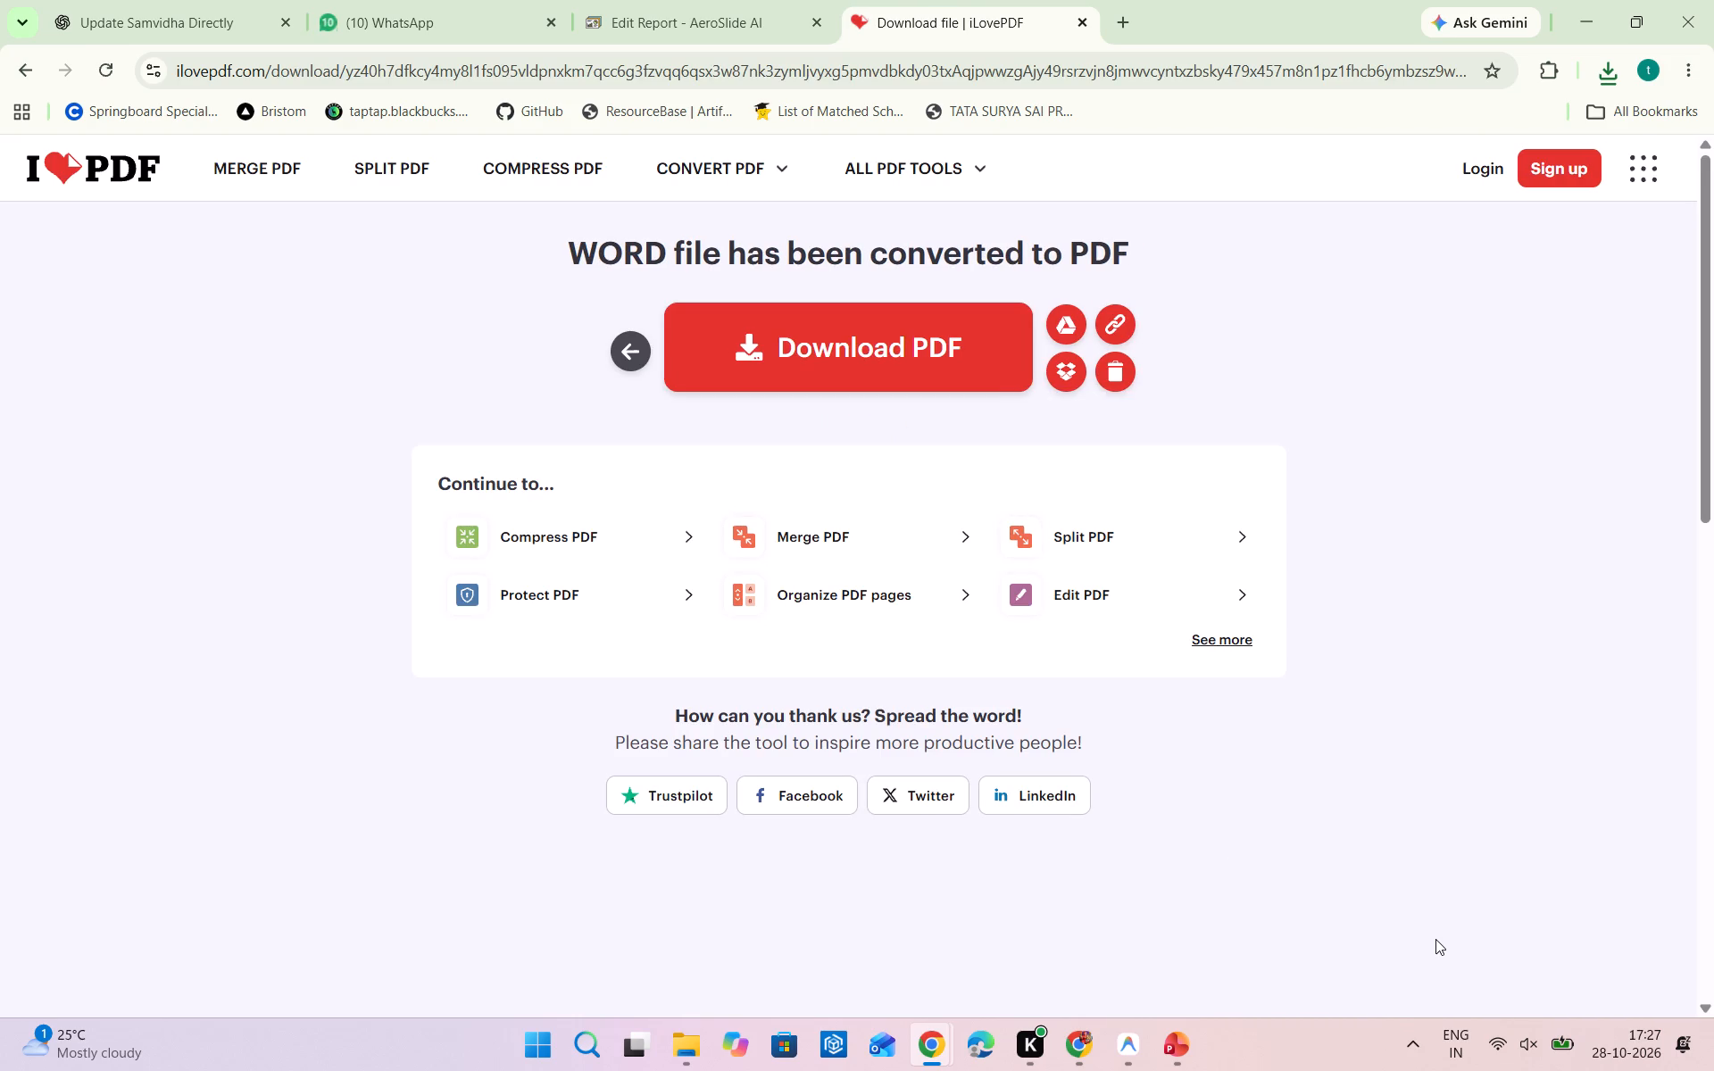
# Download the converted PDF of the report to the Downloads folder.
pyautogui.click(1018, 377)
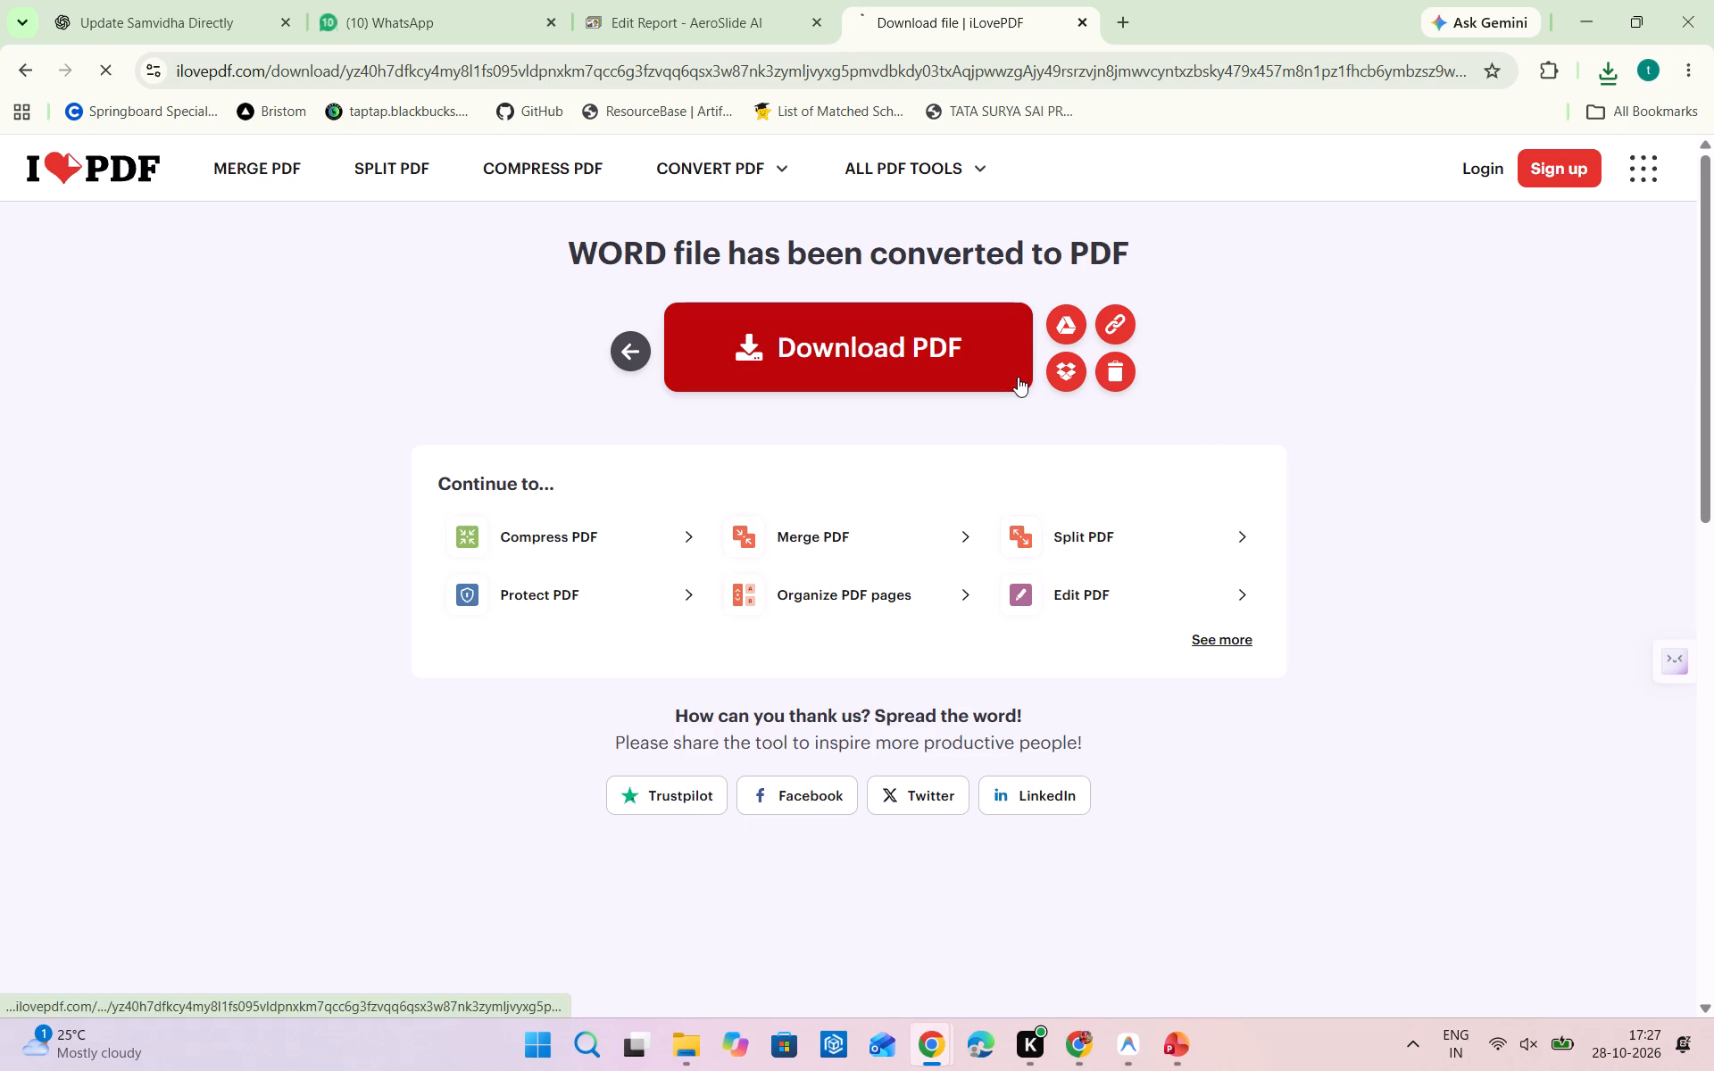
pyautogui.click(1612, 81)
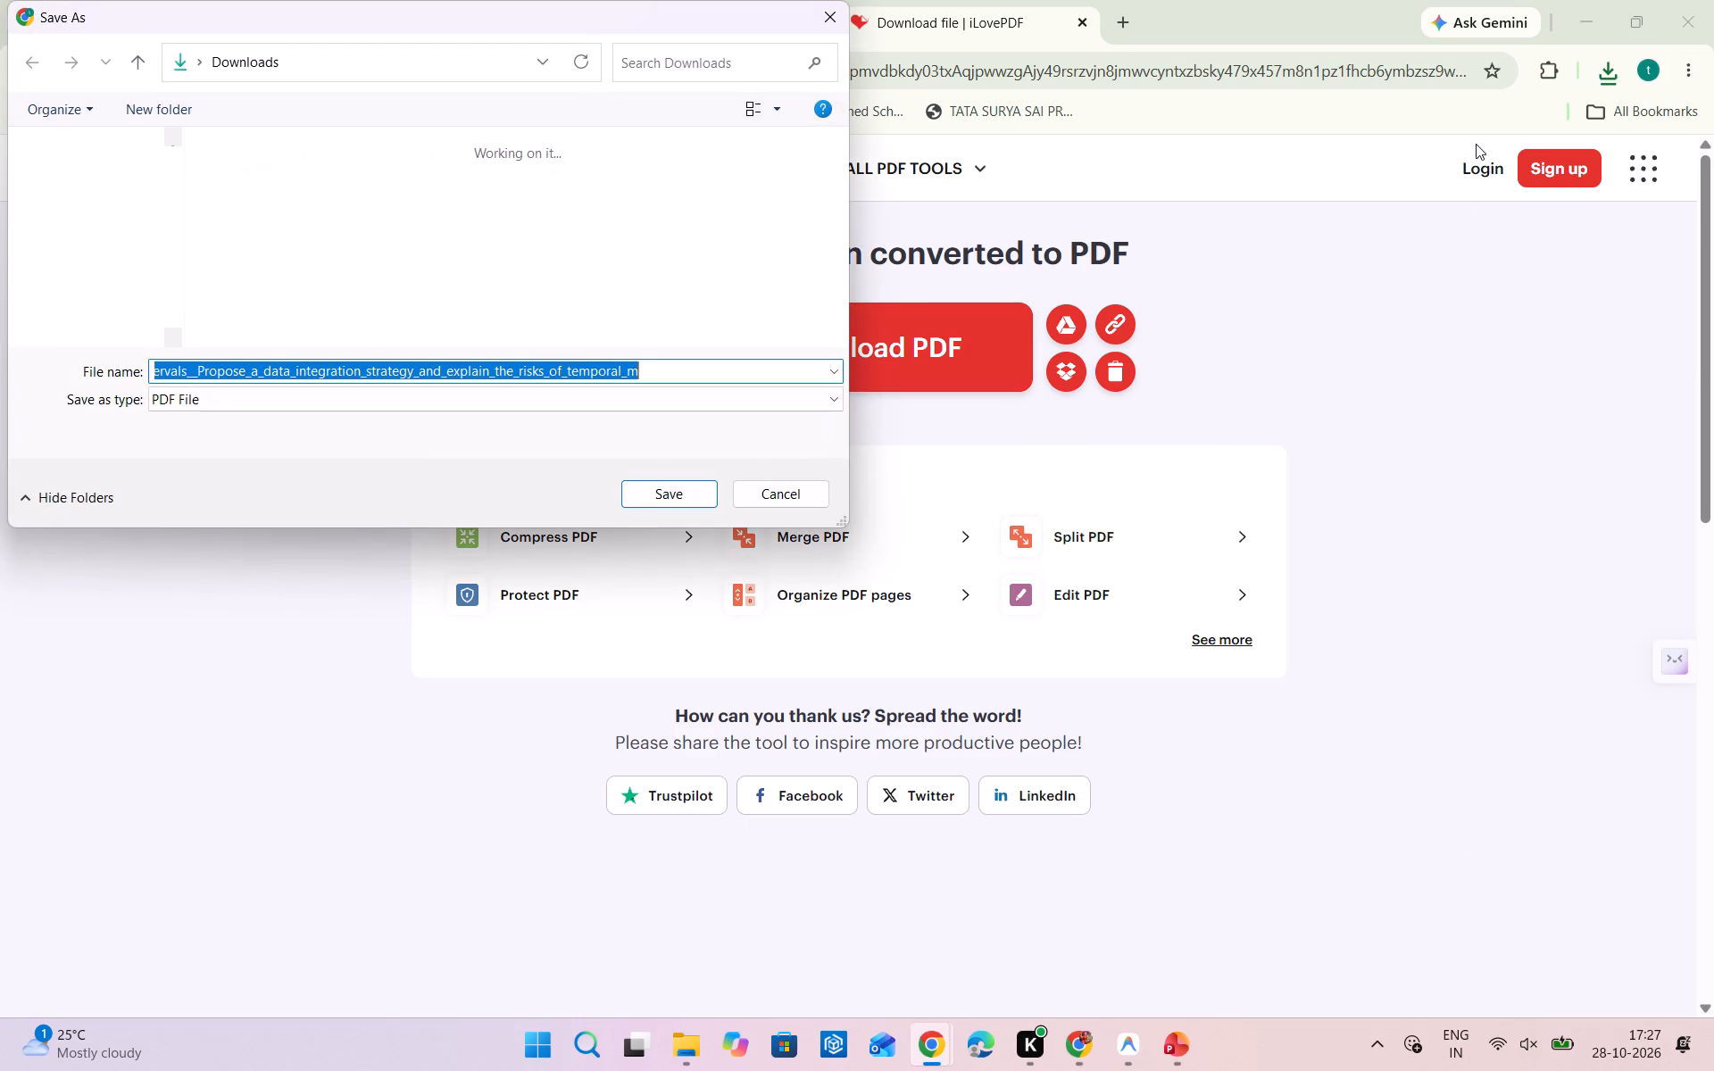
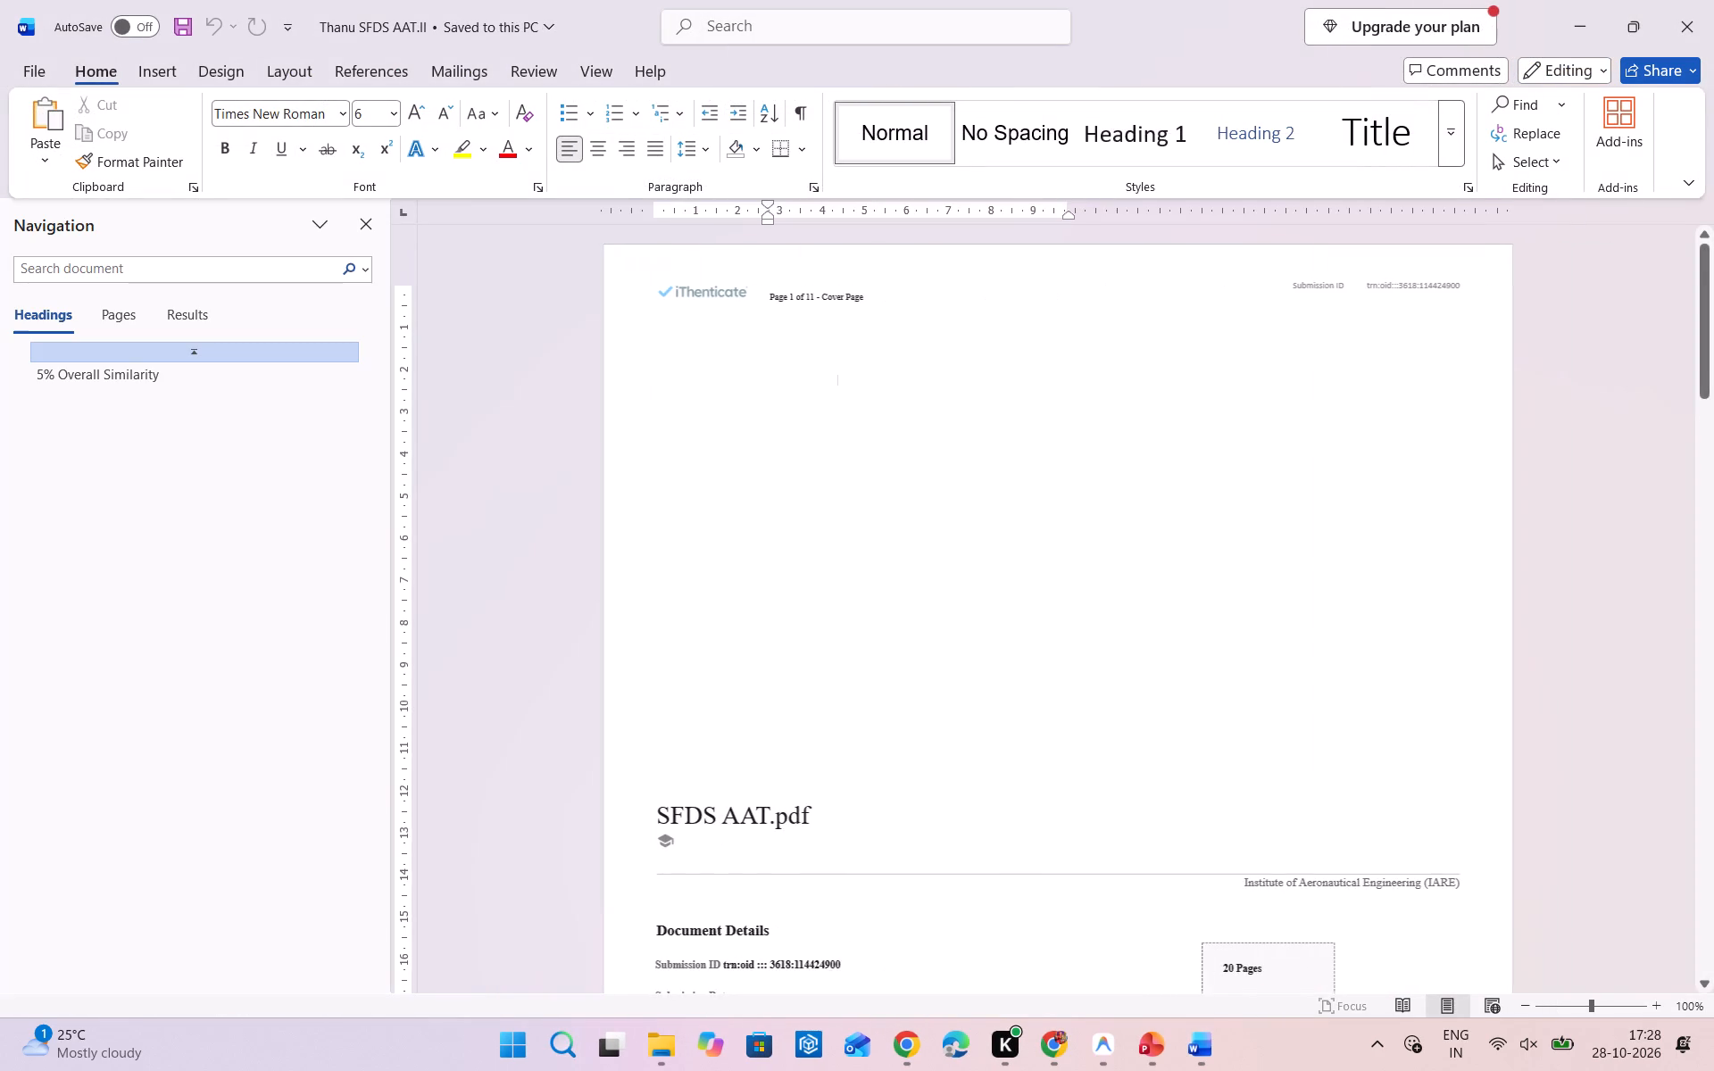
# Replace the student name under BY on the Statistical Foundations of Data Science cover page with the submitting student's name.
pyautogui.scroll(-6, 820, 439)
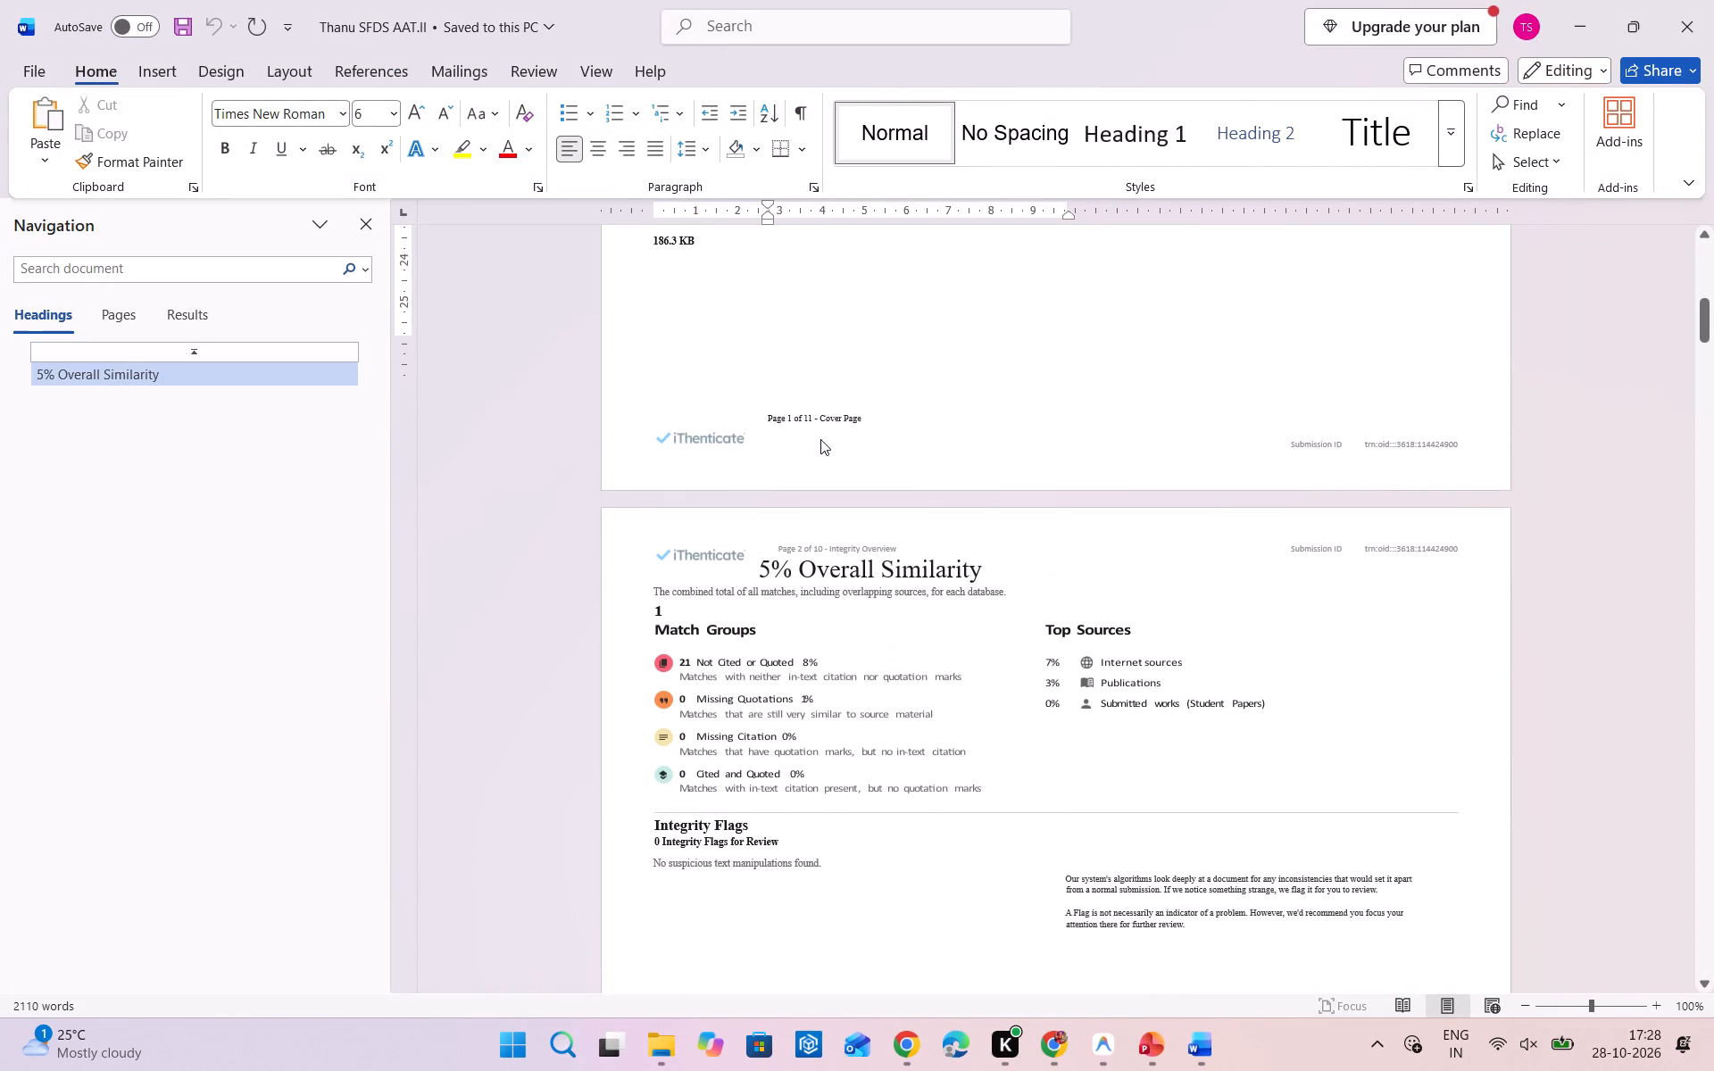
pyautogui.scroll(-4, 820, 439)
pyautogui.scroll(-17, 820, 439)
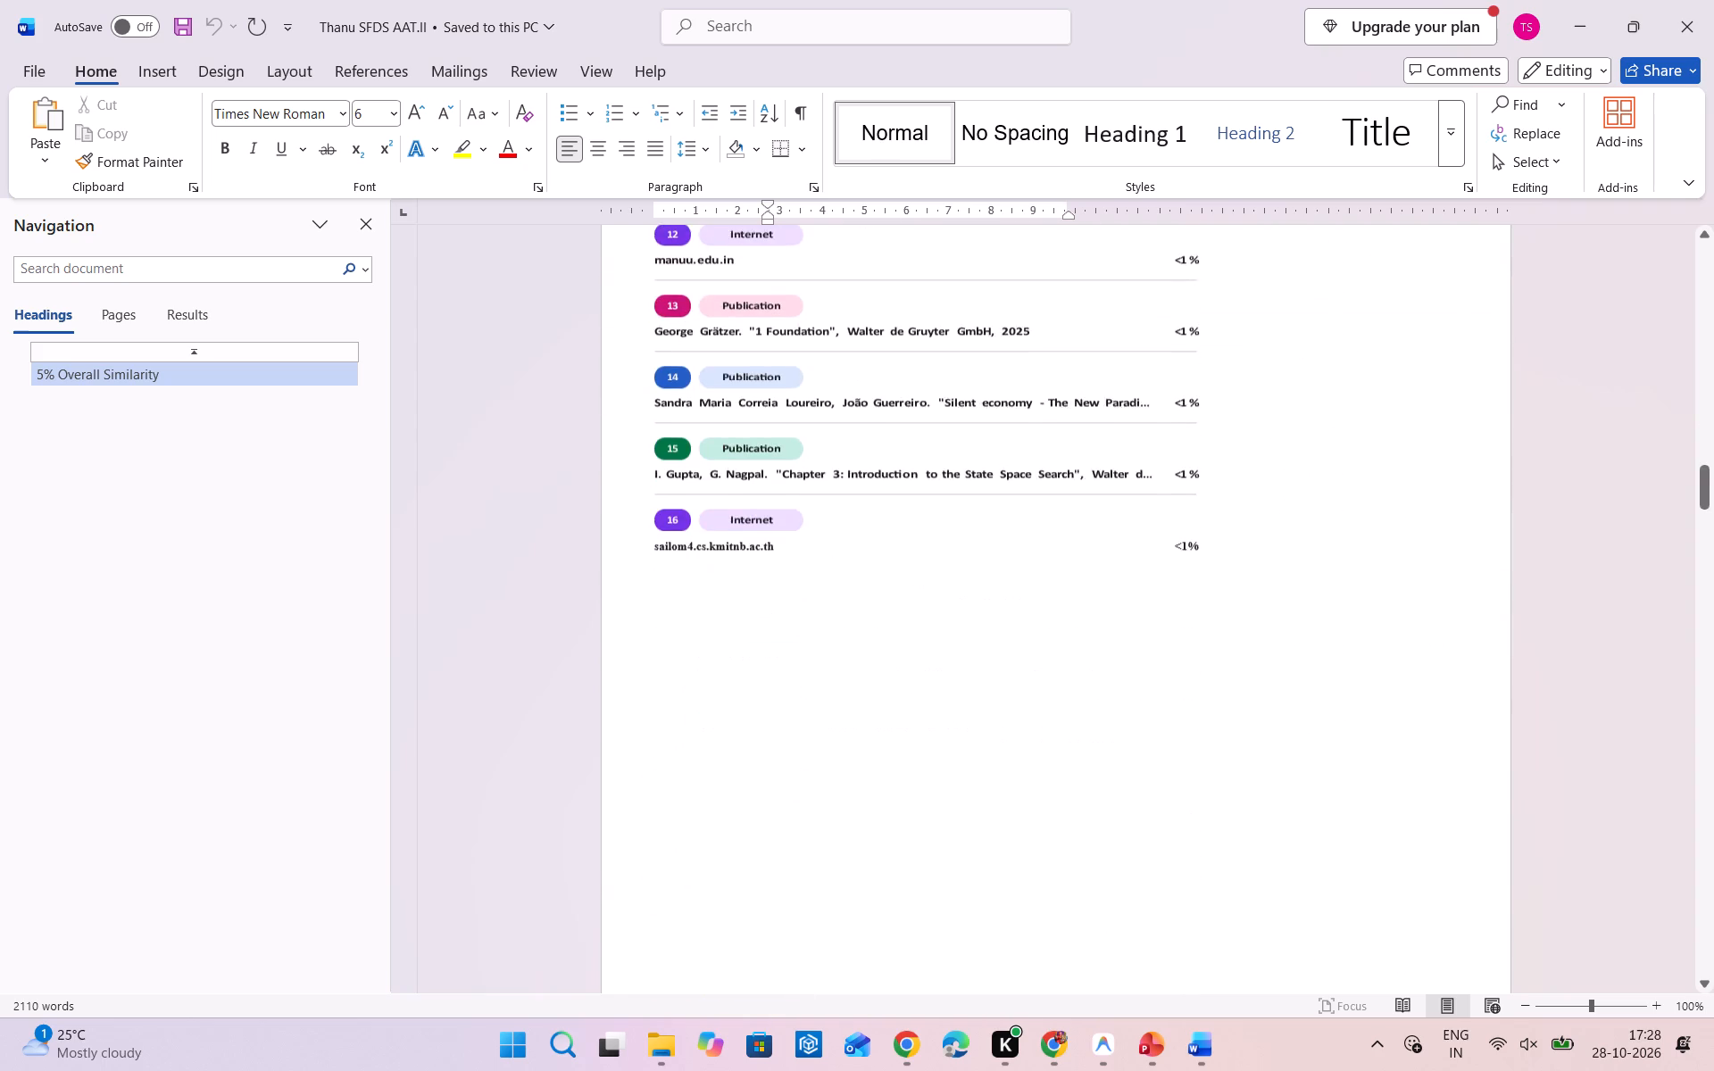
pyautogui.scroll(-12, 820, 439)
pyautogui.scroll(1, 820, 439)
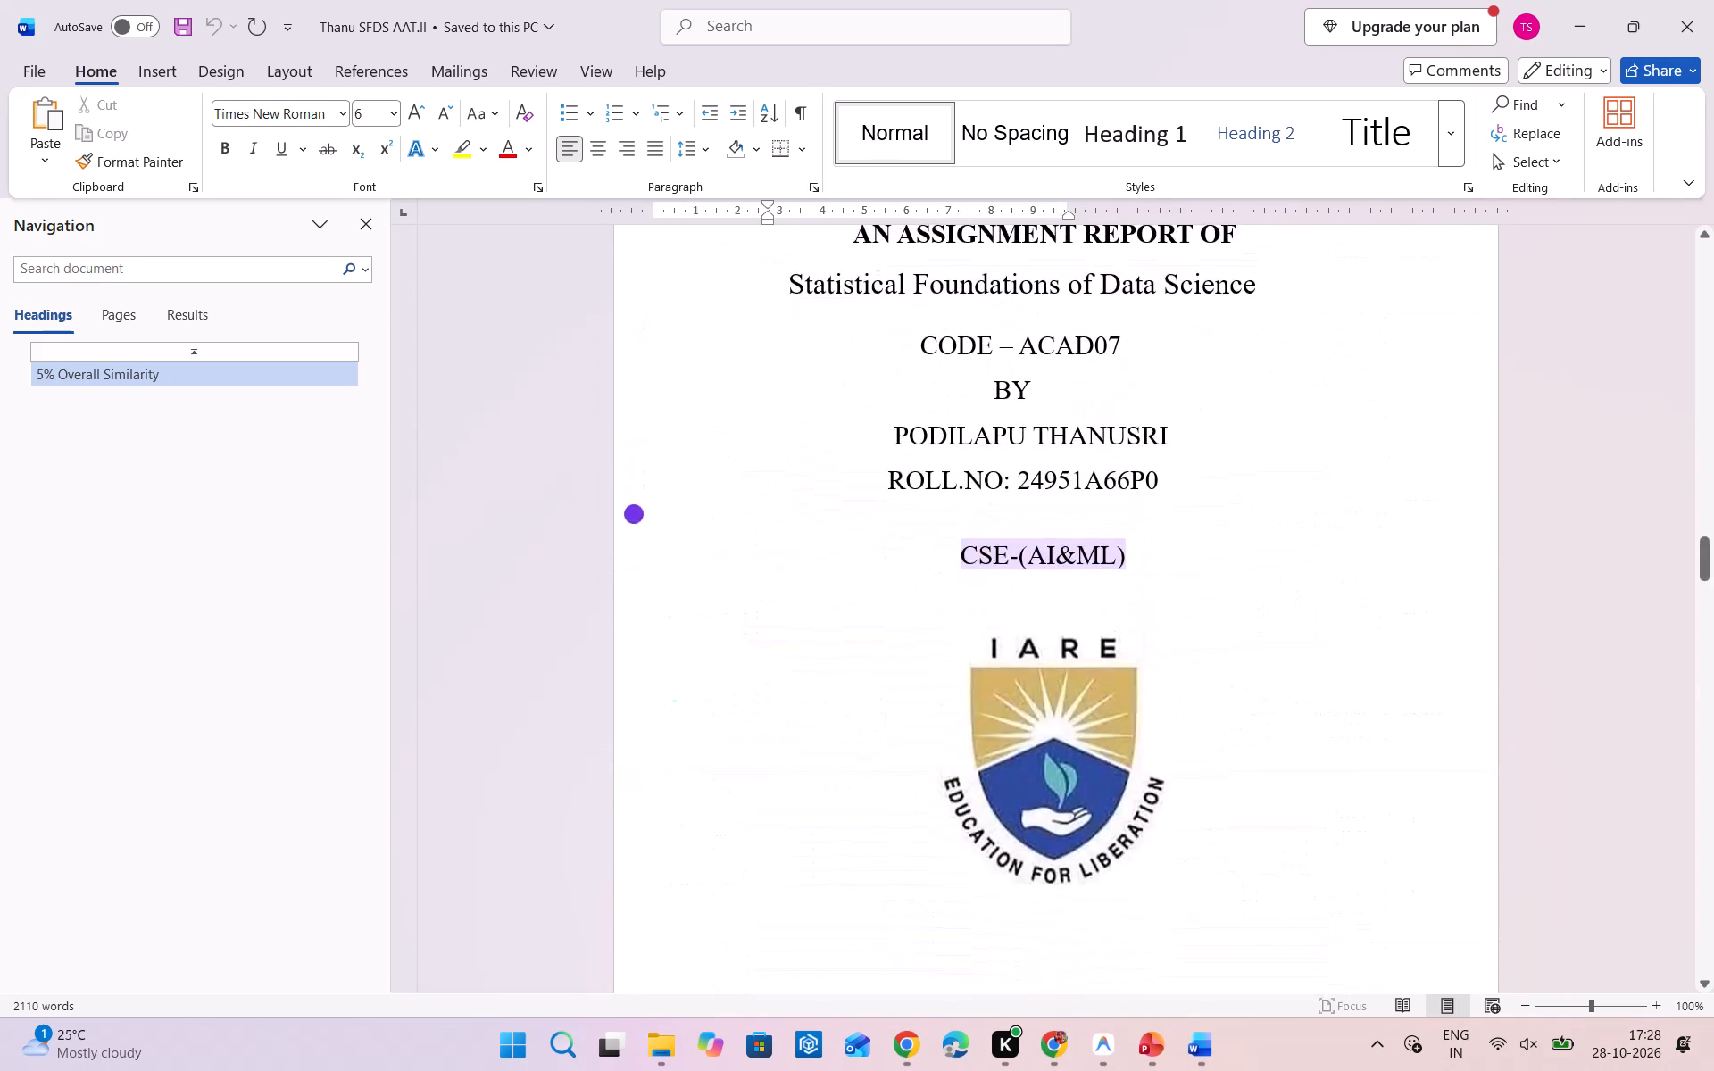
pyautogui.scroll(1, 829, 439)
pyautogui.click(1176, 443)
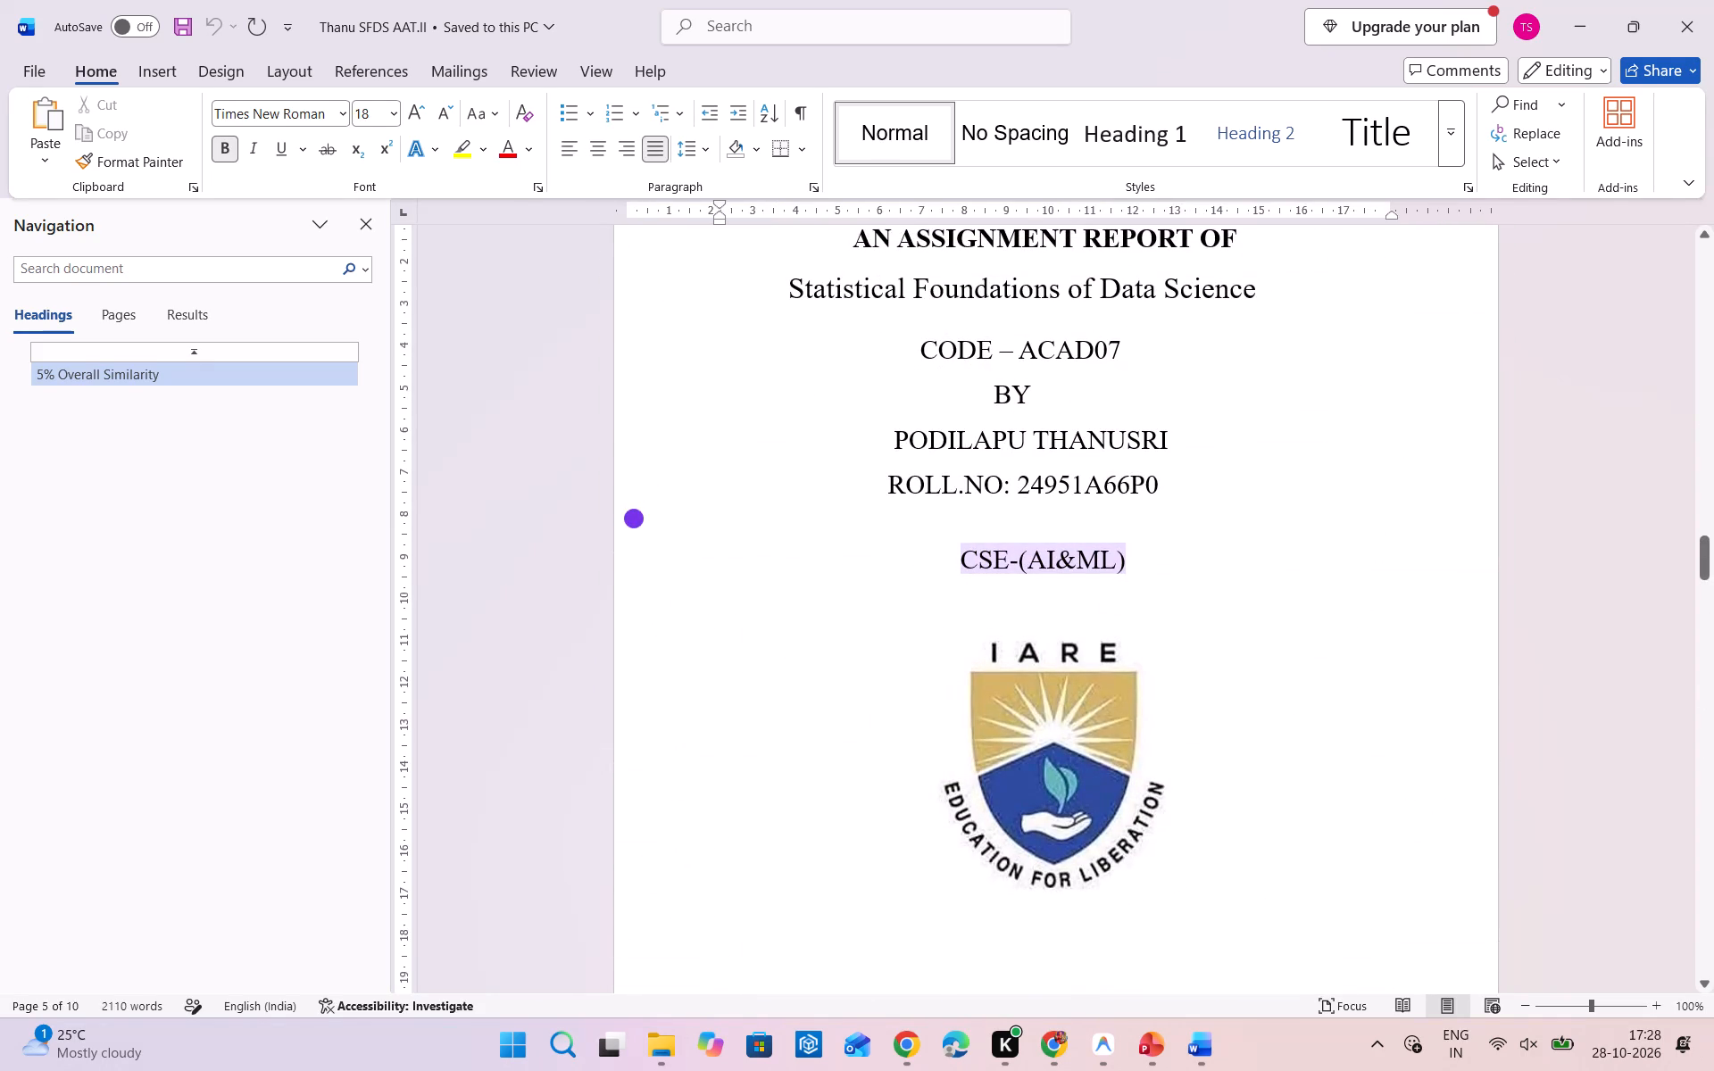
pyautogui.click(1145, 439)
pyautogui.press('Right')
pyautogui.press('Right')
pyautogui.press('BackSpace')
pyautogui.press('BackSpace')
pyautogui.press('BackSpace')
pyautogui.press('BackSpace')
pyautogui.press('BackSpace')
pyautogui.press('BackSpace')
pyautogui.press('BackSpace')
pyautogui.press('BackSpace')
pyautogui.press('BackSpace')
pyautogui.press('BackSpace')
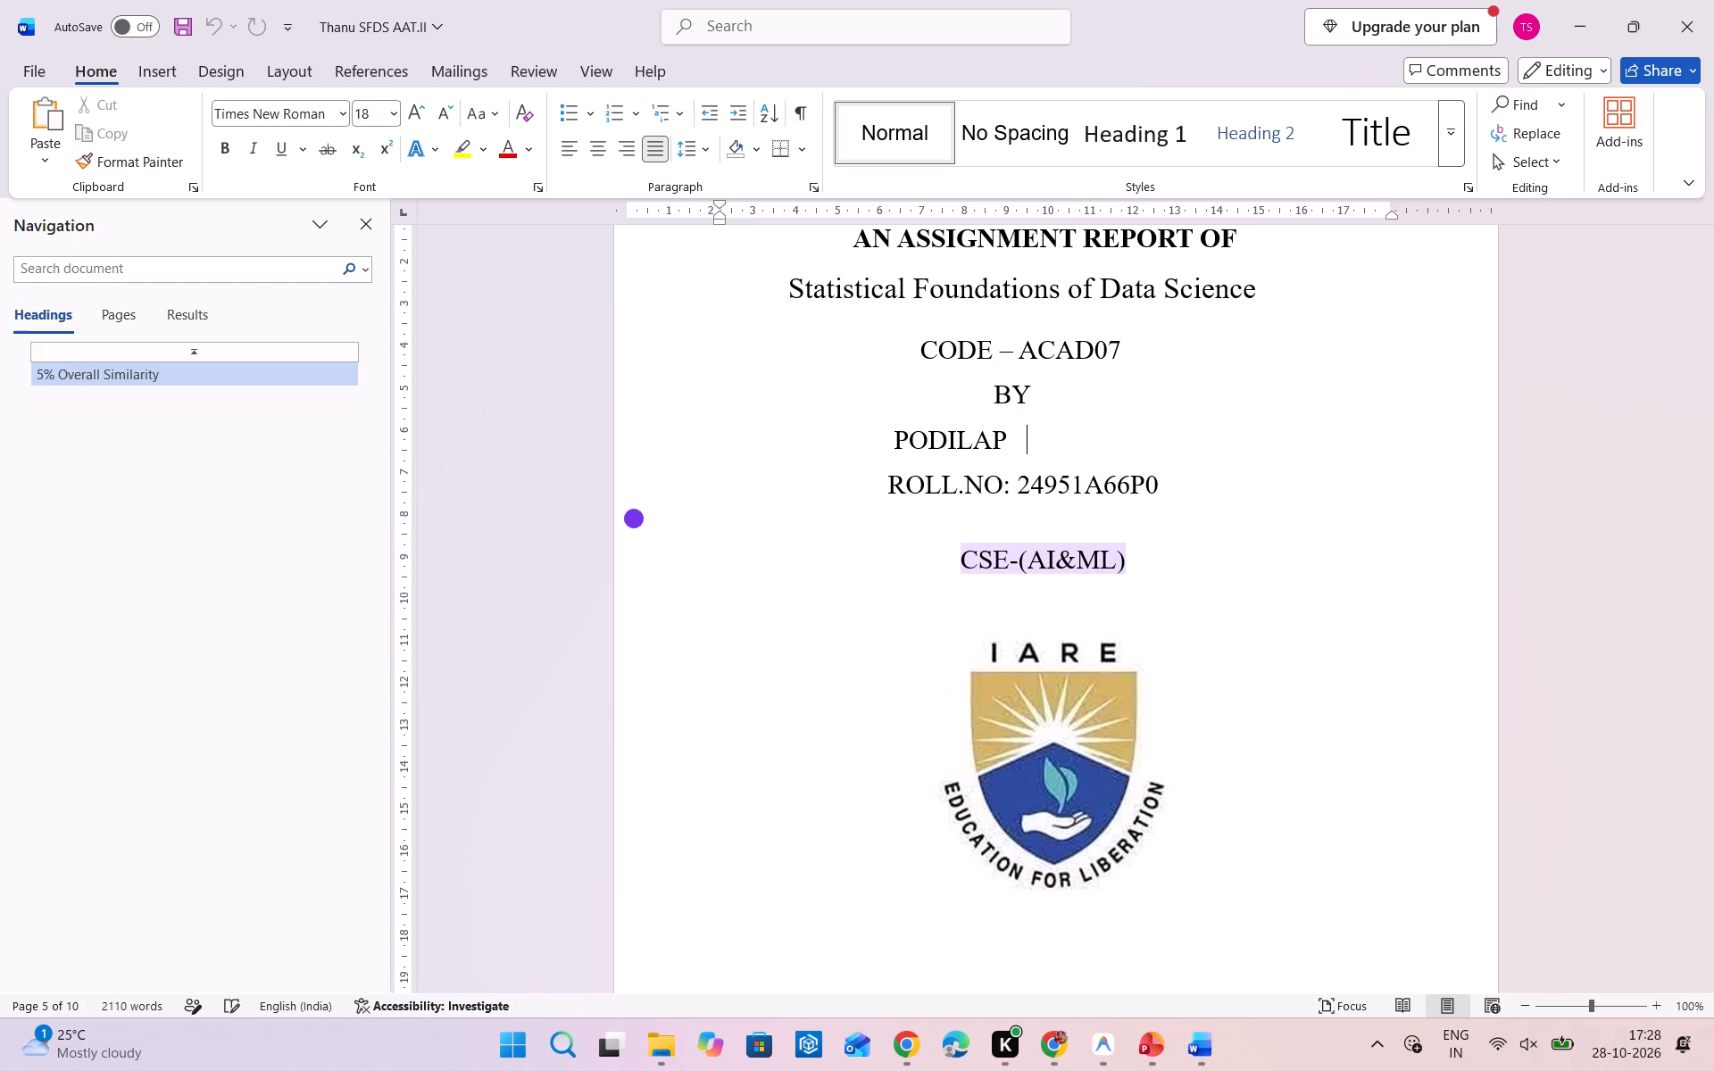
pyautogui.press('BackSpace')
pyautogui.press('BackSpace')
pyautogui.press('BackSpace')
pyautogui.press('BackSpace')
pyautogui.press('BackSpace')
pyautogui.press('BackSpace')
pyautogui.press('BackSpace')
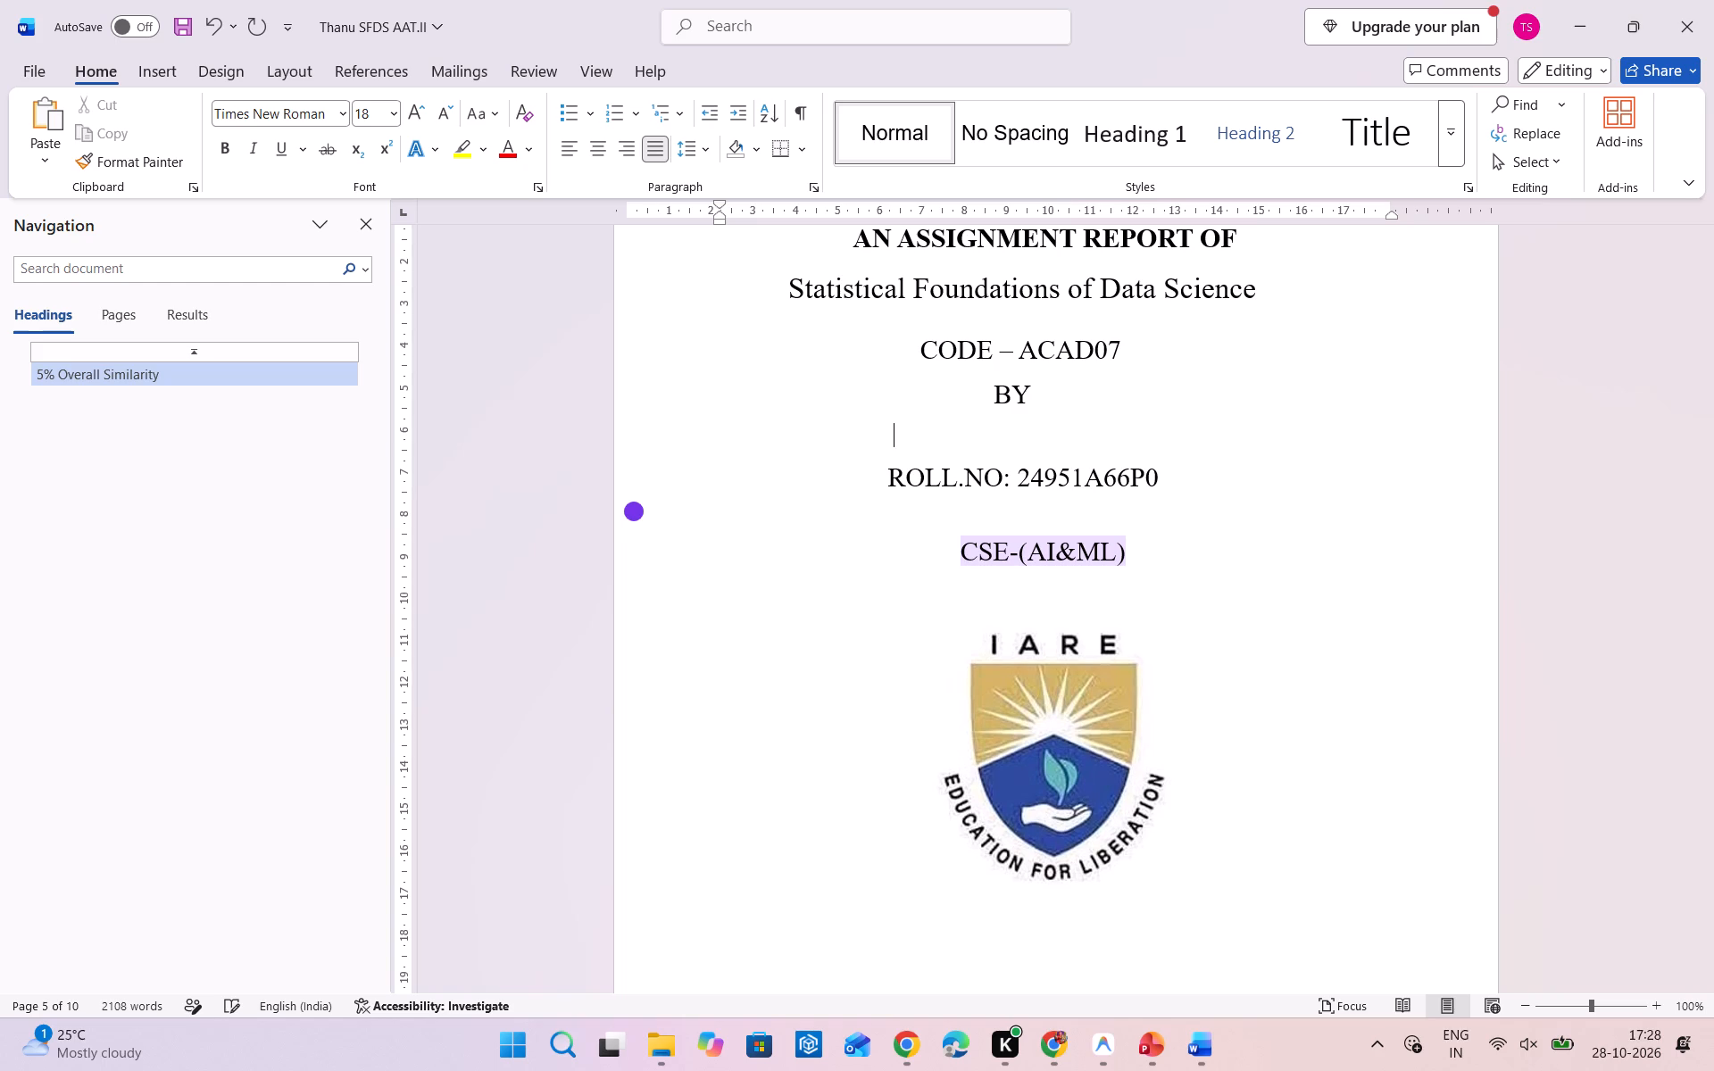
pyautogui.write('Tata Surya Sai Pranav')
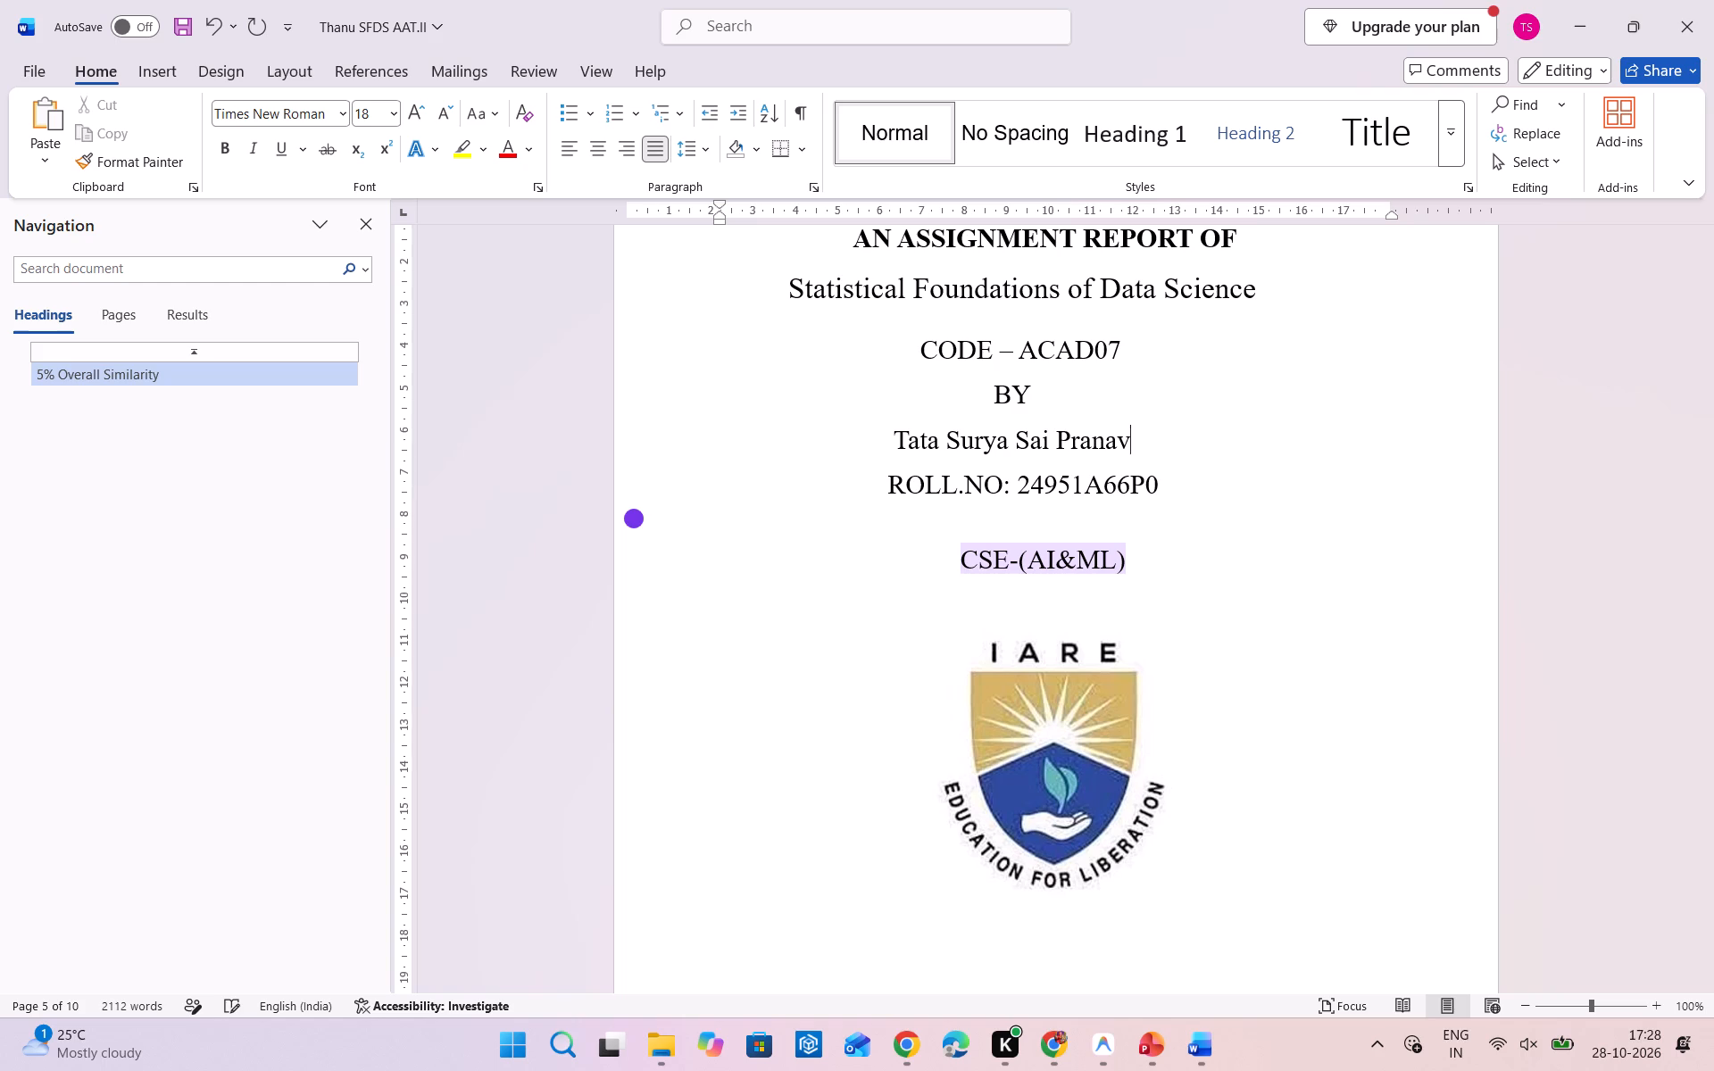
# Centre the new student name line on the cover page.
pyautogui.moveTo(1130, 438); pyautogui.dragTo(910, 439)
pyautogui.click(600, 154)
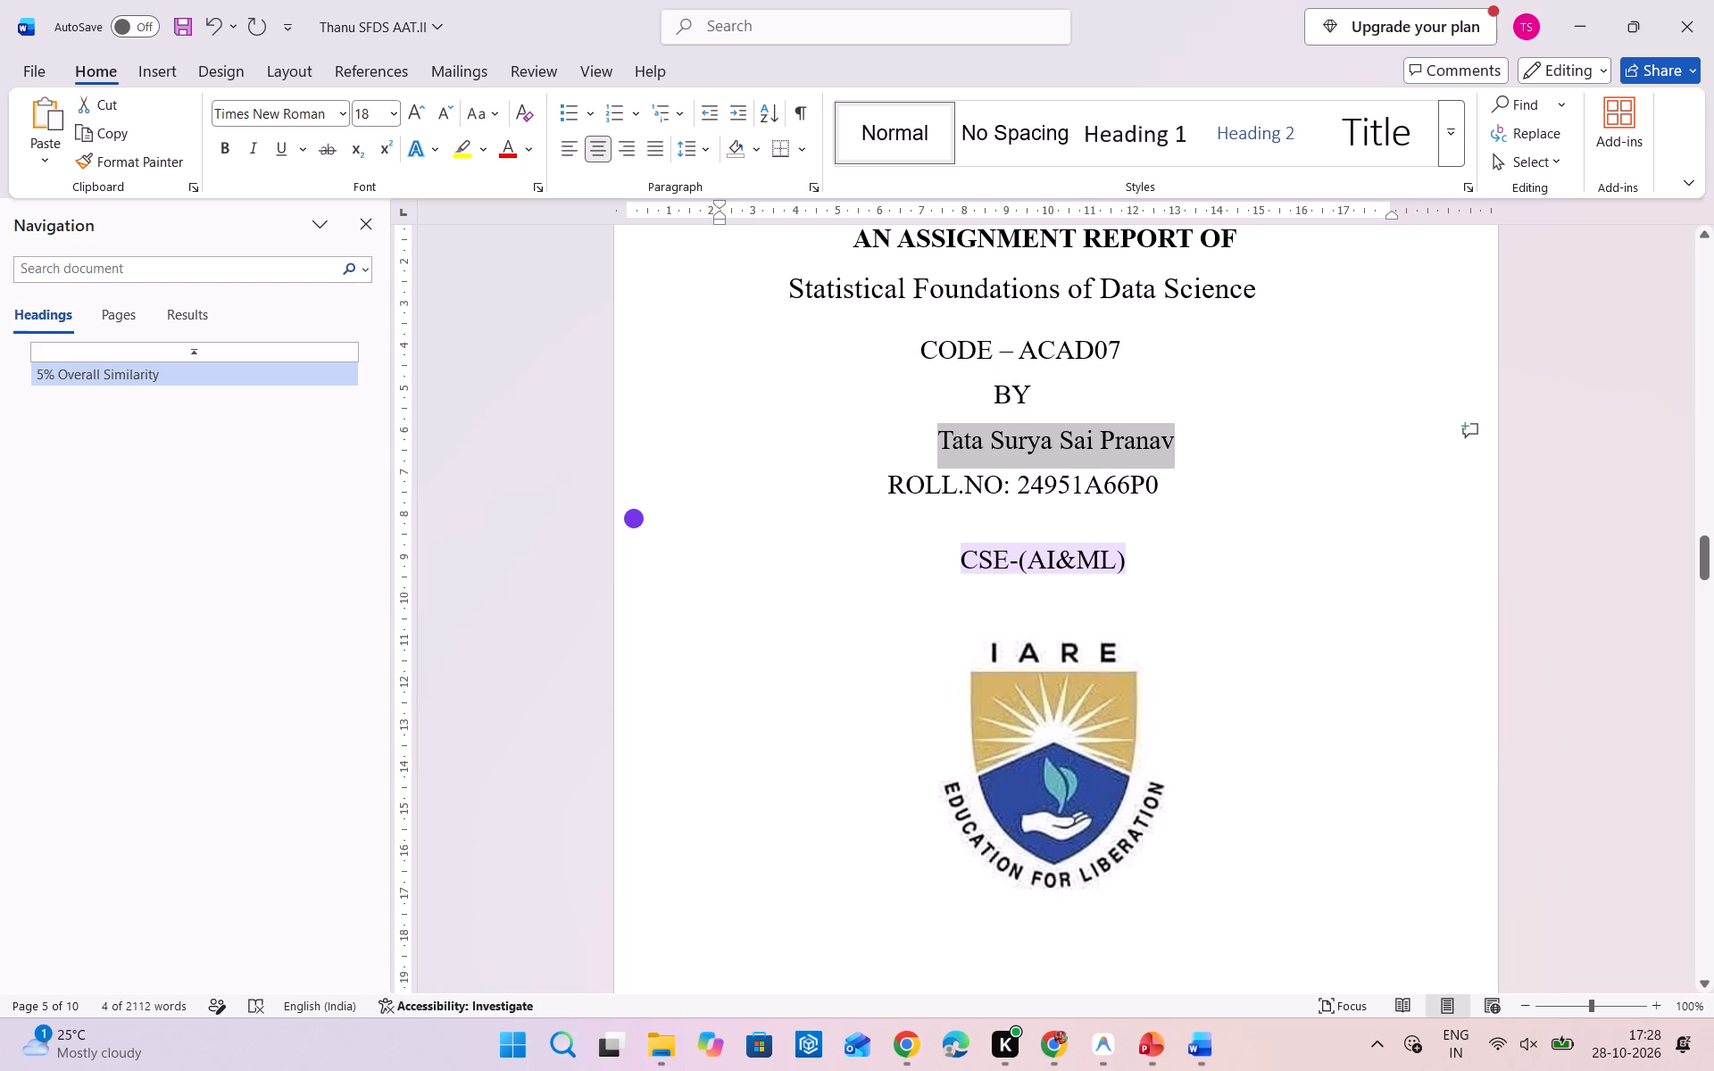
# Change the last two characters of the cover page's roll number to N6.
pyautogui.click(1169, 494)
pyautogui.click(1158, 489)
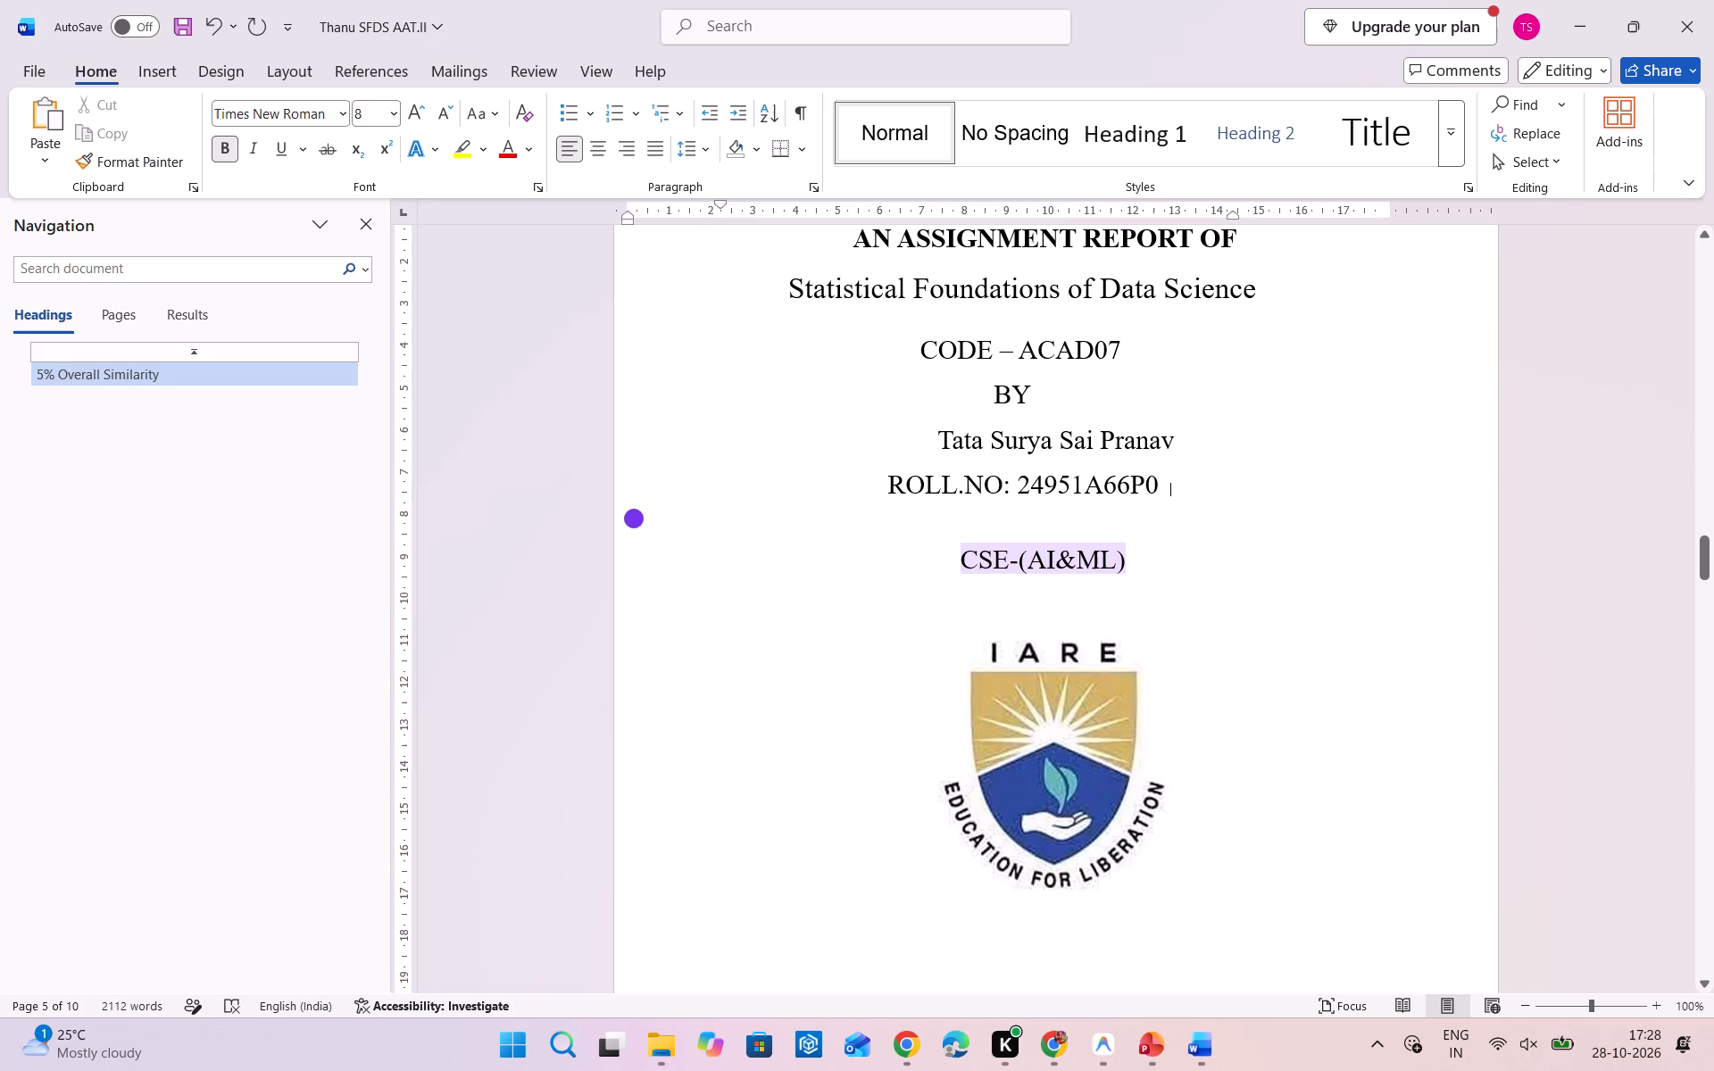
pyautogui.press('BackSpace')
pyautogui.press('BackSpace')
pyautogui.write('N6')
# Look through the similarity report pages, the cover page and the start of the AAT-1 assignment section for remaining content to adapt.
pyautogui.scroll(1, 1158, 489)
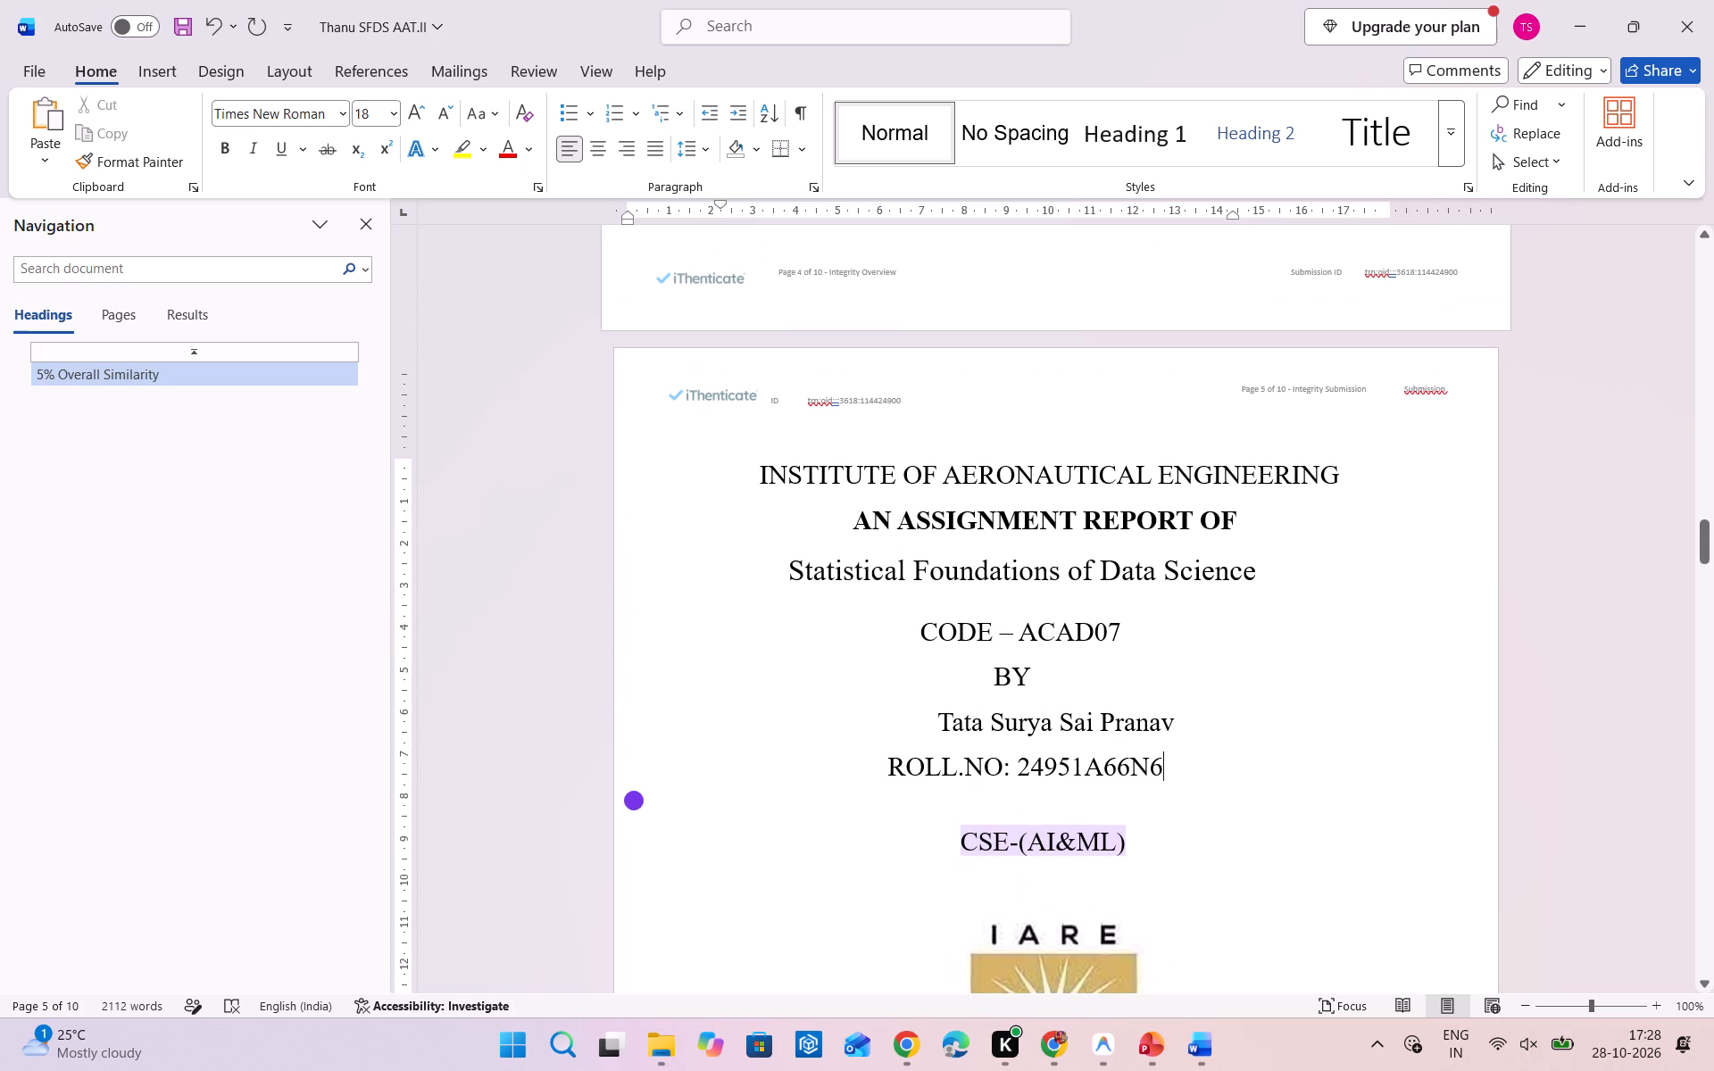
pyautogui.scroll(4, 1158, 489)
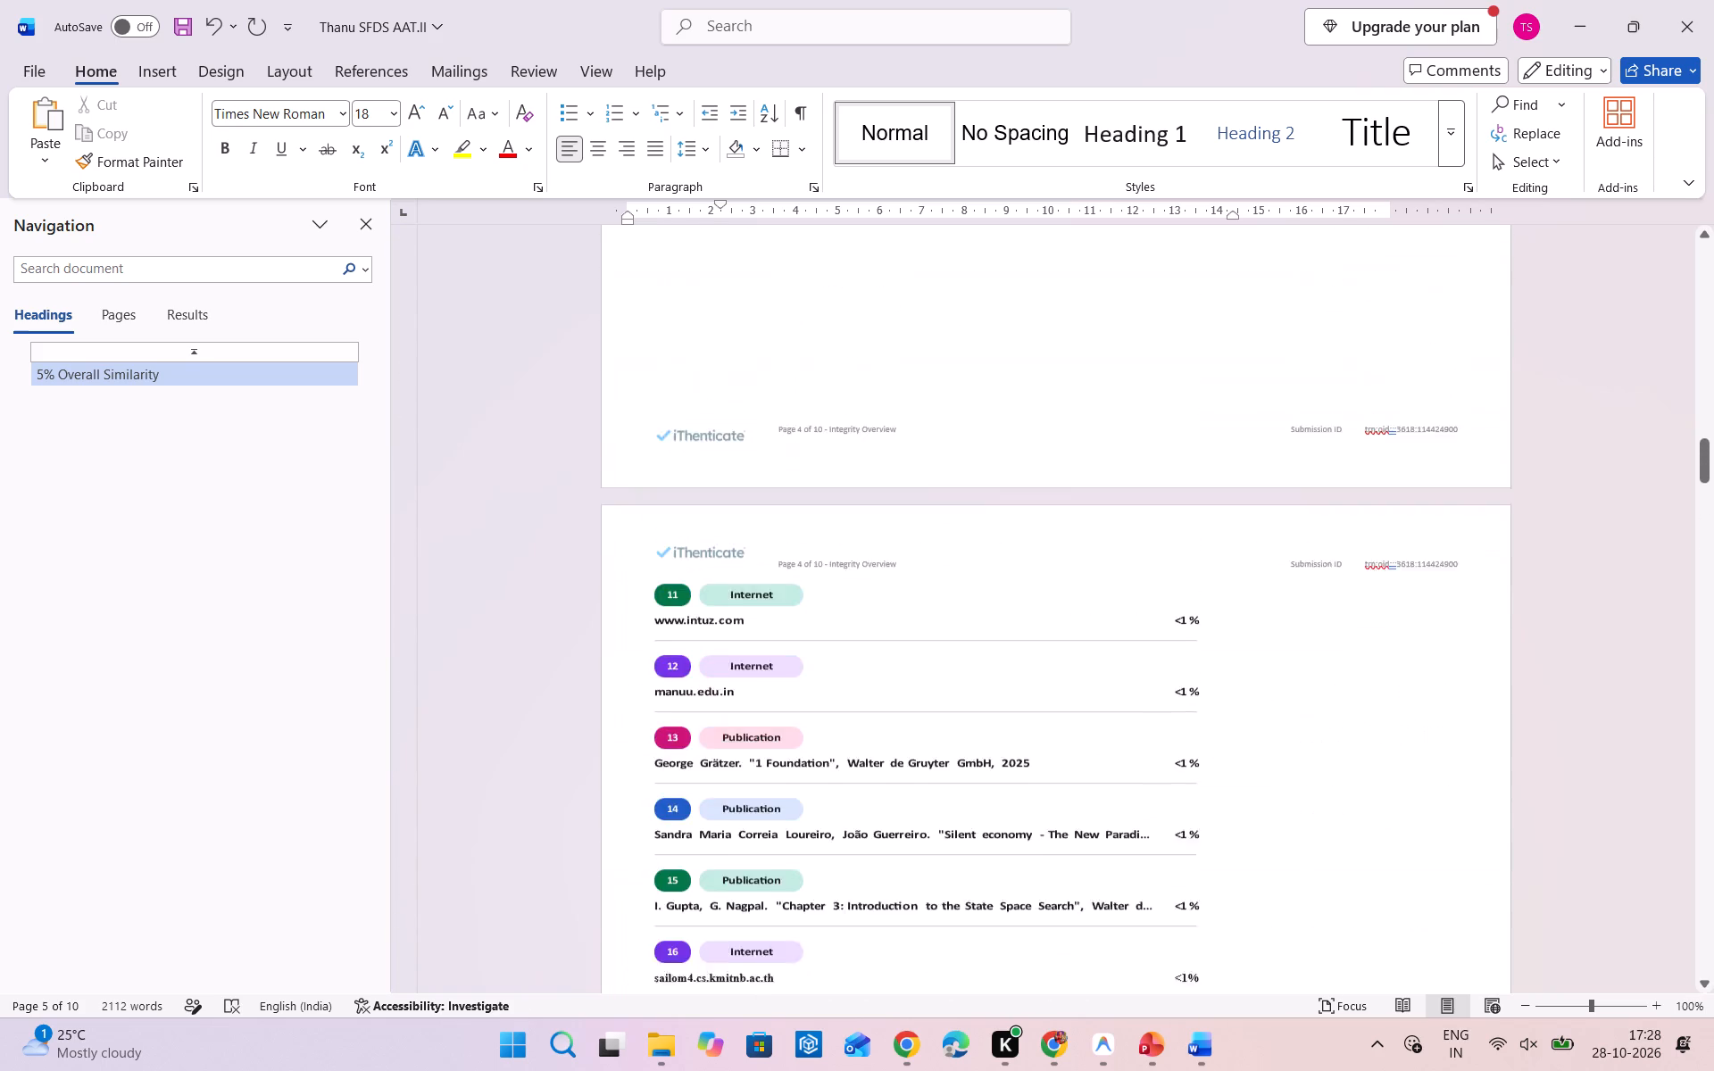
pyautogui.scroll(15, 1158, 489)
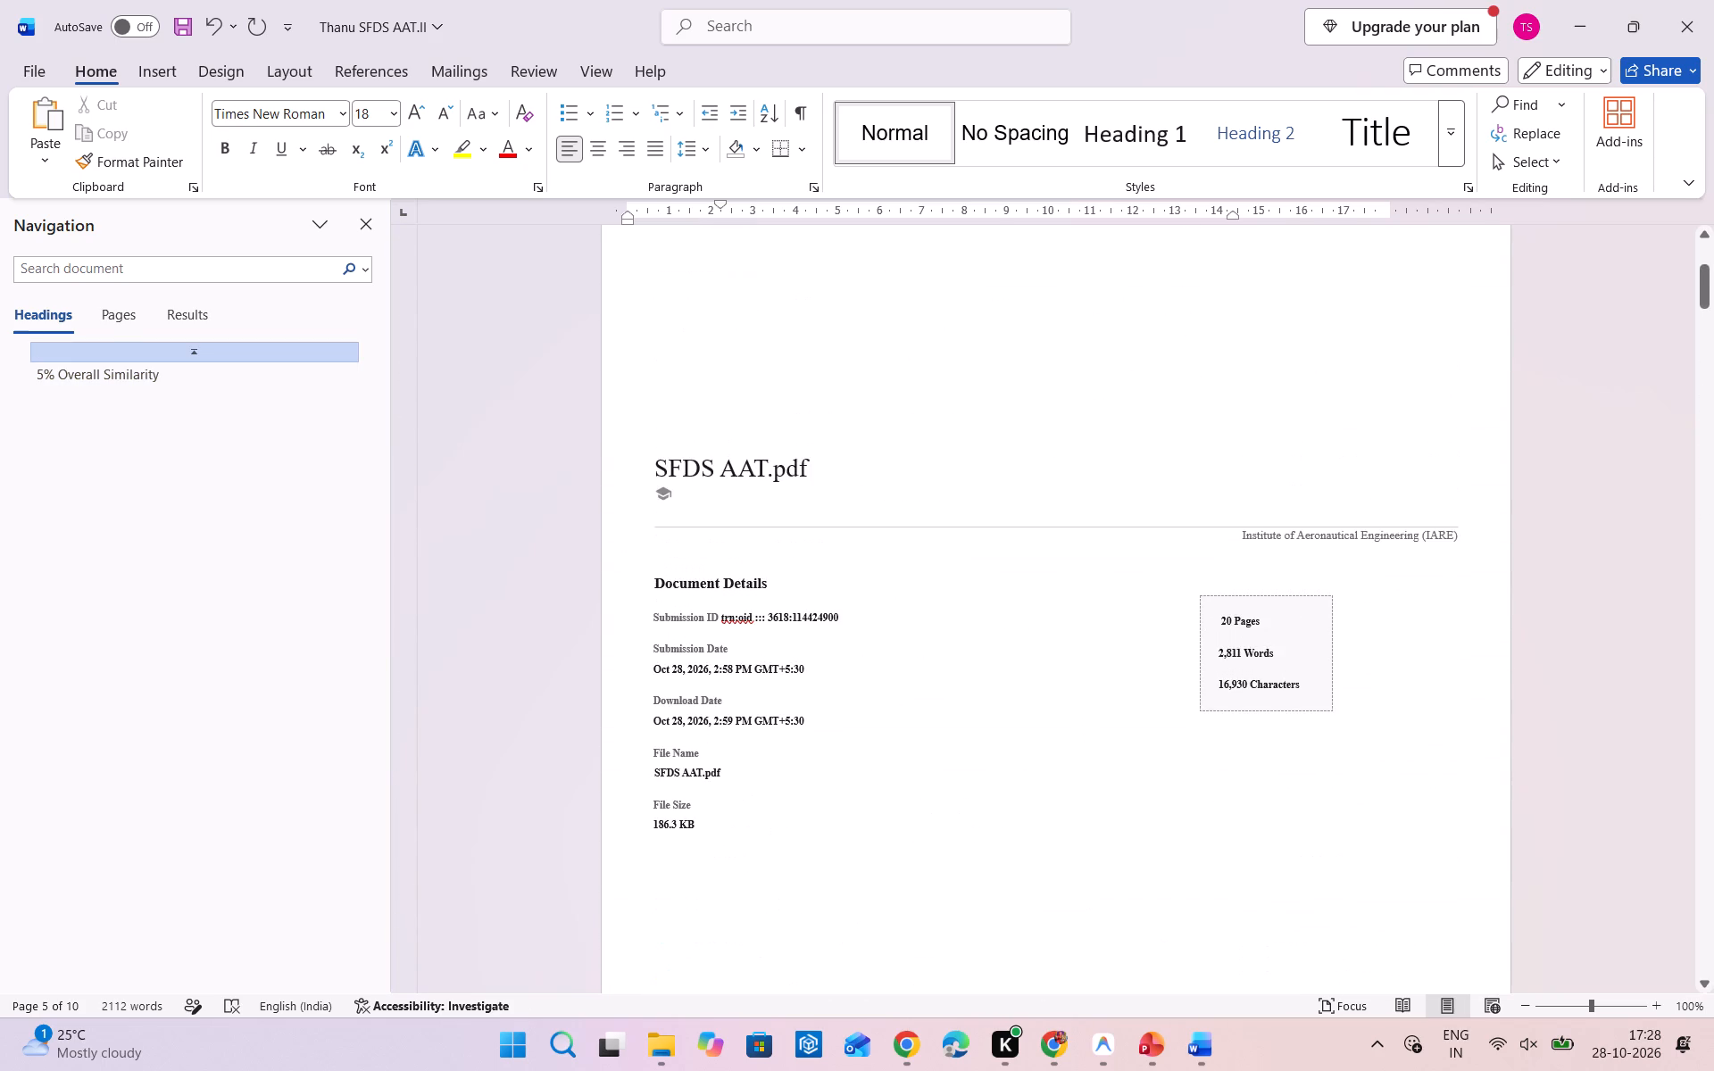
pyautogui.scroll(-9, 1158, 489)
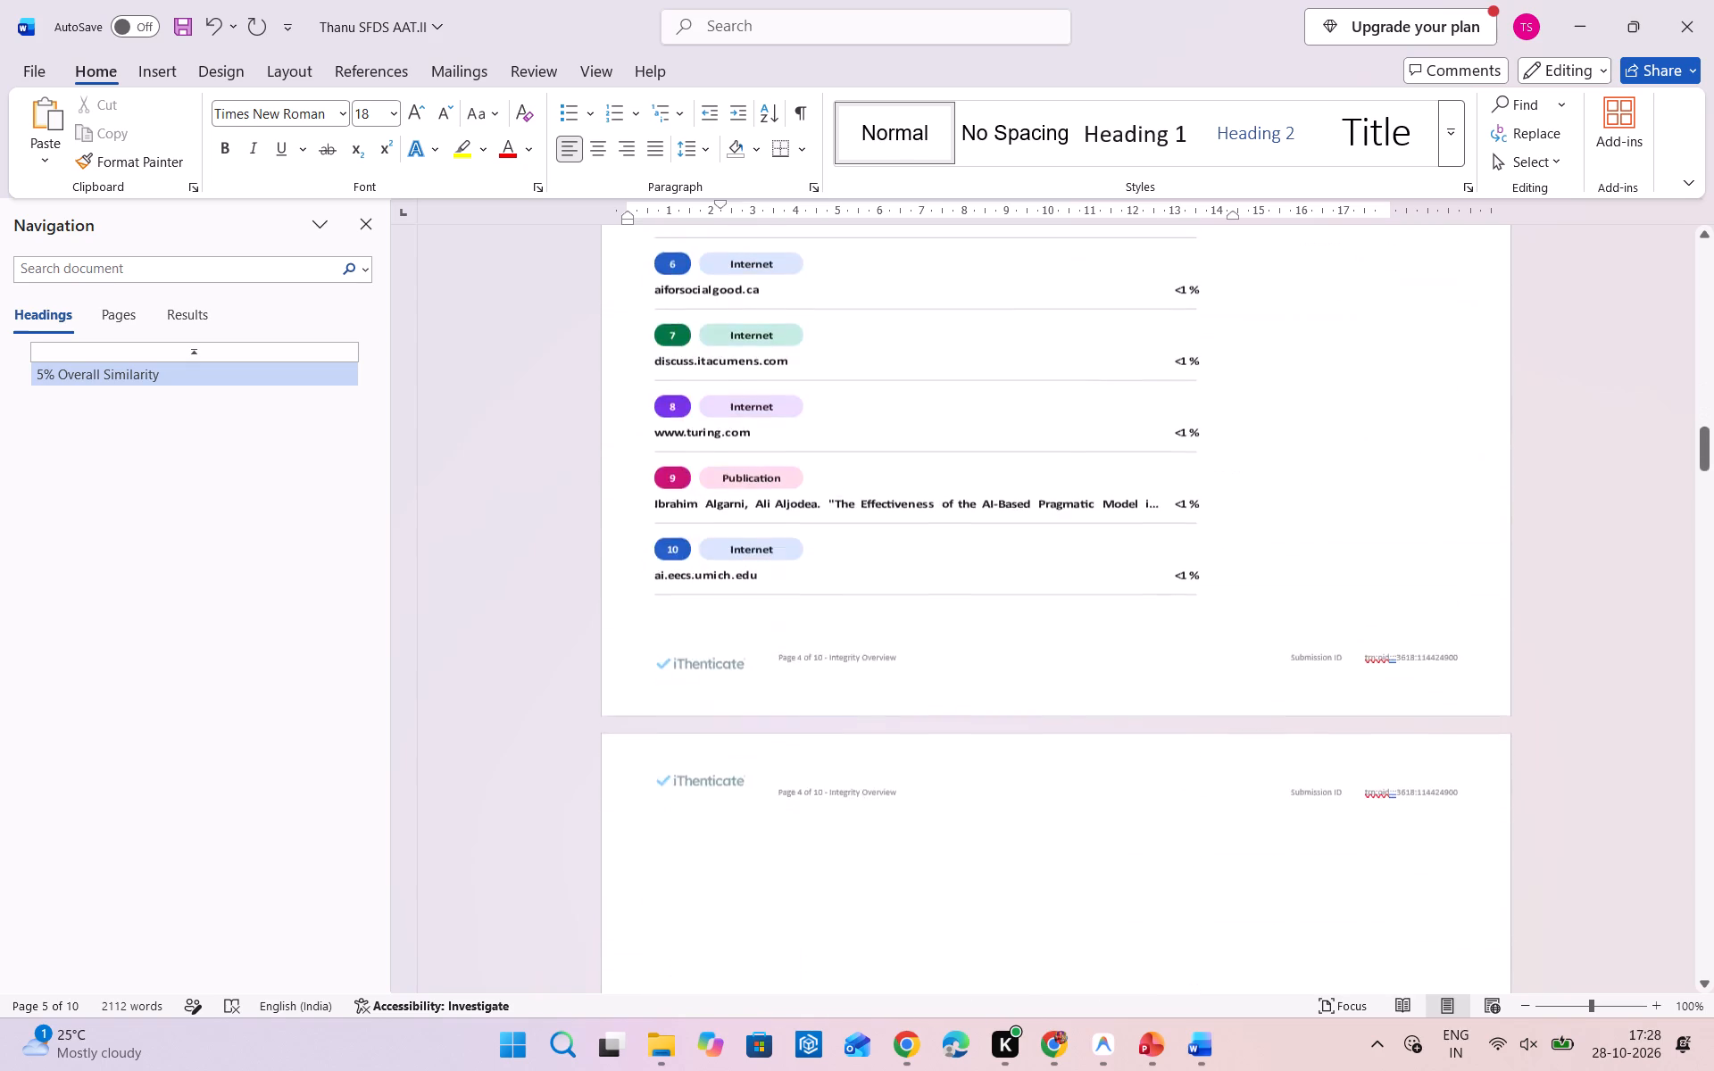
pyautogui.scroll(-9, 1158, 489)
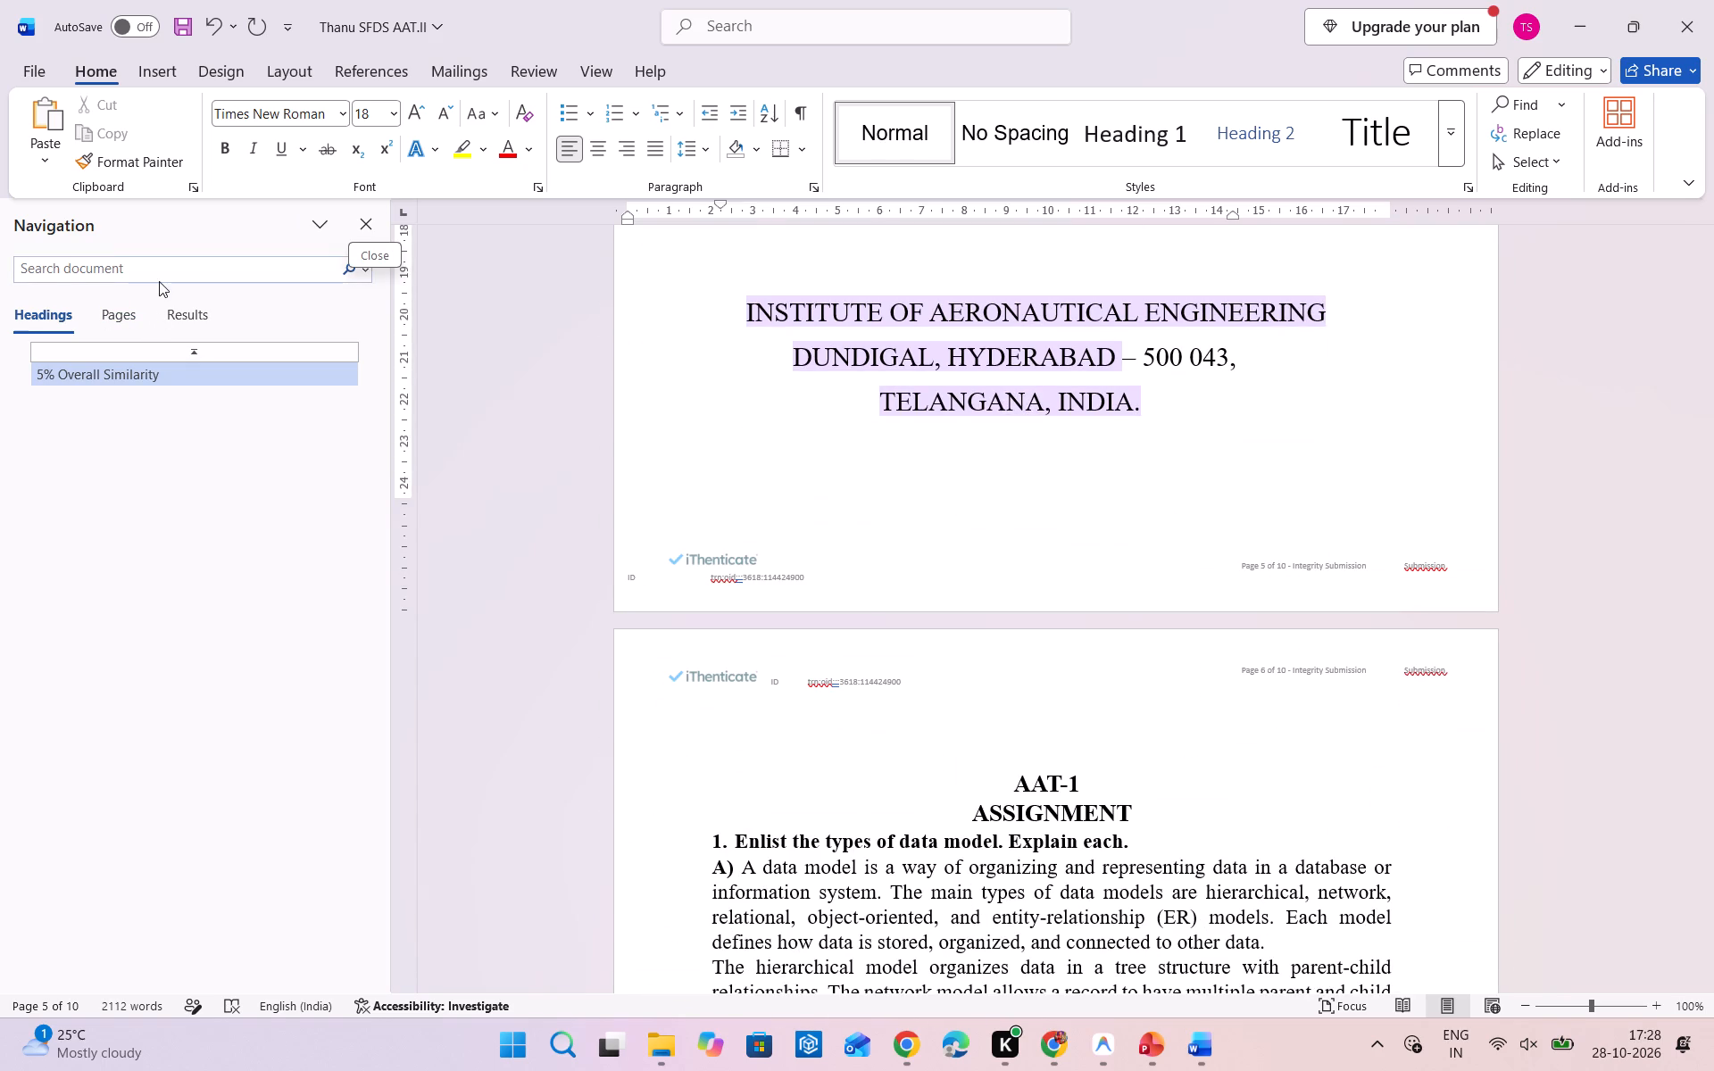
pyautogui.click(165, 274)
pyautogui.hotkey('ctrl', 'f')
pyautogui.scroll(-1, 737, 447)
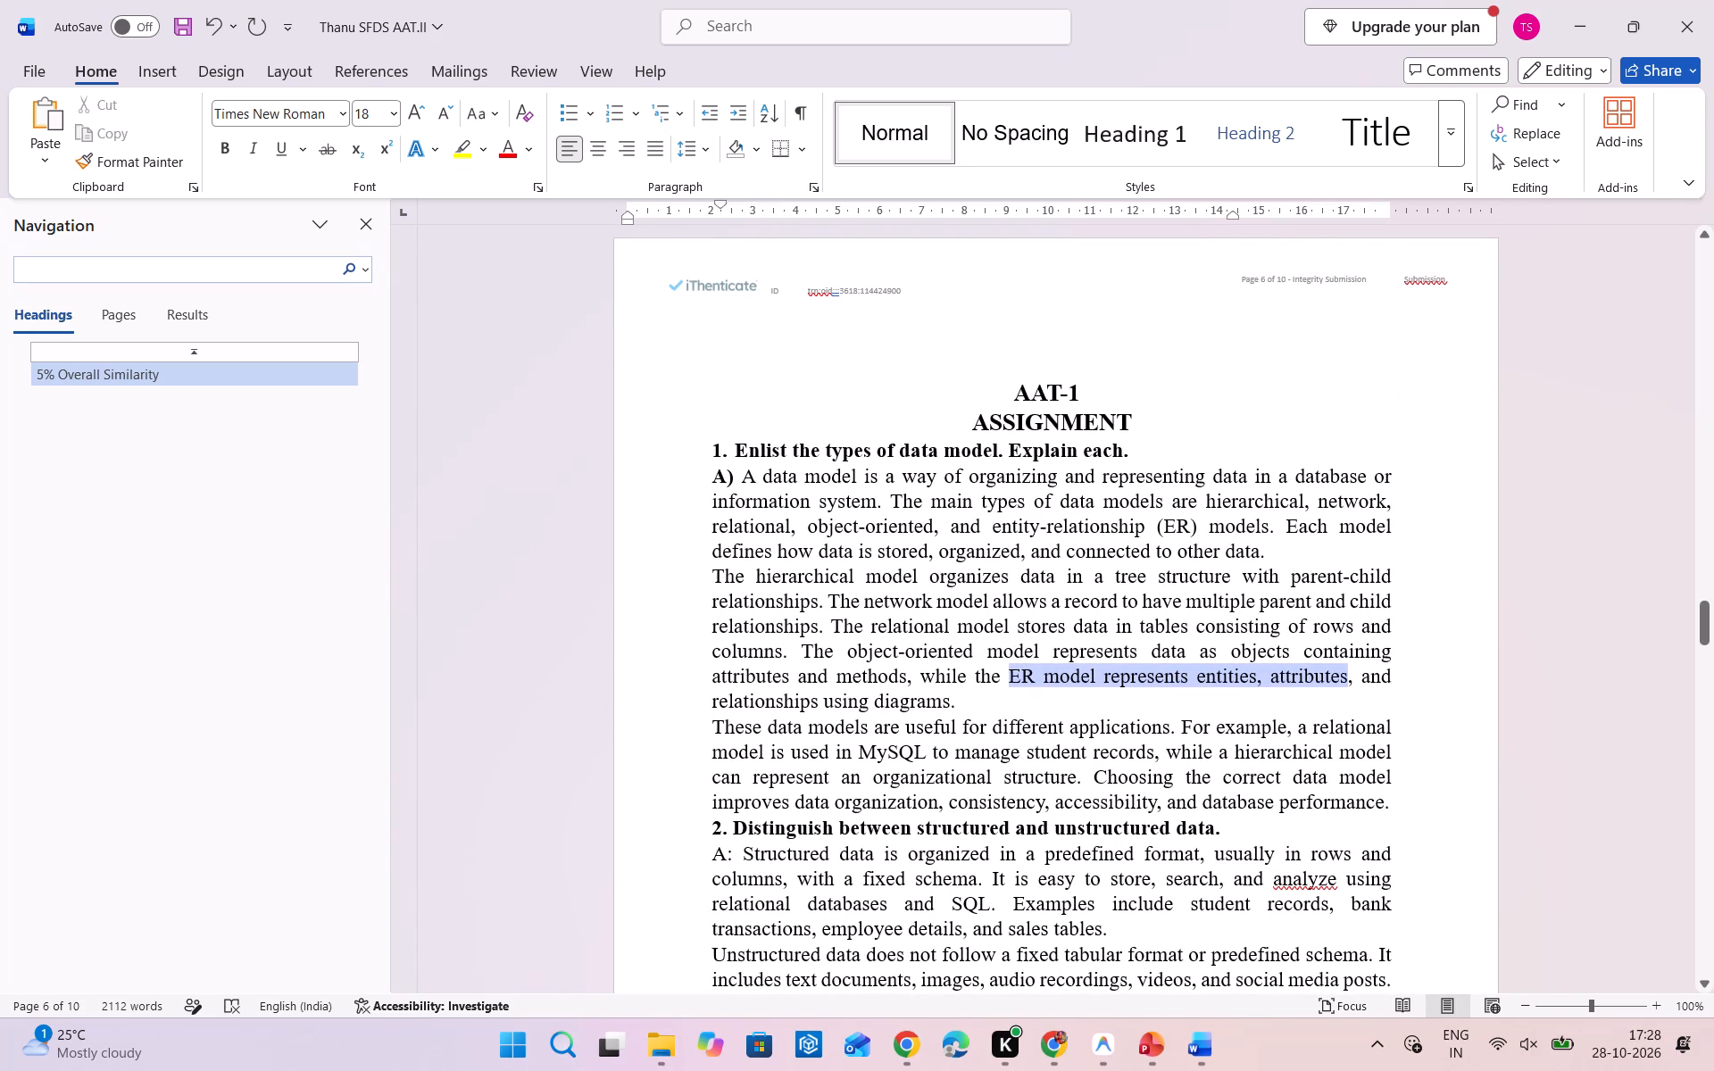
# Close the Recycle Bin window and open the Statistical_Foundations_of_Data_Science_Assignment document from the Downloads folder.
pyautogui.click(675, 1036)
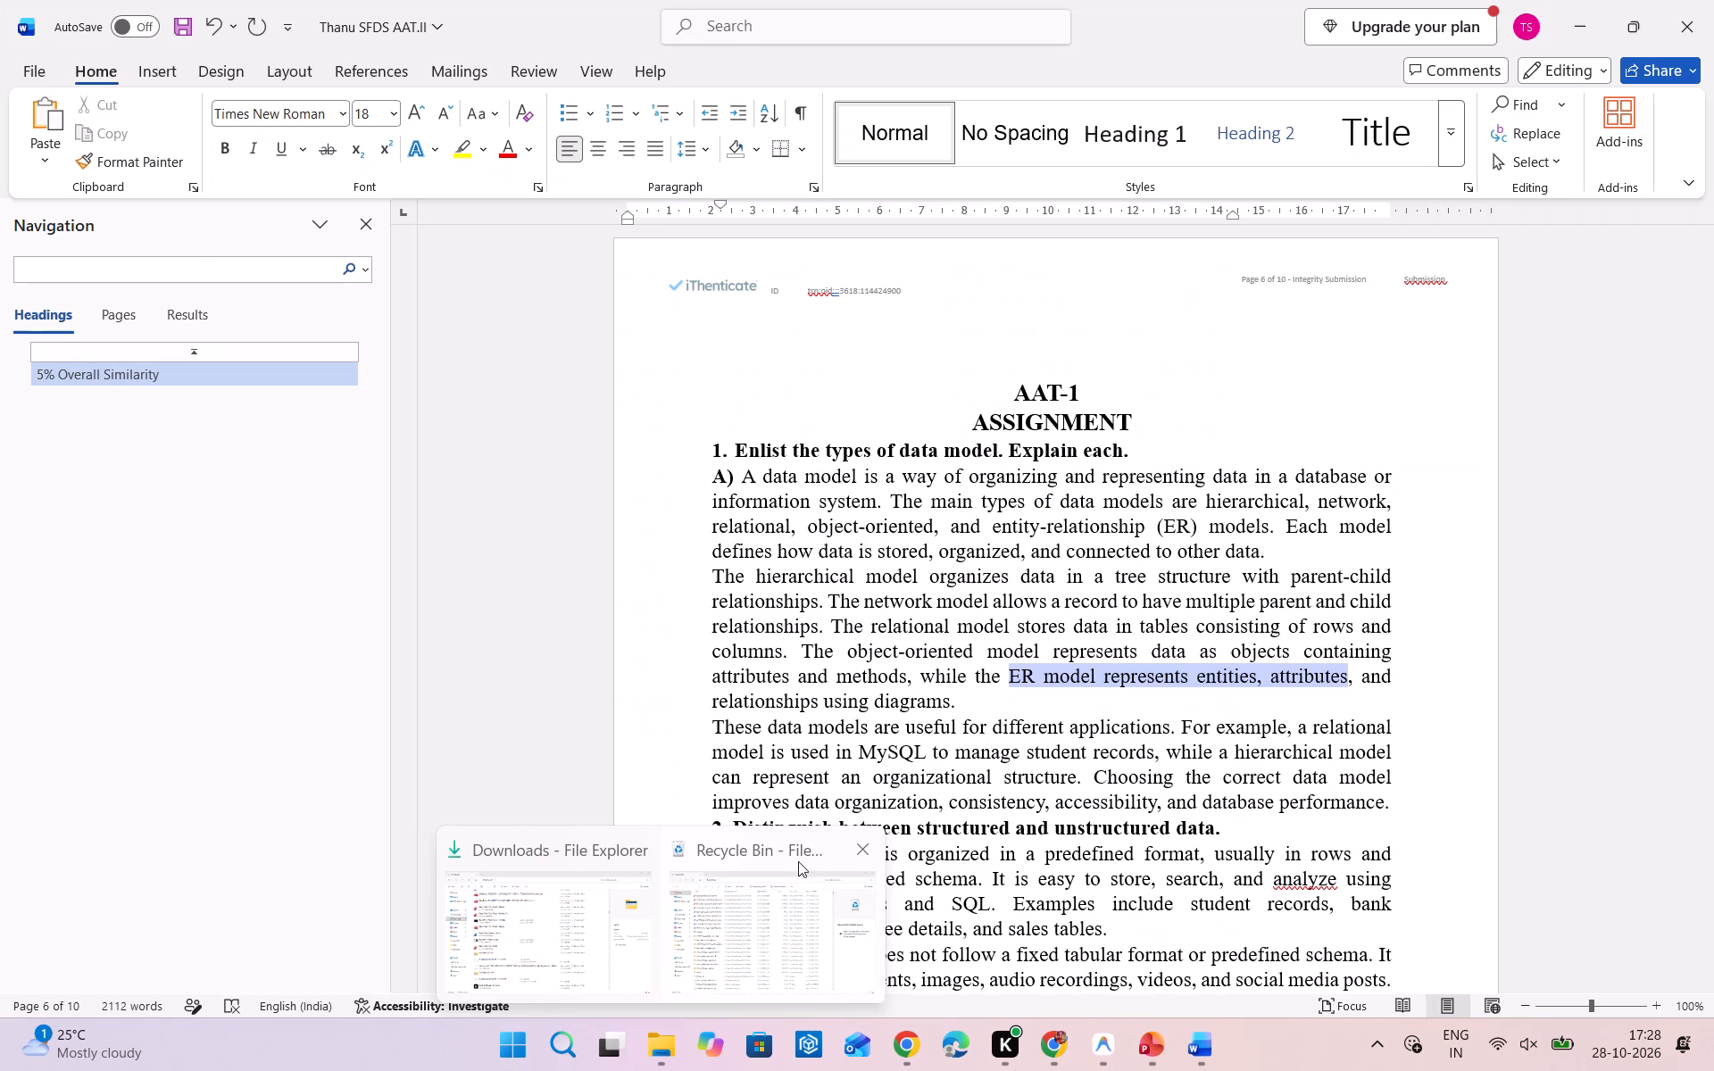
pyautogui.click(873, 837)
pyautogui.click(538, 991)
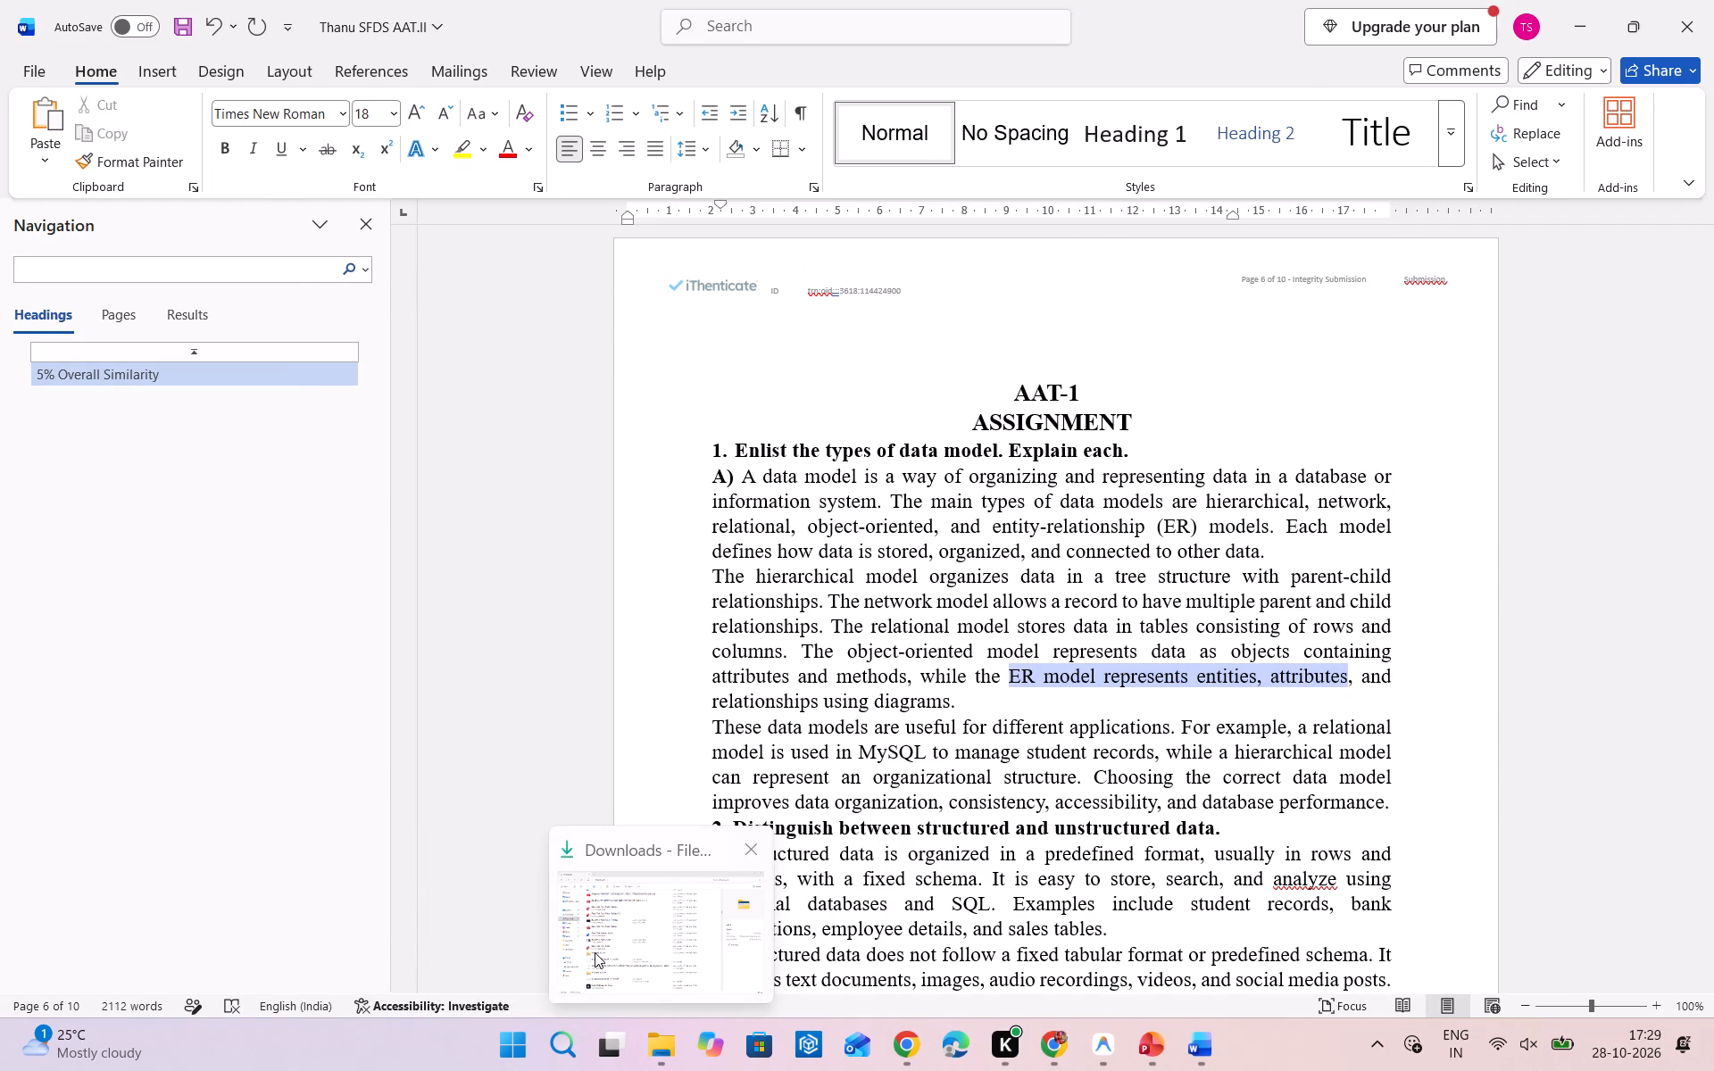
pyautogui.click(595, 952)
pyautogui.click(47, 346)
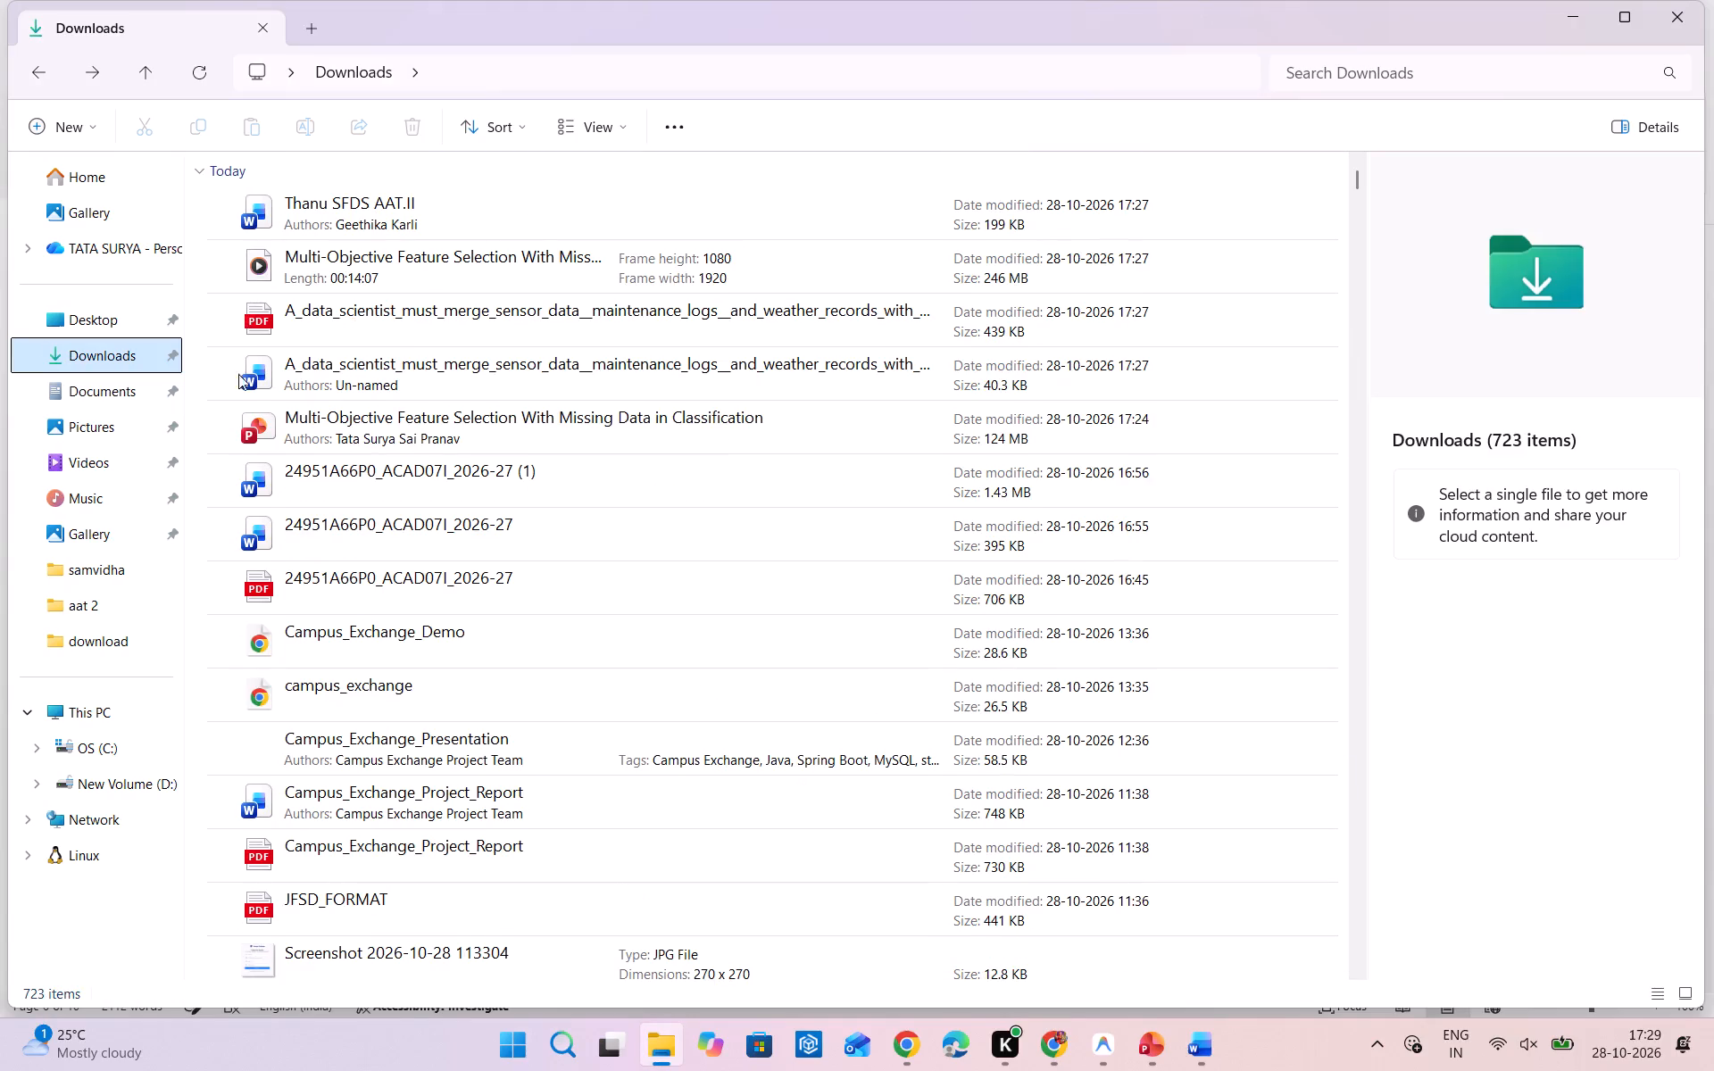
pyautogui.scroll(-1, 535, 477)
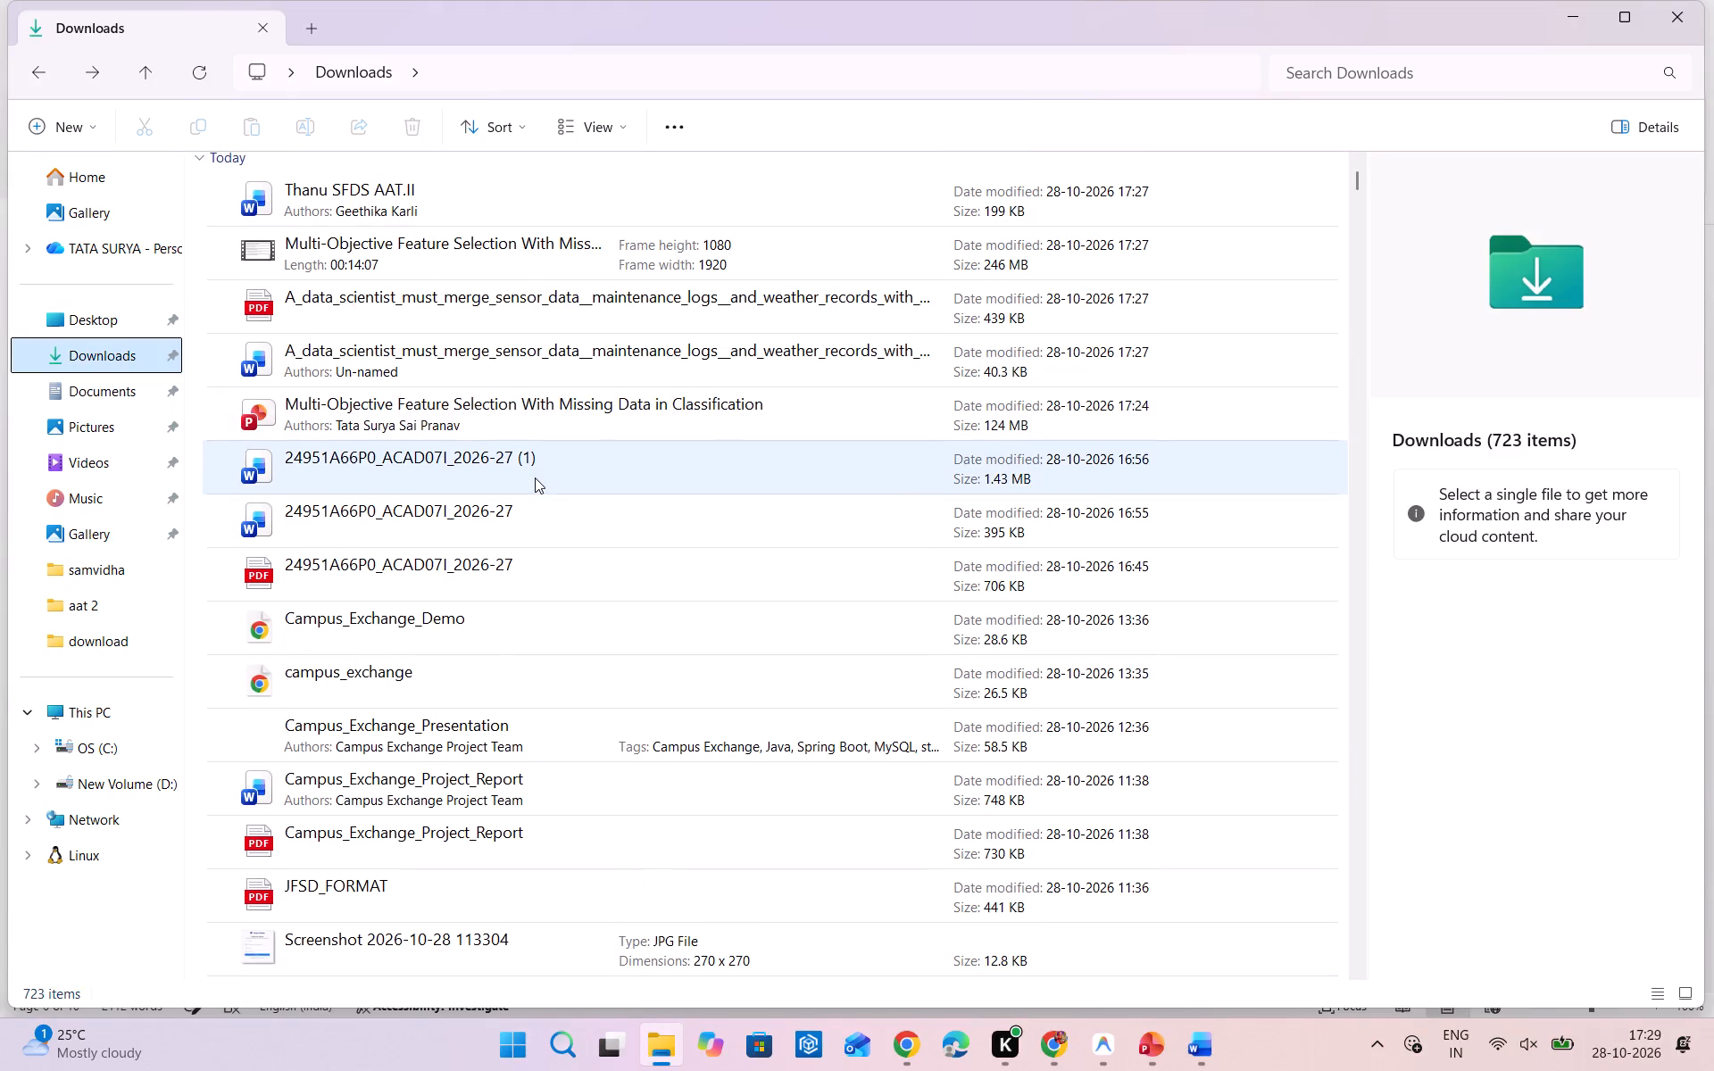
pyautogui.scroll(-6, 535, 477)
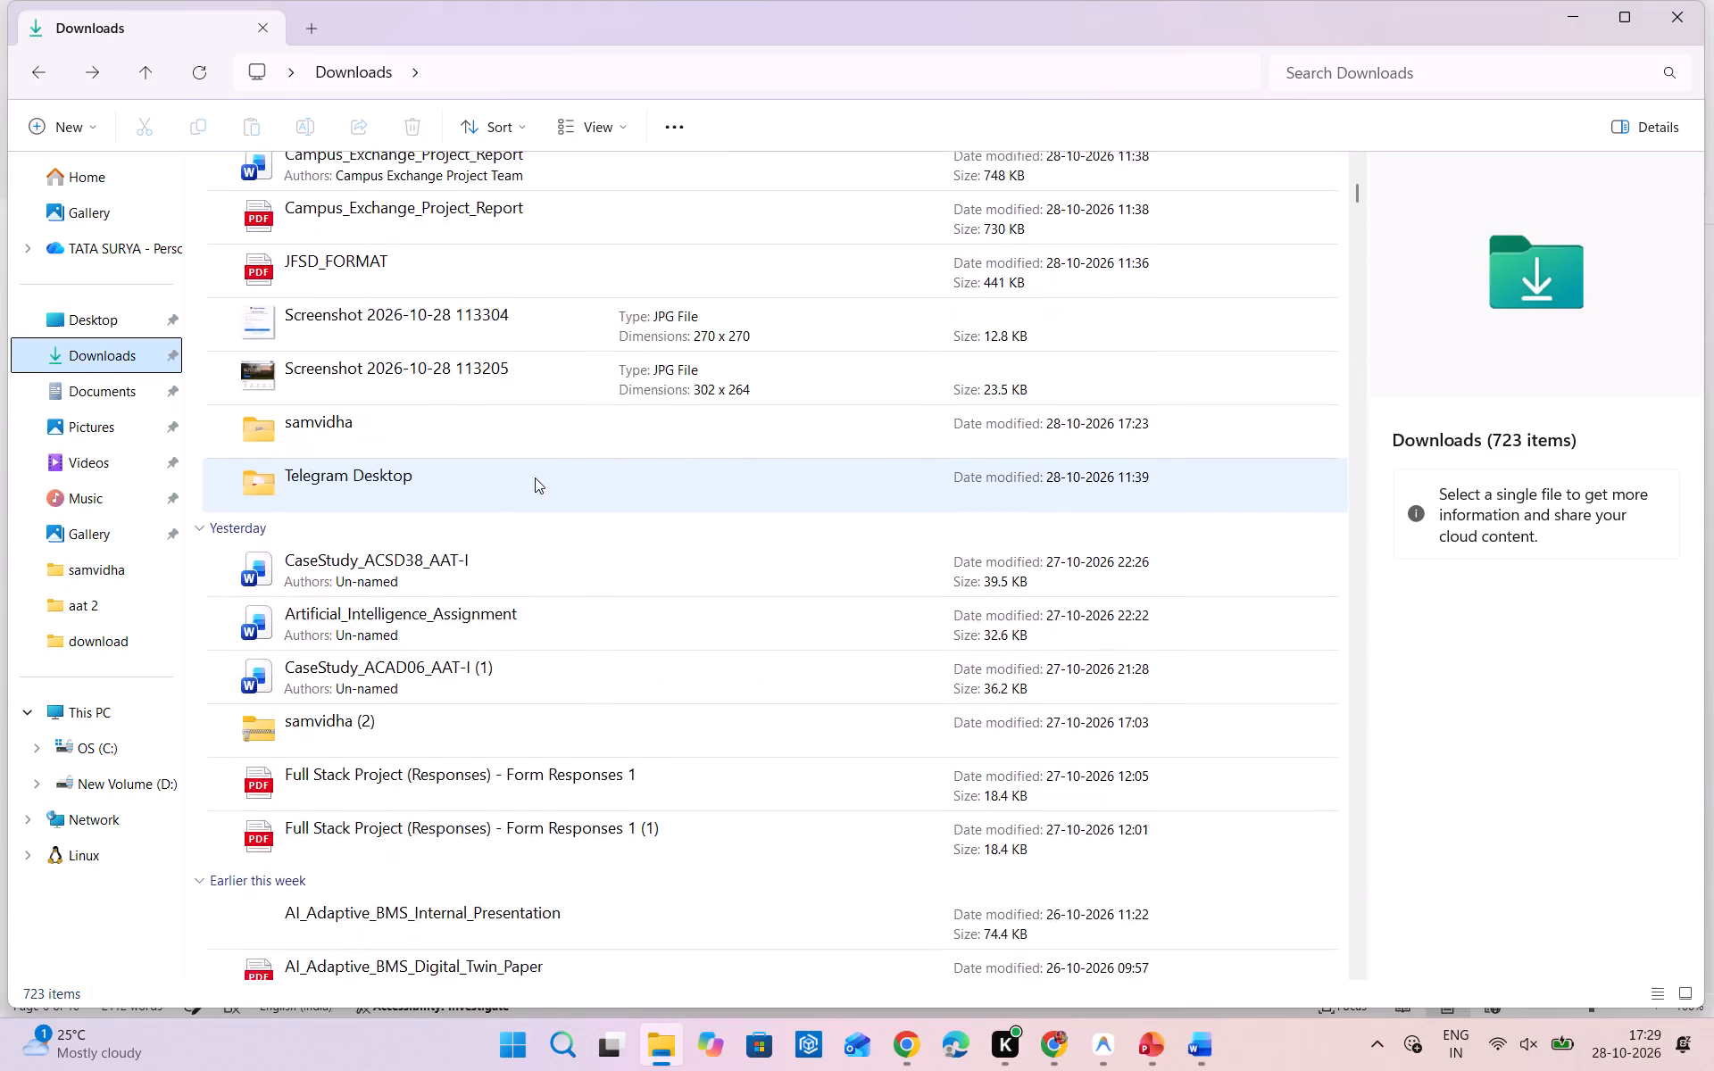
pyautogui.scroll(-6, 535, 477)
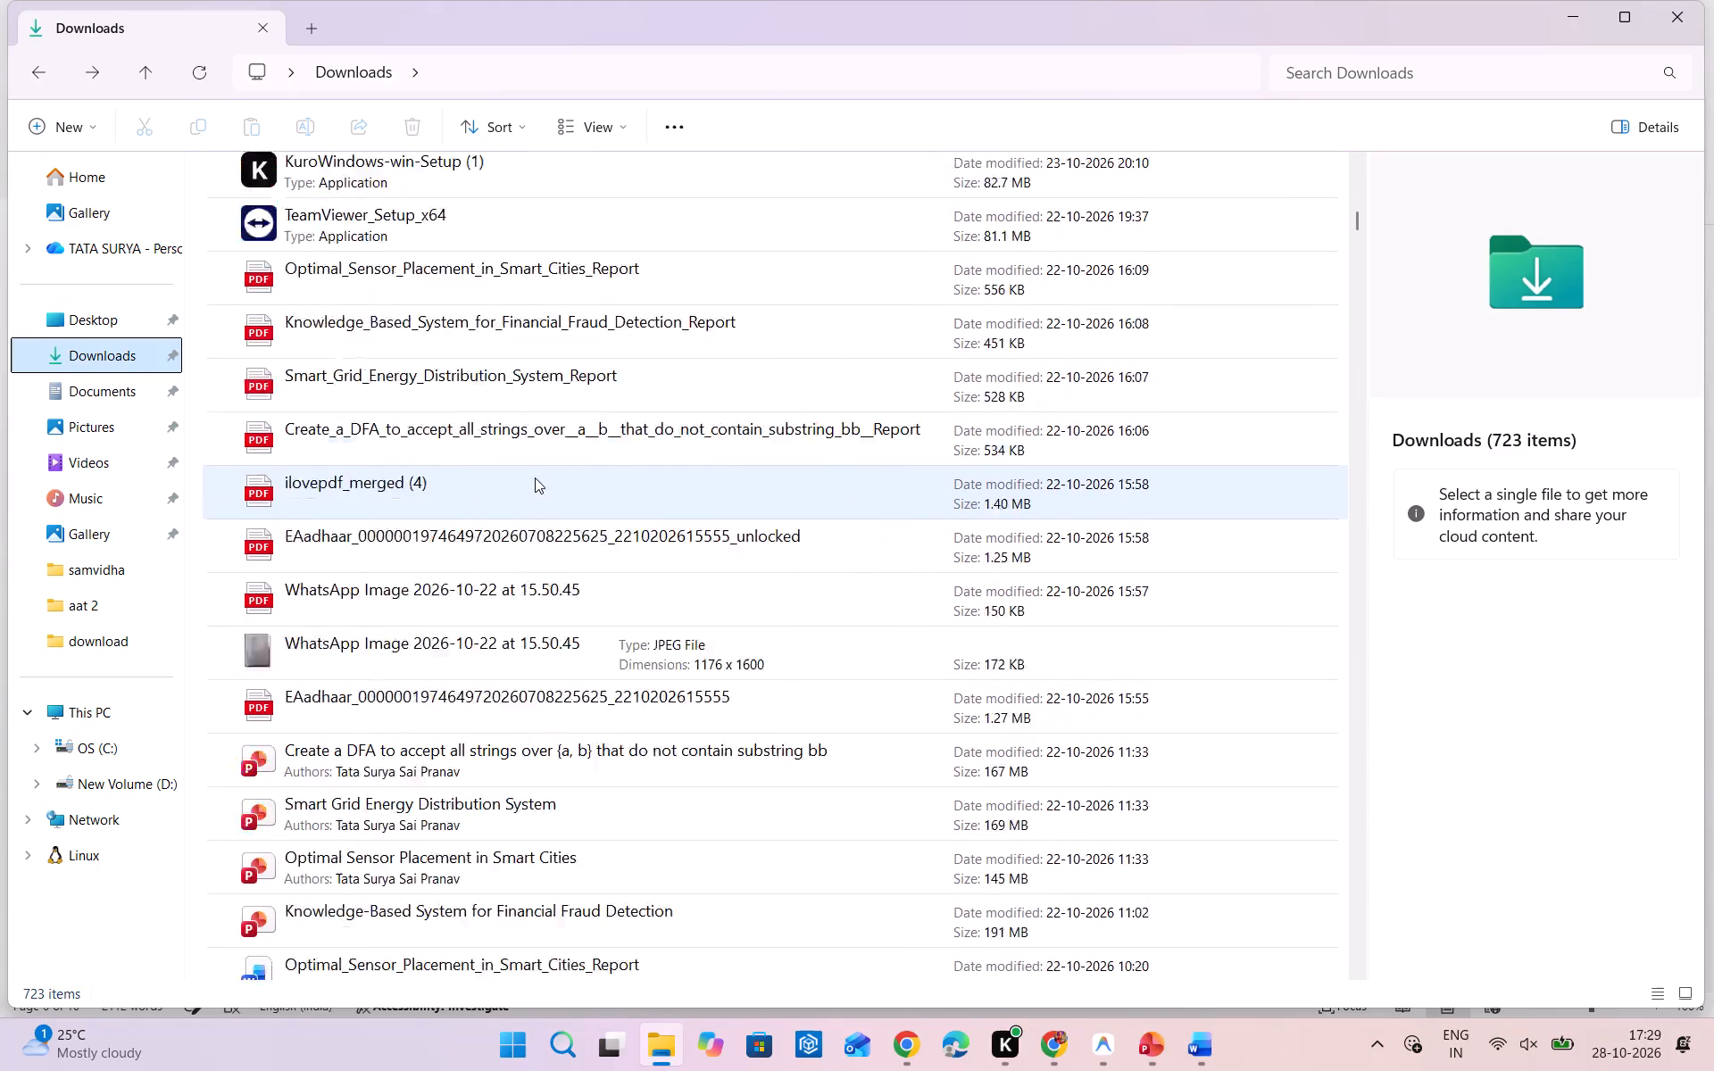
pyautogui.scroll(-2, 535, 477)
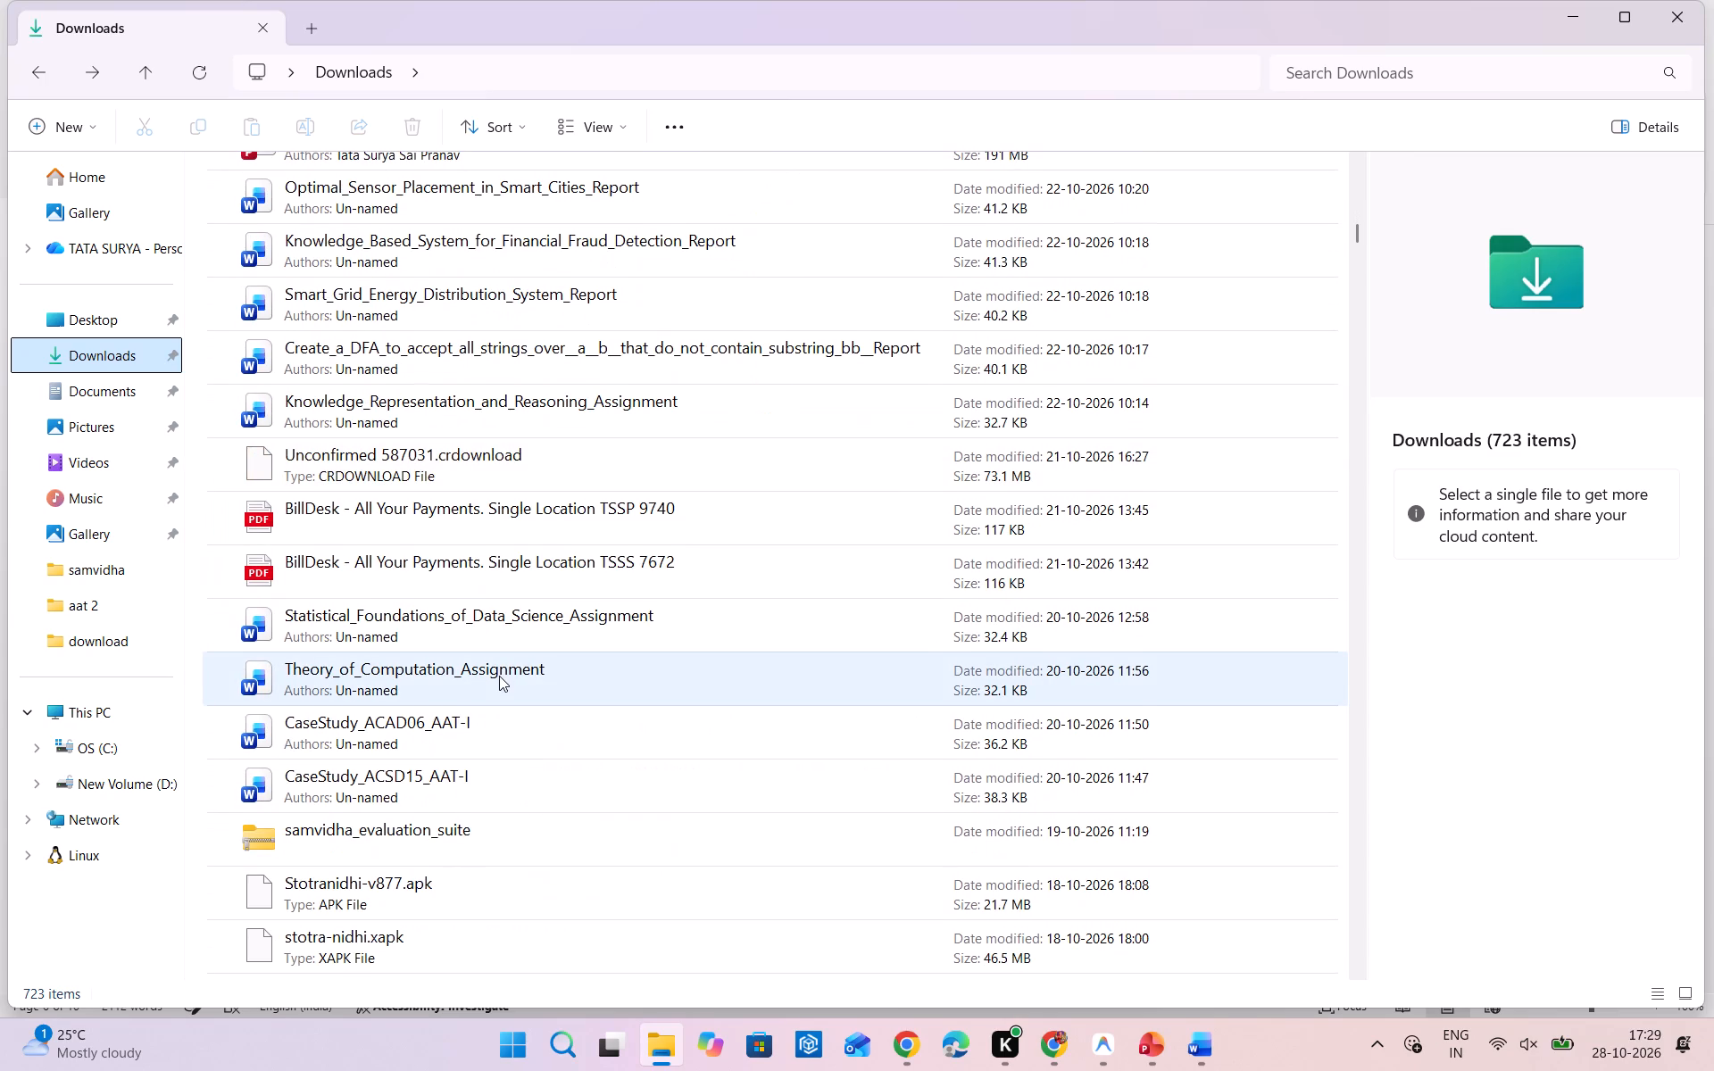
pyautogui.doubleClick(515, 634)
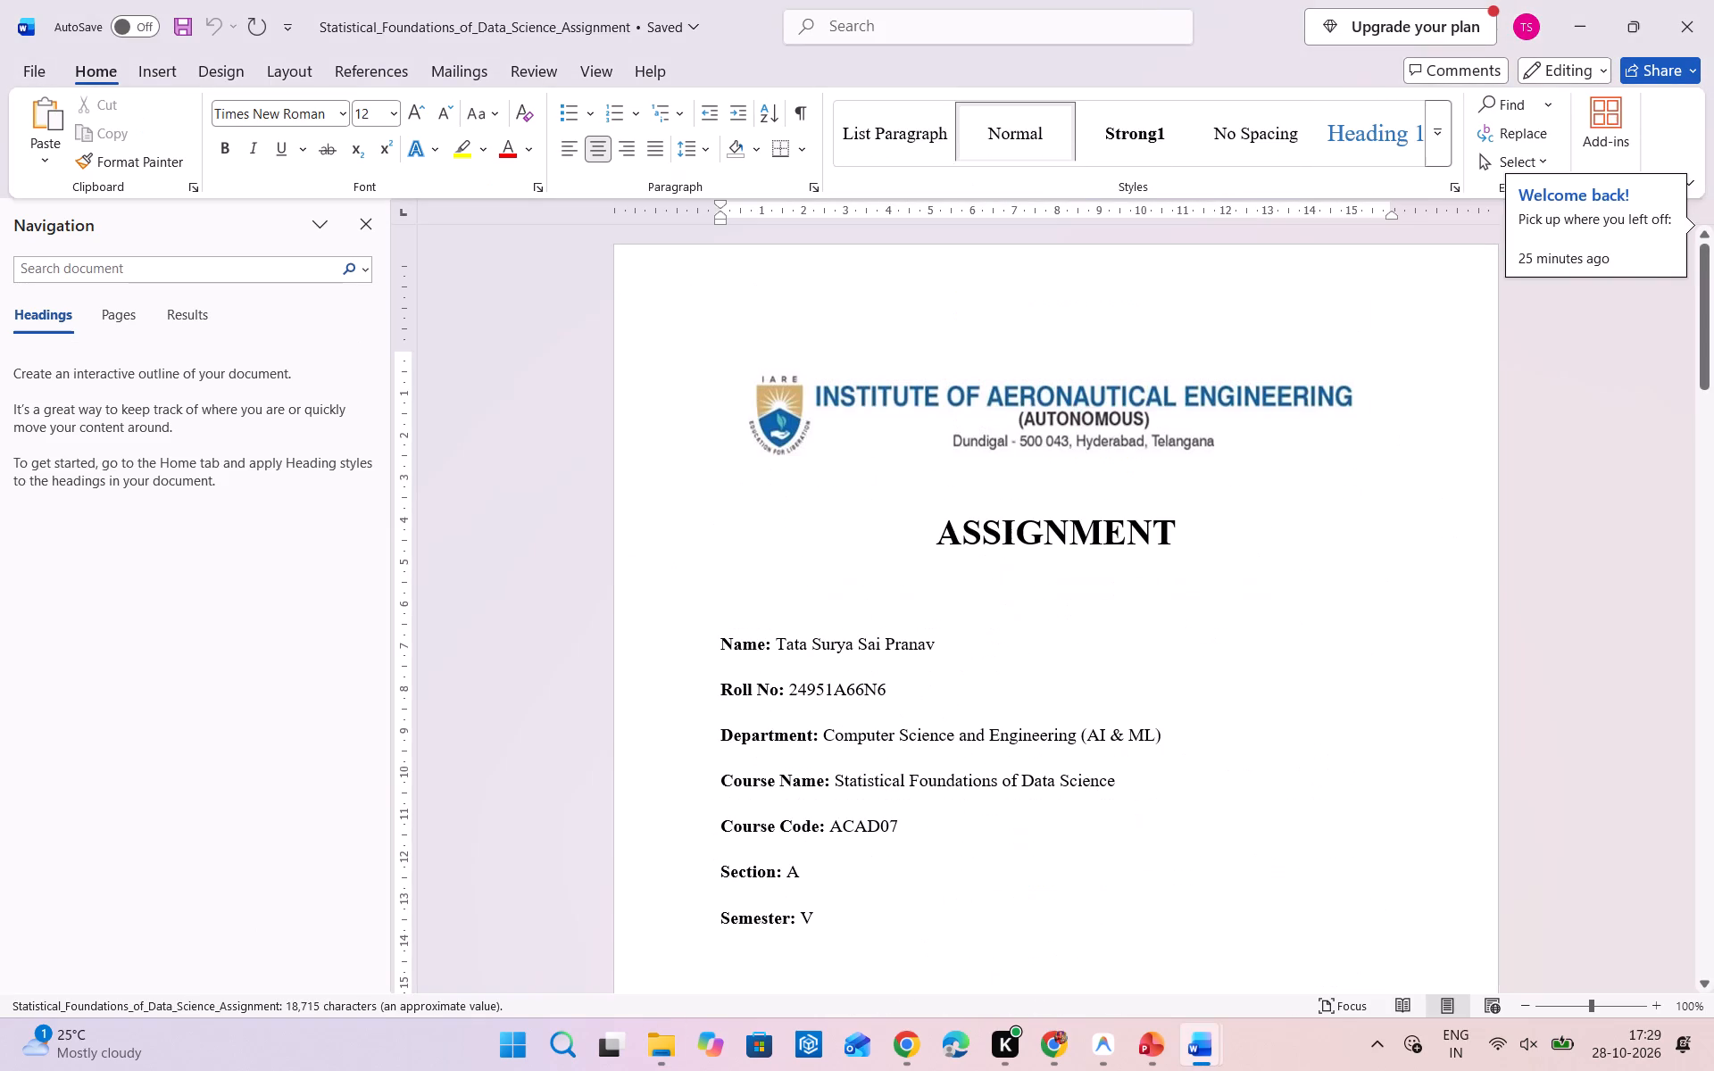
# Copy all assignment questions and answers, from the Q1 heading on data analytics and data science to the end of the document.
pyautogui.scroll(-6, 1236, 519)
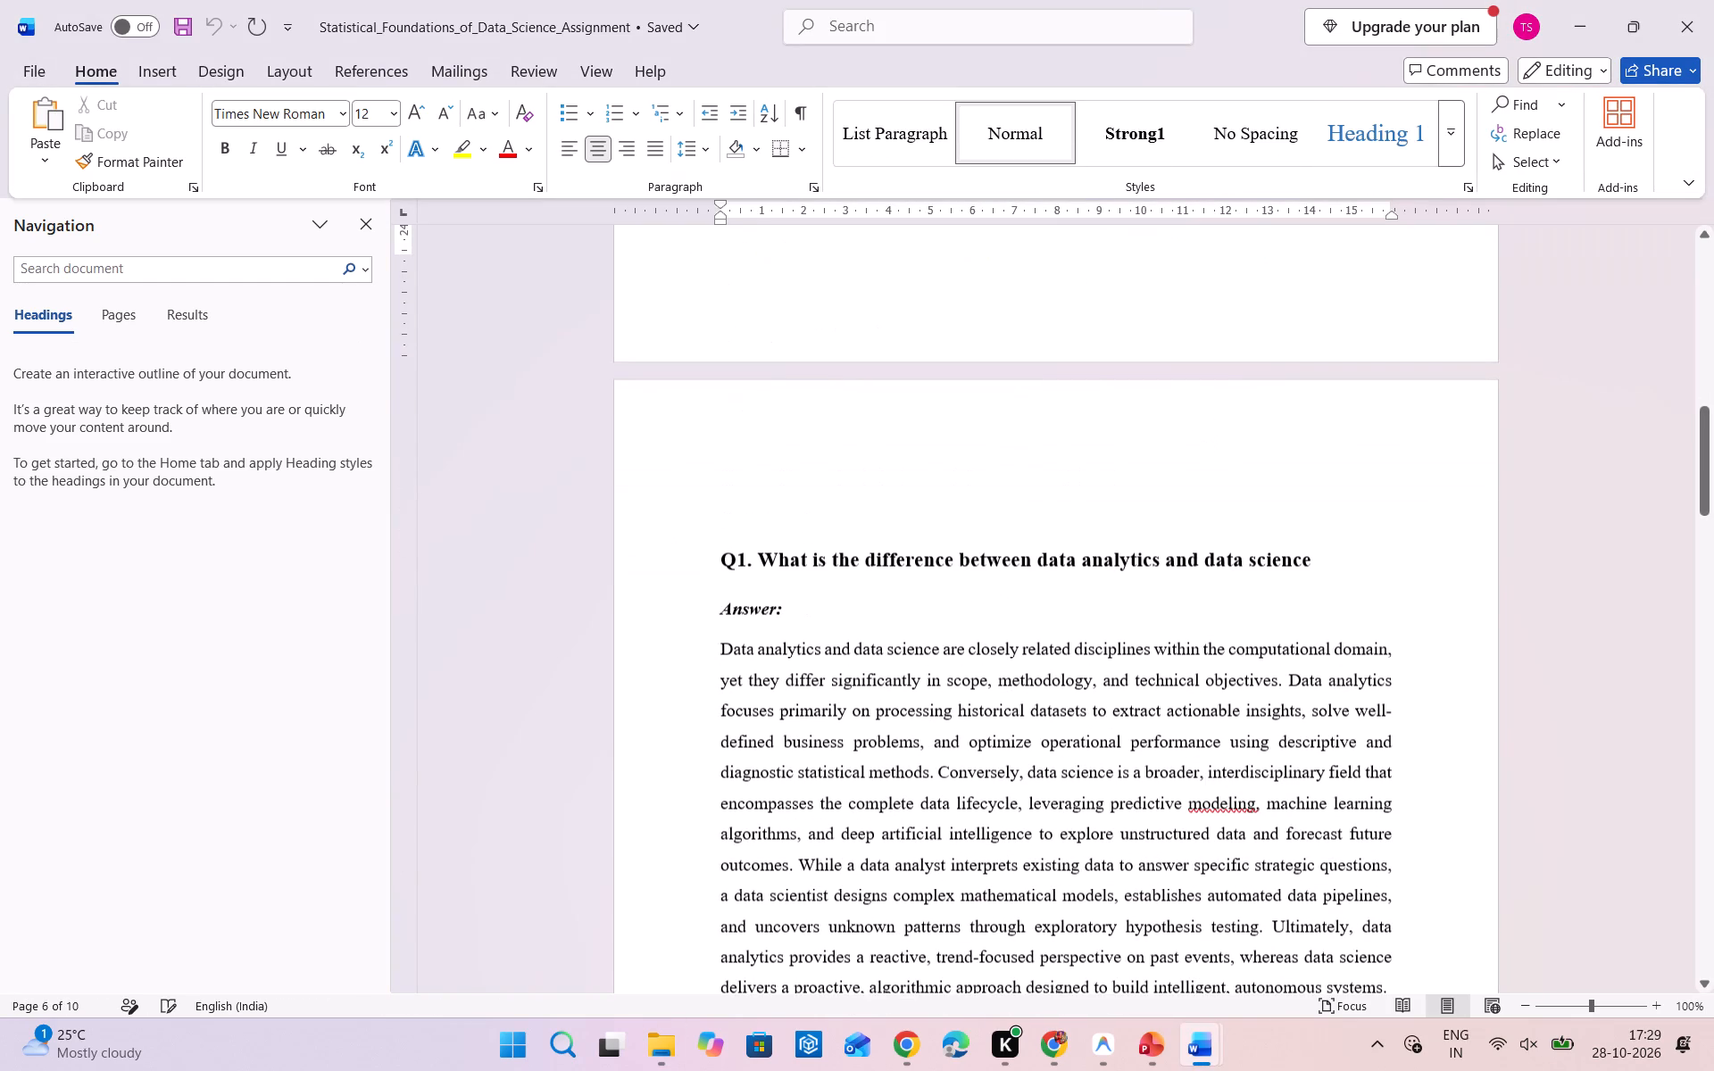
pyautogui.moveTo(725, 551); pyautogui.dragTo(831, 1045)
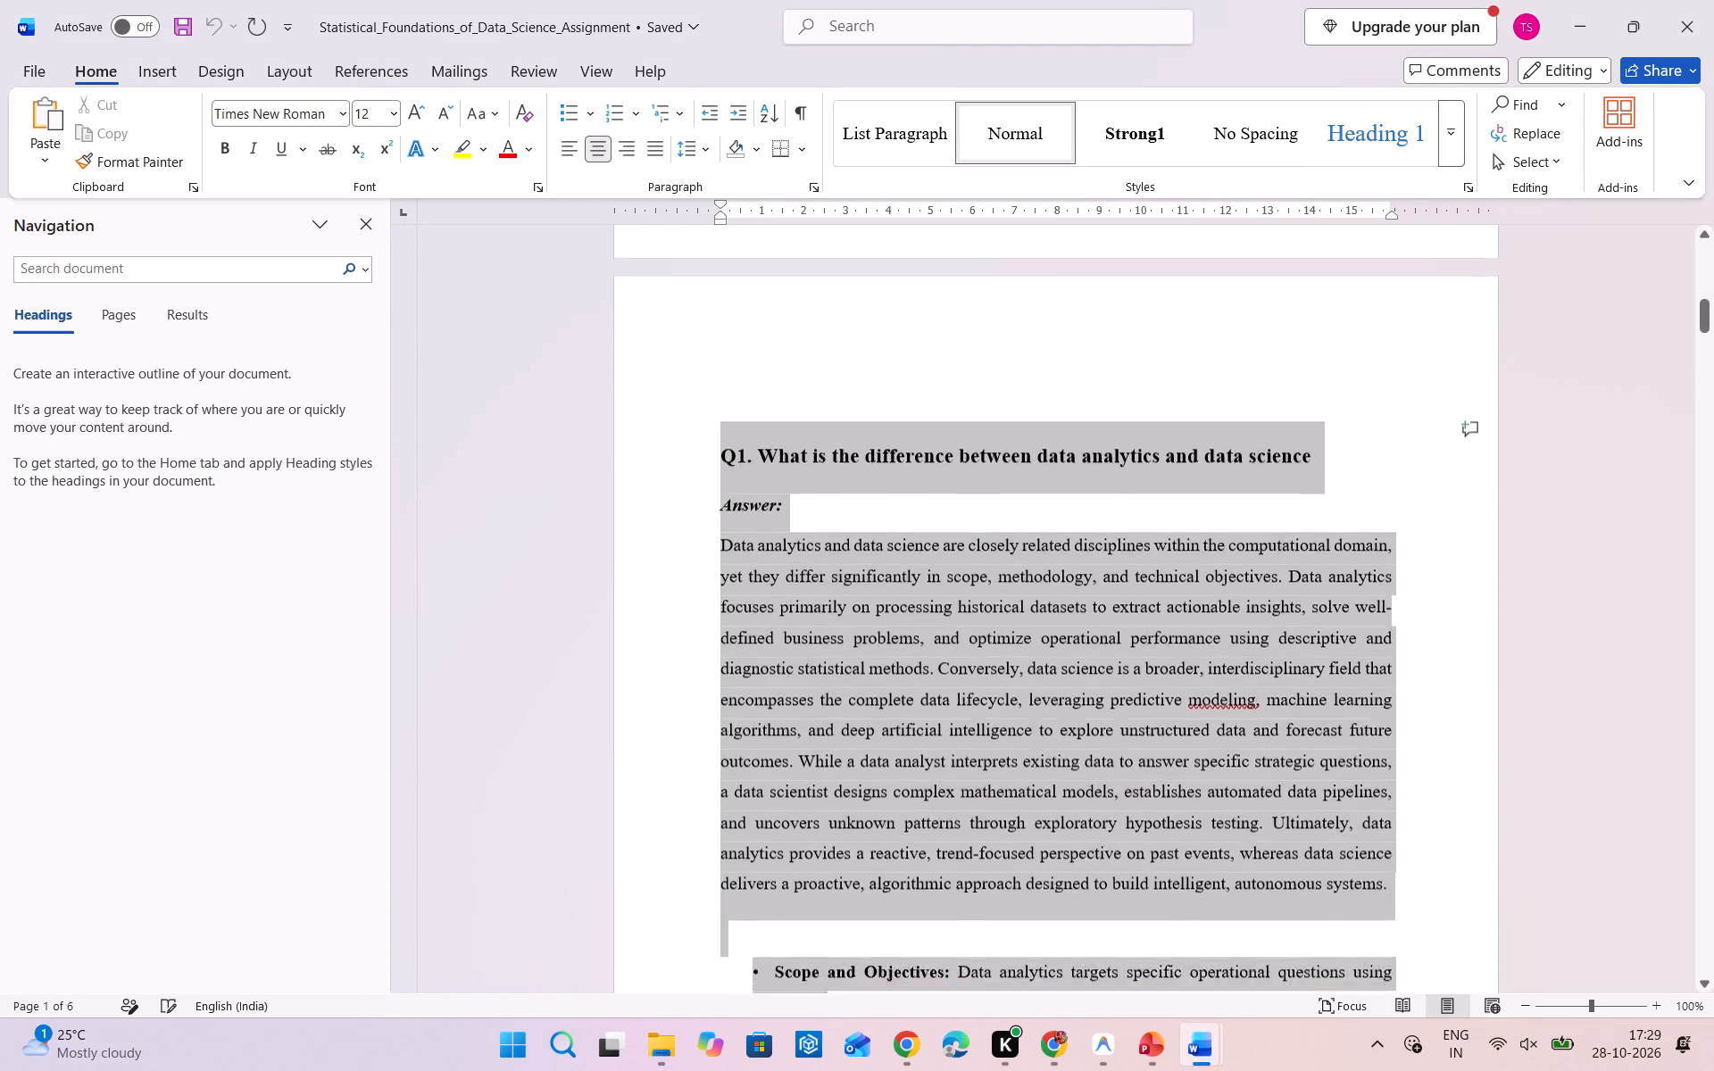
pyautogui.moveTo(831, 1045); pyautogui.dragTo(831, 1070)
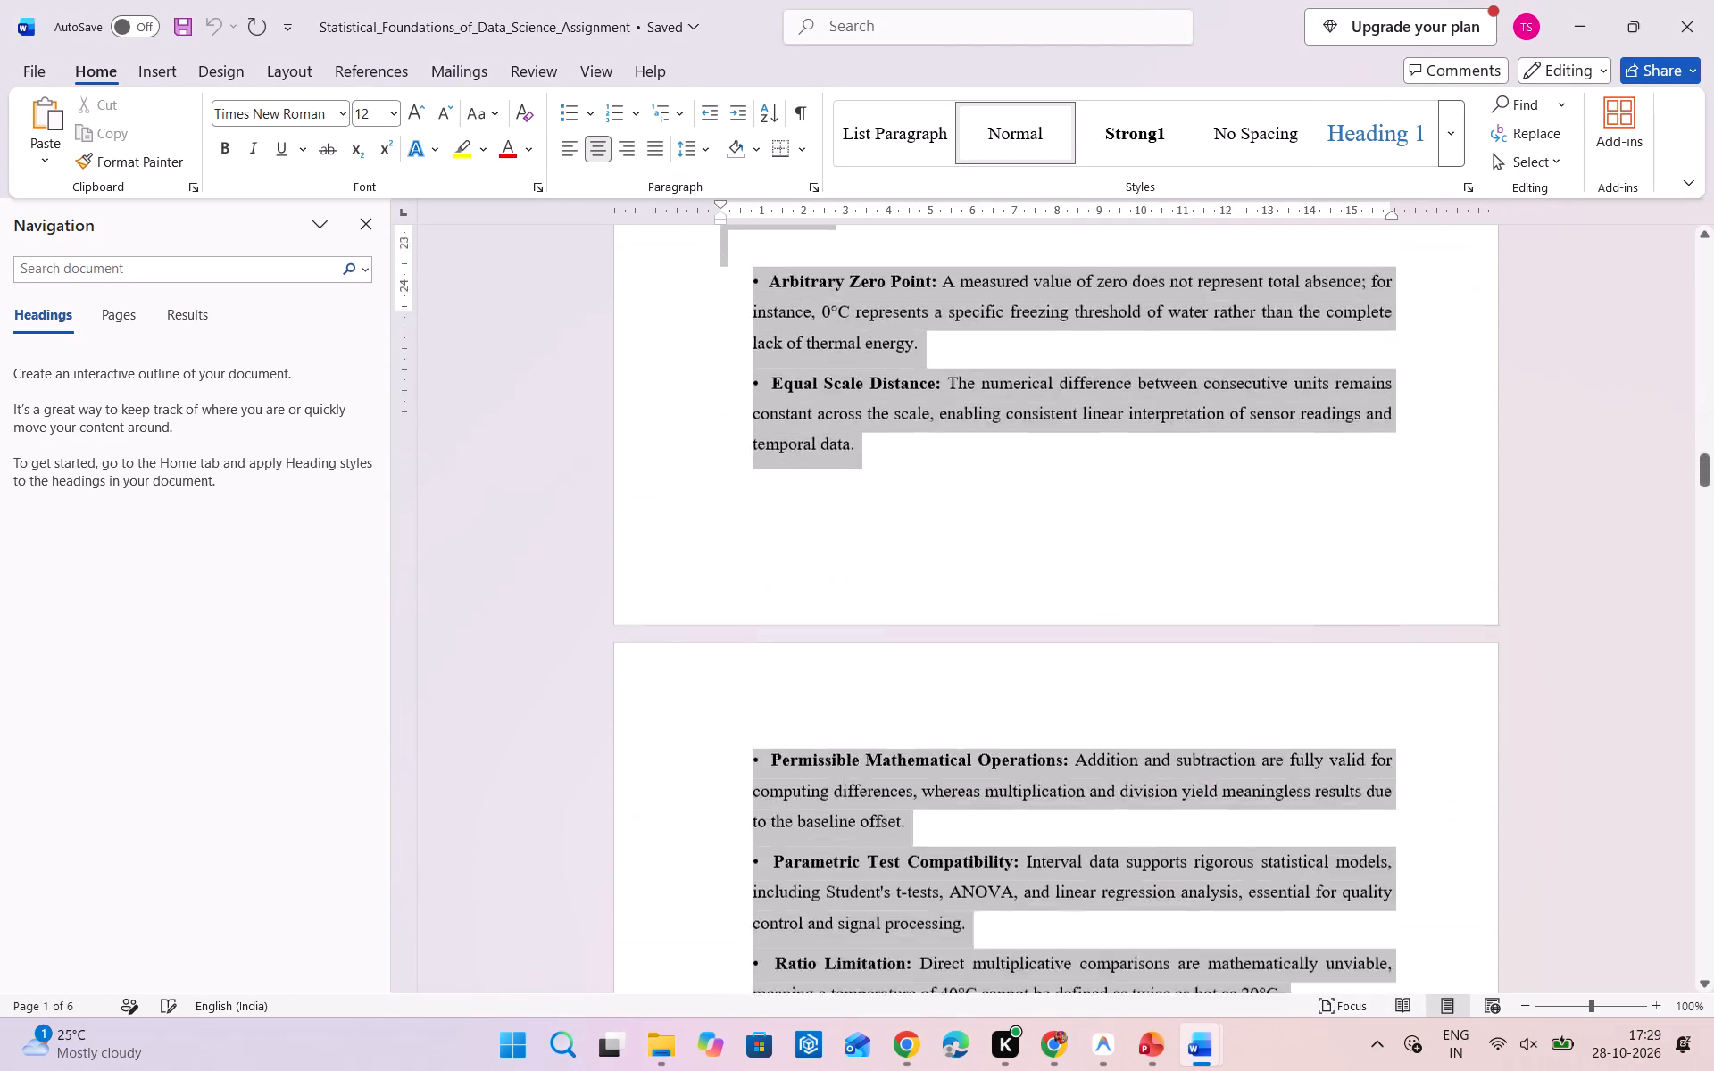
pyautogui.moveTo(831, 1070); pyautogui.dragTo(830, 1070)
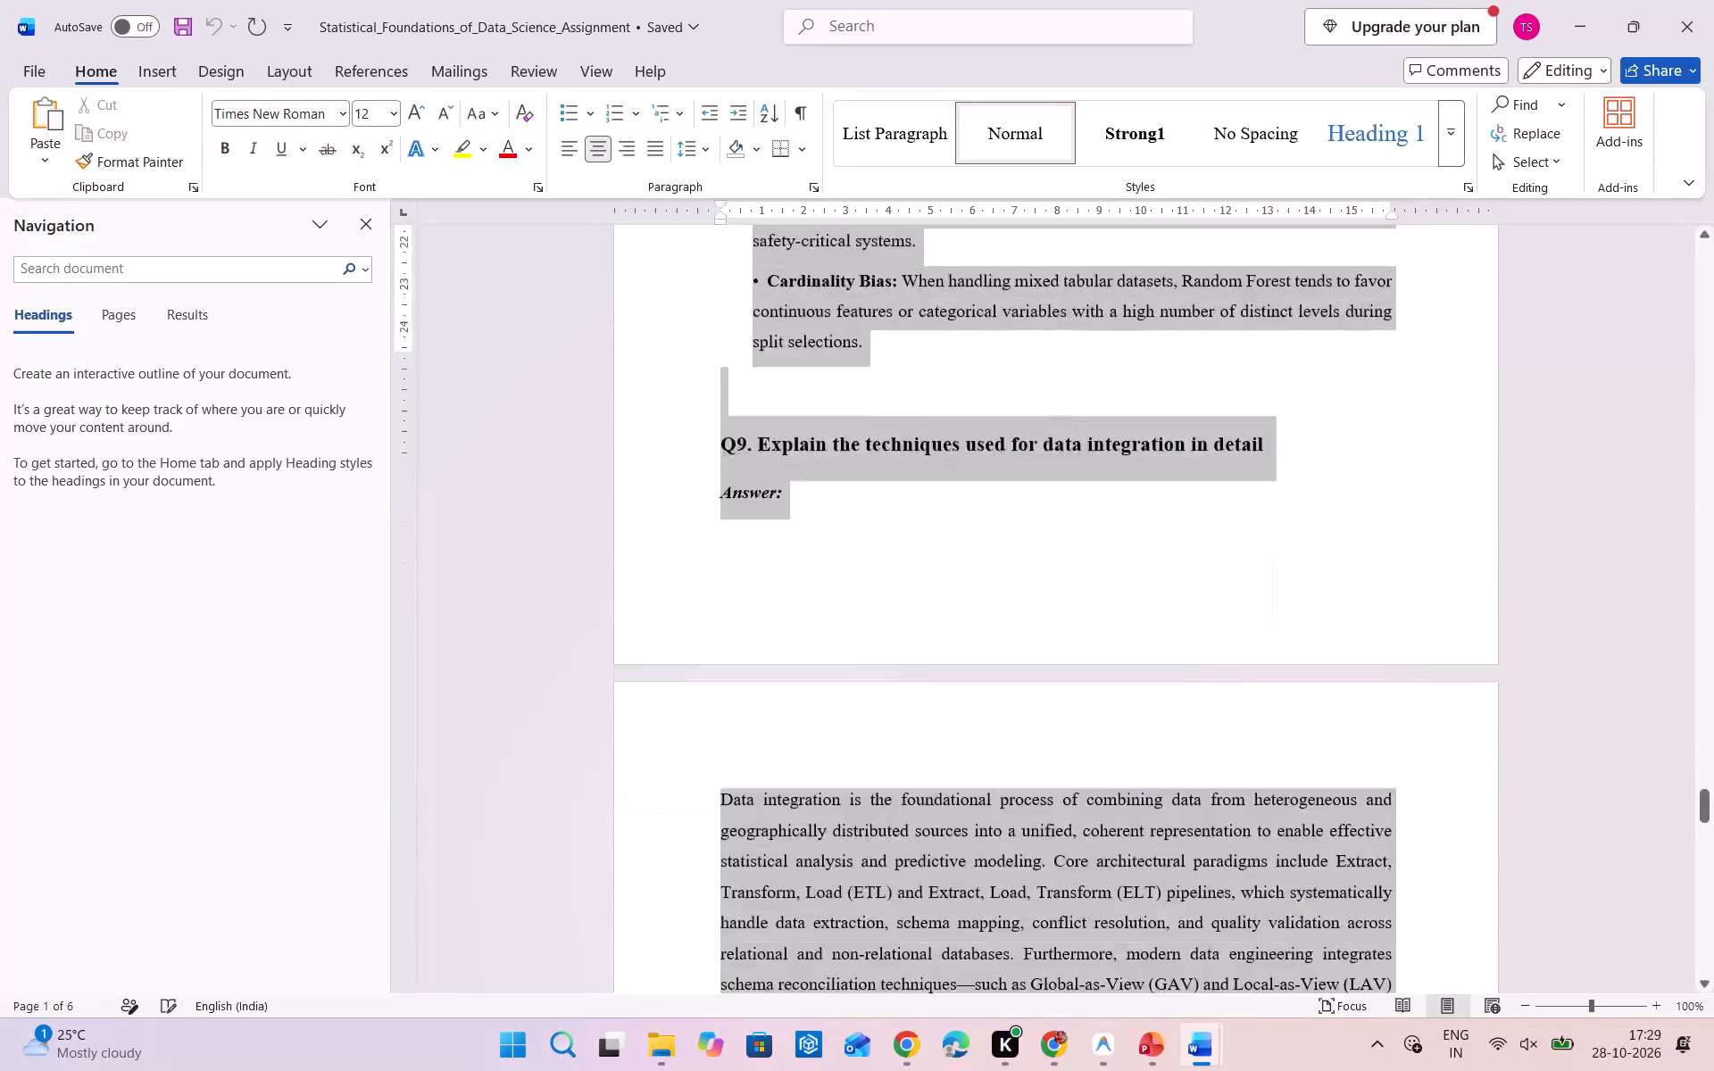
pyautogui.moveTo(830, 1070); pyautogui.dragTo(835, 1057)
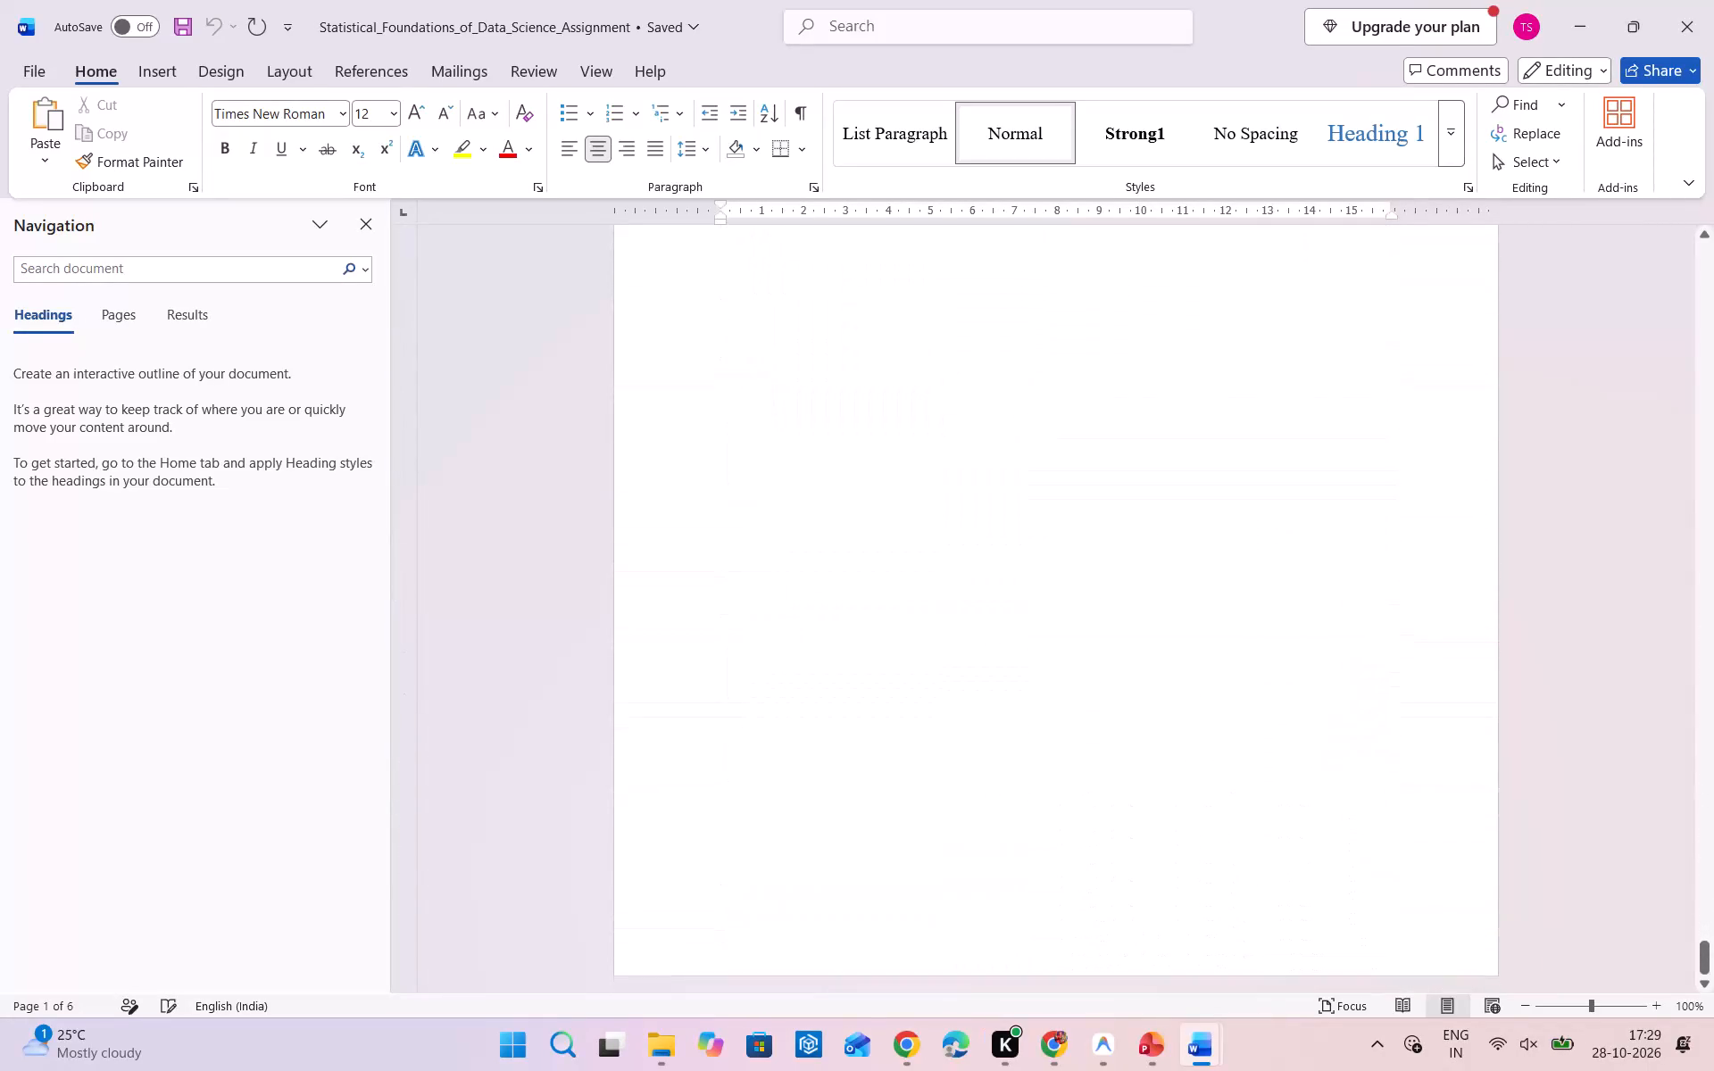
pyautogui.moveTo(835, 1057); pyautogui.dragTo(1034, 299)
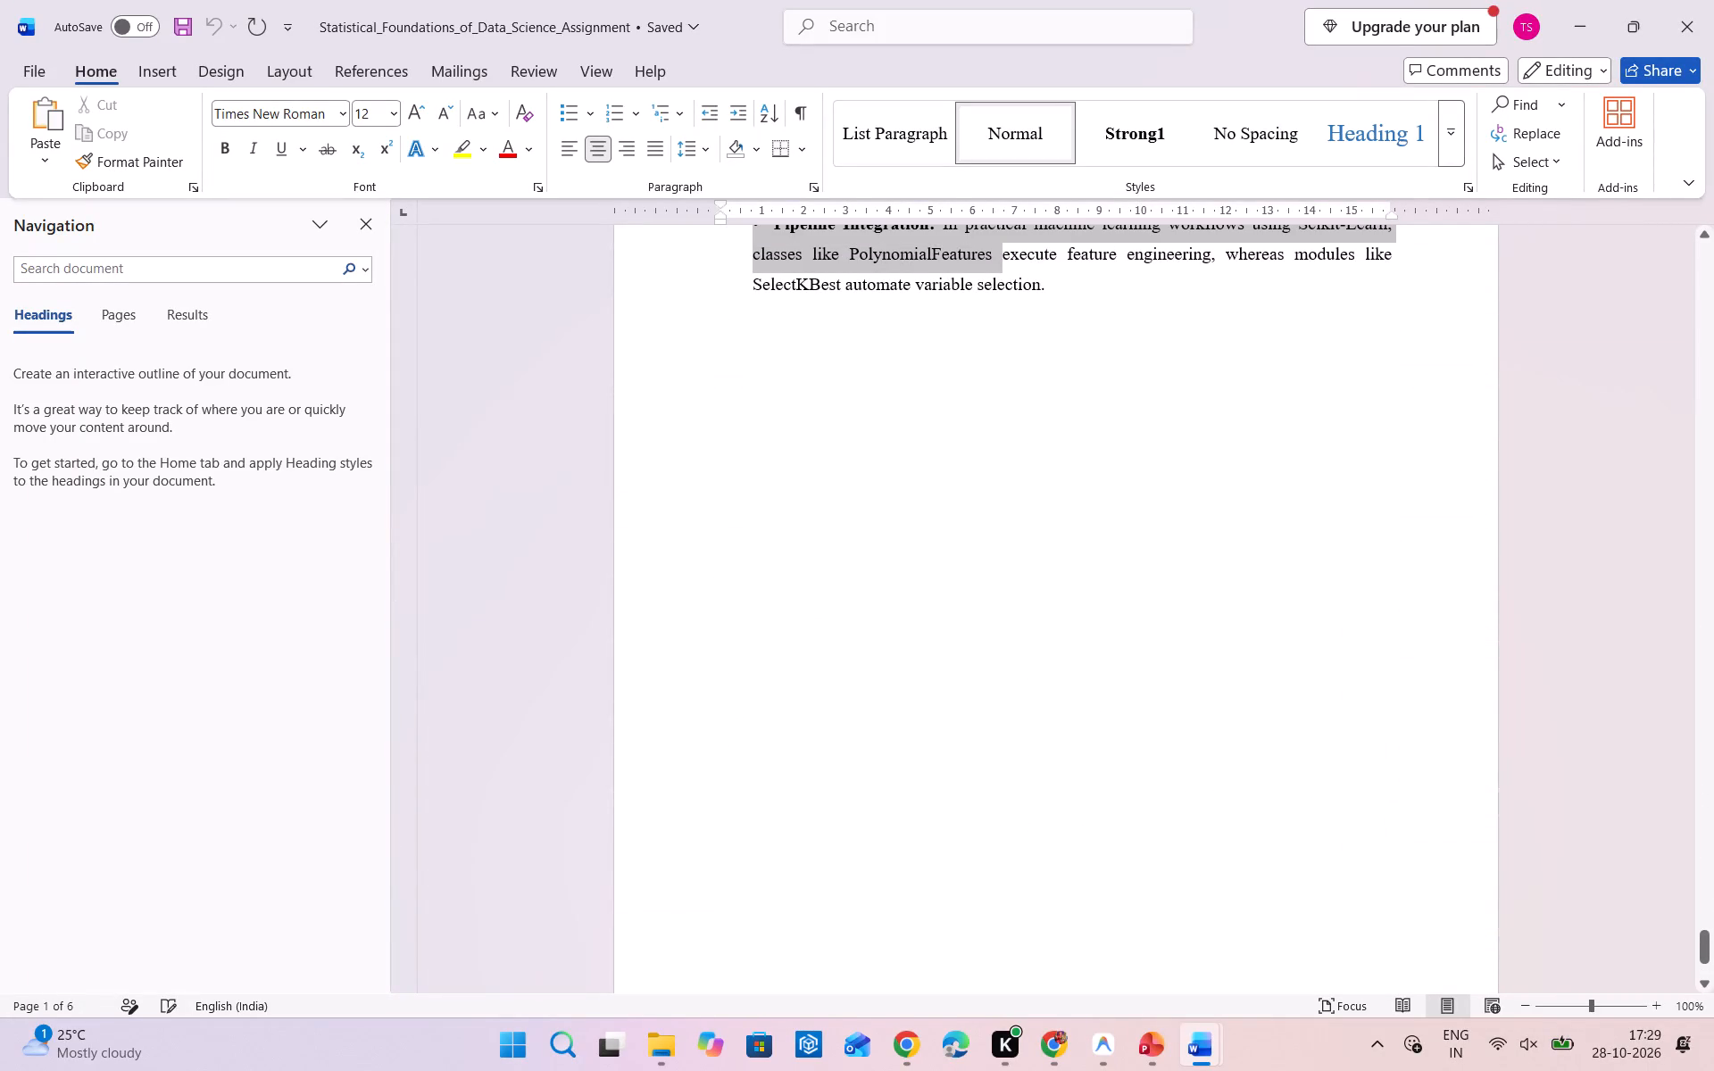
pyautogui.moveTo(1034, 299); pyautogui.dragTo(1052, 296)
pyautogui.hotkey('ctrl', 'c')
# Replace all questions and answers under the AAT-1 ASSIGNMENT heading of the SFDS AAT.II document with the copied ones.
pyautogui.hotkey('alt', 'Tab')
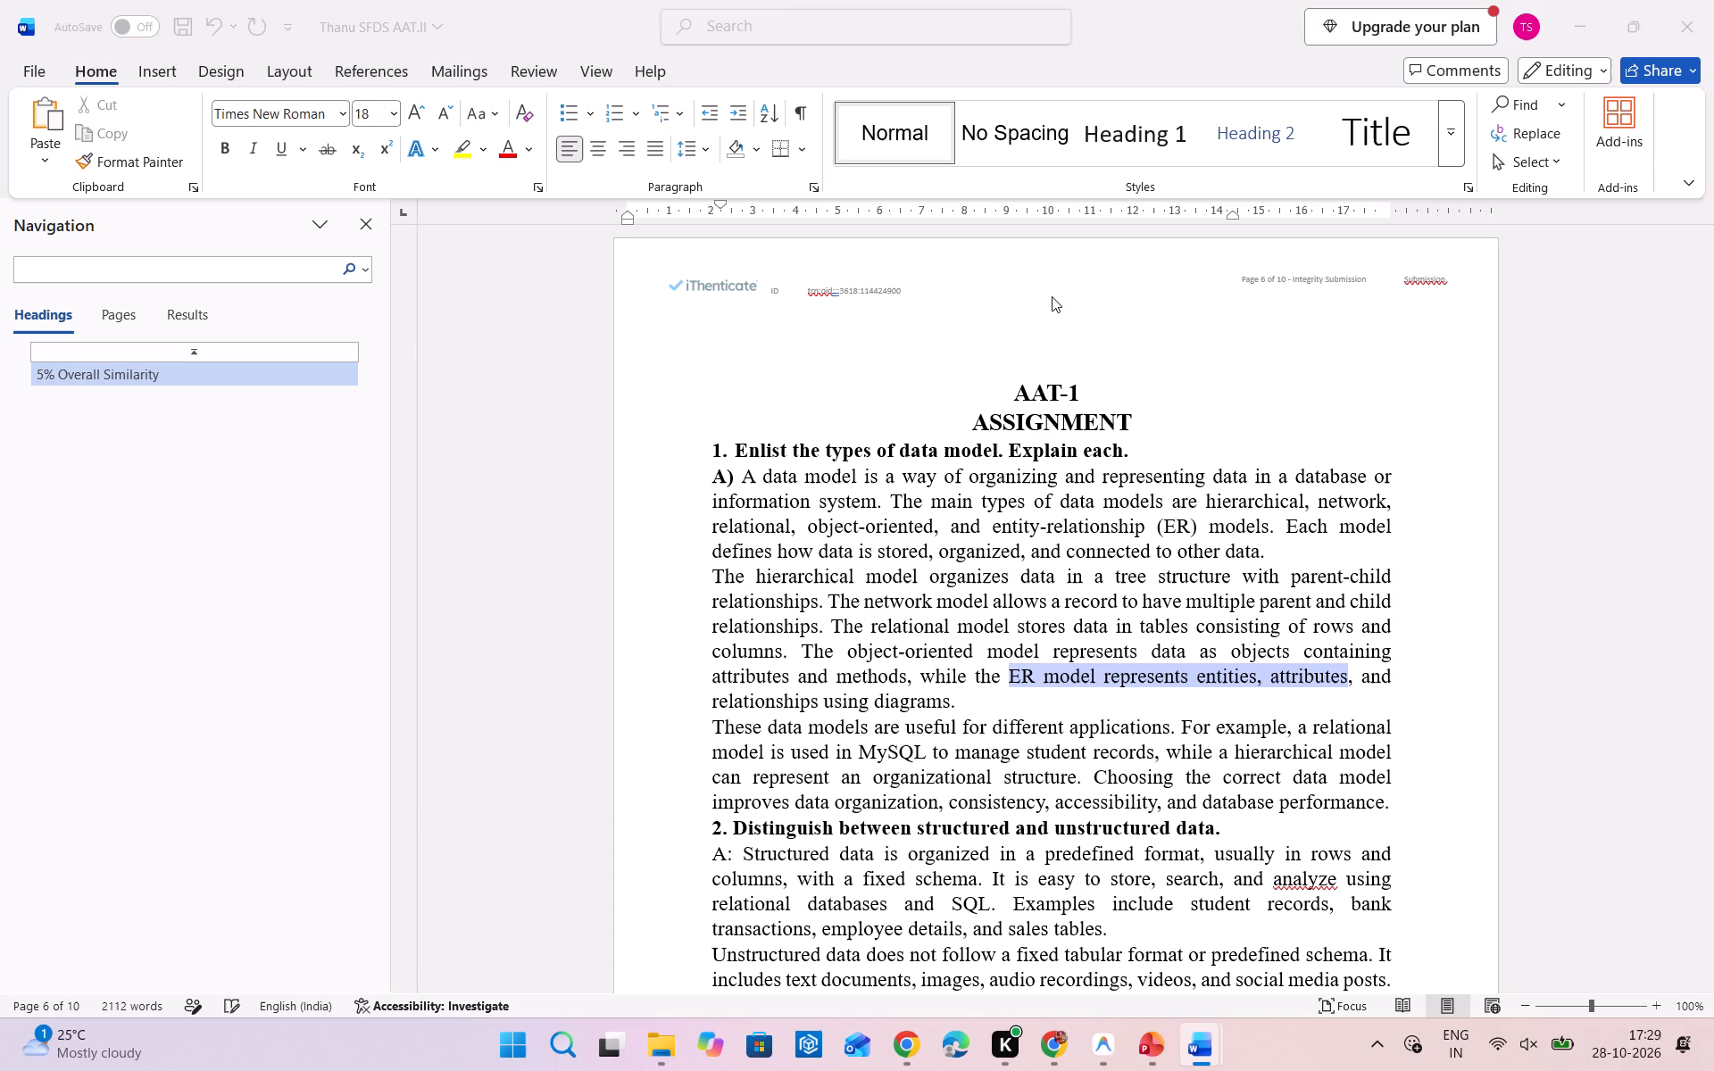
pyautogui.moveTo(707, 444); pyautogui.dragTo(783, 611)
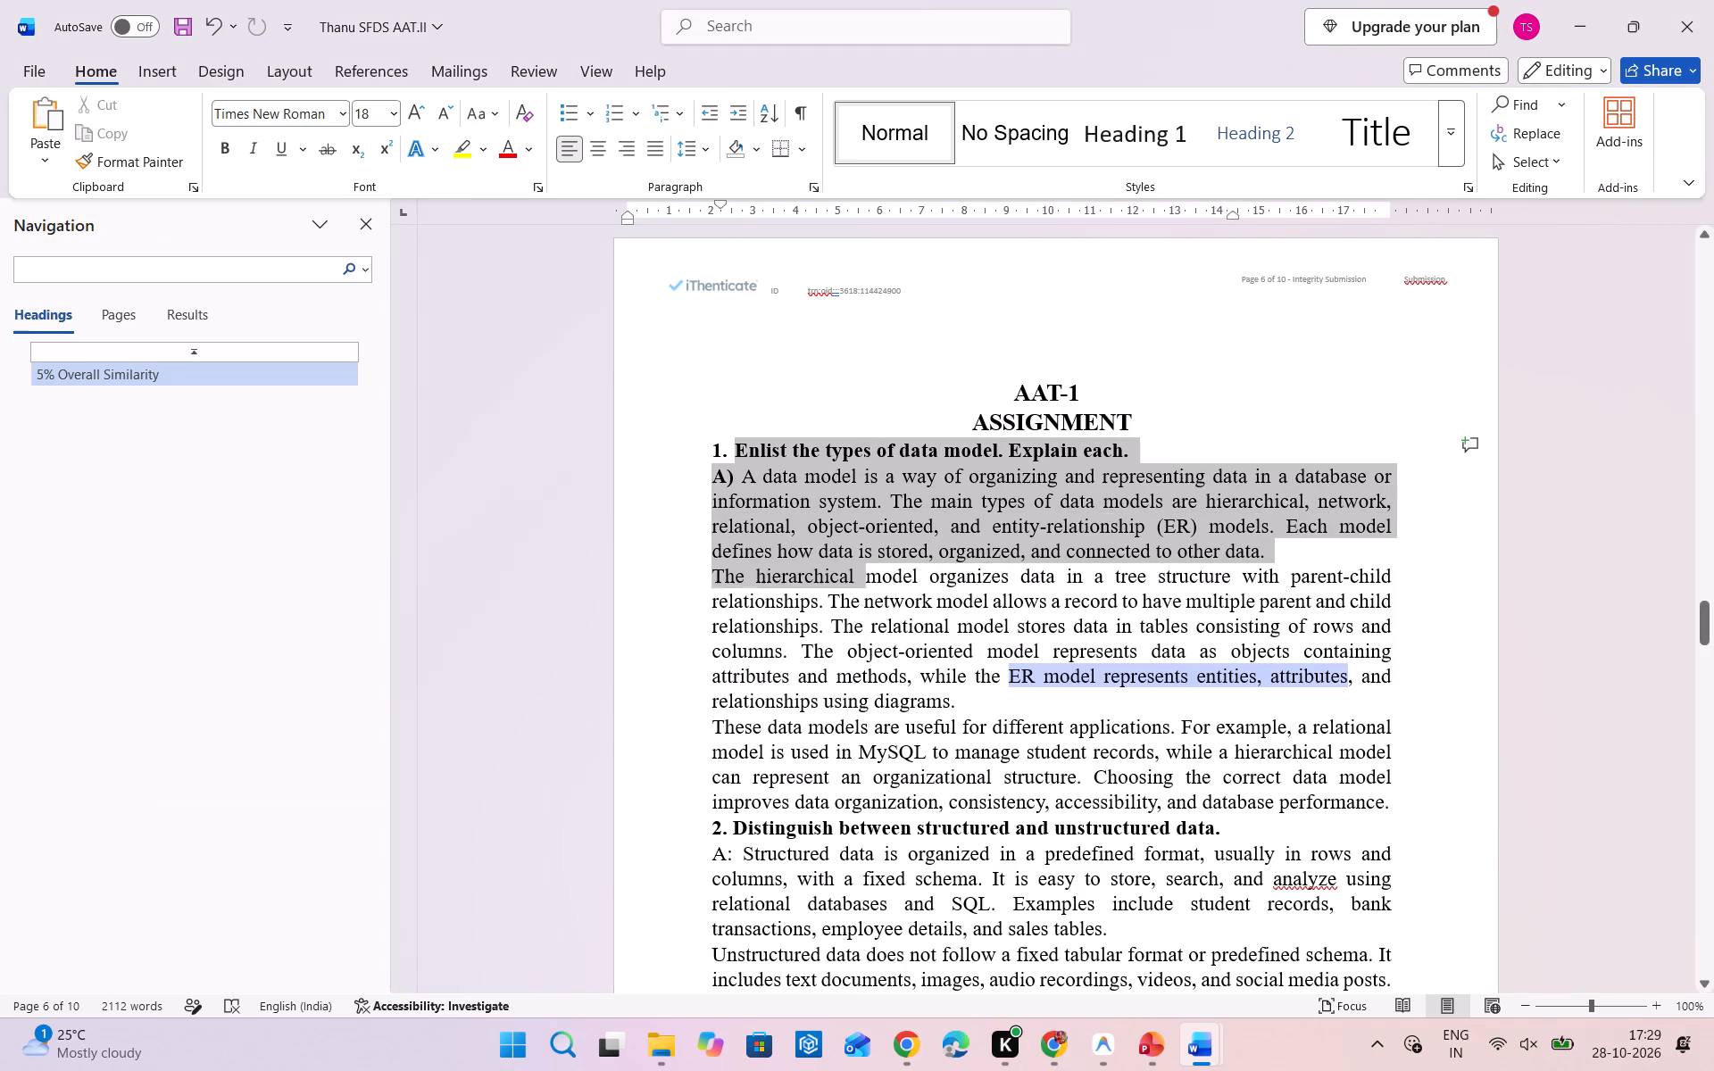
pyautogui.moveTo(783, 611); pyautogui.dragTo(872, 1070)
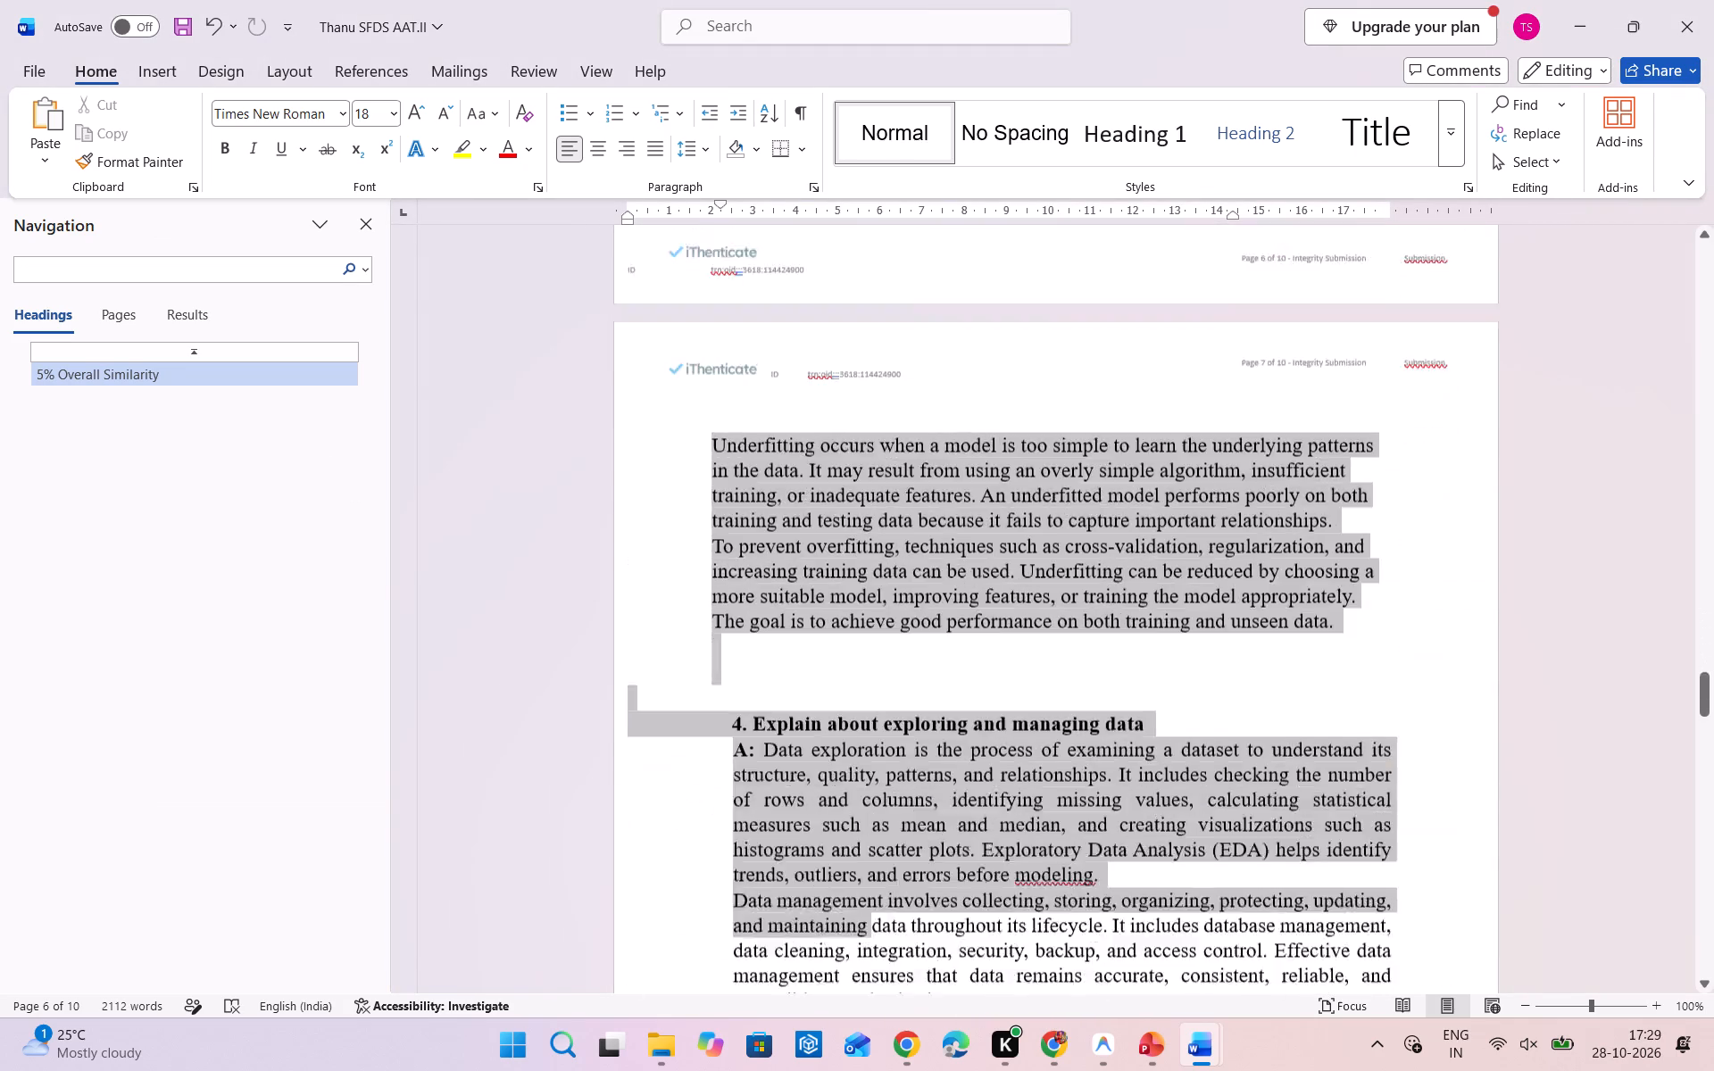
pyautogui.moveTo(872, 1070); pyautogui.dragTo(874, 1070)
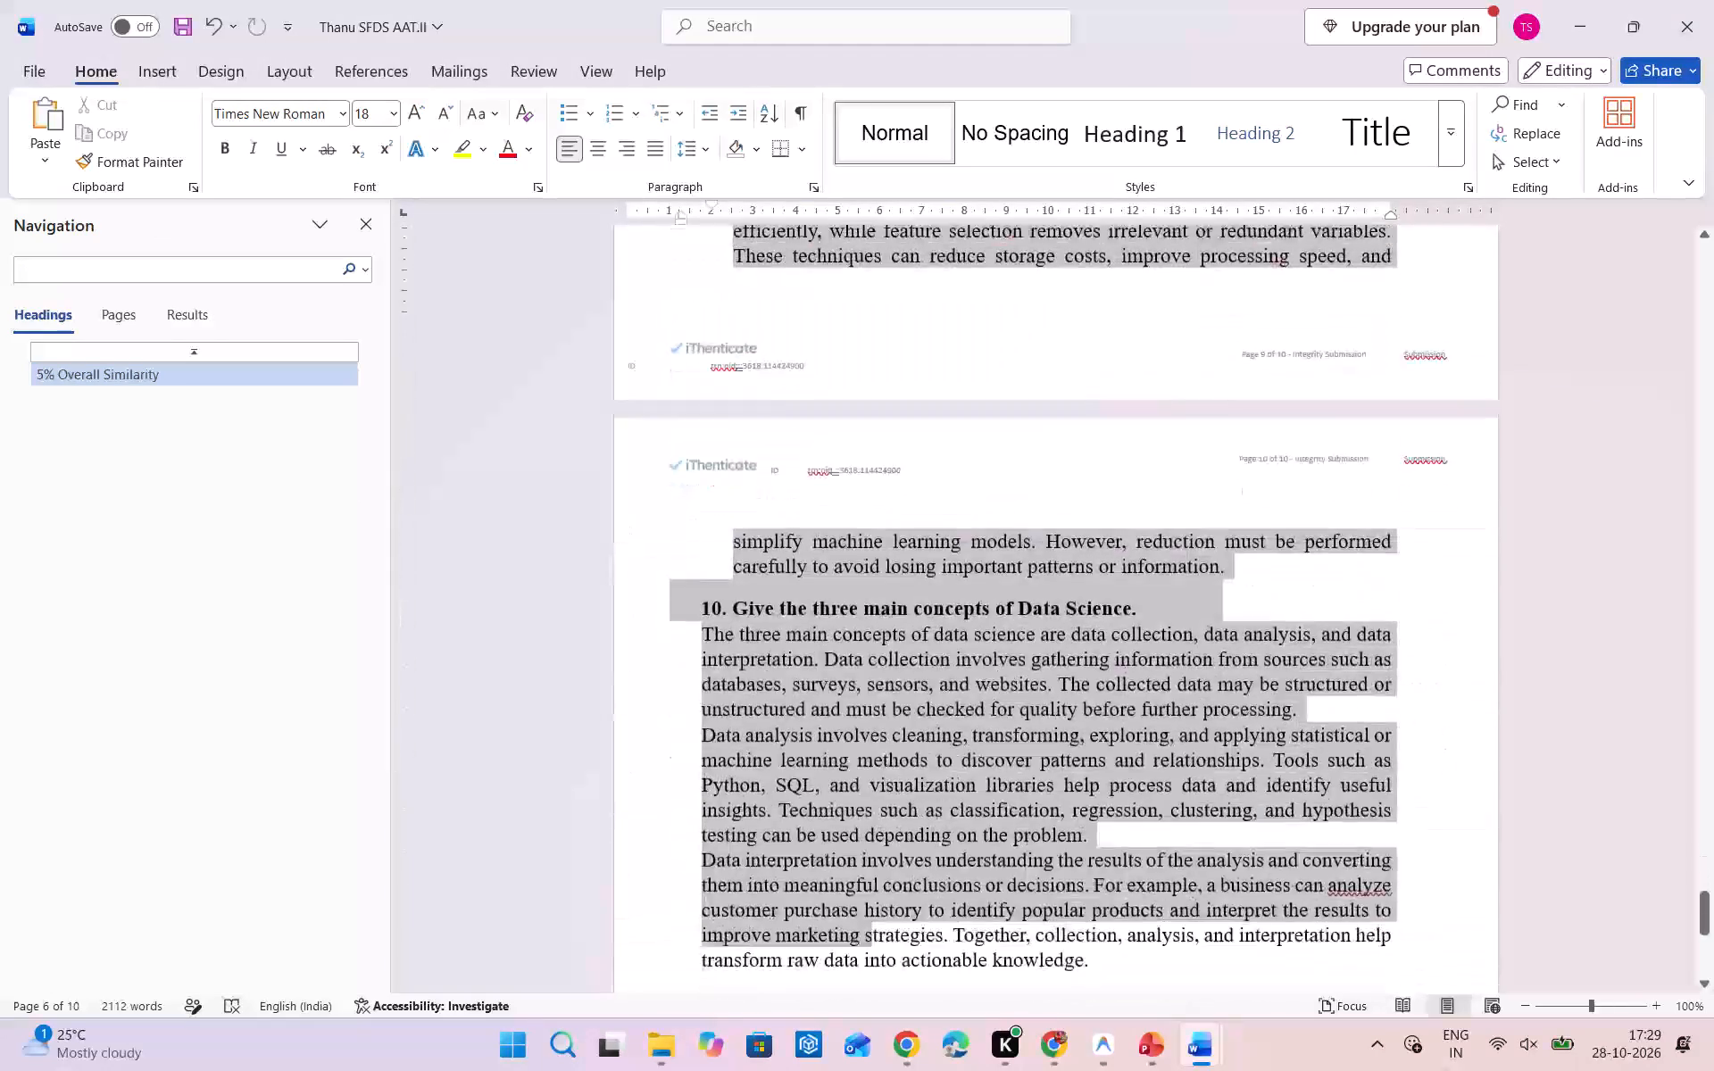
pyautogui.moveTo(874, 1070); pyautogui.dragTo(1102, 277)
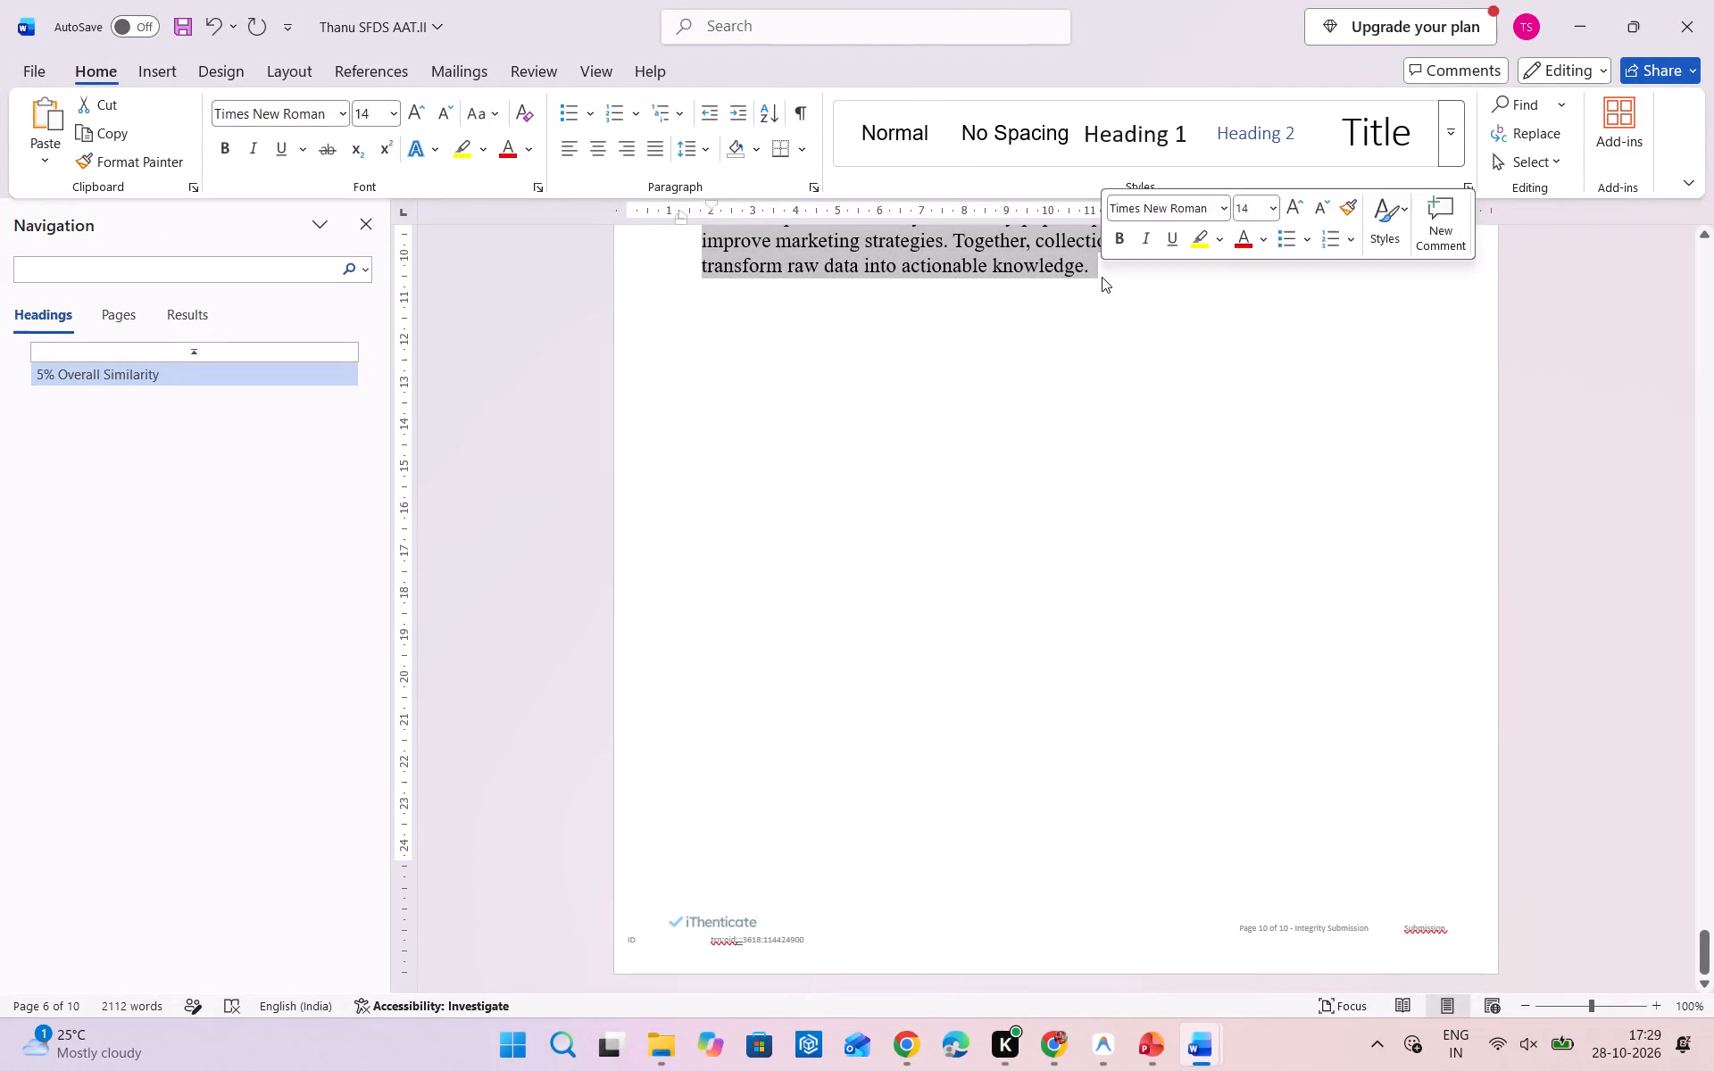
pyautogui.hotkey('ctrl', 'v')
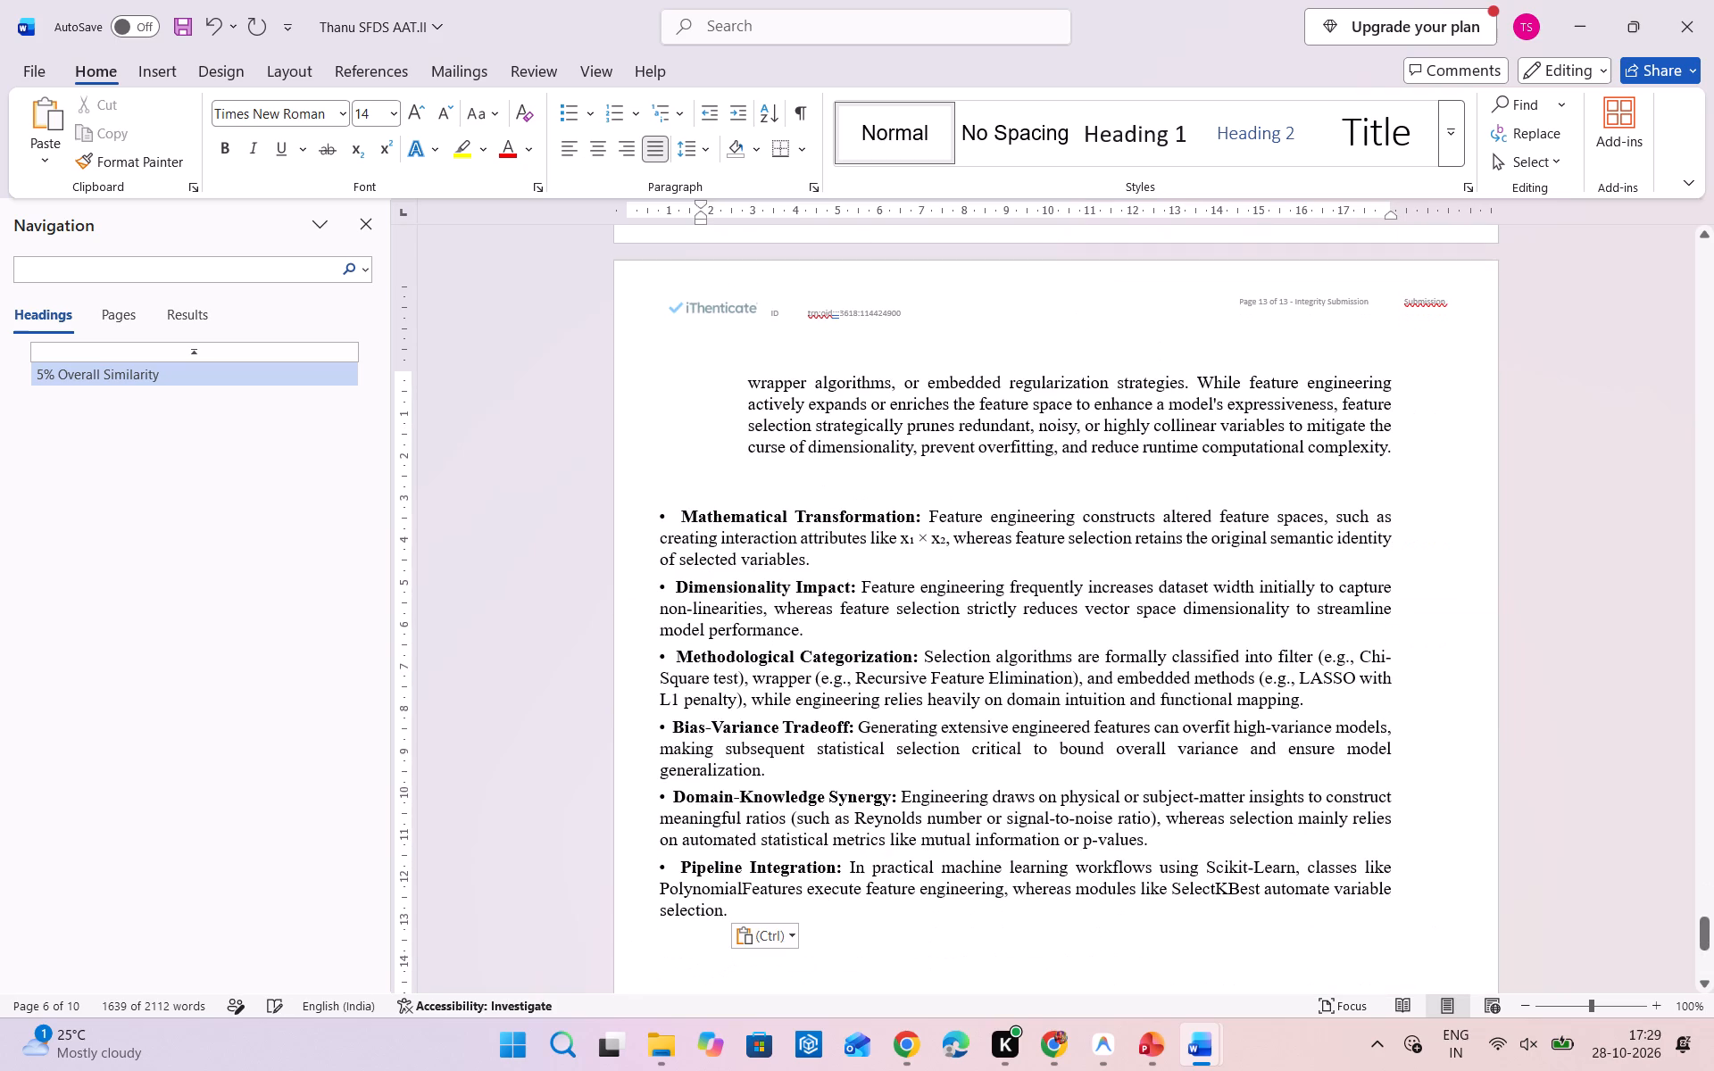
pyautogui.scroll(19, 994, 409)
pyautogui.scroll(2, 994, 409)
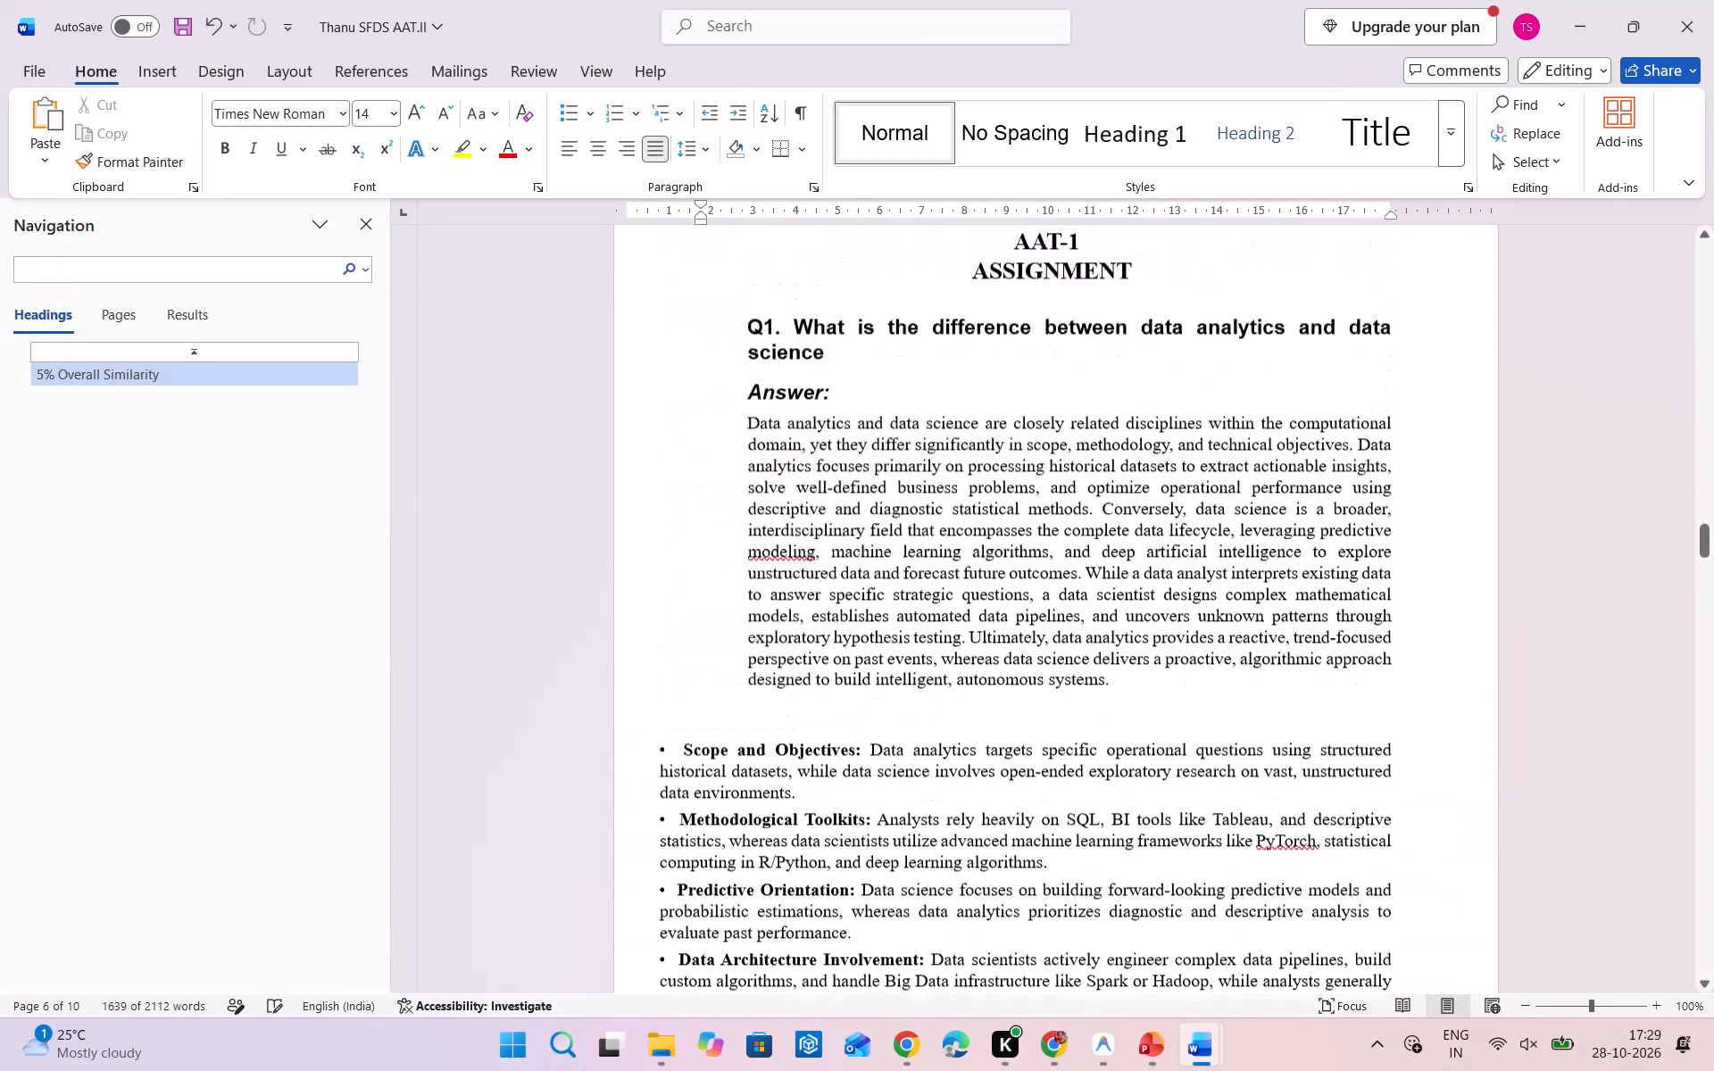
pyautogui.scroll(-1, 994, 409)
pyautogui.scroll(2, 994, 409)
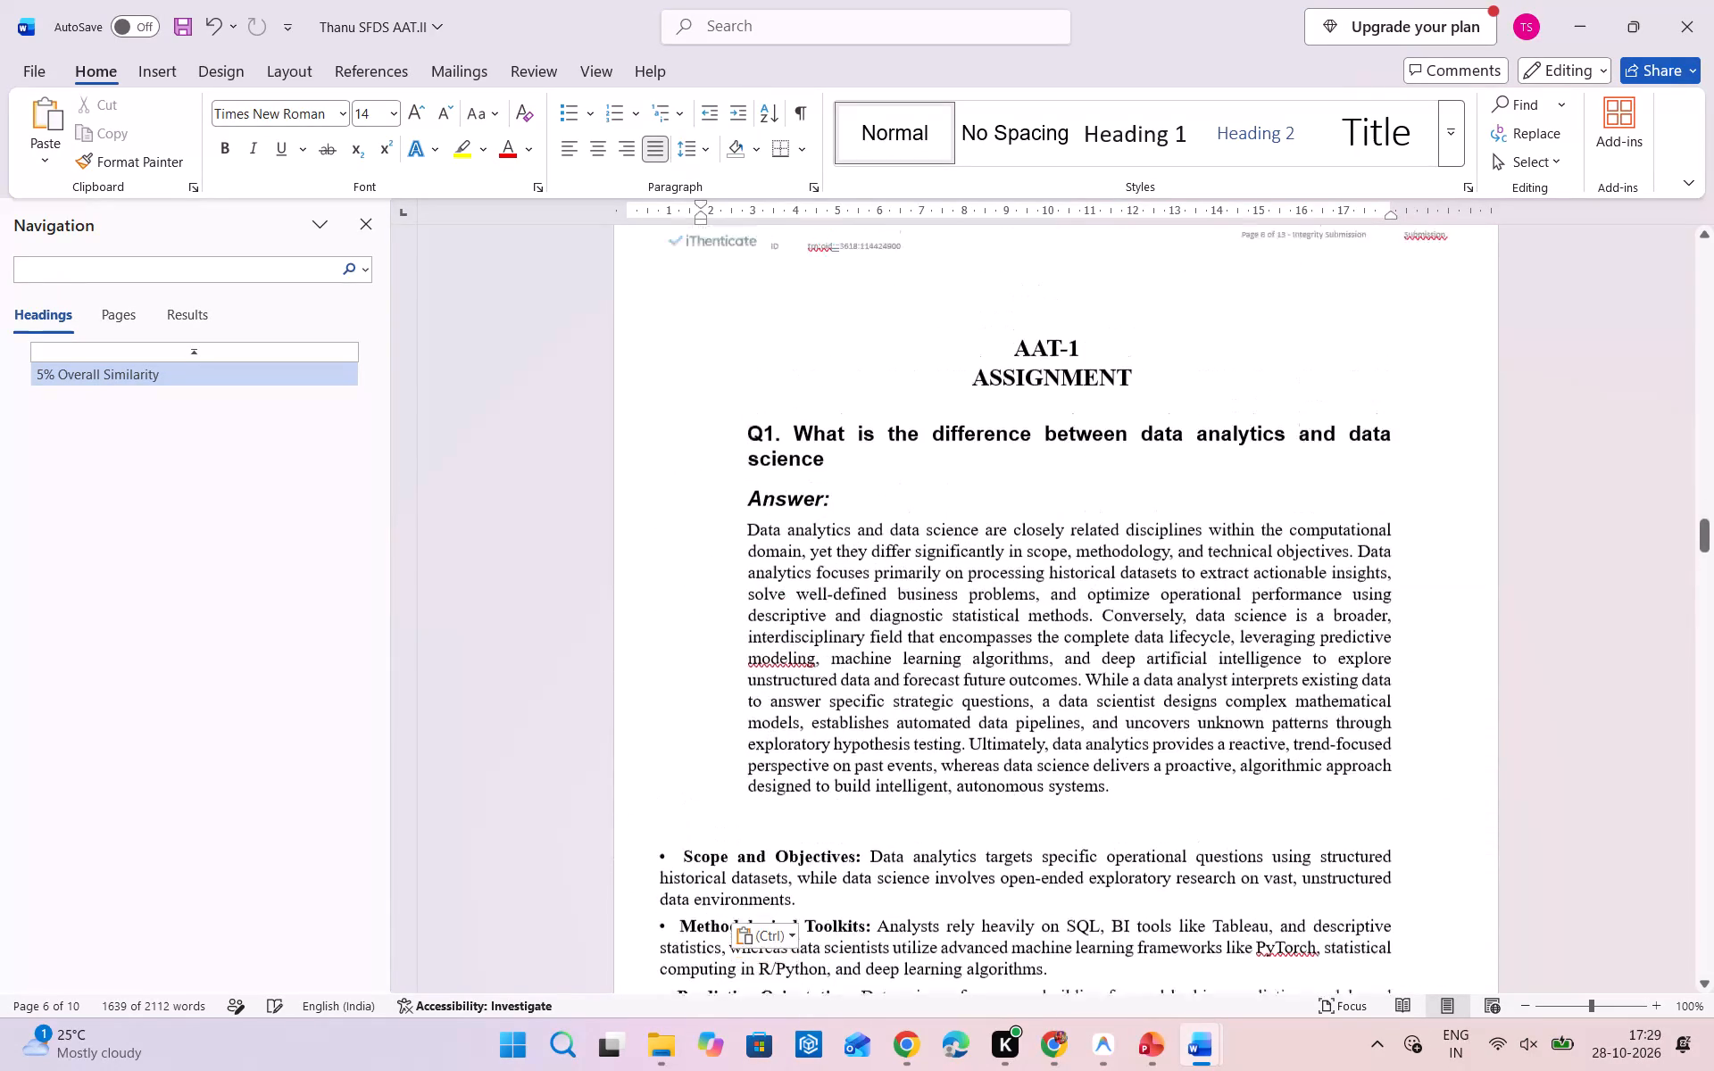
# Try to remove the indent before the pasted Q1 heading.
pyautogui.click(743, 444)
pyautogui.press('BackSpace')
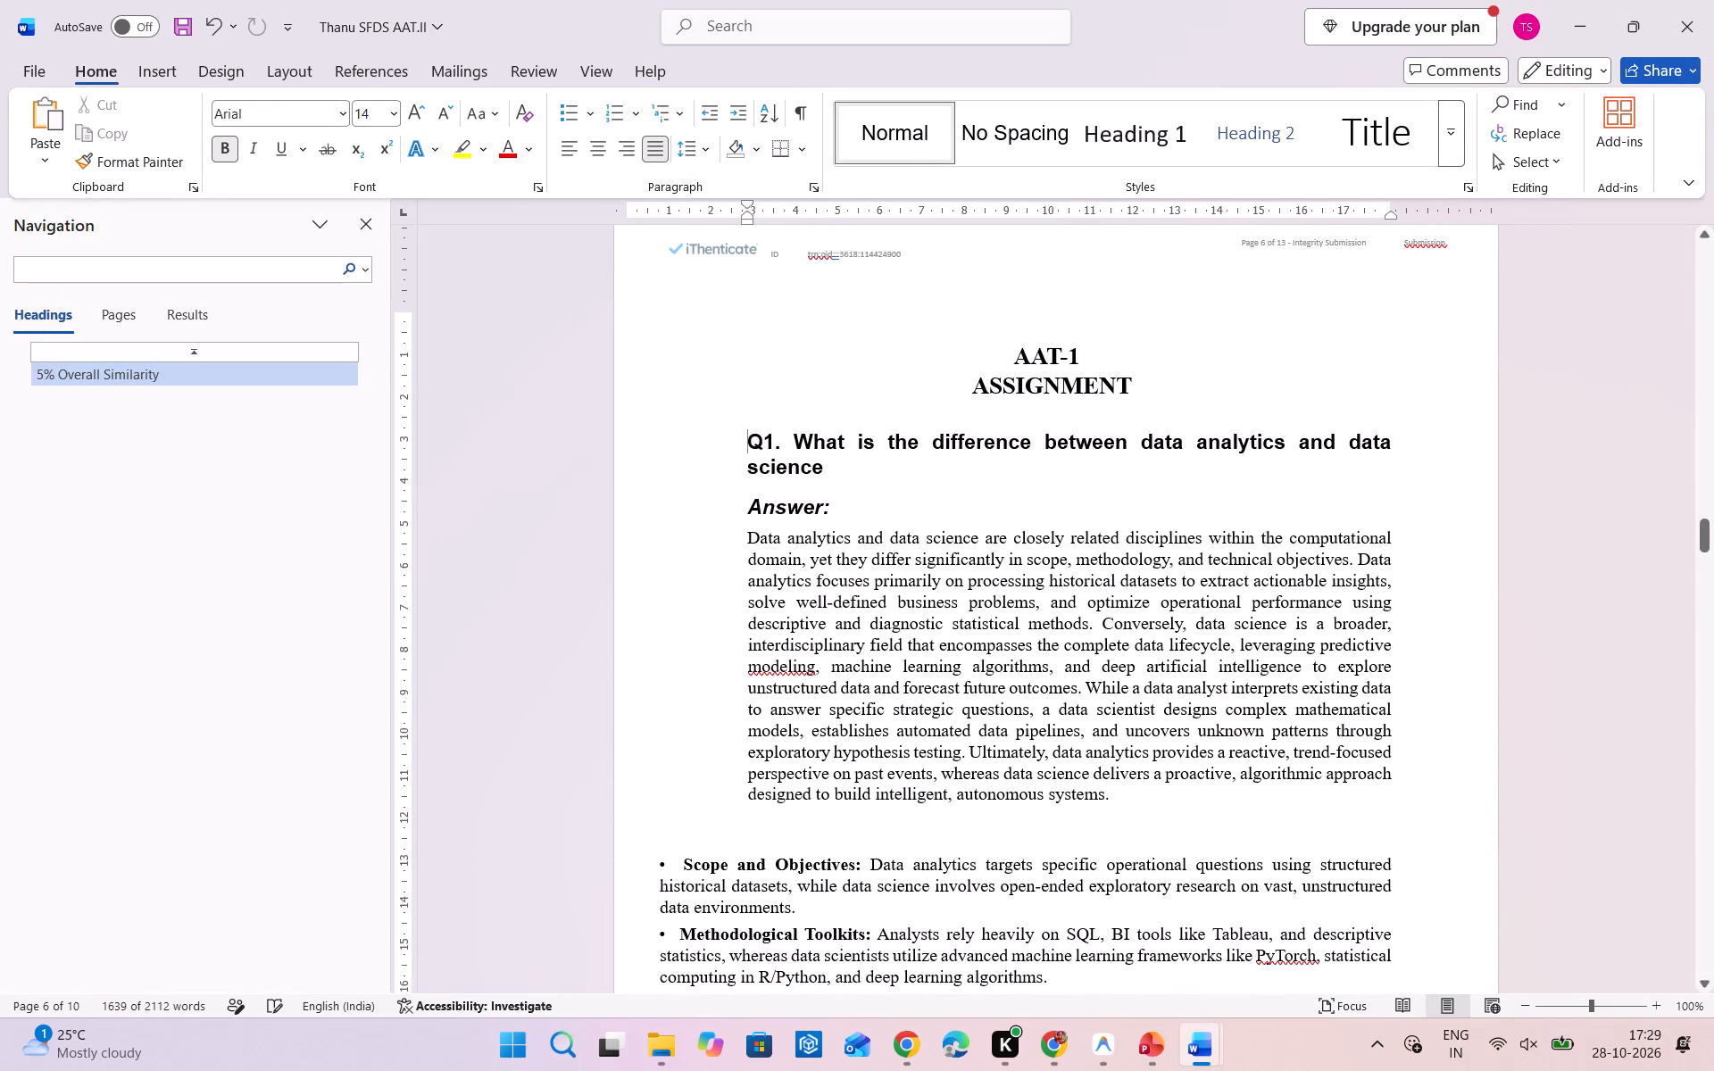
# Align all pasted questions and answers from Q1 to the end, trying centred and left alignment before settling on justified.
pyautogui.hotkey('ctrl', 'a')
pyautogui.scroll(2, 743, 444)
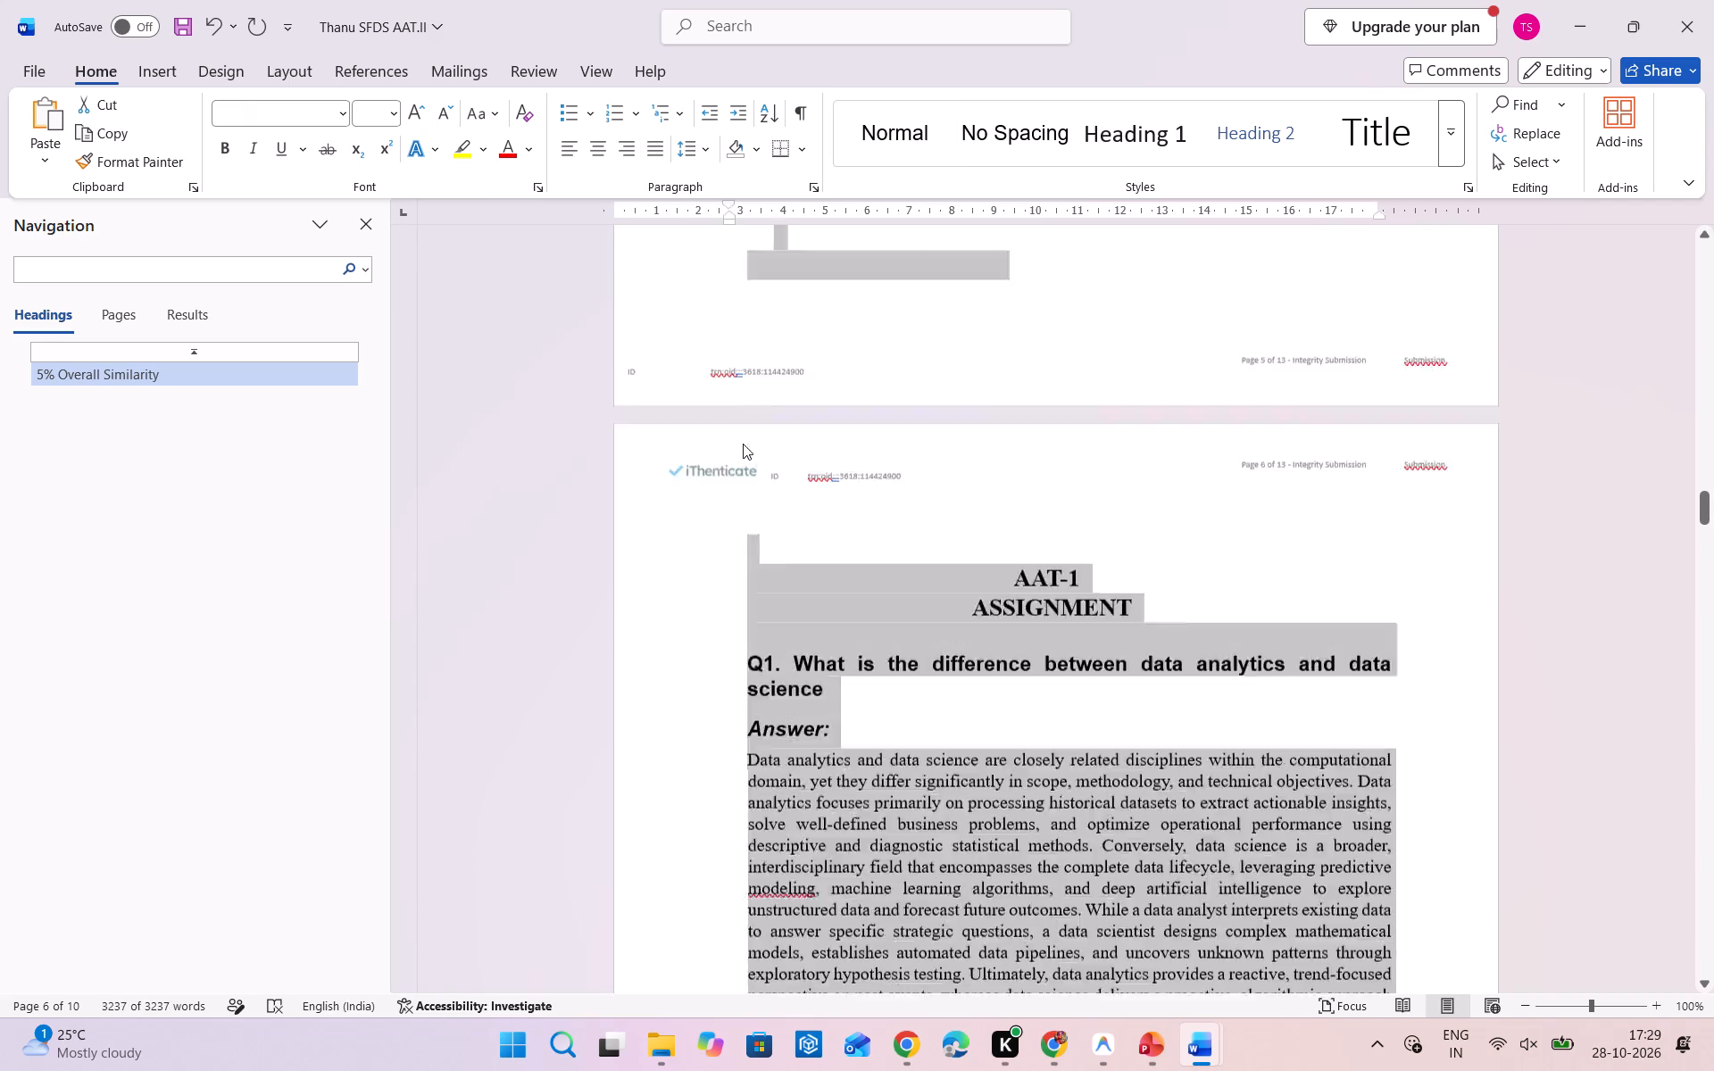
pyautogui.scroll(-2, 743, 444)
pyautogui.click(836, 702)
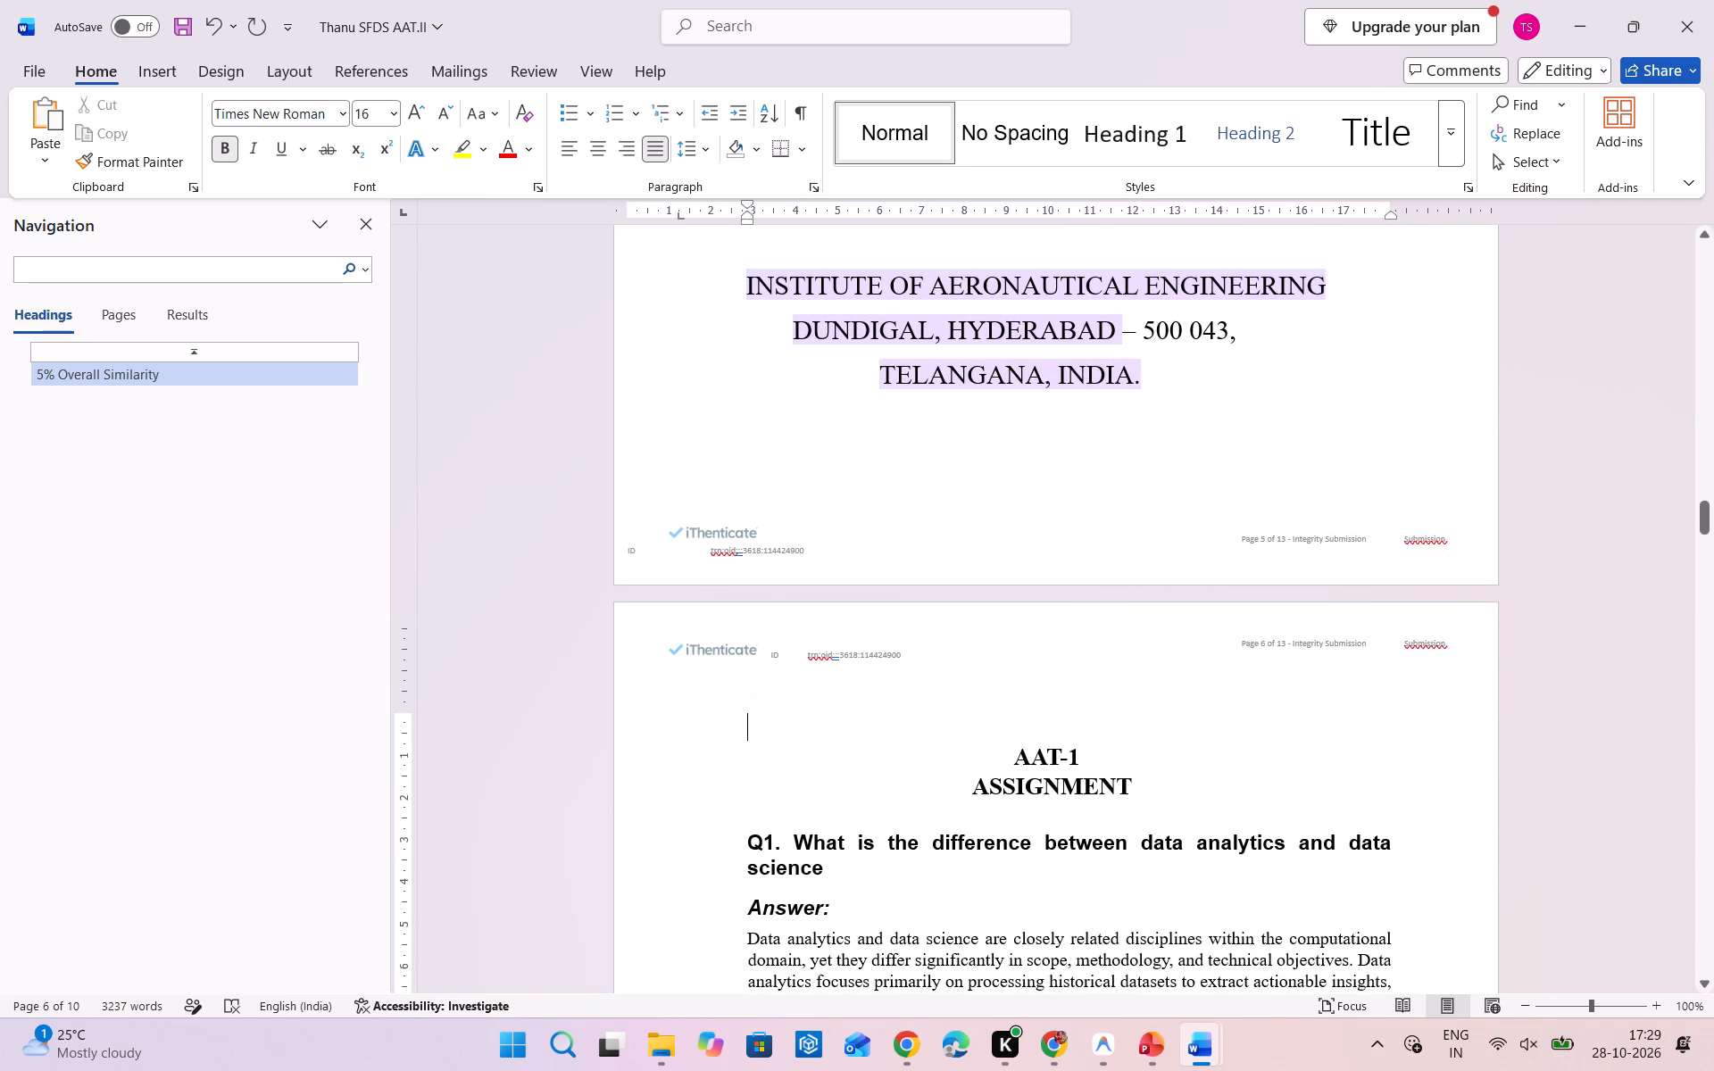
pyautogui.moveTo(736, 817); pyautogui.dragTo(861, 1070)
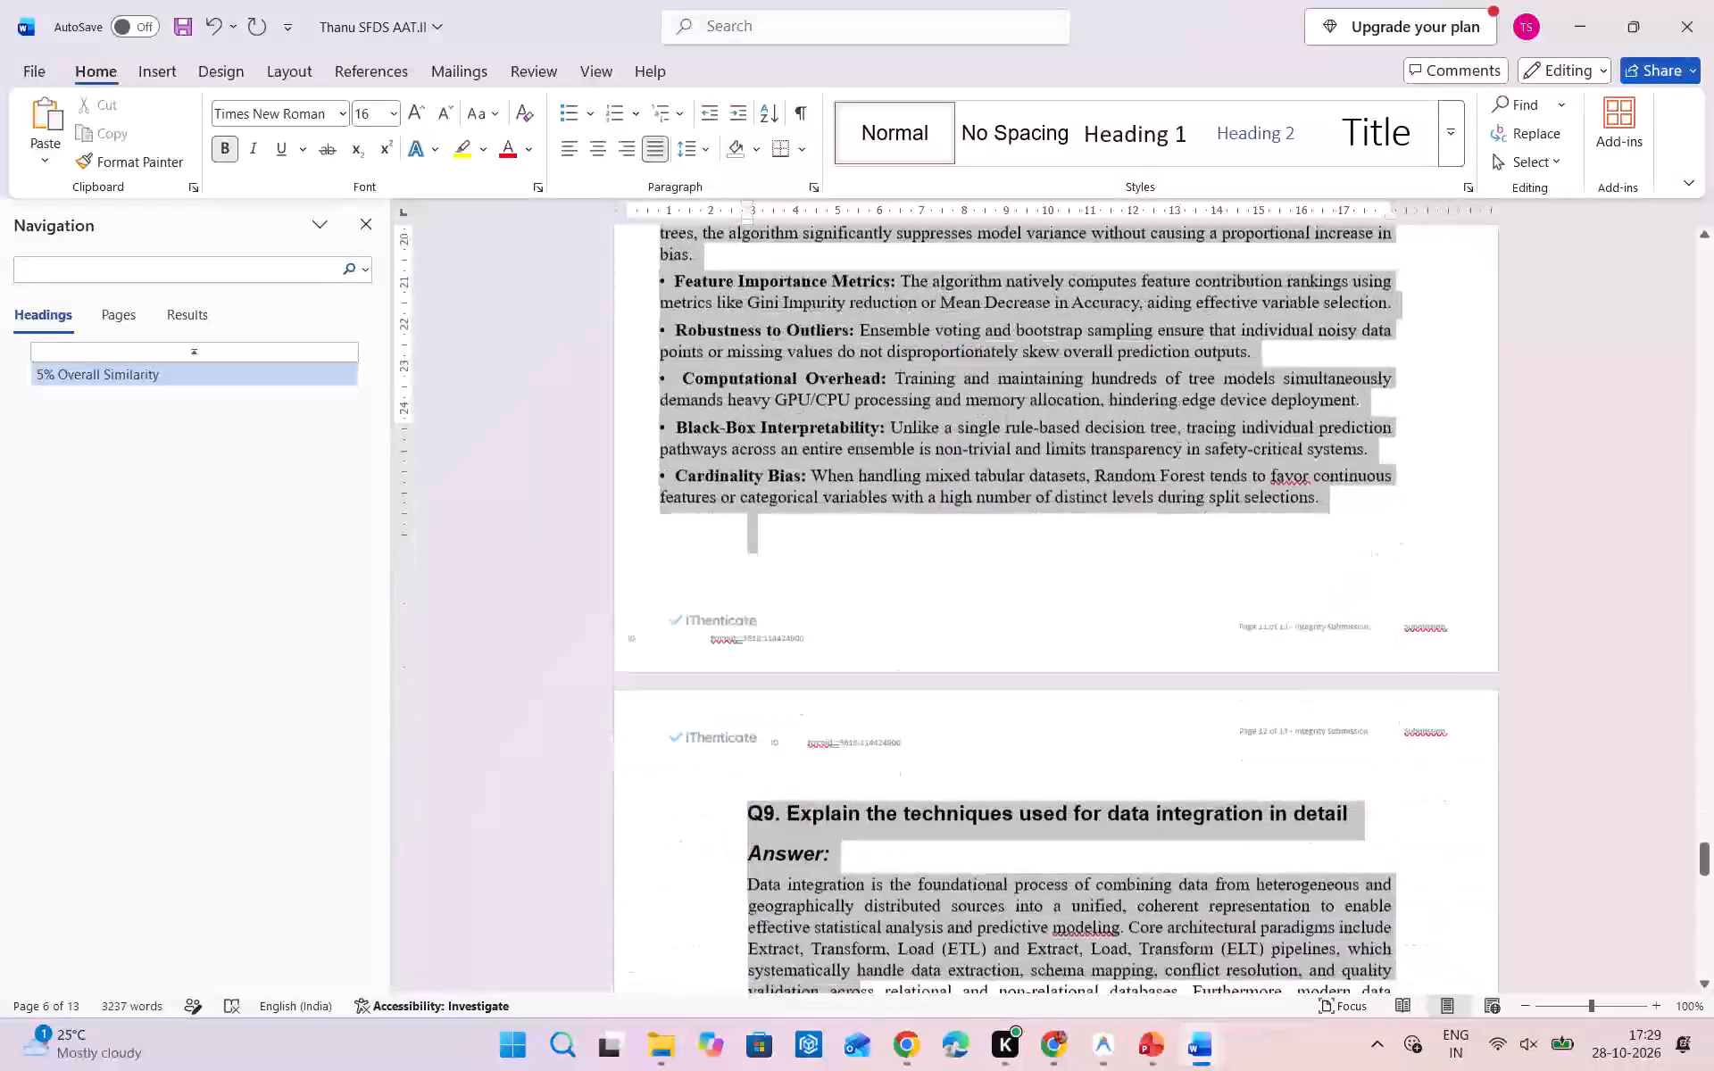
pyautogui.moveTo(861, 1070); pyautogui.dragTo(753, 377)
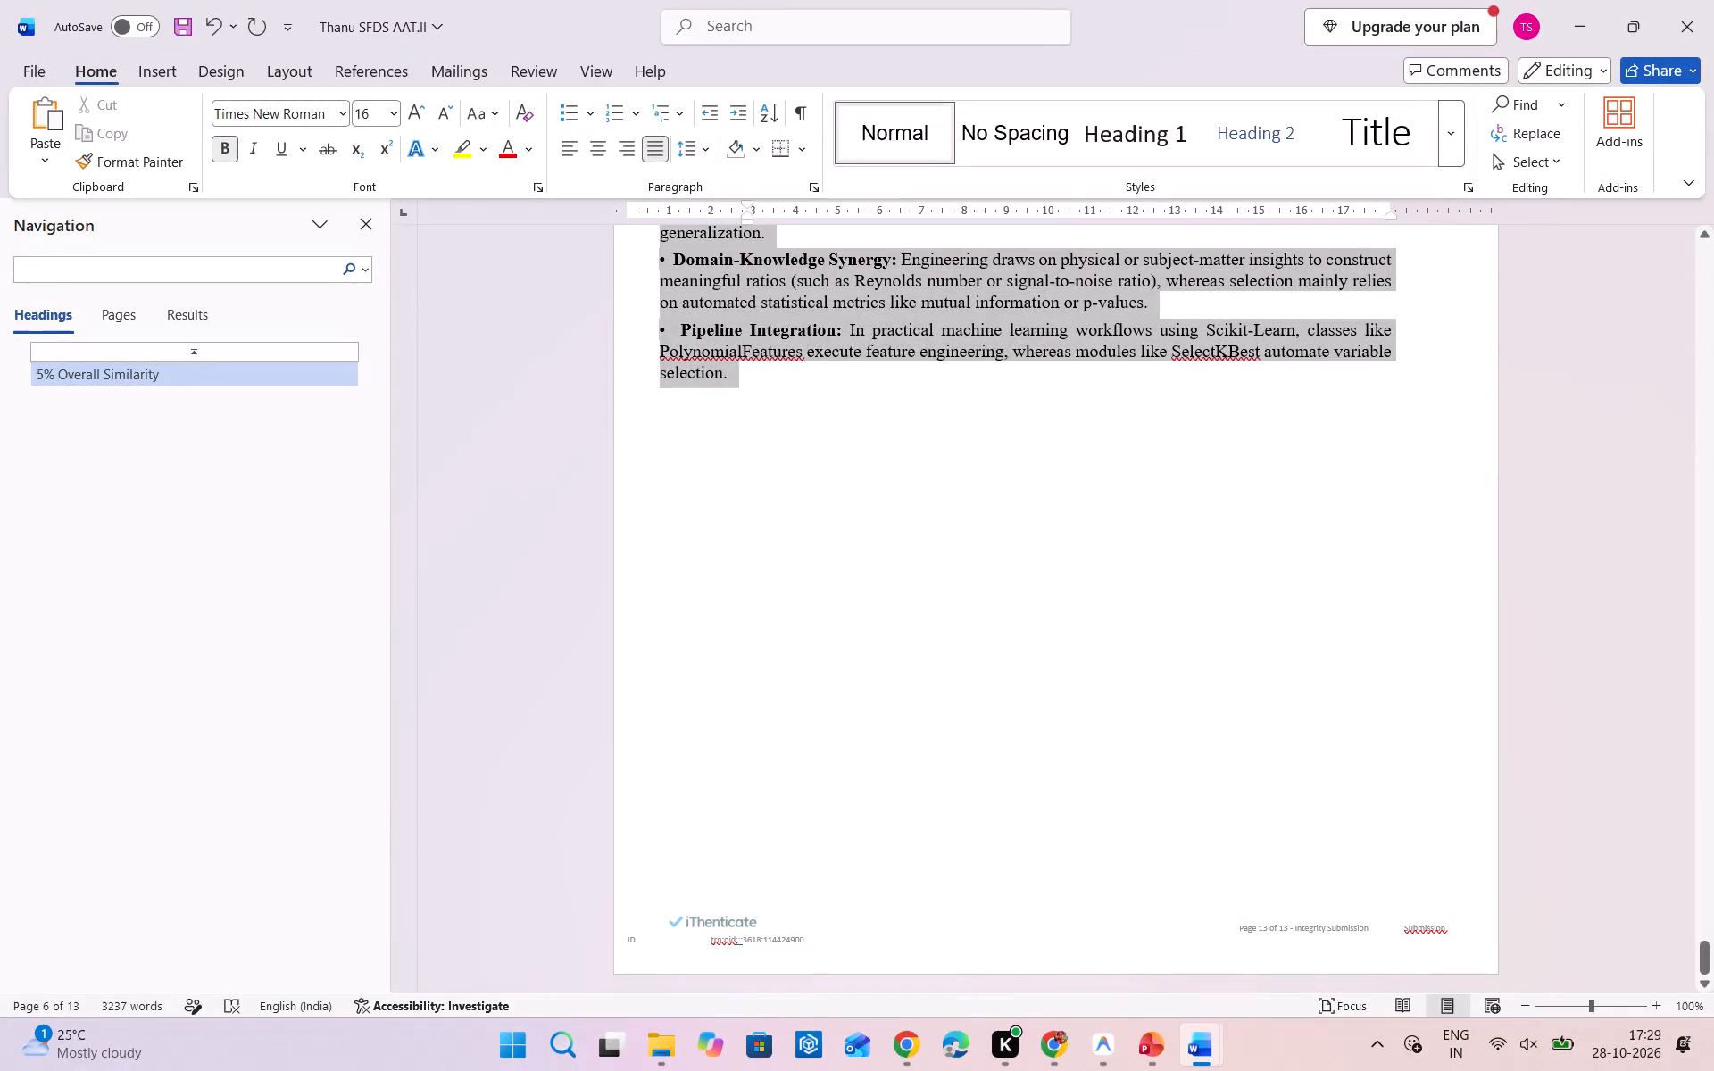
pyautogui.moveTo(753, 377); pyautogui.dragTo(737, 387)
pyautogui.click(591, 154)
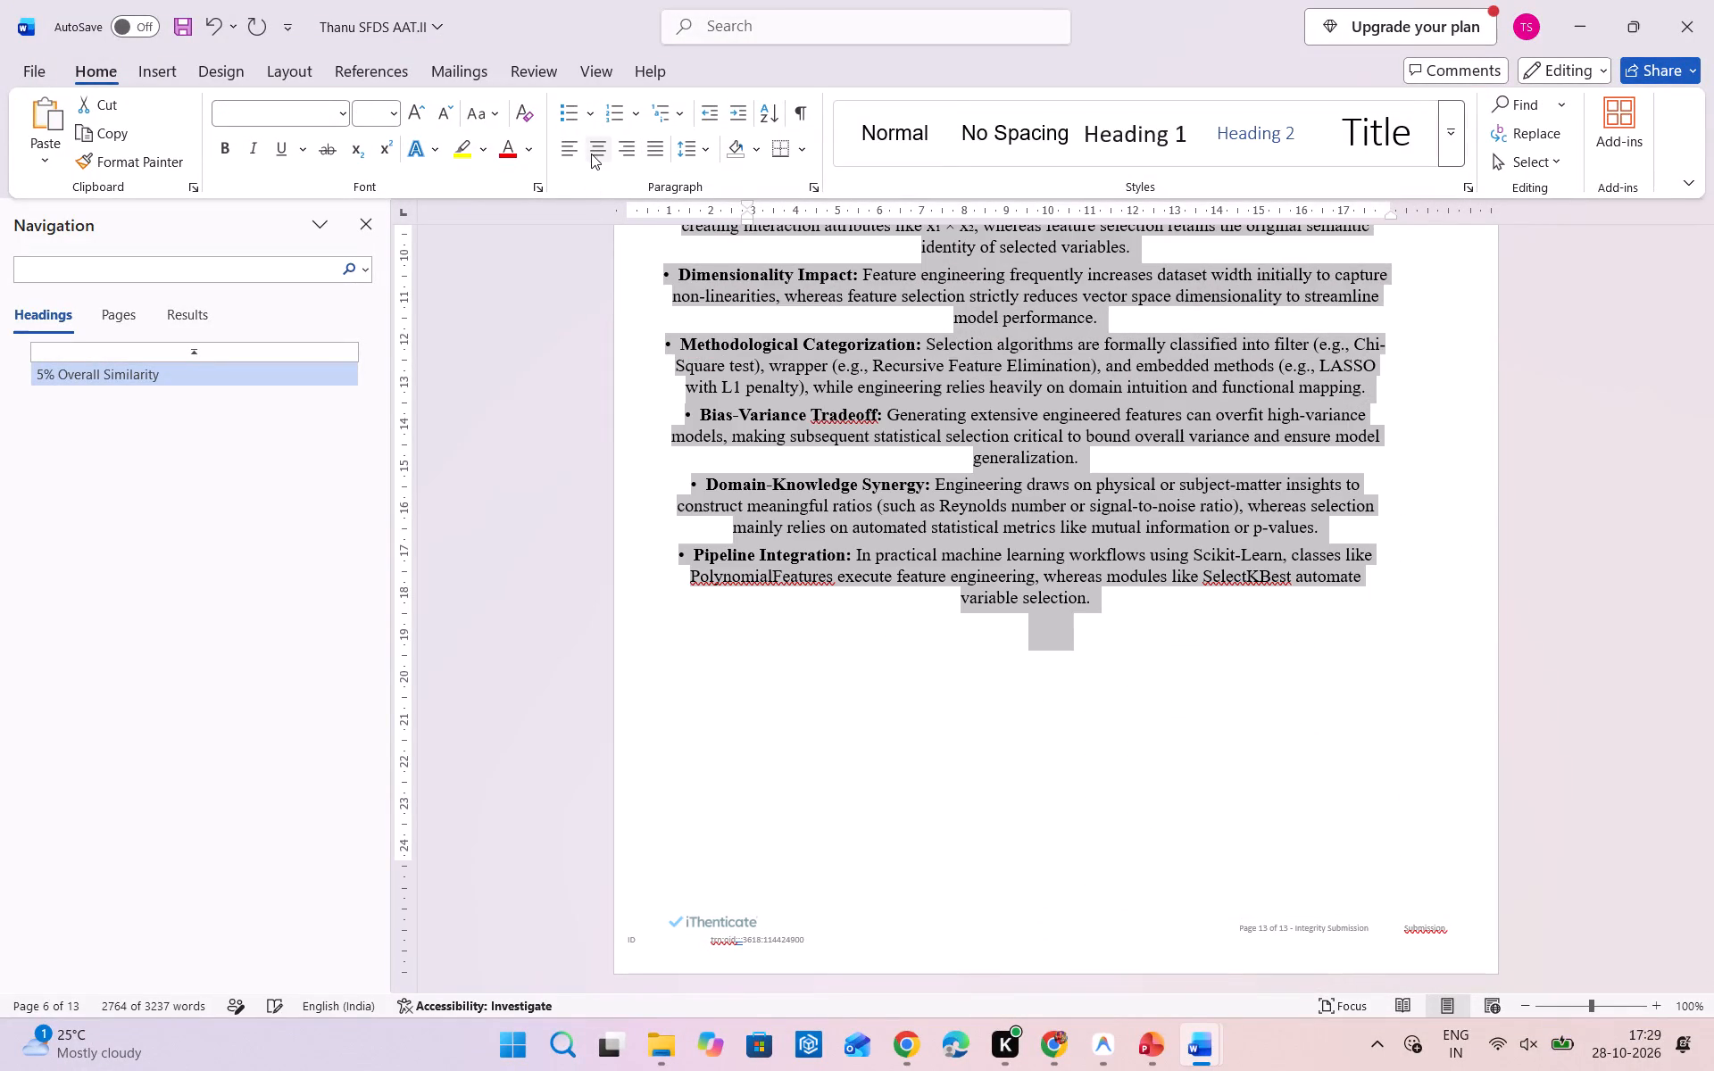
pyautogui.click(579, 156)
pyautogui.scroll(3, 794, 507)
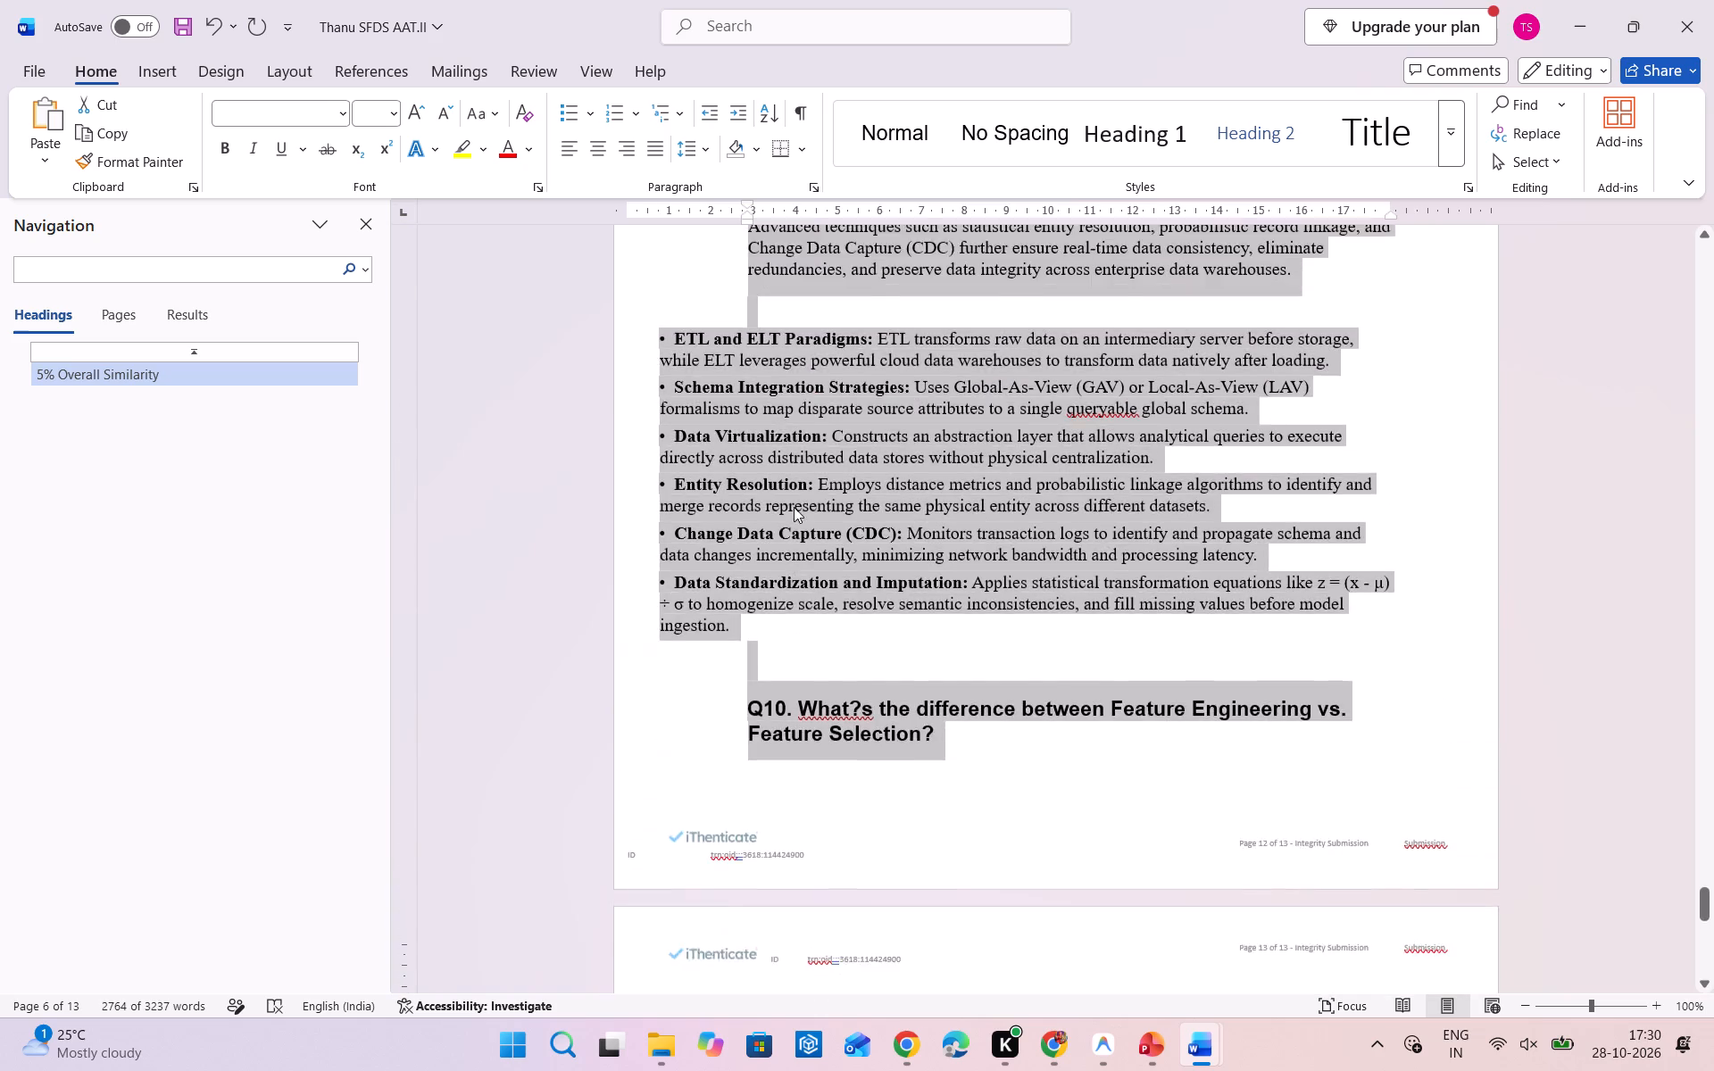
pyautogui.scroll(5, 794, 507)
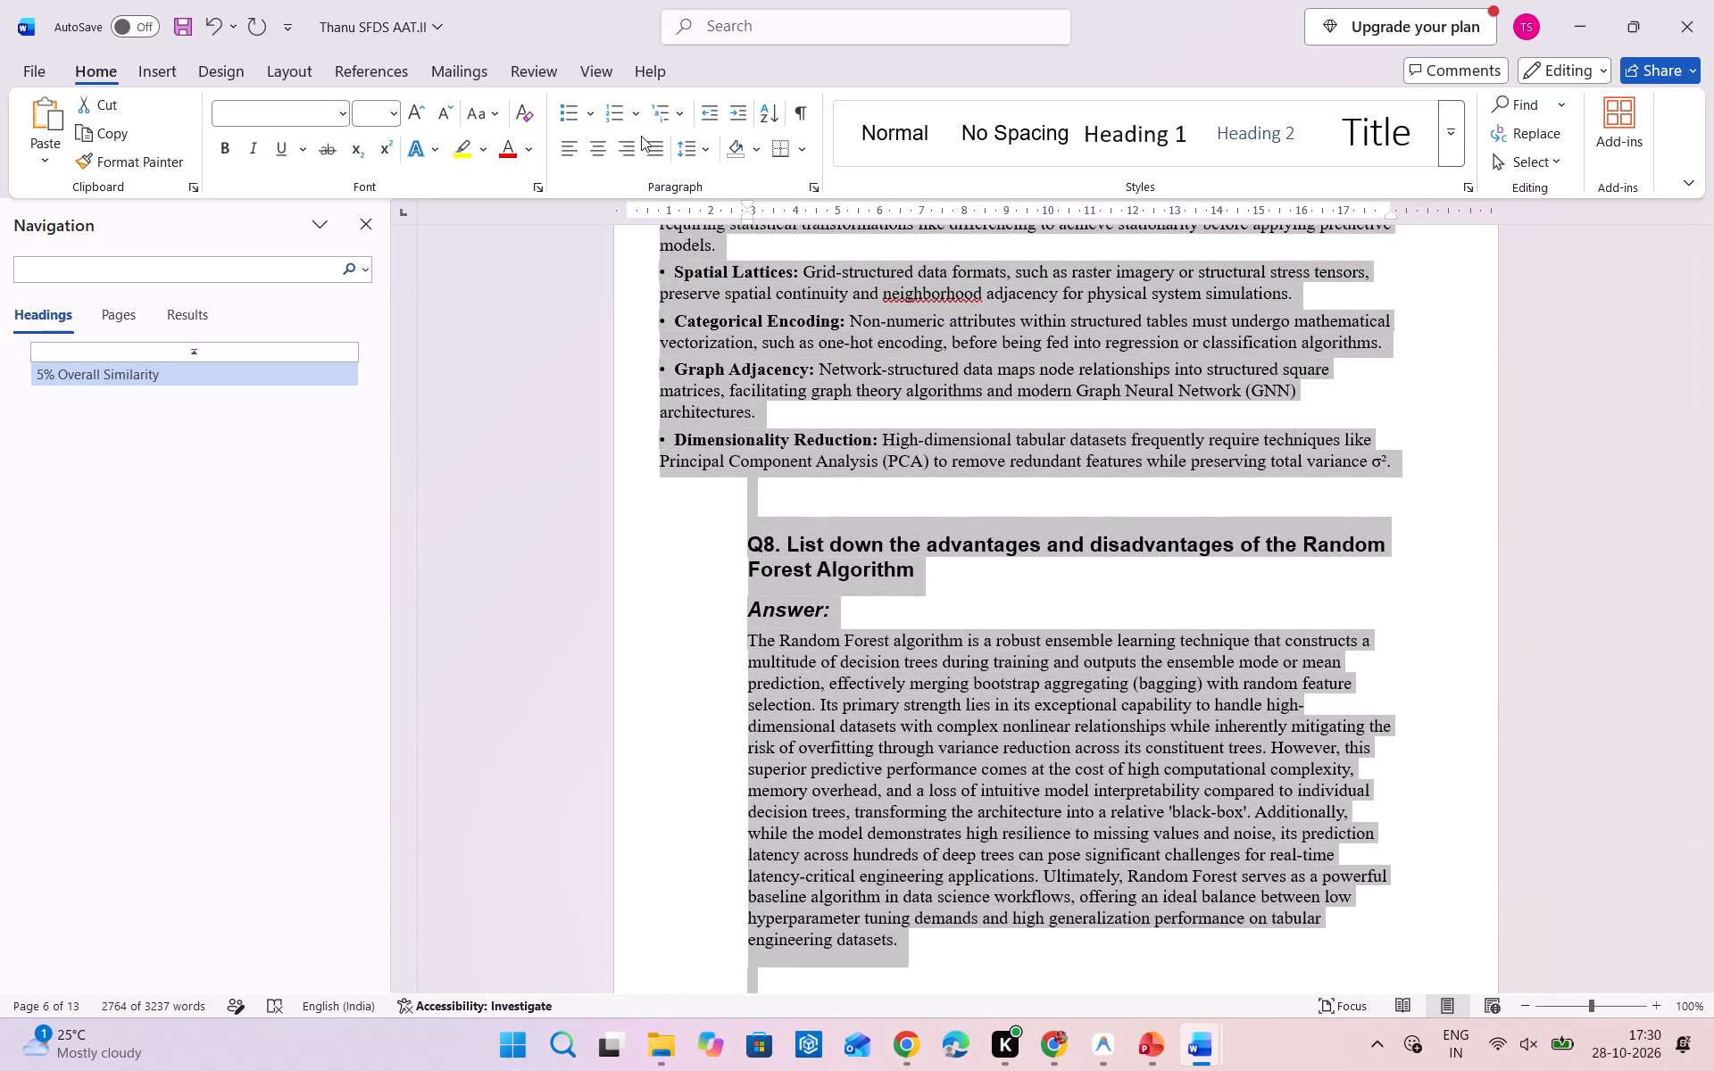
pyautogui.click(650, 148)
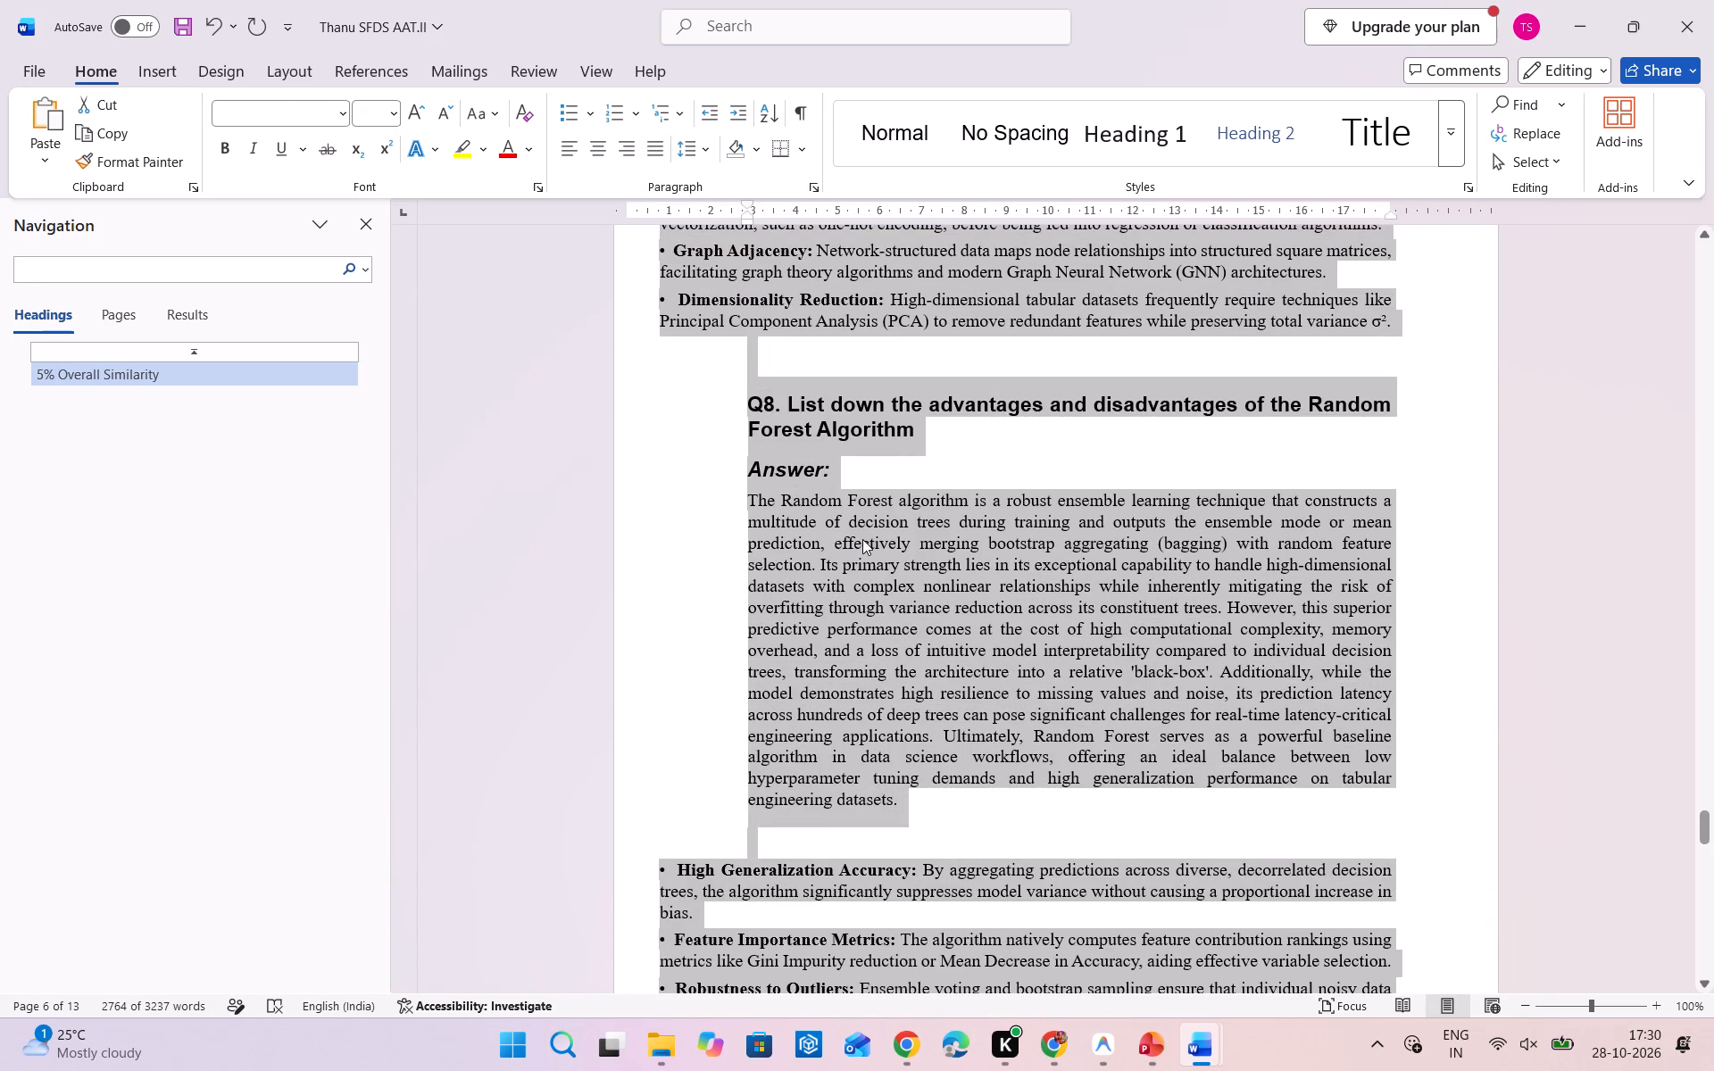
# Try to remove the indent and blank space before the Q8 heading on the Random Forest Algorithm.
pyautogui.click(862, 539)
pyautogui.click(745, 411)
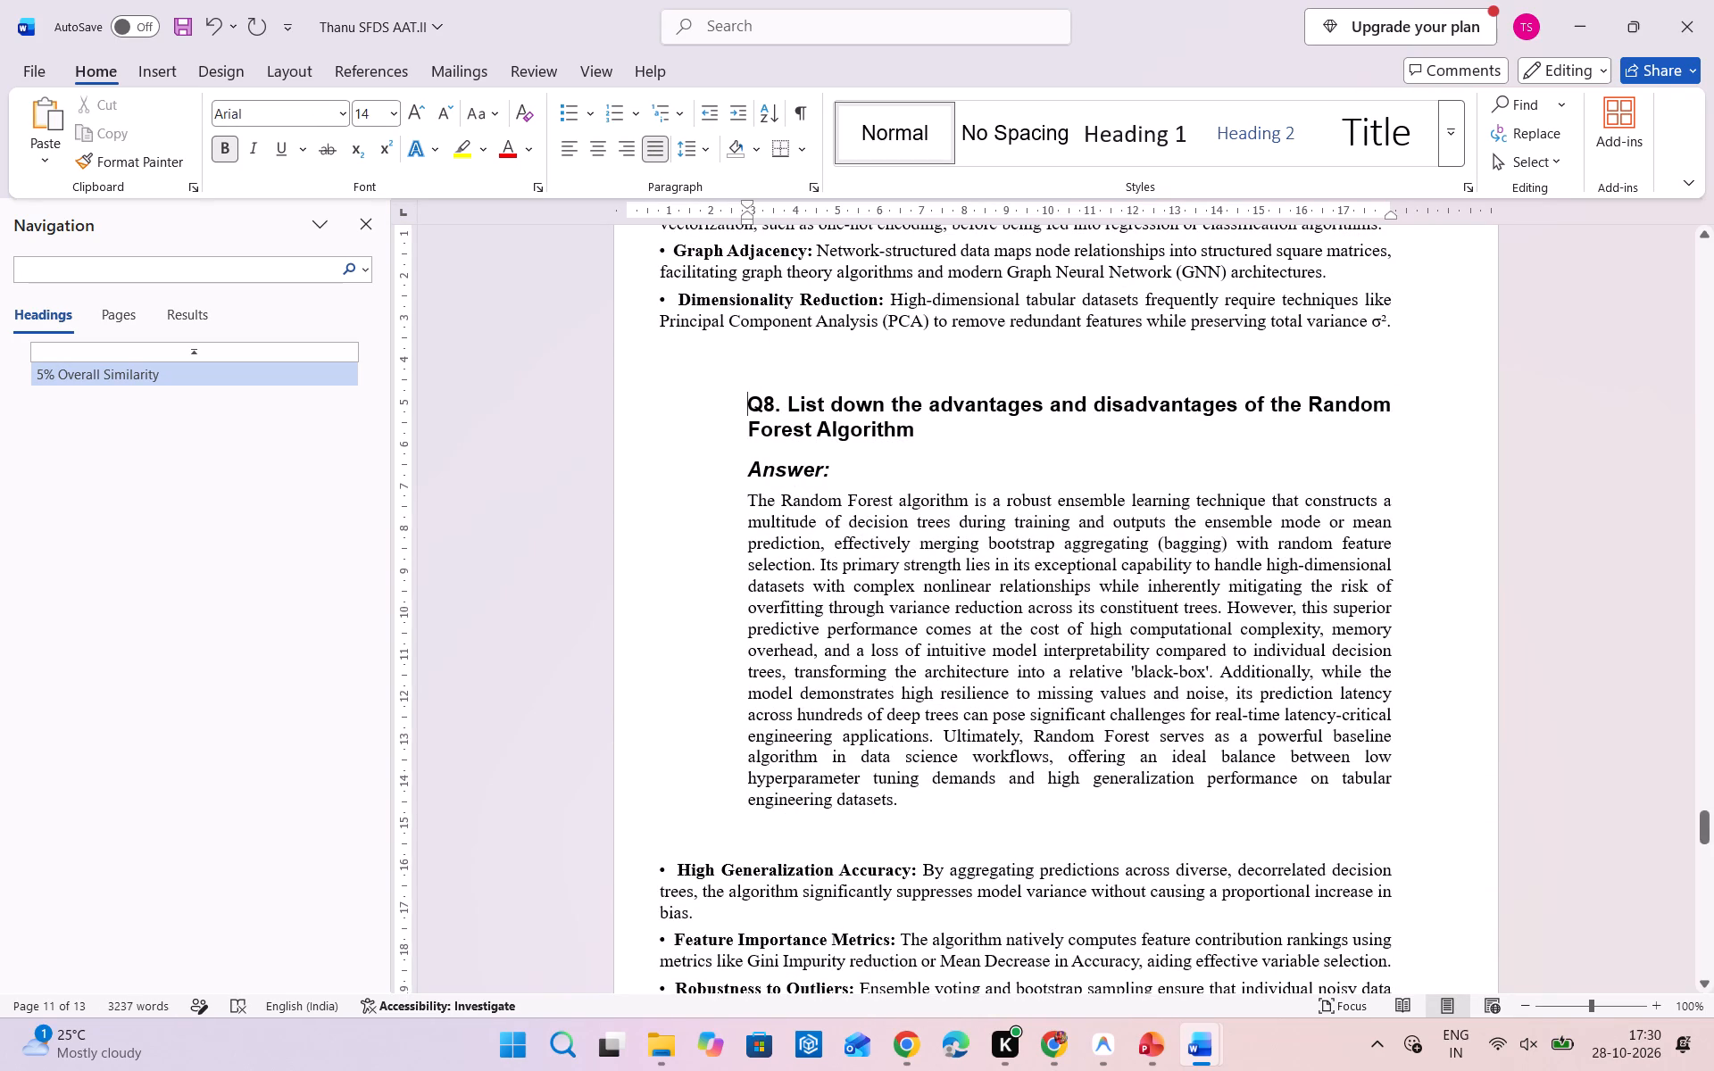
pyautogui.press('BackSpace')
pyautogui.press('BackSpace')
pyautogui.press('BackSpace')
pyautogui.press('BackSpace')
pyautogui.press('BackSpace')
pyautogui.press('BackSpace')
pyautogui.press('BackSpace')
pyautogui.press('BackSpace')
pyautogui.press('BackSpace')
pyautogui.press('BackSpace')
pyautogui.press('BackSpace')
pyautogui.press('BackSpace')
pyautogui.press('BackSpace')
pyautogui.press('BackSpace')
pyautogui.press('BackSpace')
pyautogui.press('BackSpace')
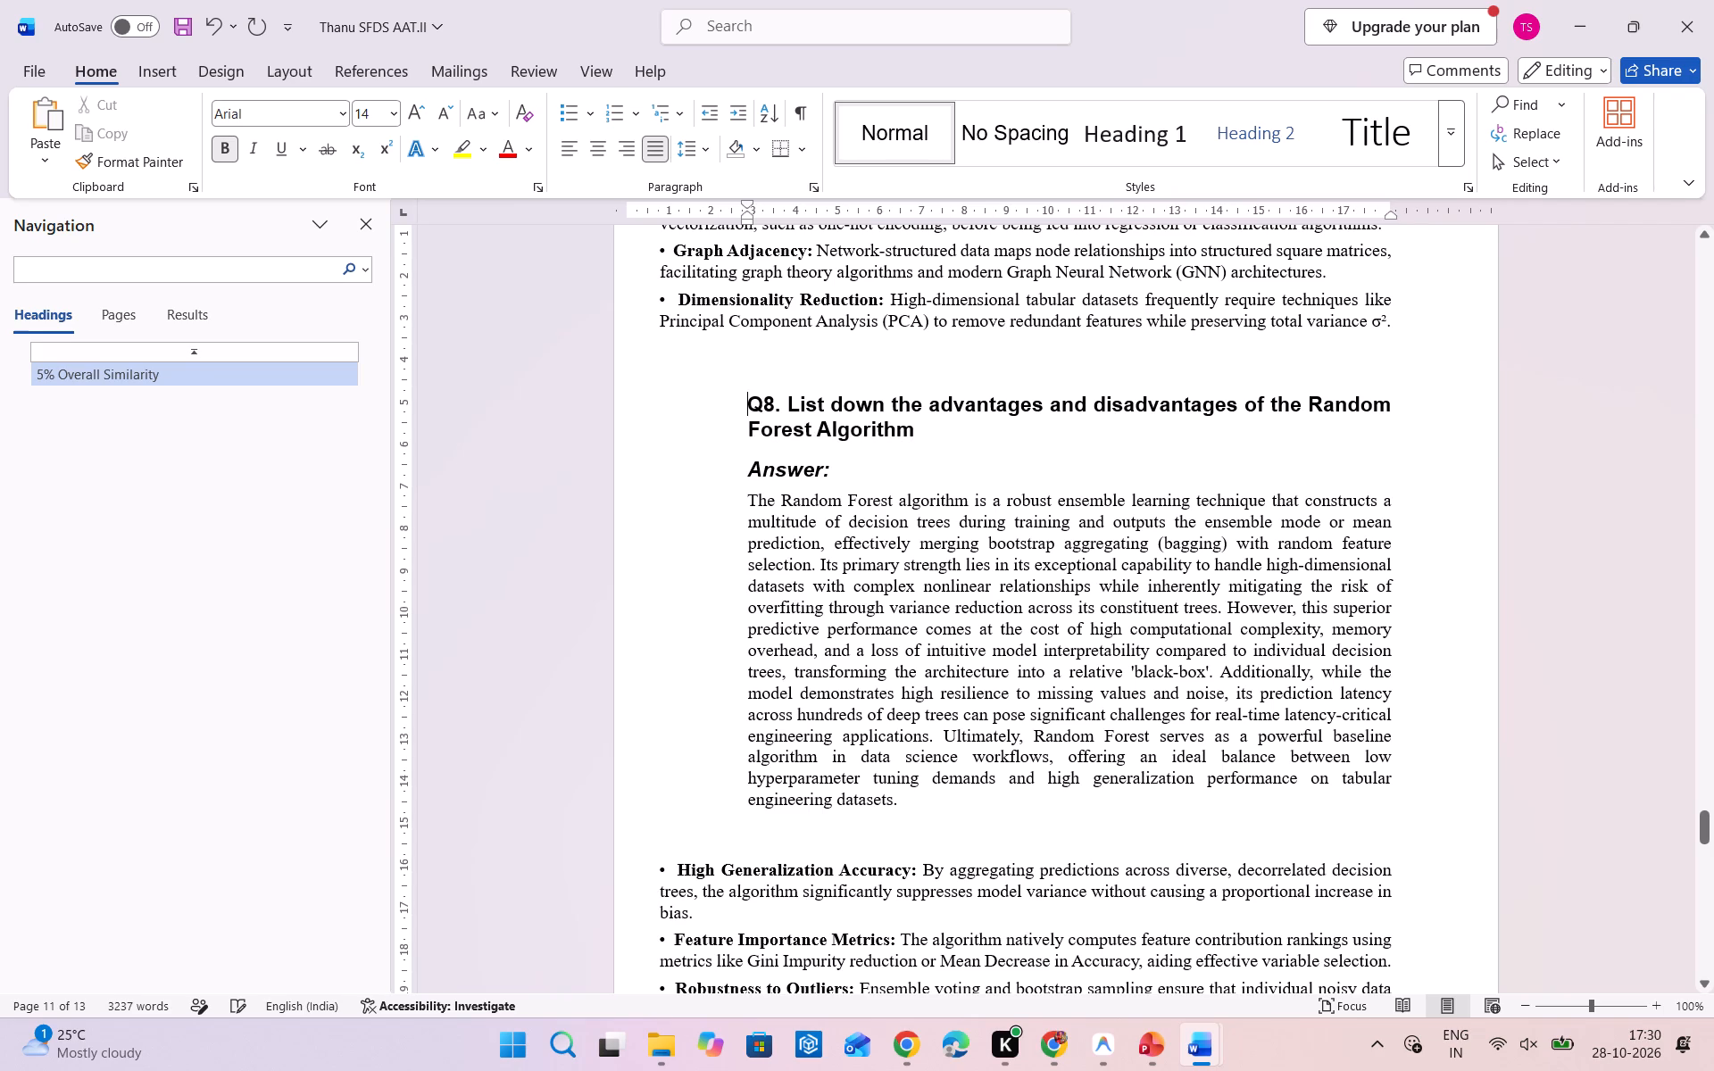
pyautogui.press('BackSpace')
# Look back through the pasted answers up to the cover page and compare with the Statistical_Foundations_of_Data_Science_Assignment document.
pyautogui.scroll(4, 745, 411)
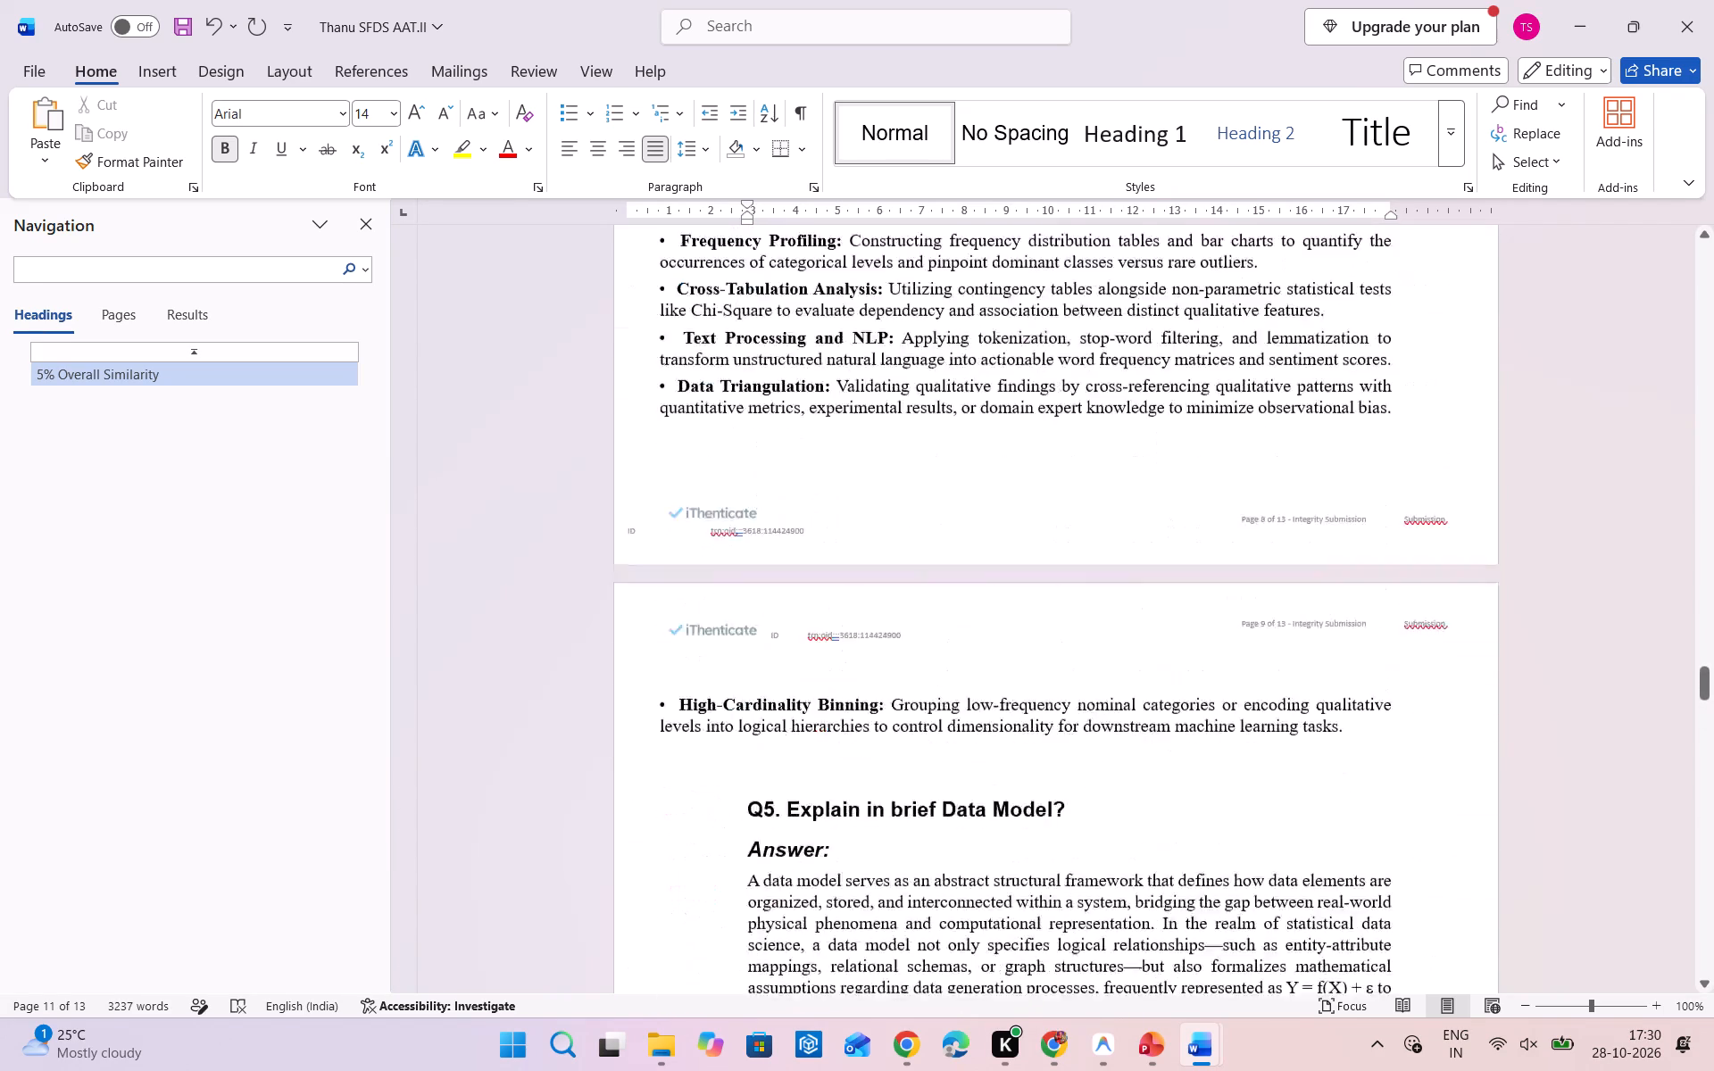
pyautogui.scroll(10, 745, 411)
pyautogui.scroll(-2, 745, 411)
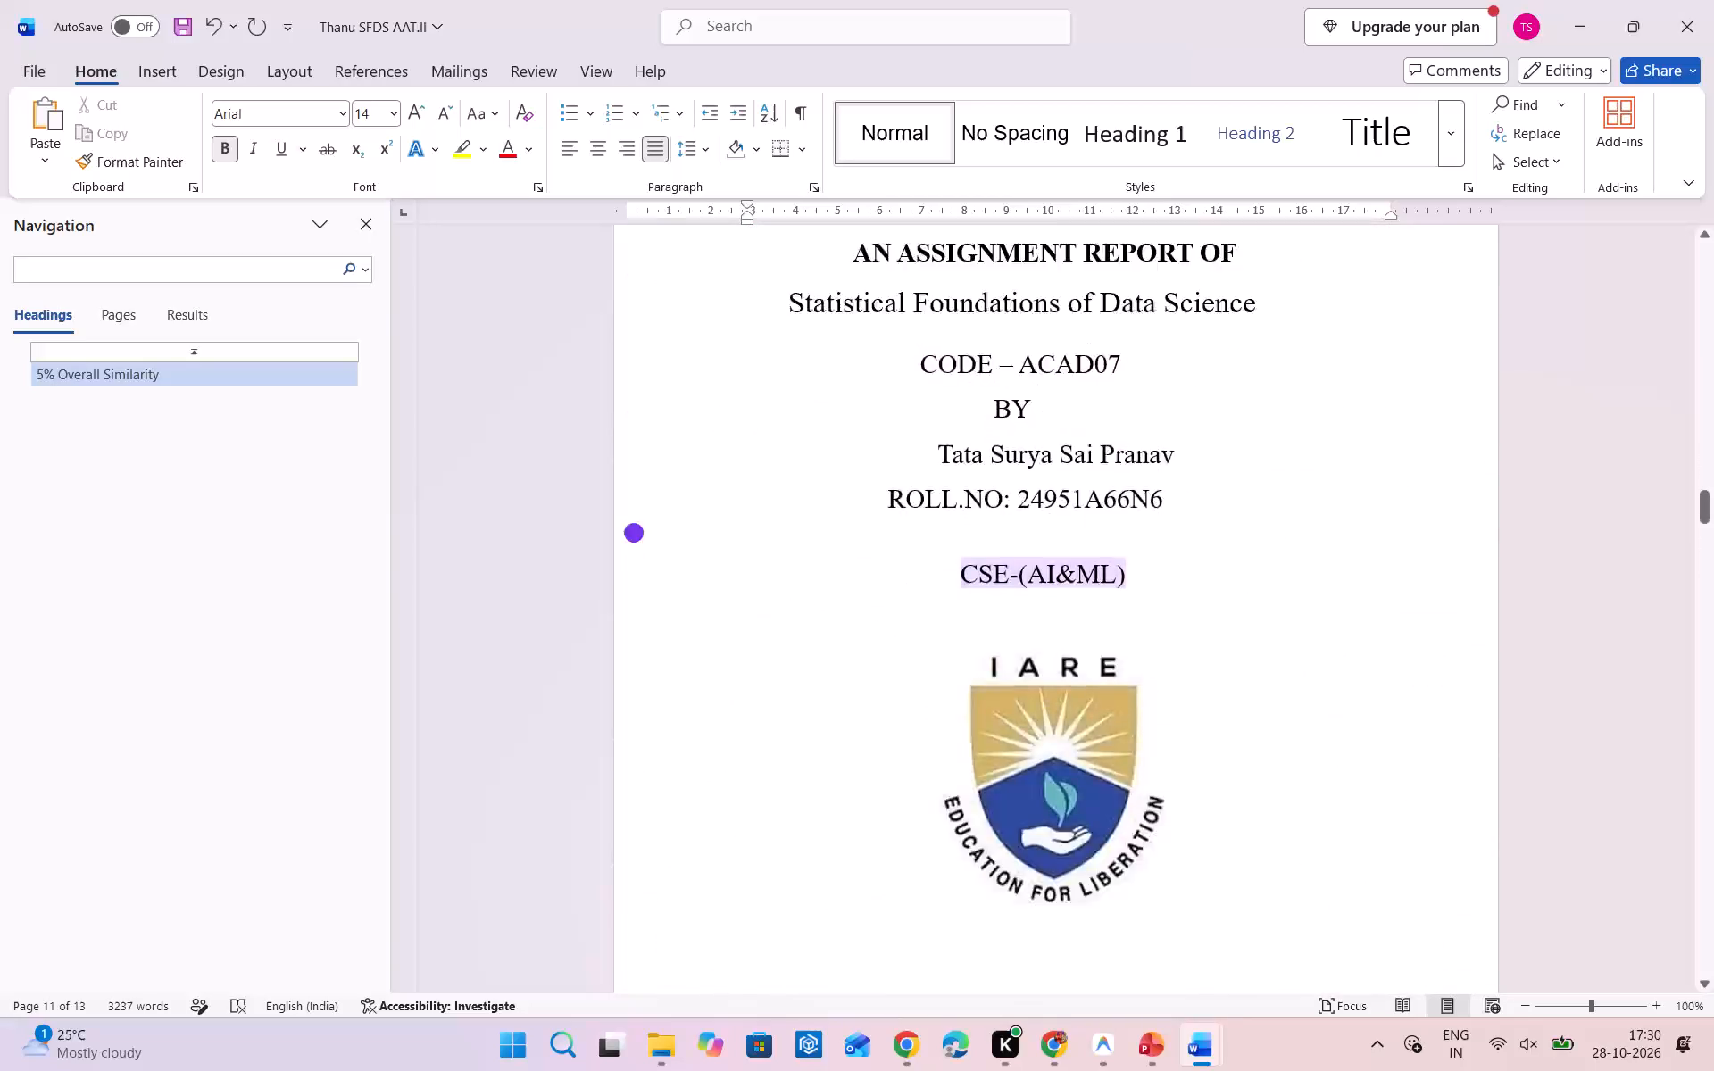
pyautogui.scroll(-2, 745, 411)
pyautogui.scroll(2, 745, 411)
pyautogui.hotkey('alt', 'Tab')
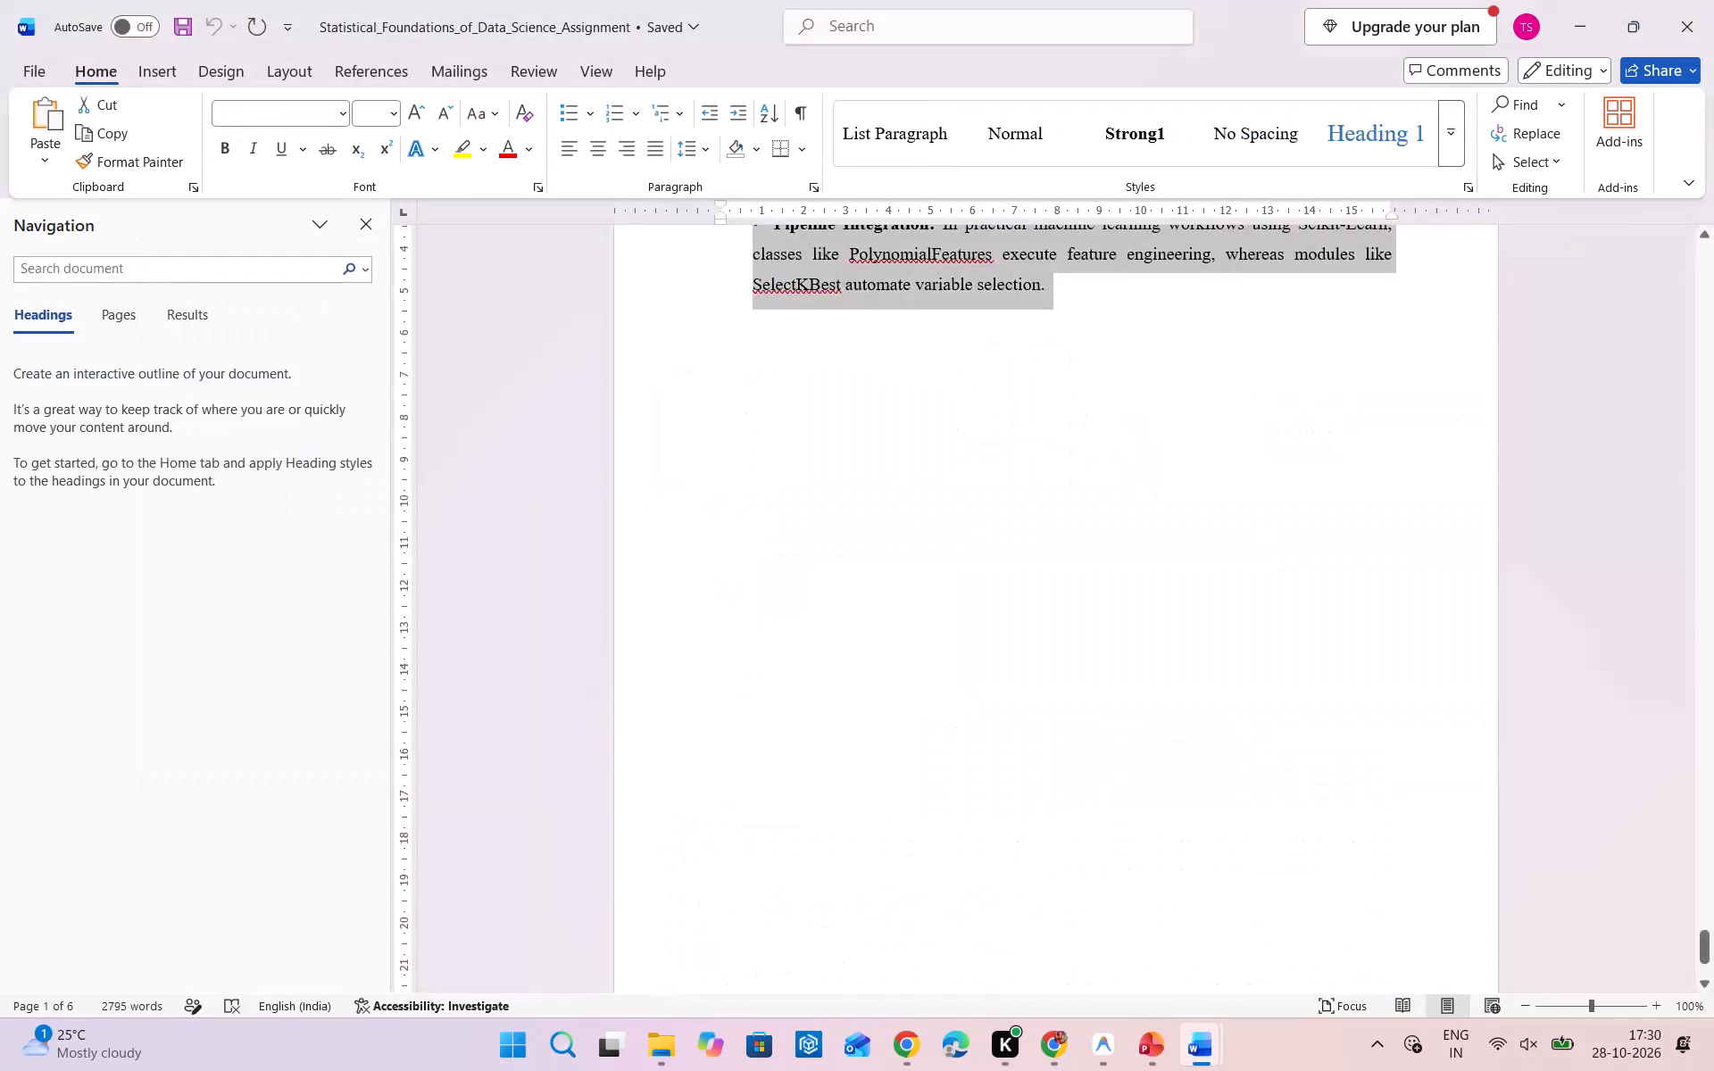
pyautogui.hotkey('alt', 'Tab')
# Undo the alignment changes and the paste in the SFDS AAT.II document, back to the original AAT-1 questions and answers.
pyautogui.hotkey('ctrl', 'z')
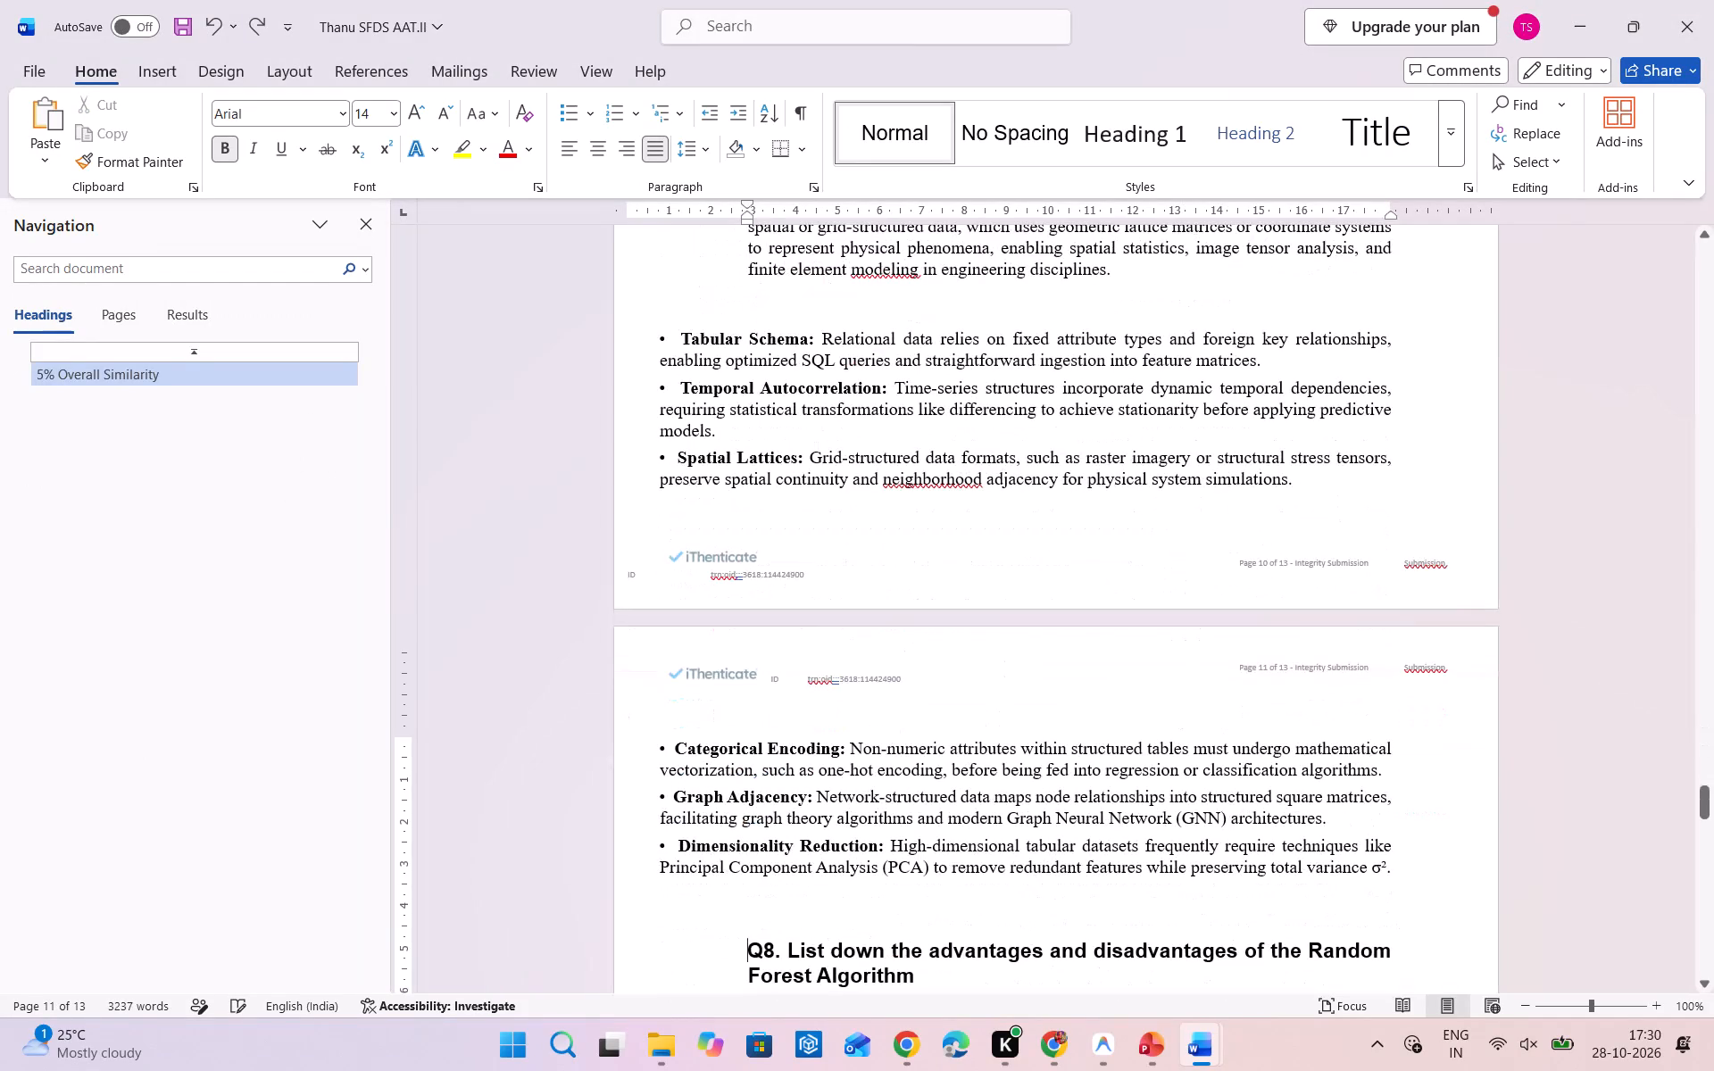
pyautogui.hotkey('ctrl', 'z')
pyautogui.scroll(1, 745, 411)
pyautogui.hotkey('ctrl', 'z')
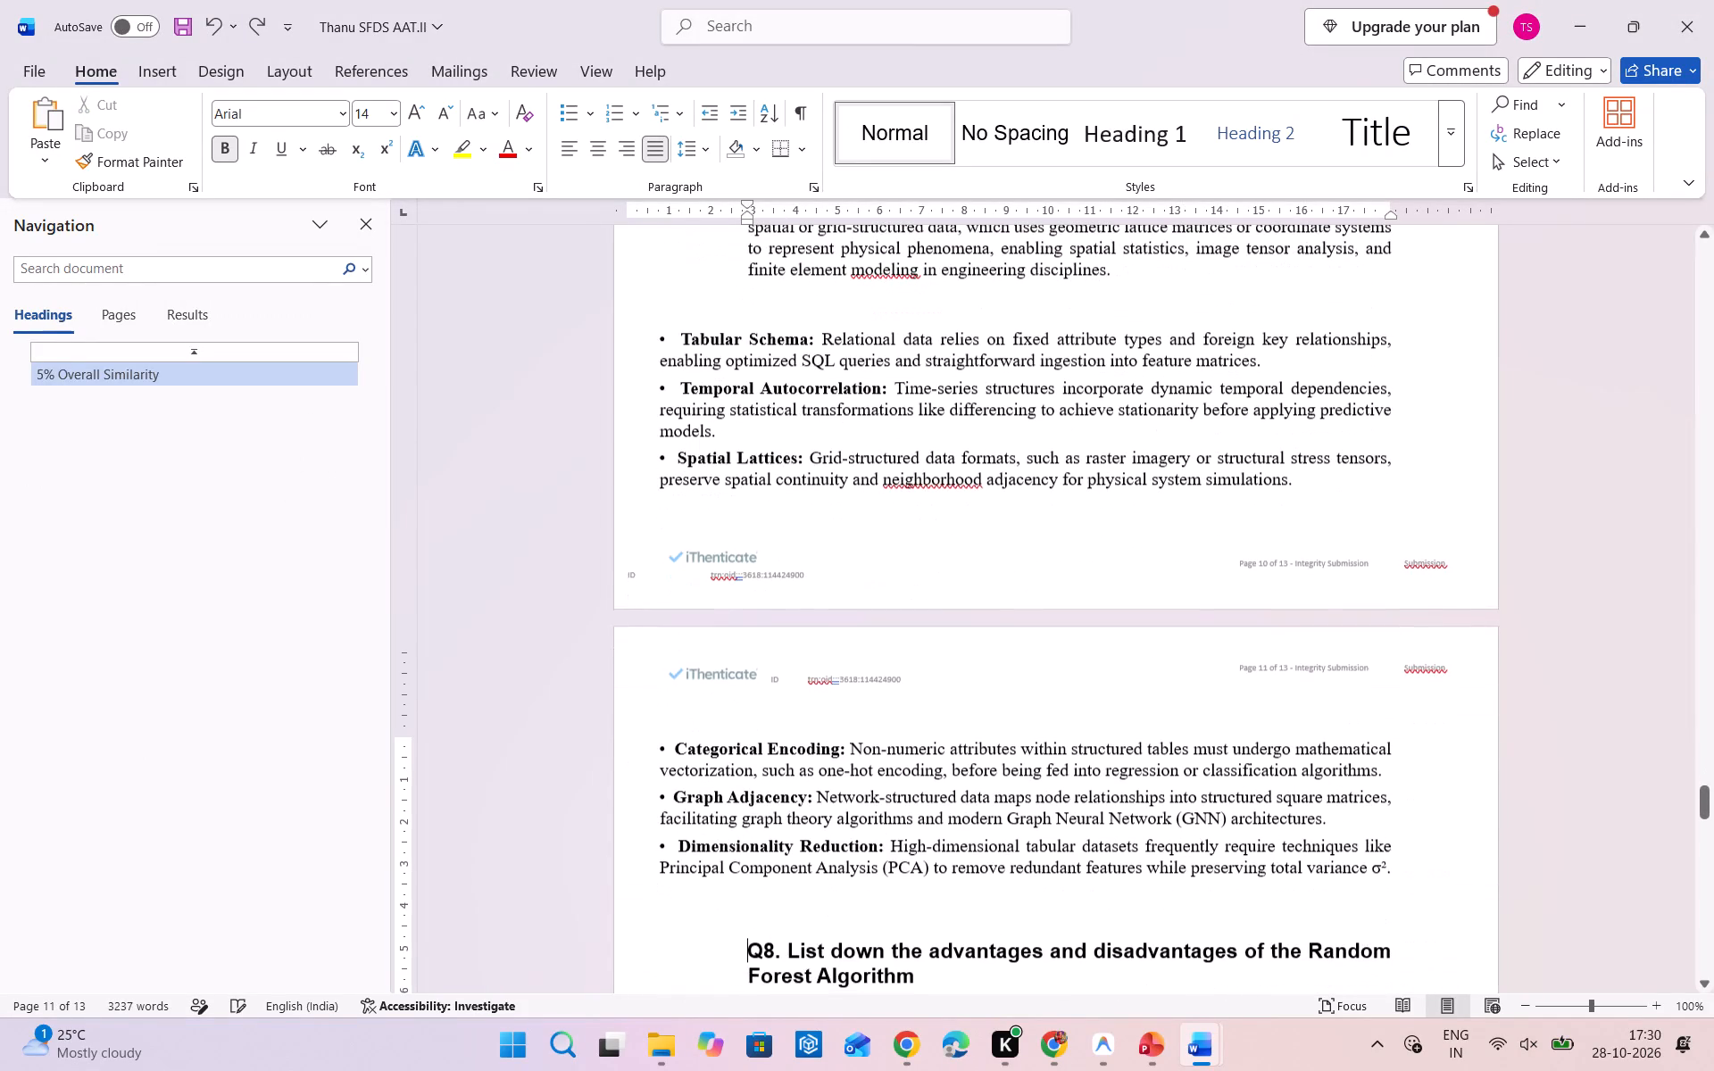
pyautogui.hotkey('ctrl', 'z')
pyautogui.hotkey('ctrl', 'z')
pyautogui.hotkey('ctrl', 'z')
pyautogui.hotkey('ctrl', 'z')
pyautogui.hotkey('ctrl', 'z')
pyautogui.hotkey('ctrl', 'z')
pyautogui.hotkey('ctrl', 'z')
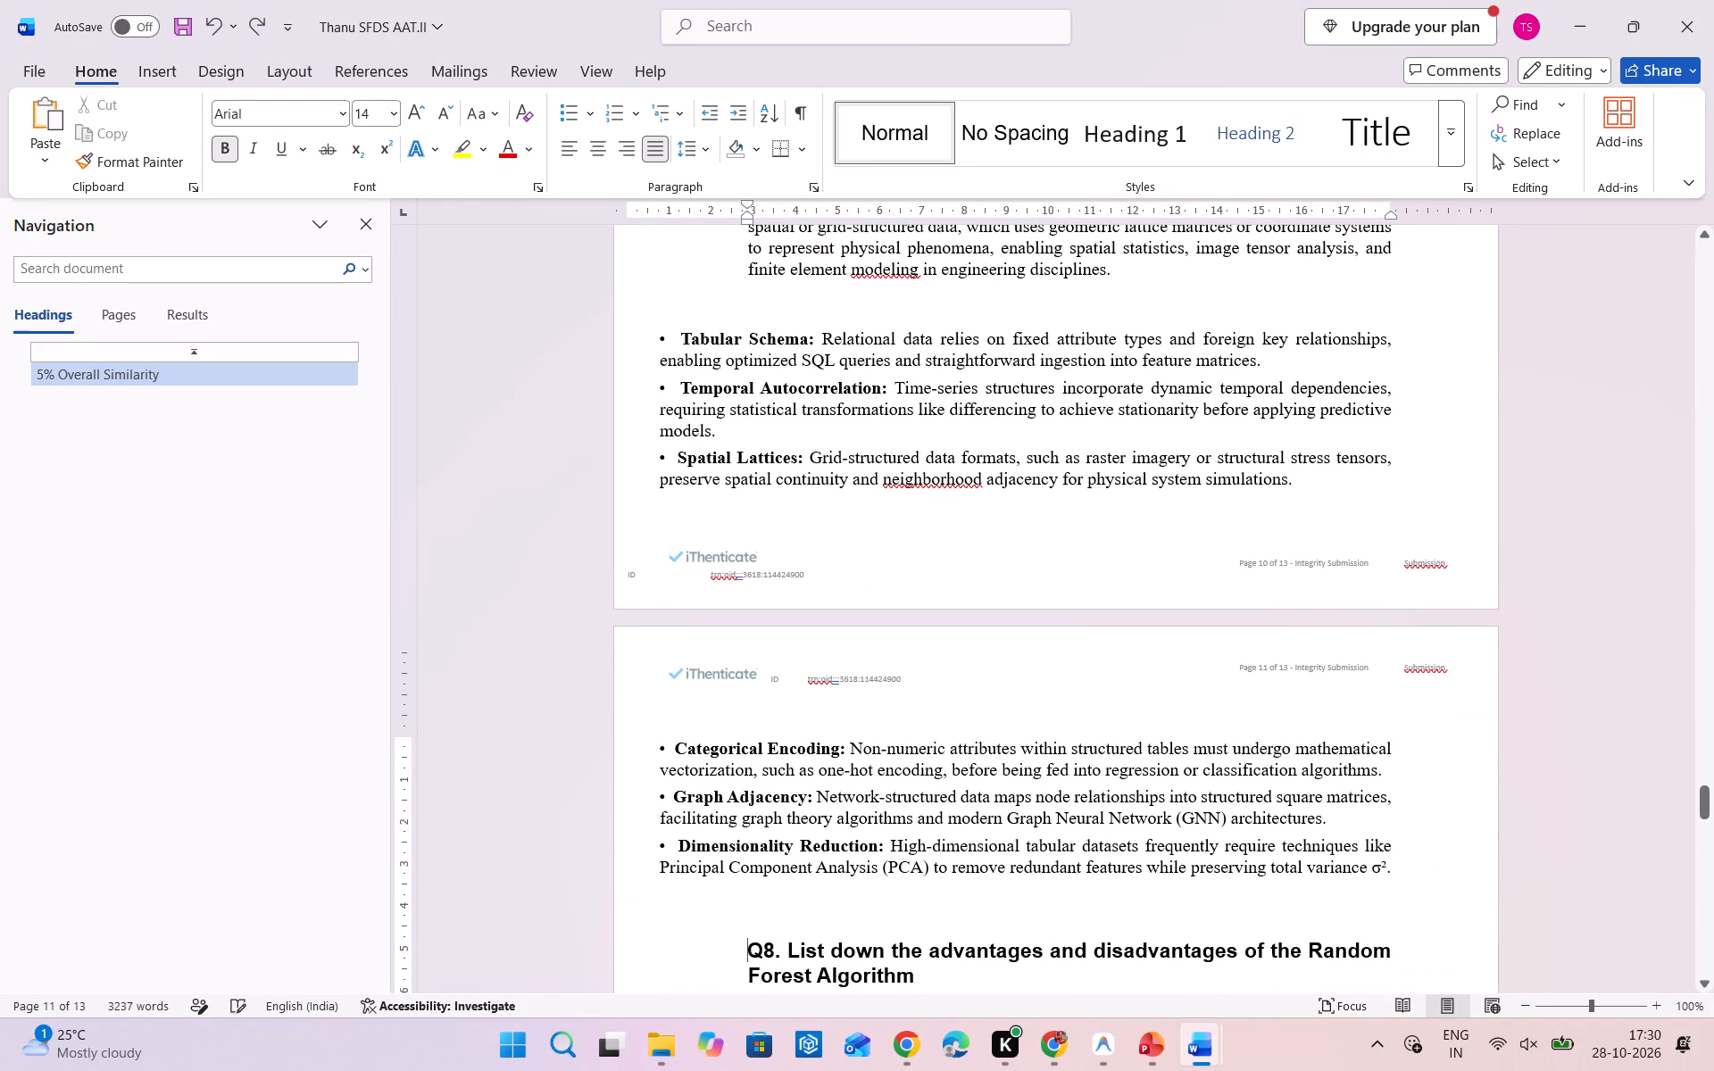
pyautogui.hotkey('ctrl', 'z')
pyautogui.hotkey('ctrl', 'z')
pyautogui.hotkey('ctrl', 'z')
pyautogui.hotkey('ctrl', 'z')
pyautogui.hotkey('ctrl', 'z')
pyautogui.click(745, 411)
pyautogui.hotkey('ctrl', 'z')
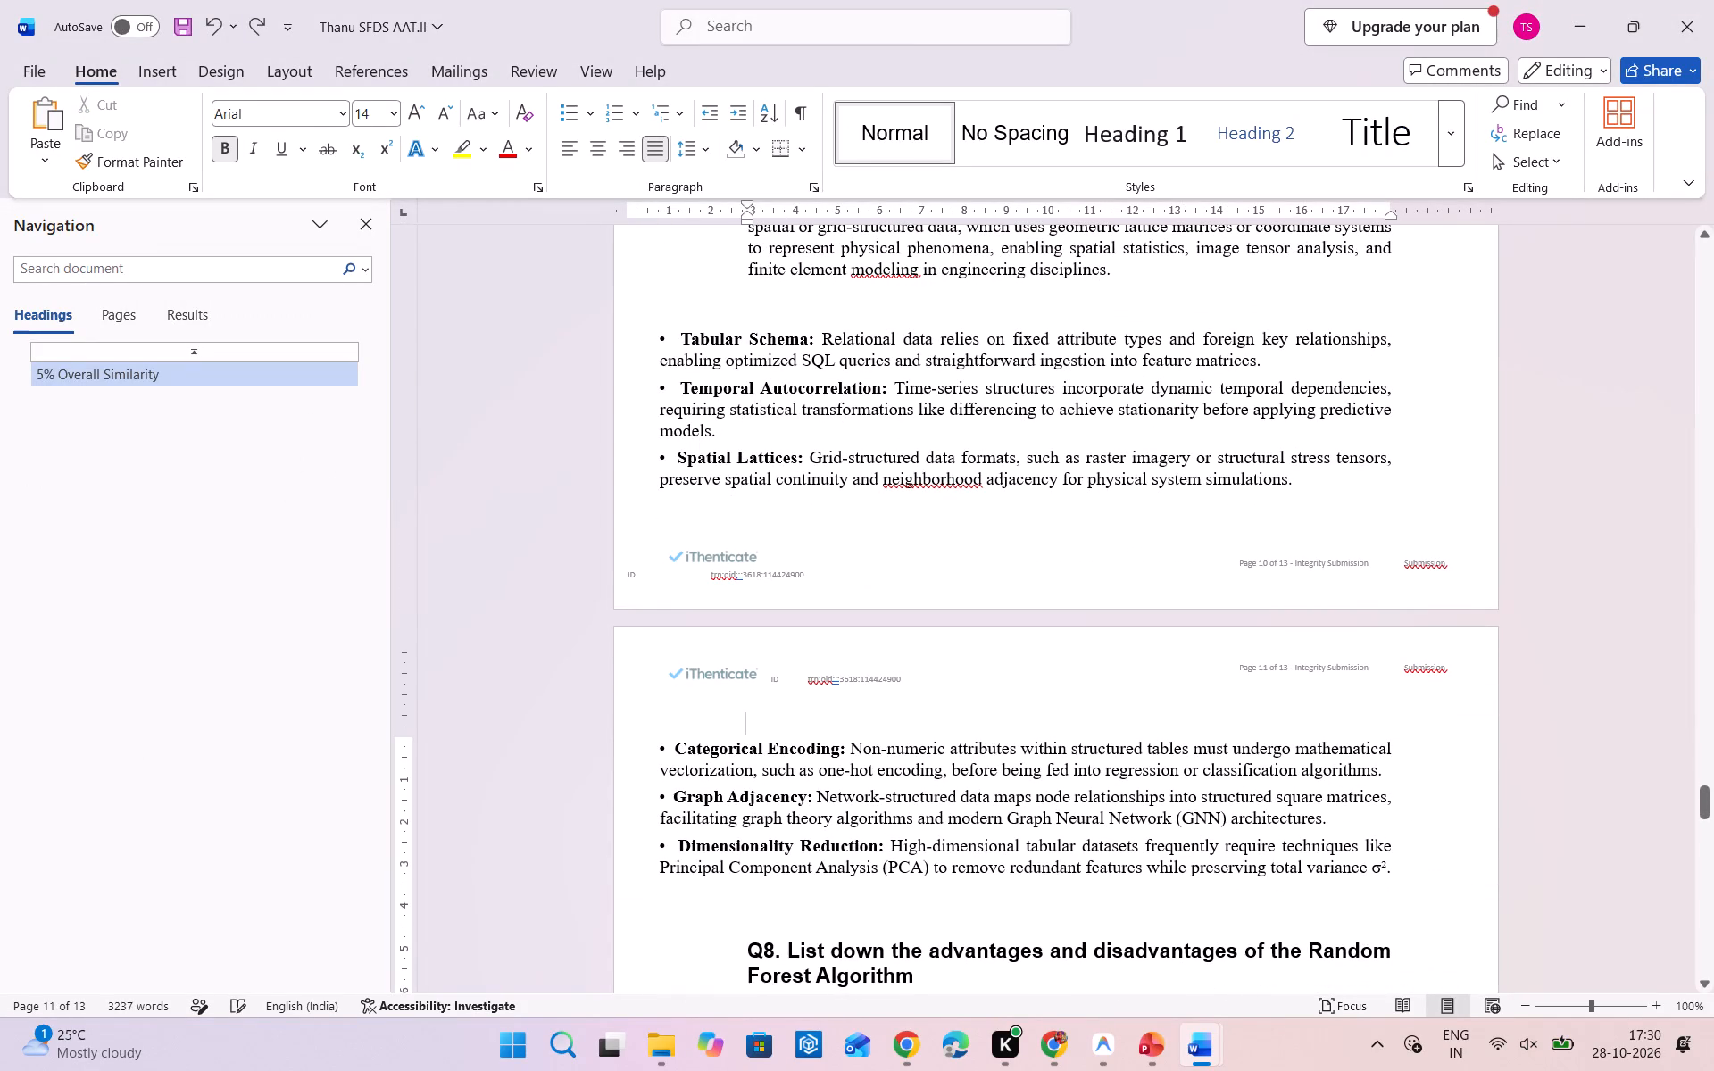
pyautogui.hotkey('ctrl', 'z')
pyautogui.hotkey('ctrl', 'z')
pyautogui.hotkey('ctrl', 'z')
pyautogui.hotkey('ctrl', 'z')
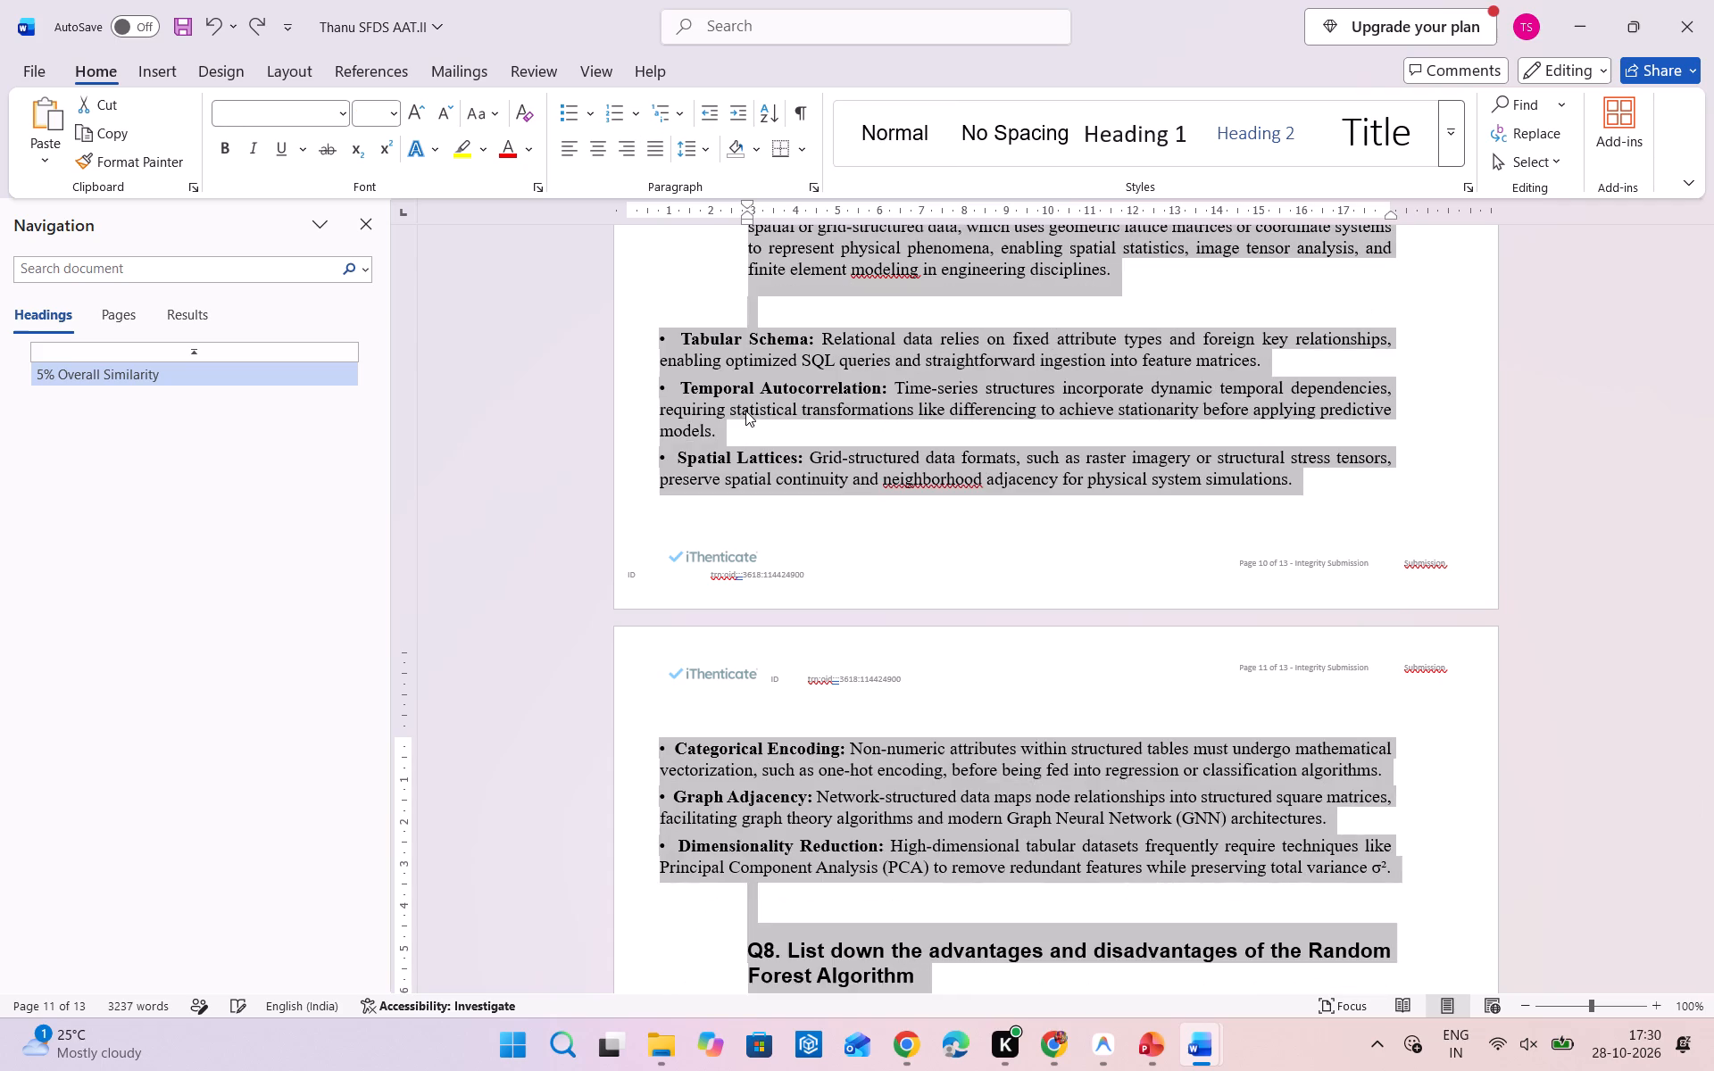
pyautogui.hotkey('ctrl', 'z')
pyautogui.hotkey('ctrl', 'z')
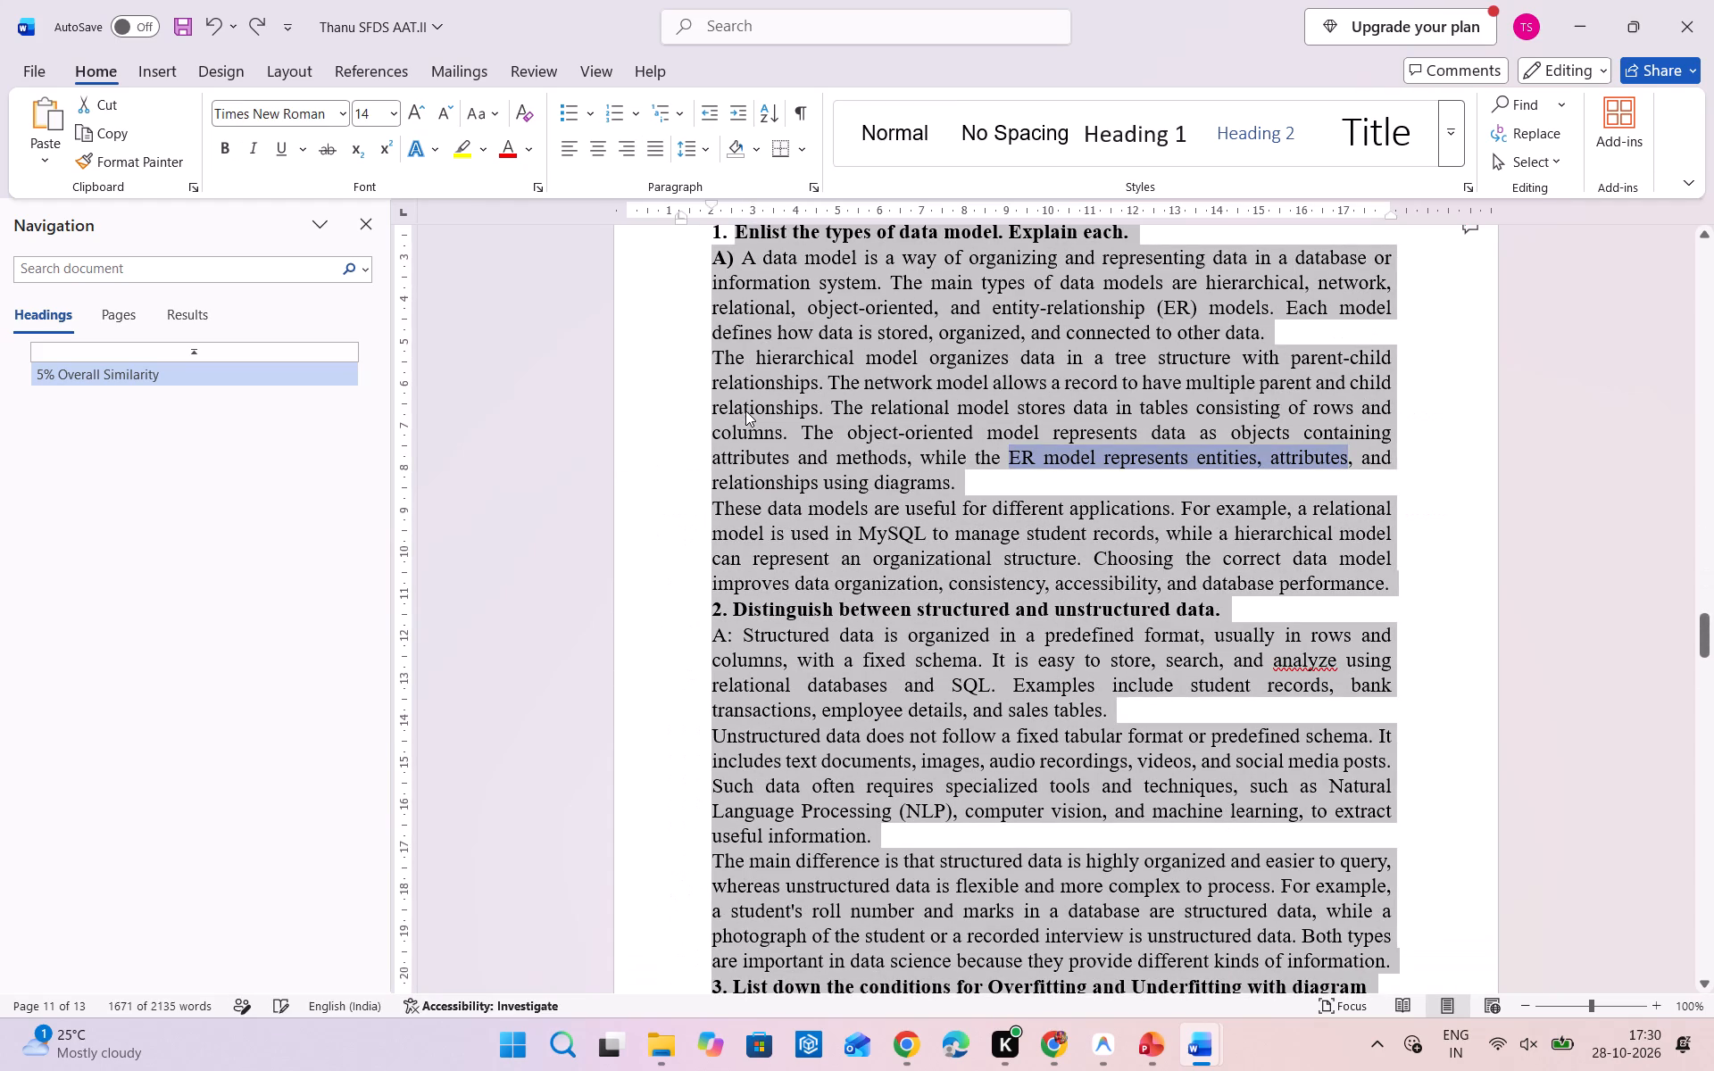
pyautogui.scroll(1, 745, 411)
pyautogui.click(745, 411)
# Compare the answer layout in the Statistical_Foundations_of_Data_Science_Assignment document with the AAT-1 answers in the SFDS AAT.II document.
pyautogui.hotkey('alt', 'Tab')
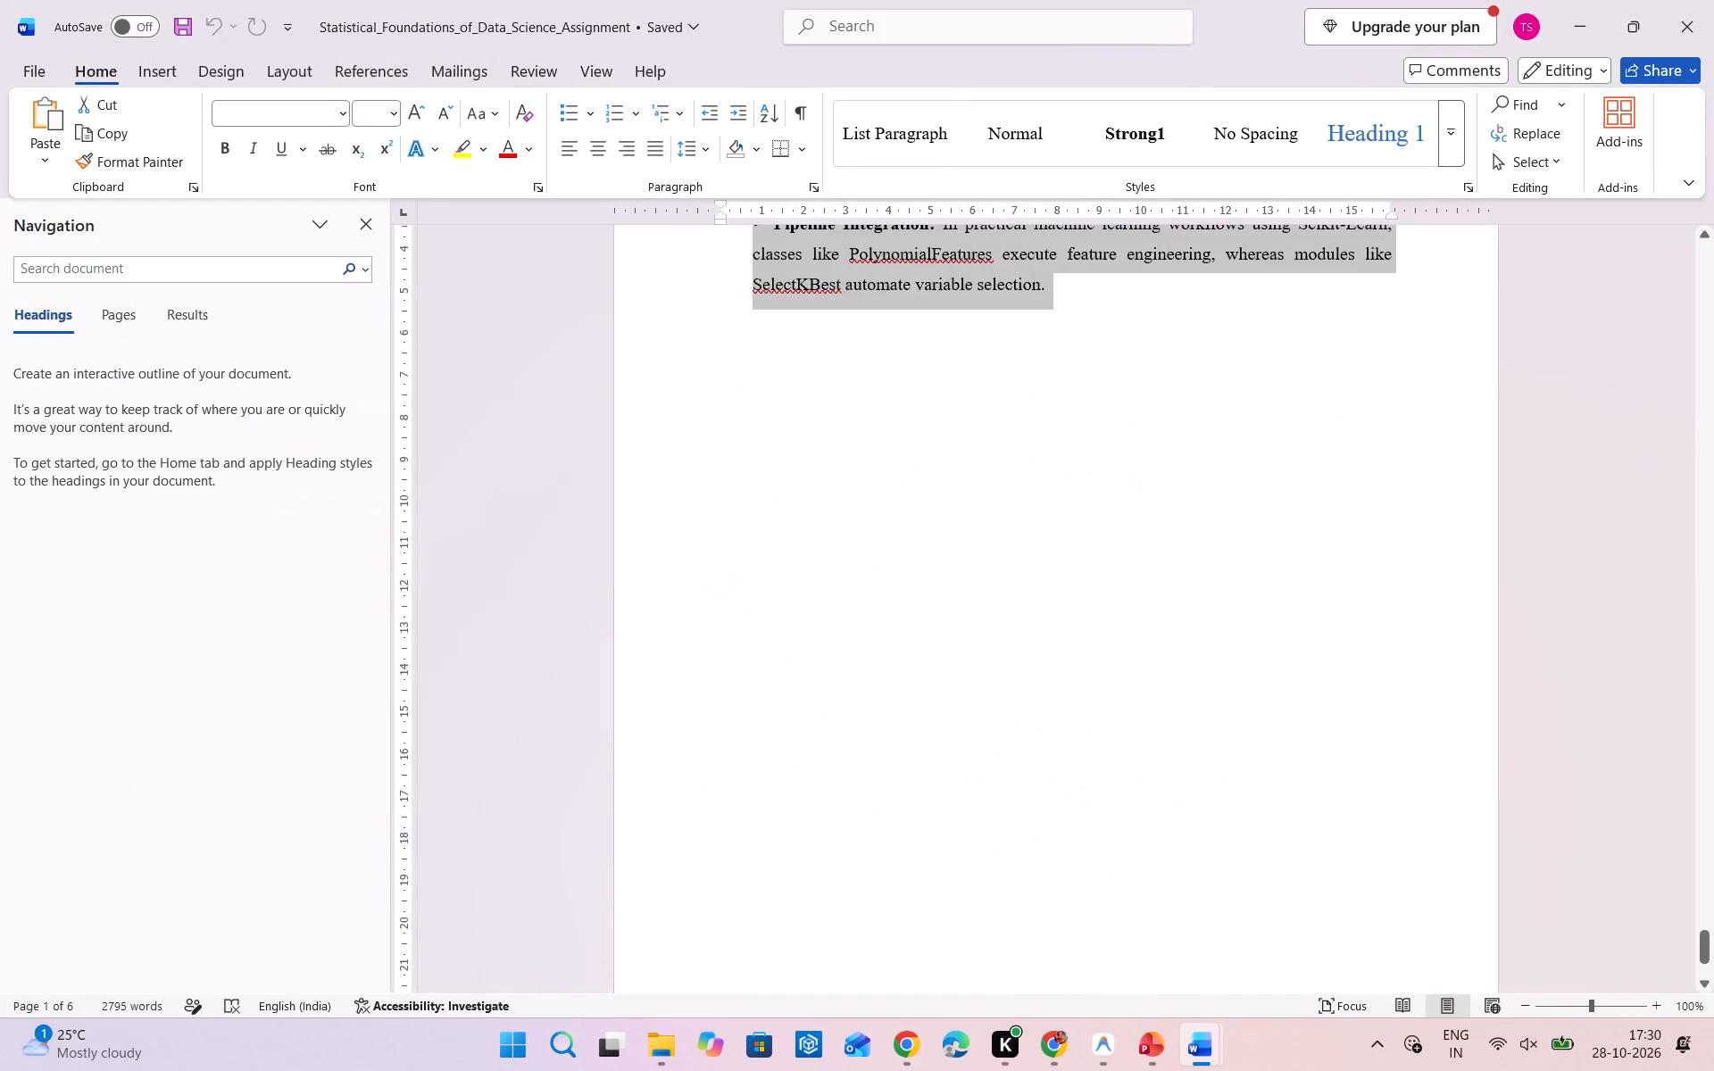
pyautogui.scroll(11, 774, 364)
pyautogui.scroll(-1, 774, 364)
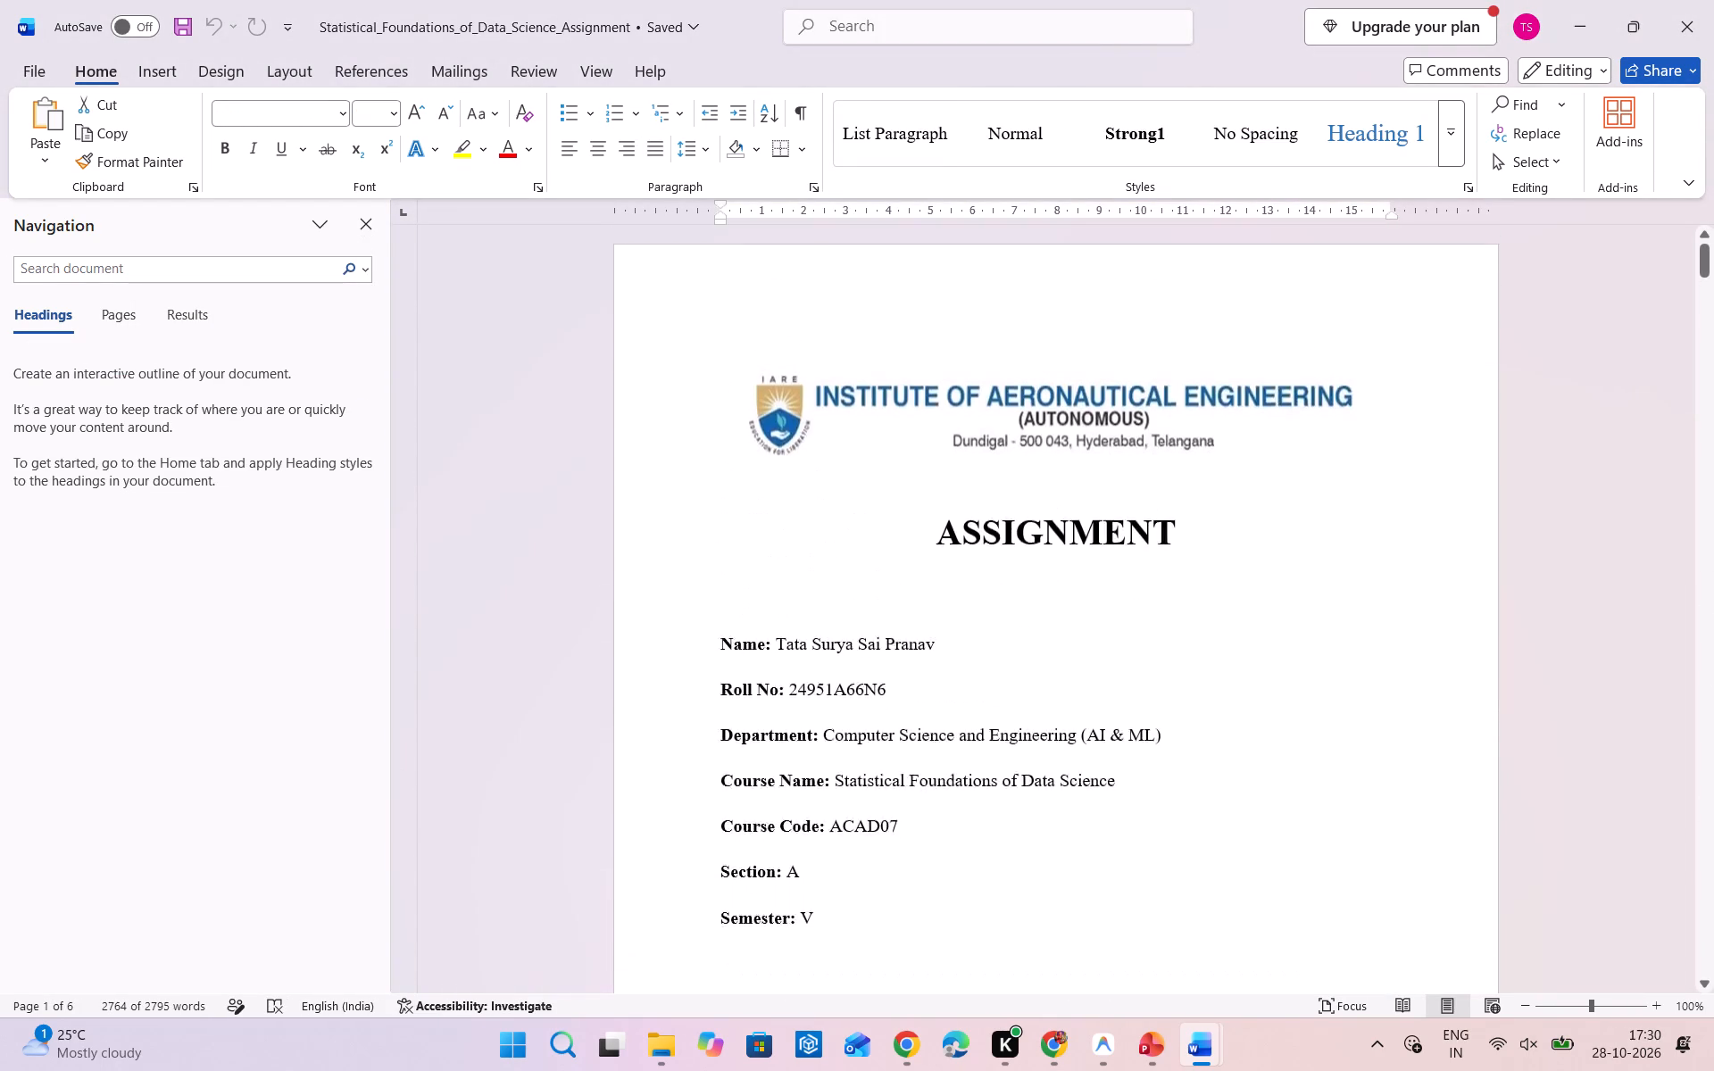
pyautogui.scroll(-6, 774, 364)
pyautogui.click(781, 496)
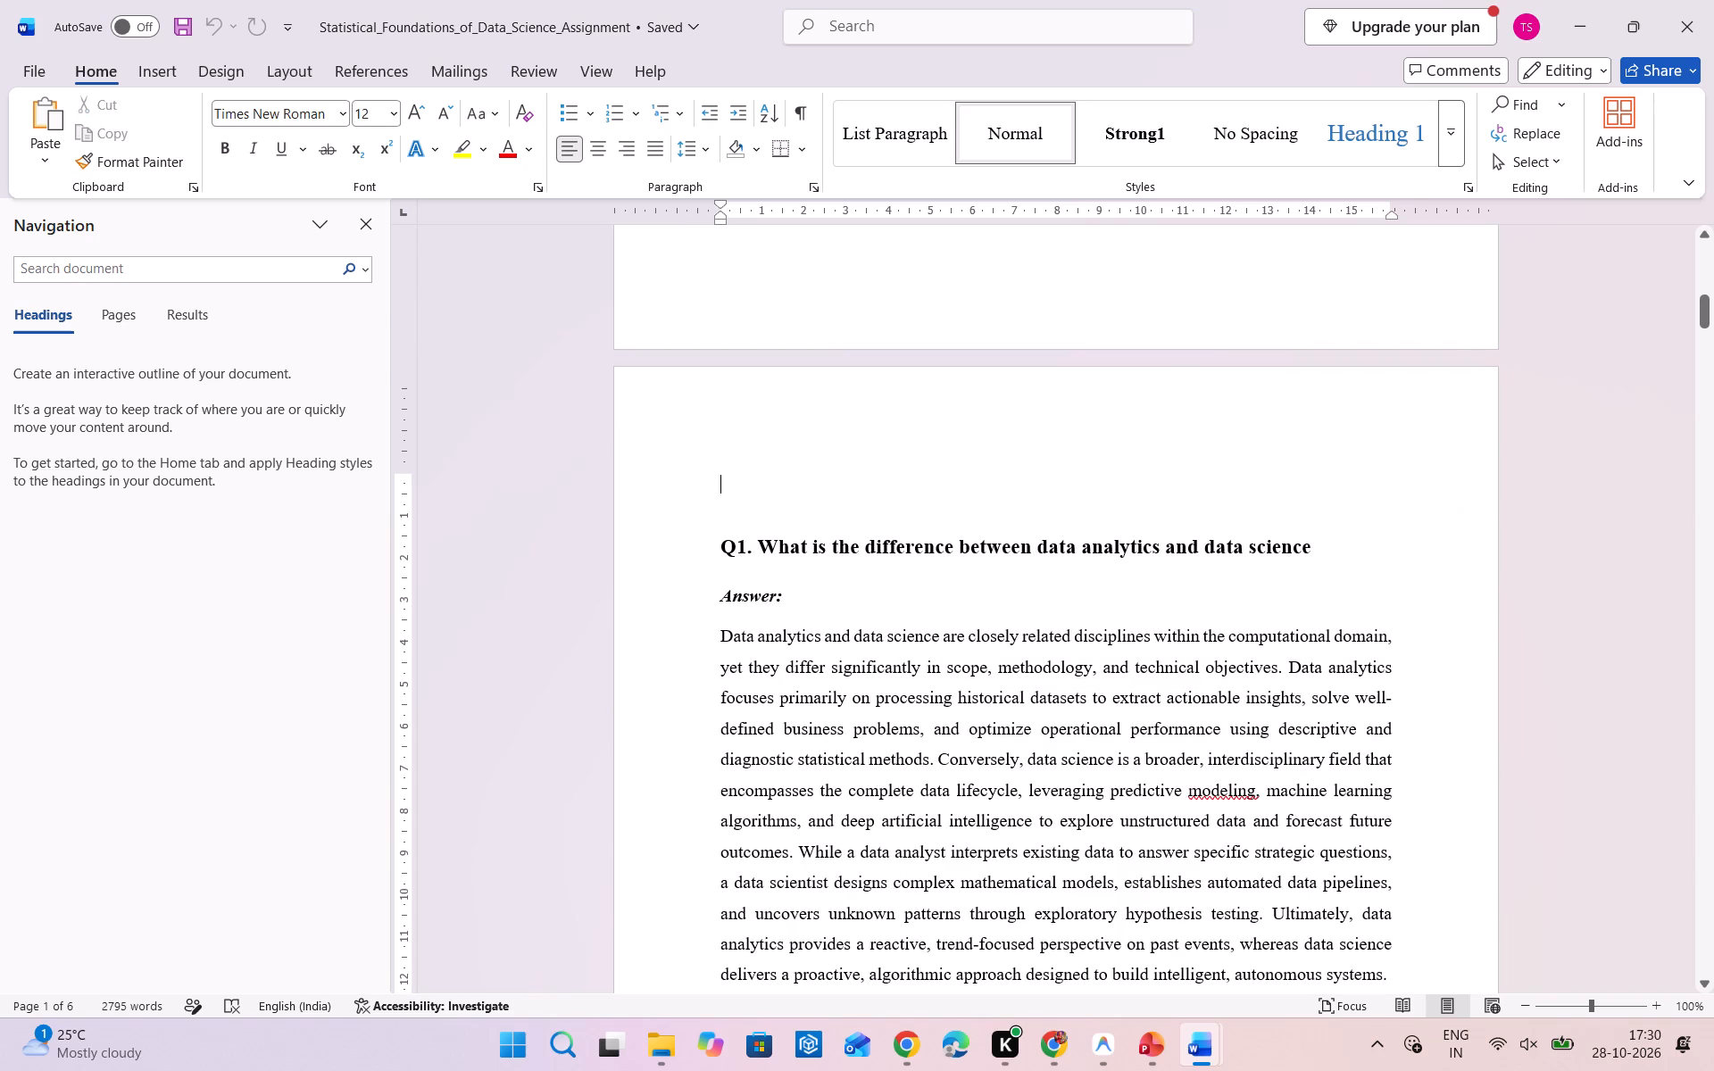
pyautogui.scroll(-1, 753, 548)
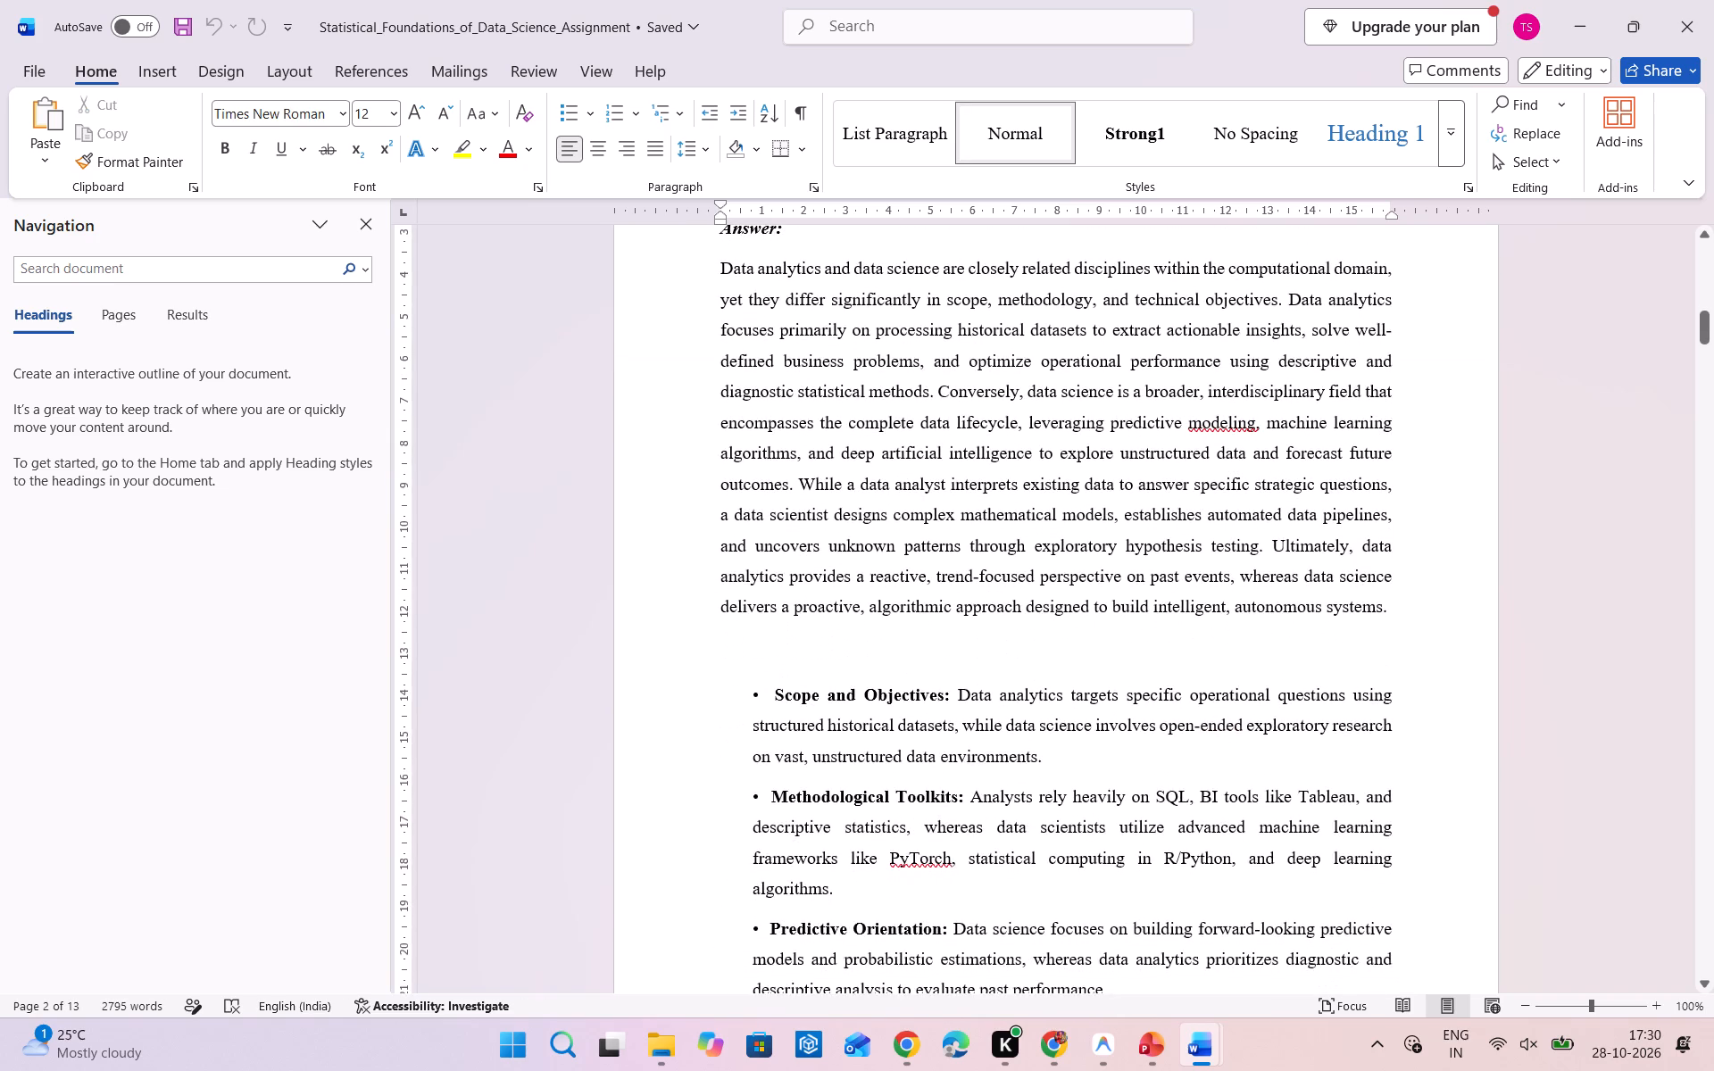
pyautogui.scroll(1, 751, 532)
pyautogui.scroll(-3, 760, 388)
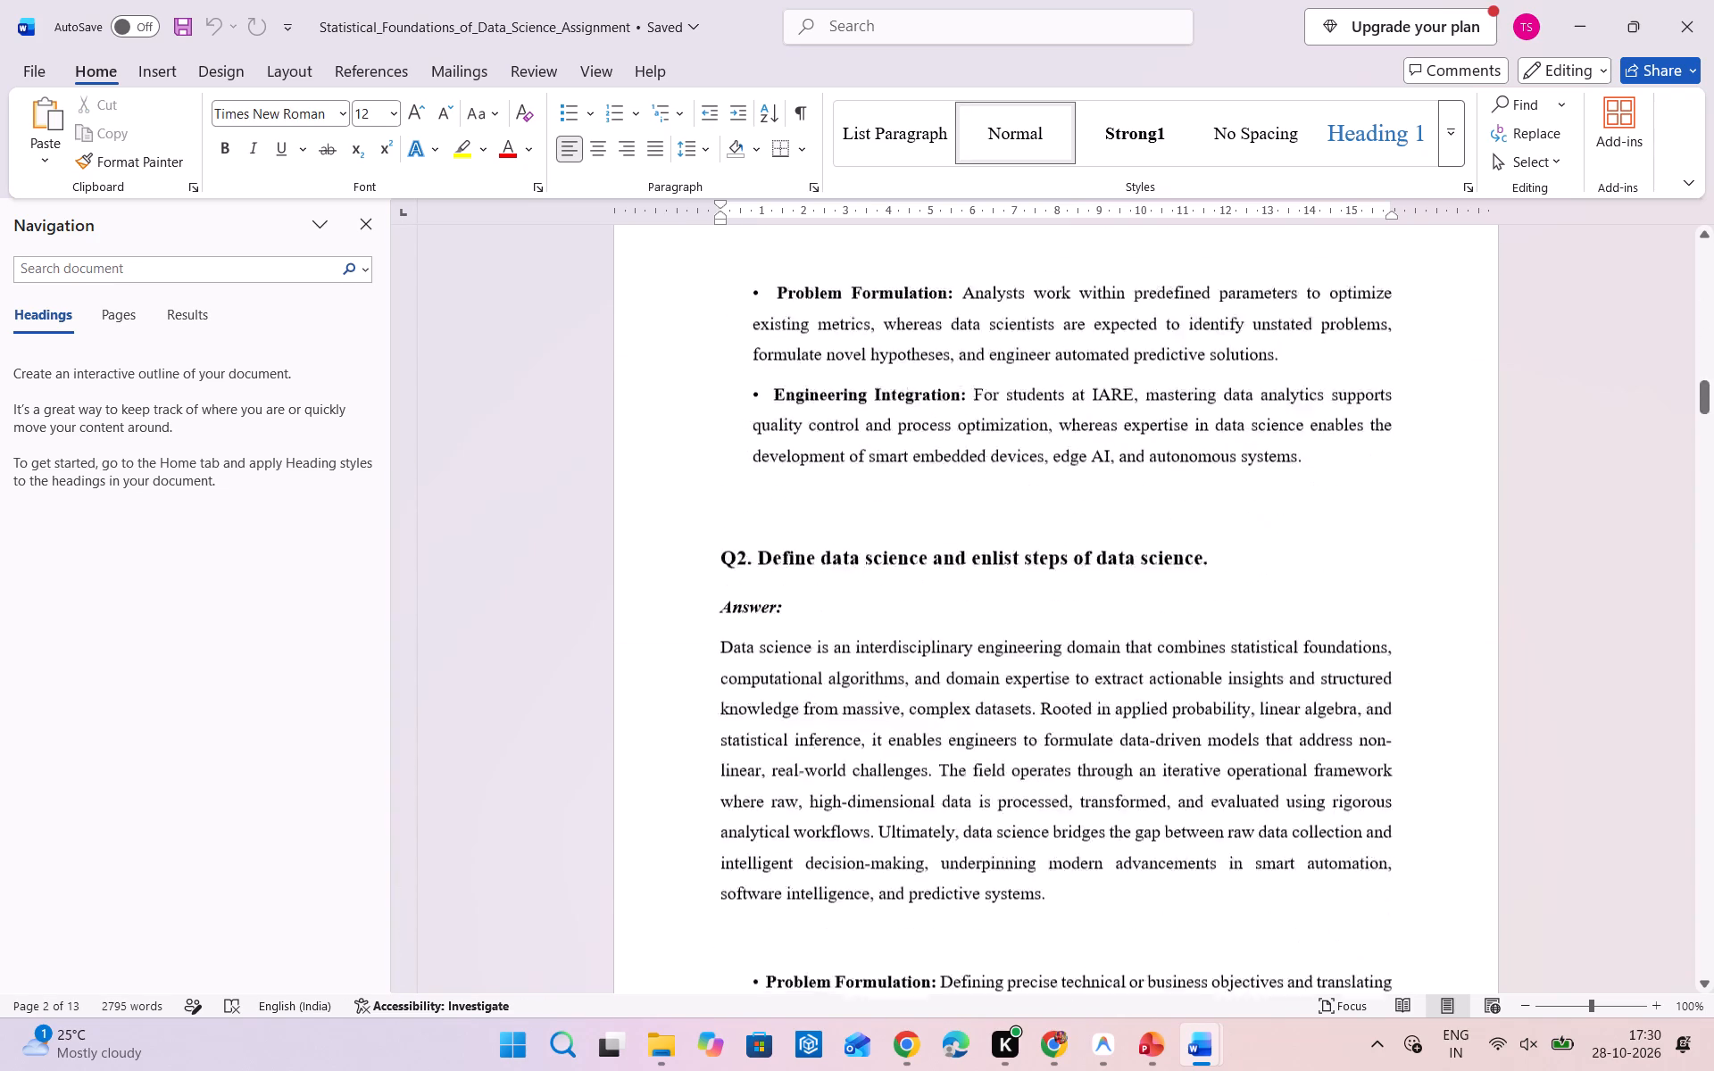
pyautogui.scroll(-2, 760, 388)
pyautogui.hotkey('alt', 'Tab')
pyautogui.scroll(-4, 760, 388)
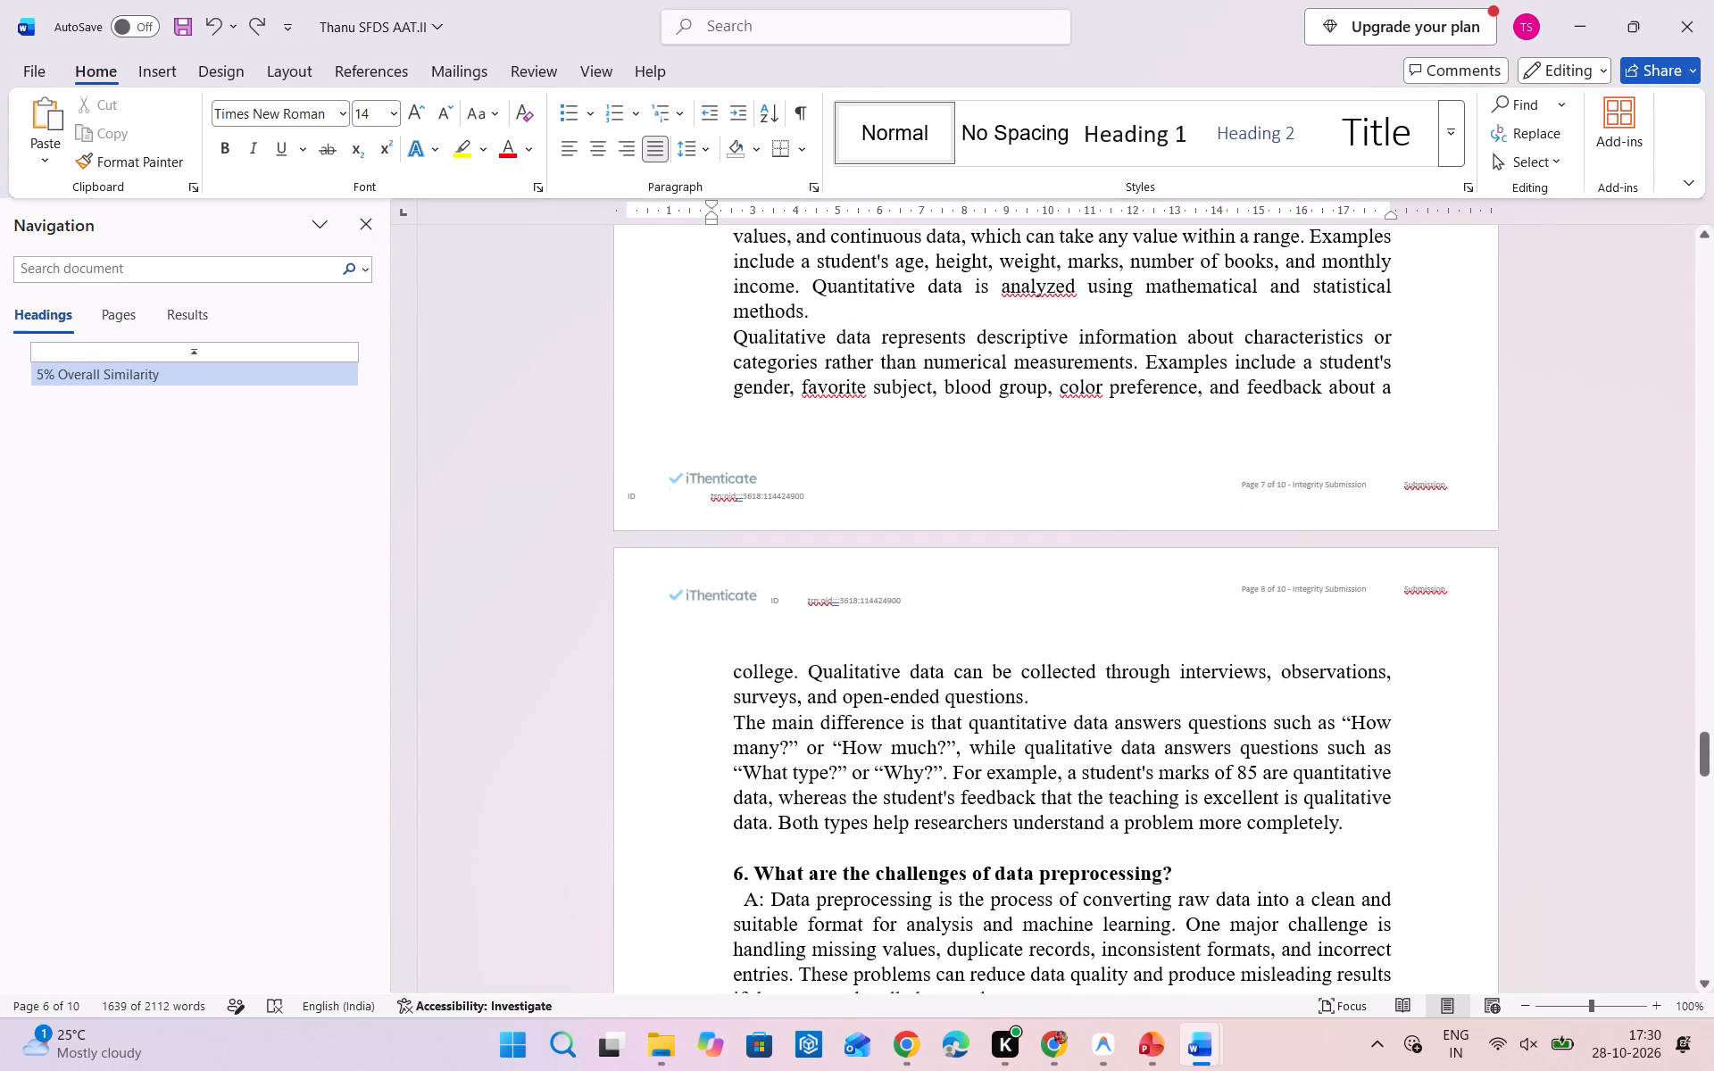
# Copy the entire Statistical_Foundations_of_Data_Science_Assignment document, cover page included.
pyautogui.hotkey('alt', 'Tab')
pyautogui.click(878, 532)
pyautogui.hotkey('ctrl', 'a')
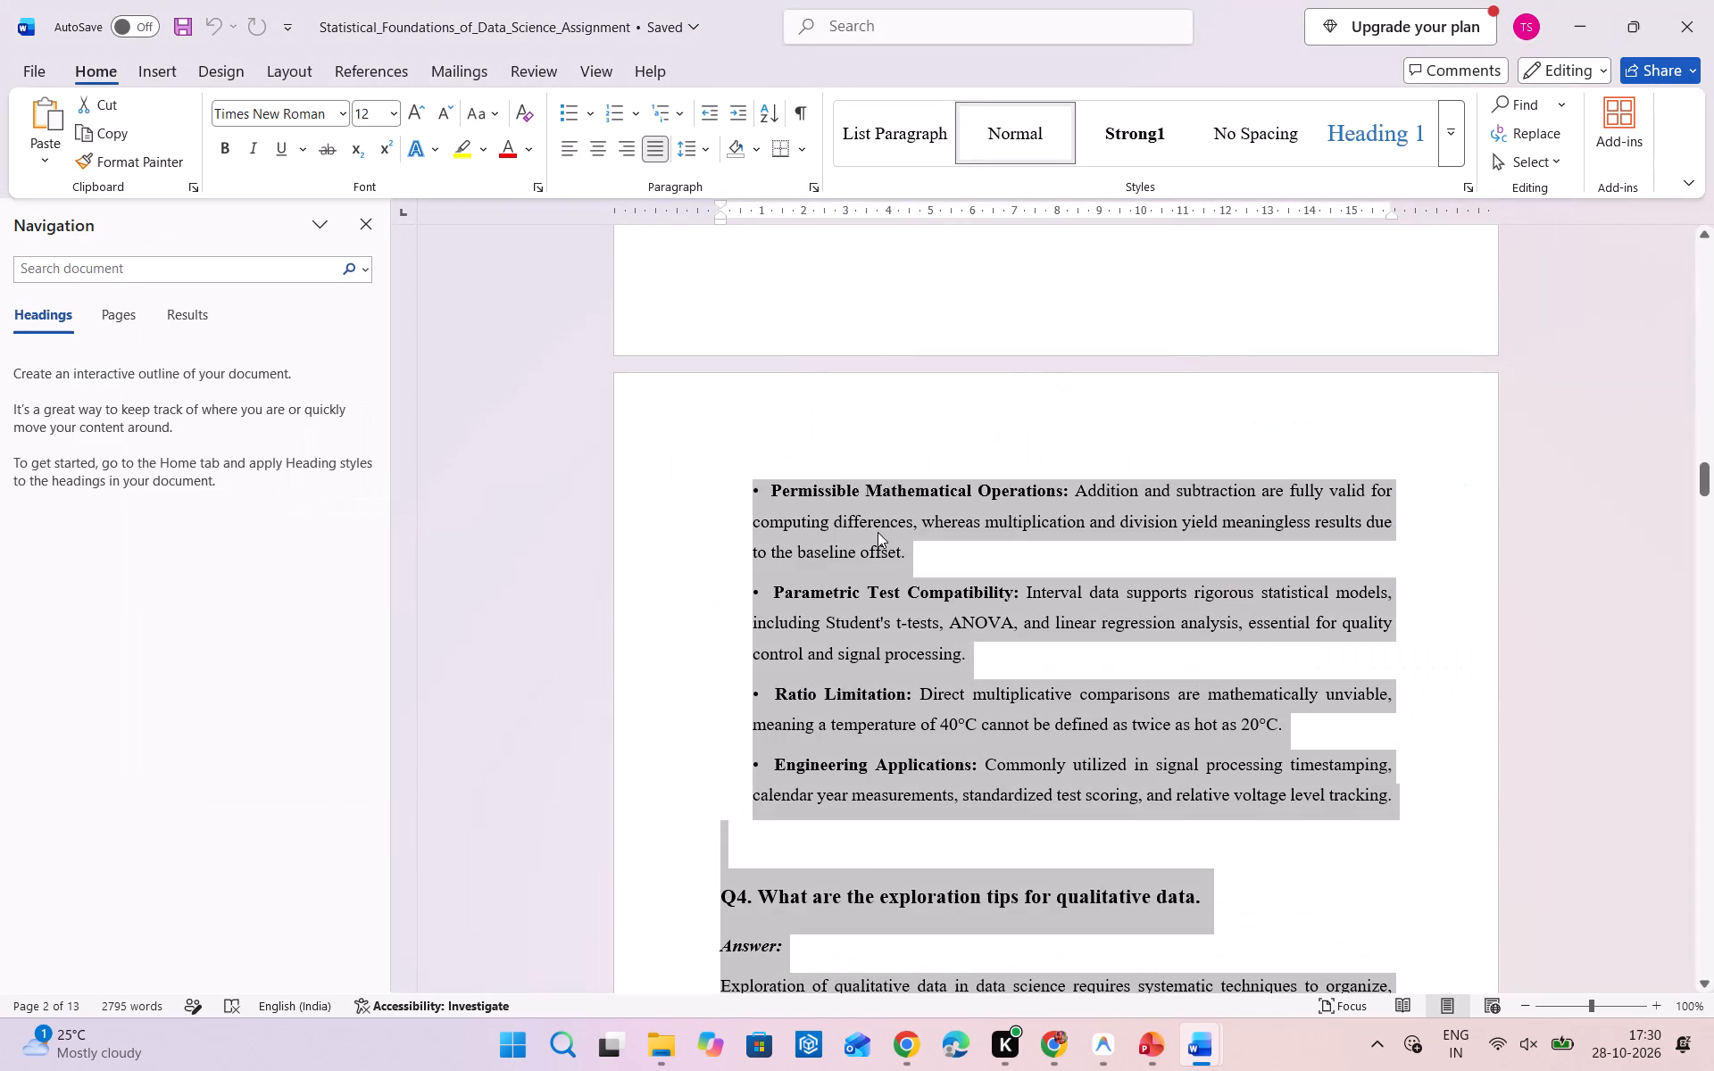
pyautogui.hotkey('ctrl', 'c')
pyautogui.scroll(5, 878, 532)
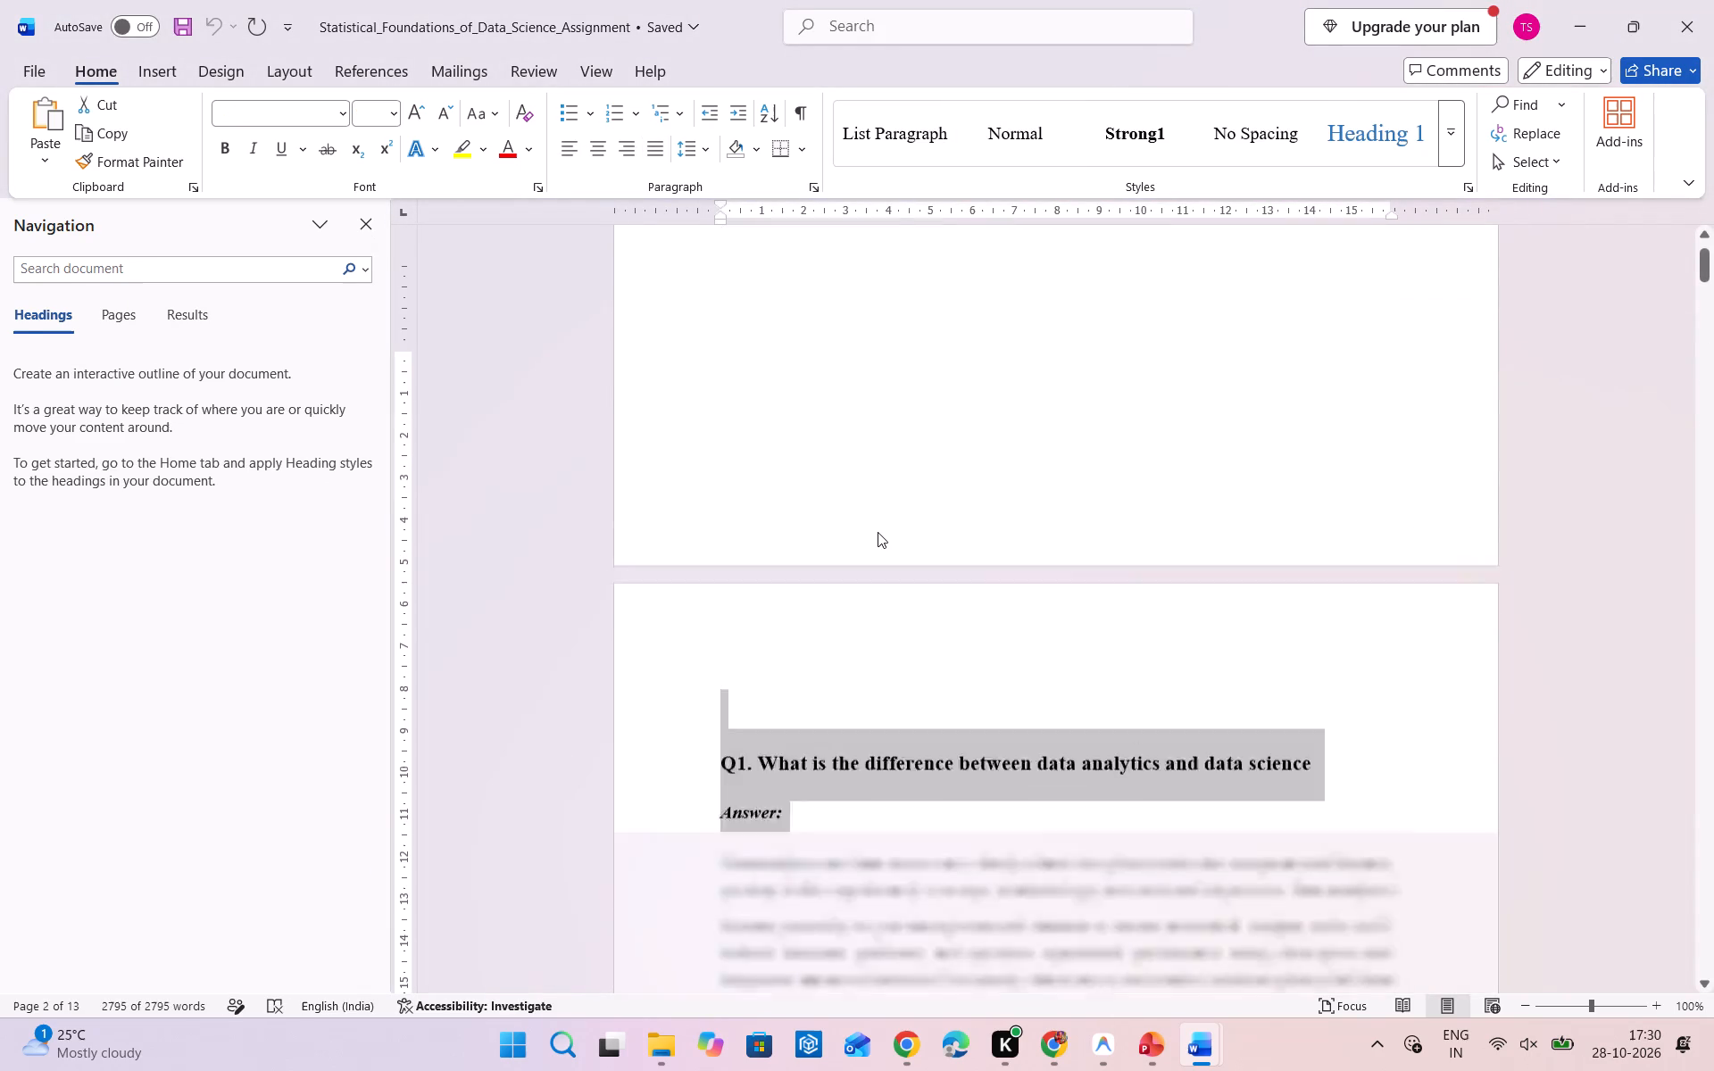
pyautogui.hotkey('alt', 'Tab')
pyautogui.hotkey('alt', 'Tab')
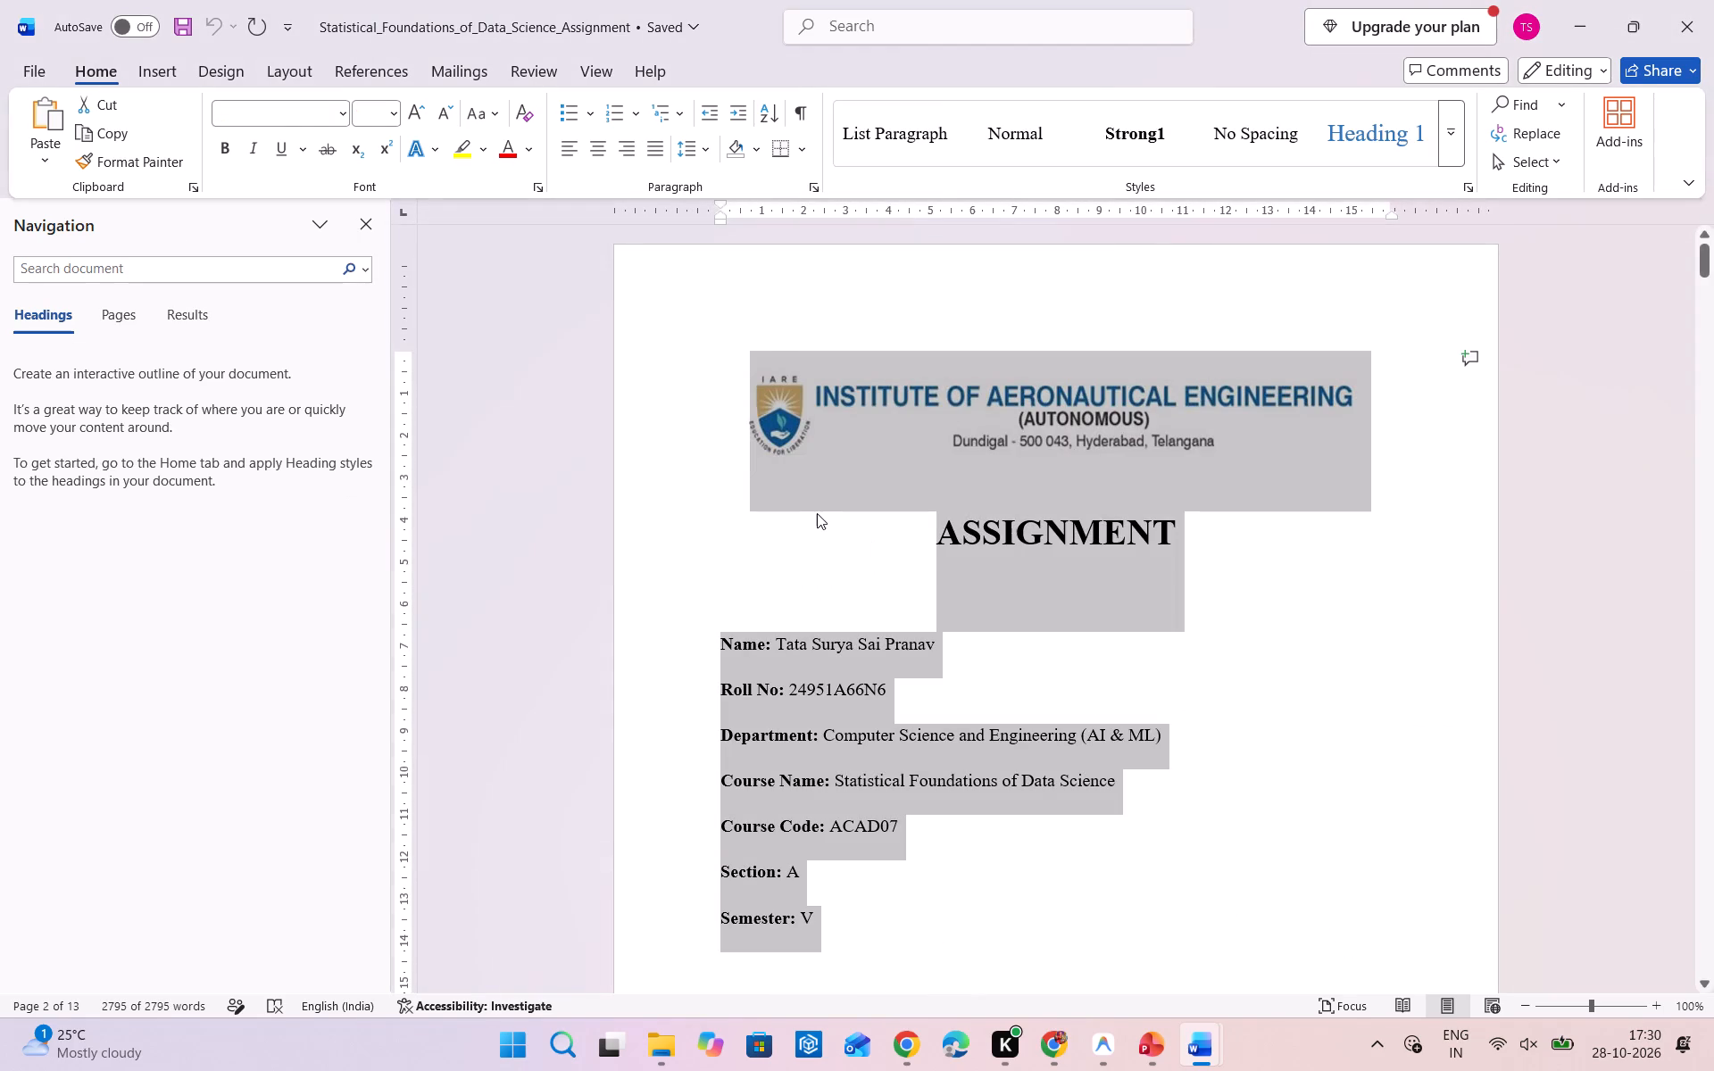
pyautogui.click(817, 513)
pyautogui.scroll(-3, 817, 513)
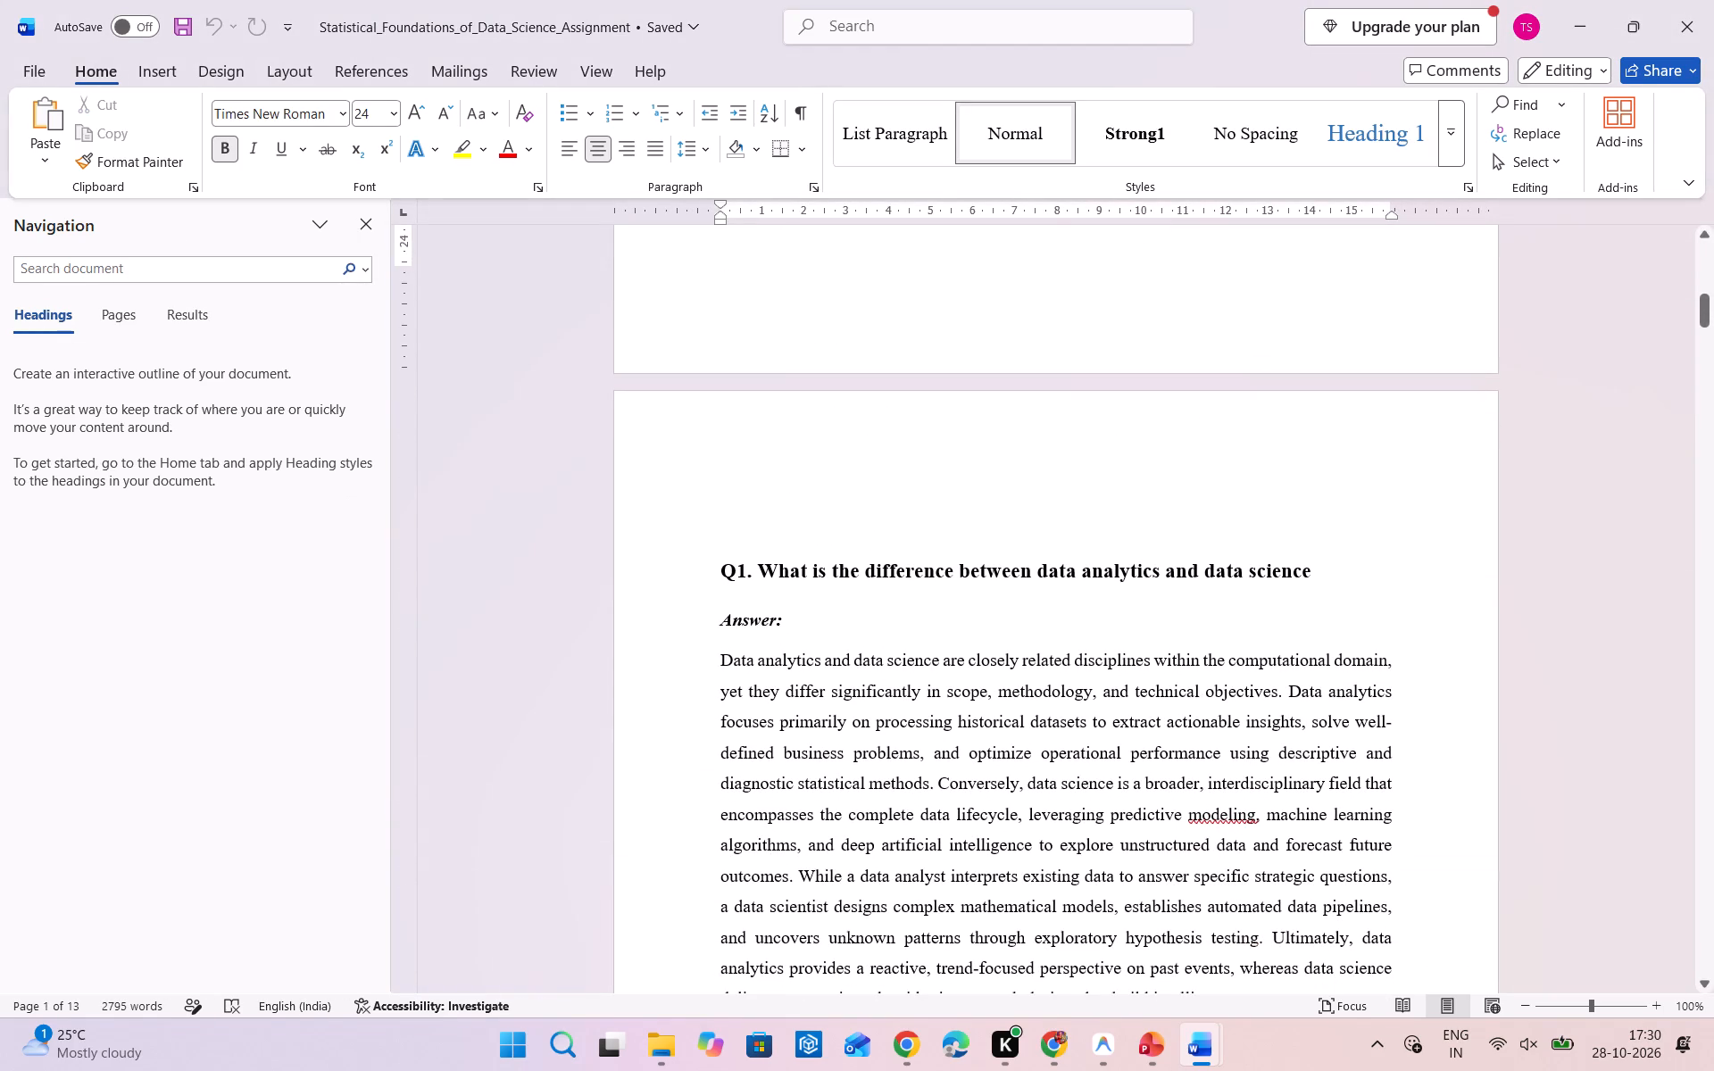
pyautogui.moveTo(720, 562); pyautogui.dragTo(903, 1047)
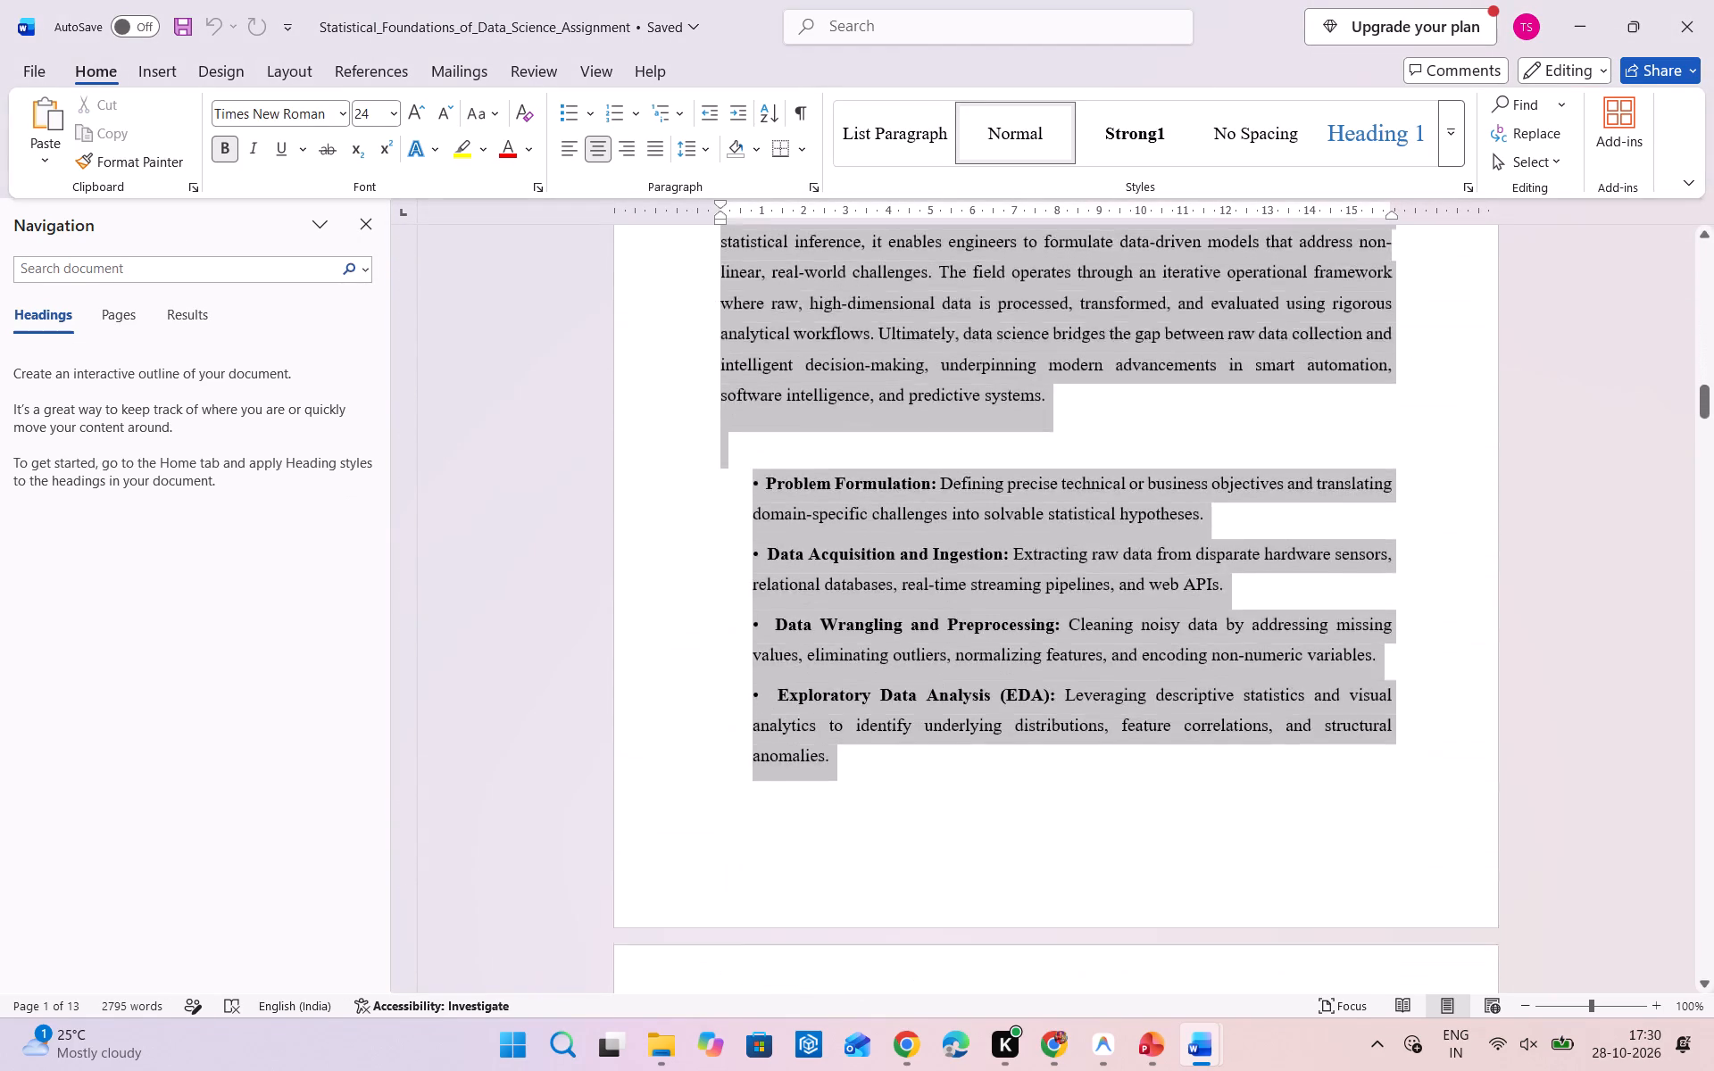
pyautogui.moveTo(903, 1047); pyautogui.dragTo(903, 1050)
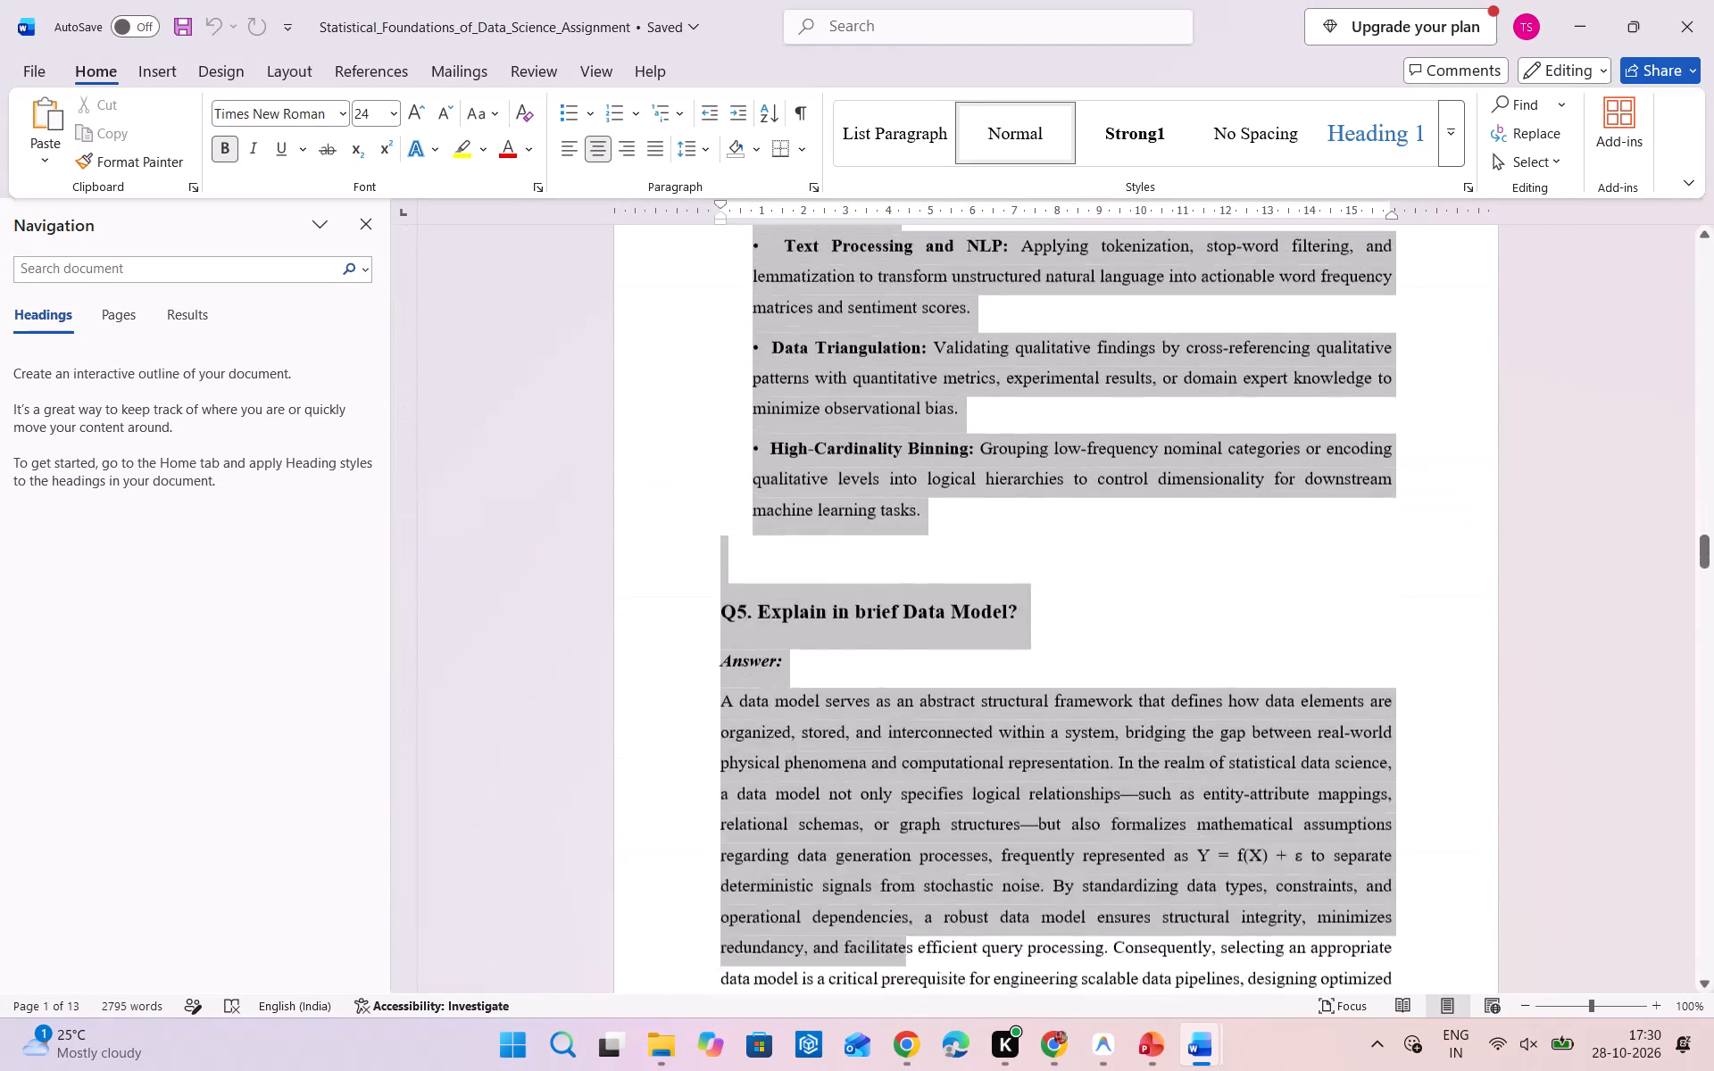
pyautogui.moveTo(903, 1050); pyautogui.dragTo(904, 1043)
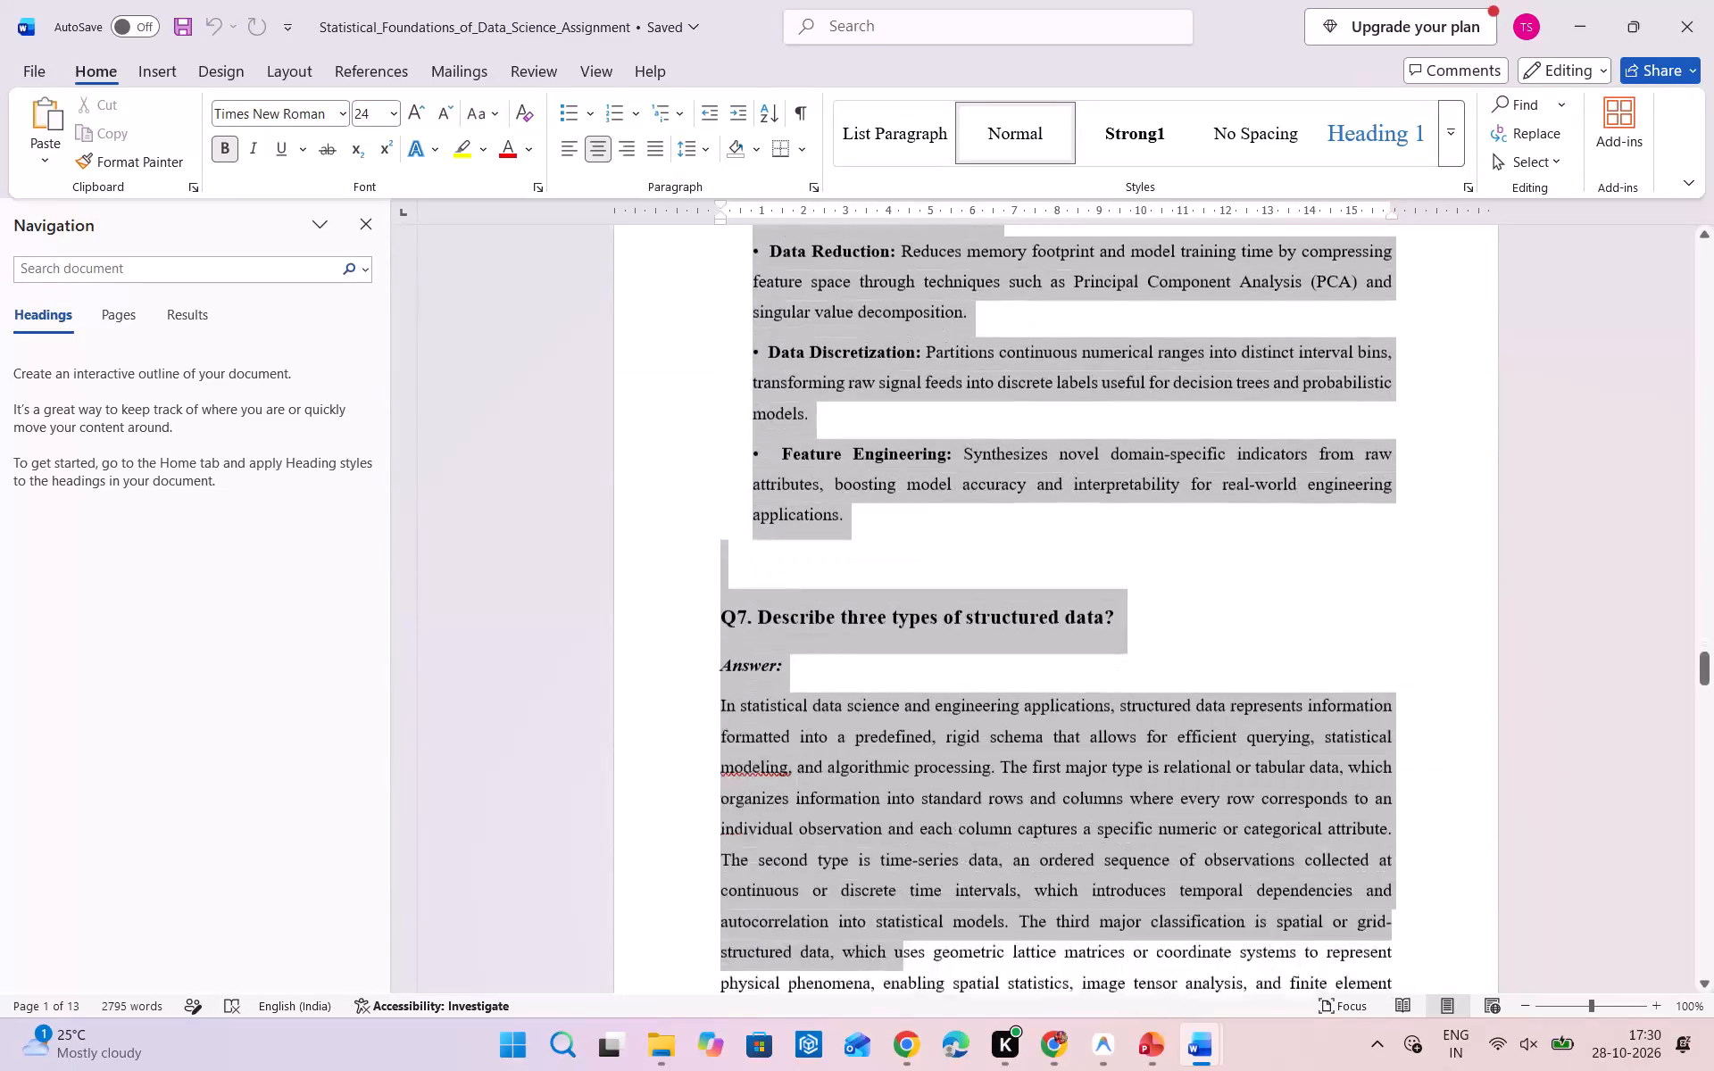
pyautogui.moveTo(904, 1043); pyautogui.dragTo(905, 1025)
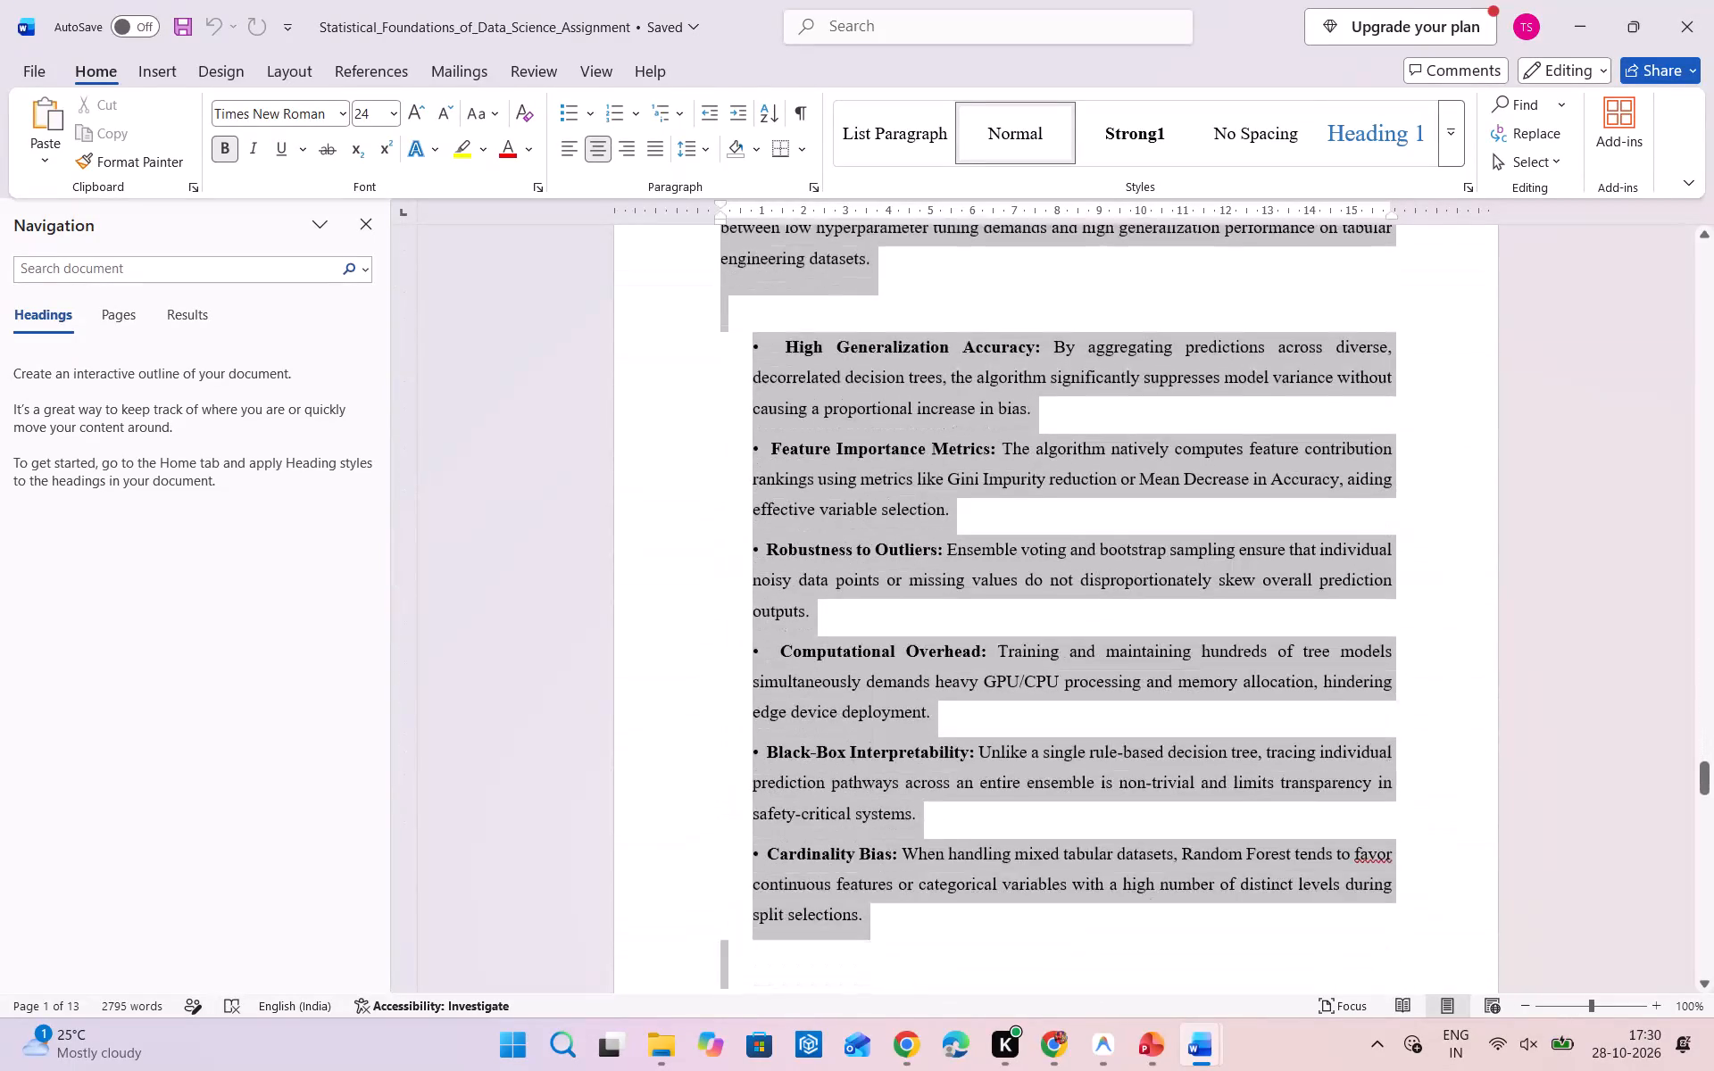
pyautogui.moveTo(905, 1025); pyautogui.dragTo(1023, 1040)
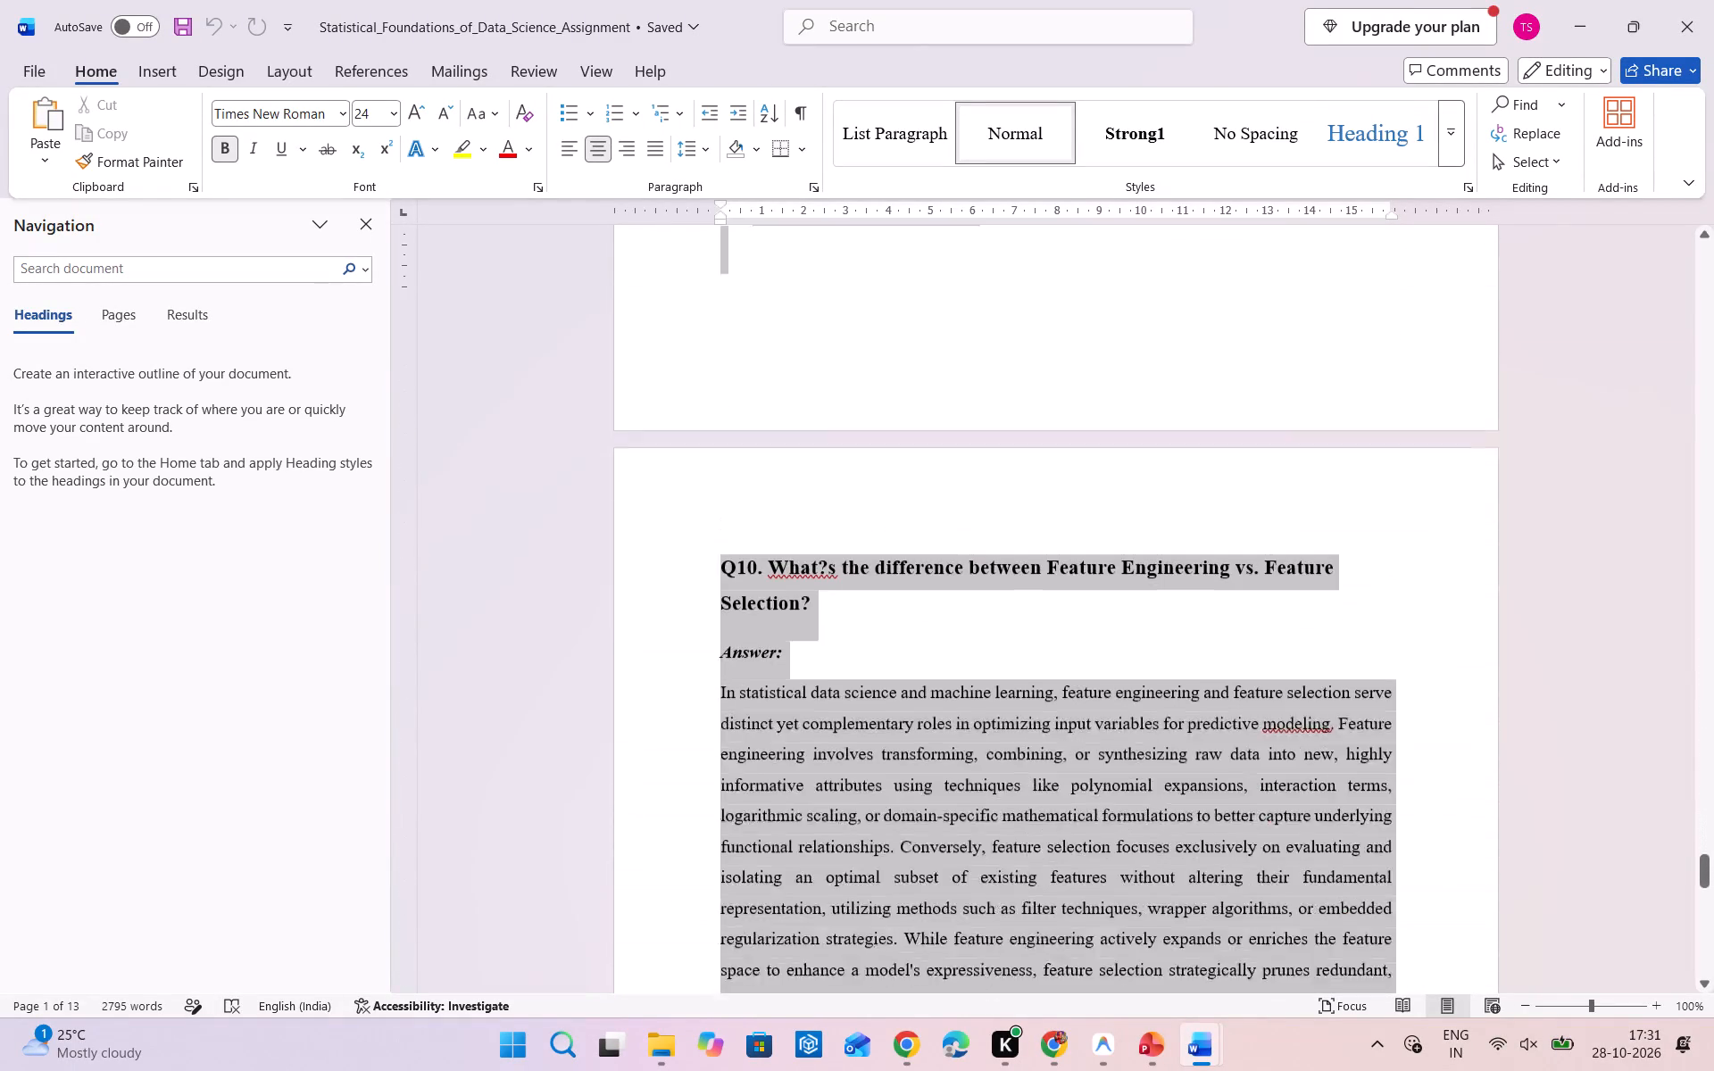
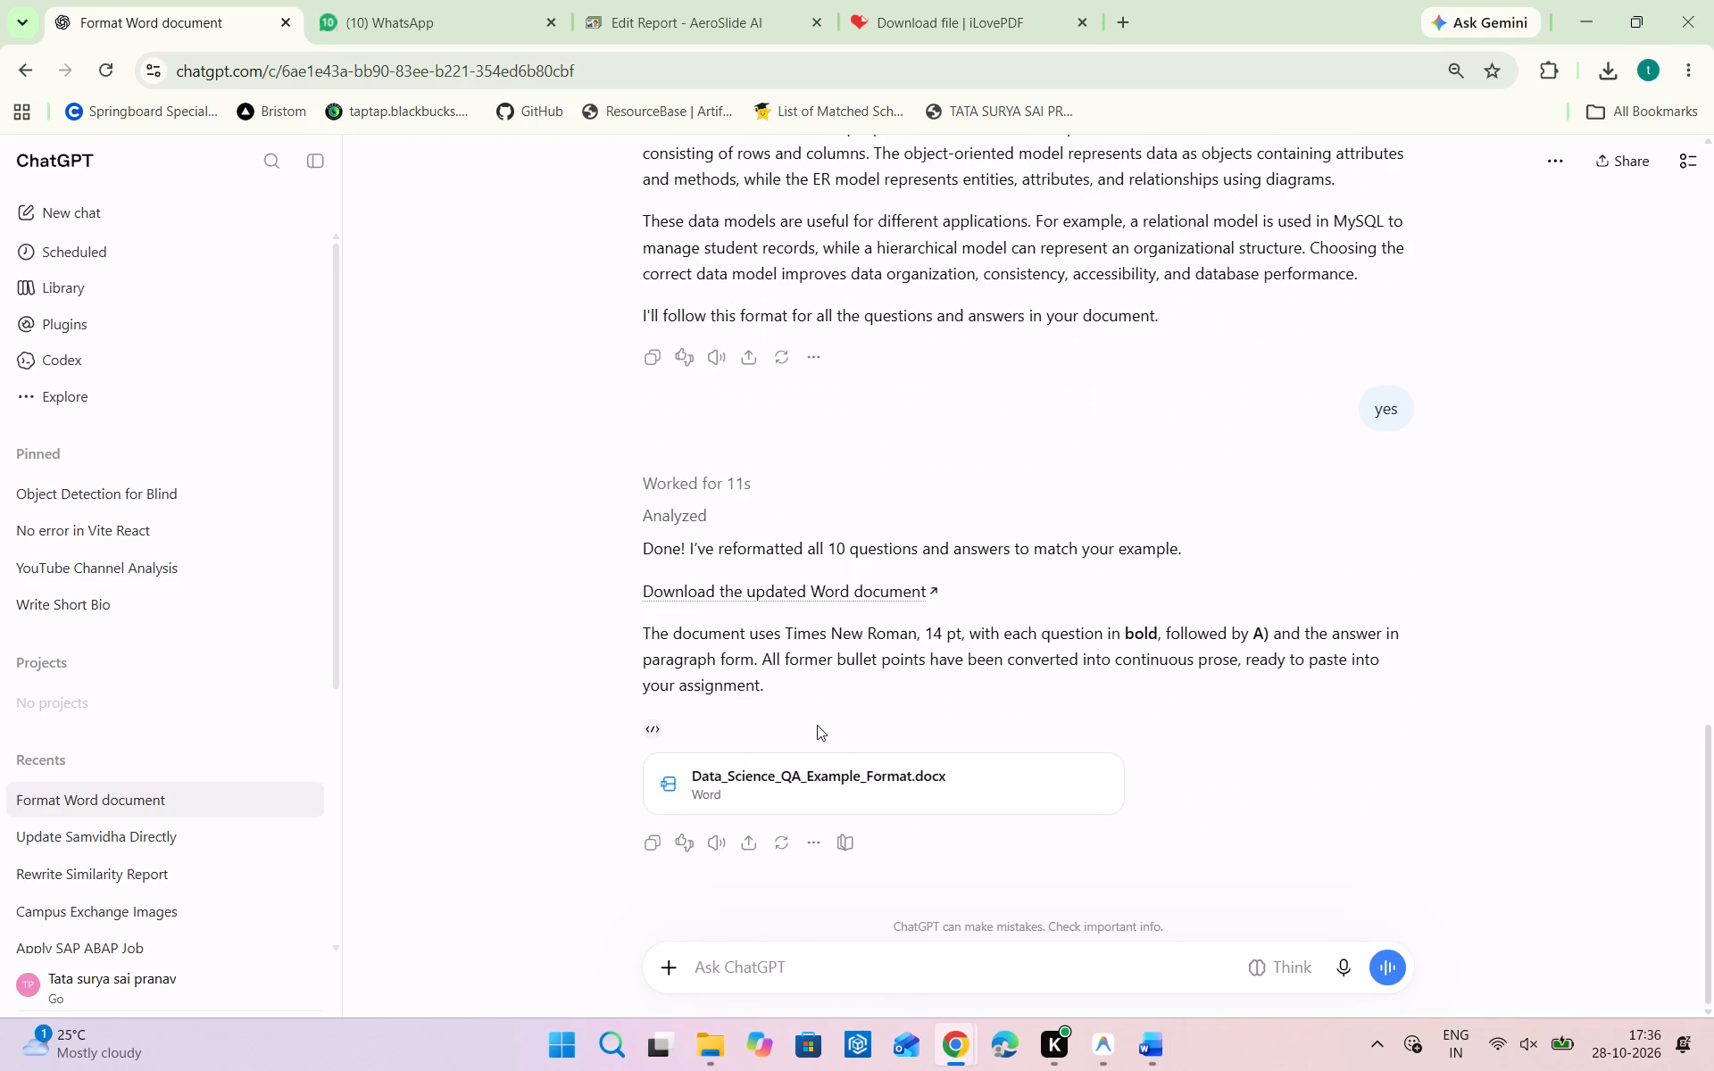
# In ChatGPT, open the Data_Science_QA_Example_Format.docx preview and copy all ten questions and answers from it.
pyautogui.click(799, 770)
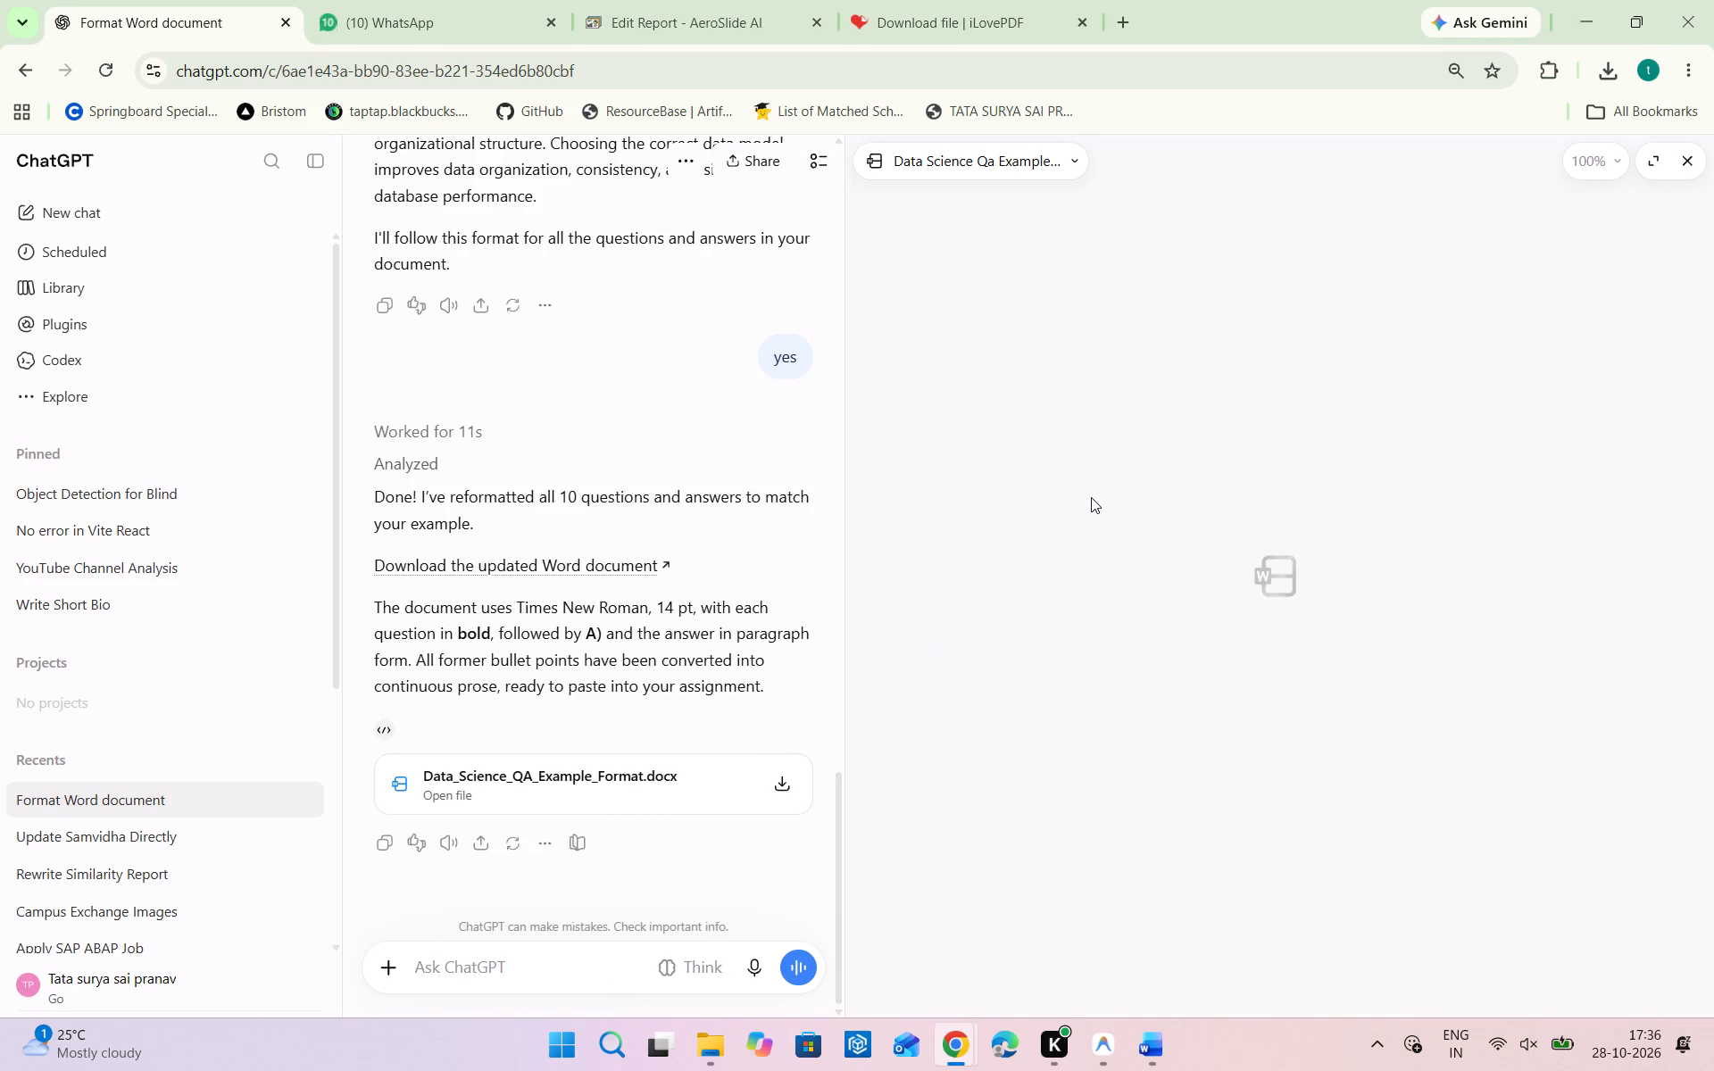
pyautogui.moveTo(953, 329); pyautogui.dragTo(1101, 1070)
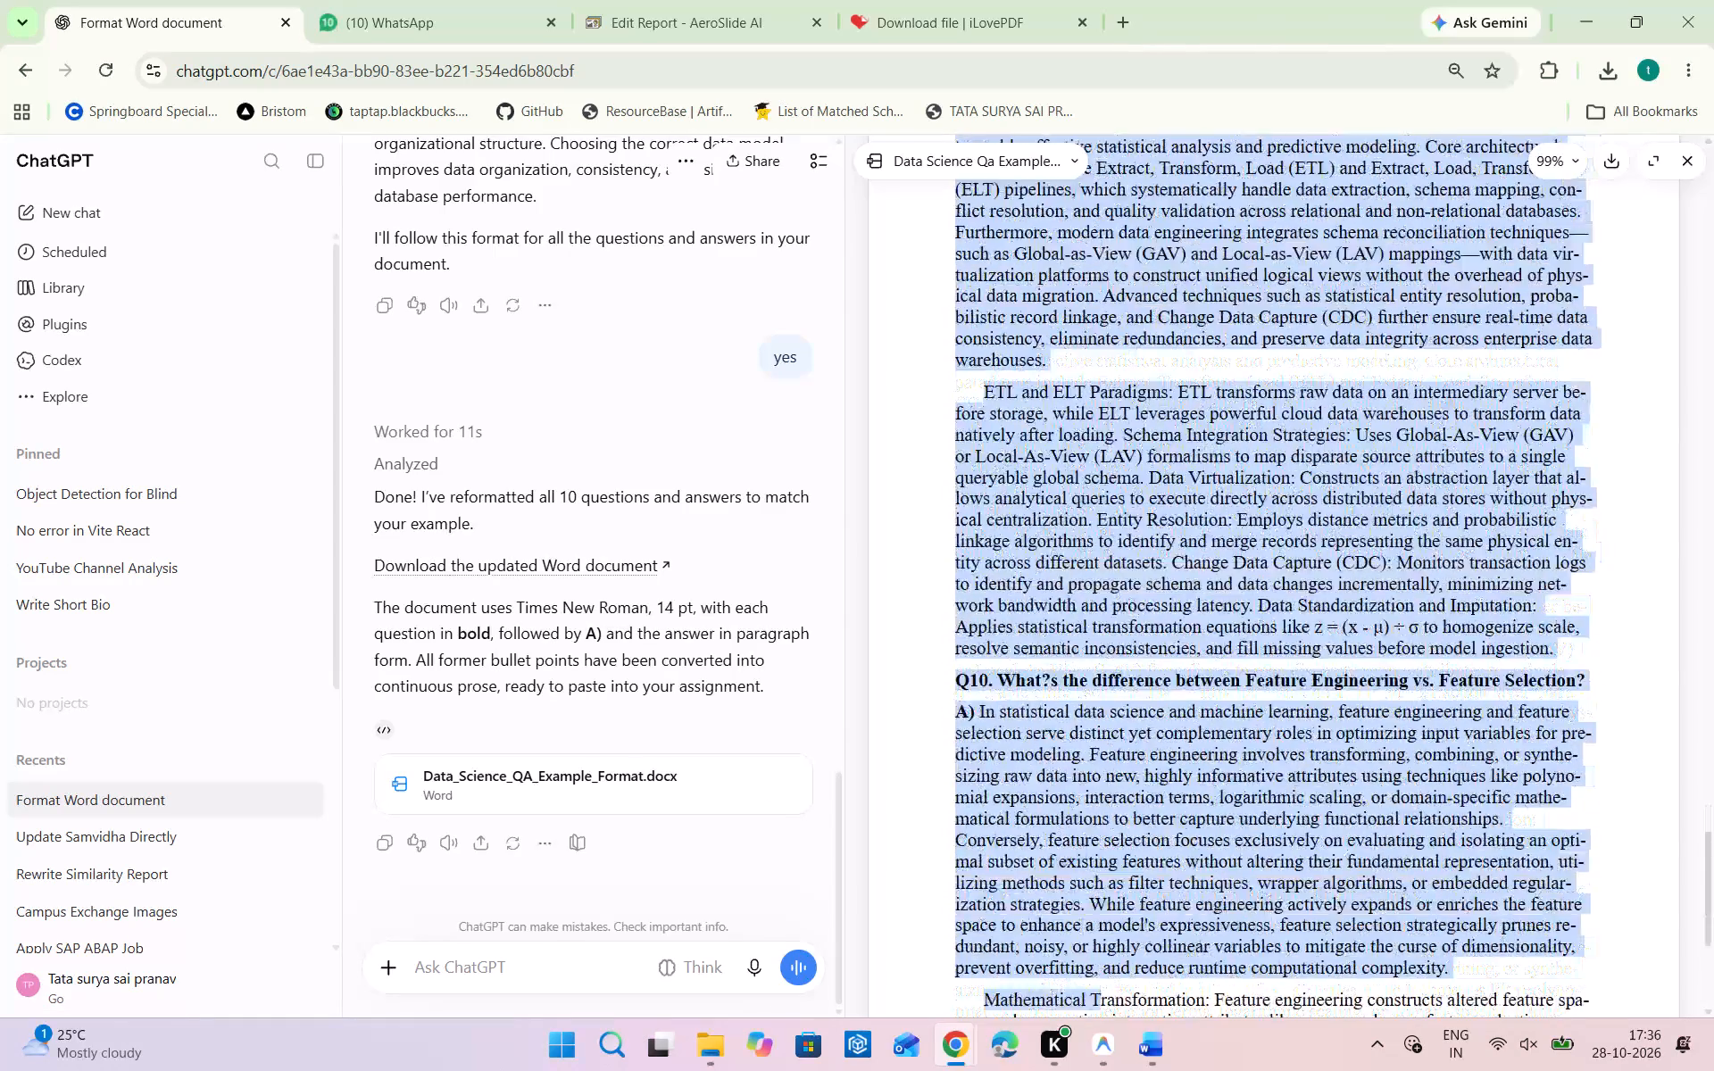
pyautogui.moveTo(1101, 1070); pyautogui.dragTo(1560, 952)
pyautogui.hotkey('ctrl', 'c')
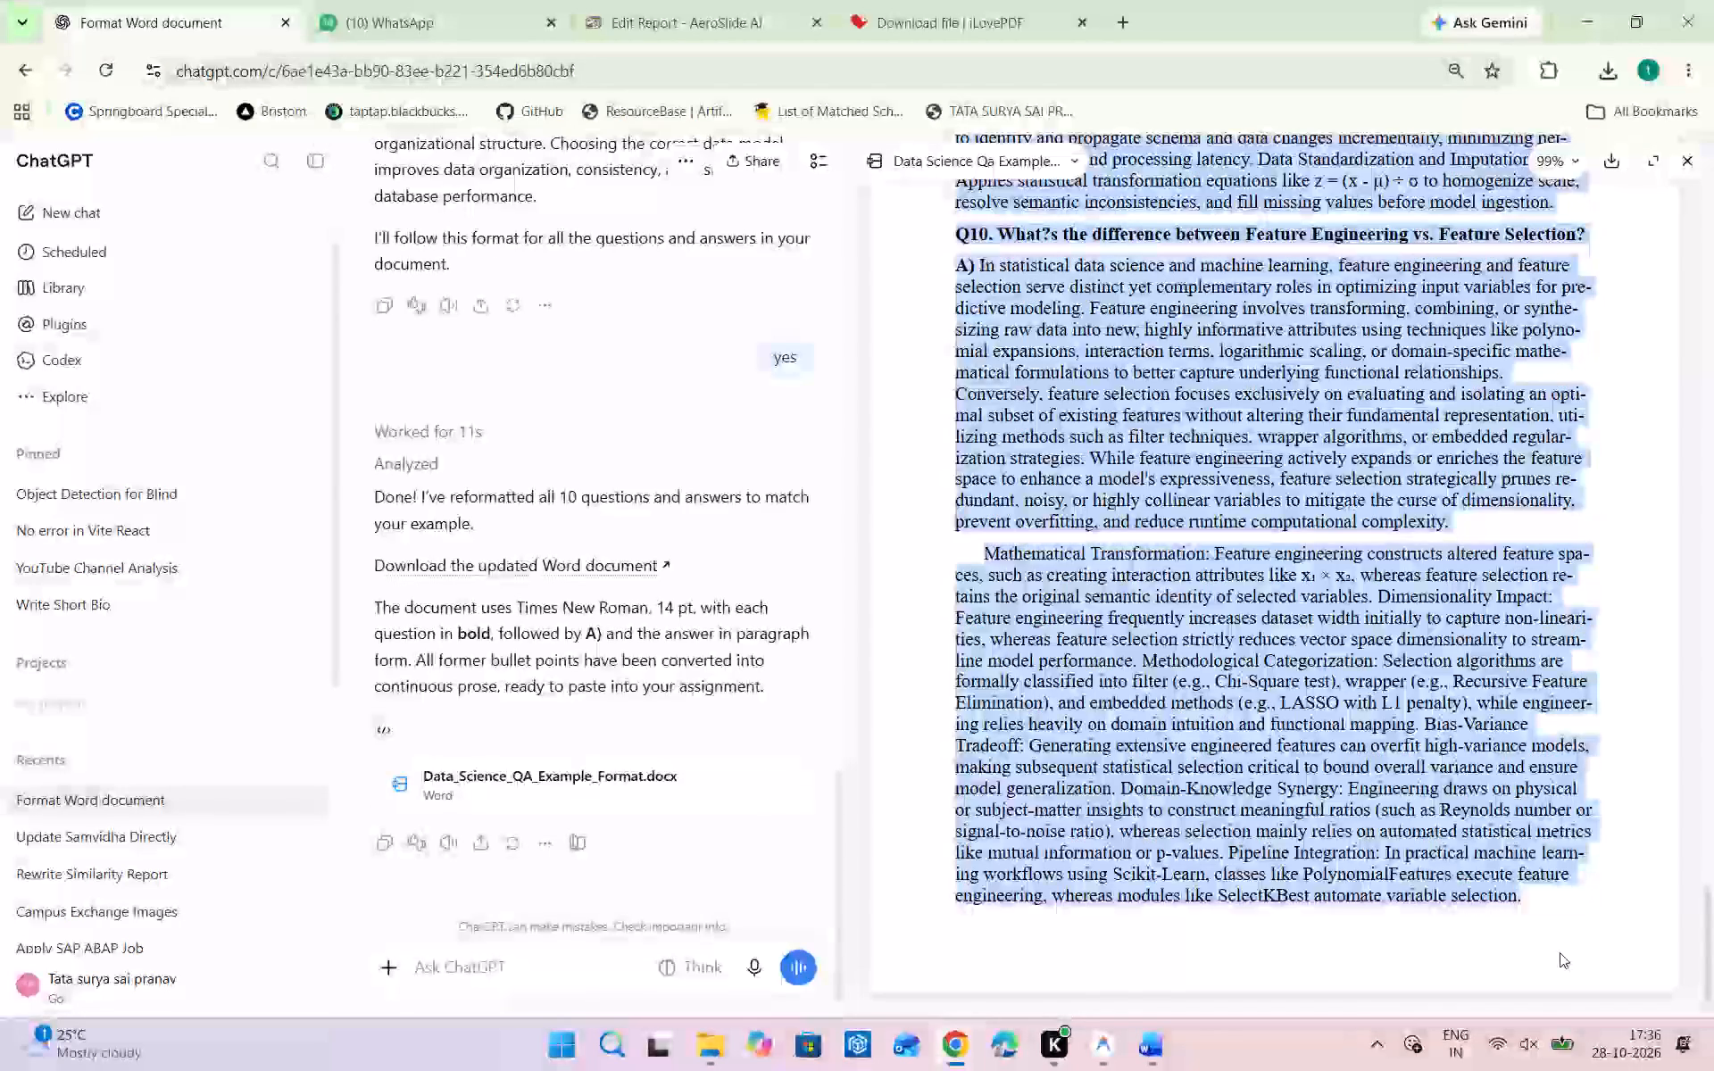
# In the Word document Thanu SFDS AAT.II, replace all old questions and answers under the ASSIGNMENT heading with the copied ten, and save.
pyautogui.hotkey('alt', 'Tab')
pyautogui.click(1107, 767)
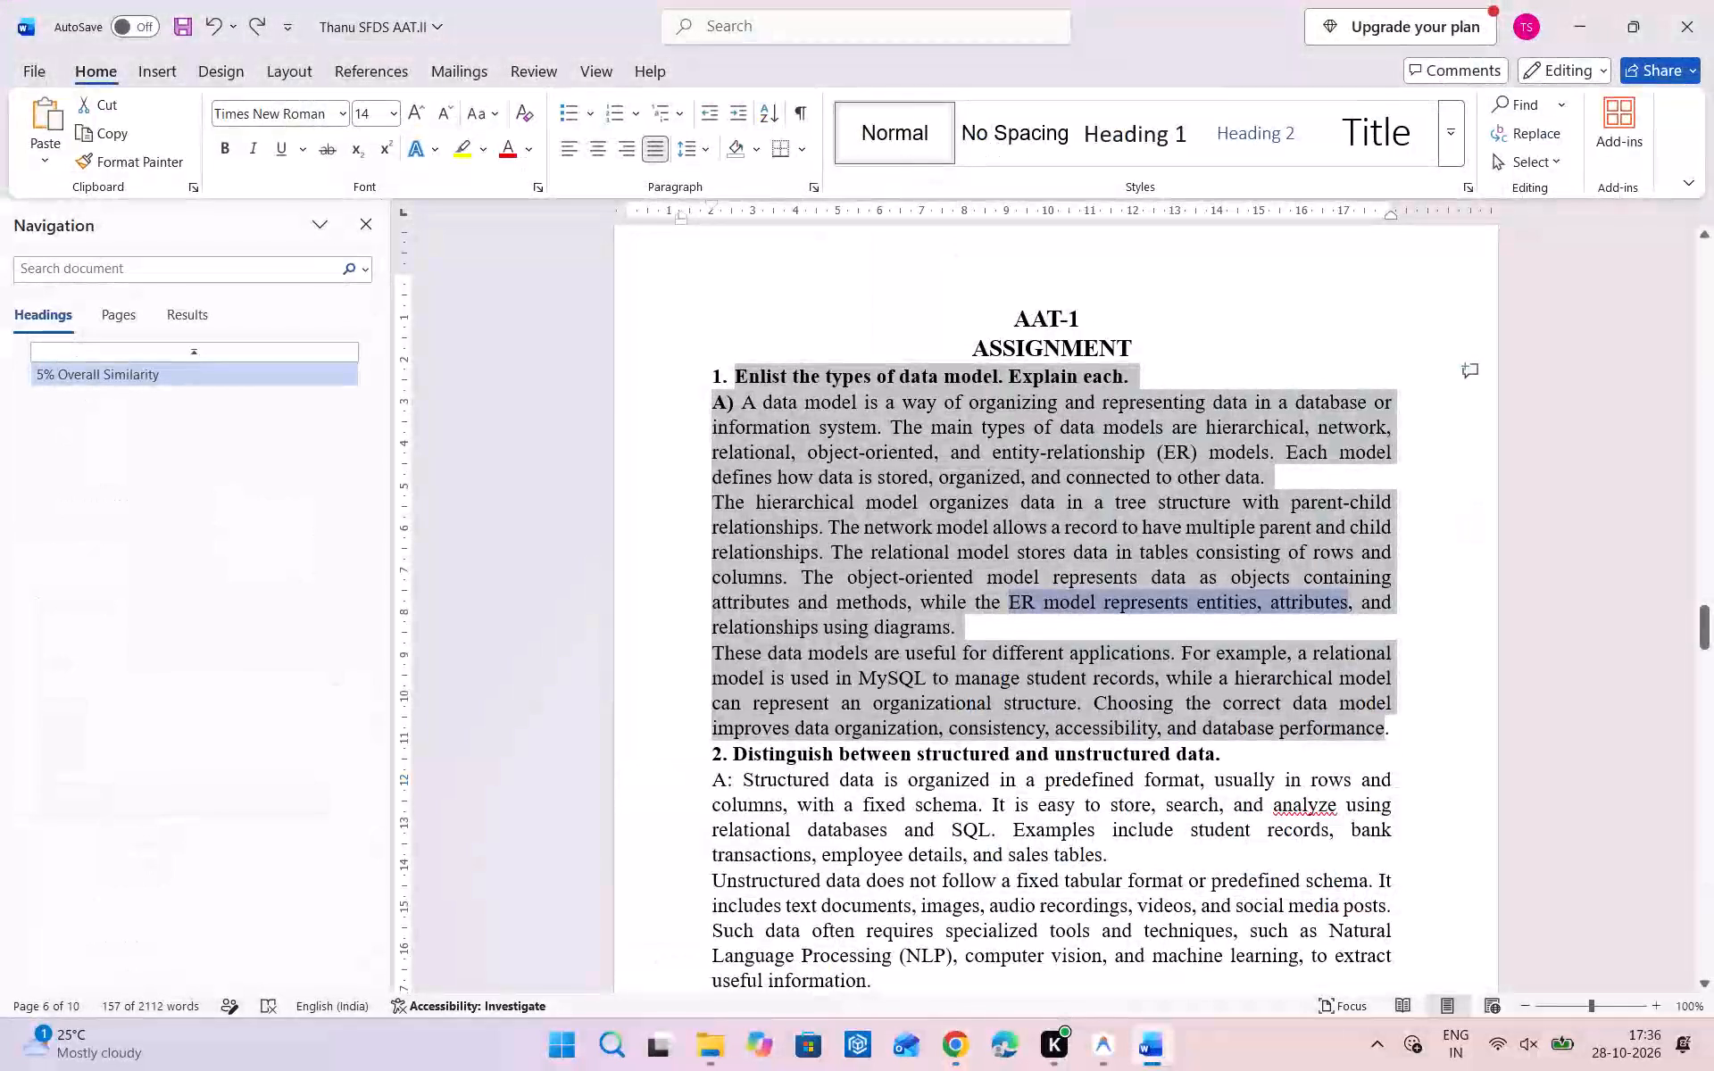
pyautogui.moveTo(734, 373); pyautogui.dragTo(899, 1070)
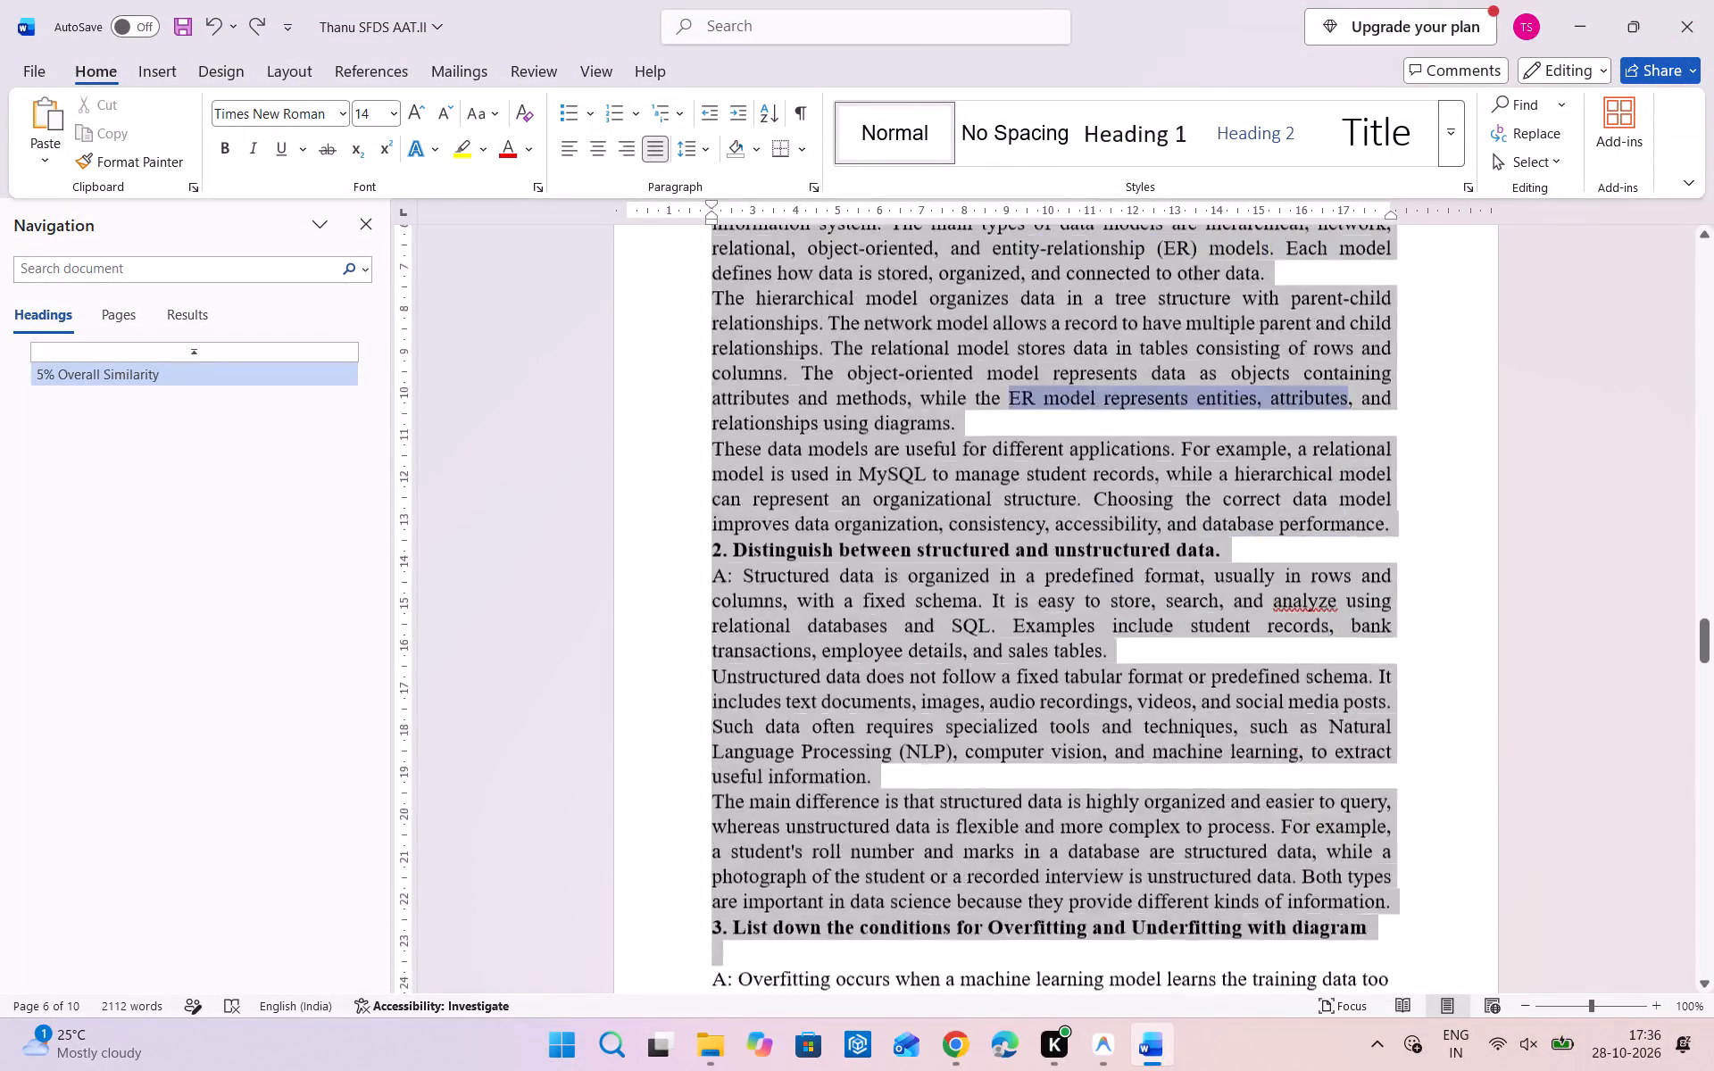
pyautogui.moveTo(899, 1070); pyautogui.dragTo(902, 1070)
pyautogui.press('BackSpace')
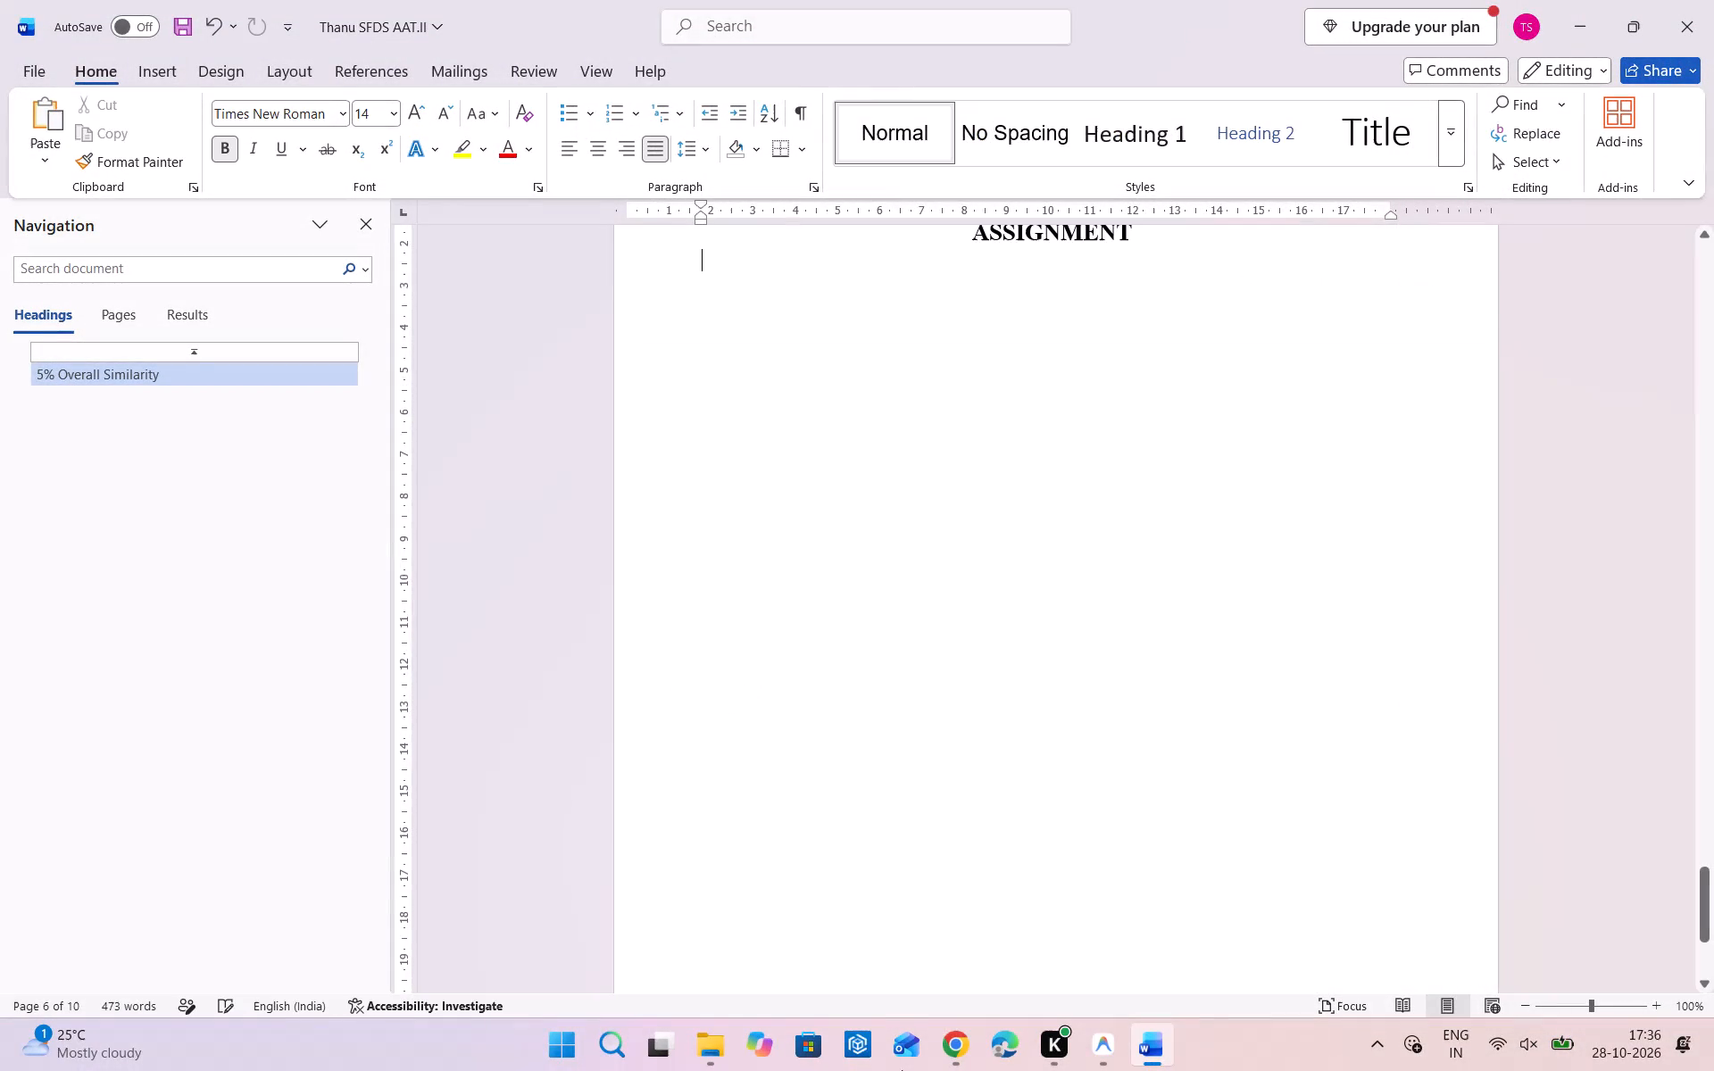
pyautogui.scroll(1, 861, 901)
pyautogui.hotkey('ctrl', 'v')
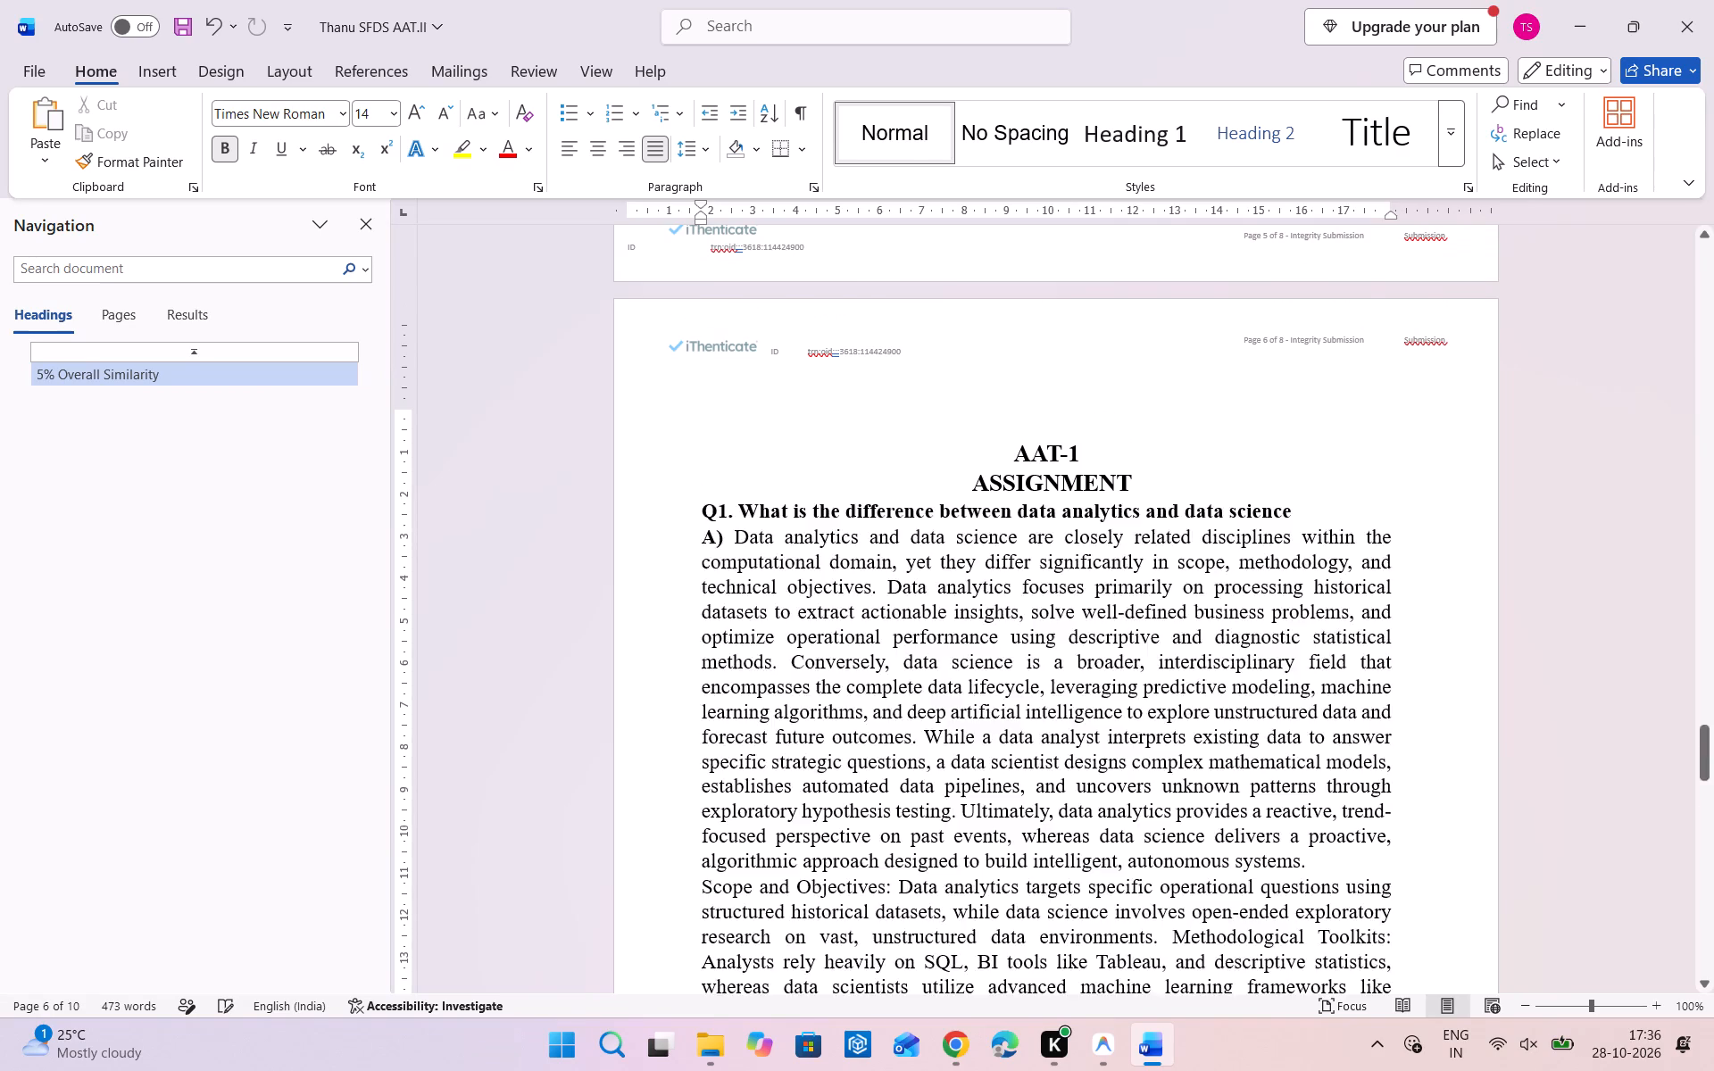
pyautogui.hotkey('ctrl', 's')
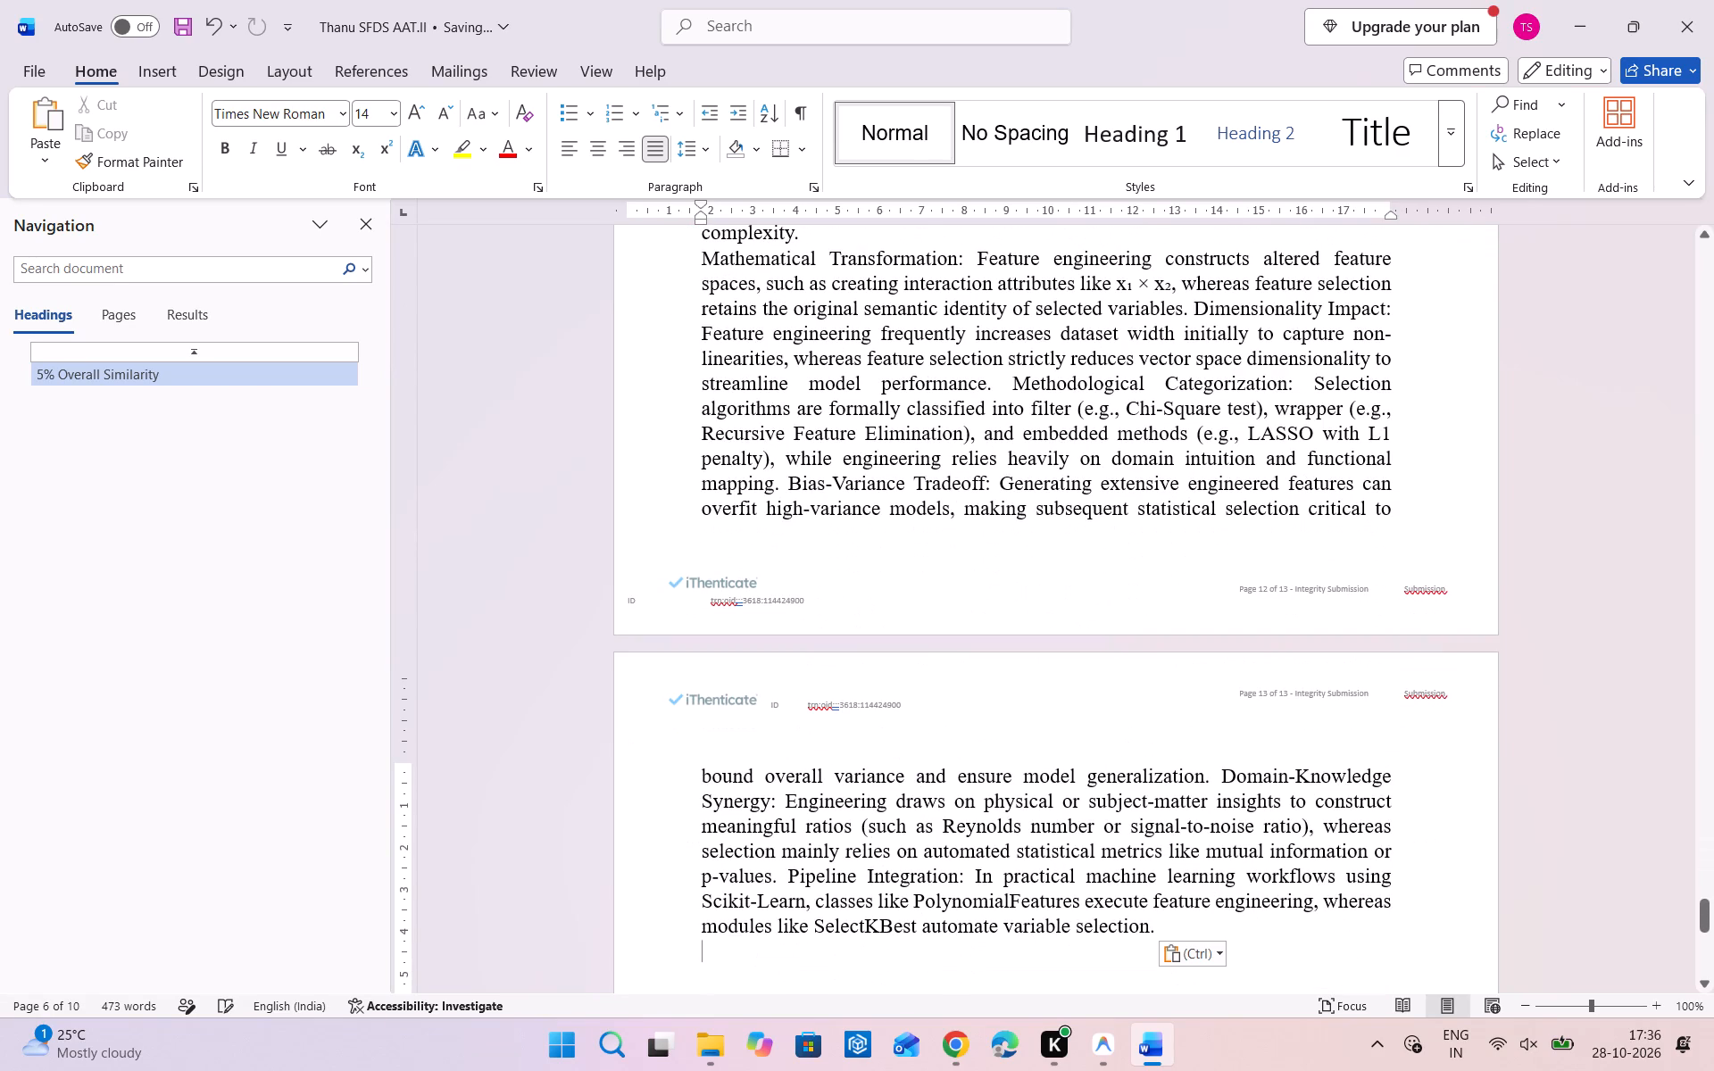
# Save a copy of the document in Downloads under the name Pranav SFDS AAT.II.
pyautogui.scroll(-4, 861, 901)
pyautogui.scroll(6, 861, 901)
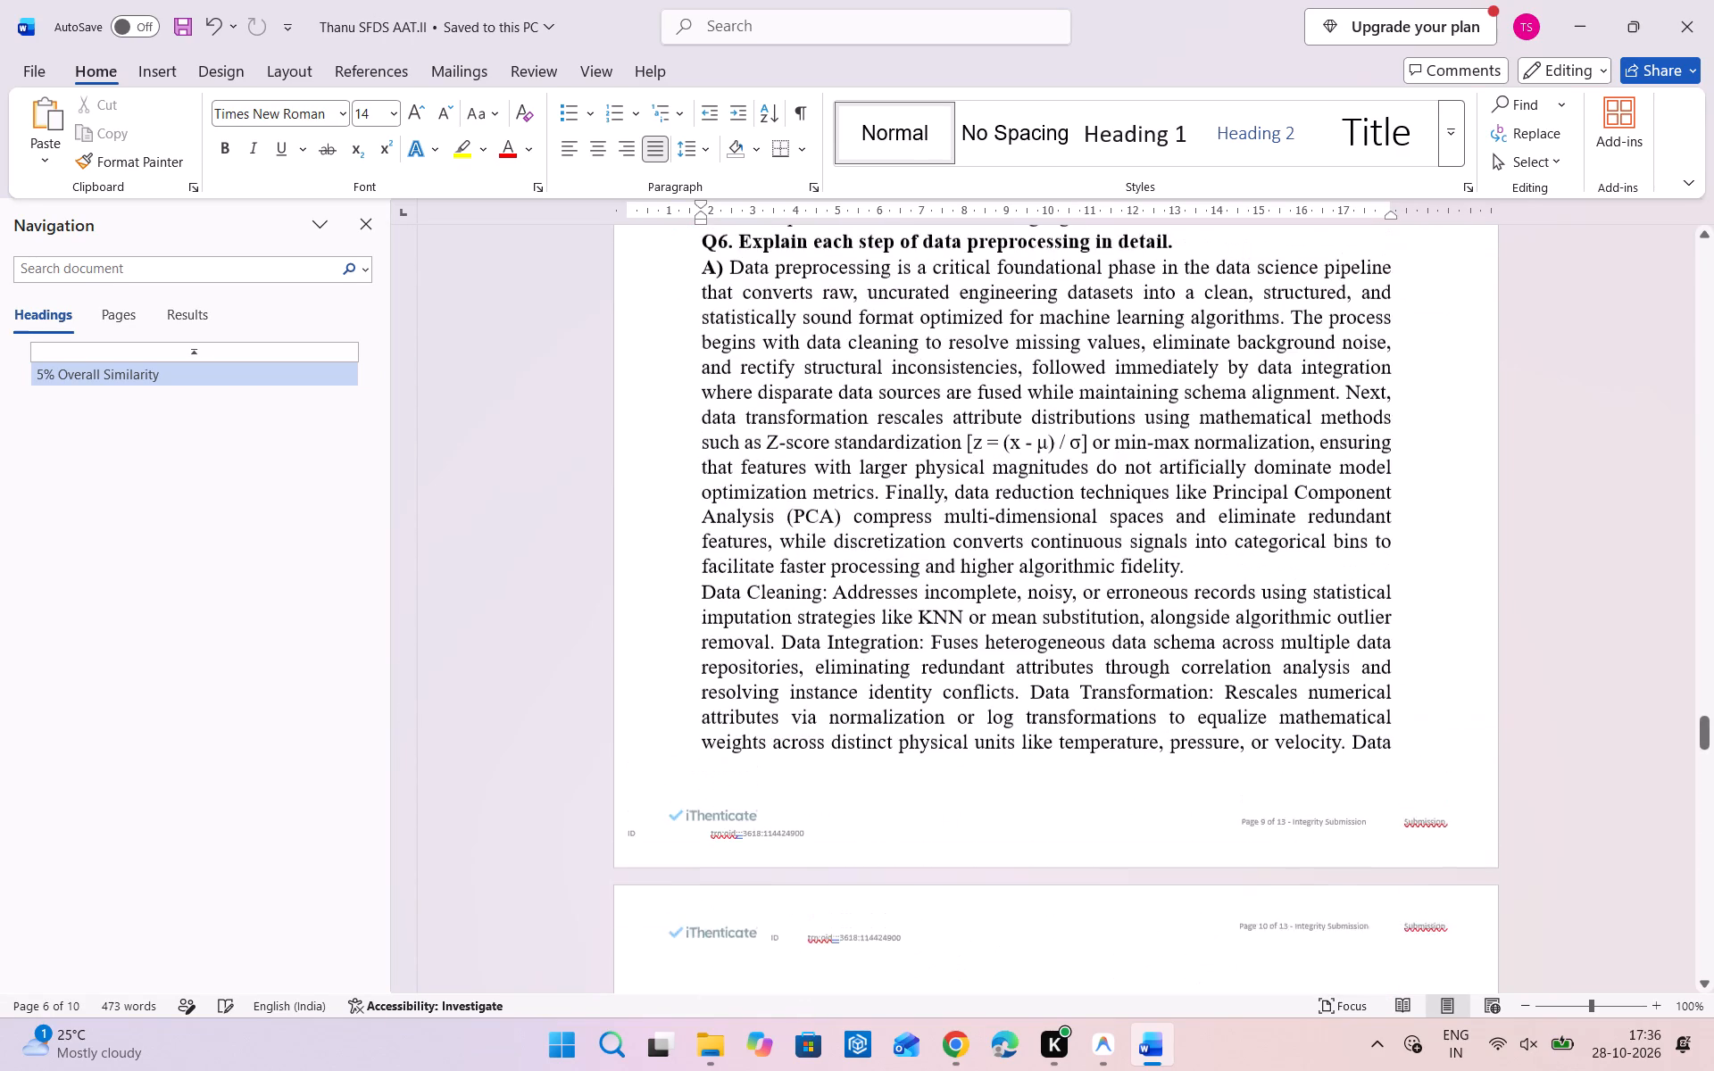
pyautogui.scroll(13, 861, 901)
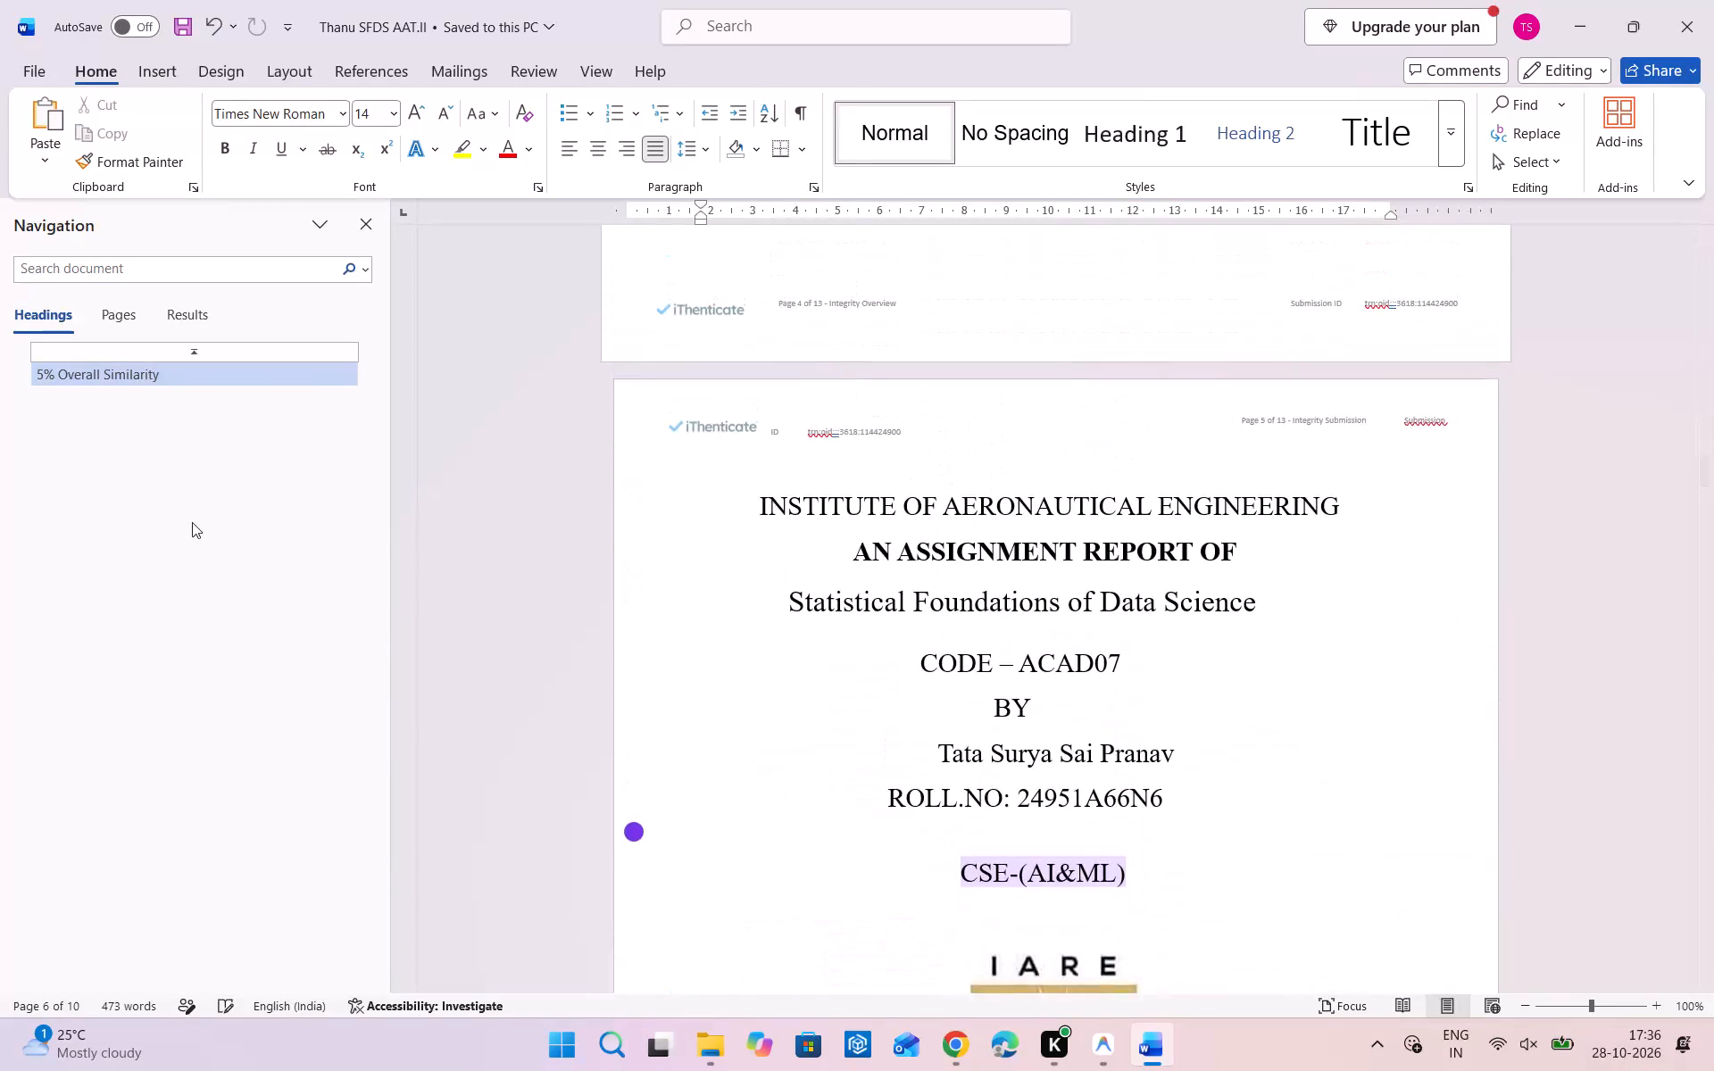
pyautogui.click(44, 75)
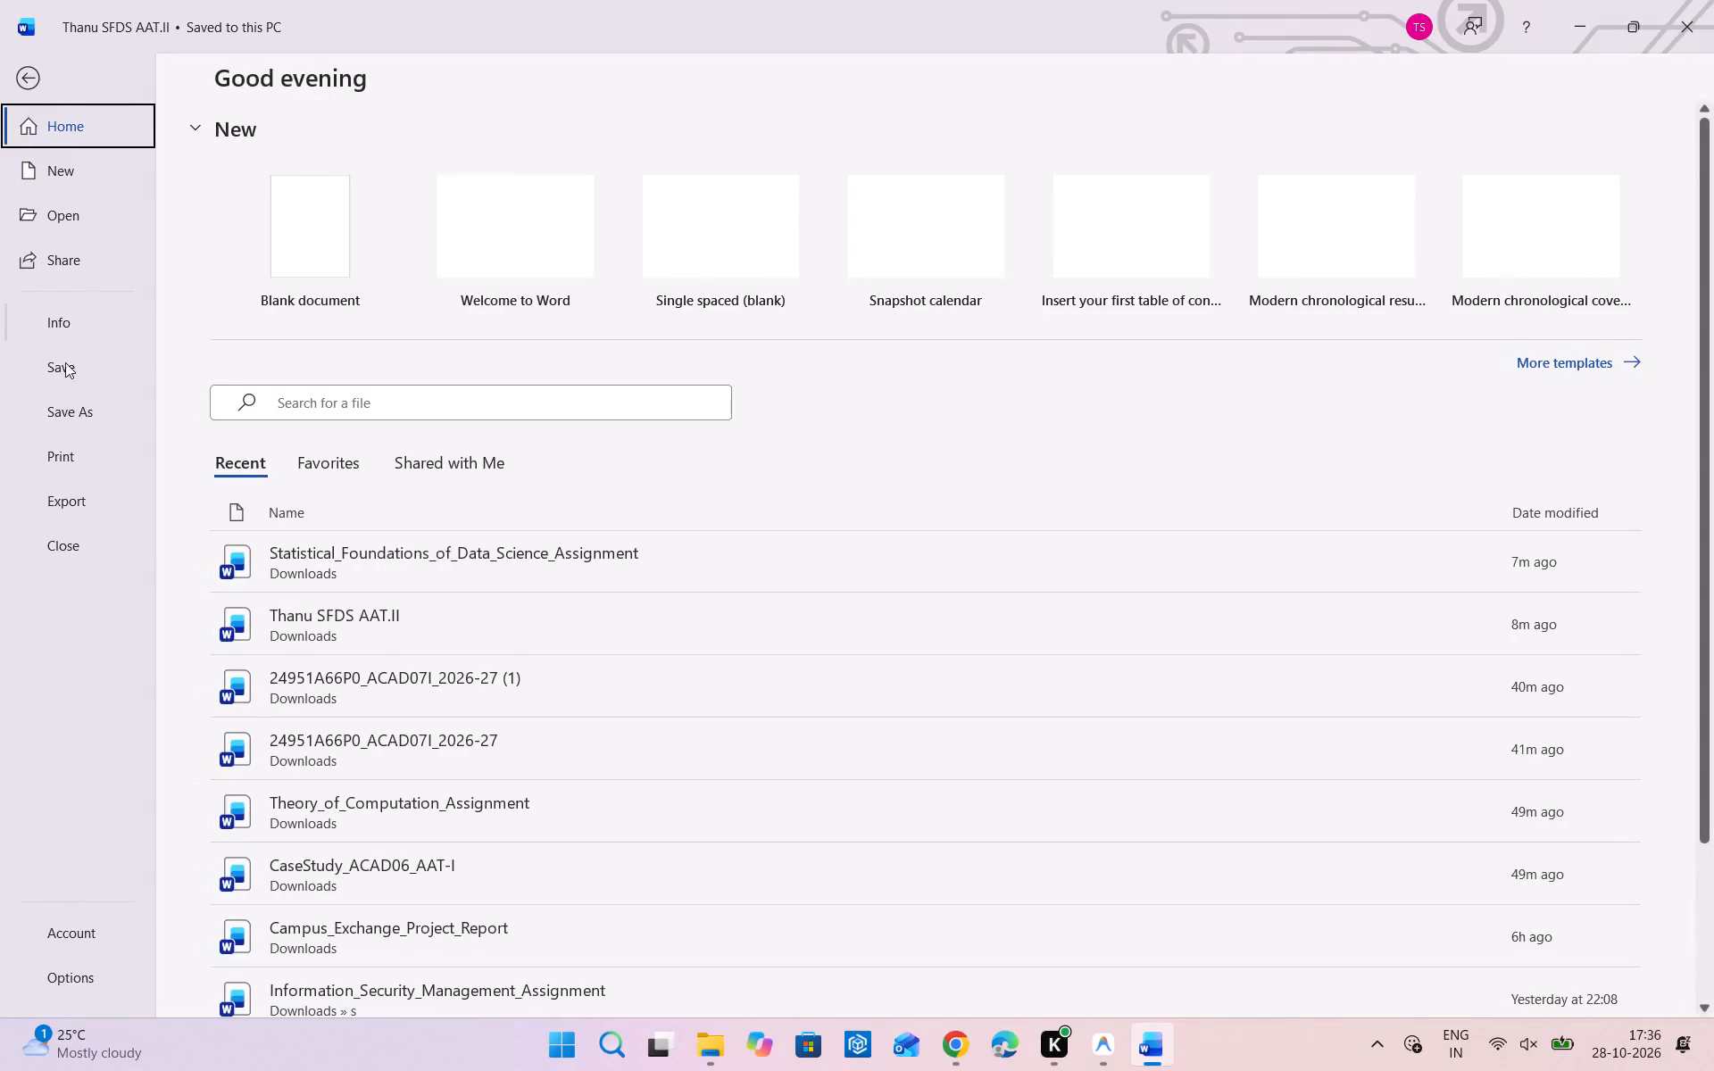
pyautogui.click(68, 423)
pyautogui.click(295, 594)
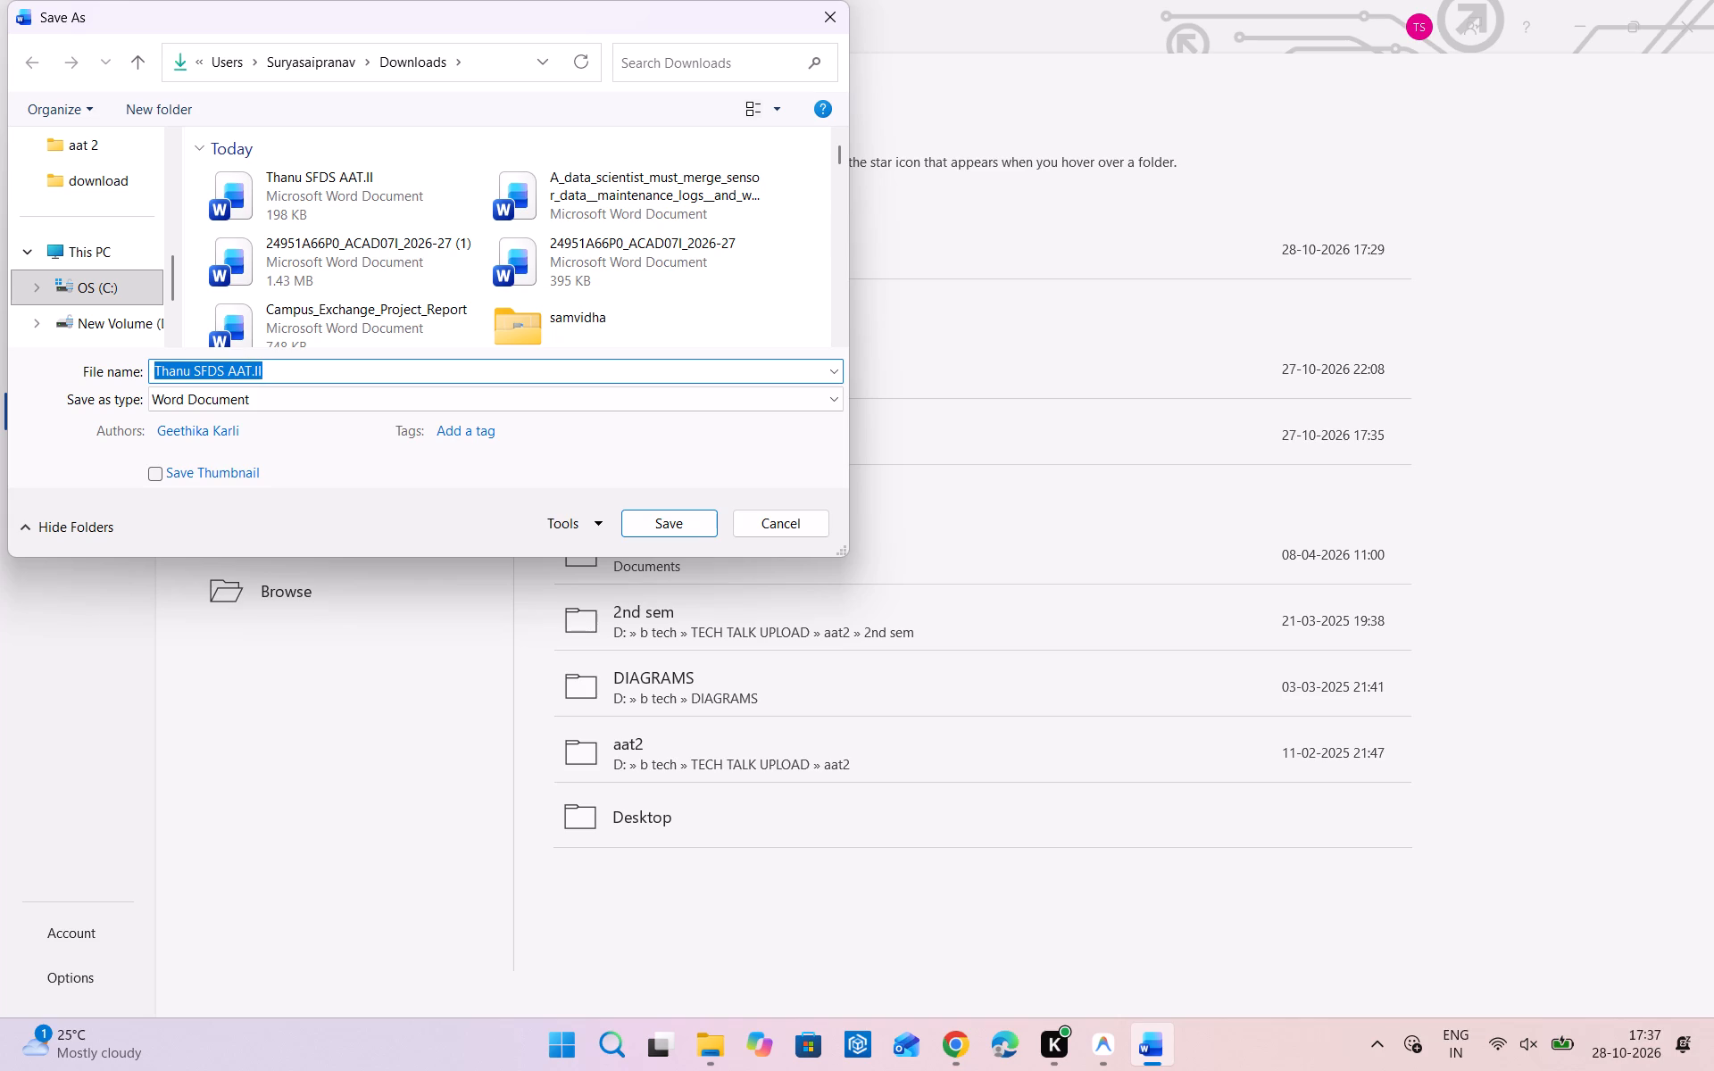
pyautogui.click(190, 373)
pyautogui.press('BackSpace')
pyautogui.press('BackSpace')
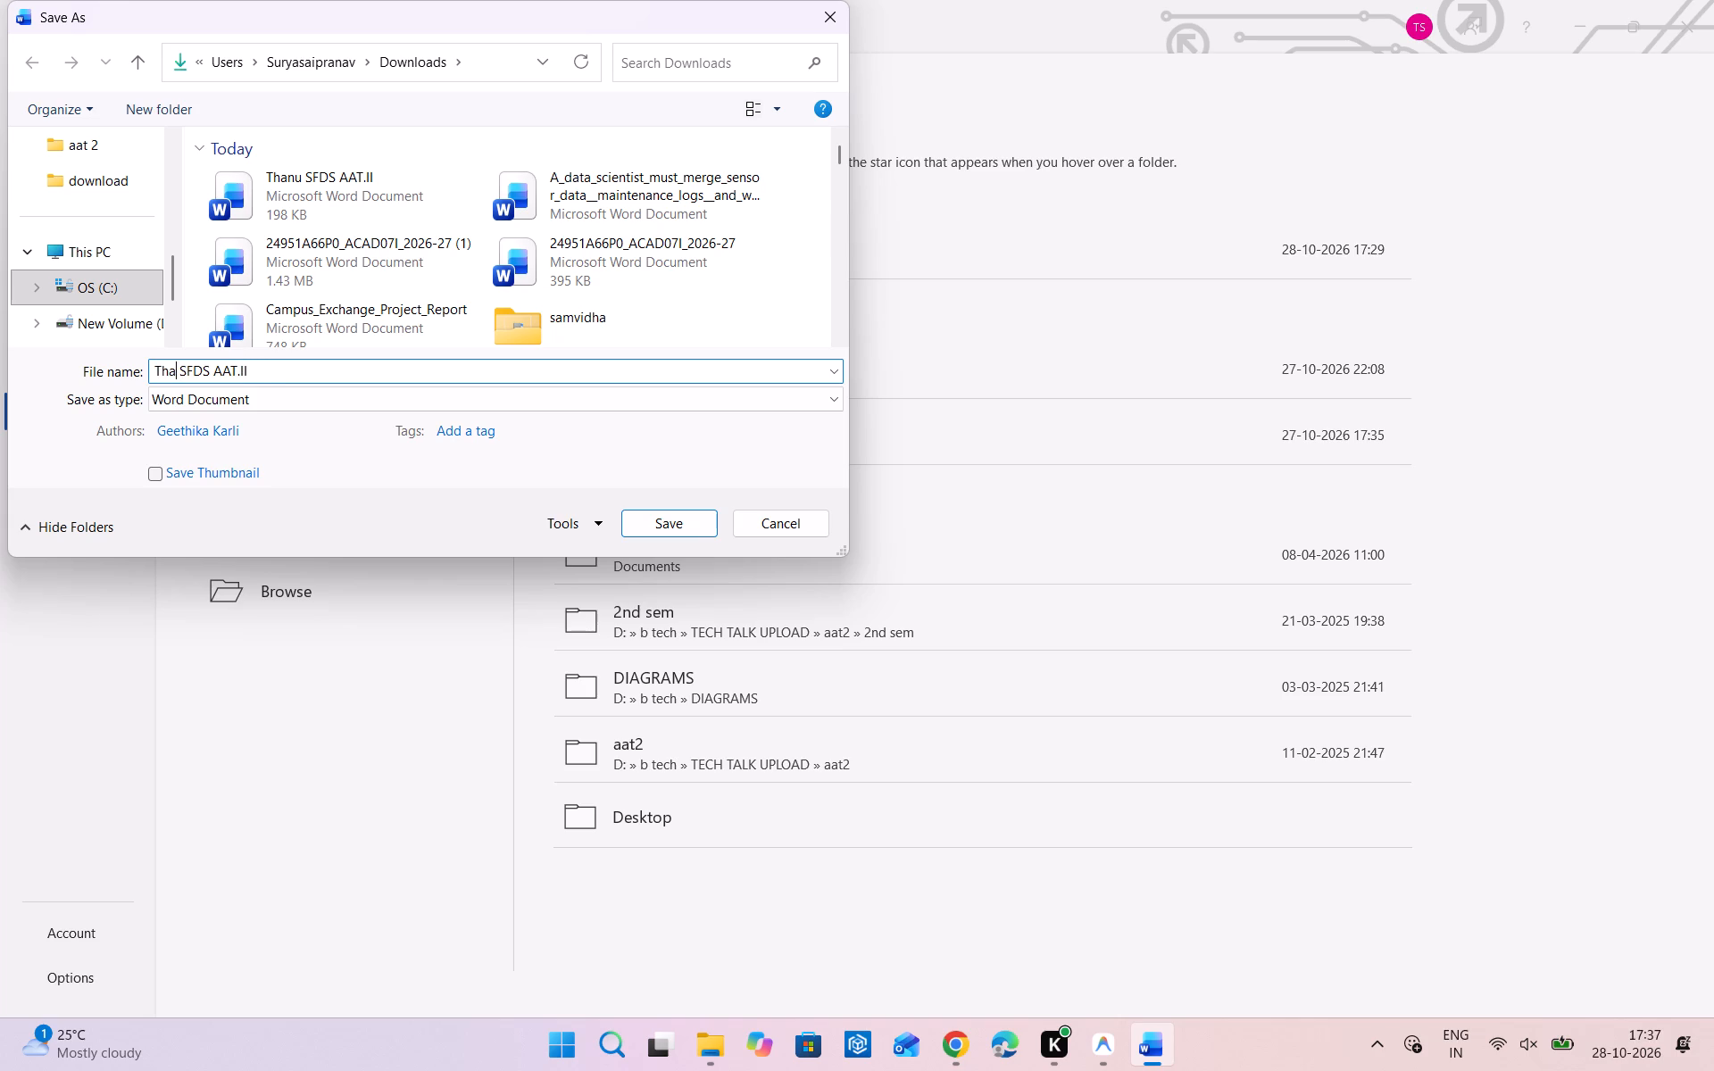
pyautogui.press('BackSpace')
pyautogui.press('BackSpace')
pyautogui.press('BackSpace')
pyautogui.write('Praba')
pyautogui.press('BackSpace')
pyautogui.press('BackSpace')
pyautogui.write('nav')
pyautogui.scroll(2, 6, 261)
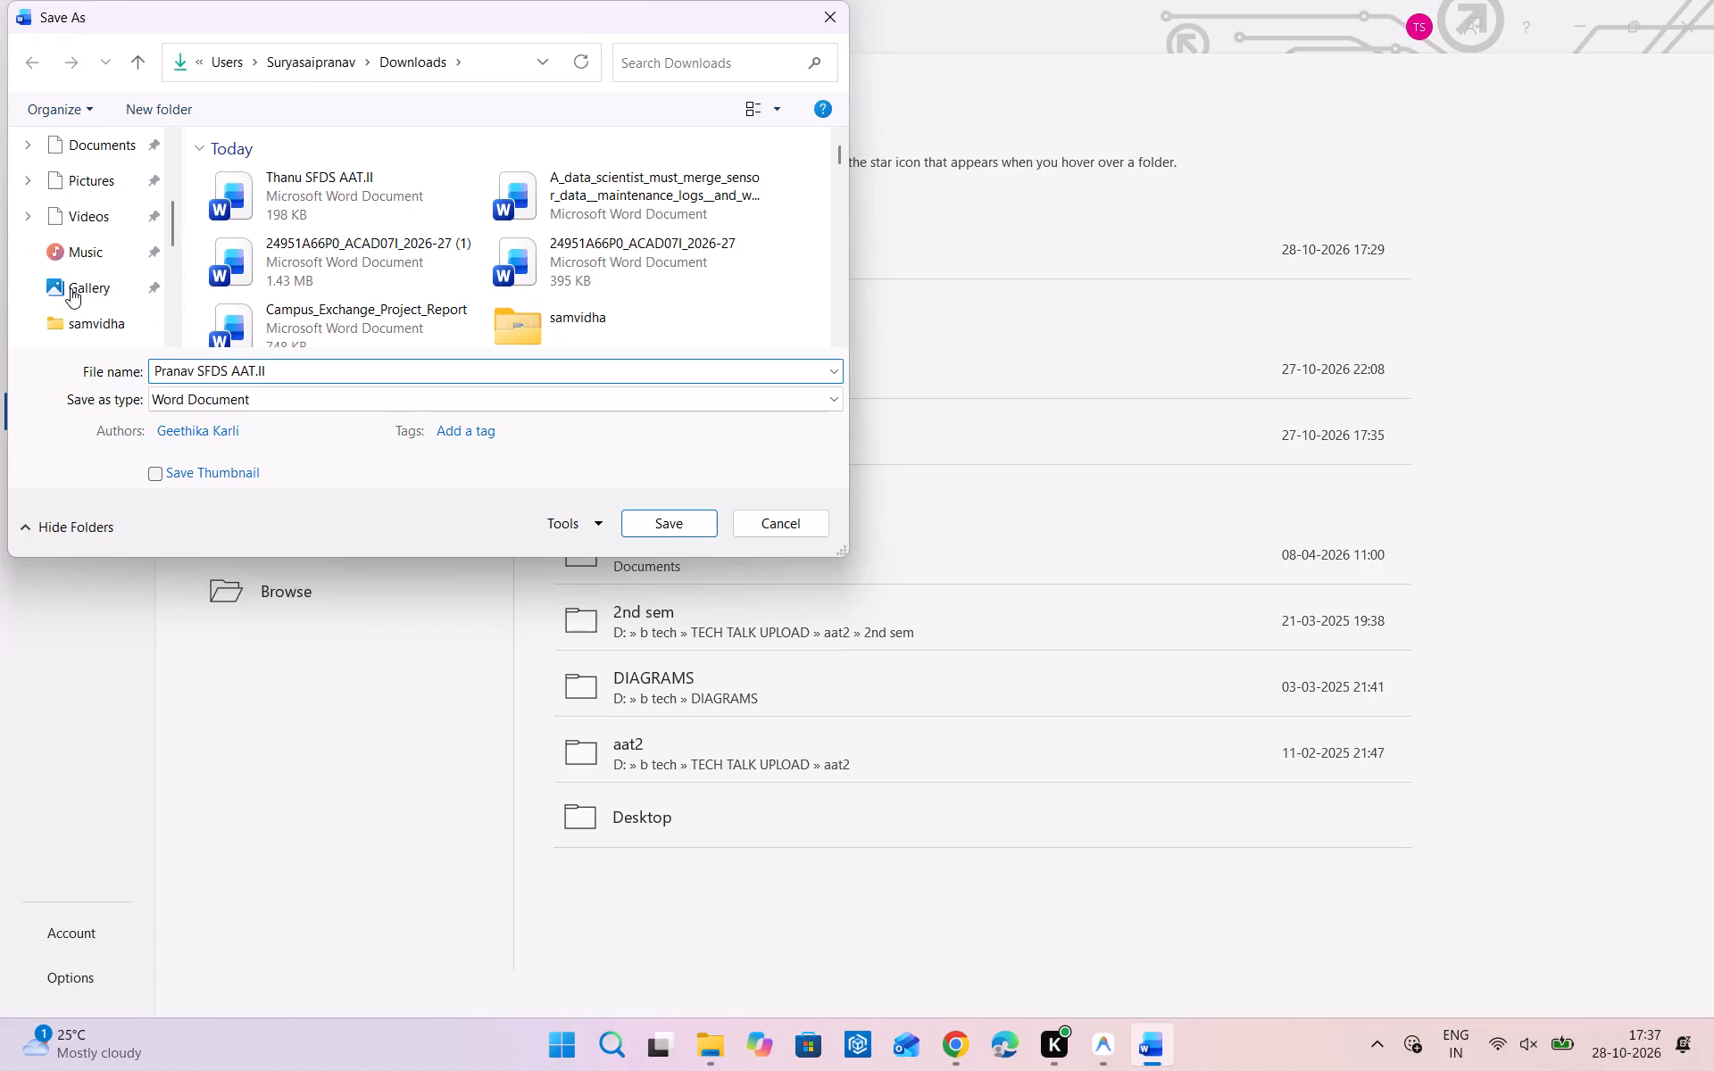
pyautogui.scroll(1, 72, 238)
pyautogui.click(81, 319)
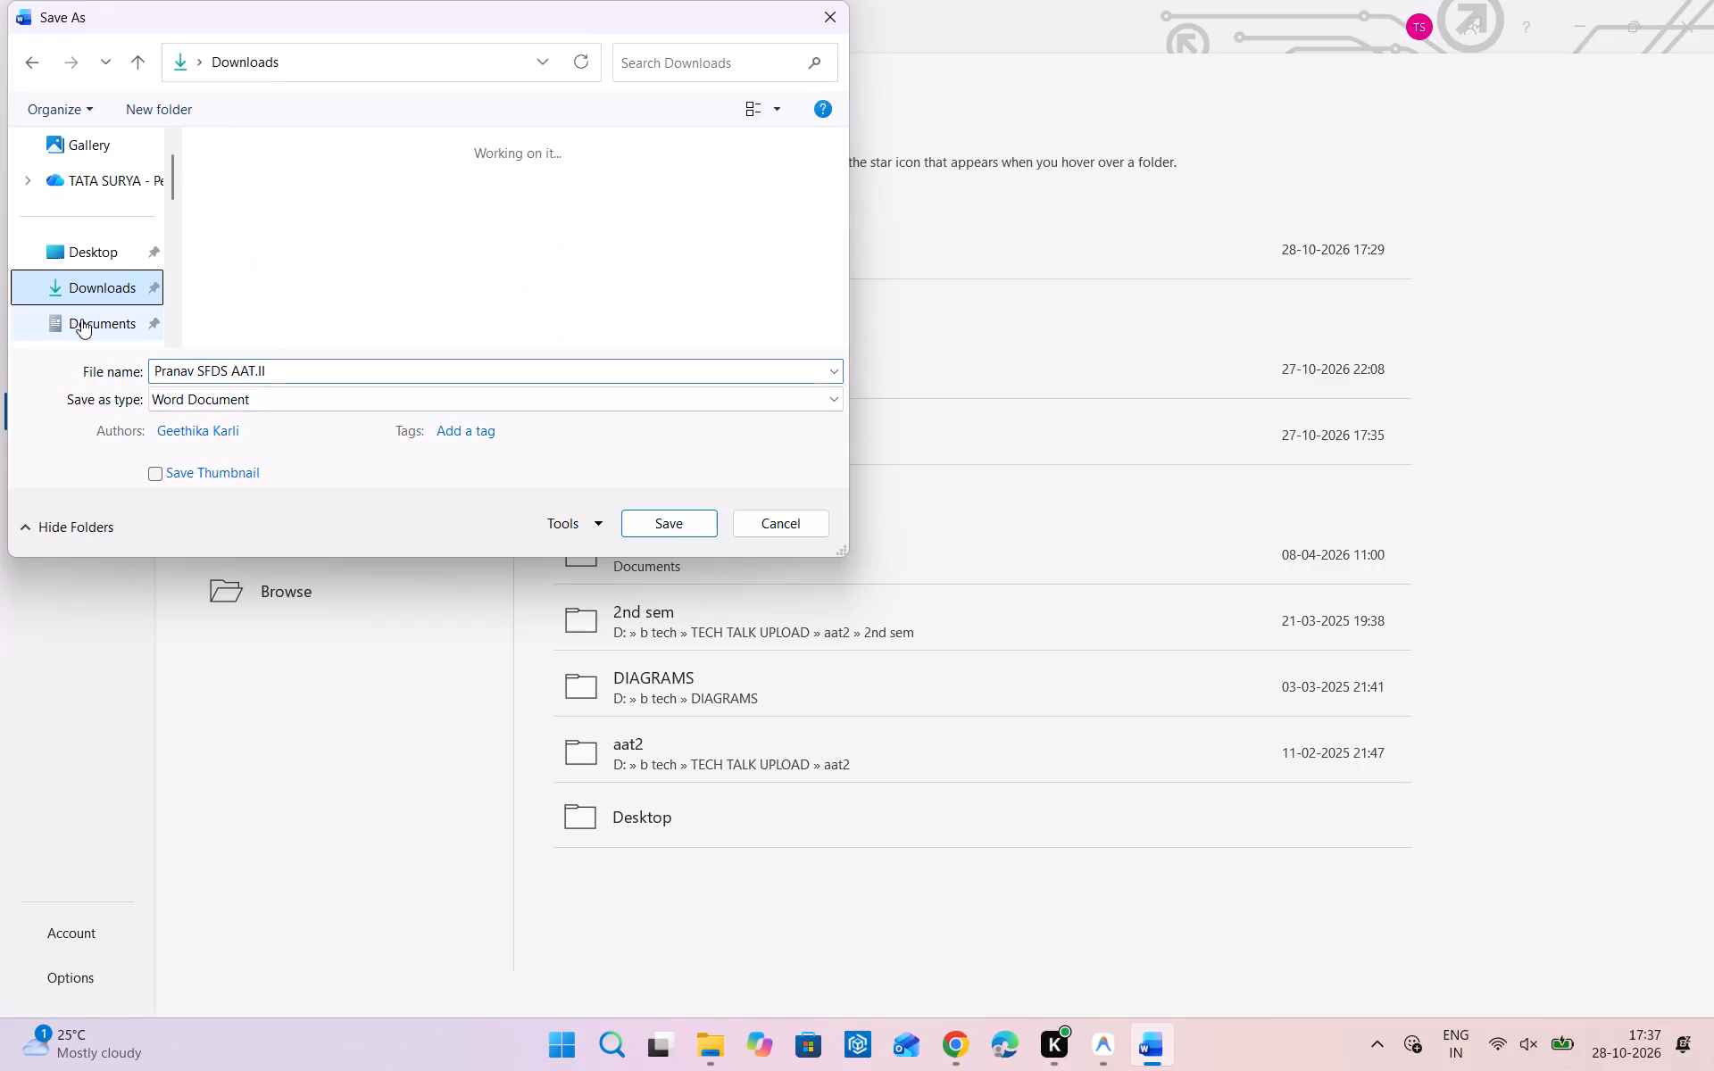
pyautogui.press('Return')
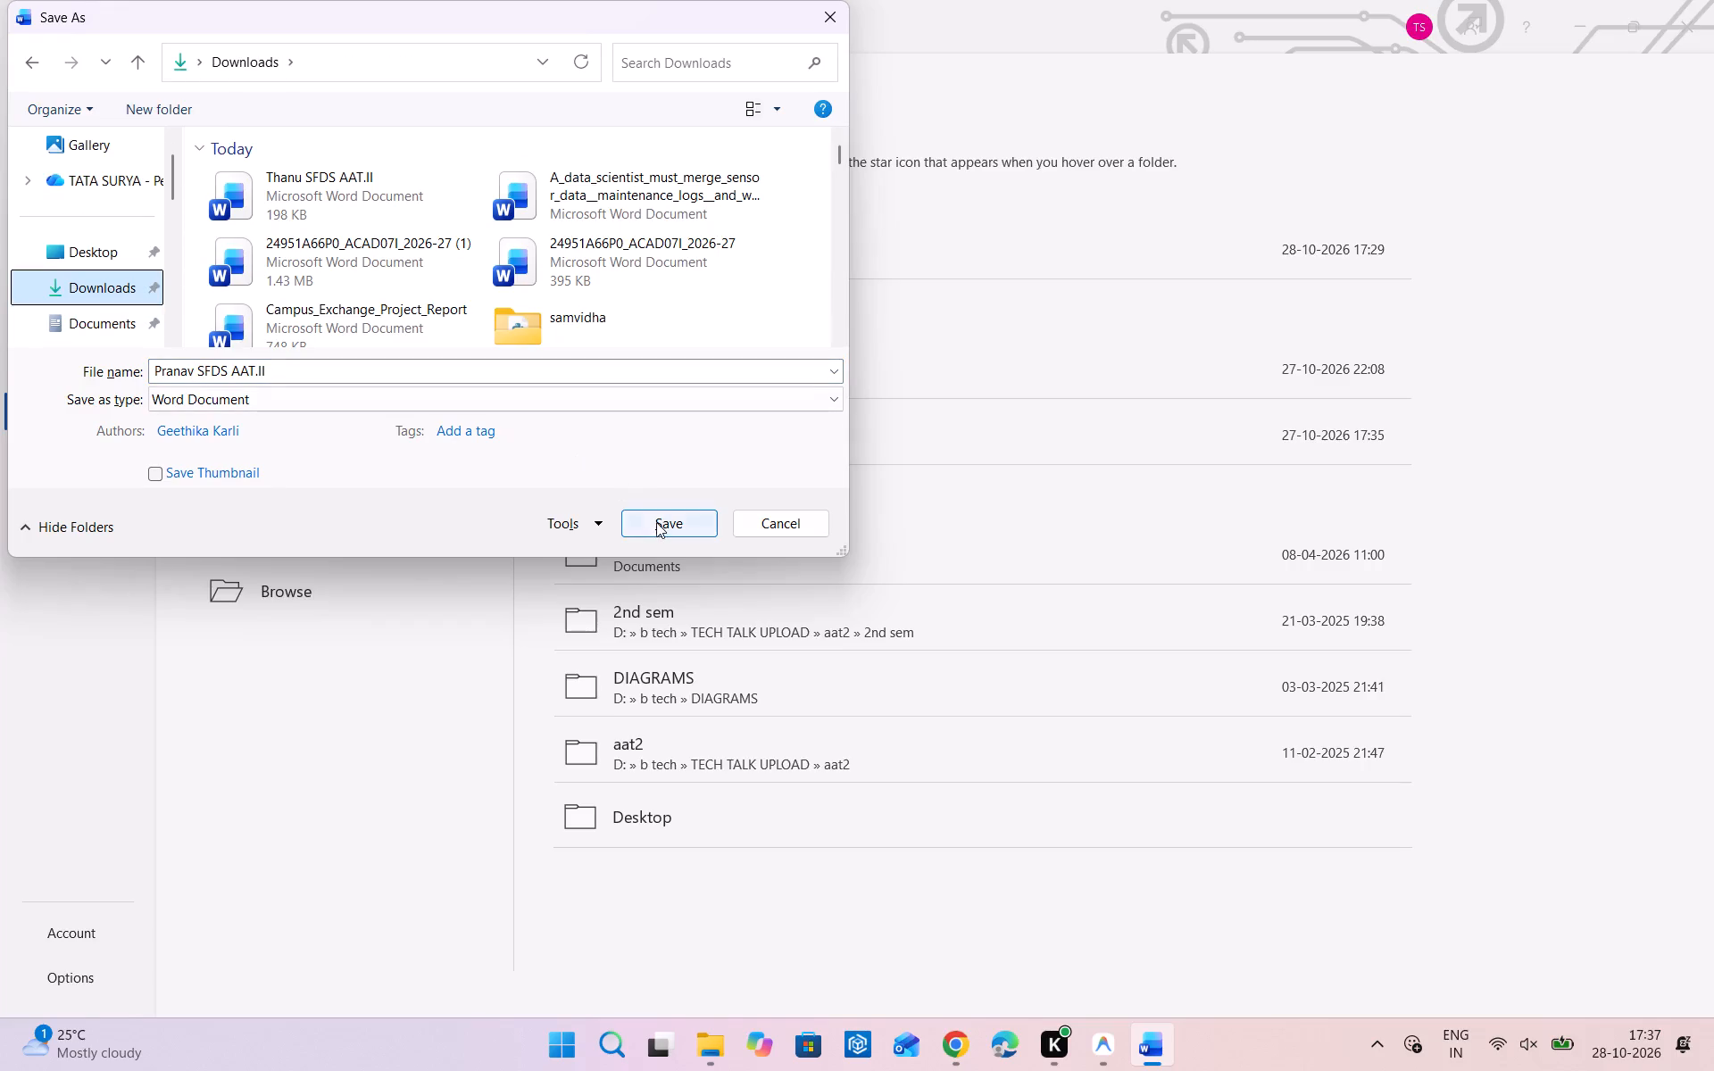
pyautogui.click(656, 519)
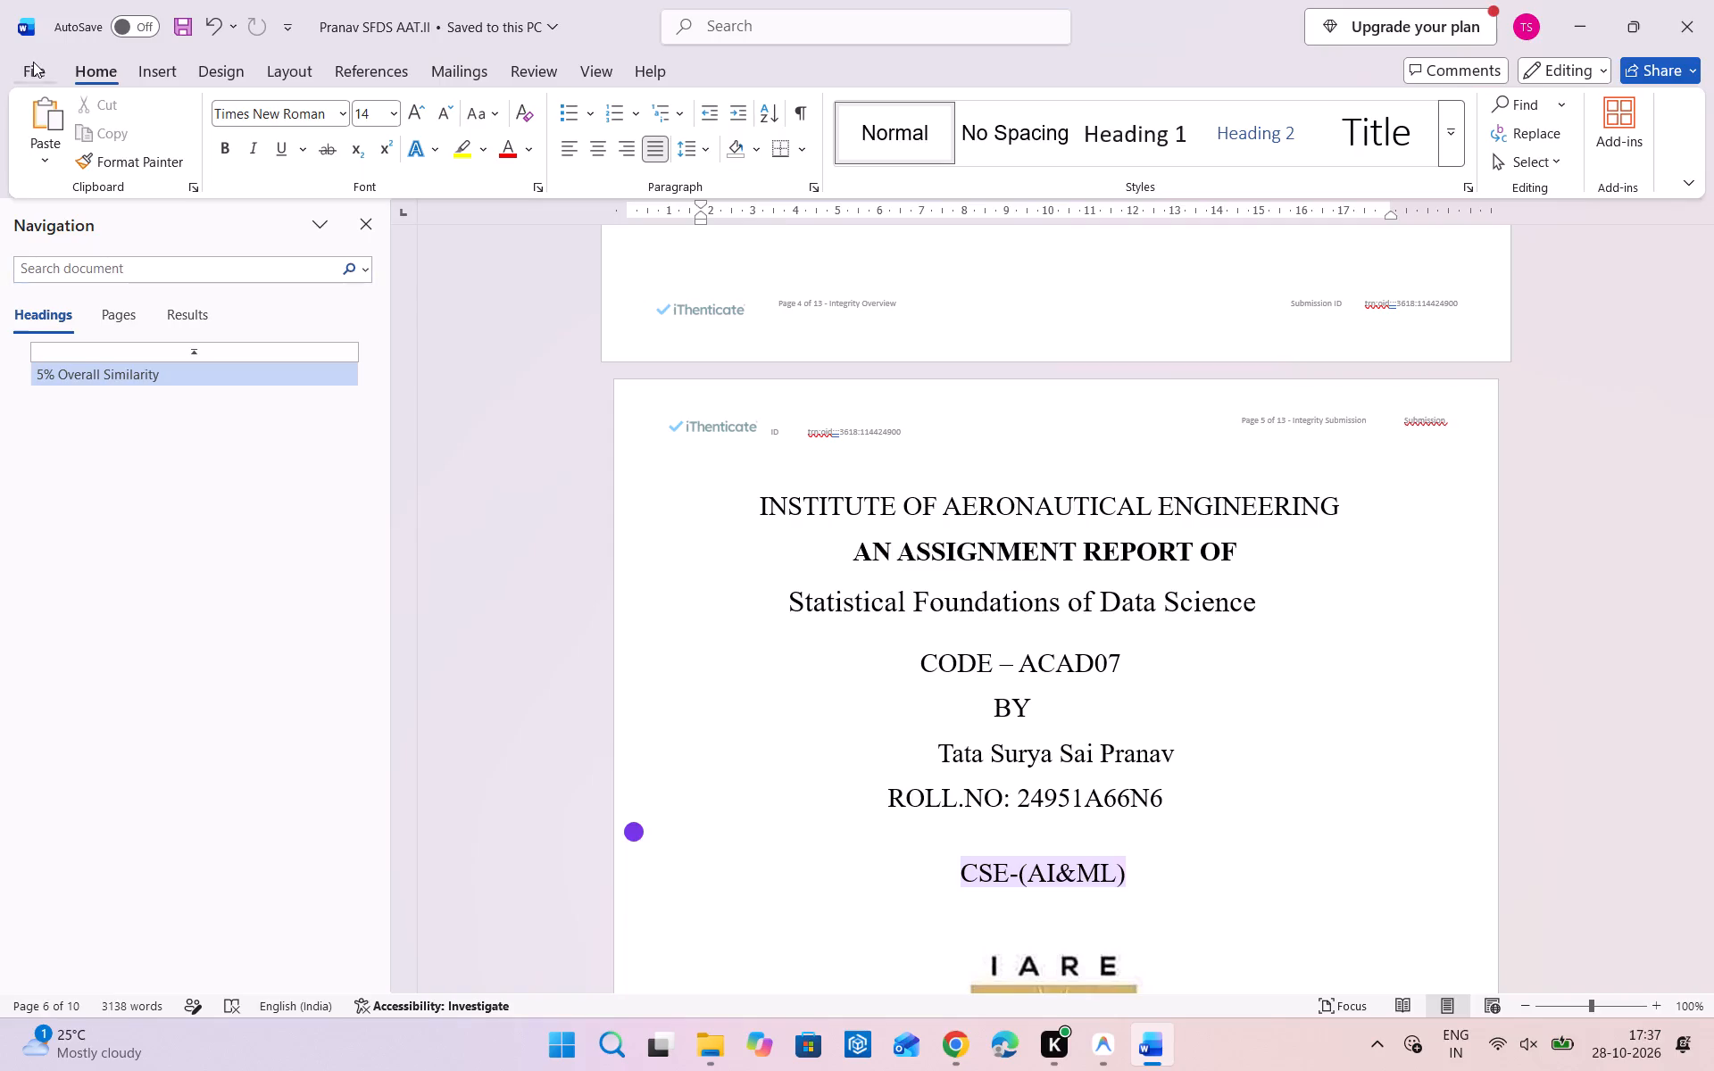
# Save Pranav SFDS AAT.II as a PDF in Downloads and minimise the PDF viewer that opens.
pyautogui.click(33, 62)
pyautogui.click(70, 403)
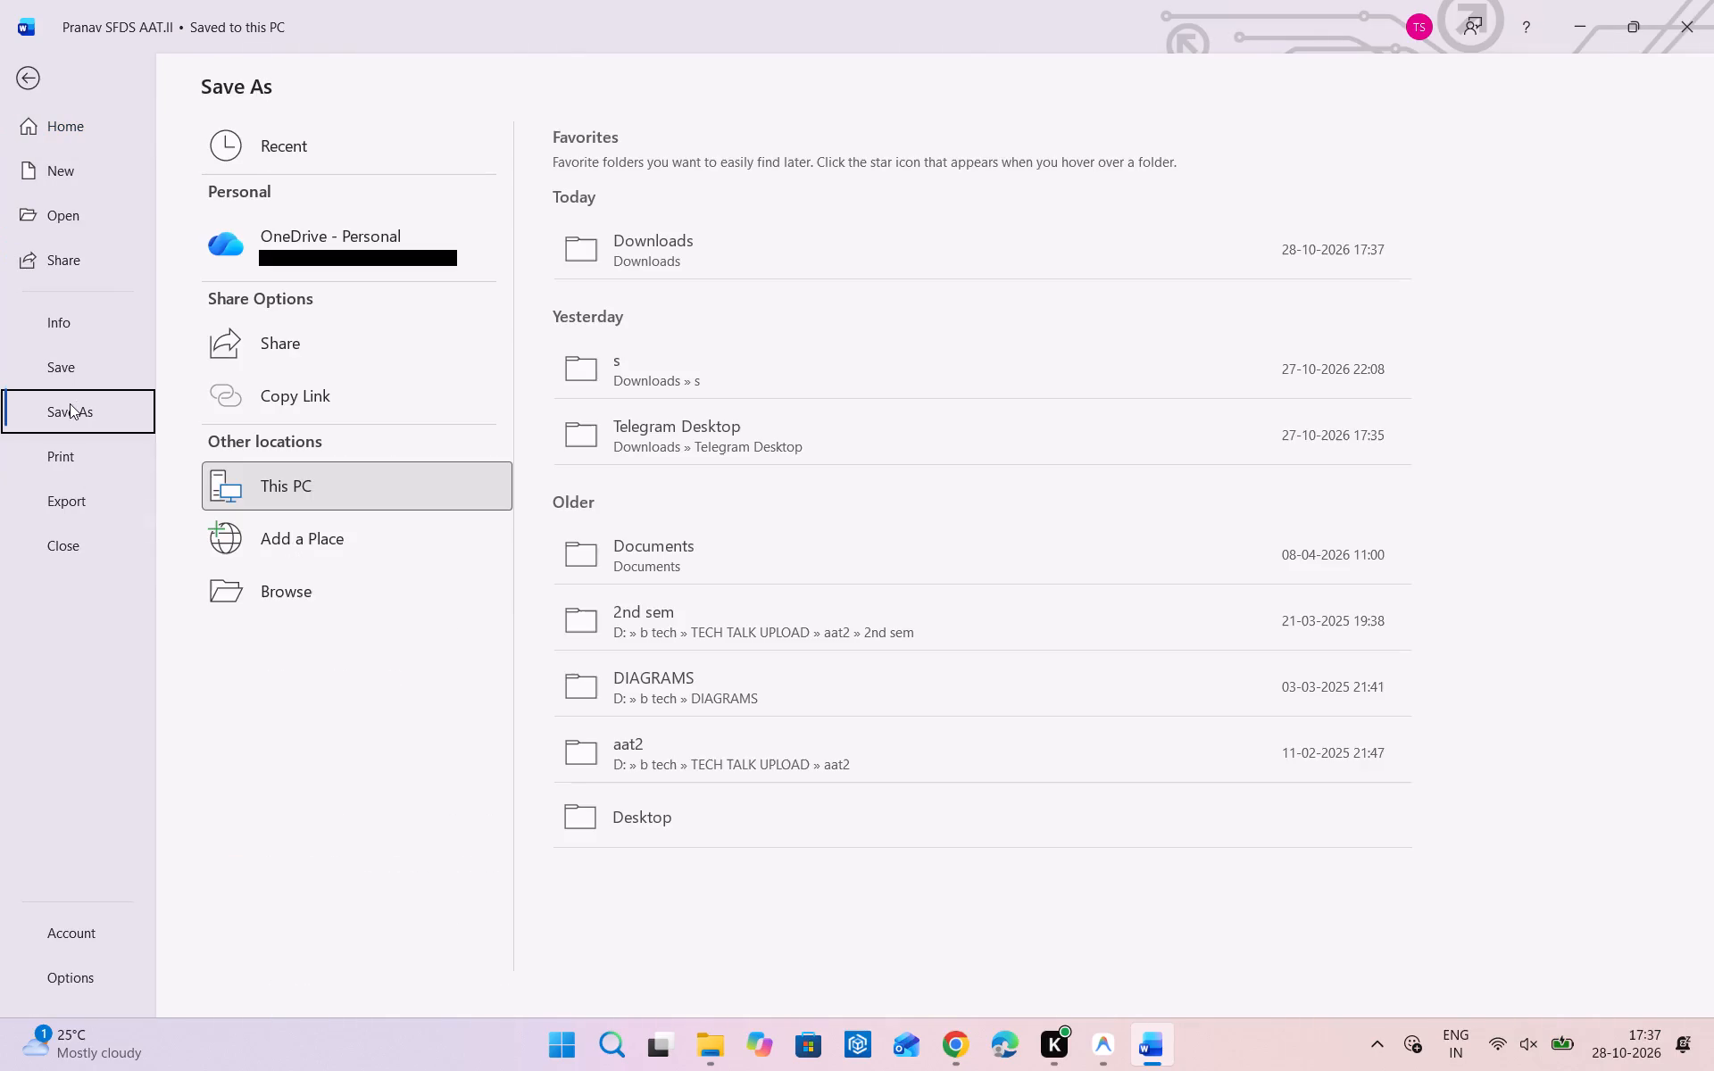
pyautogui.click(306, 592)
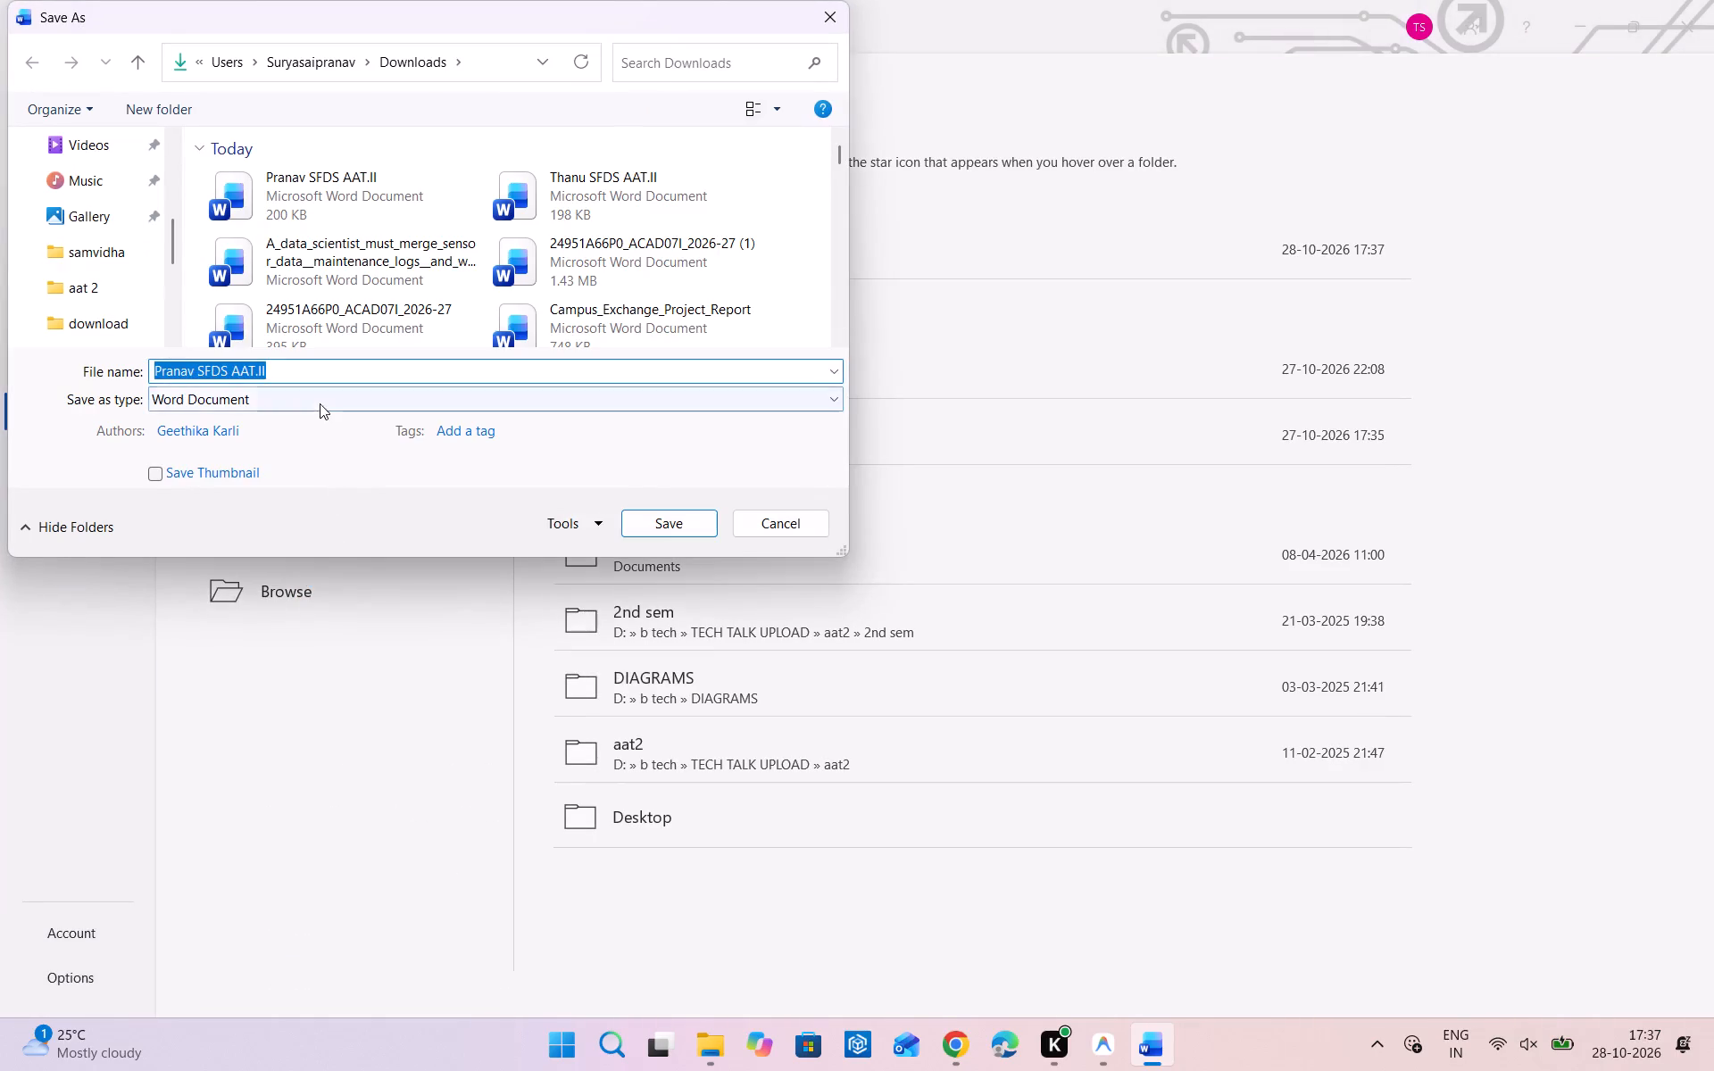
pyautogui.click(320, 403)
pyautogui.click(264, 521)
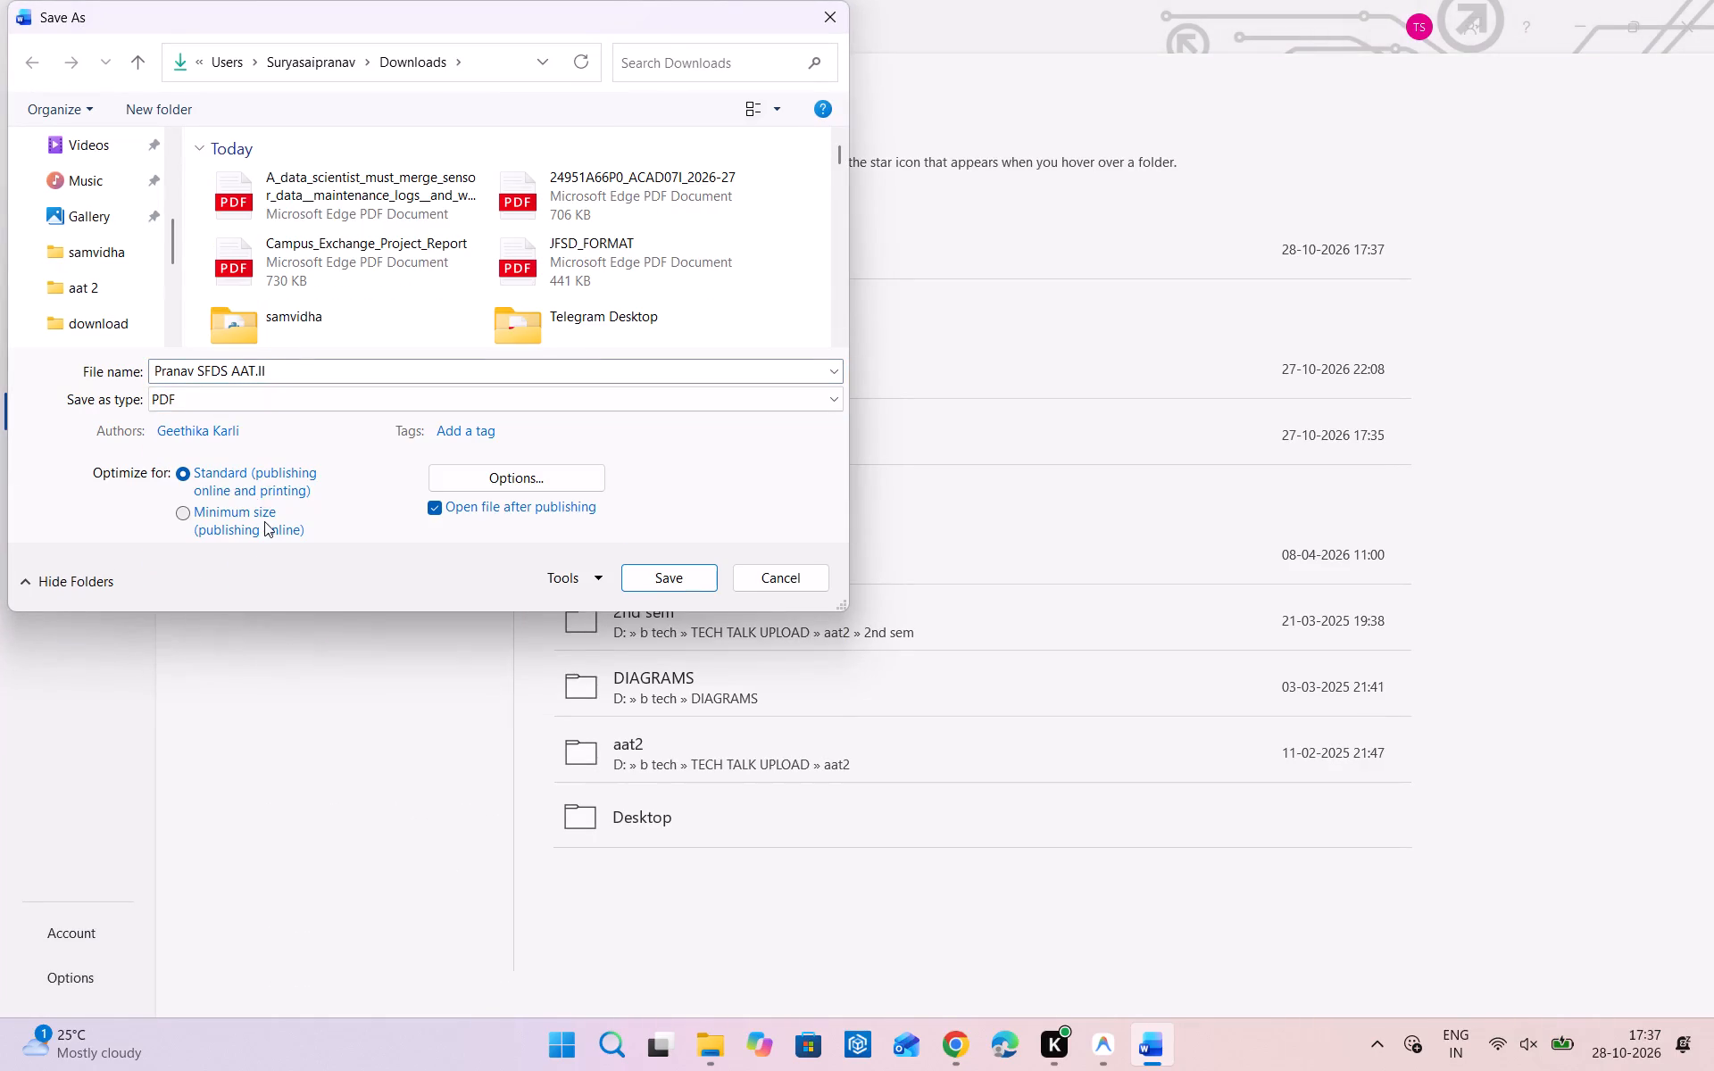
pyautogui.scroll(-1, 230, 388)
pyautogui.scroll(1, 146, 254)
pyautogui.click(118, 321)
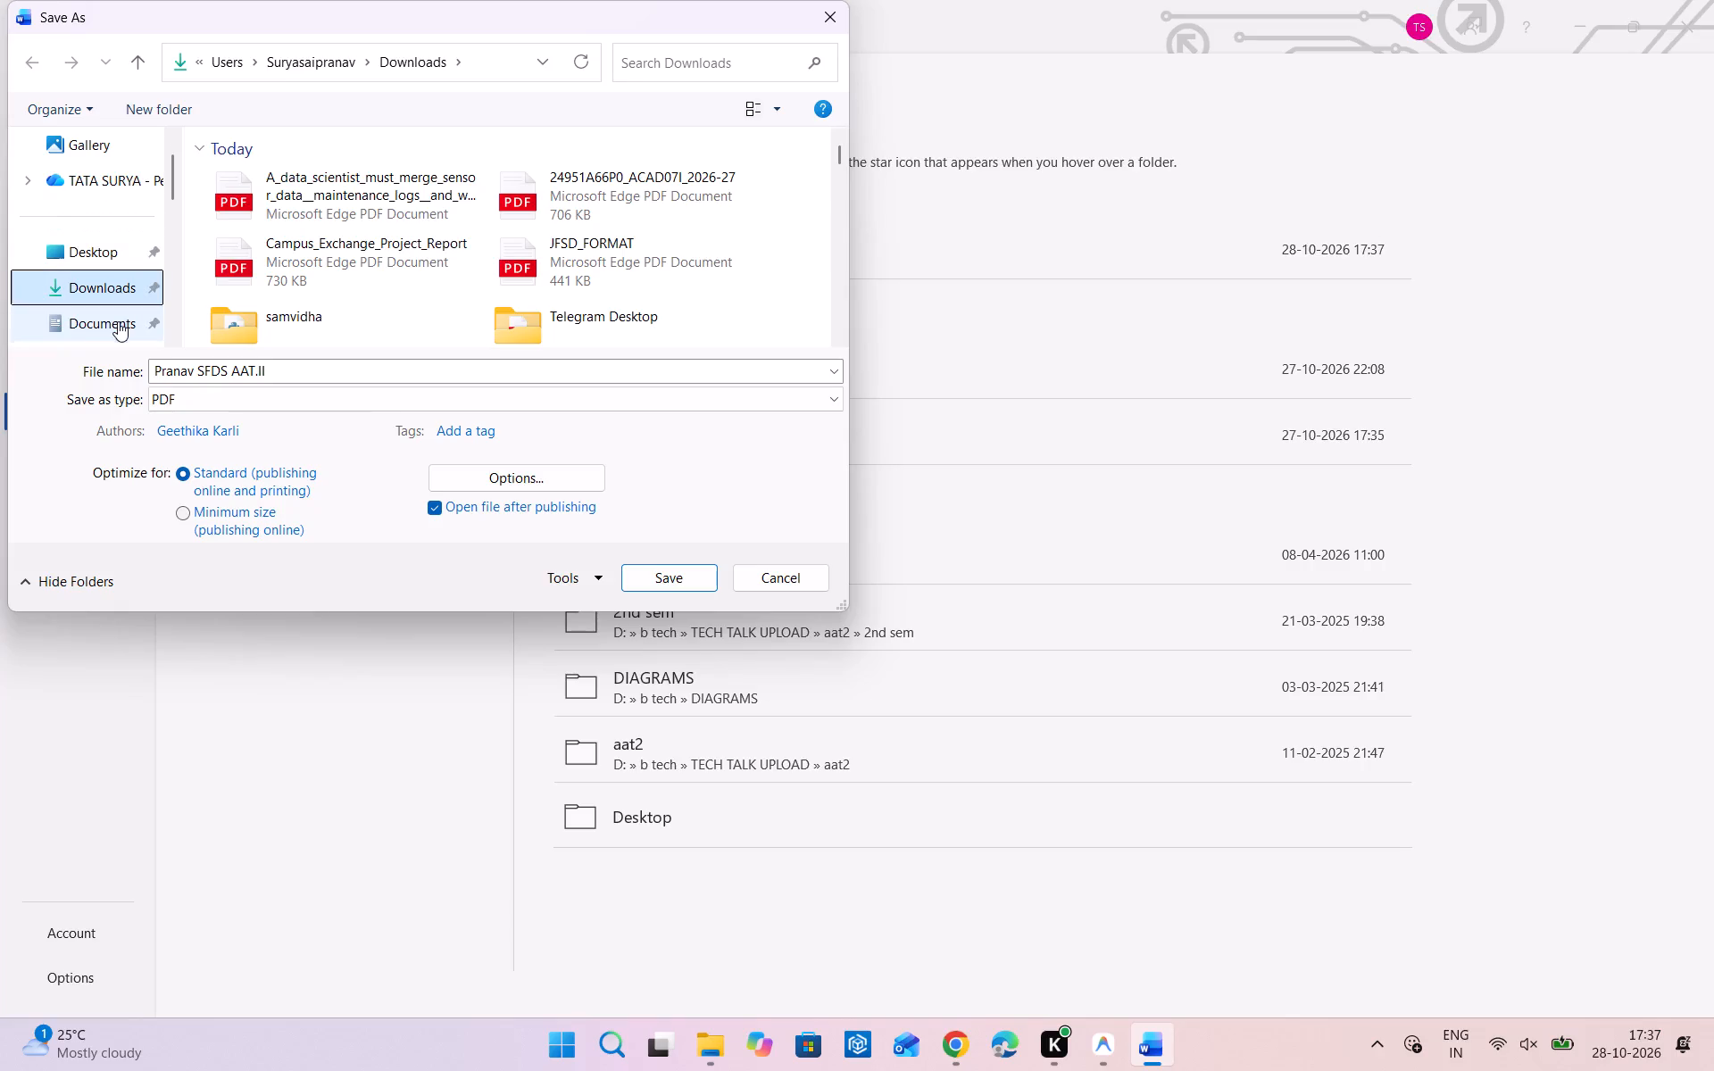
pyautogui.click(678, 576)
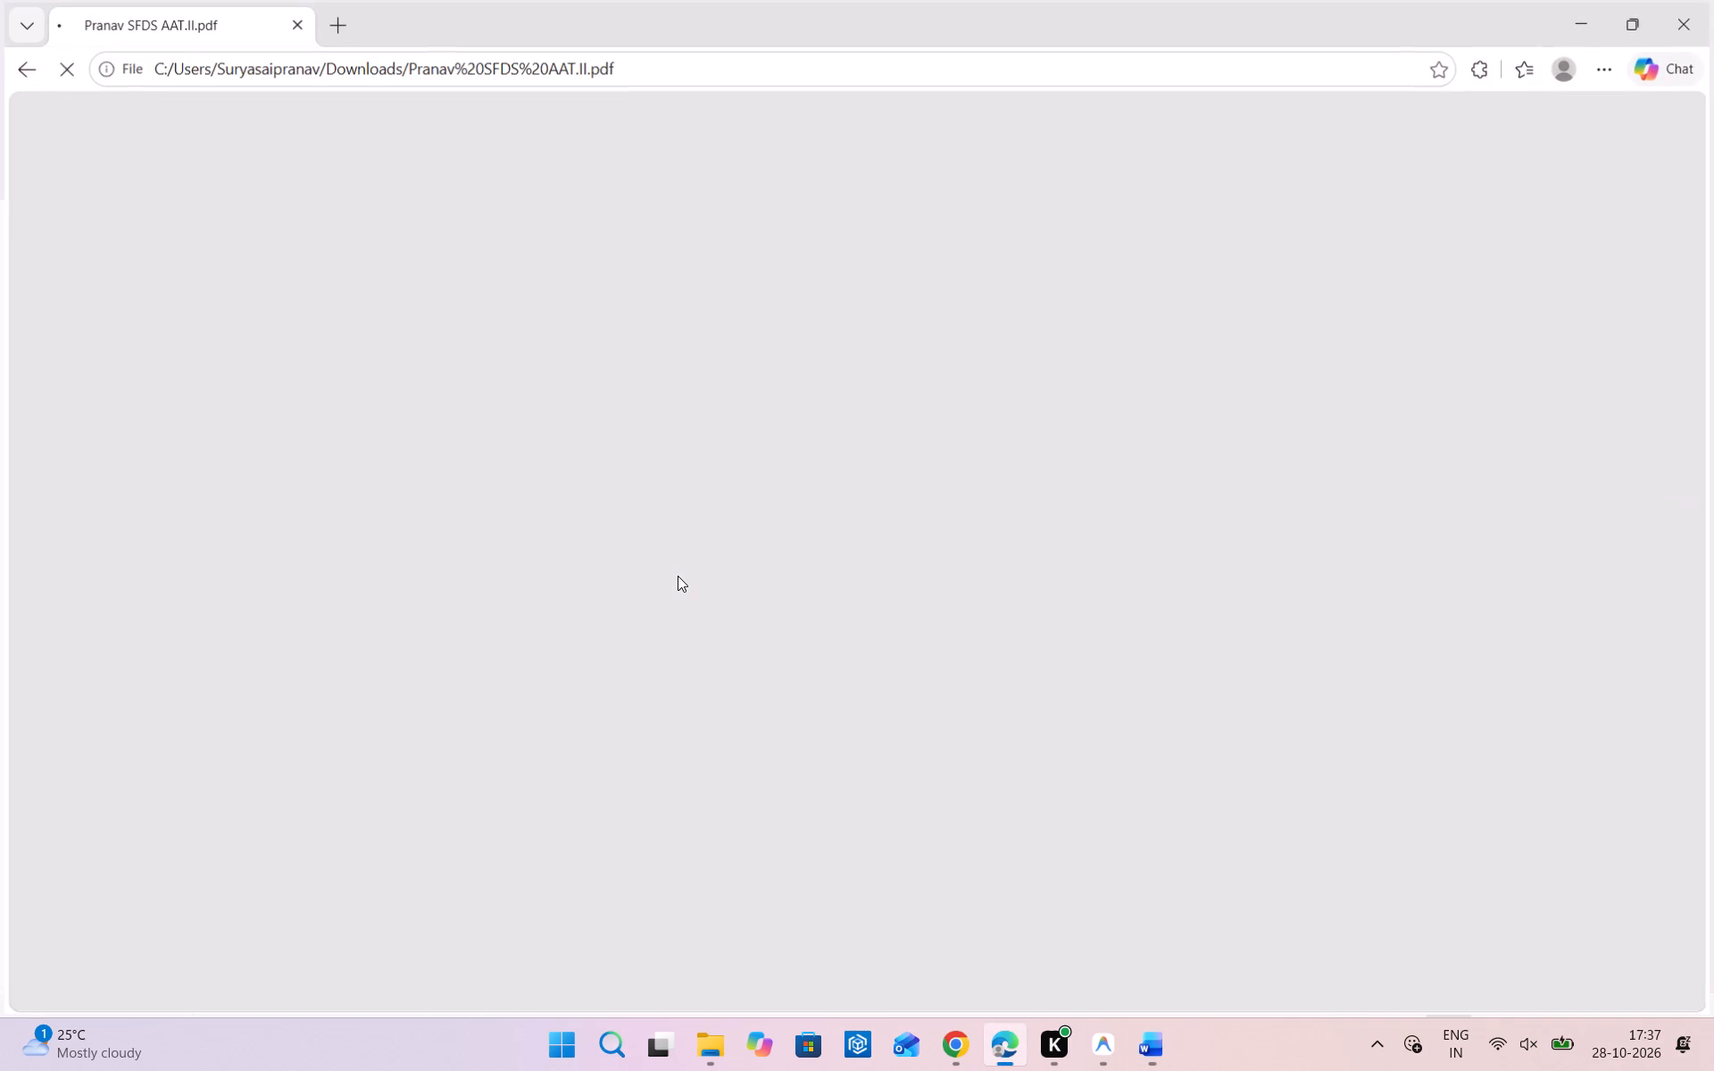
pyautogui.click(1585, 21)
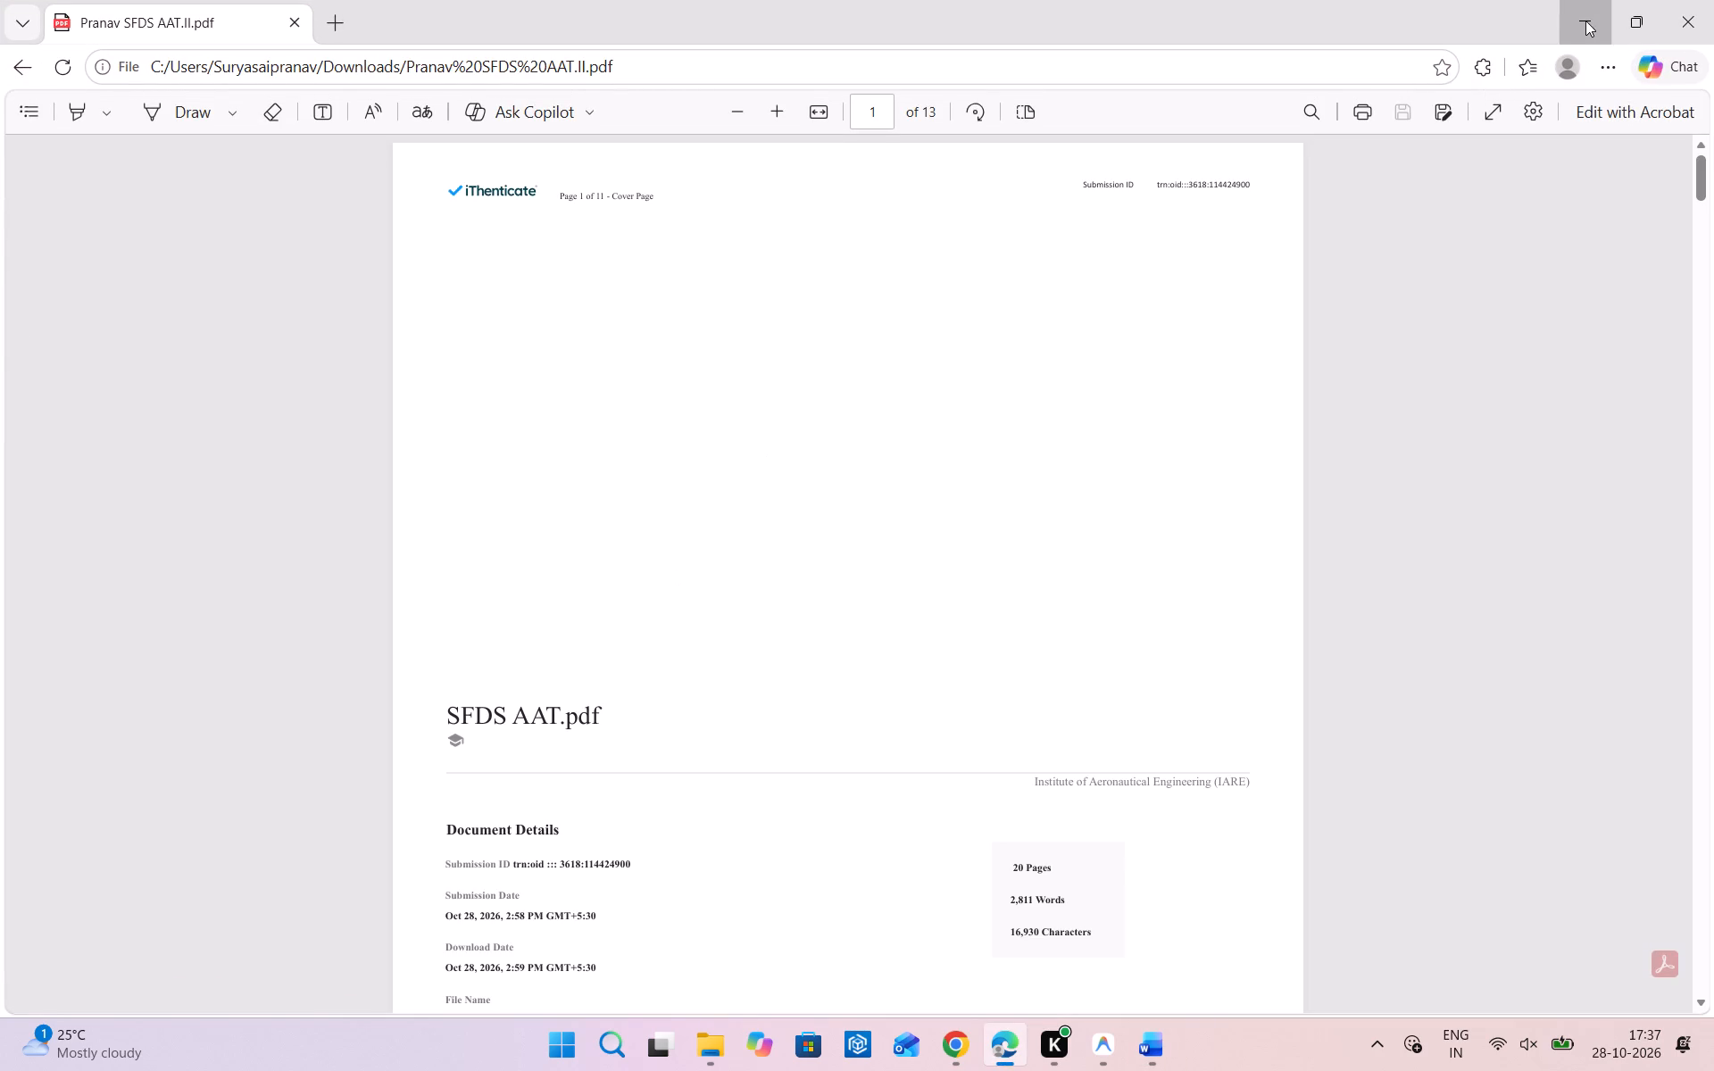
# Open Theory_of_Computation_Assignment from the Downloads folder in Word and enable editing.
pyautogui.click(957, 1023)
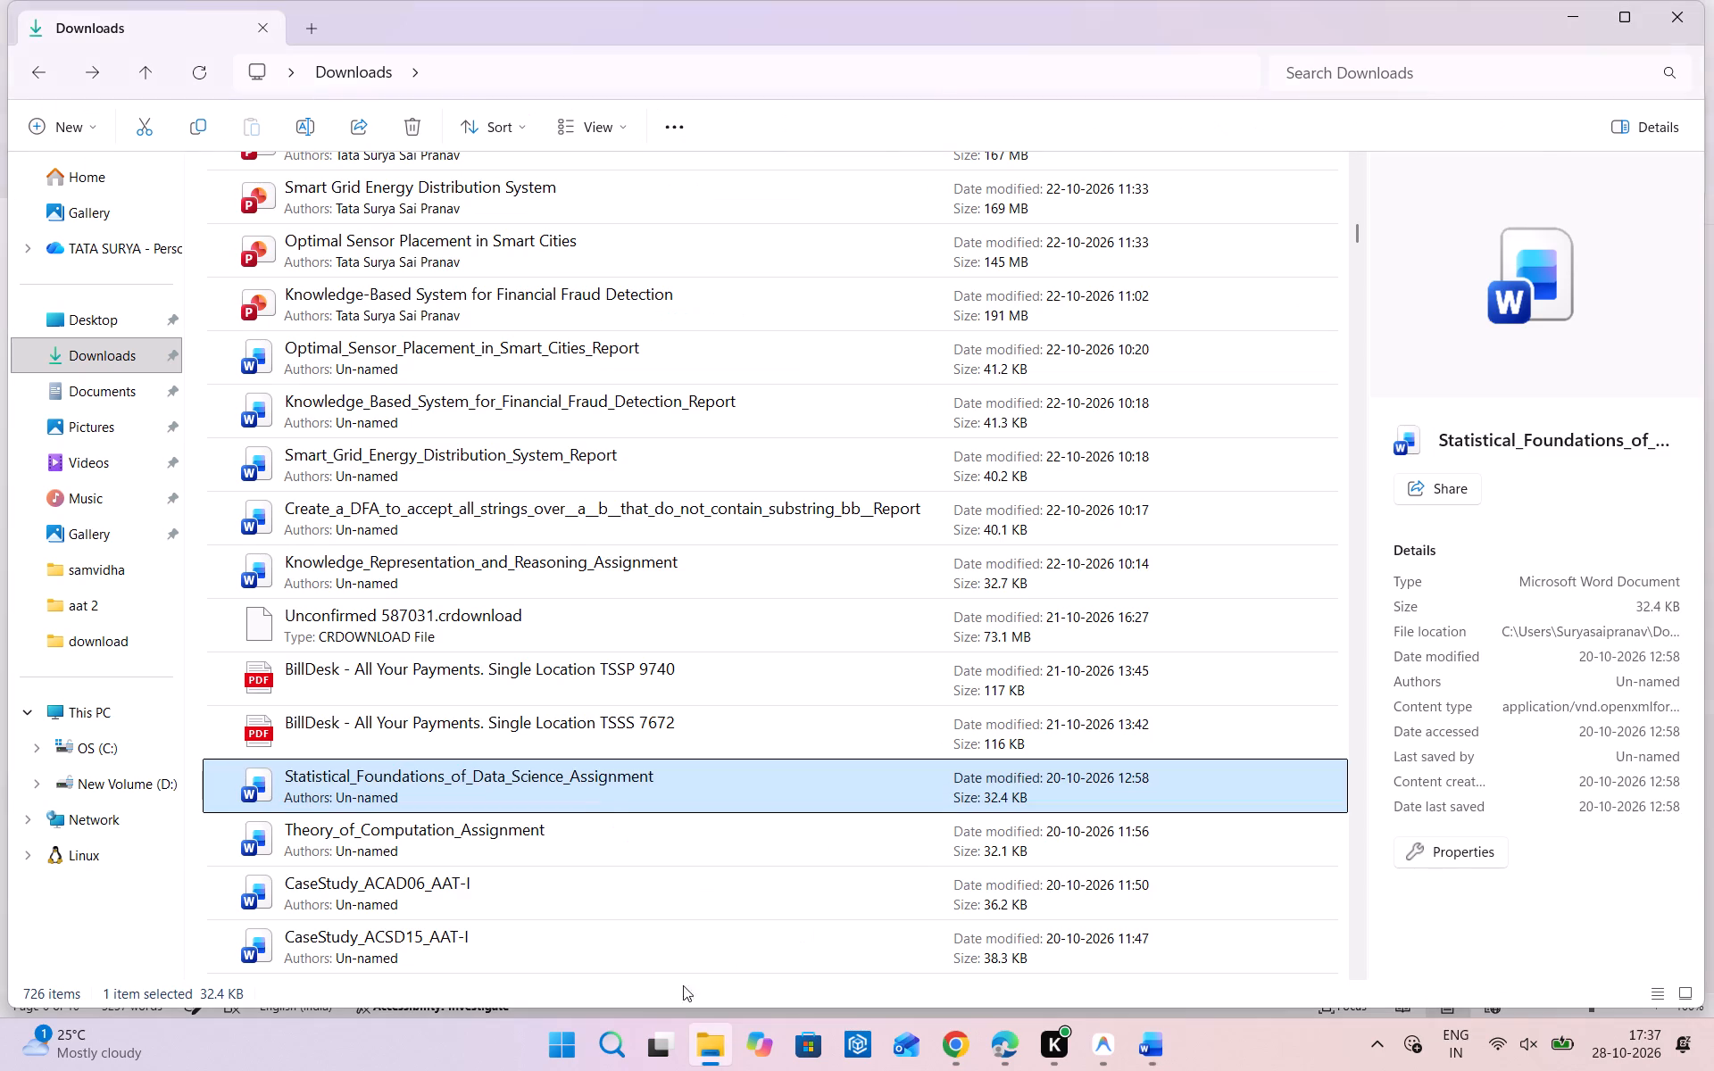
pyautogui.doubleClick(578, 830)
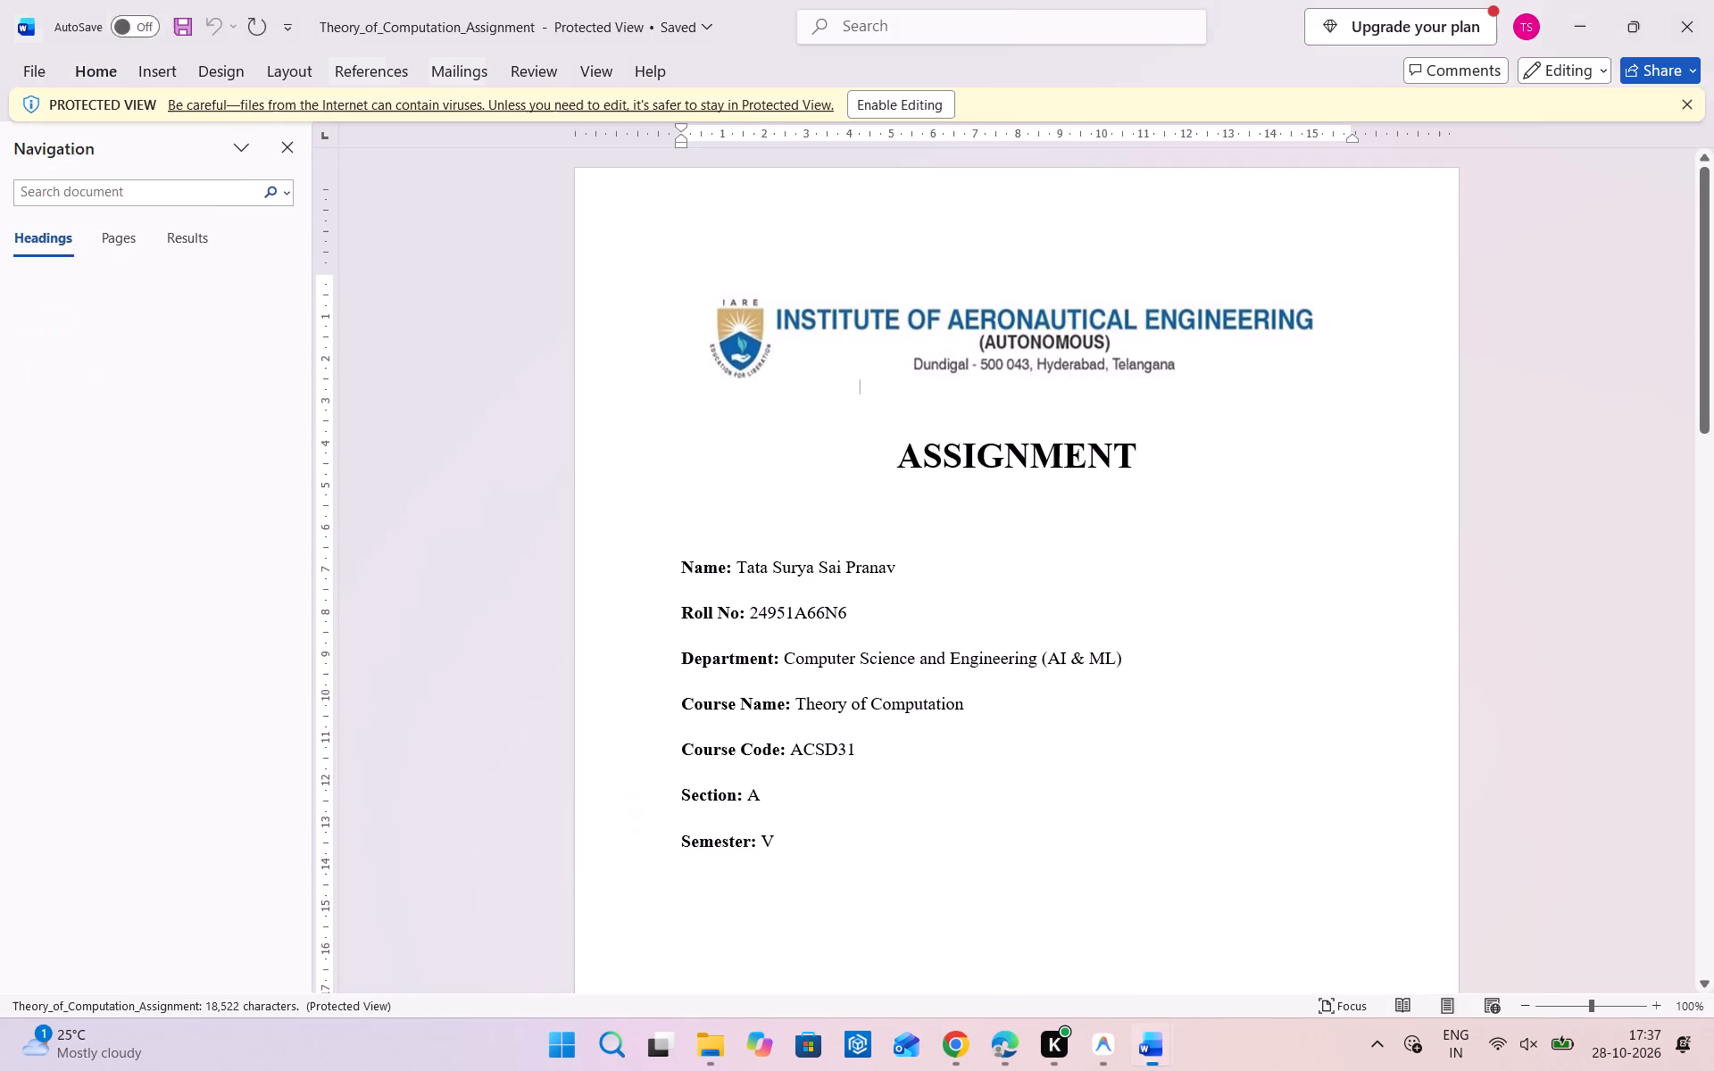
pyautogui.click(943, 111)
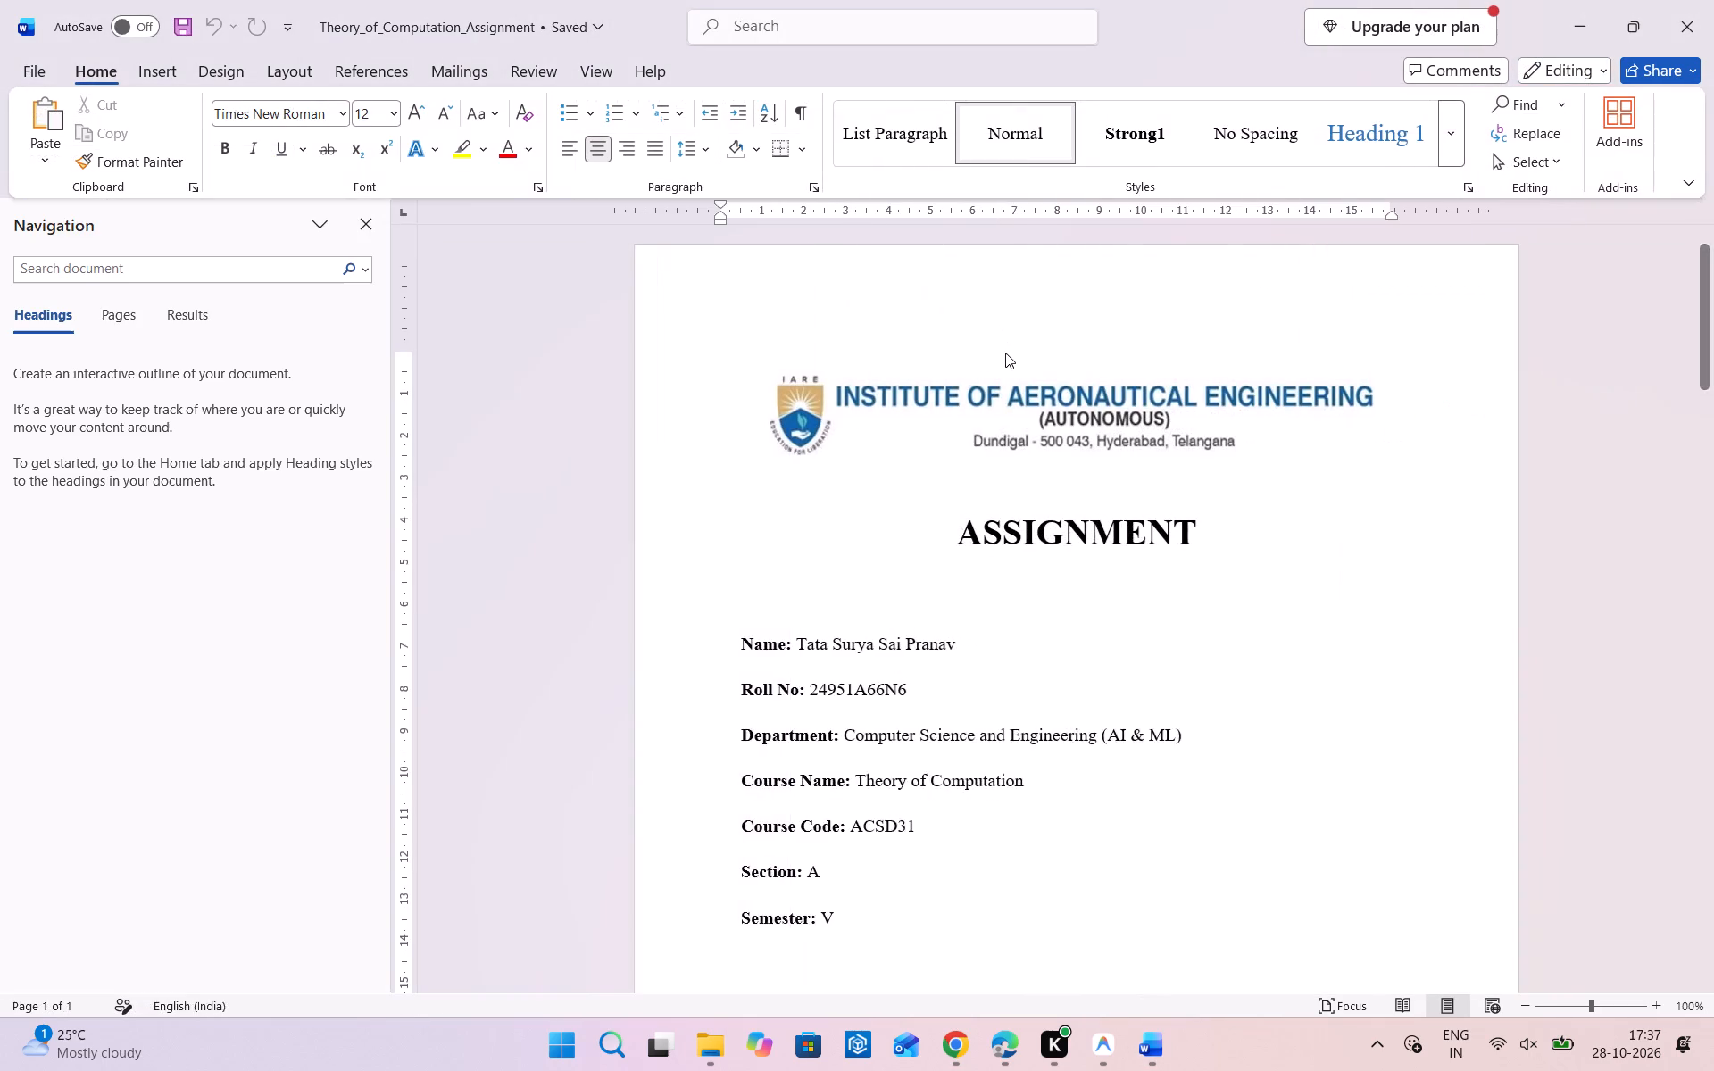
# On the title page of Pranav SFDS AAT.II, replace the course name with "Theory of Computation" and centre that line.
pyautogui.scroll(-1, 960, 607)
pyautogui.moveTo(1015, 715); pyautogui.dragTo(875, 703)
pyautogui.hotkey('alt', 'Tab')
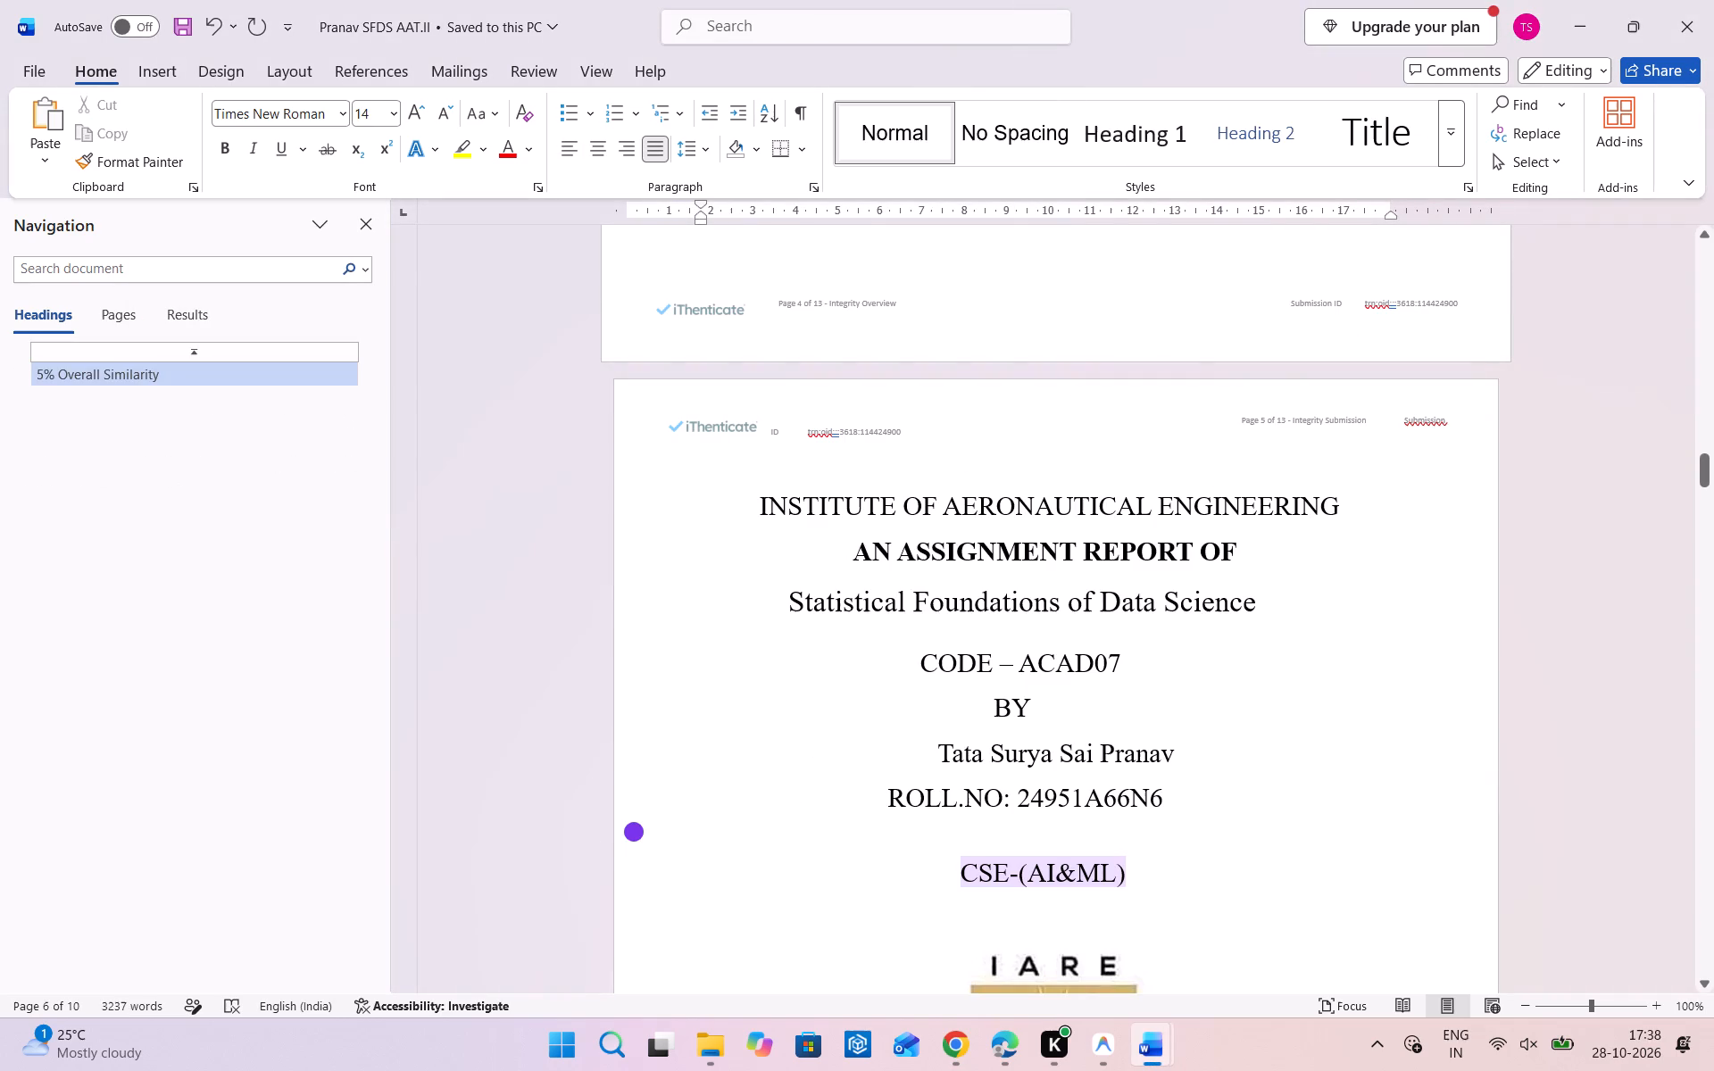
pyautogui.moveTo(1259, 608); pyautogui.dragTo(797, 615)
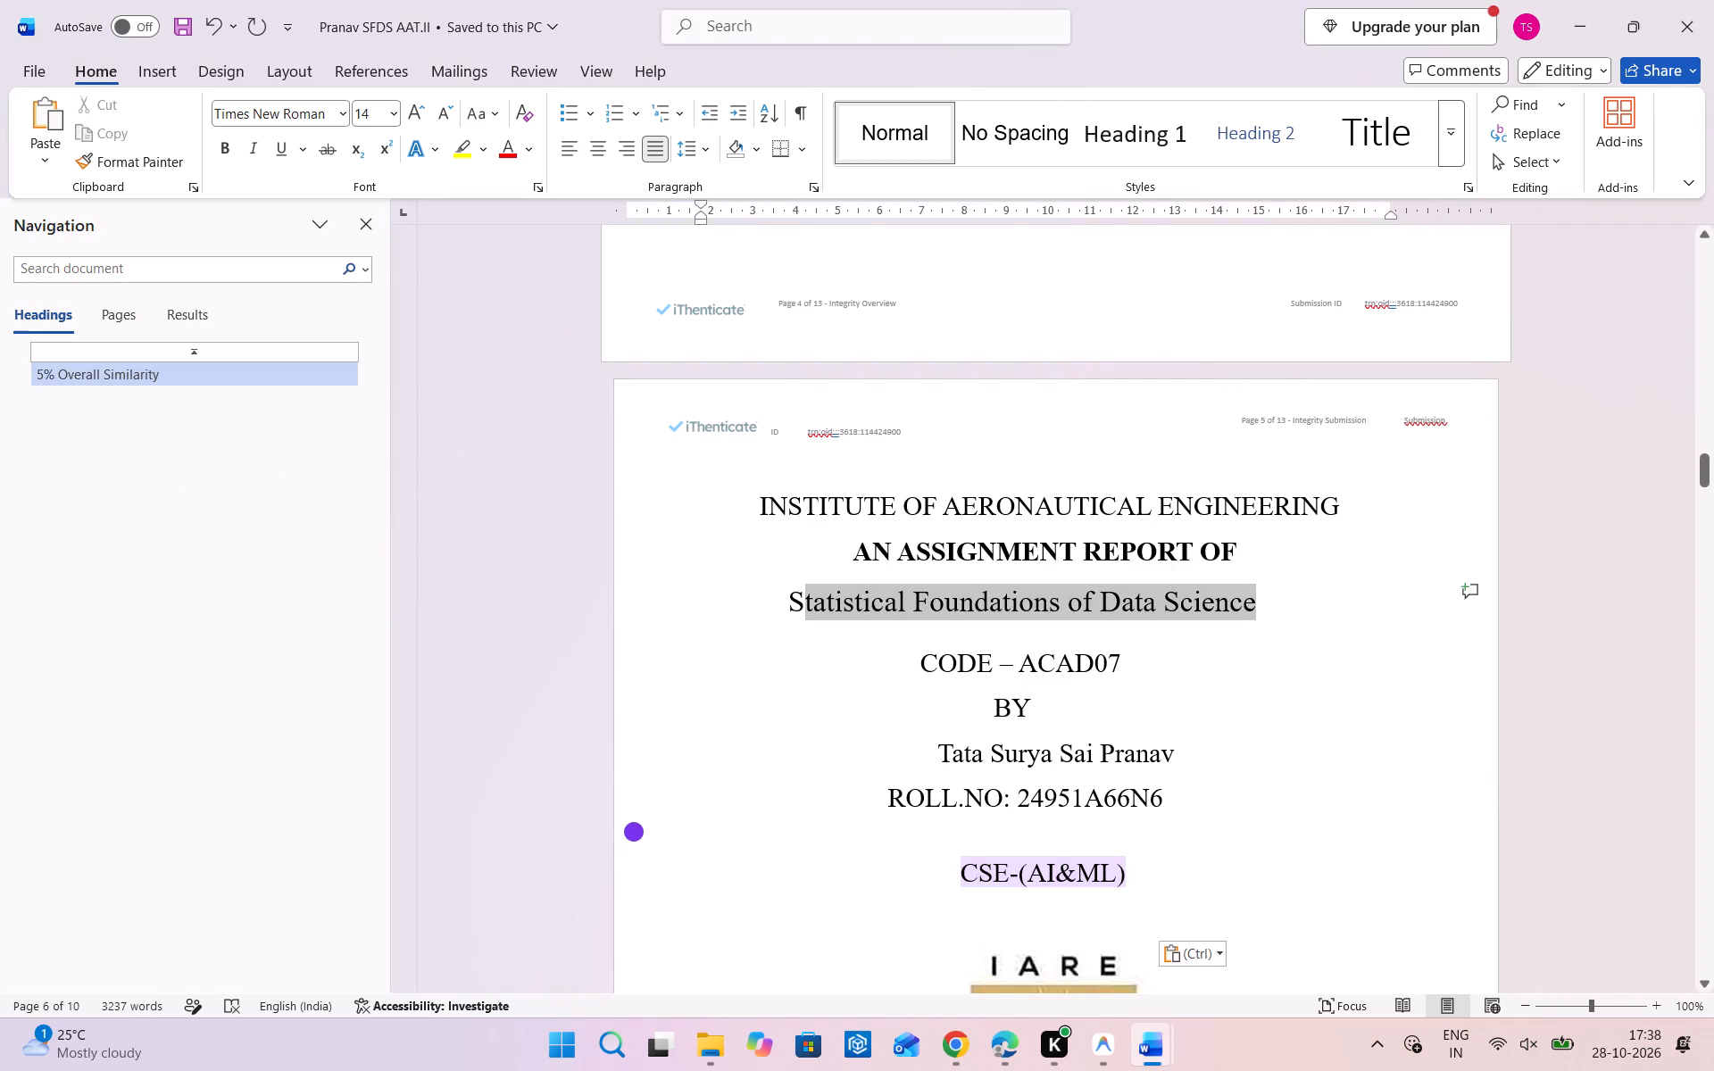
pyautogui.press('BackSpace')
pyautogui.press('BackSpace')
pyautogui.write('Theory Of Computatio')
pyautogui.press('n')
pyautogui.hotkey('alt', 'Tab')
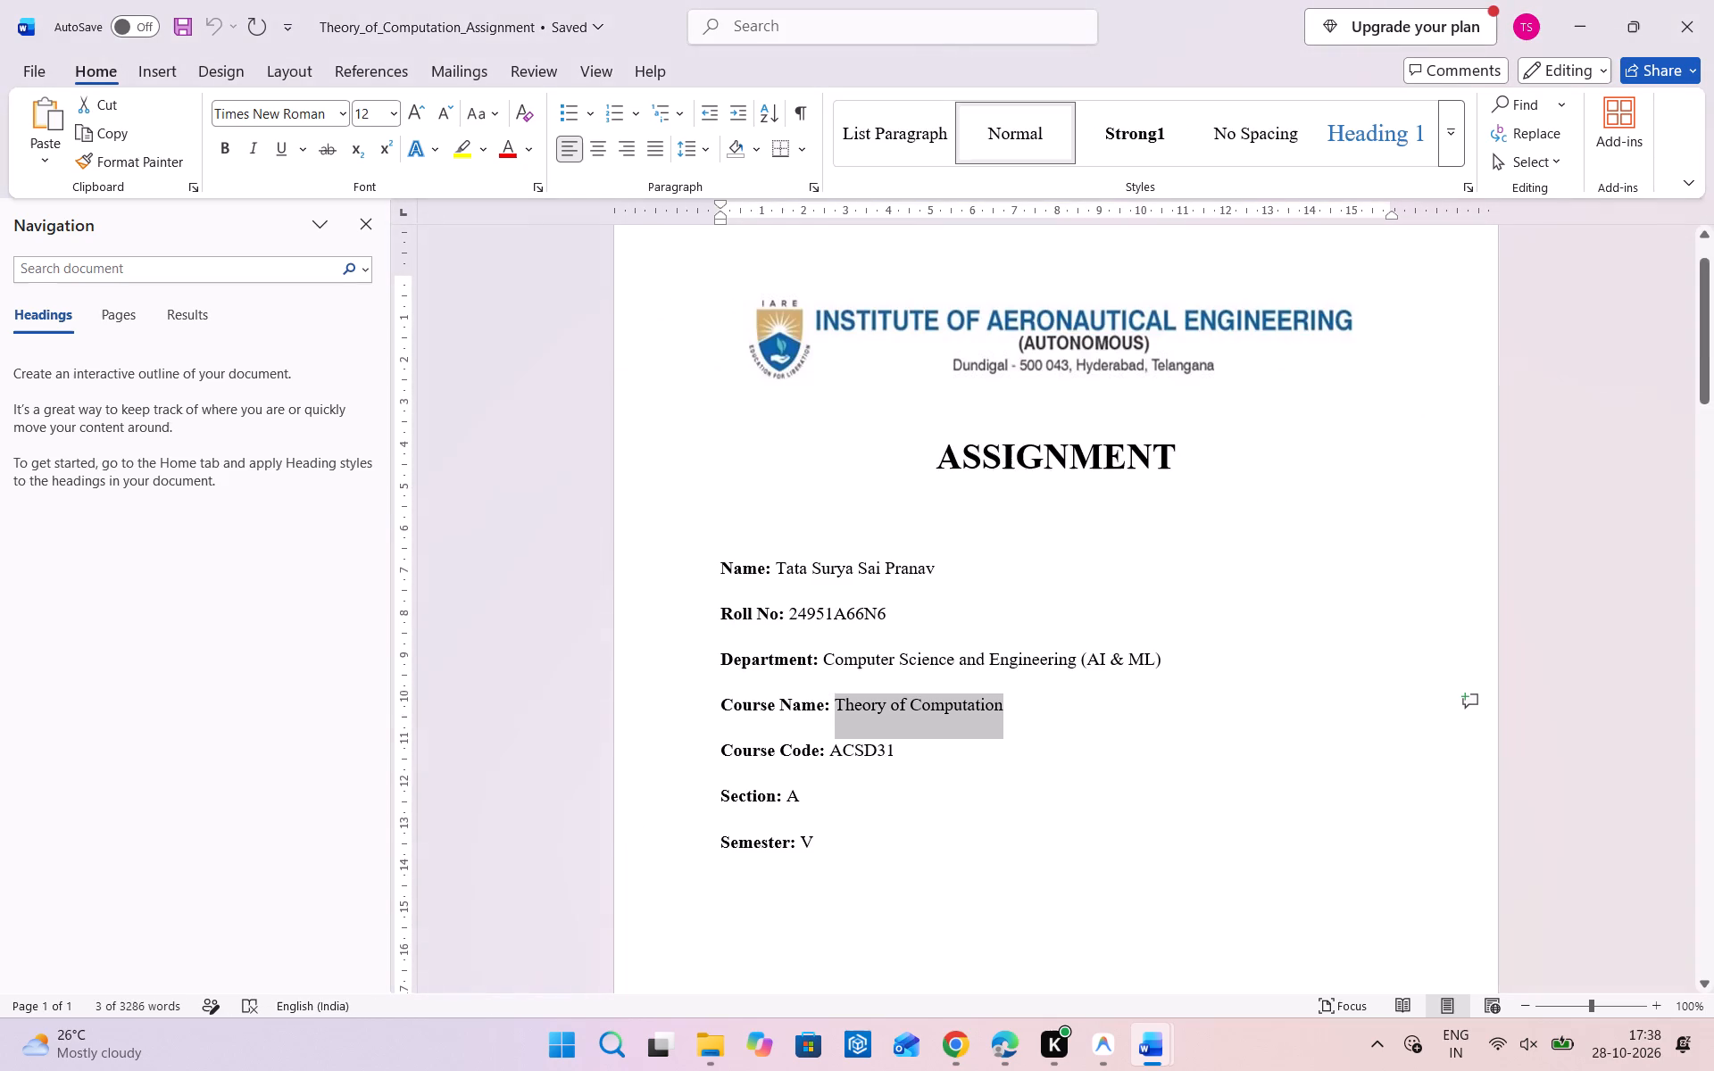
pyautogui.hotkey('alt', 'Tab')
pyautogui.click(895, 605)
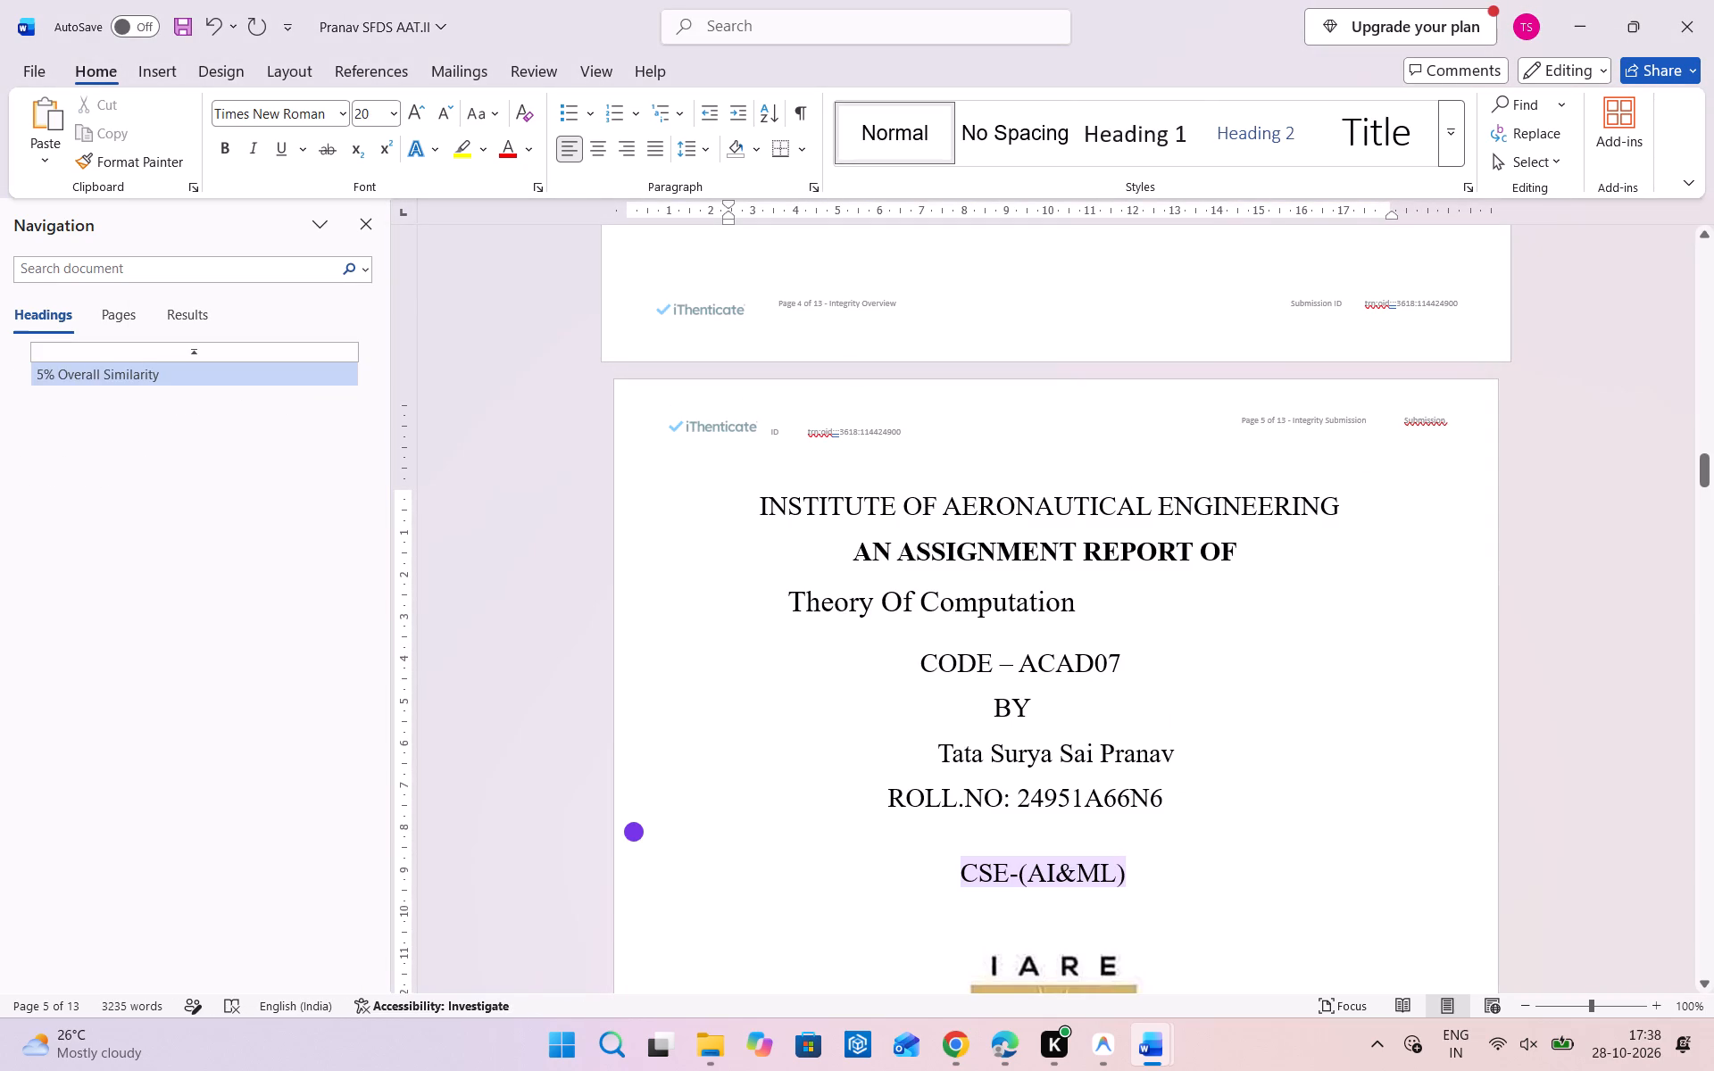
pyautogui.press('BackSpace')
pyautogui.press('o')
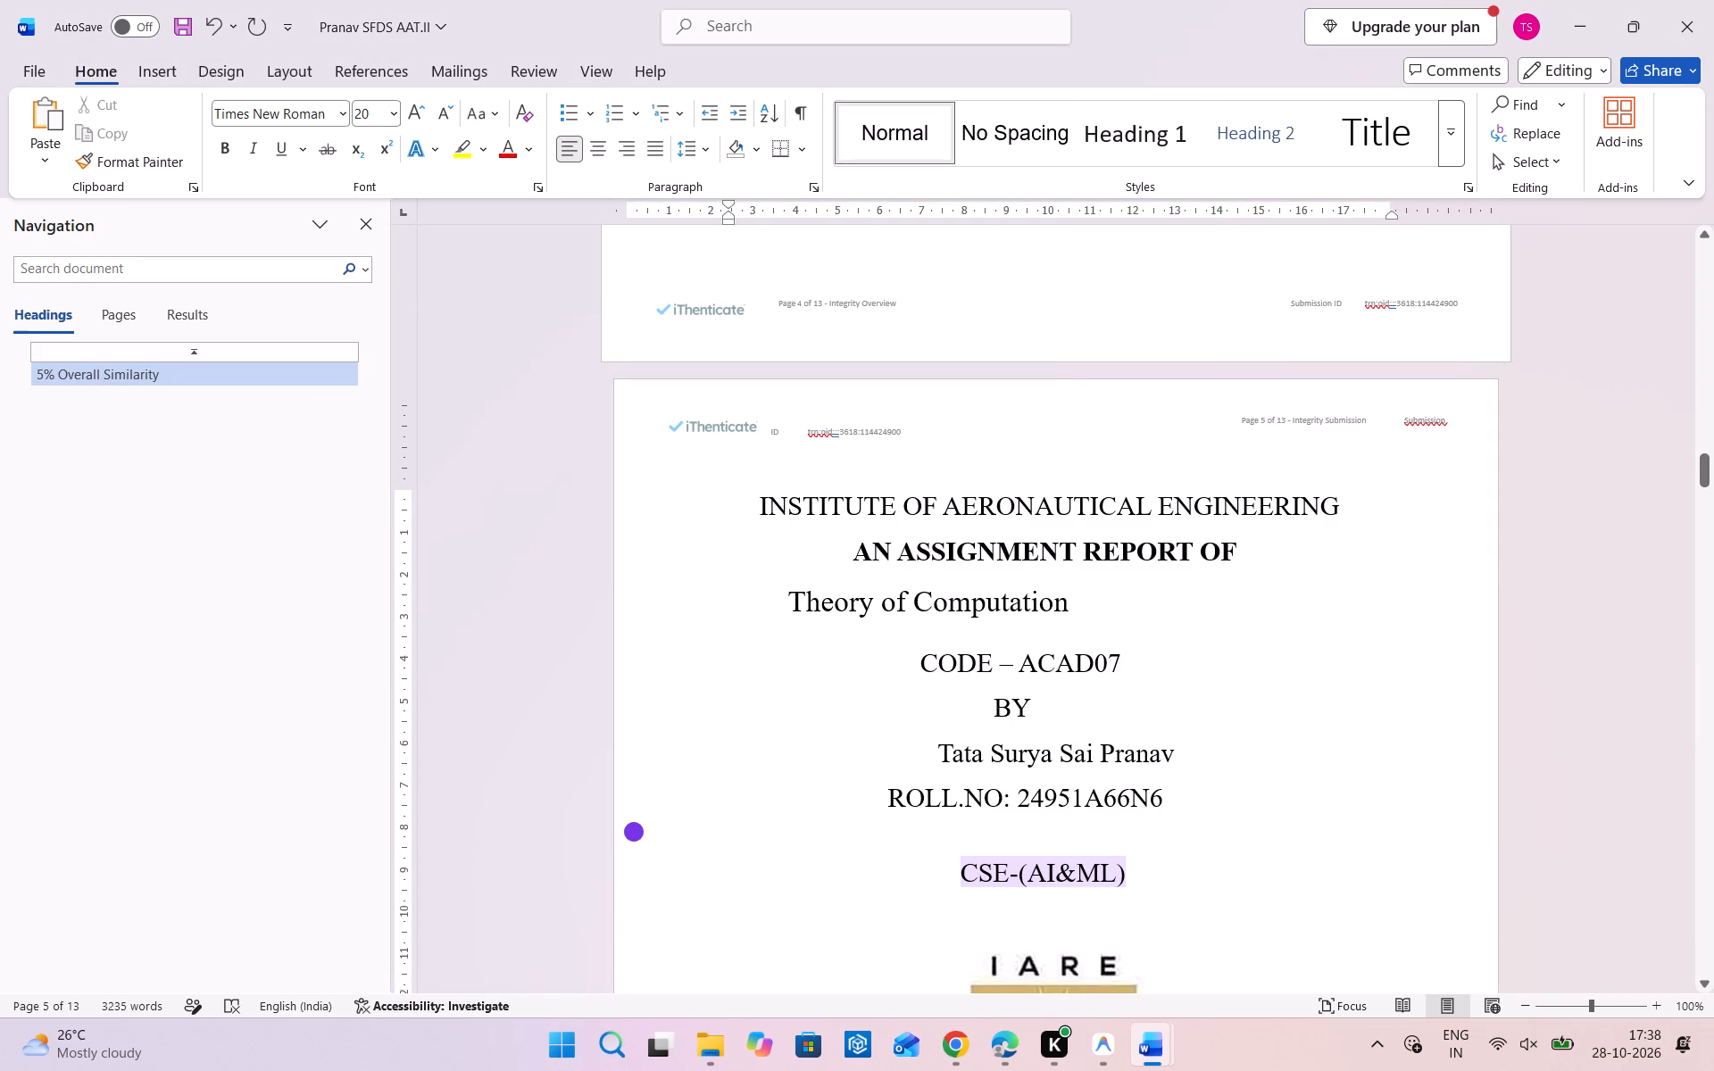
pyautogui.moveTo(782, 605); pyautogui.dragTo(1045, 610)
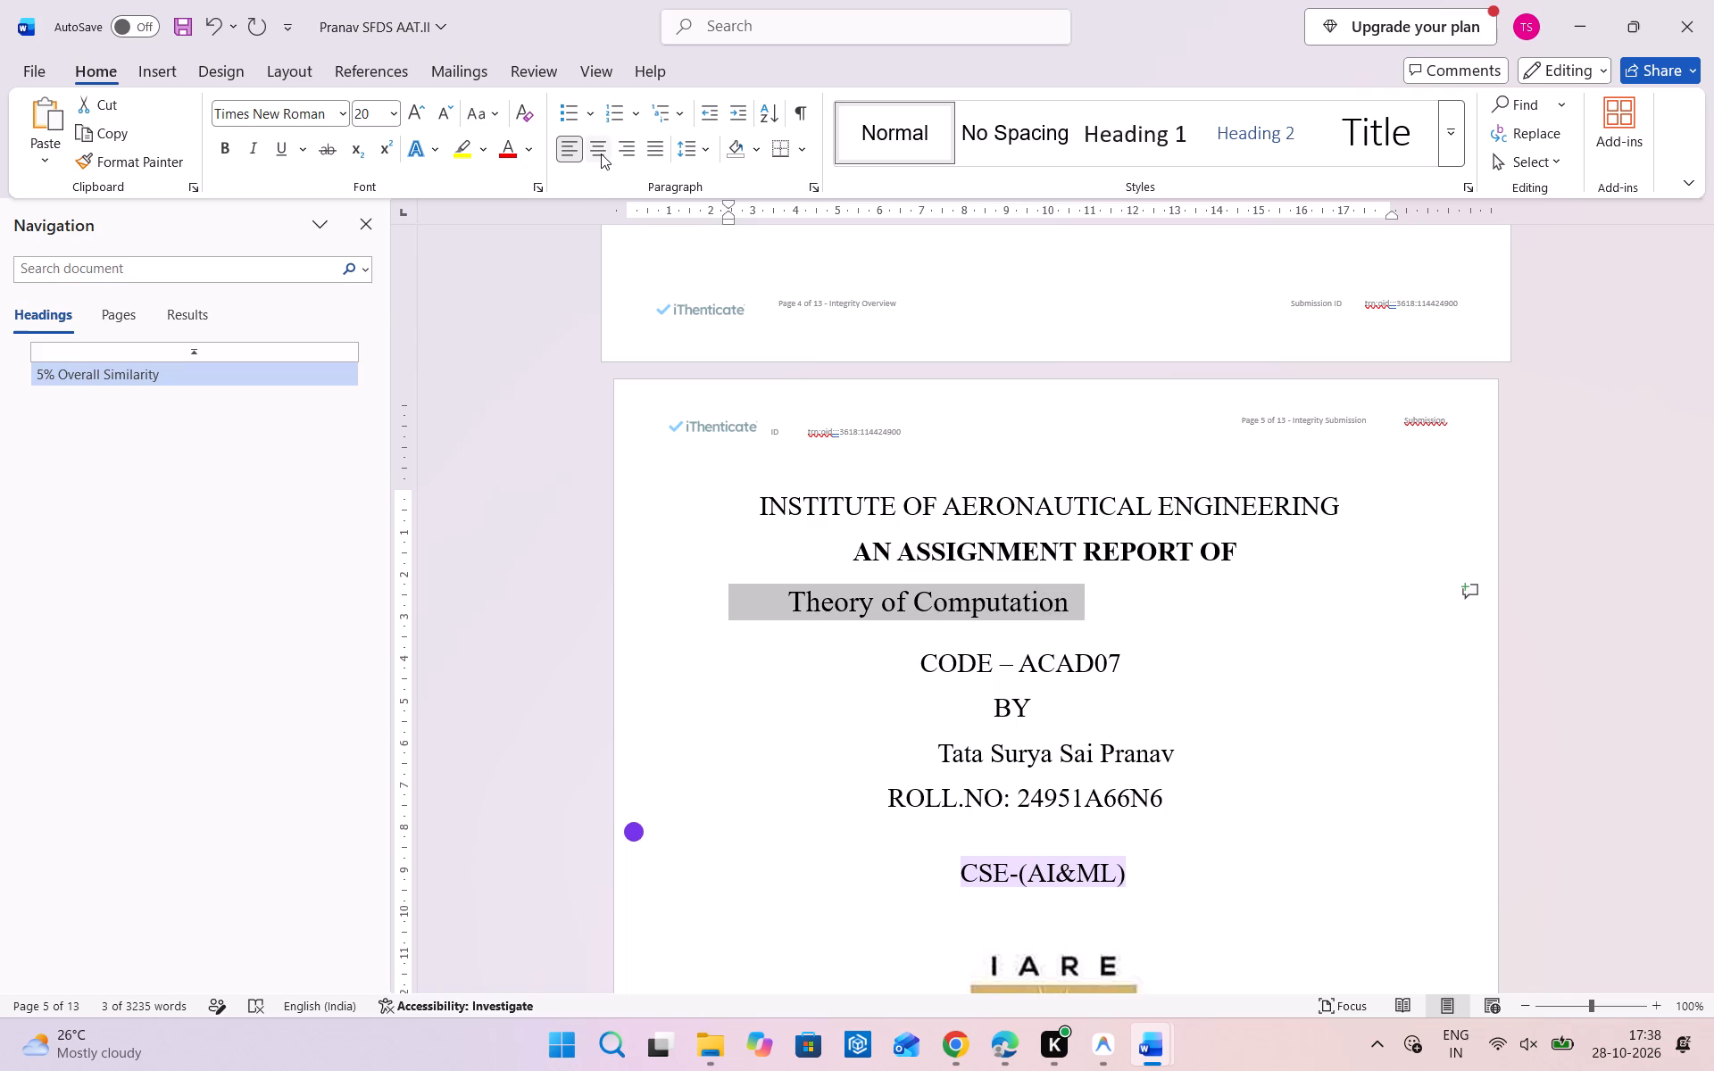
pyautogui.click(601, 154)
# Change the course code on the title page of Pranav SFDS AAT.II to ACSD3.
pyautogui.hotkey('alt', 'Tab')
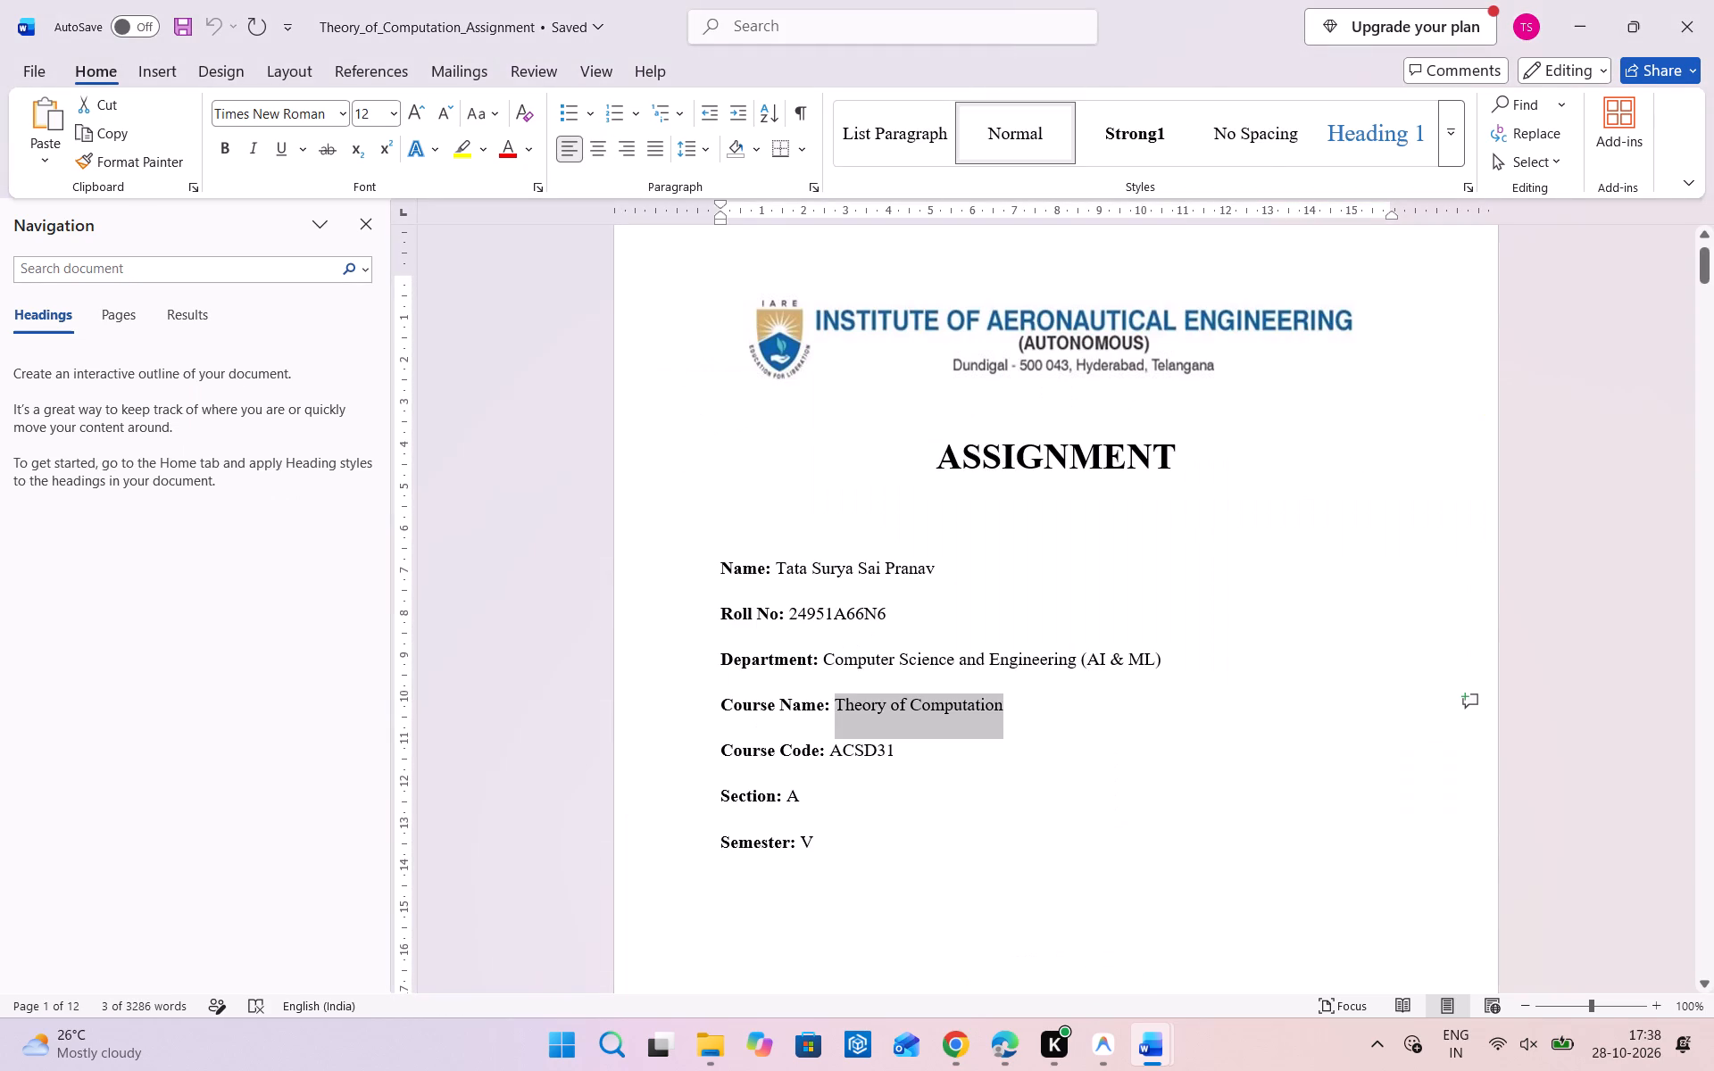
pyautogui.hotkey('alt', 'Tab')
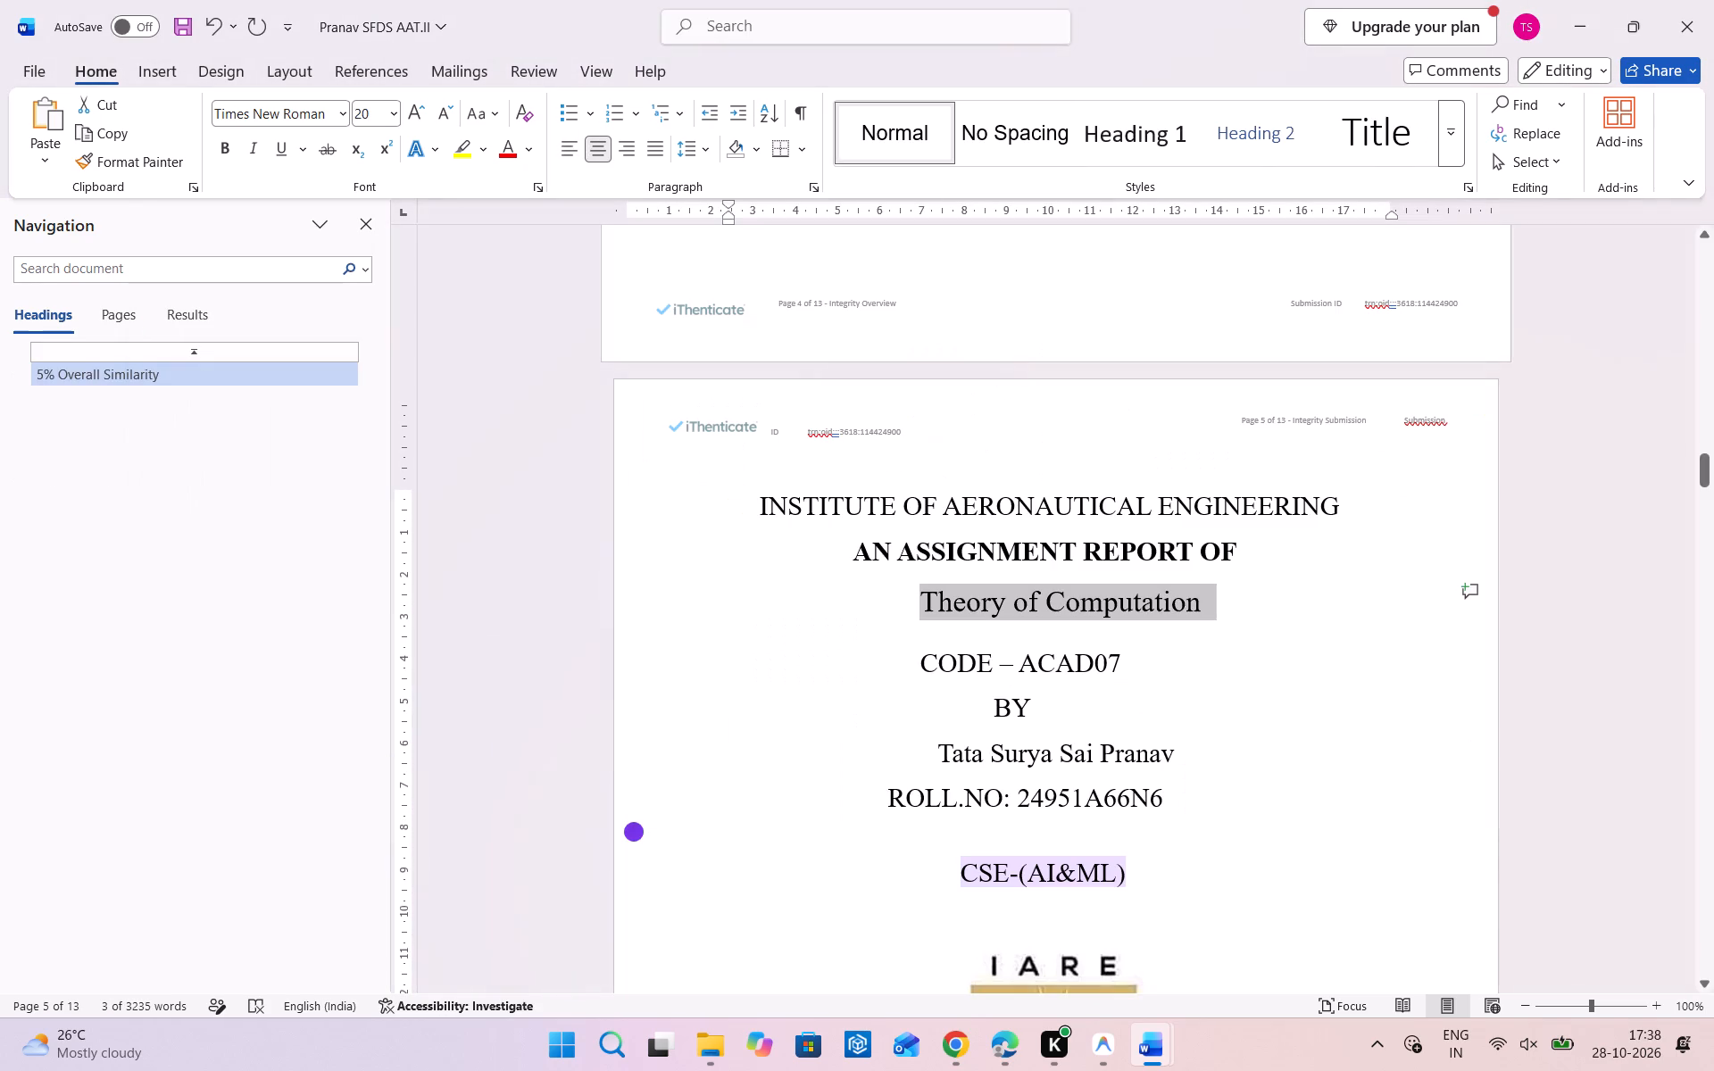
pyautogui.click(1125, 667)
pyautogui.press('BackSpace')
pyautogui.press('BackSpace')
pyautogui.press('BackSpace')
pyautogui.press('BackSpace')
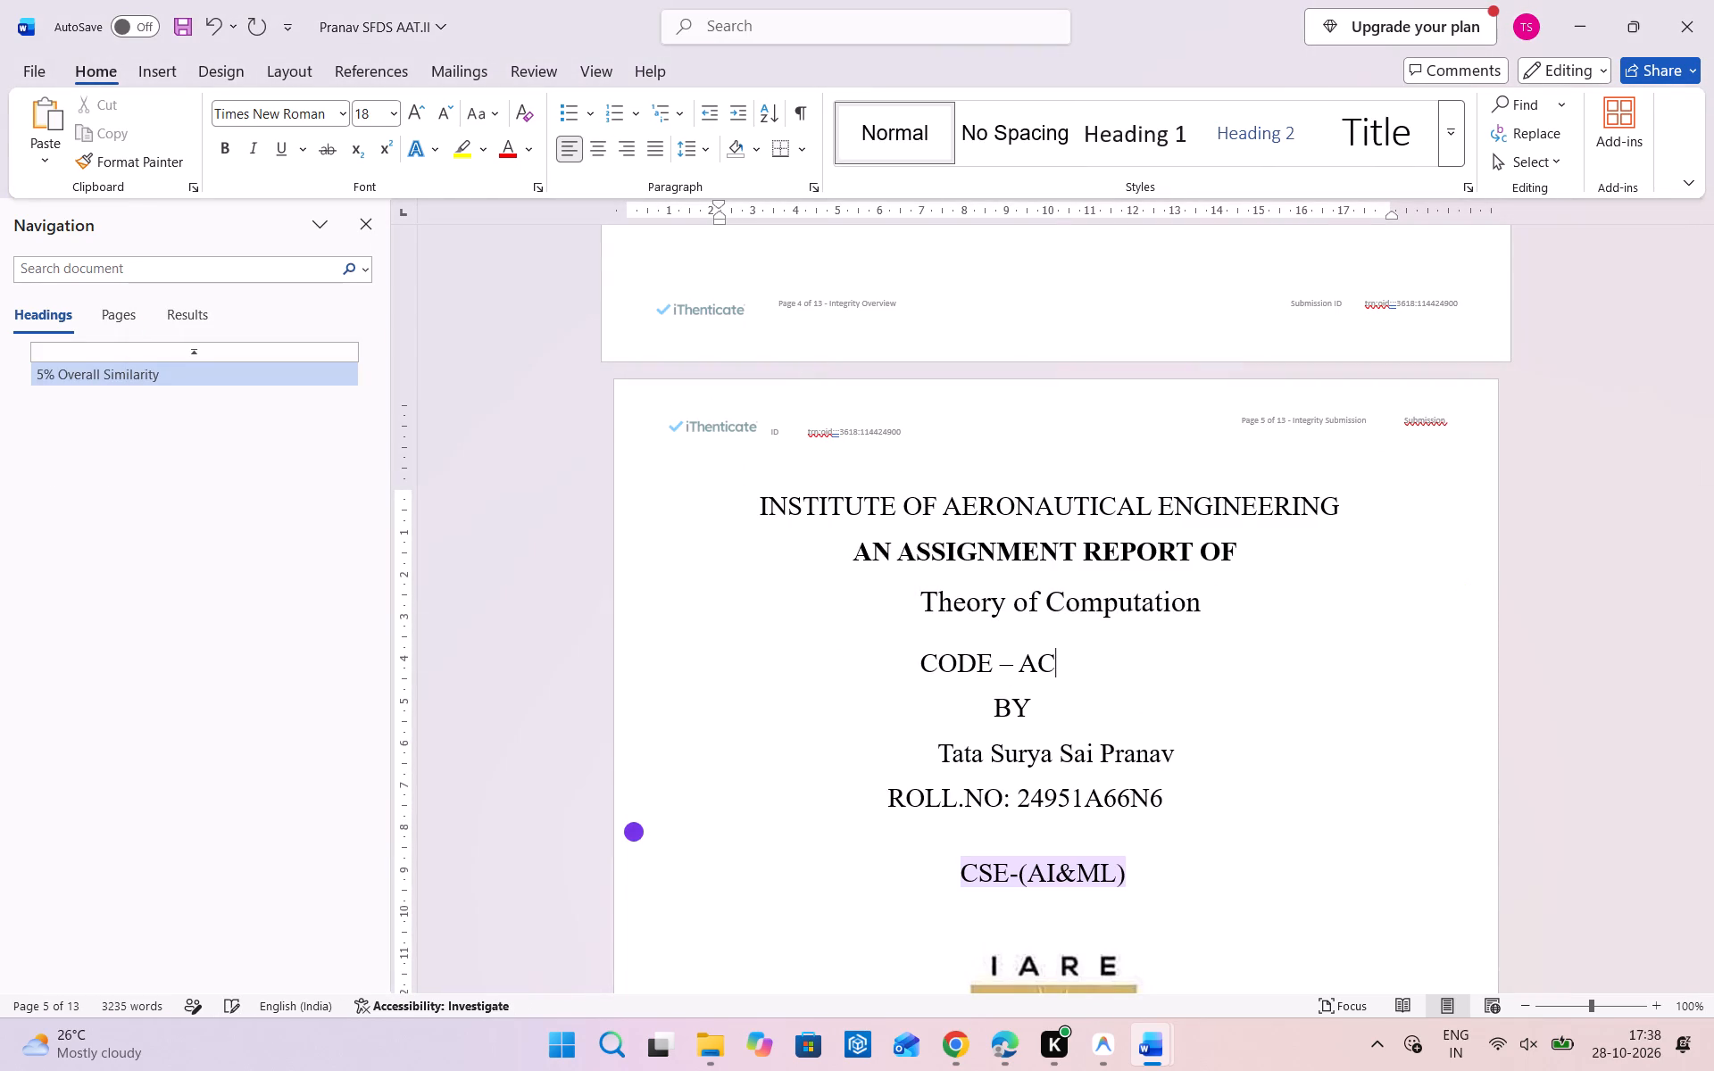
pyautogui.press('s')
pyautogui.press('BackSpace')
pyautogui.write('SD3')
# On the iThenticate cover page, replace SFDS in the large document title so it reads "TOC AAT.pdf".
pyautogui.scroll(-1, 1121, 649)
pyautogui.scroll(2, 1121, 649)
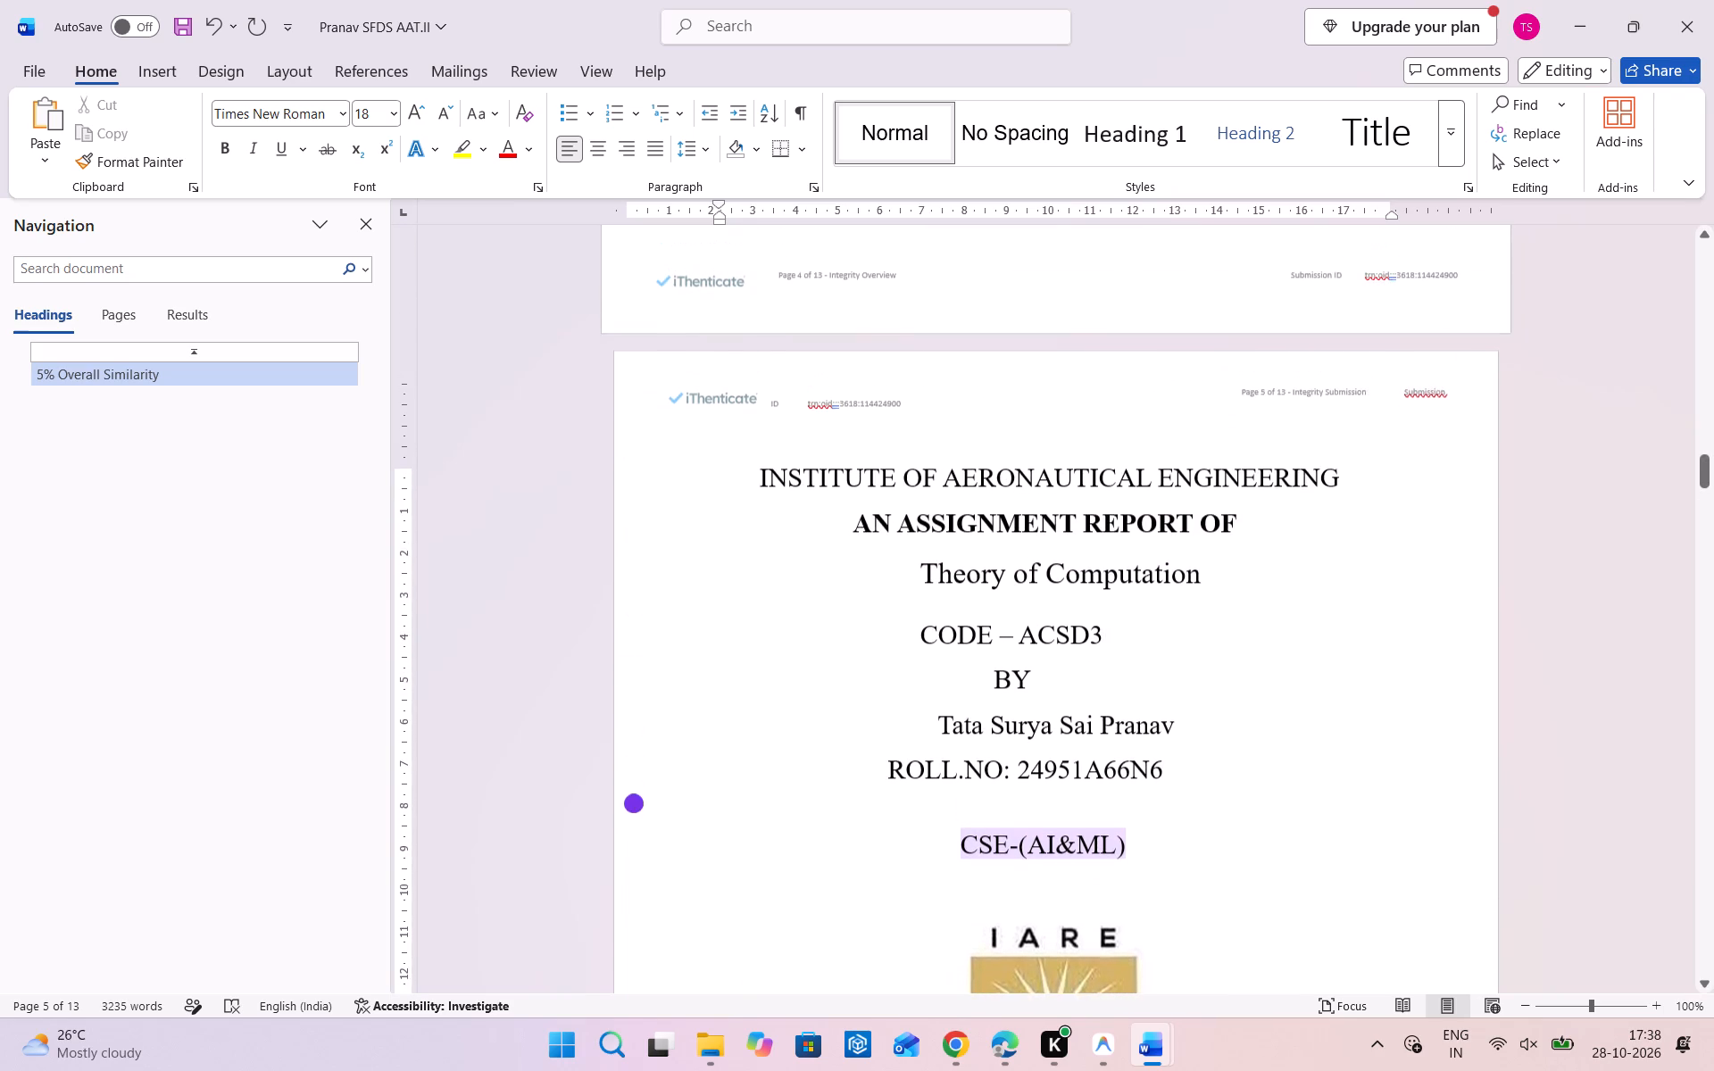
pyautogui.scroll(-5, 1121, 649)
pyautogui.scroll(3, 1121, 649)
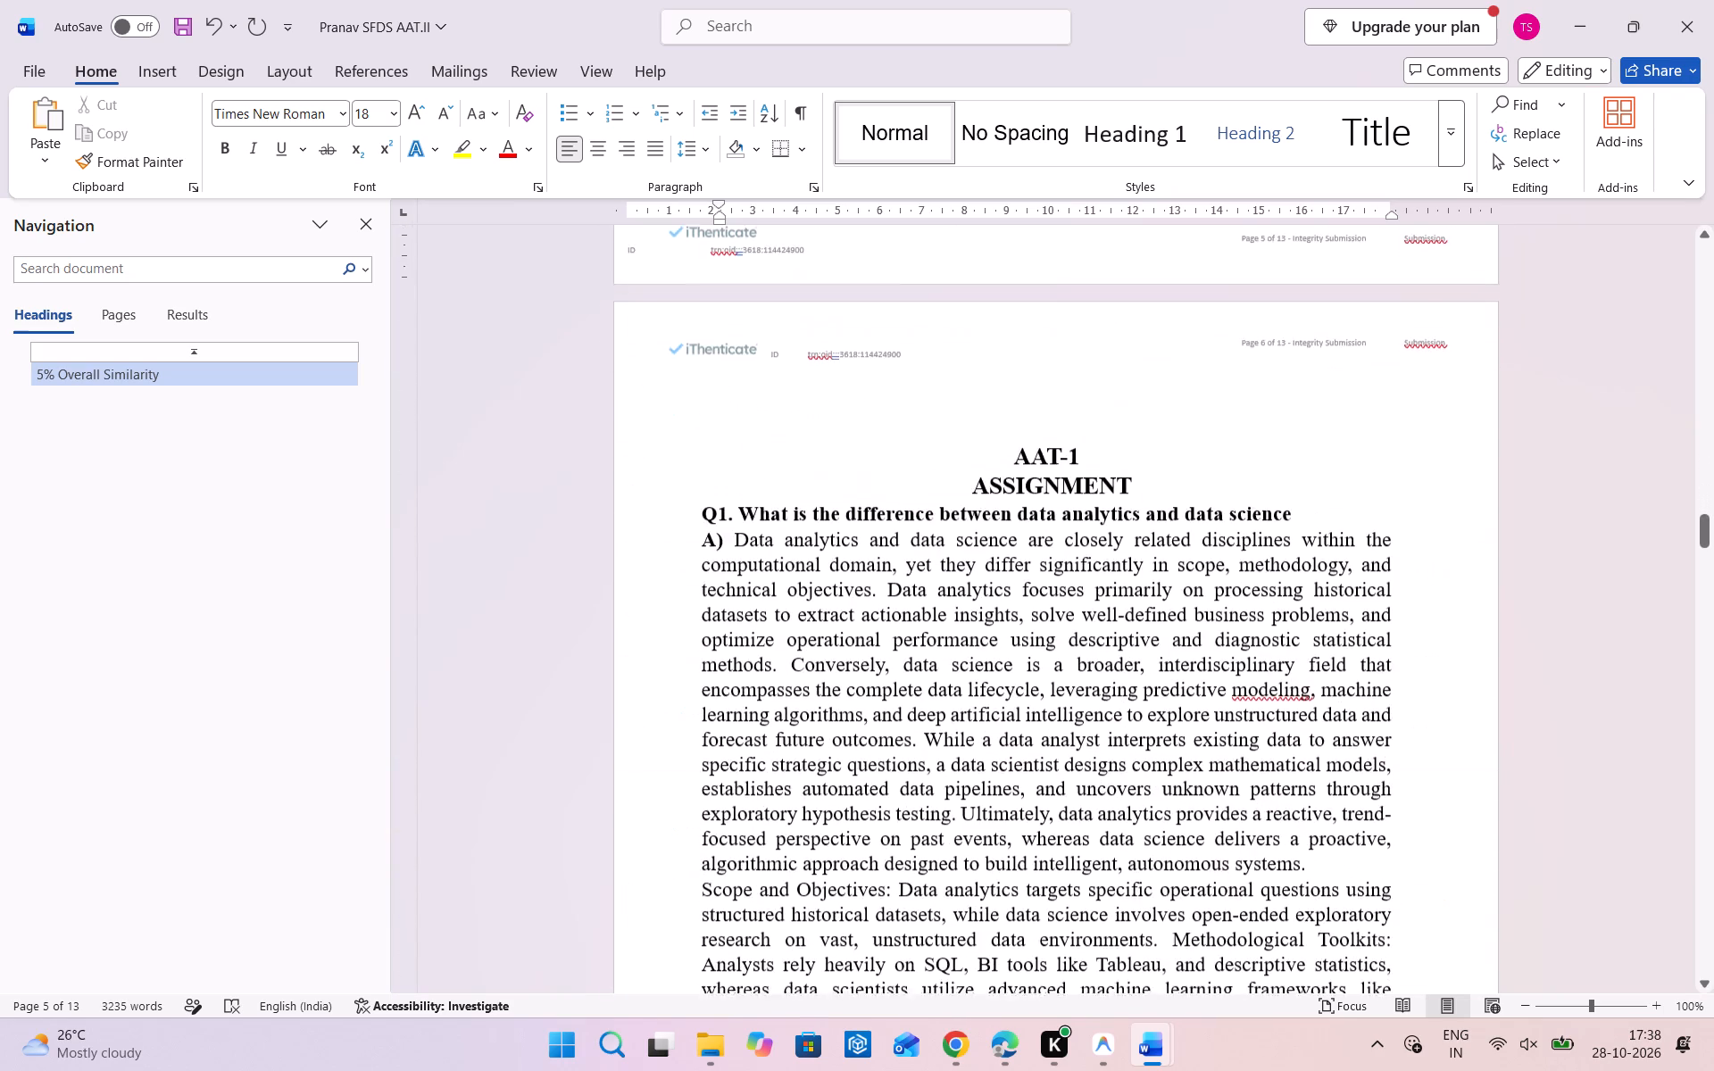
pyautogui.scroll(20, 1121, 649)
pyautogui.scroll(2, 1121, 649)
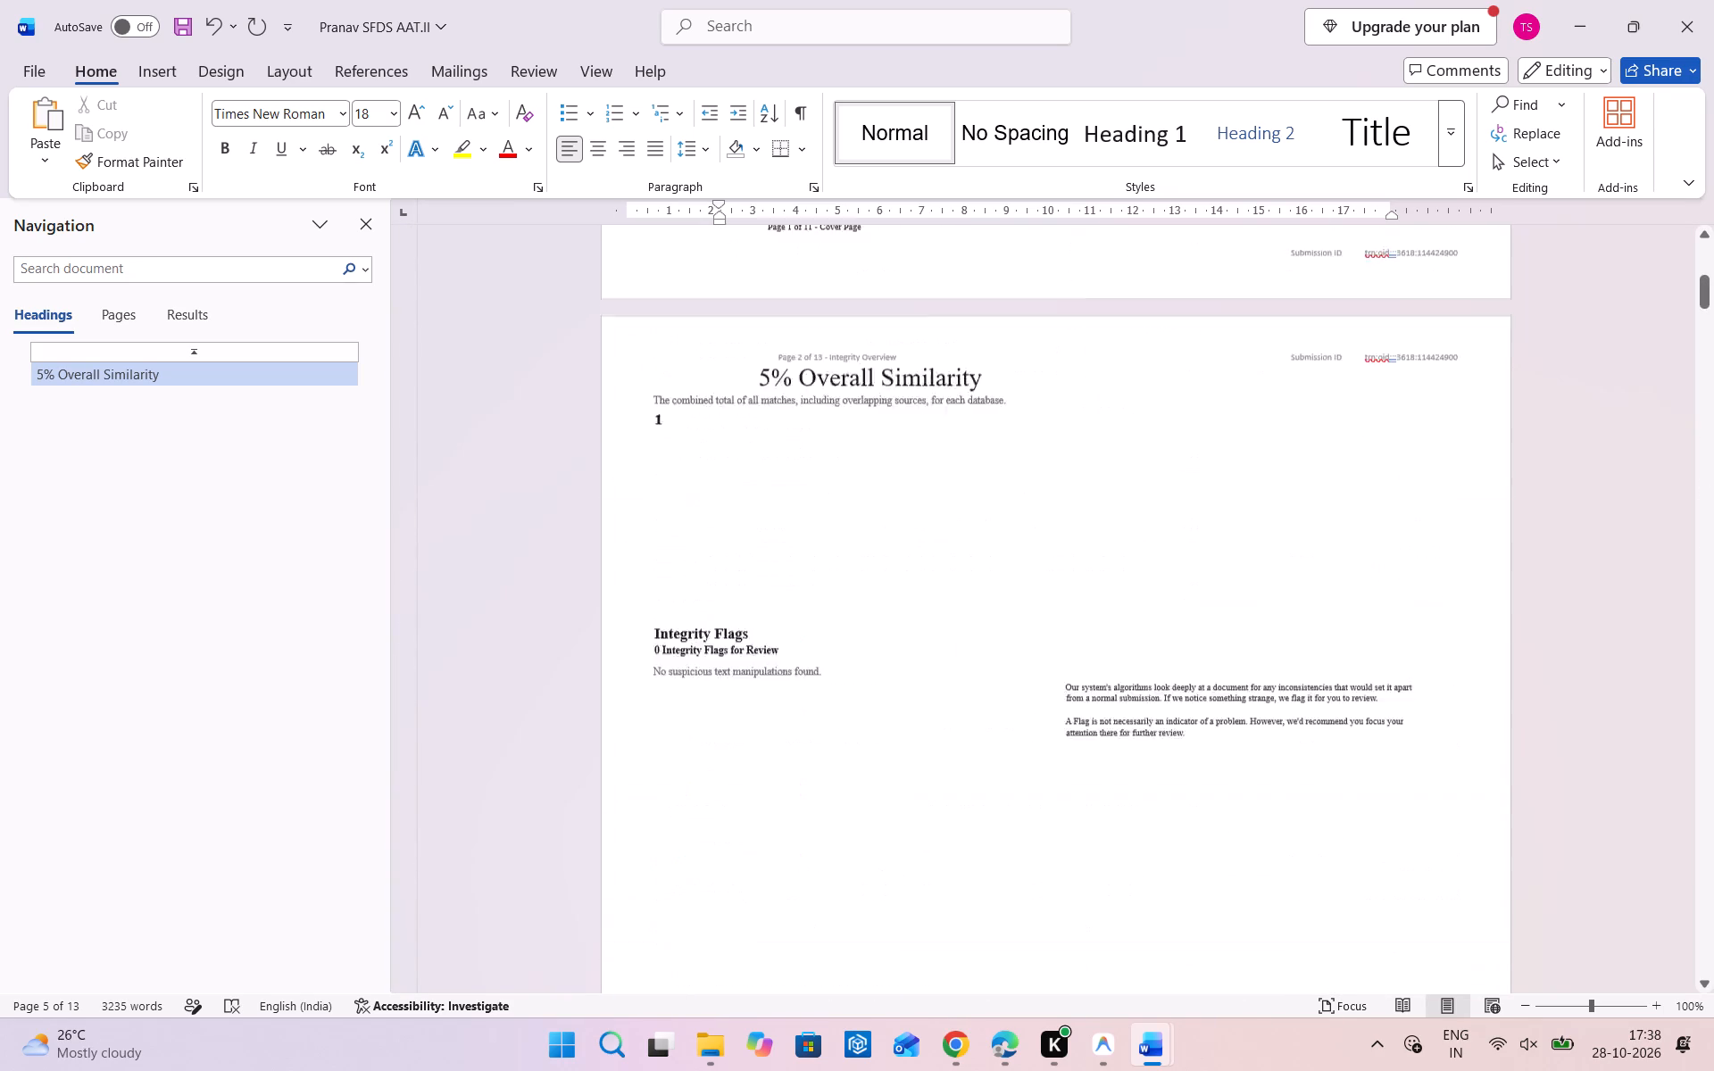
pyautogui.click(715, 667)
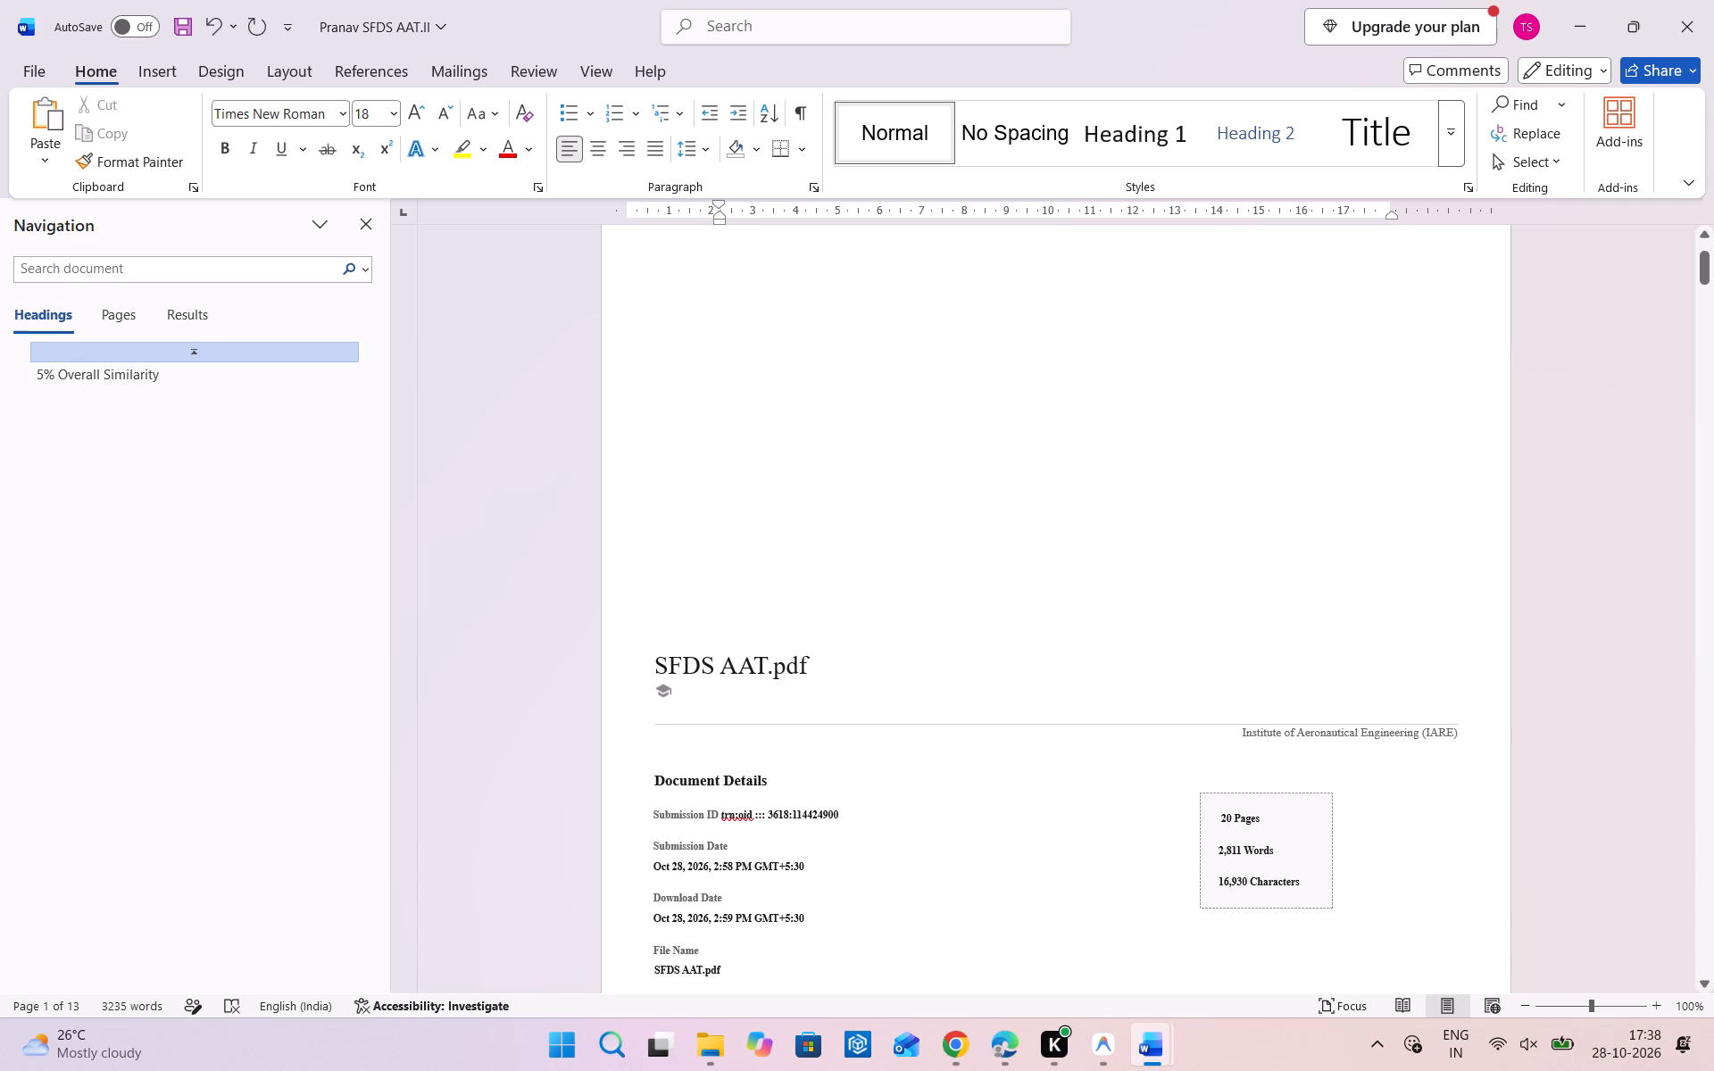
pyautogui.press('BackSpace')
pyautogui.press('BackSpace')
pyautogui.press('BackSpace')
pyautogui.press('BackSpace')
pyautogui.write('TOC')
# Copy all questions and answers from Q1 through the end of Q10 in Theory_of_Computation_Assignment.
pyautogui.scroll(-1, 785, 803)
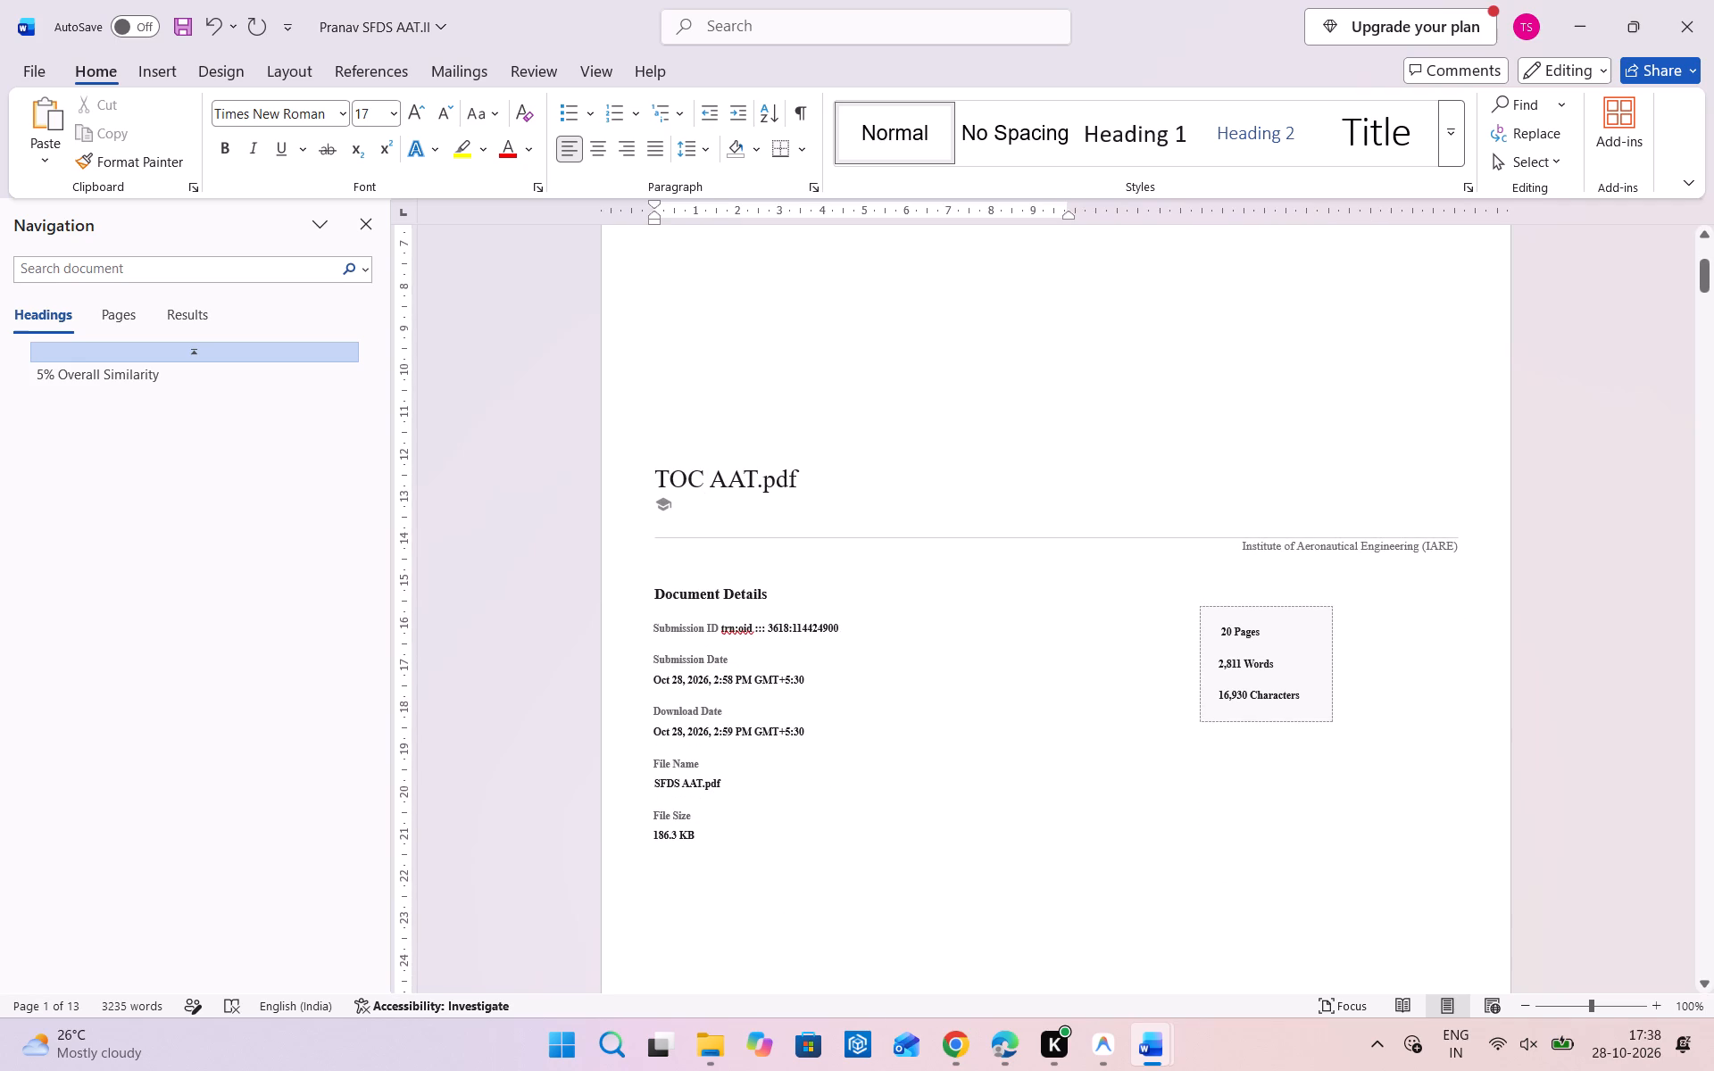
pyautogui.scroll(-1, 785, 803)
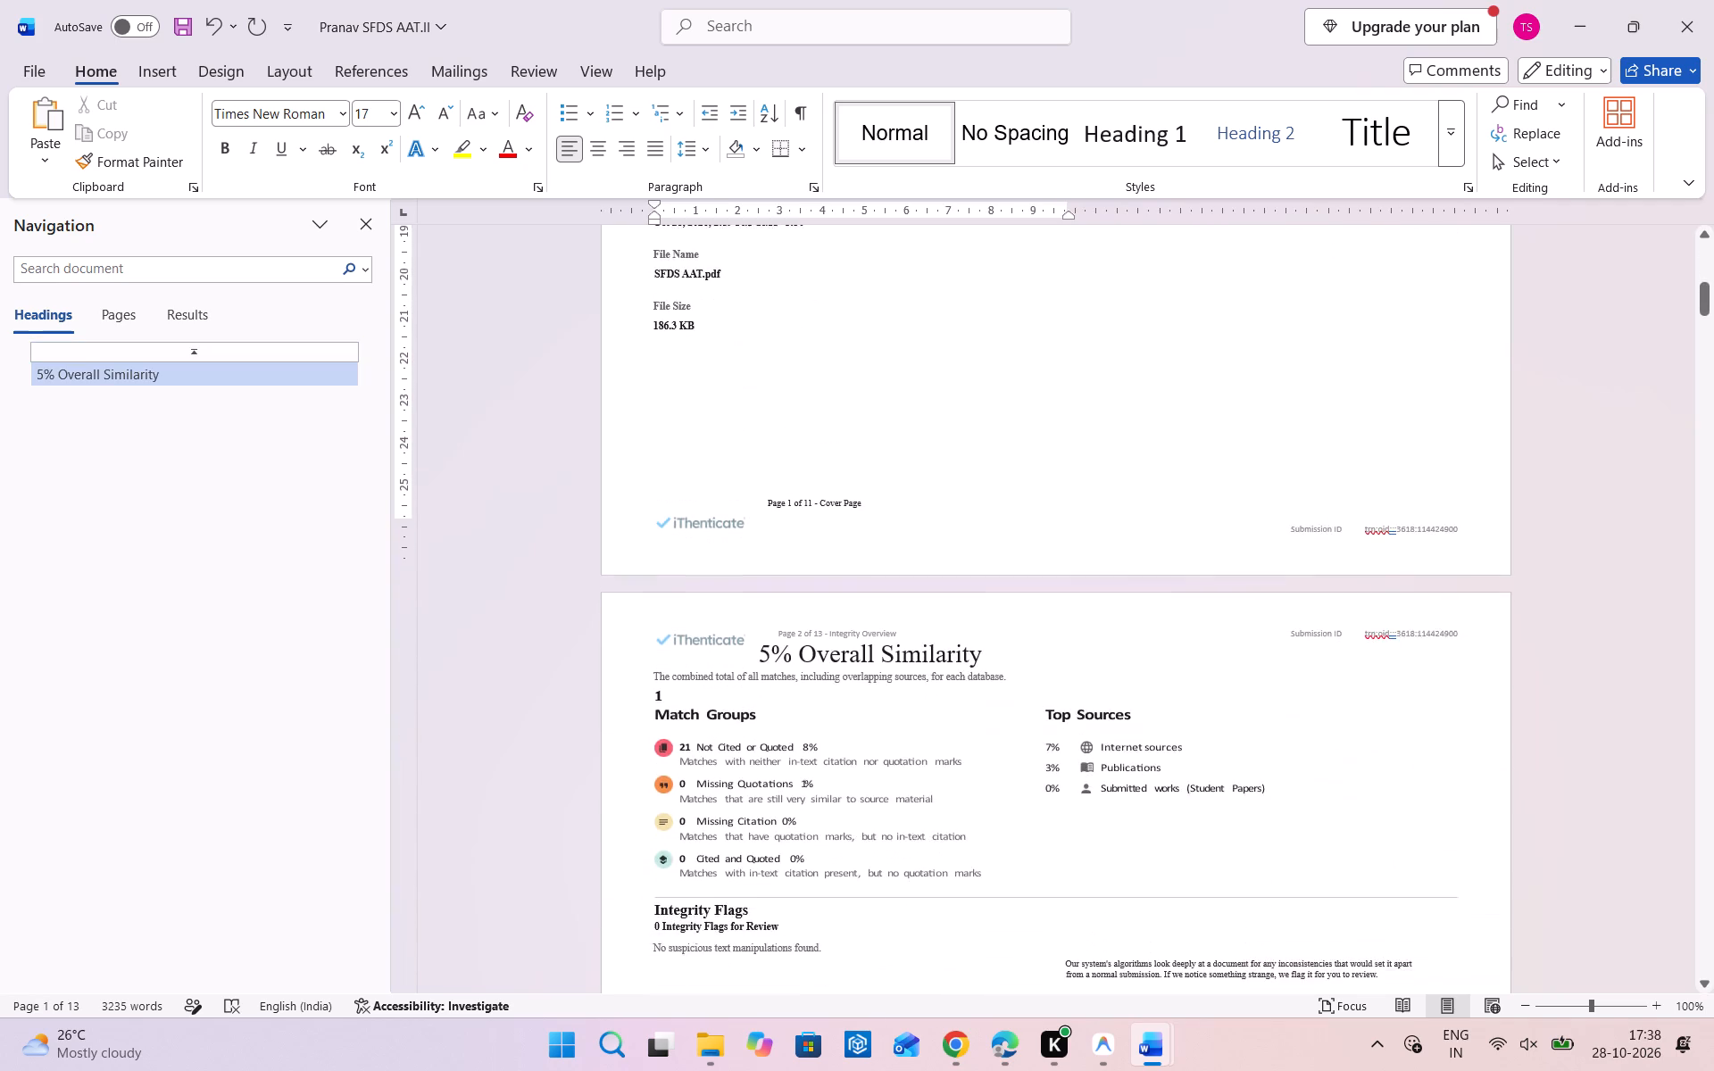
pyautogui.scroll(-5, 785, 803)
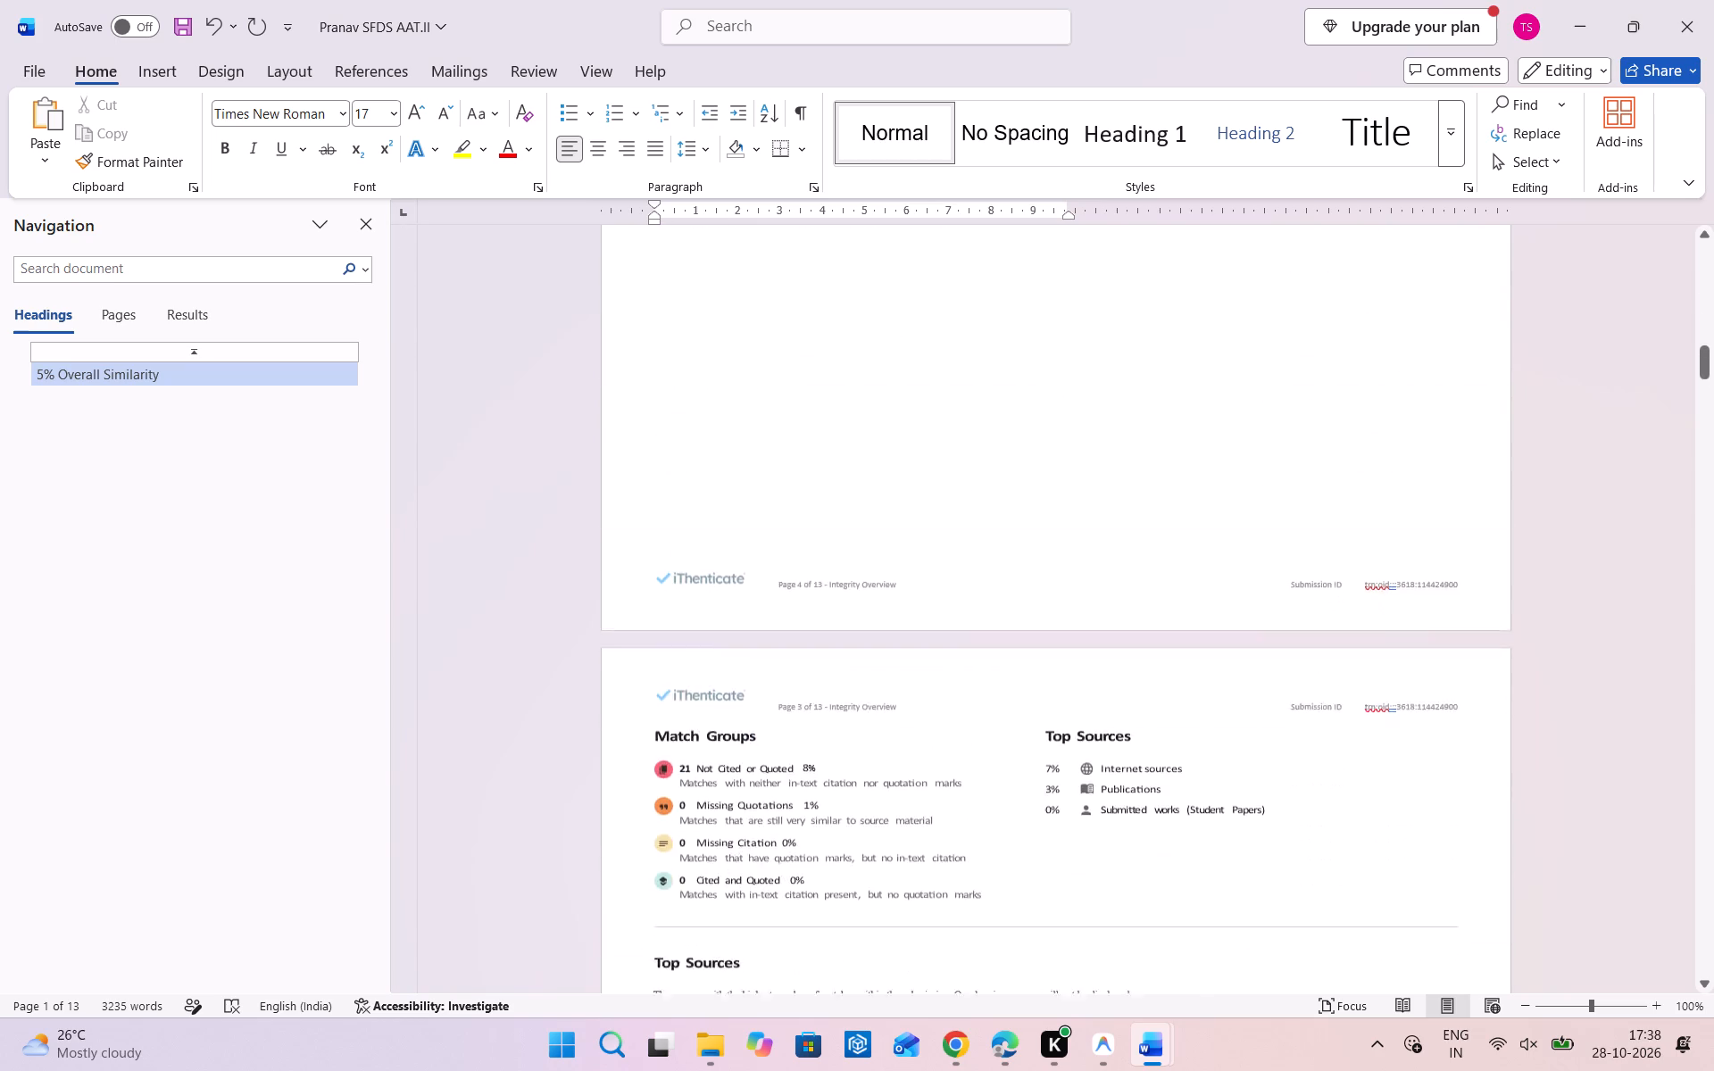
pyautogui.scroll(-6, 785, 803)
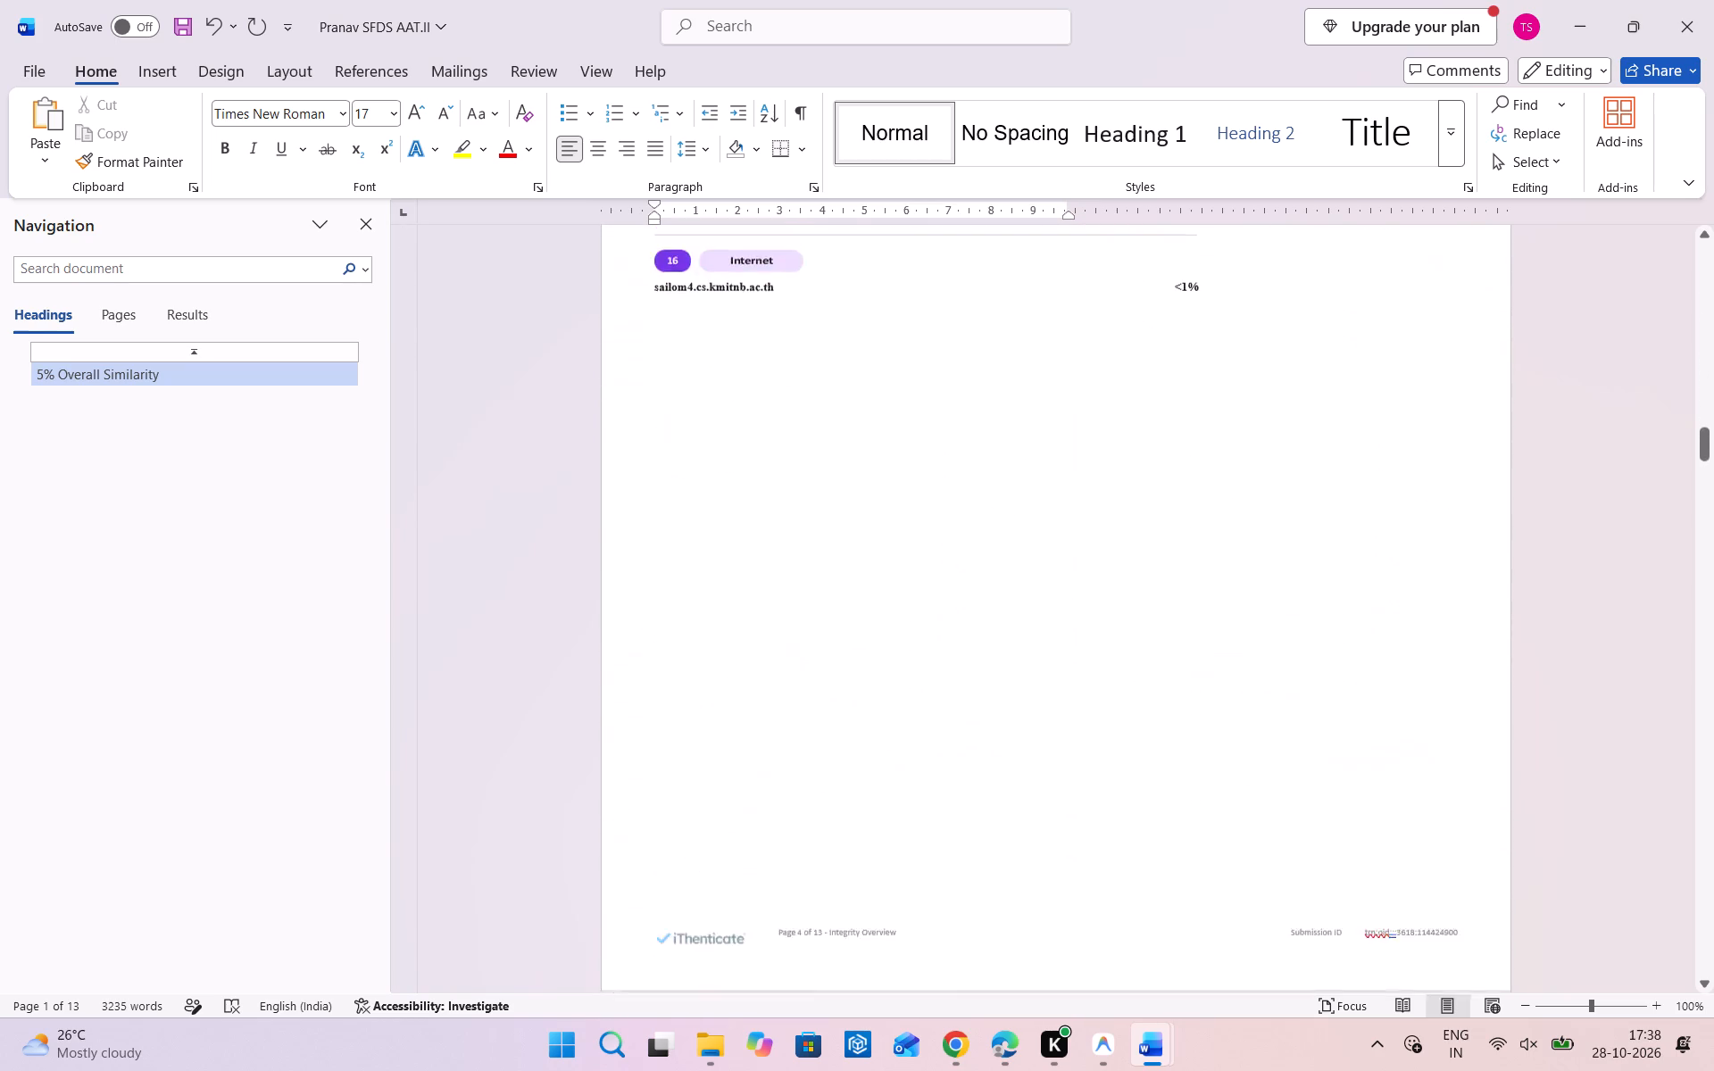
pyautogui.scroll(-5, 785, 803)
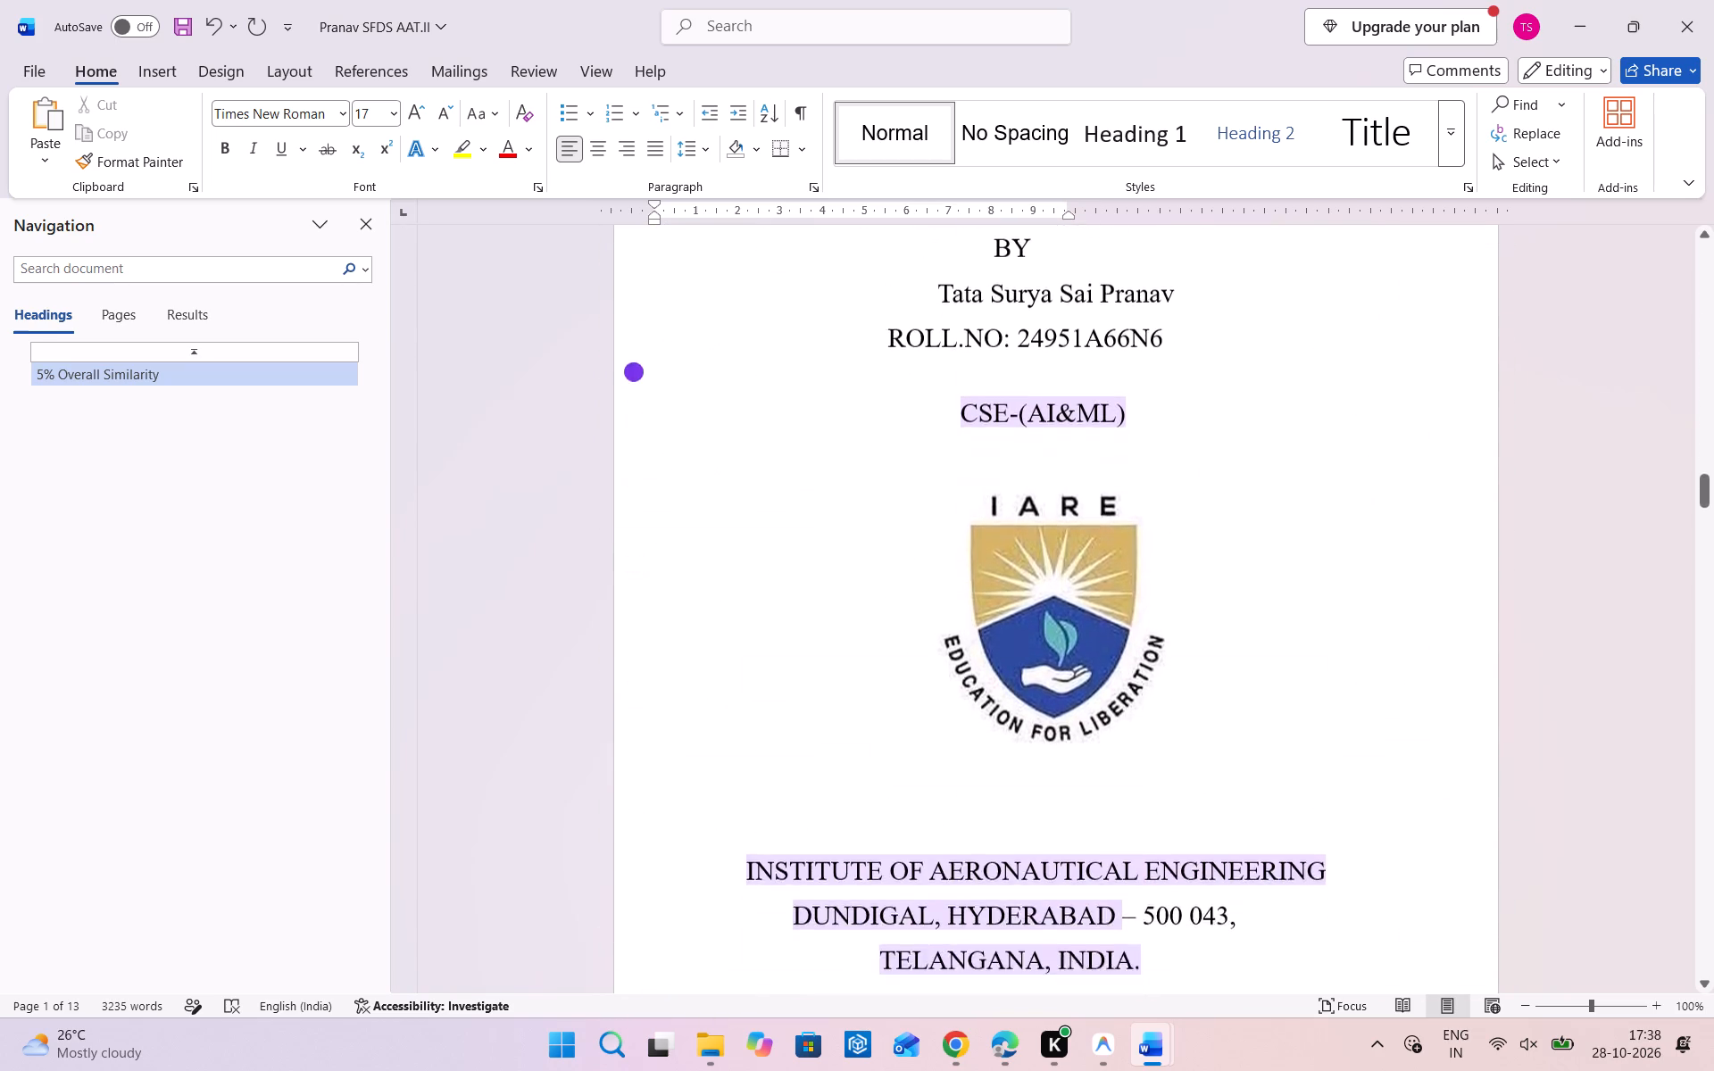
pyautogui.scroll(-1, 785, 803)
pyautogui.hotkey('alt', 'Tab')
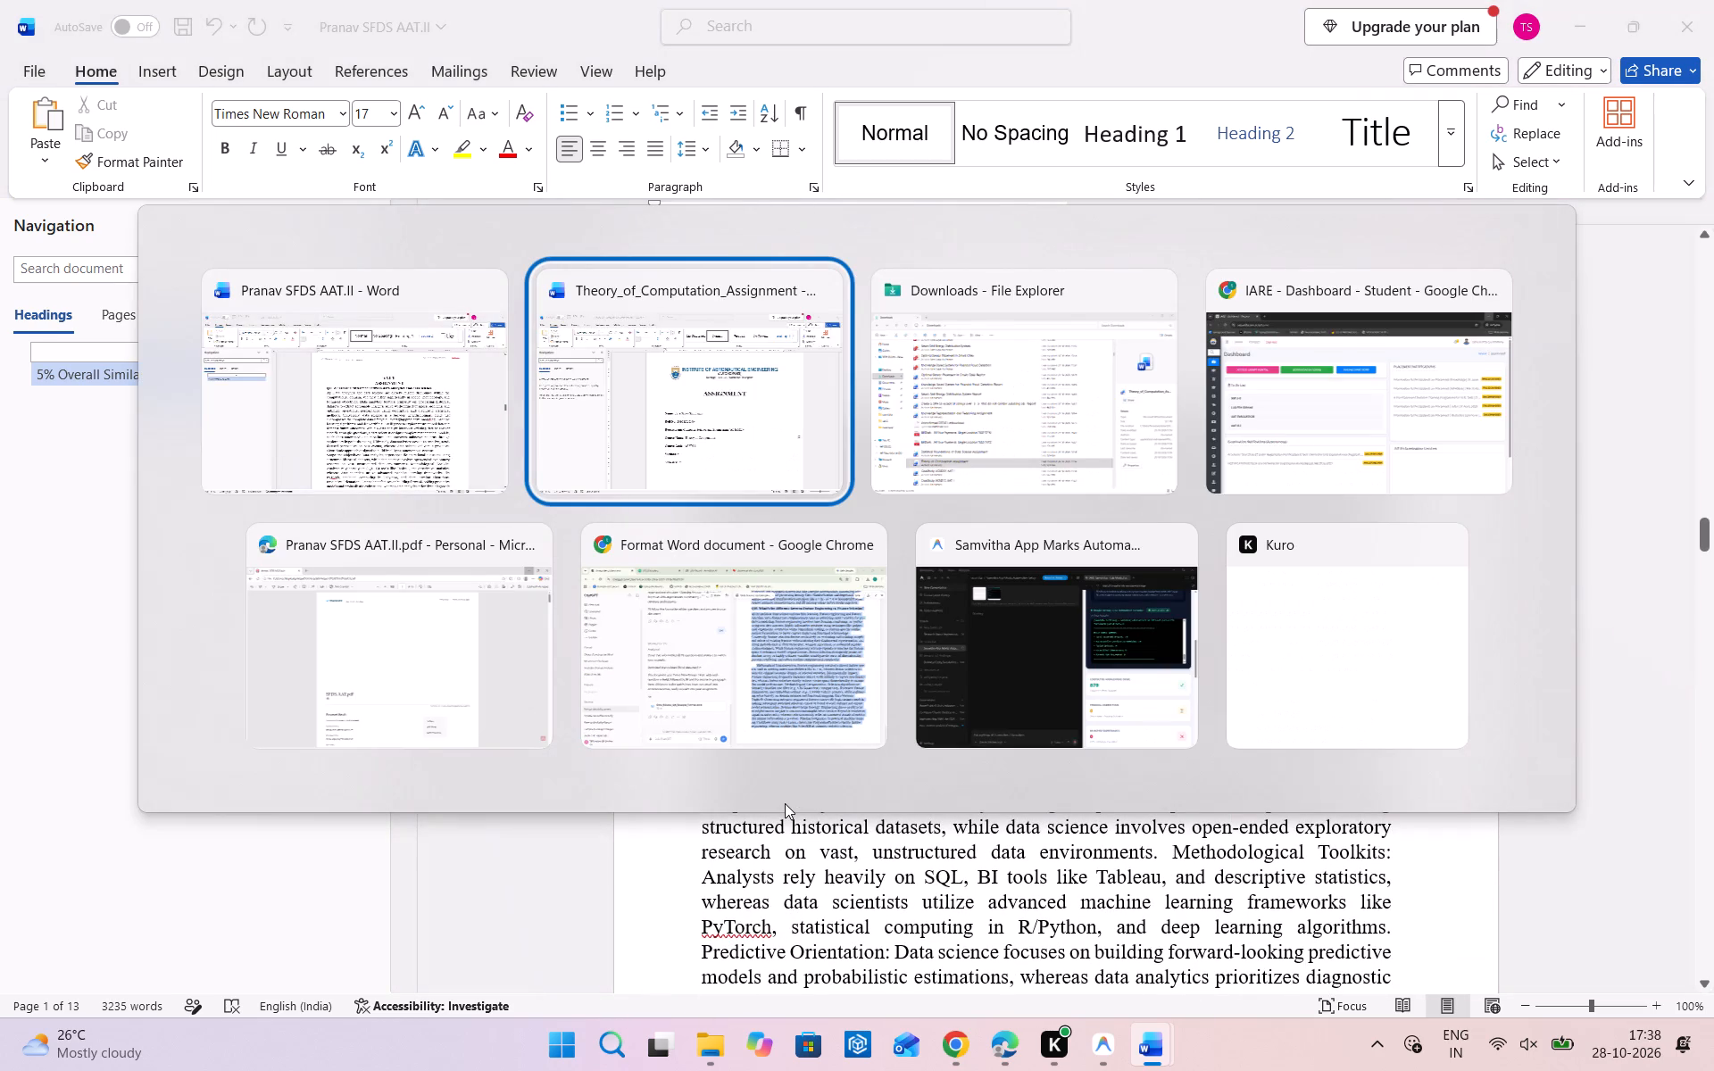
pyautogui.scroll(-4, 974, 648)
pyautogui.scroll(1, 806, 479)
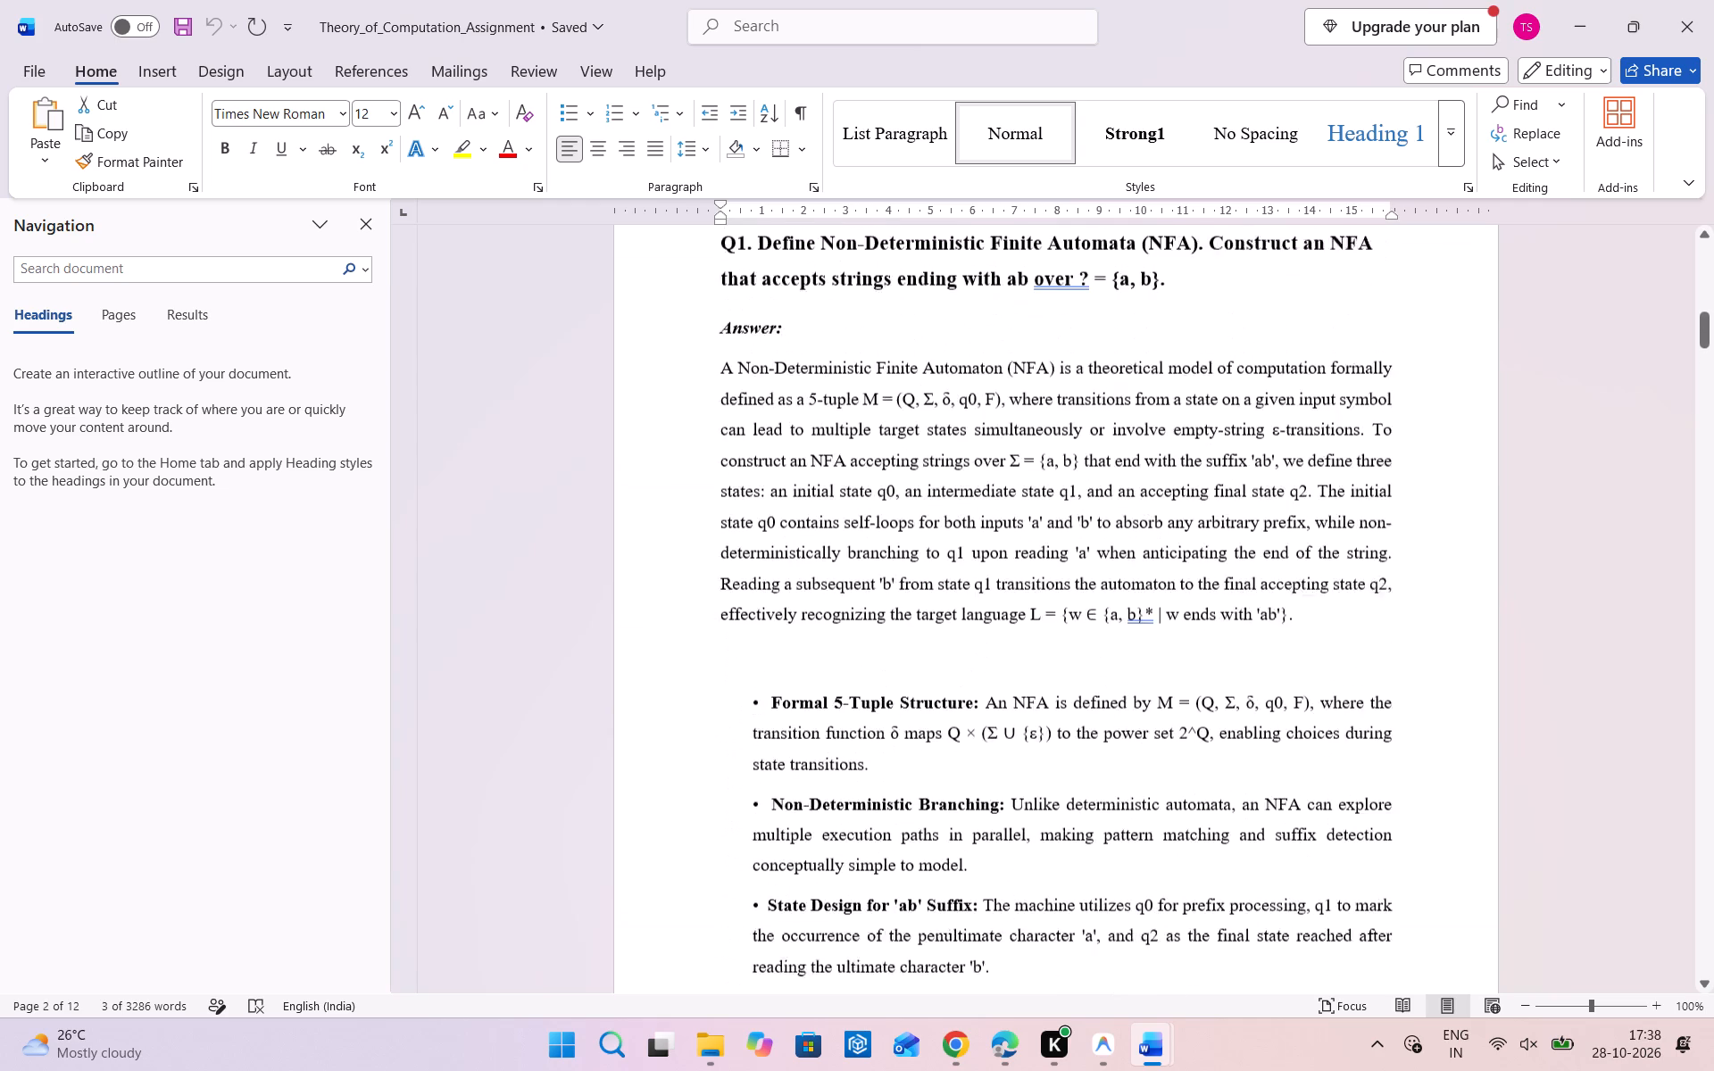
pyautogui.scroll(1, 806, 479)
pyautogui.moveTo(707, 443); pyautogui.dragTo(872, 1070)
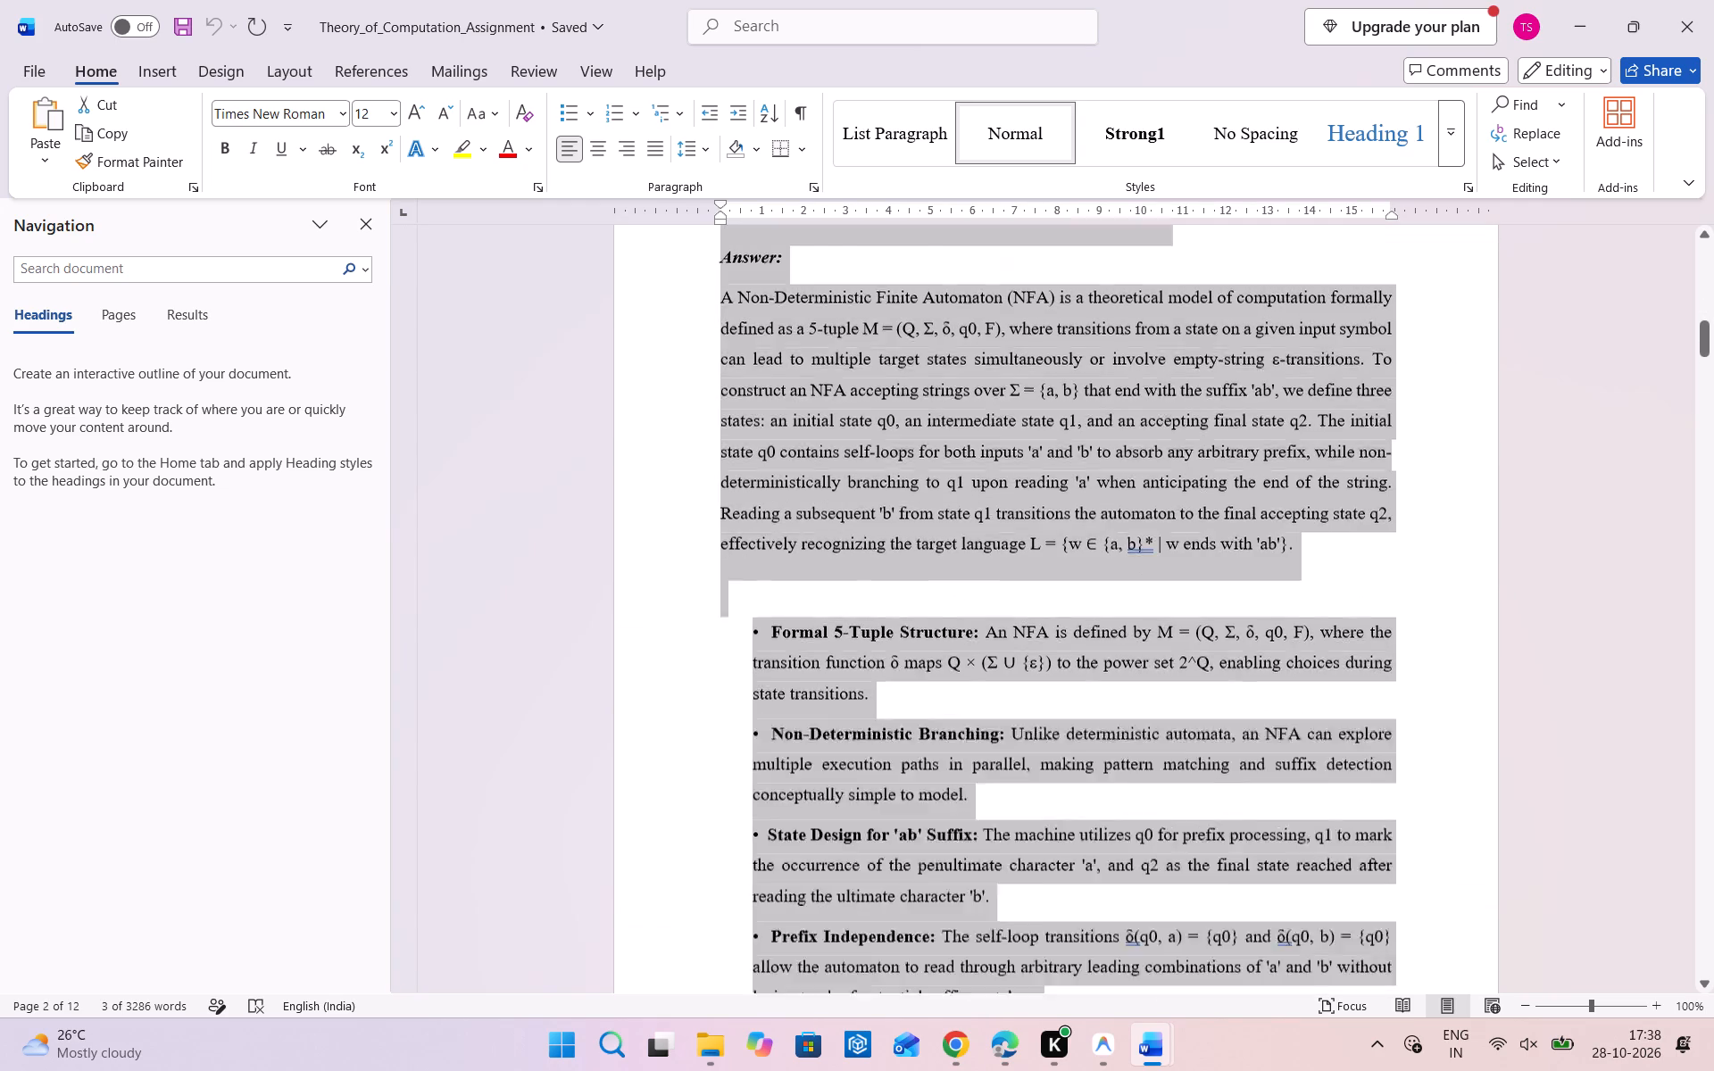
pyautogui.moveTo(872, 1070); pyautogui.dragTo(873, 1070)
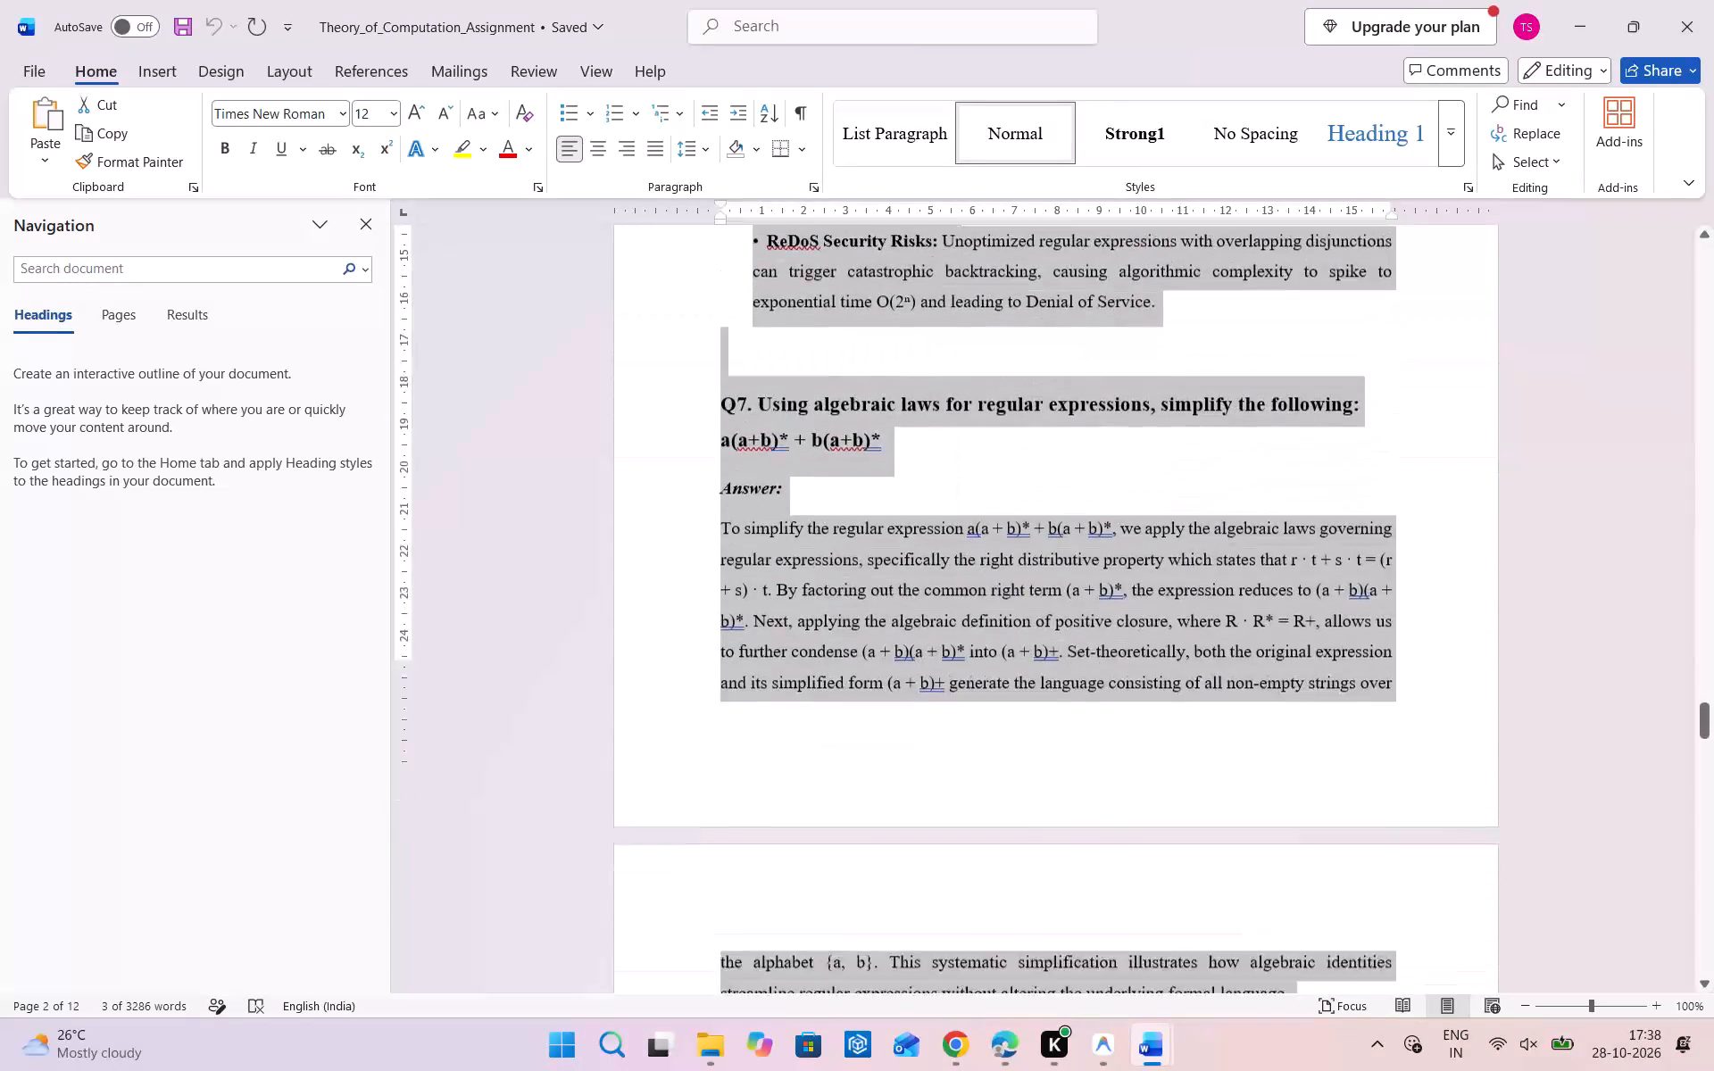
pyautogui.moveTo(873, 1070); pyautogui.dragTo(879, 1070)
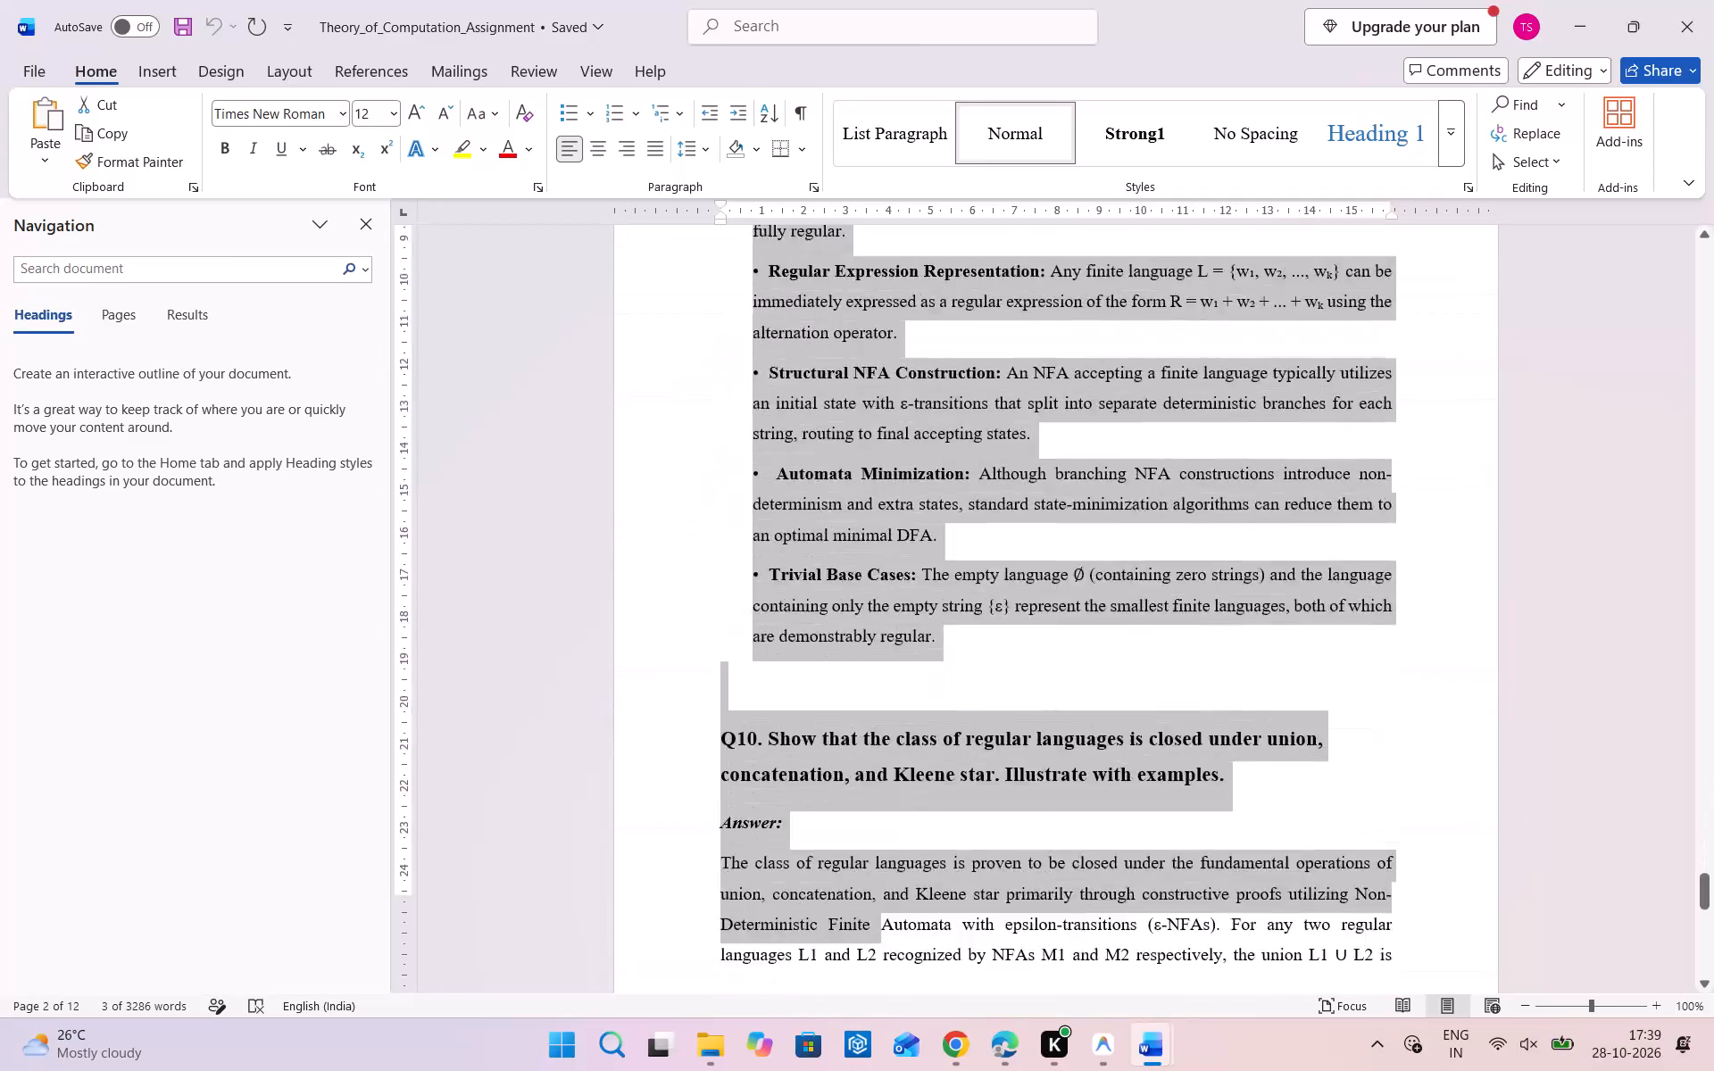
pyautogui.moveTo(879, 1070); pyautogui.dragTo(940, 760)
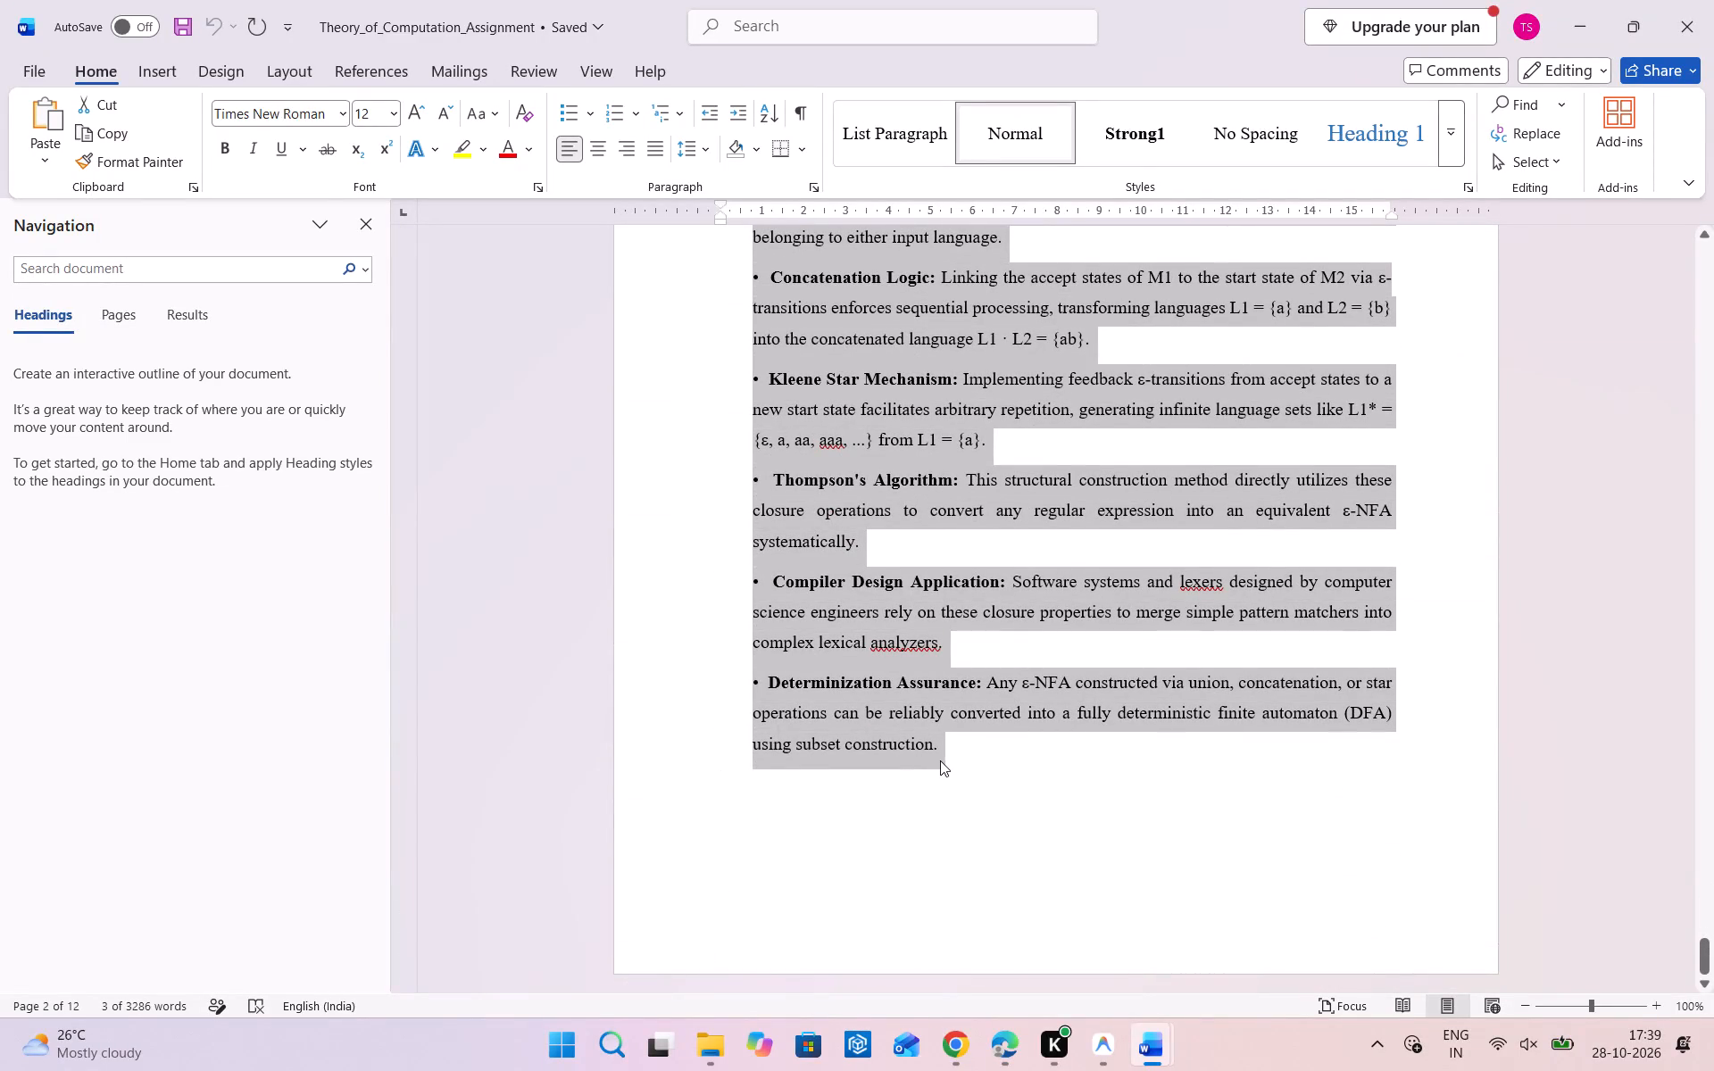
pyautogui.hotkey('ctrl', 'c')
pyautogui.hotkey('alt', 'Tab')
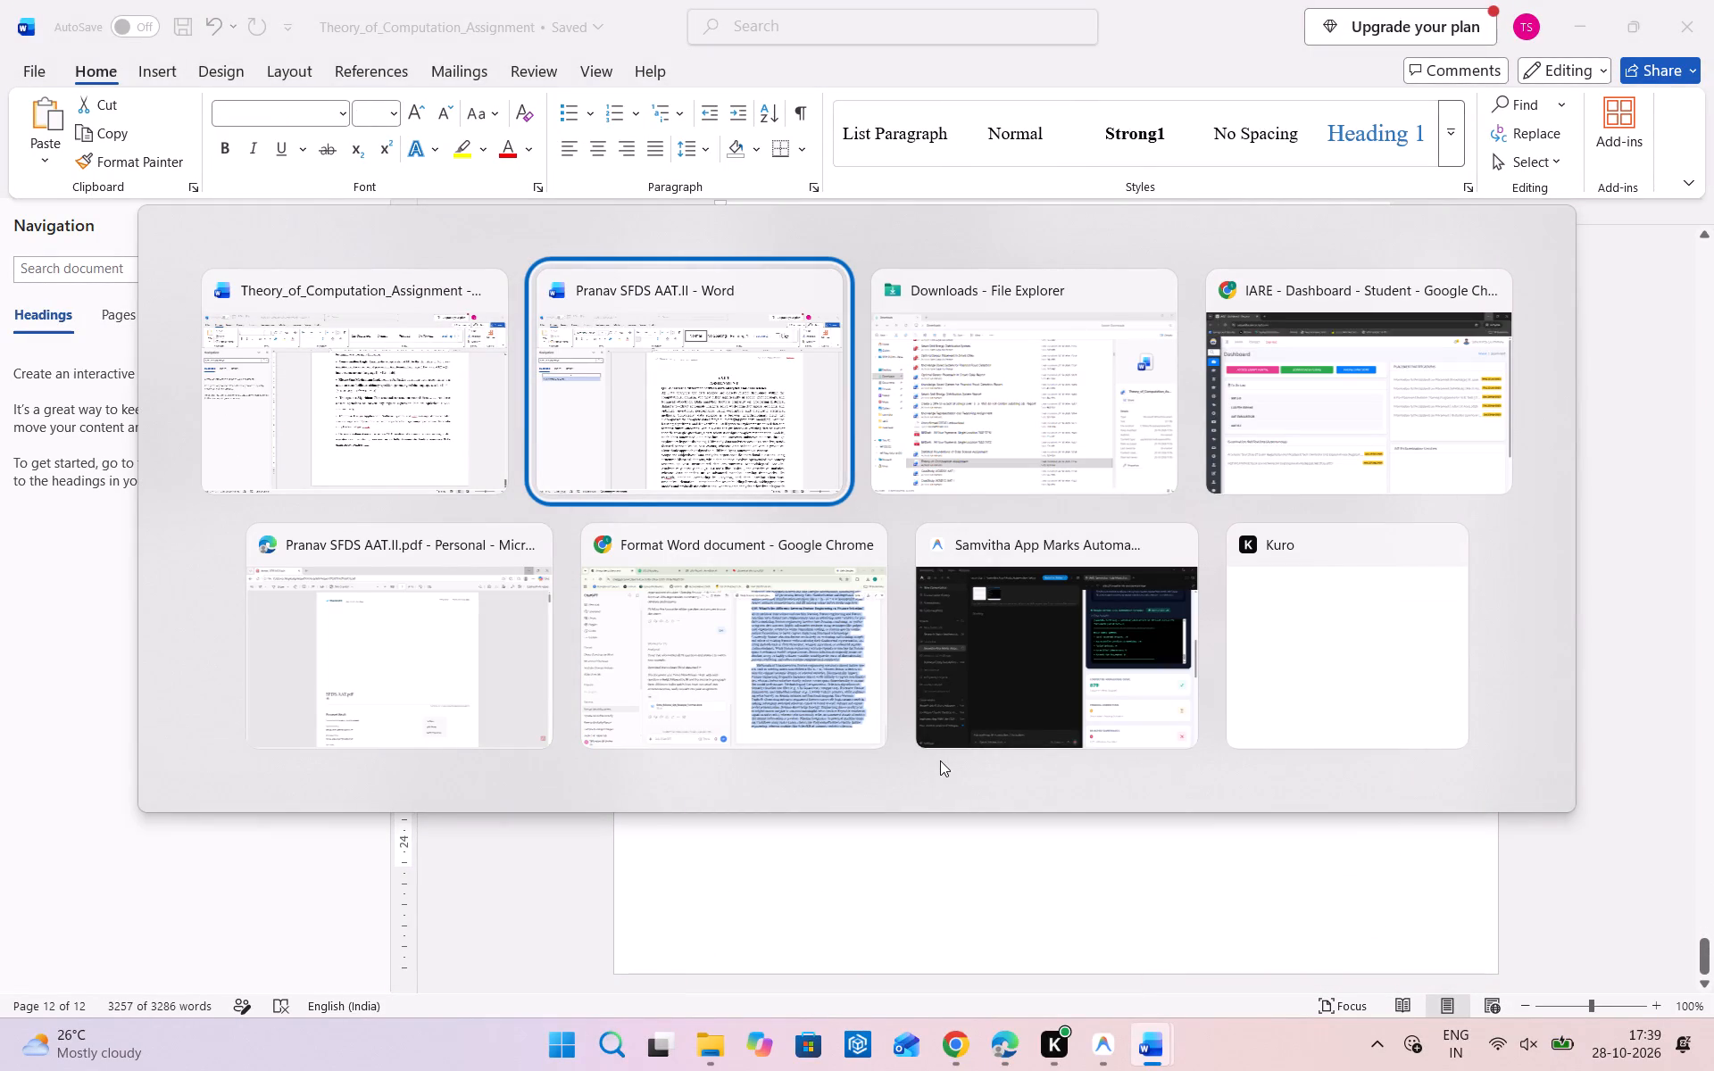
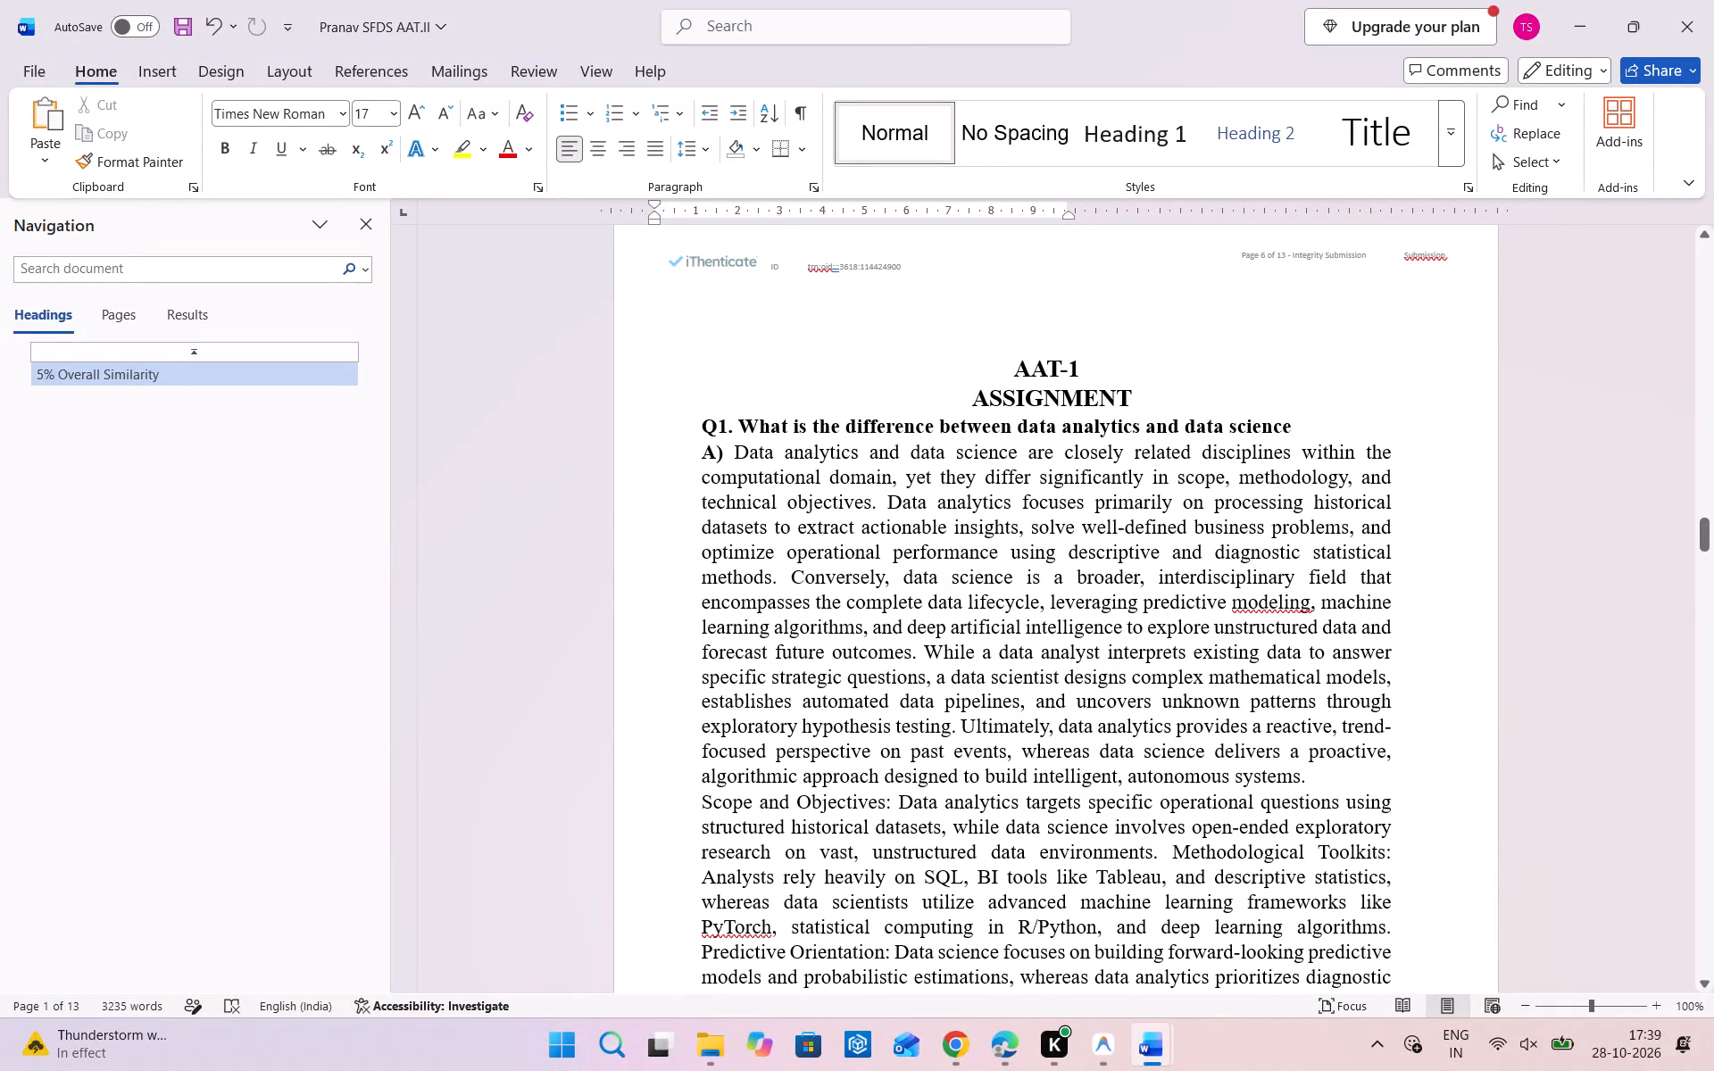
pyautogui.click(1713, 0)
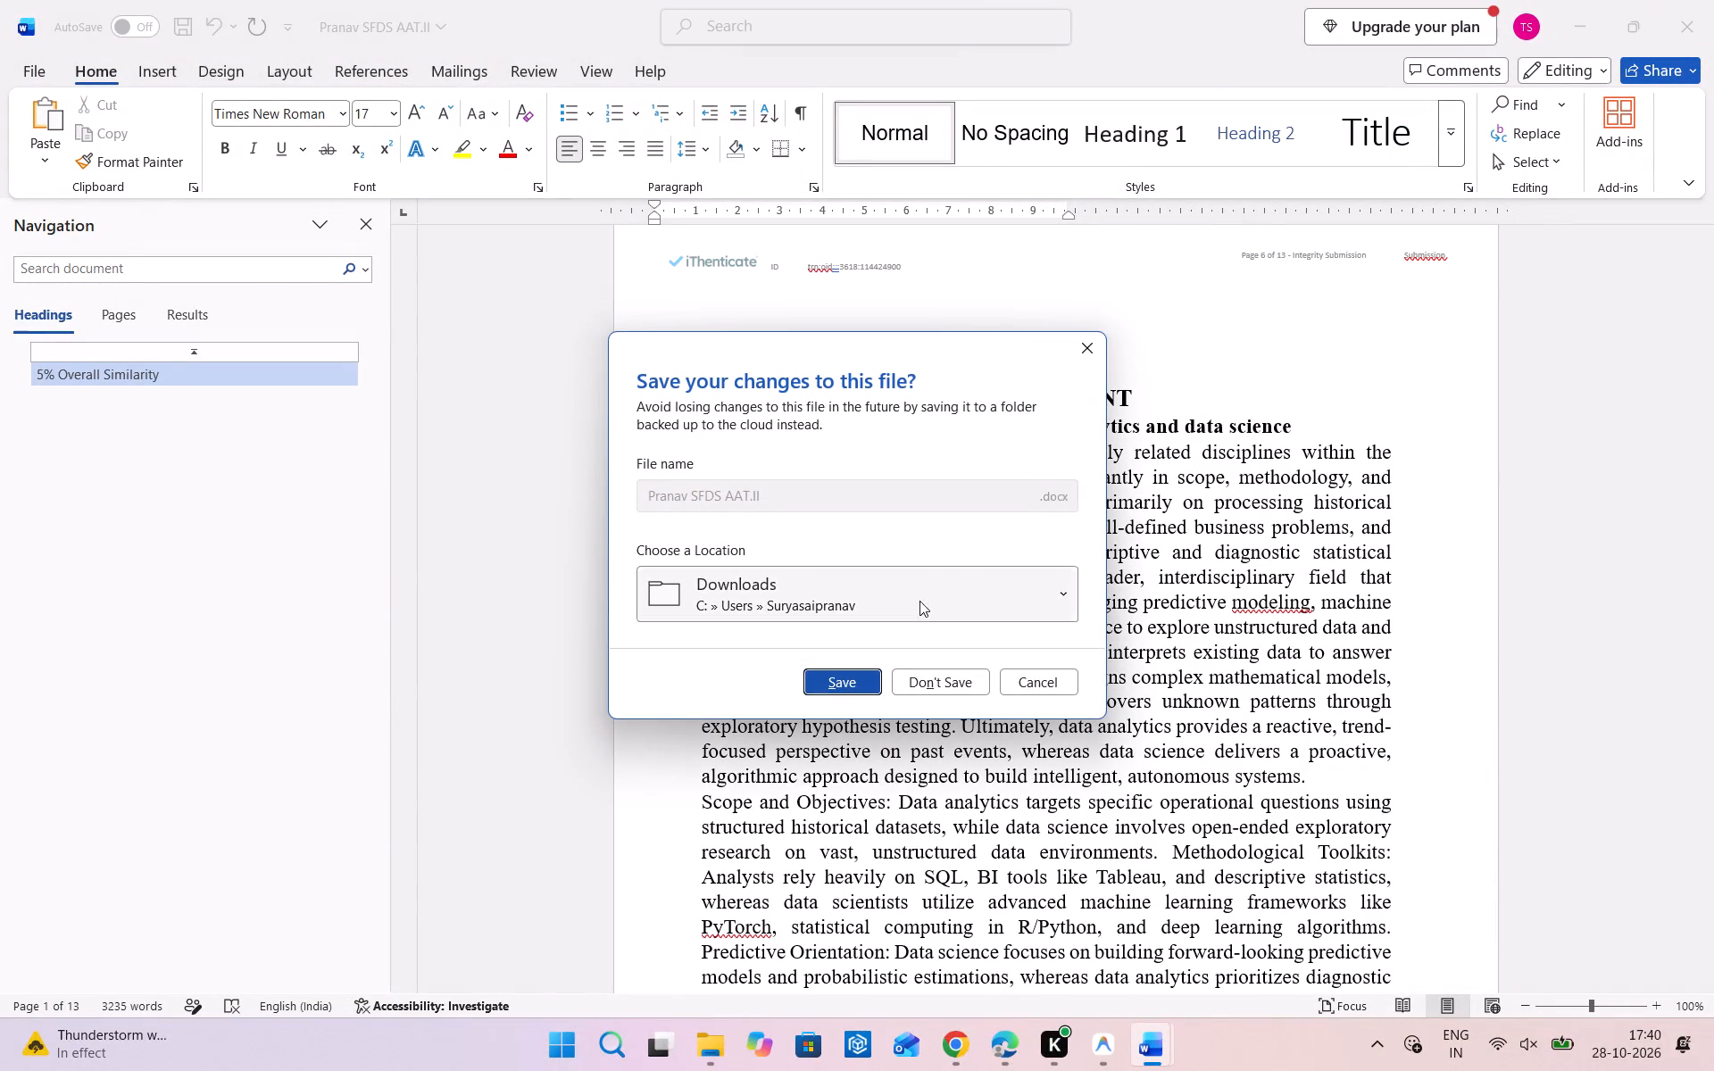
pyautogui.click(920, 680)
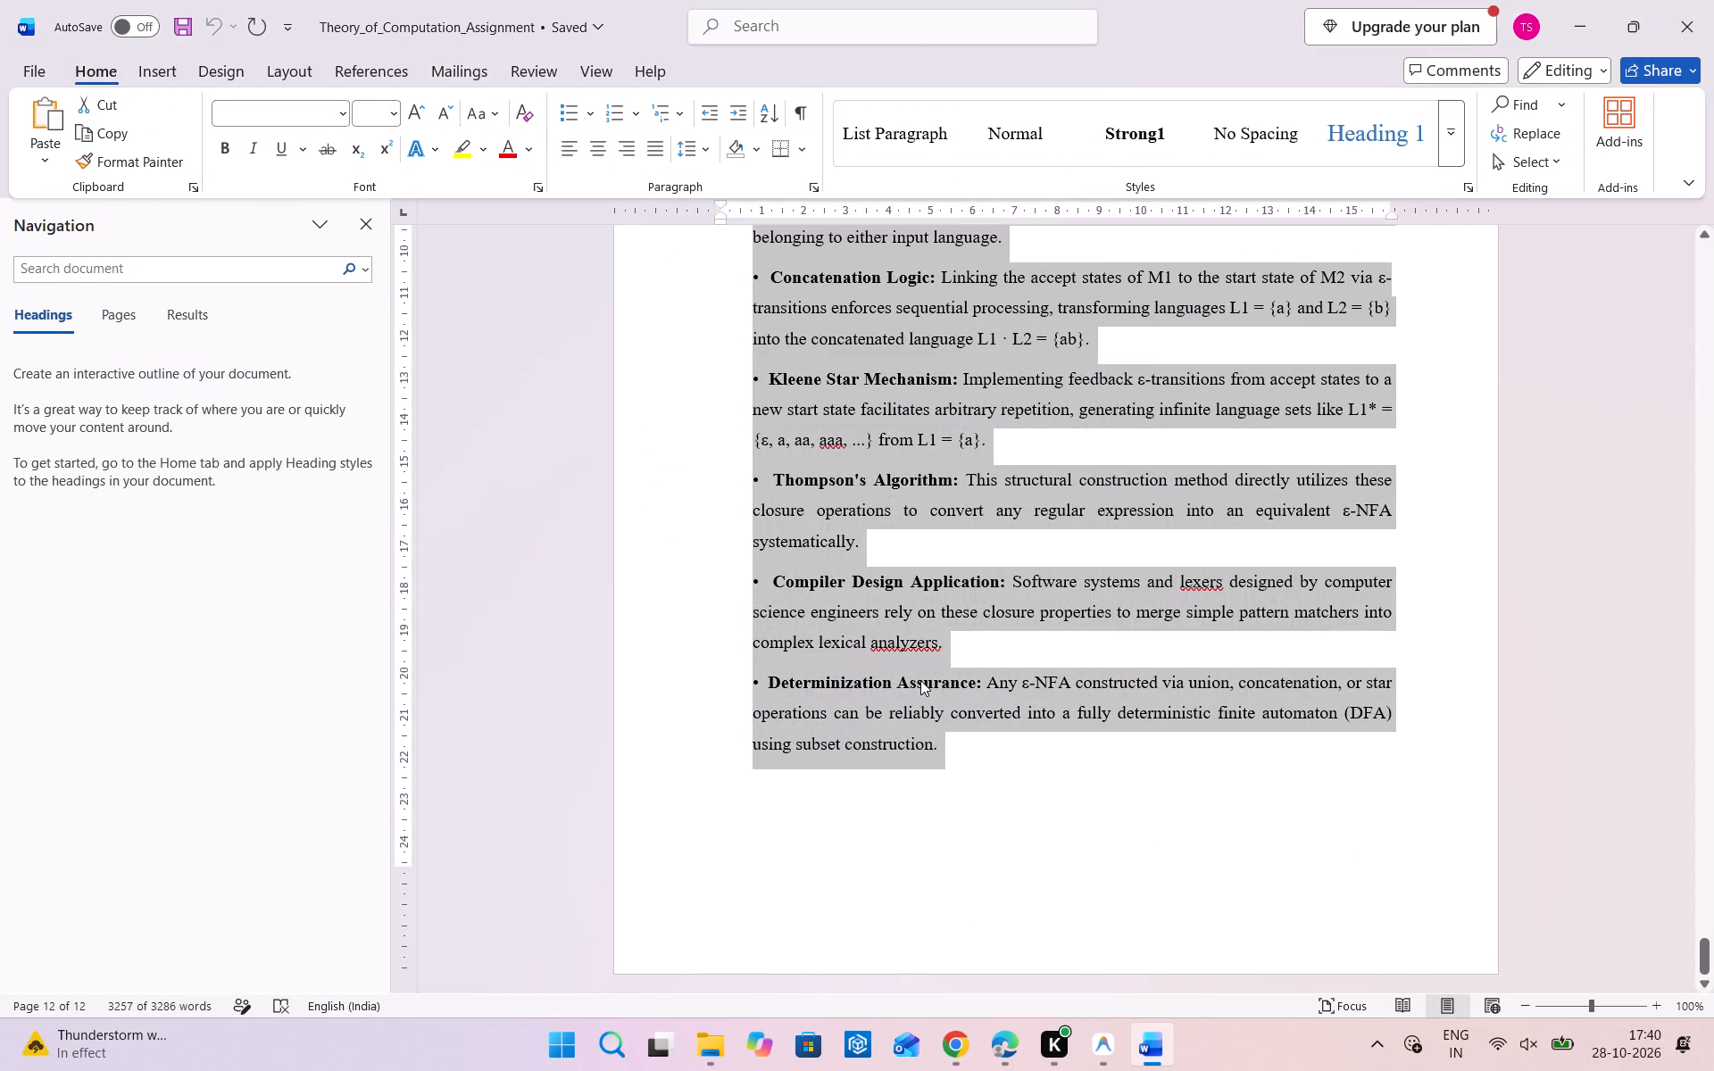
# Open the Thanu SFDS AAT.II Word document from the Downloads folder.
pyautogui.click(701, 1066)
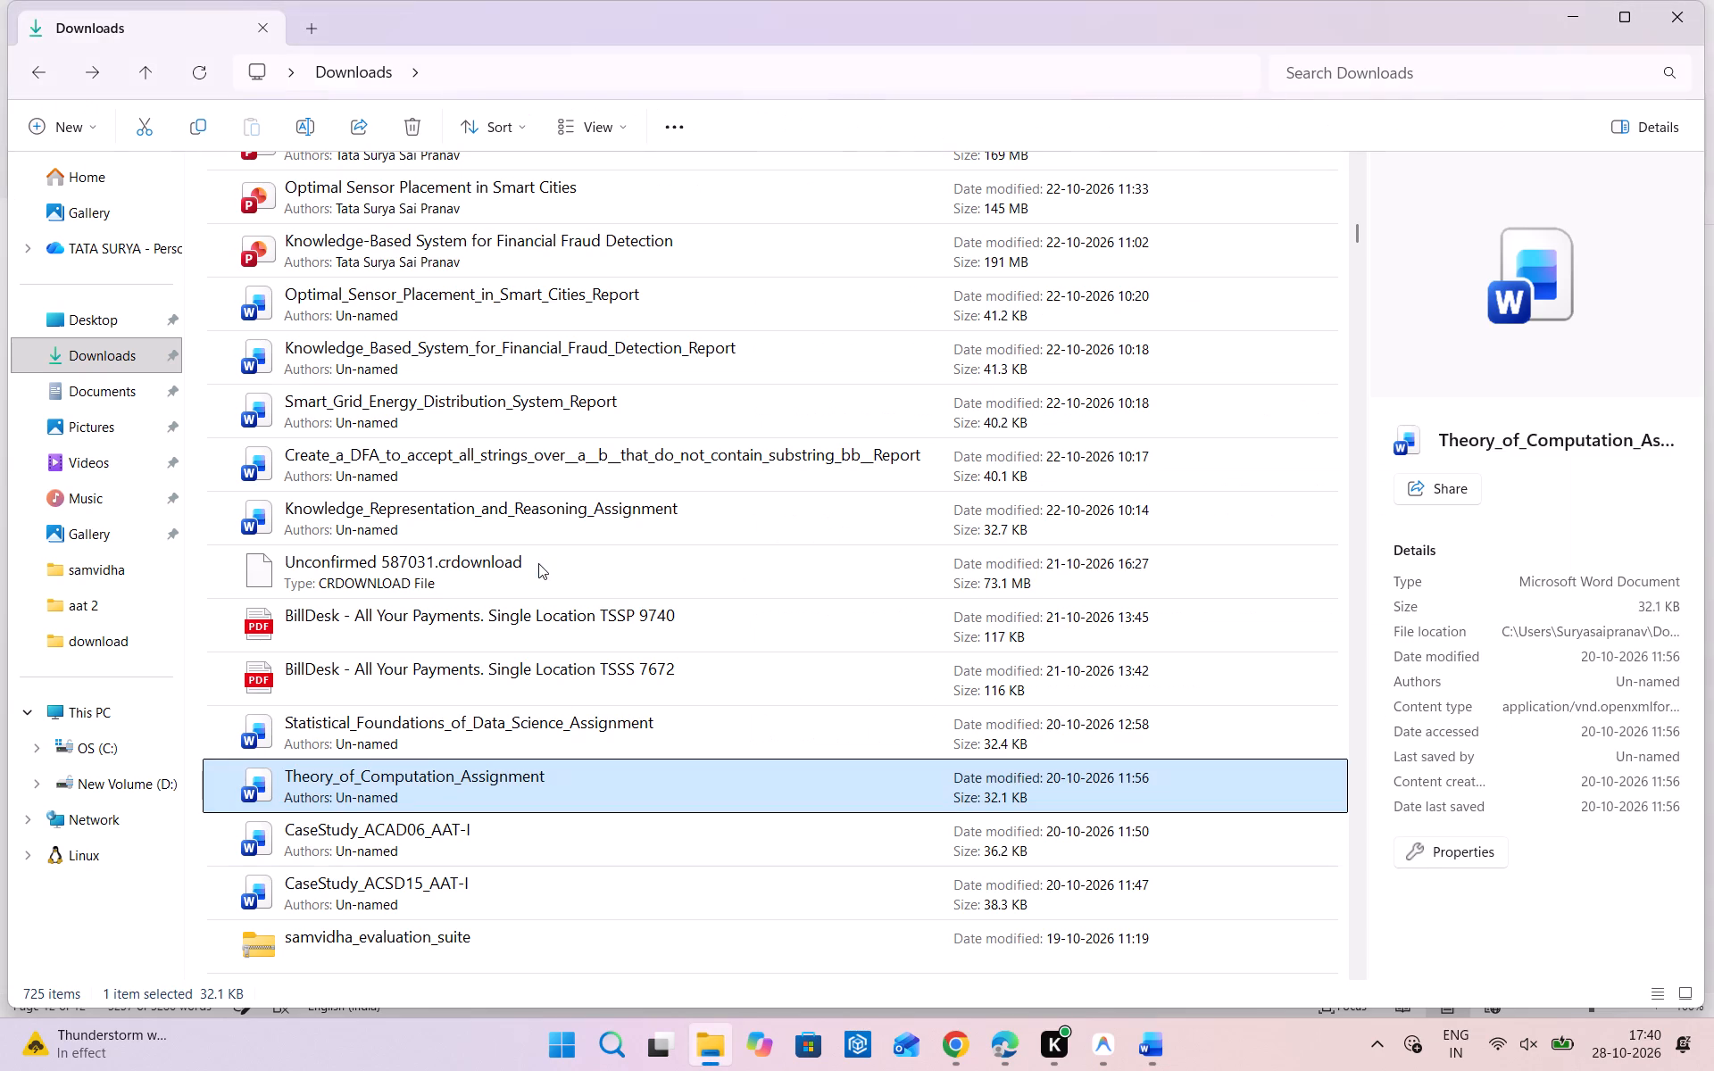
pyautogui.scroll(7, 562, 707)
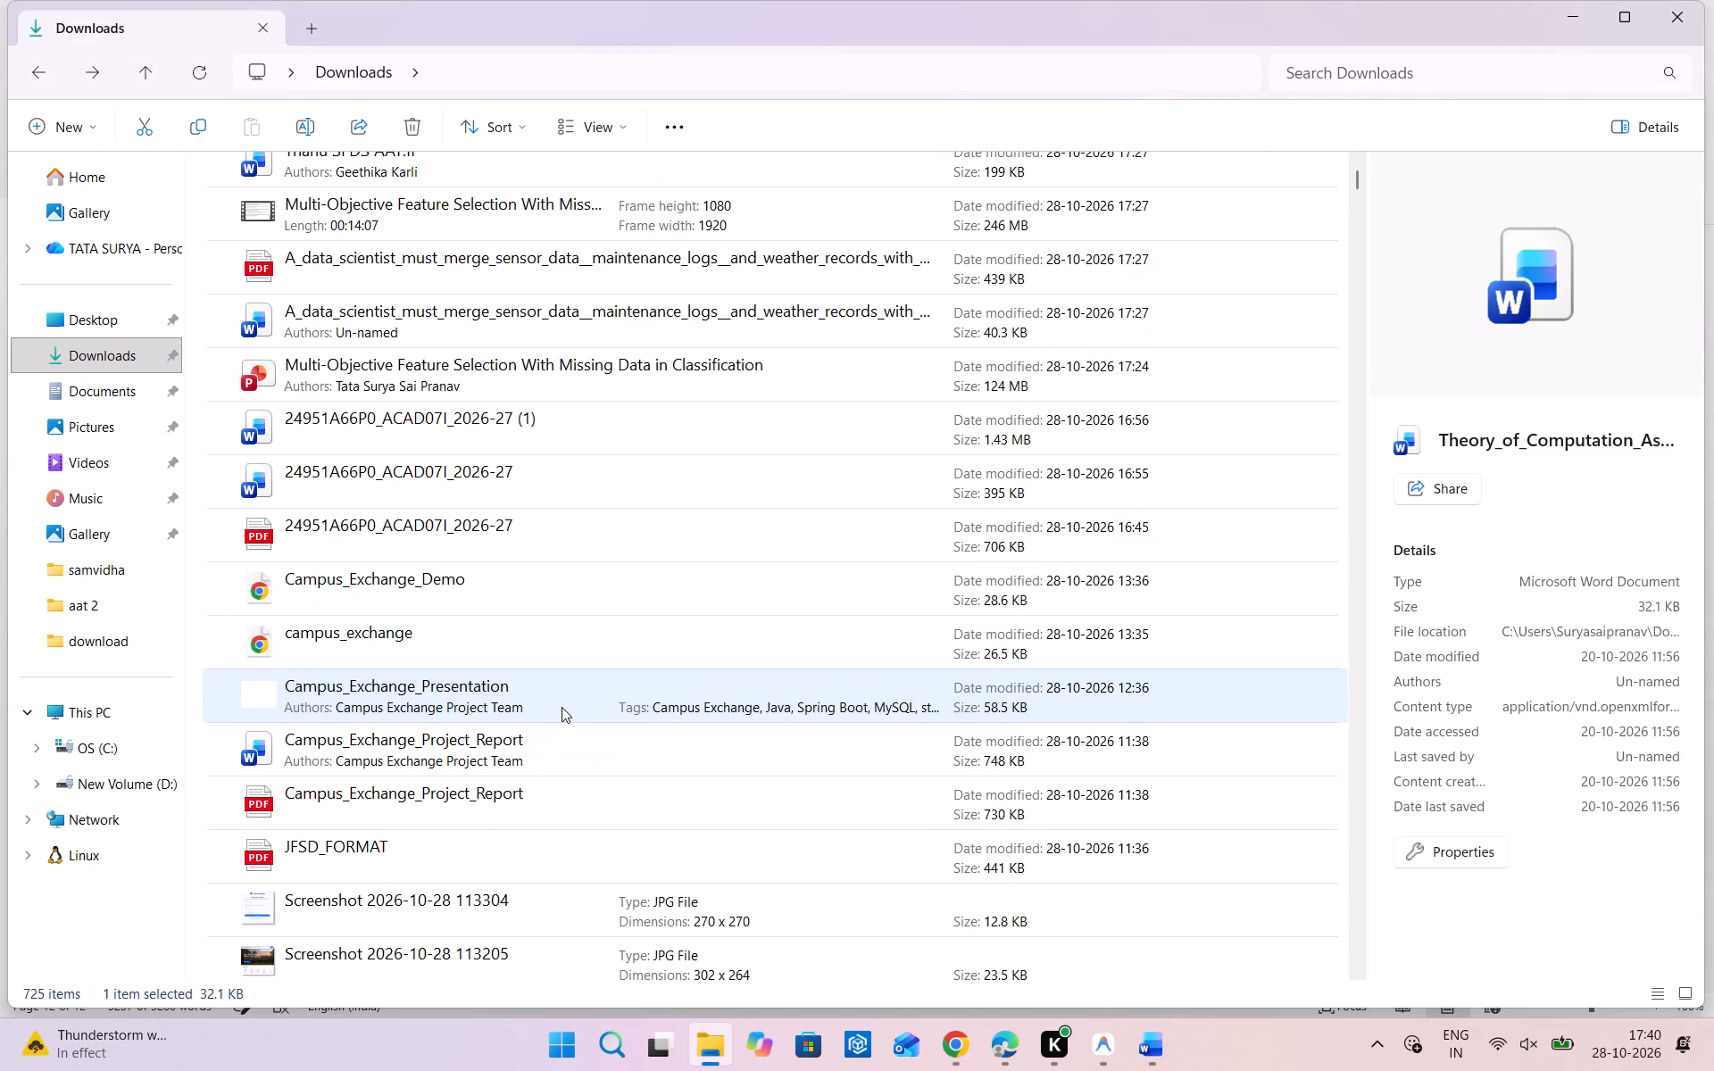
pyautogui.doubleClick(501, 223)
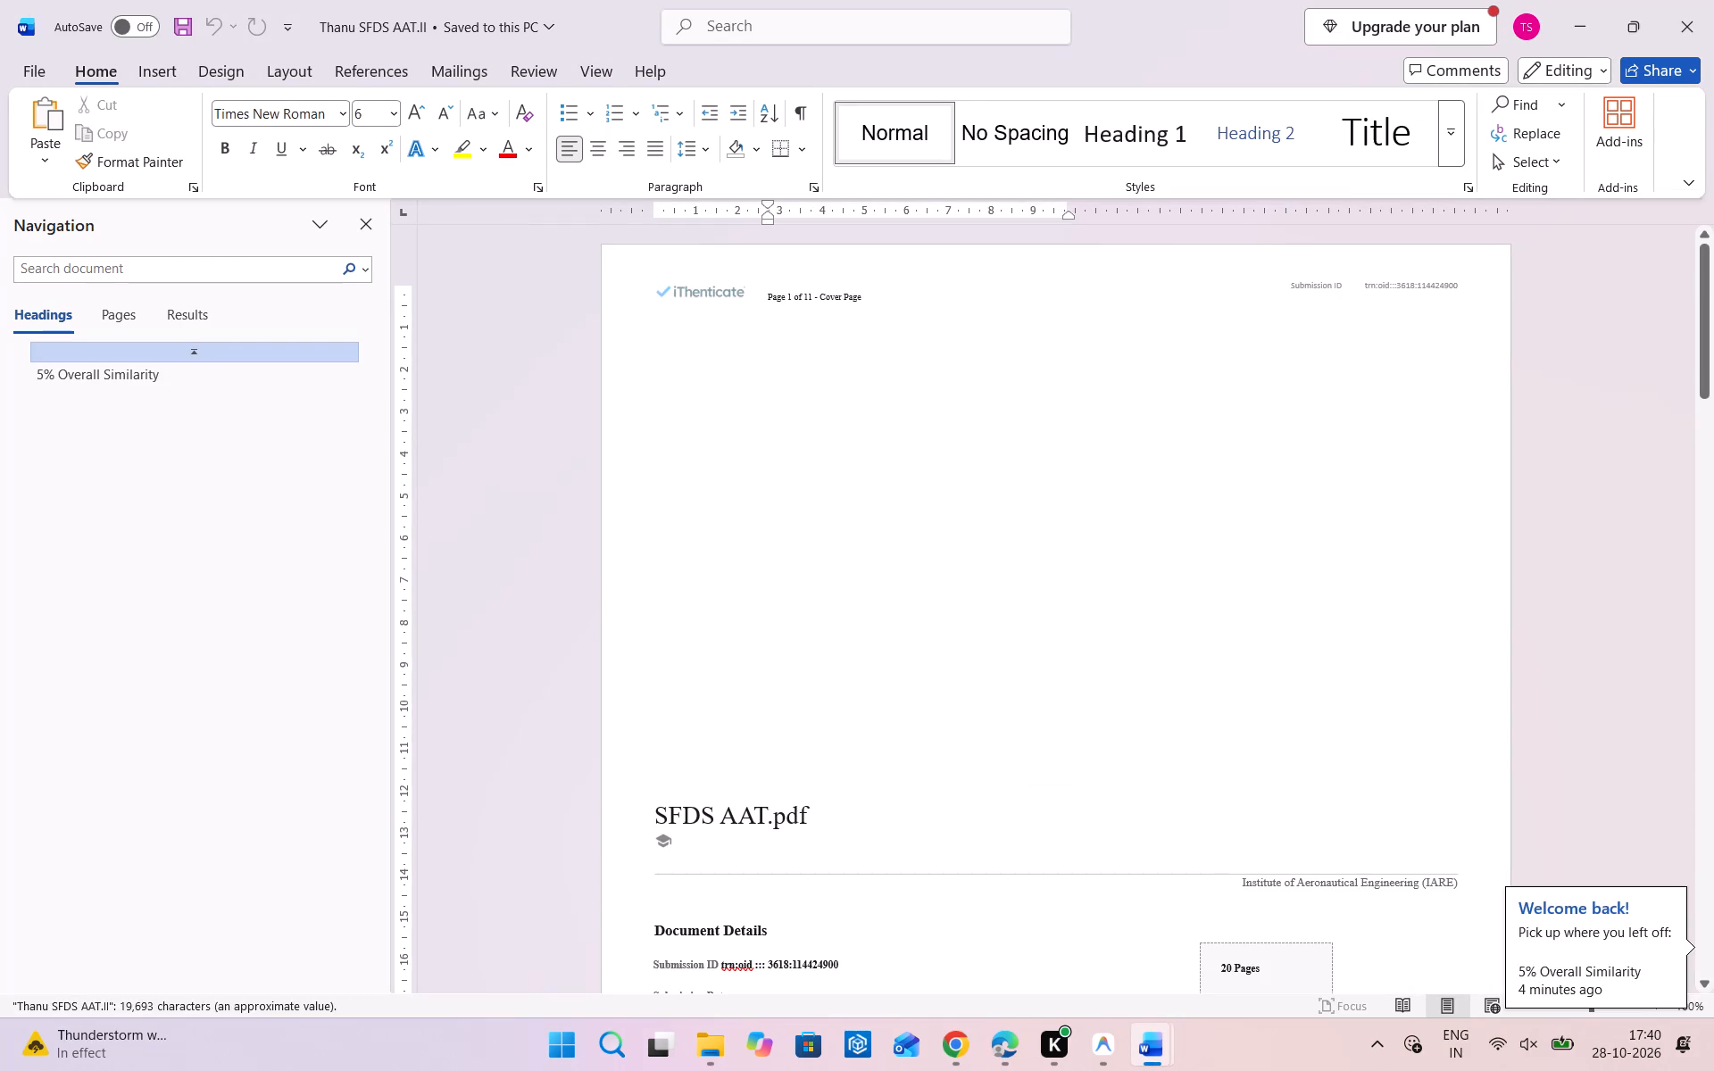
# On the iThenticate cover page, replace SFDS in the large document title so it reads "TOC AAT.pdf".
pyautogui.scroll(-2, 874, 533)
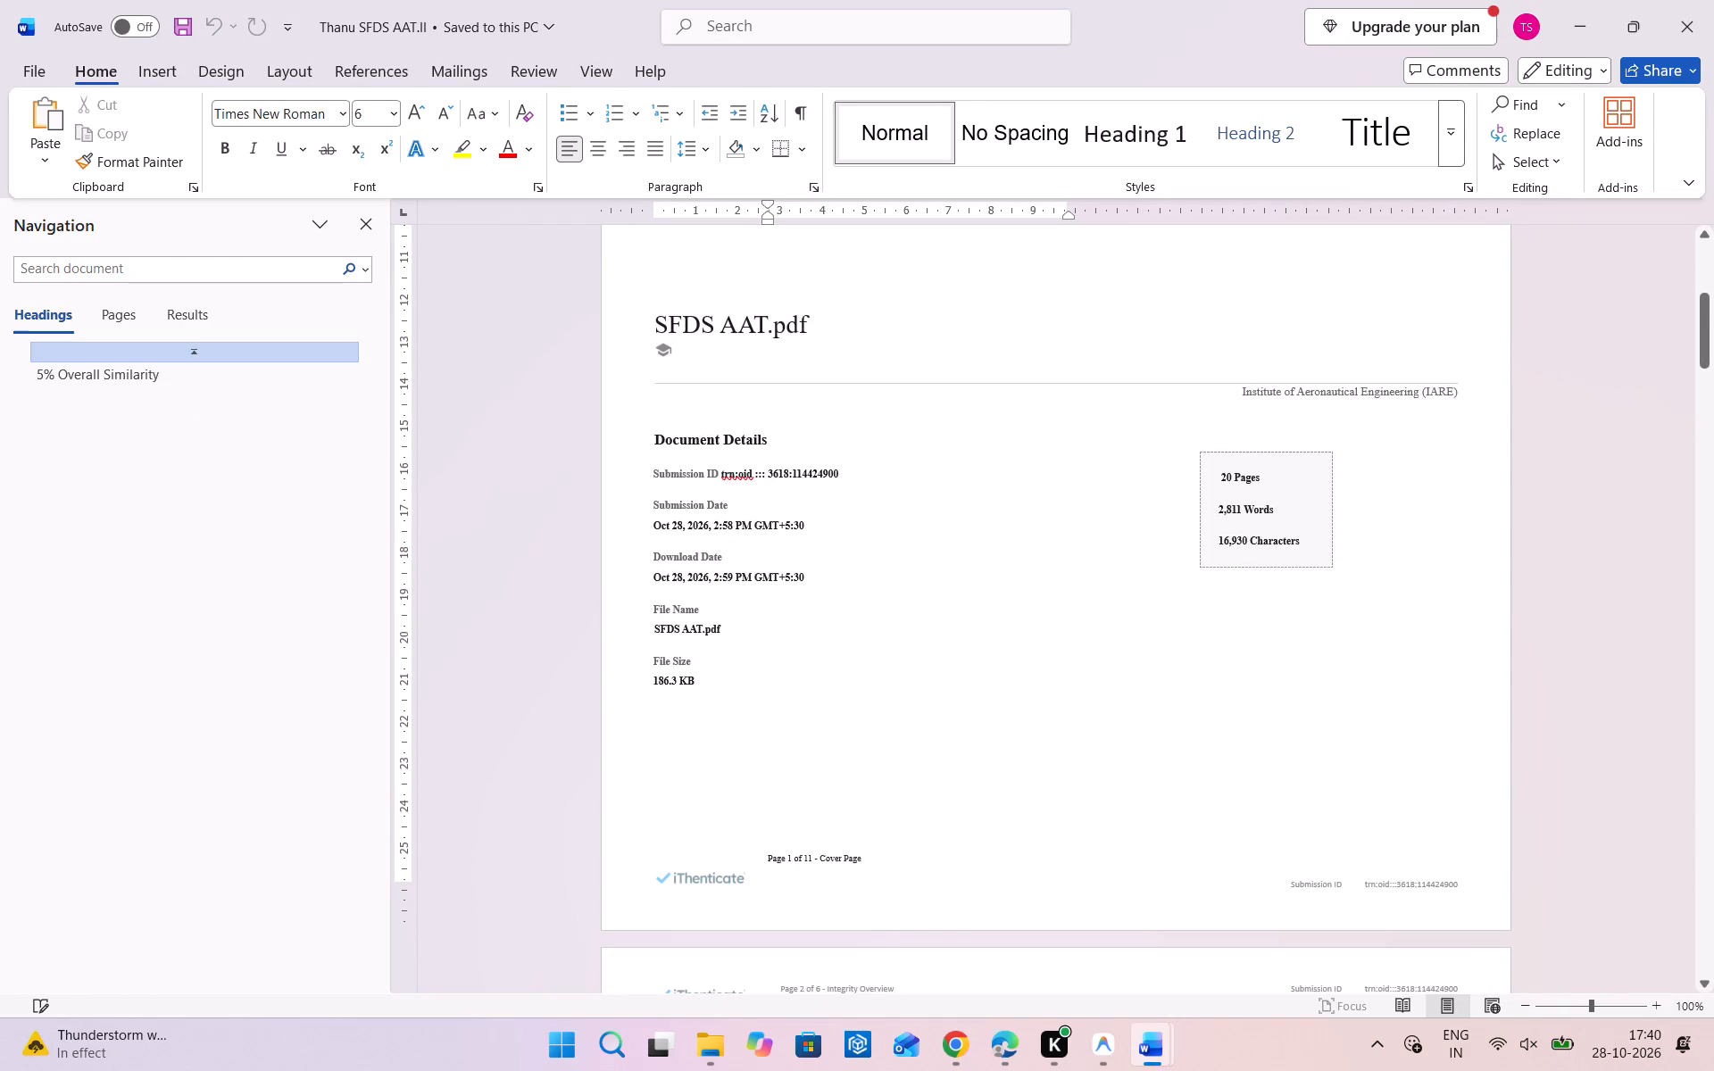
pyautogui.click(711, 331)
pyautogui.press('BackSpace')
pyautogui.press('BackSpace')
pyautogui.press('BackSpace')
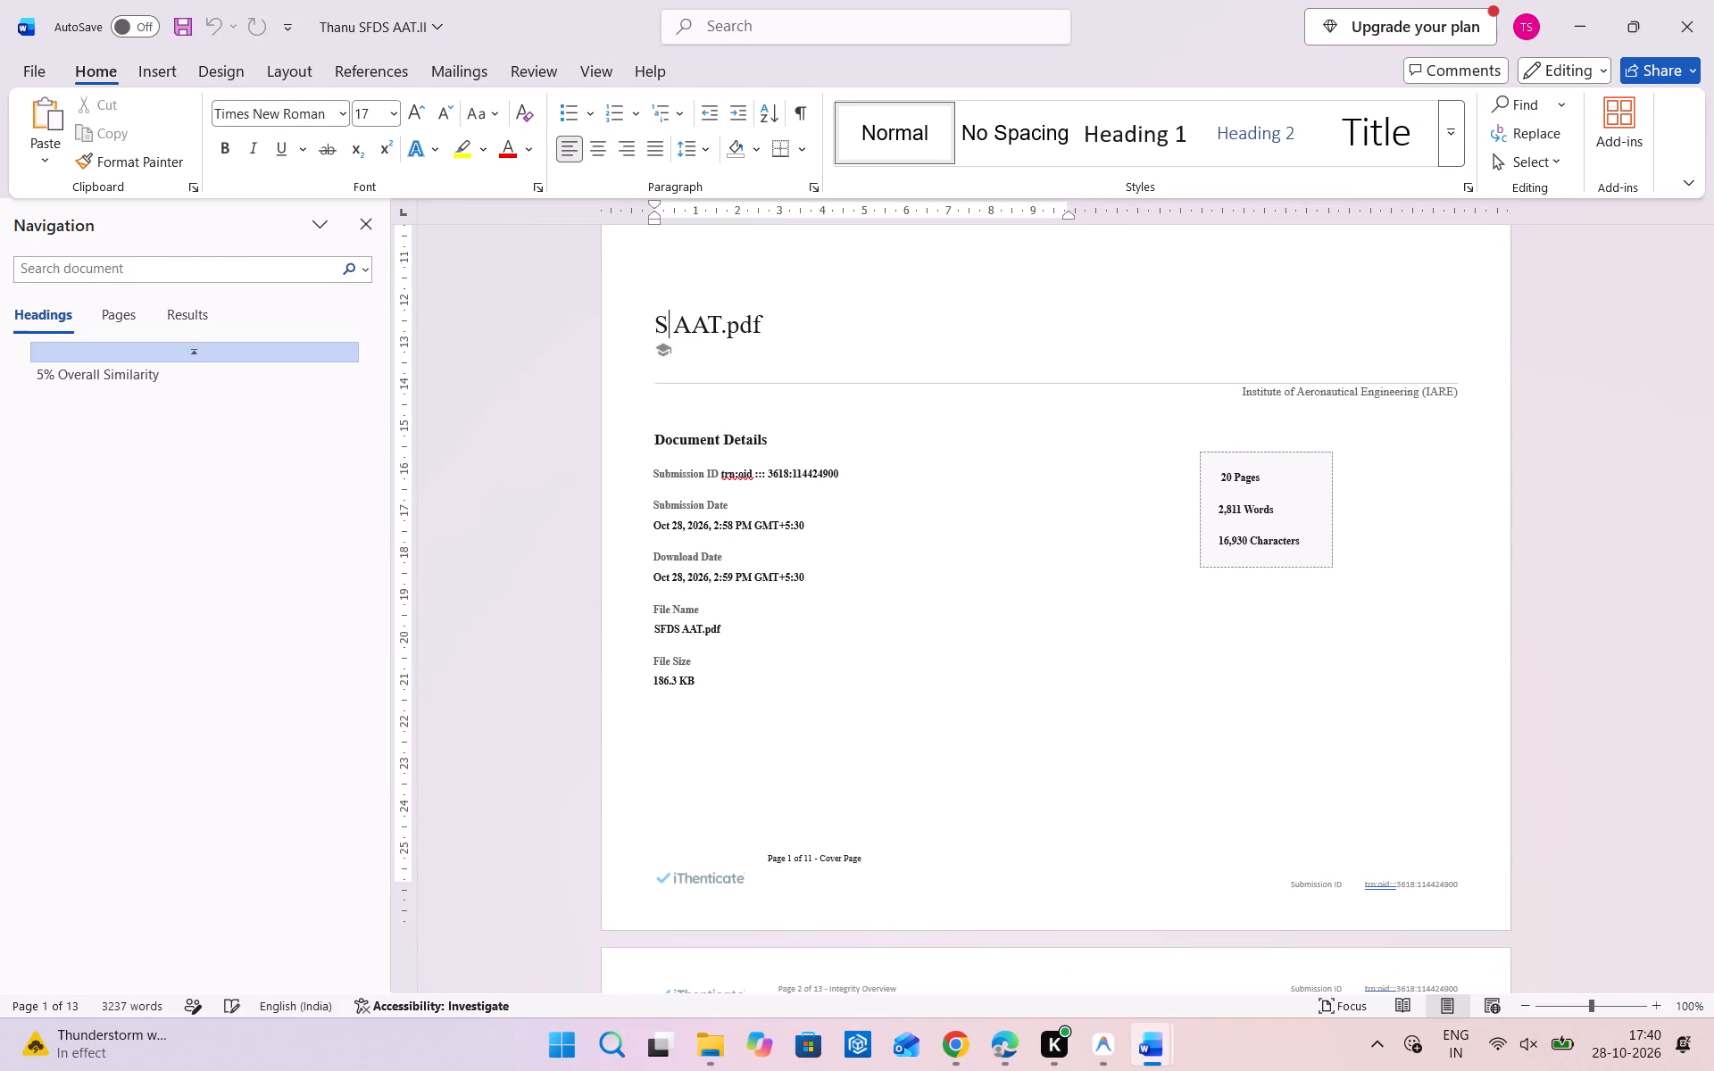
pyautogui.write('TOC')
# On the assignment report title page, replace the subject name with "Theory of Computation".
pyautogui.scroll(-1, 791, 492)
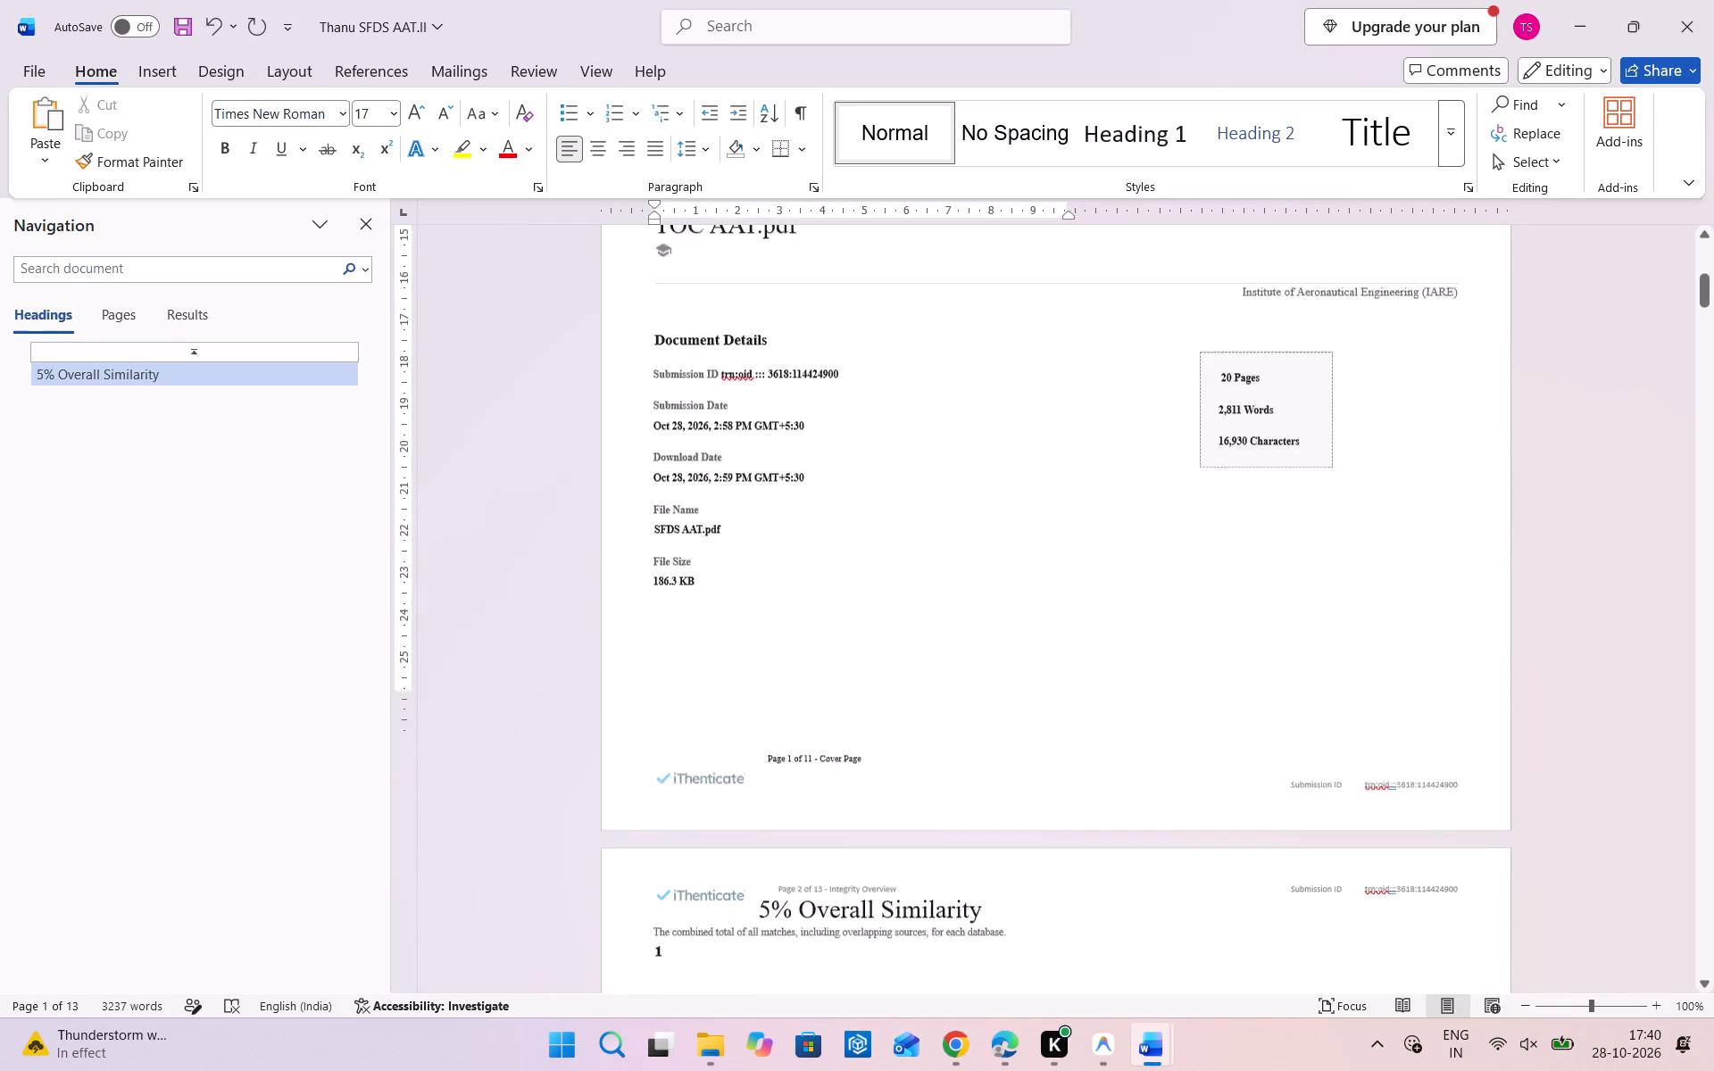
pyautogui.scroll(-7, 791, 492)
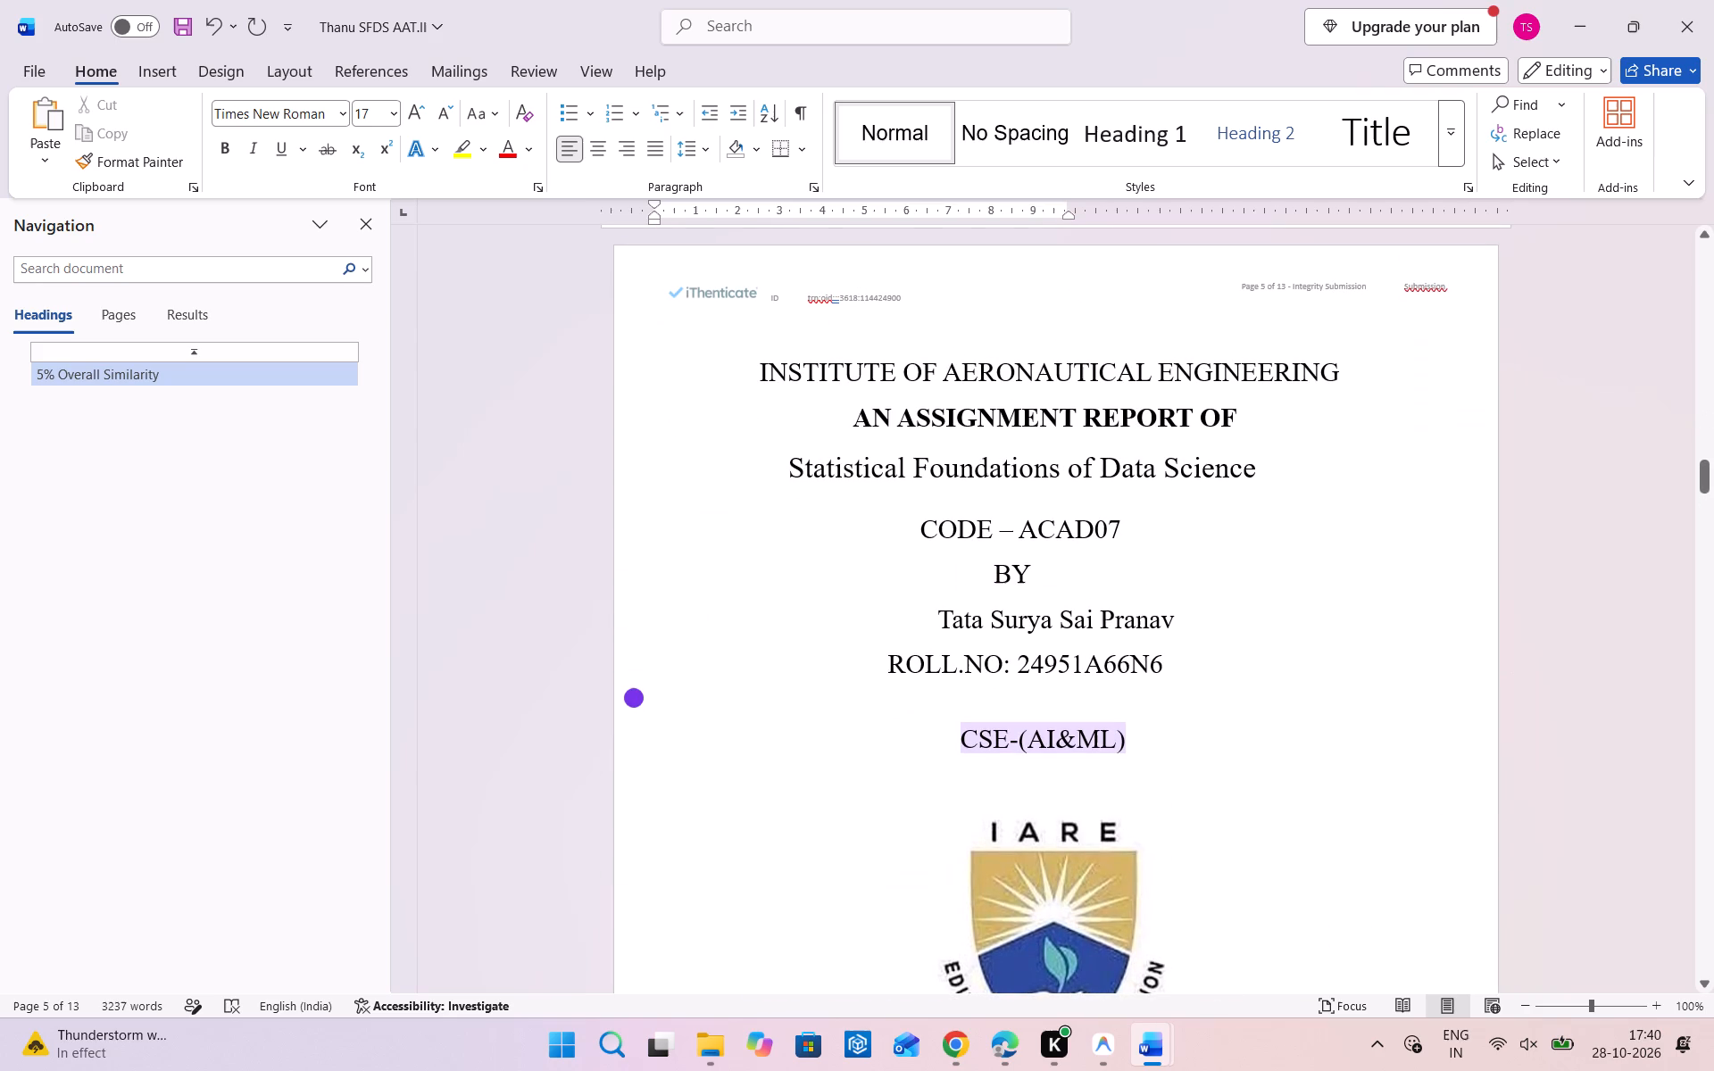
pyautogui.moveTo(1261, 464); pyautogui.dragTo(843, 478)
pyautogui.press('BackSpace')
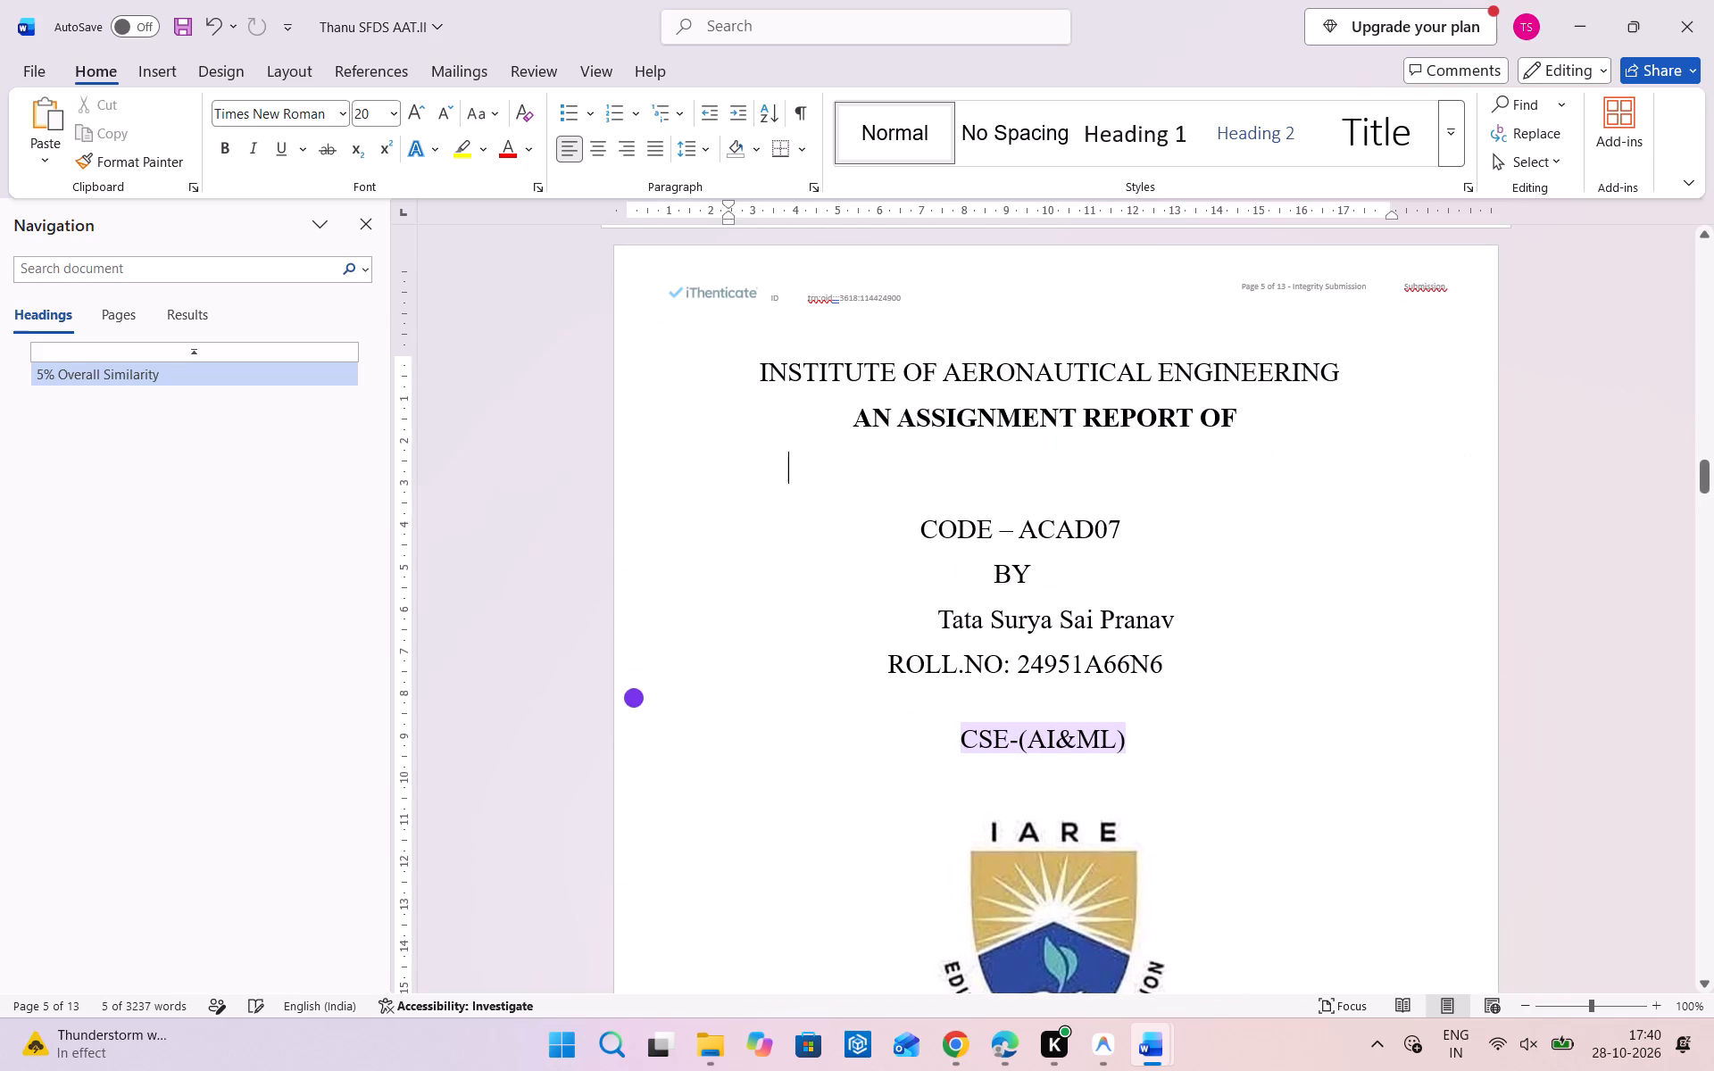
pyautogui.write('her')
pyautogui.press('BackSpace')
pyautogui.write('ory of Computation')
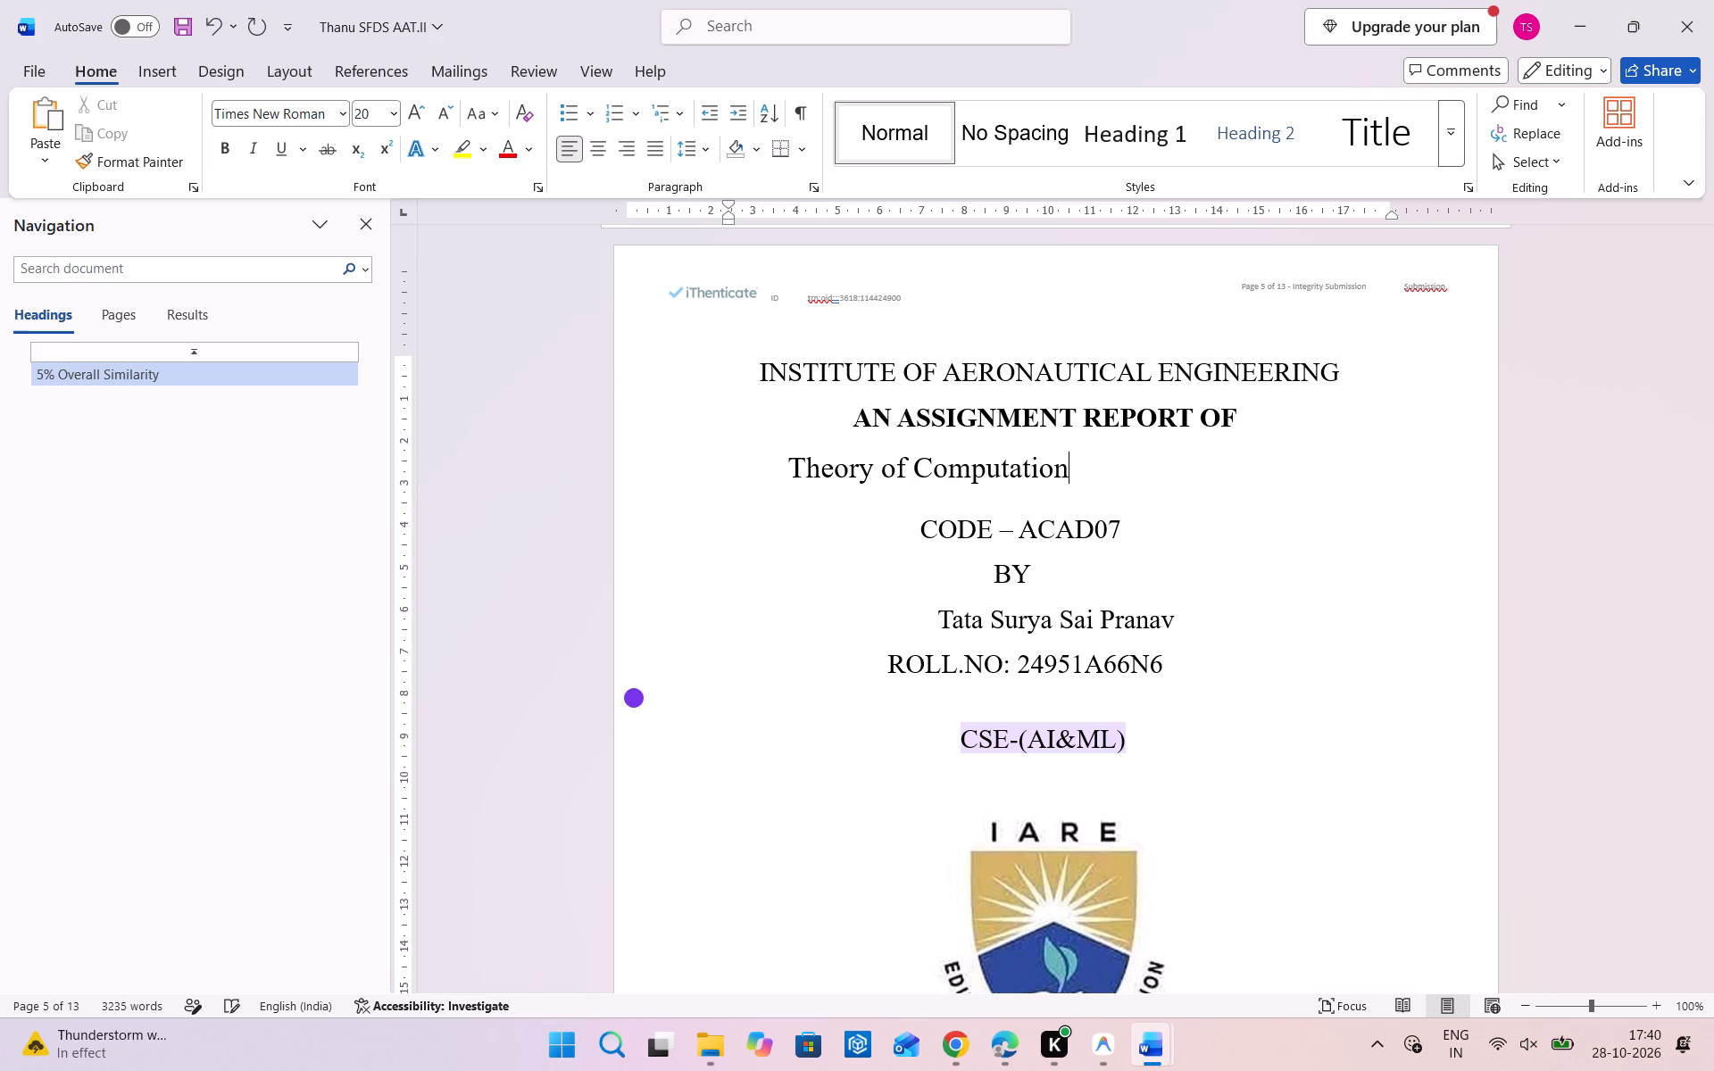
# Set the course code on the assignment report title page to ACSD31.
pyautogui.click(1116, 534)
pyautogui.press('BackSpace')
pyautogui.press('BackSpace')
pyautogui.press('BackSpace')
pyautogui.press('BackSpace')
pyautogui.press('s')
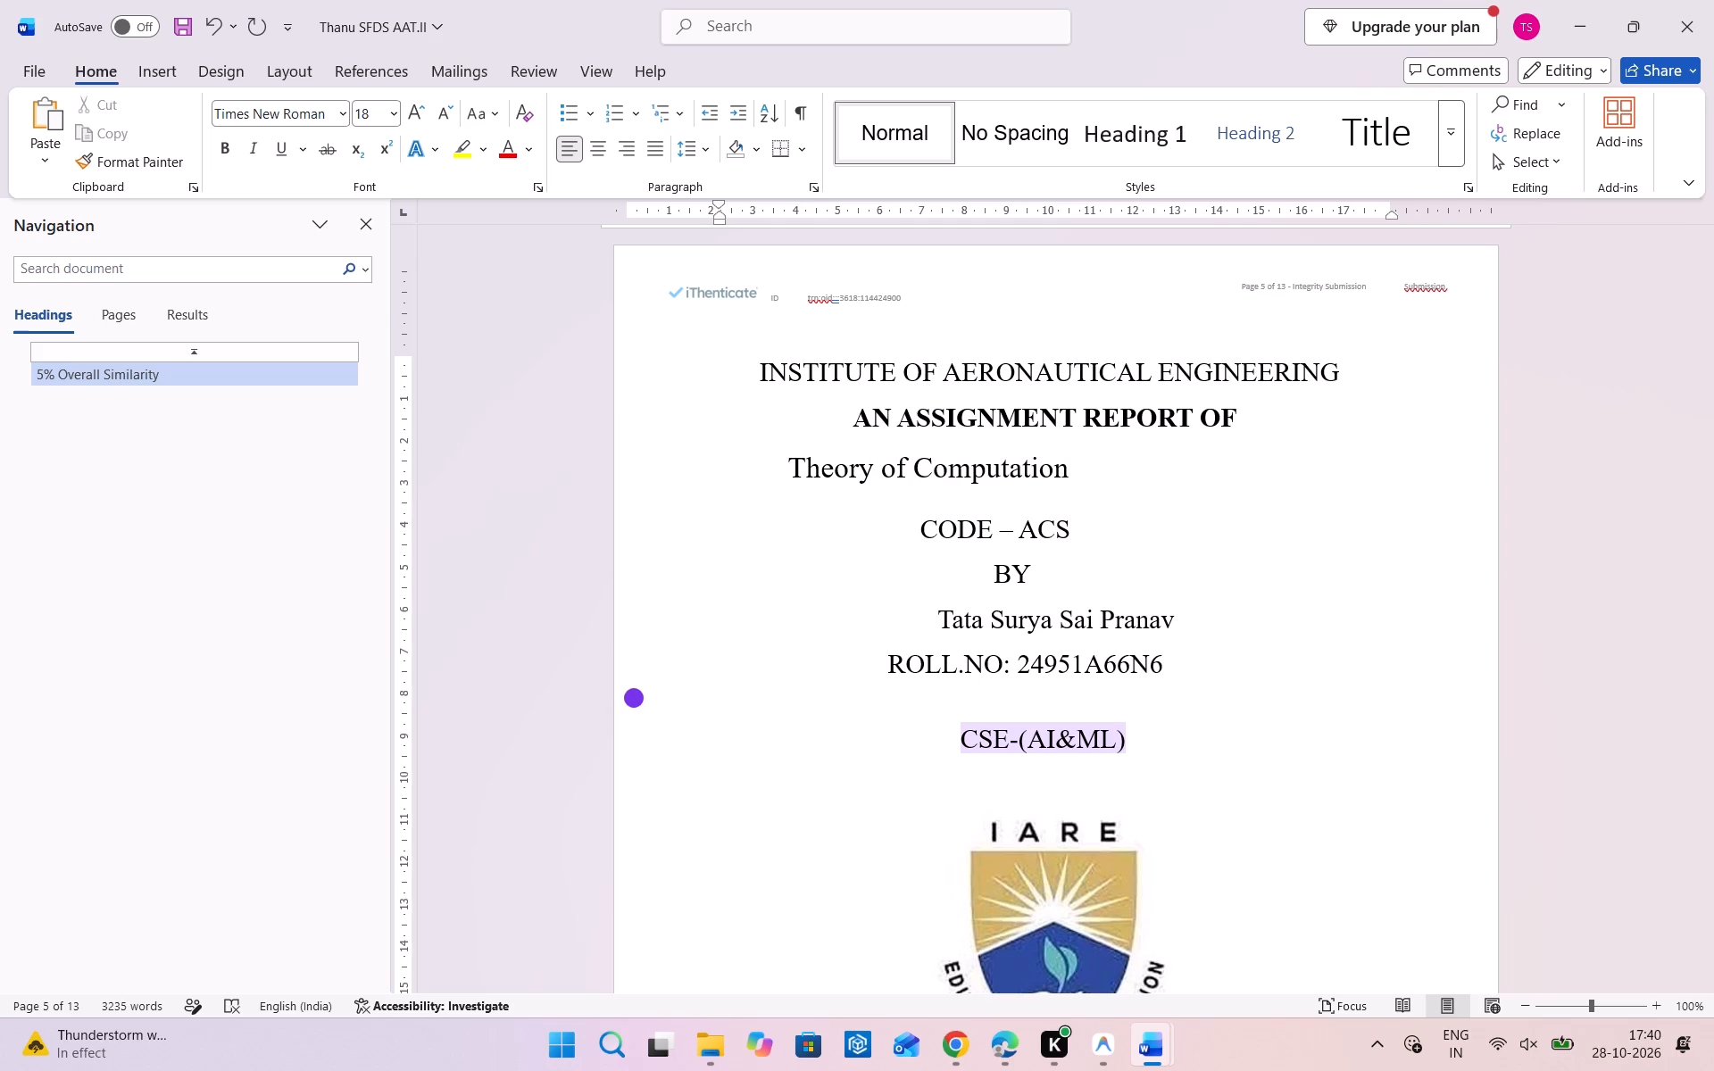
pyautogui.write('D31')
# Centre the "Theory of Computation" line on the title page.
pyautogui.moveTo(1071, 468); pyautogui.dragTo(795, 476)
pyautogui.click(603, 145)
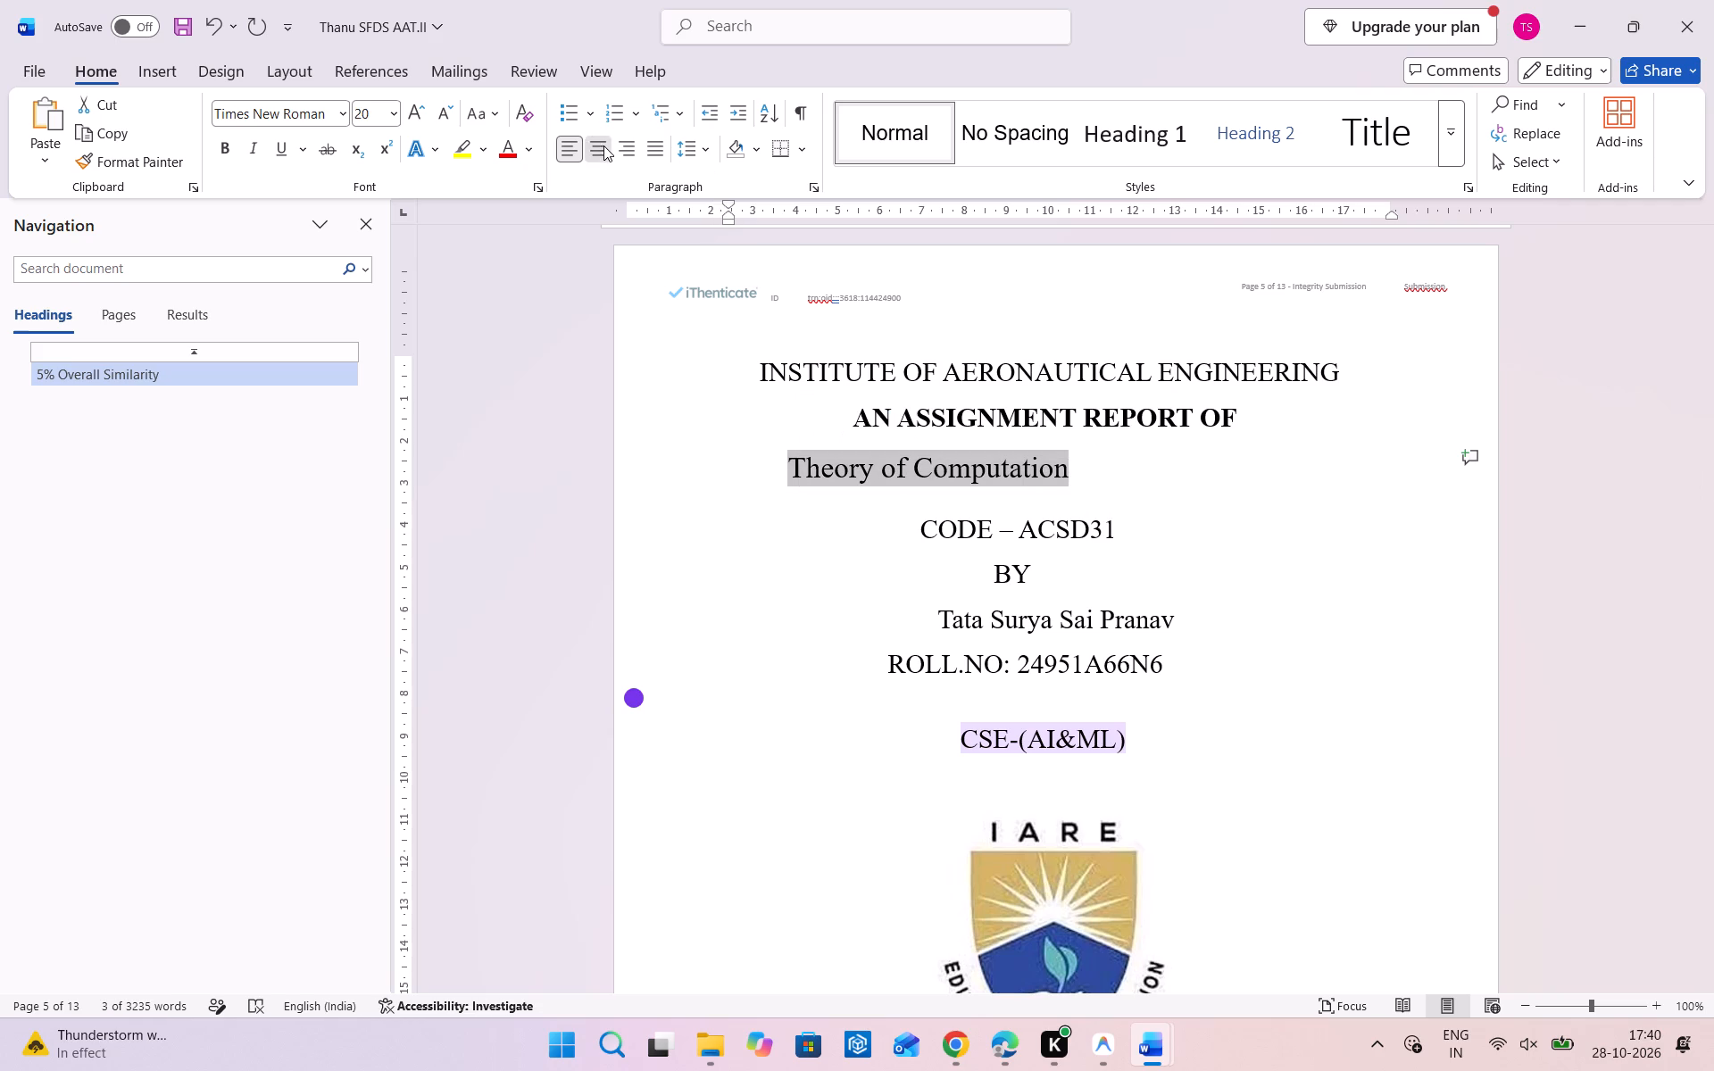
# Replace the data science Q1 to Q10 content under the AAT-1 ASSIGNMENT heading with the copied questions and answers, and save the document.
pyautogui.scroll(-2, 908, 511)
pyautogui.scroll(1, 908, 511)
pyautogui.scroll(-1, 908, 511)
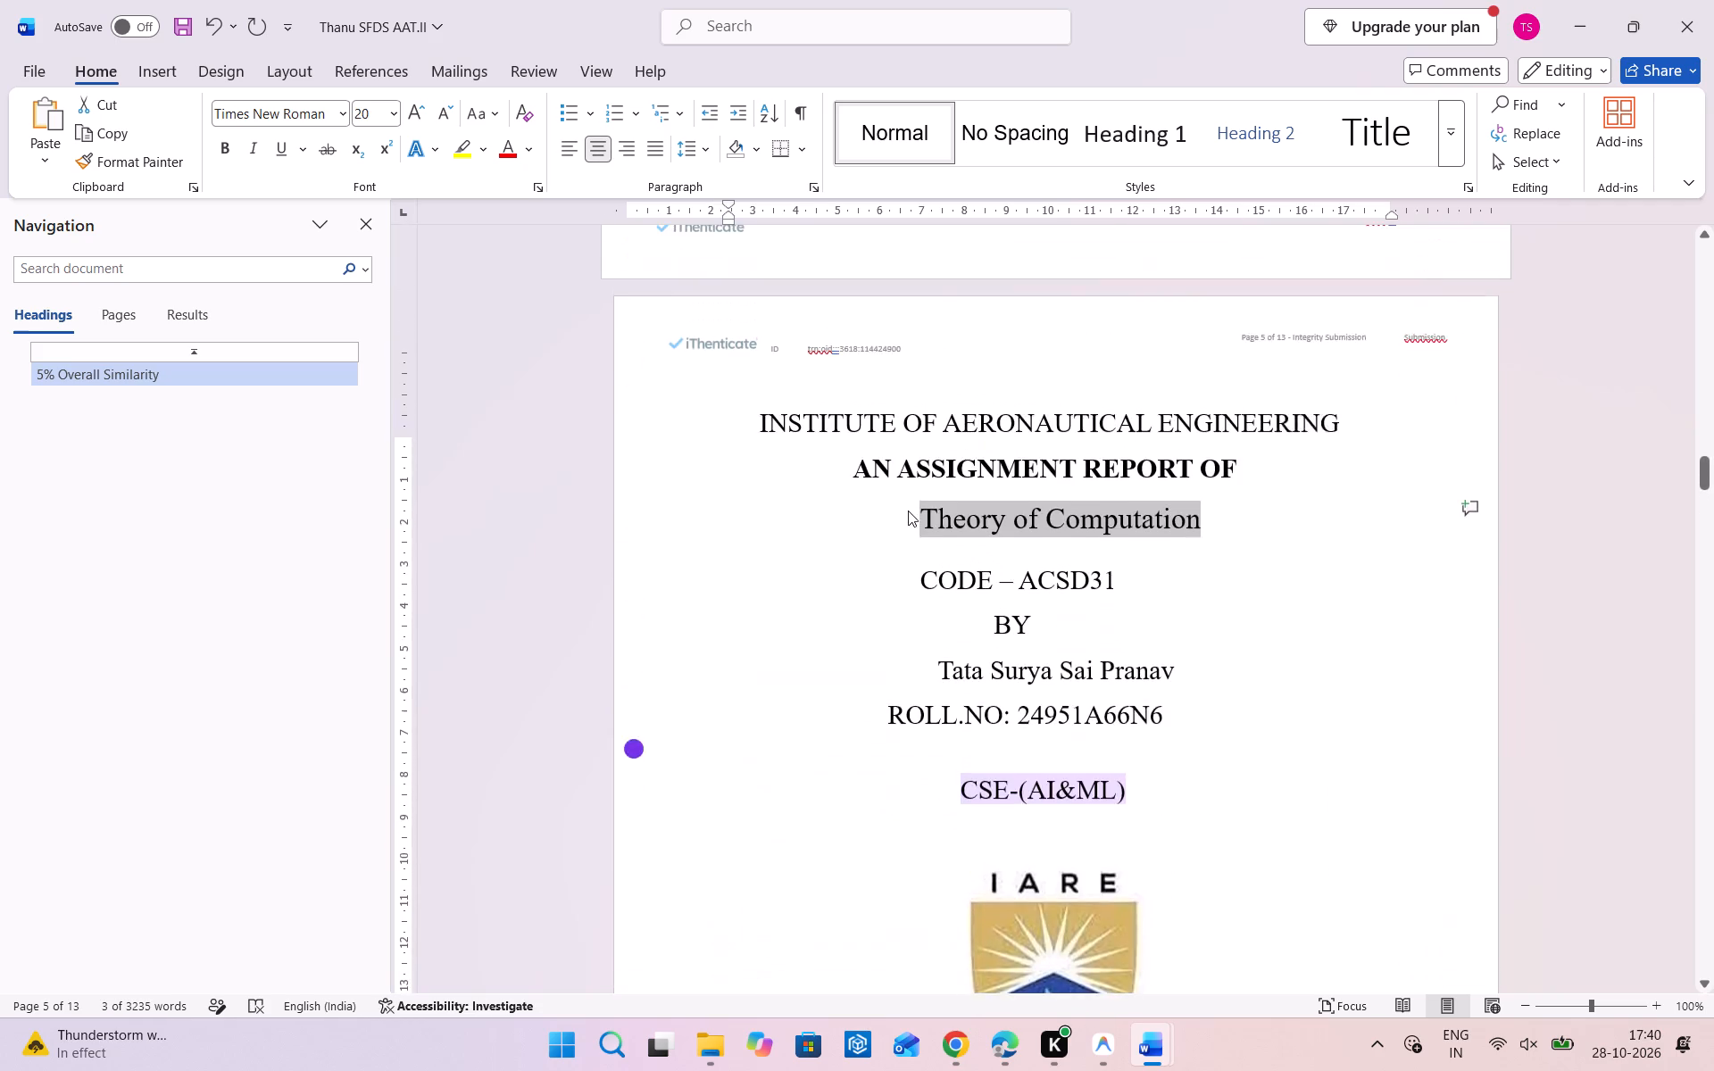
pyautogui.scroll(-1, 908, 511)
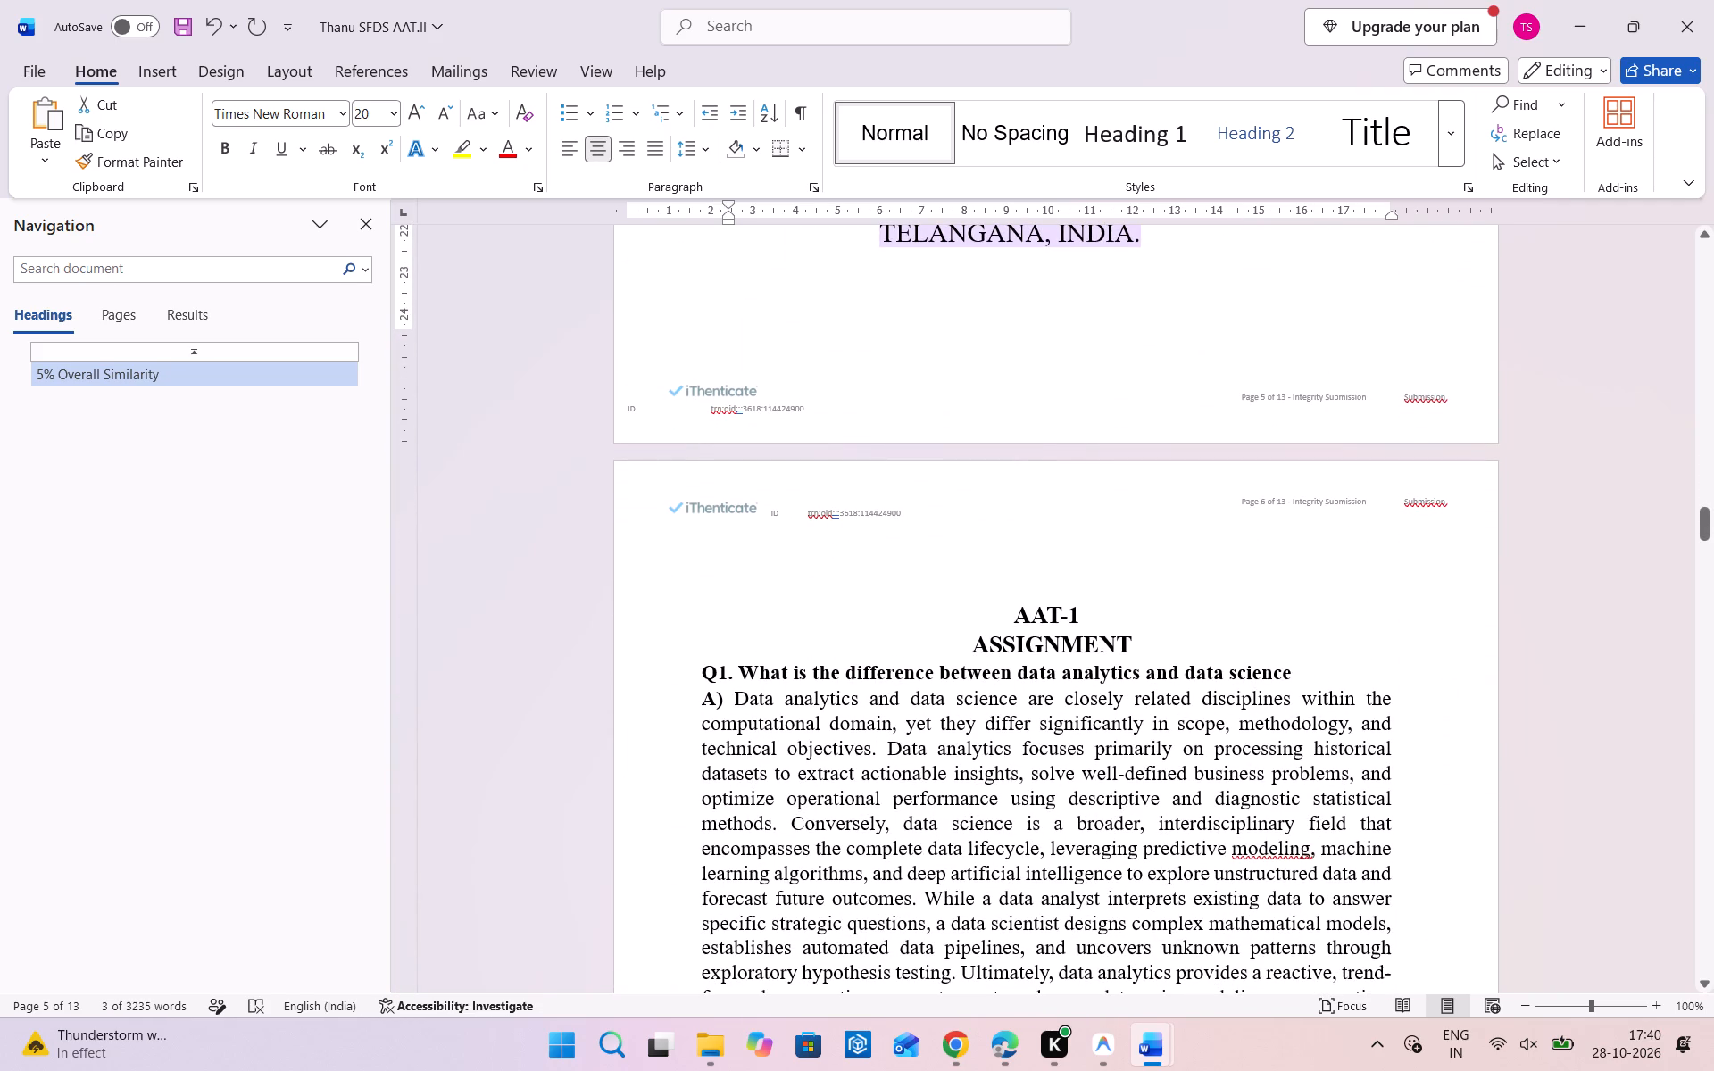
pyautogui.moveTo(702, 665); pyautogui.dragTo(812, 1070)
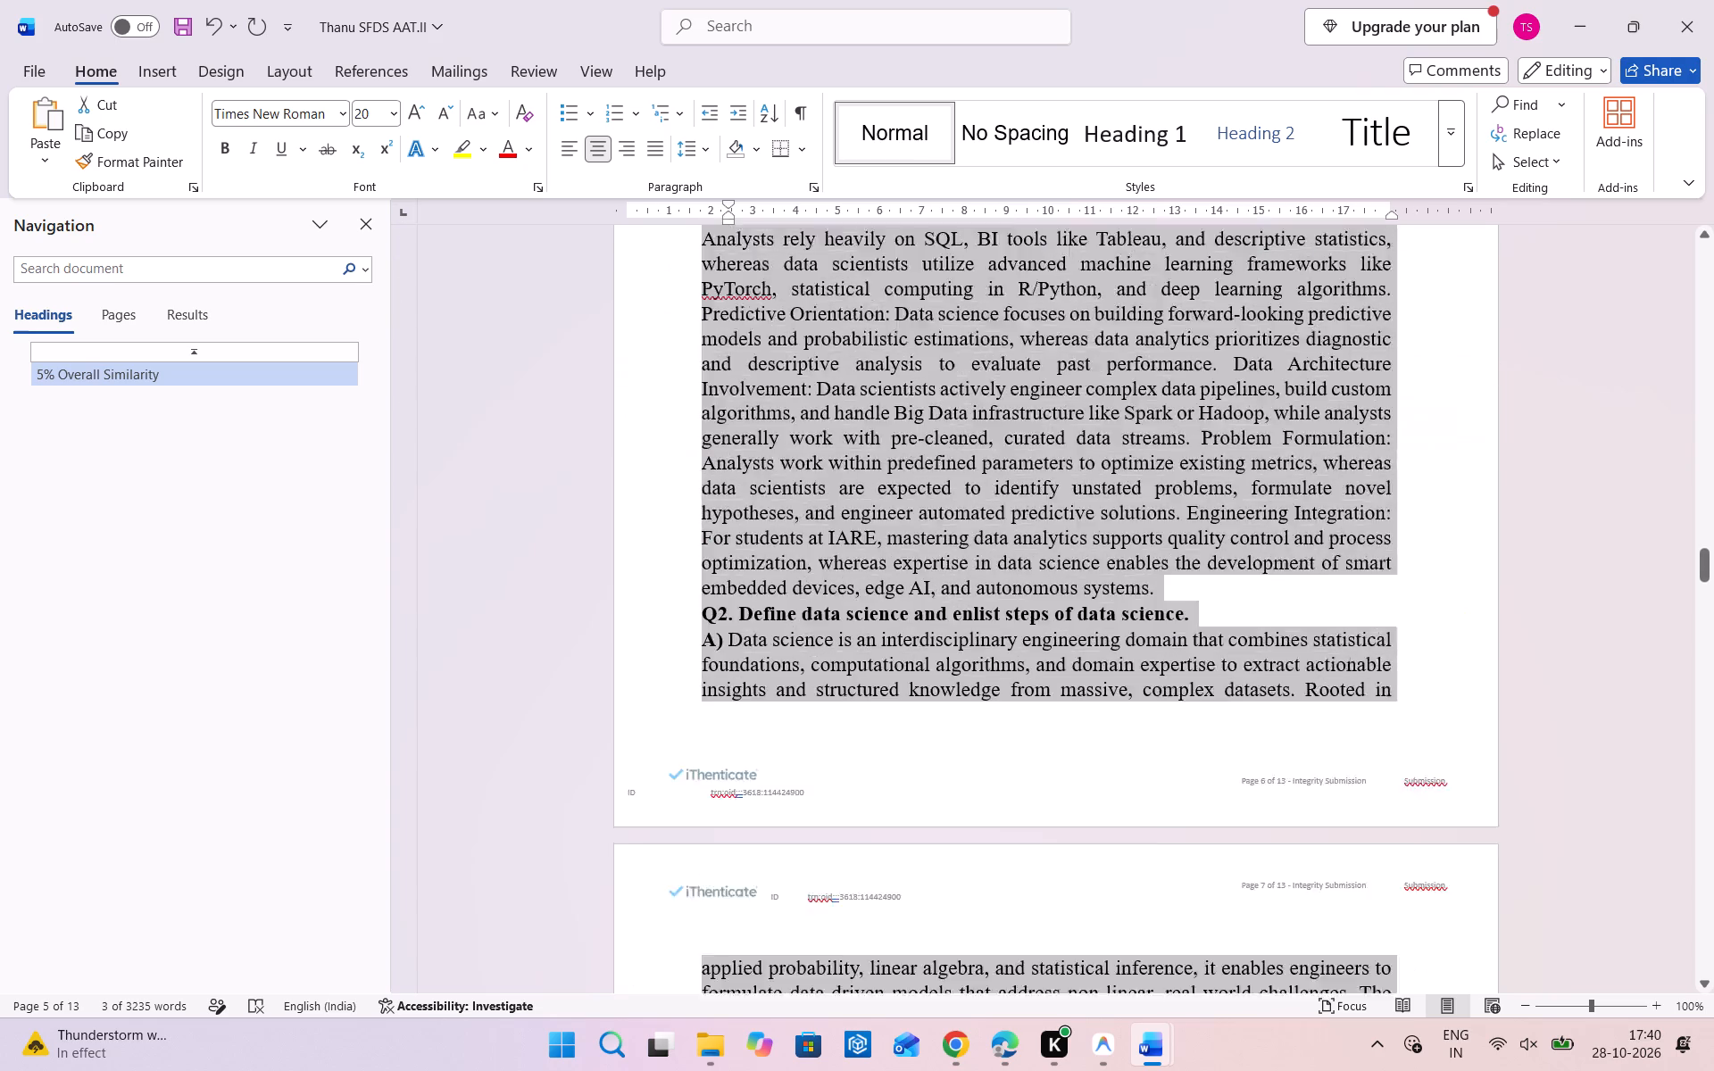
pyautogui.moveTo(812, 1070); pyautogui.dragTo(816, 1070)
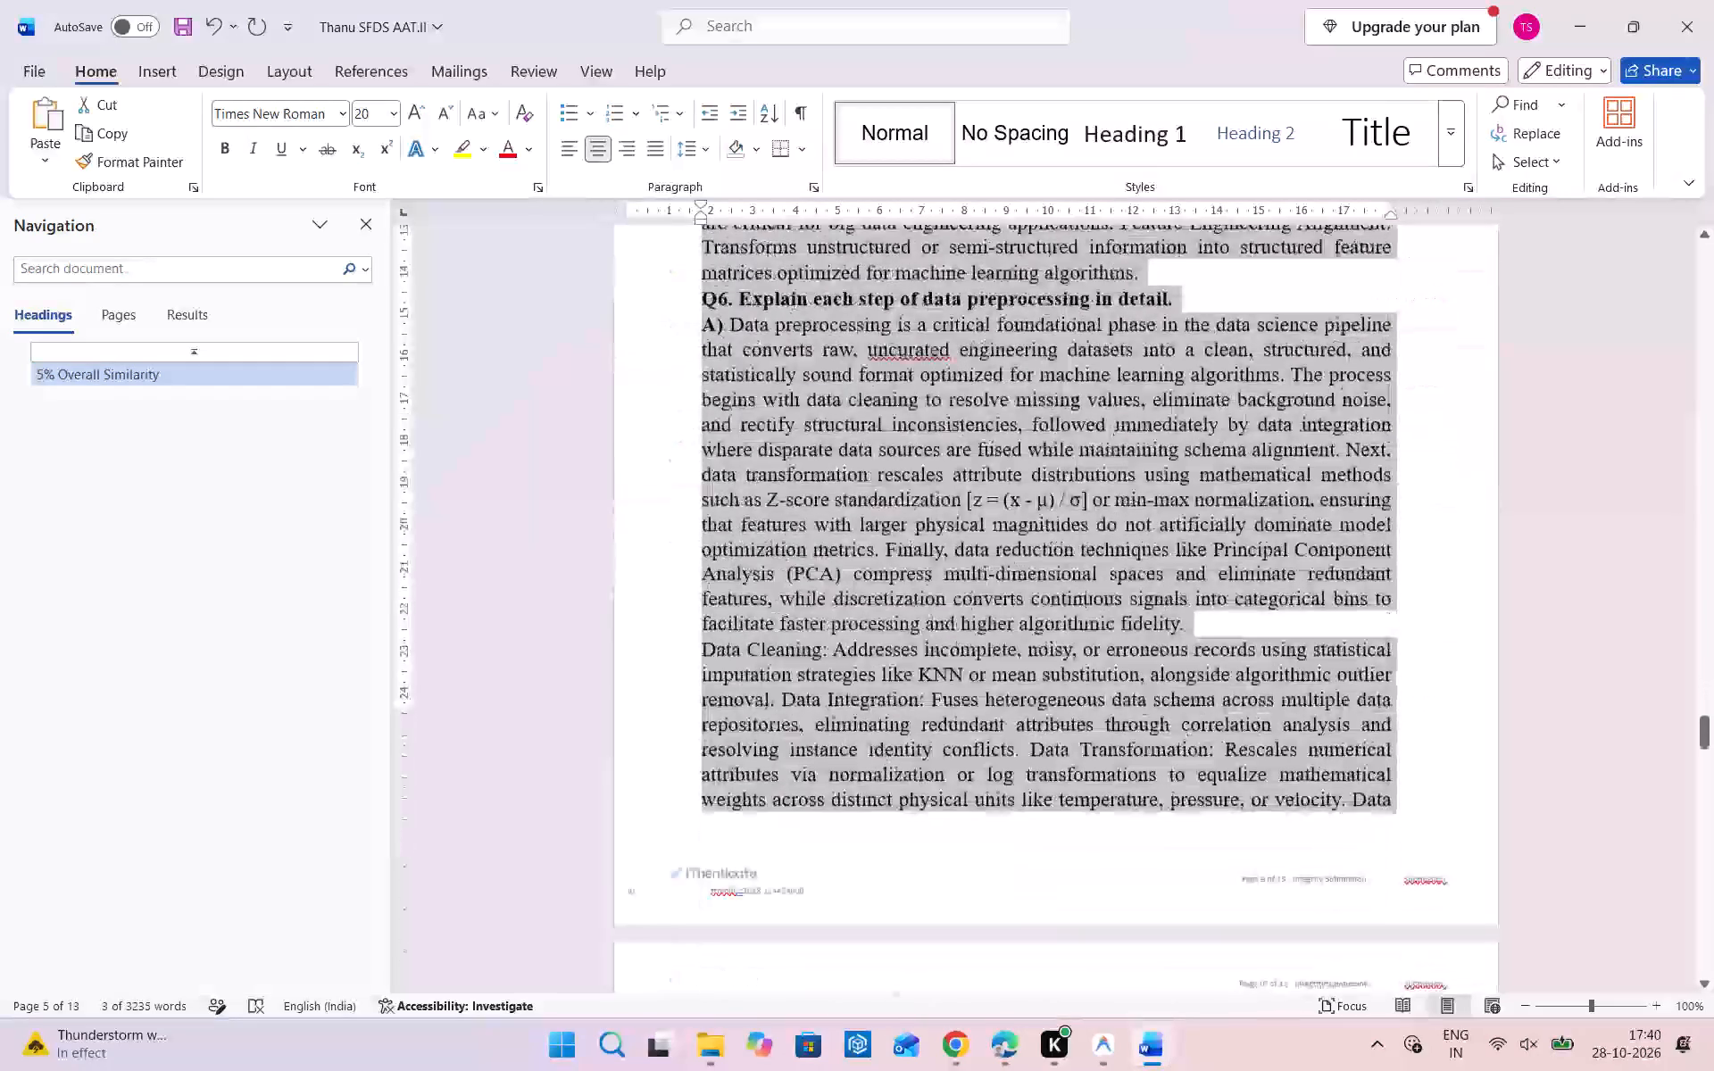
pyautogui.moveTo(816, 1070); pyautogui.dragTo(817, 1070)
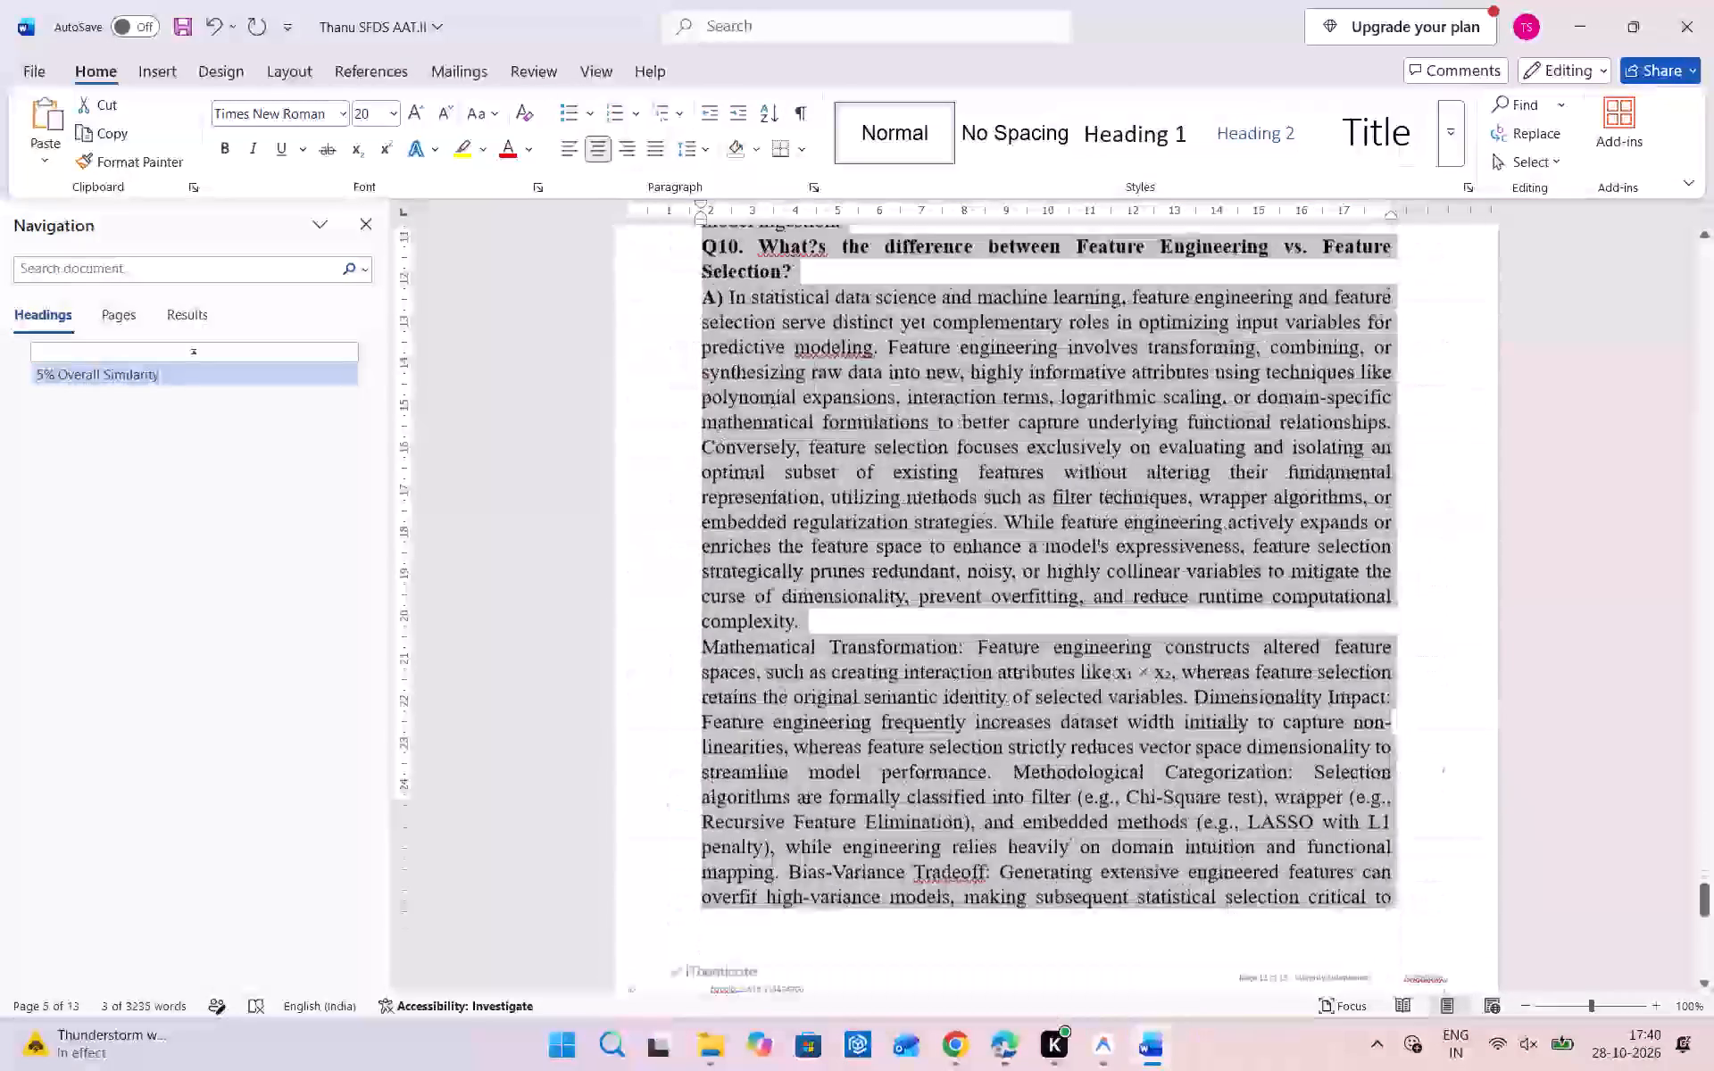
pyautogui.moveTo(817, 1070); pyautogui.dragTo(1163, 959)
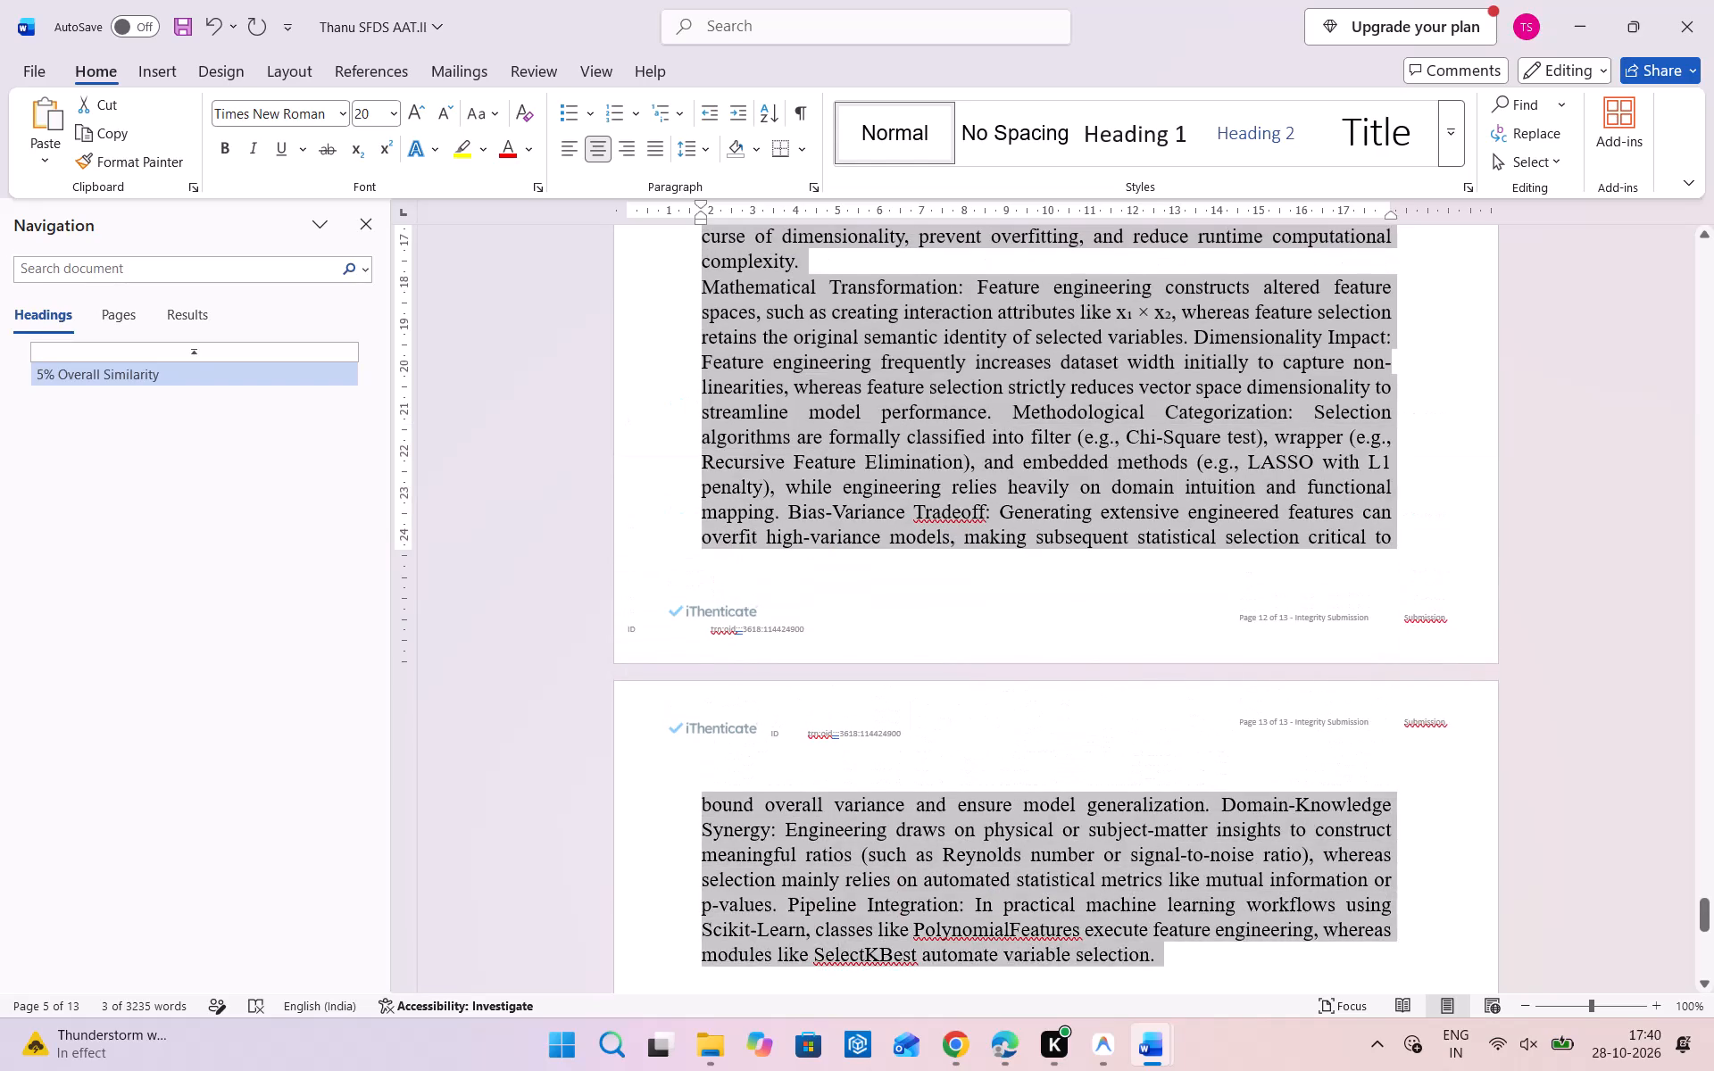
pyautogui.moveTo(1163, 959); pyautogui.dragTo(1156, 695)
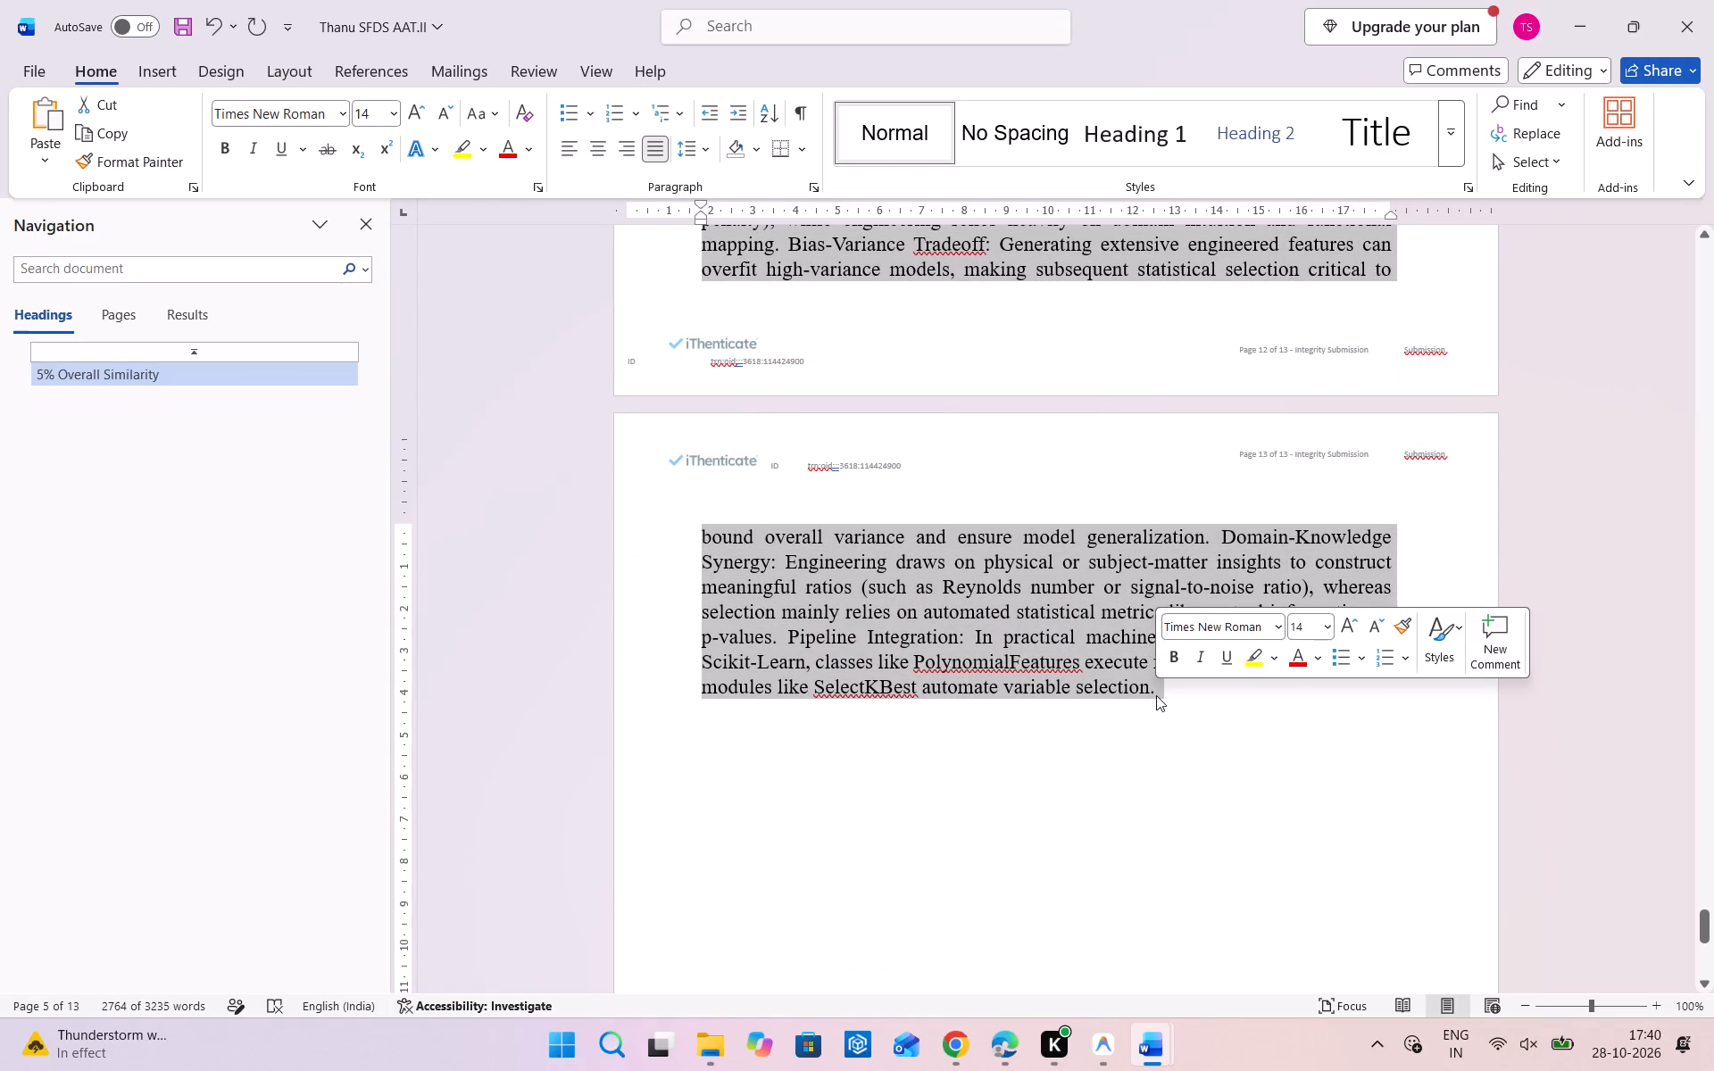
pyautogui.press('BackSpace')
pyautogui.scroll(1, 1156, 695)
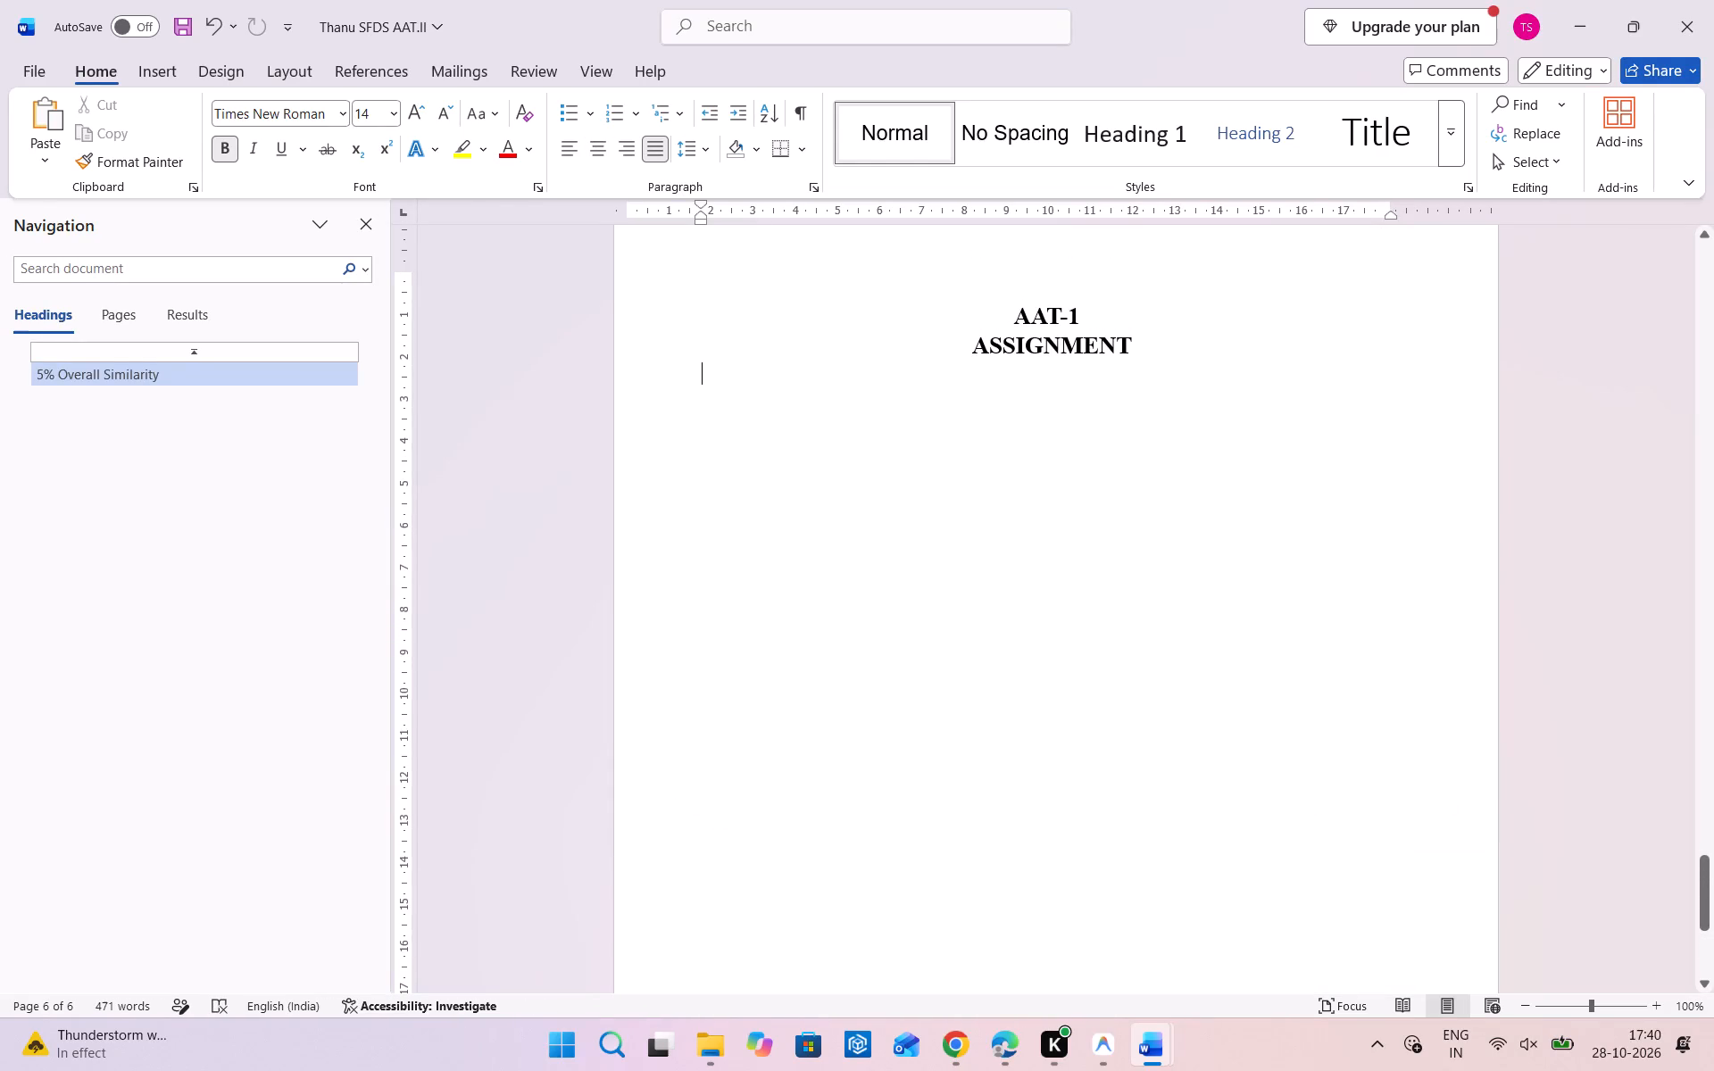
pyautogui.hotkey('ctrl', 'v')
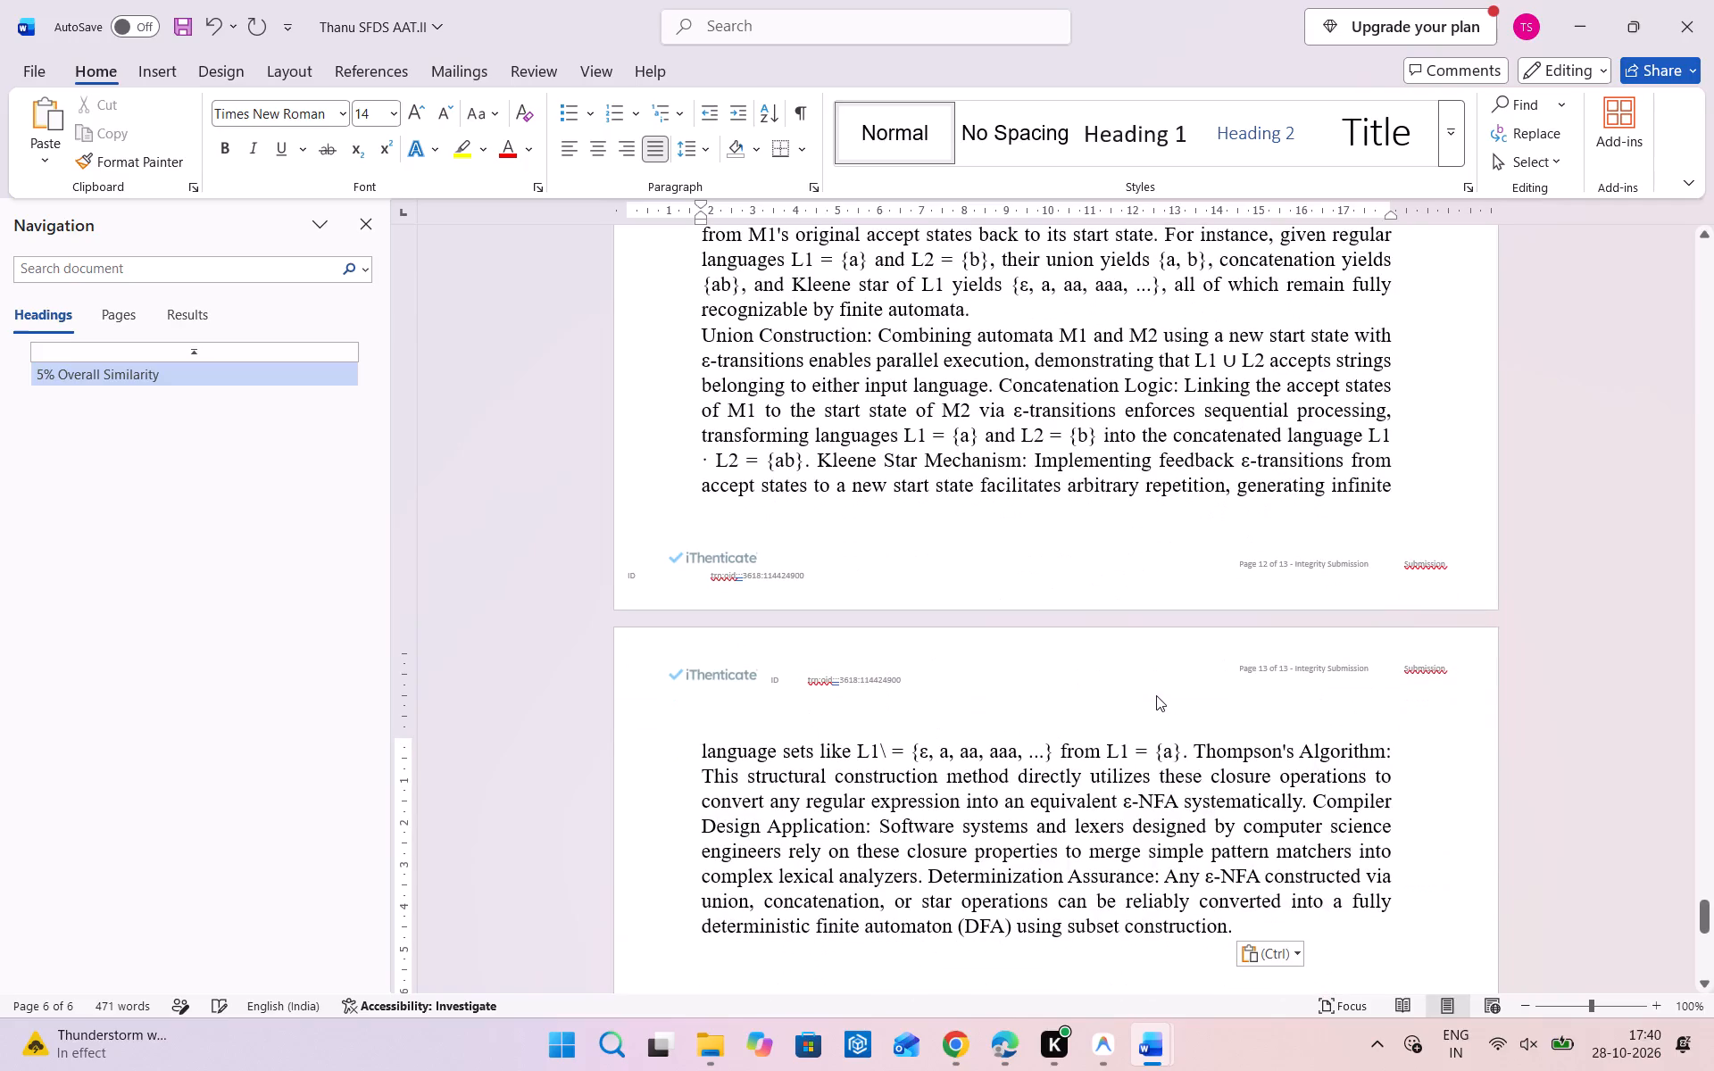
pyautogui.hotkey('ctrl', 's')
# Start saving a copy of the report as a PDF in the Downloads folder.
pyautogui.click(45, 74)
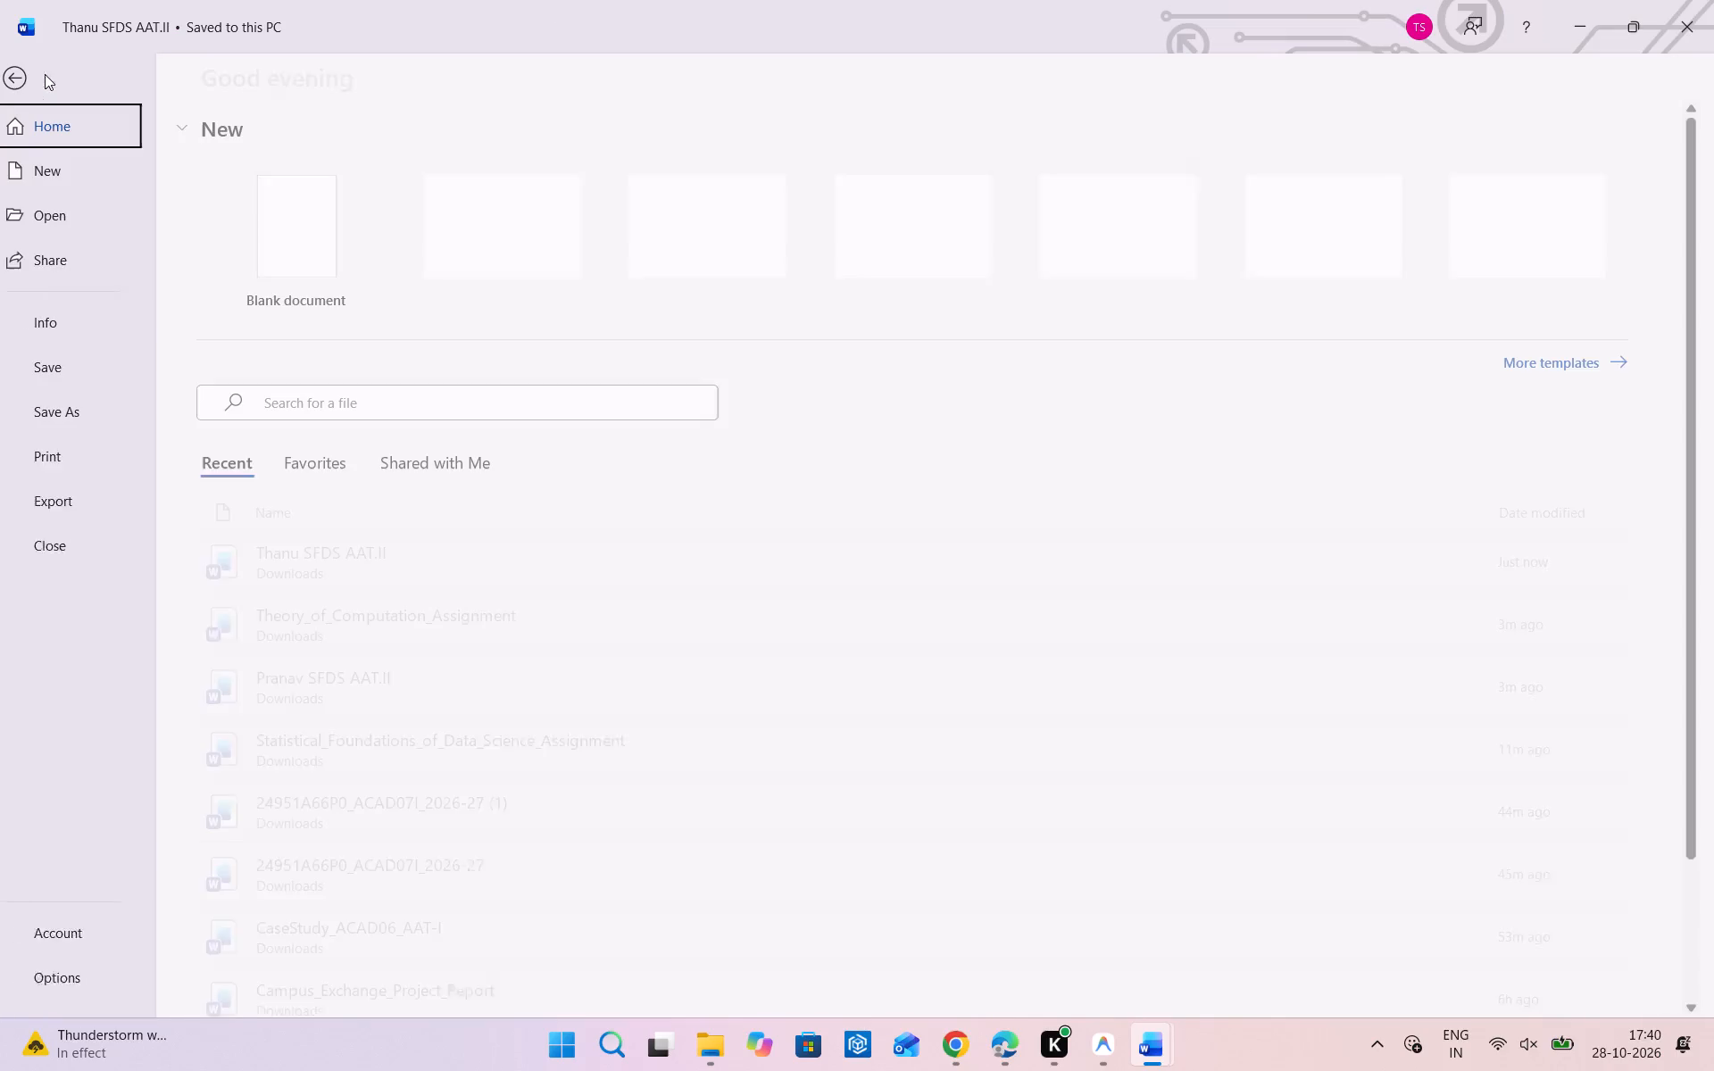
pyautogui.click(79, 428)
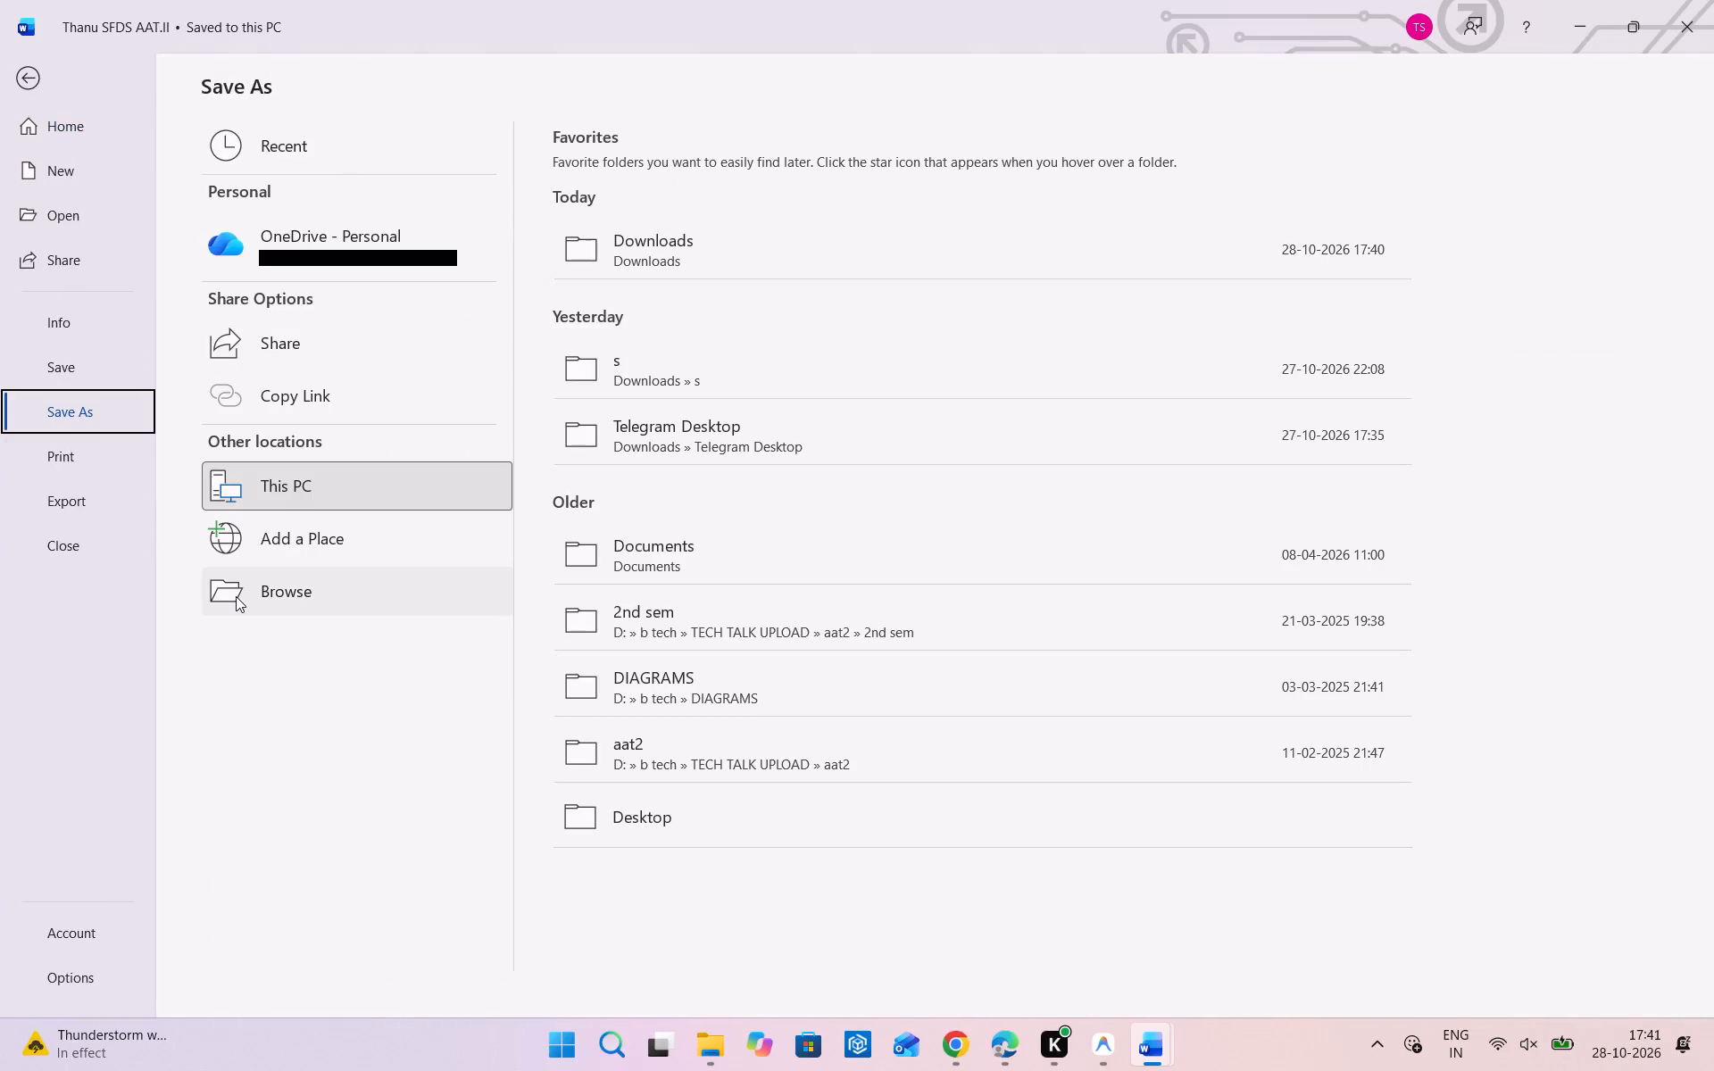
pyautogui.click(236, 596)
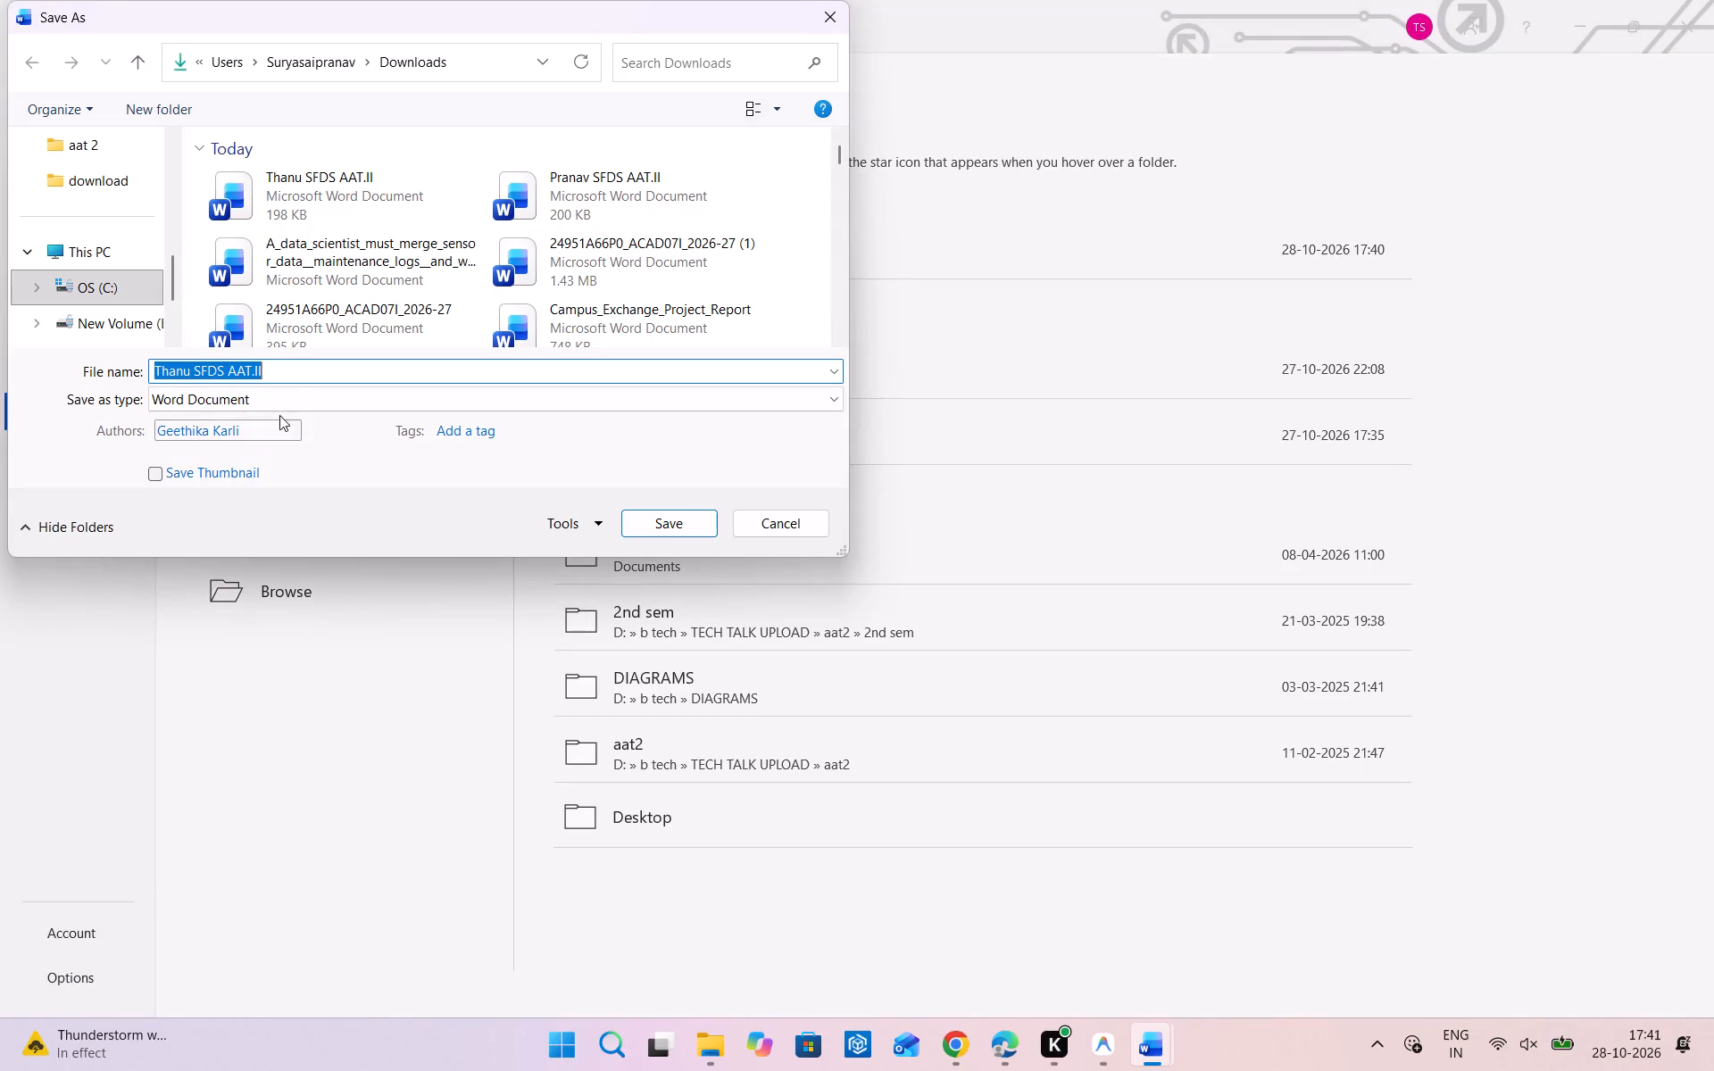
pyautogui.click(286, 400)
pyautogui.click(228, 530)
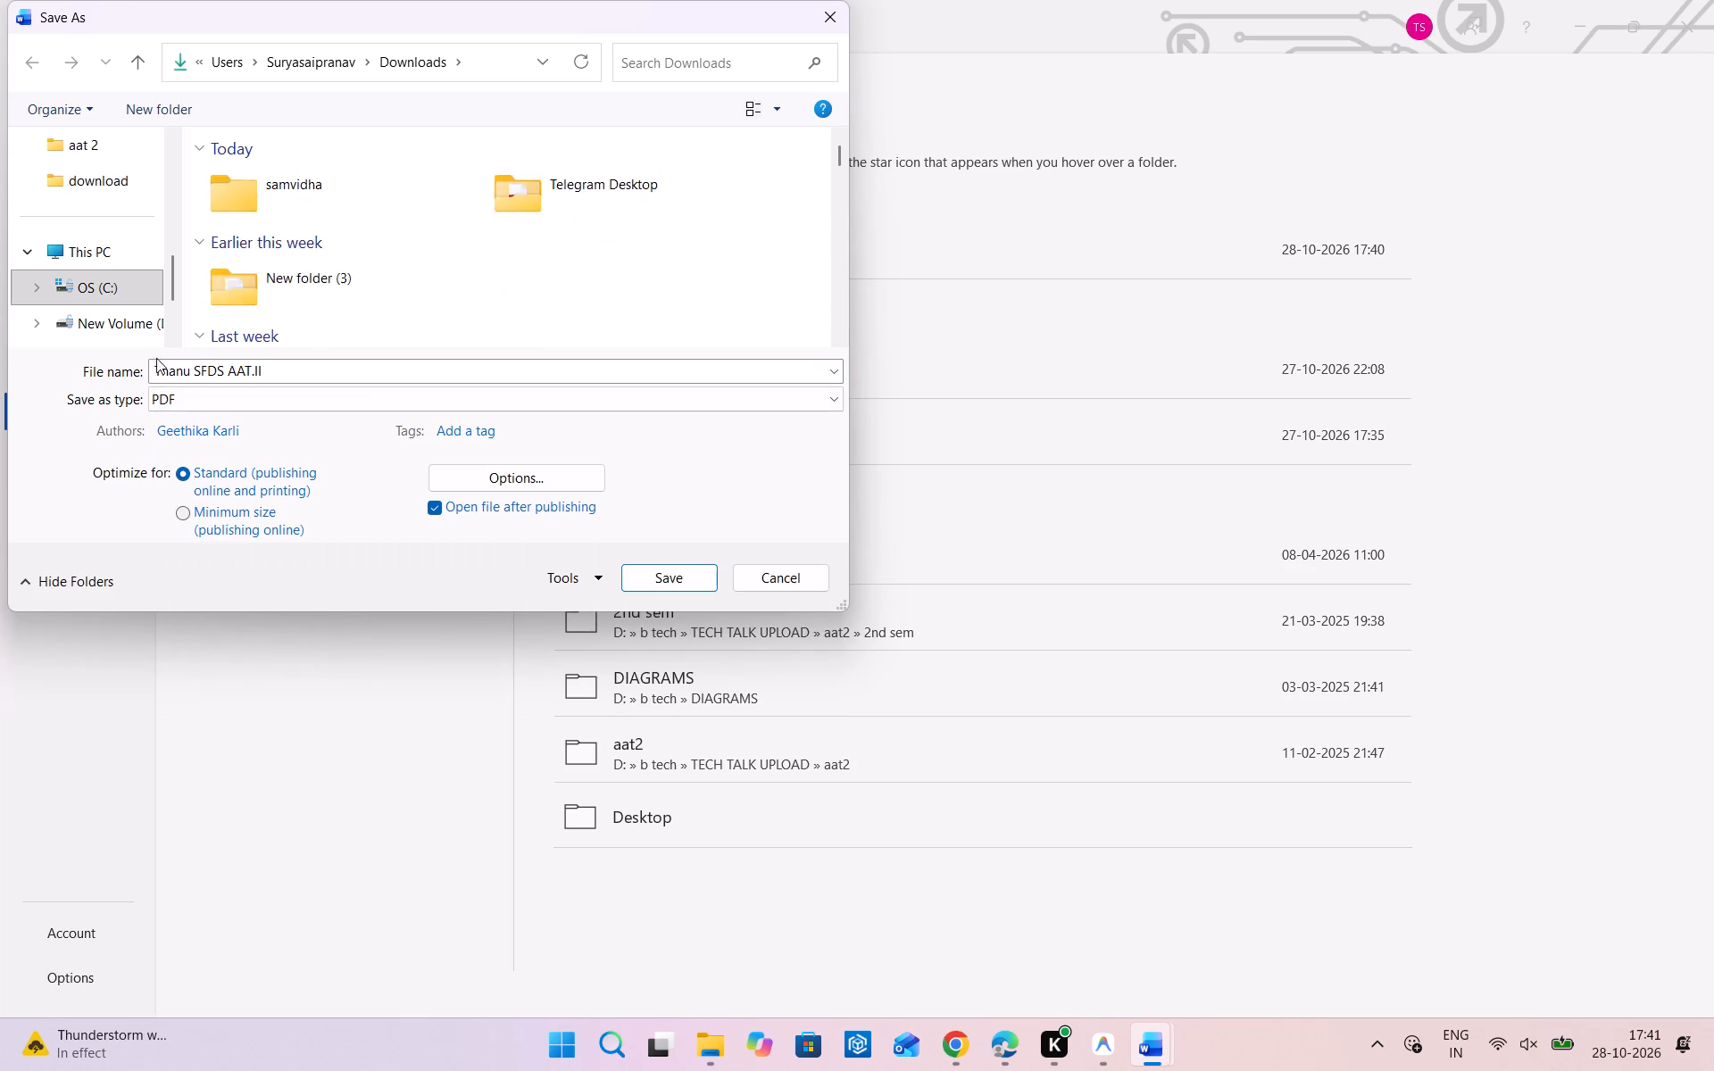
pyautogui.scroll(2, 96, 249)
pyautogui.click(85, 320)
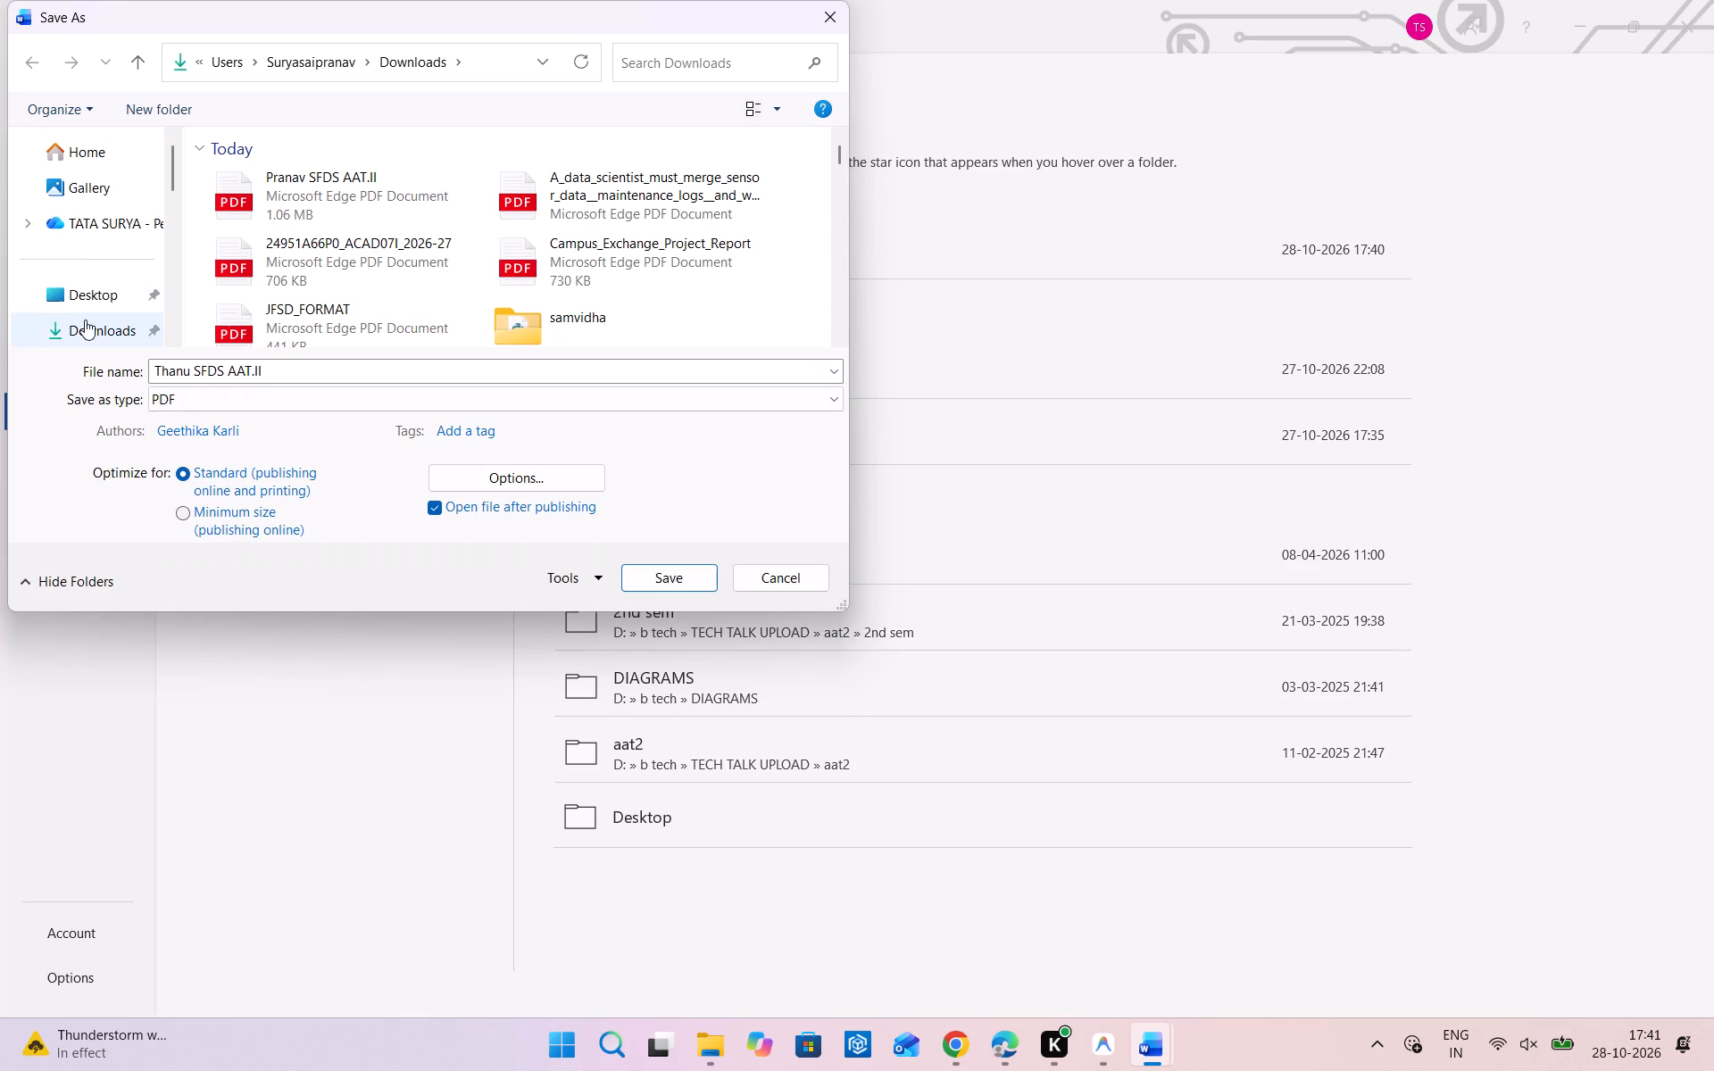
# Name the PDF copy Pranav TOC AAT.II and save it in the Downloads folder.
pyautogui.click(188, 369)
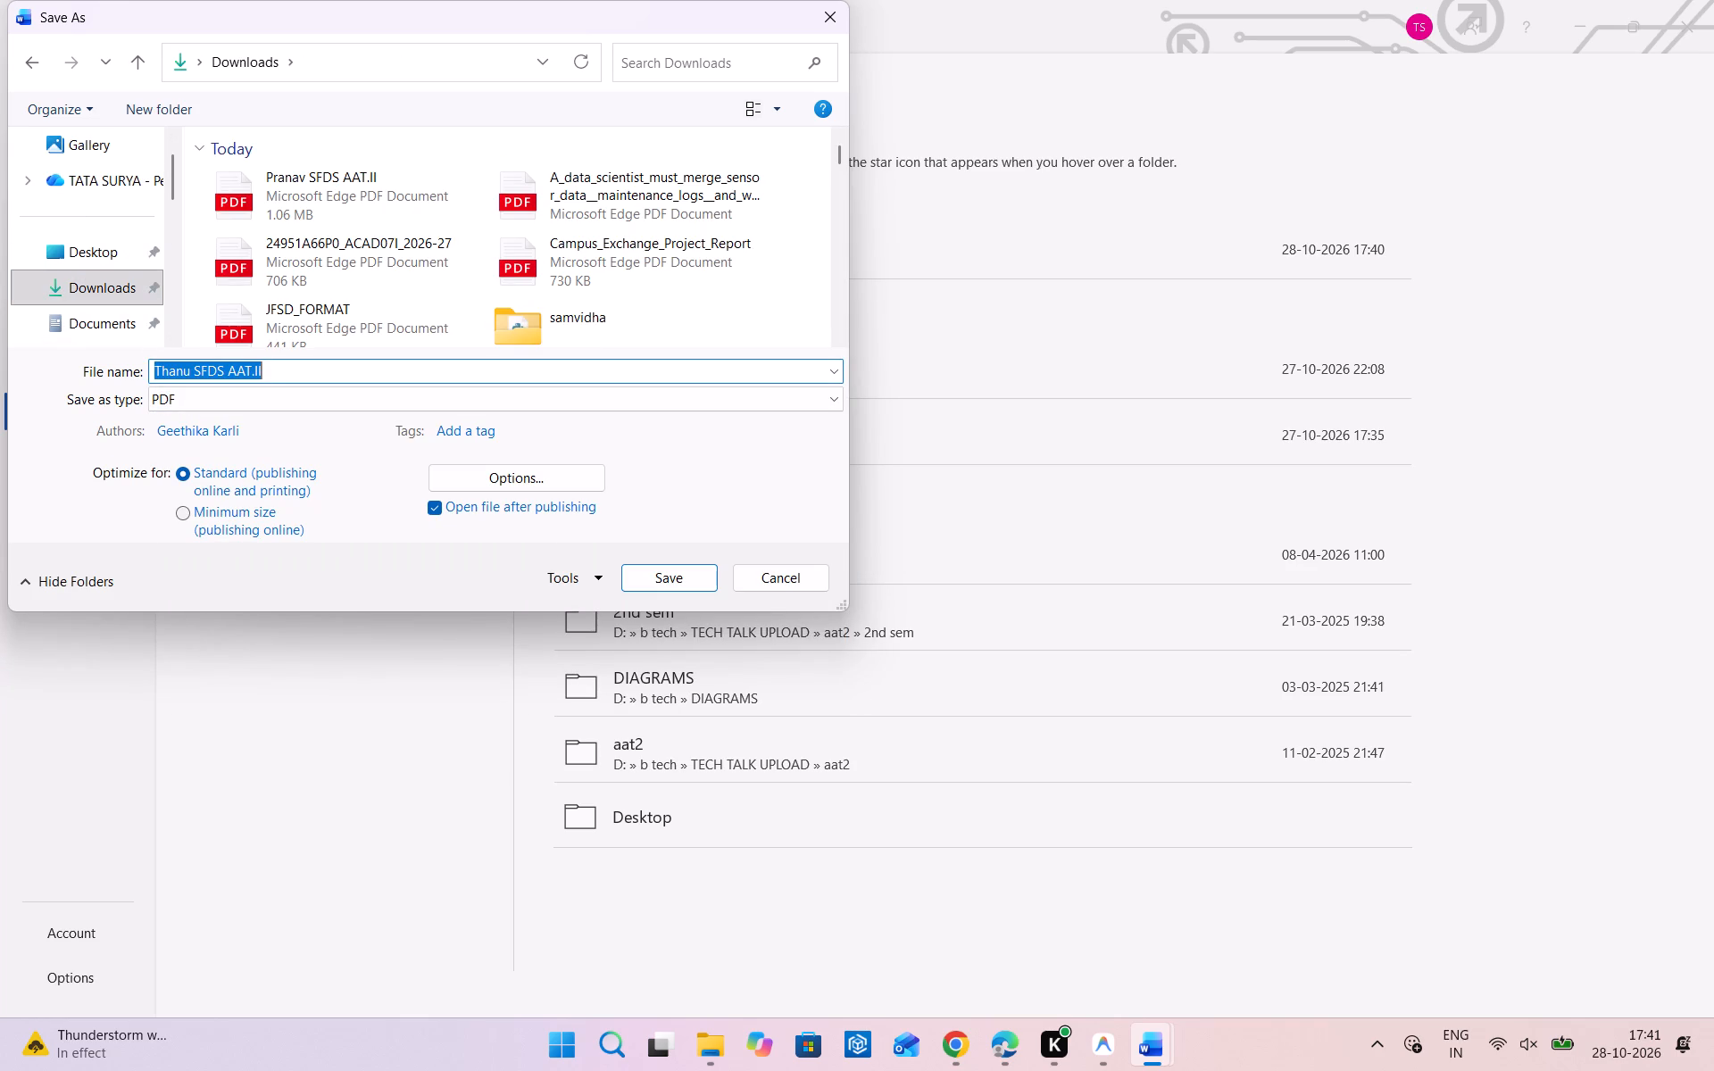
pyautogui.press('Right')
pyautogui.press('Left')
pyautogui.press('Left')
pyautogui.press('Left')
pyautogui.press('Left')
pyautogui.press('Left')
pyautogui.press('Left')
pyautogui.press('Left')
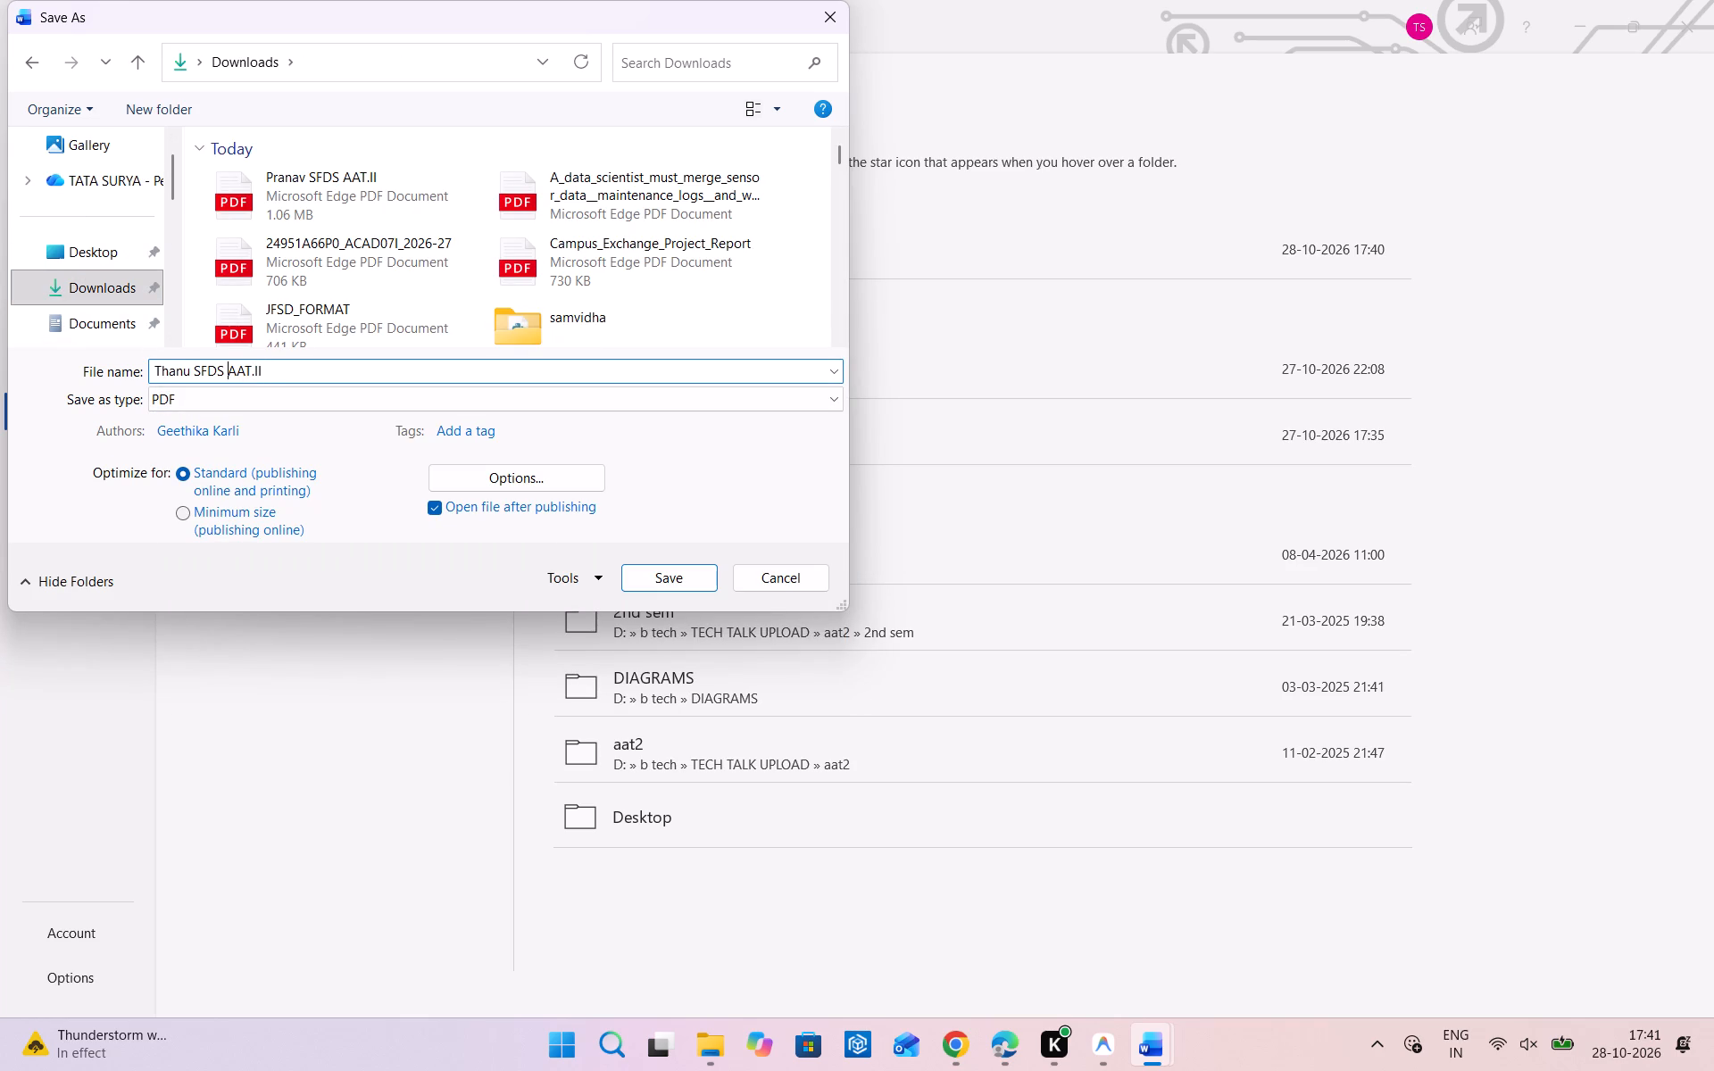
pyautogui.press('BackSpace')
pyautogui.press('BackSpace')
pyautogui.press('BackSpace')
pyautogui.press('BackSpace')
pyautogui.write('TOC')
pyautogui.press('Left')
pyautogui.press('Left')
pyautogui.press('Left')
pyautogui.press('Left')
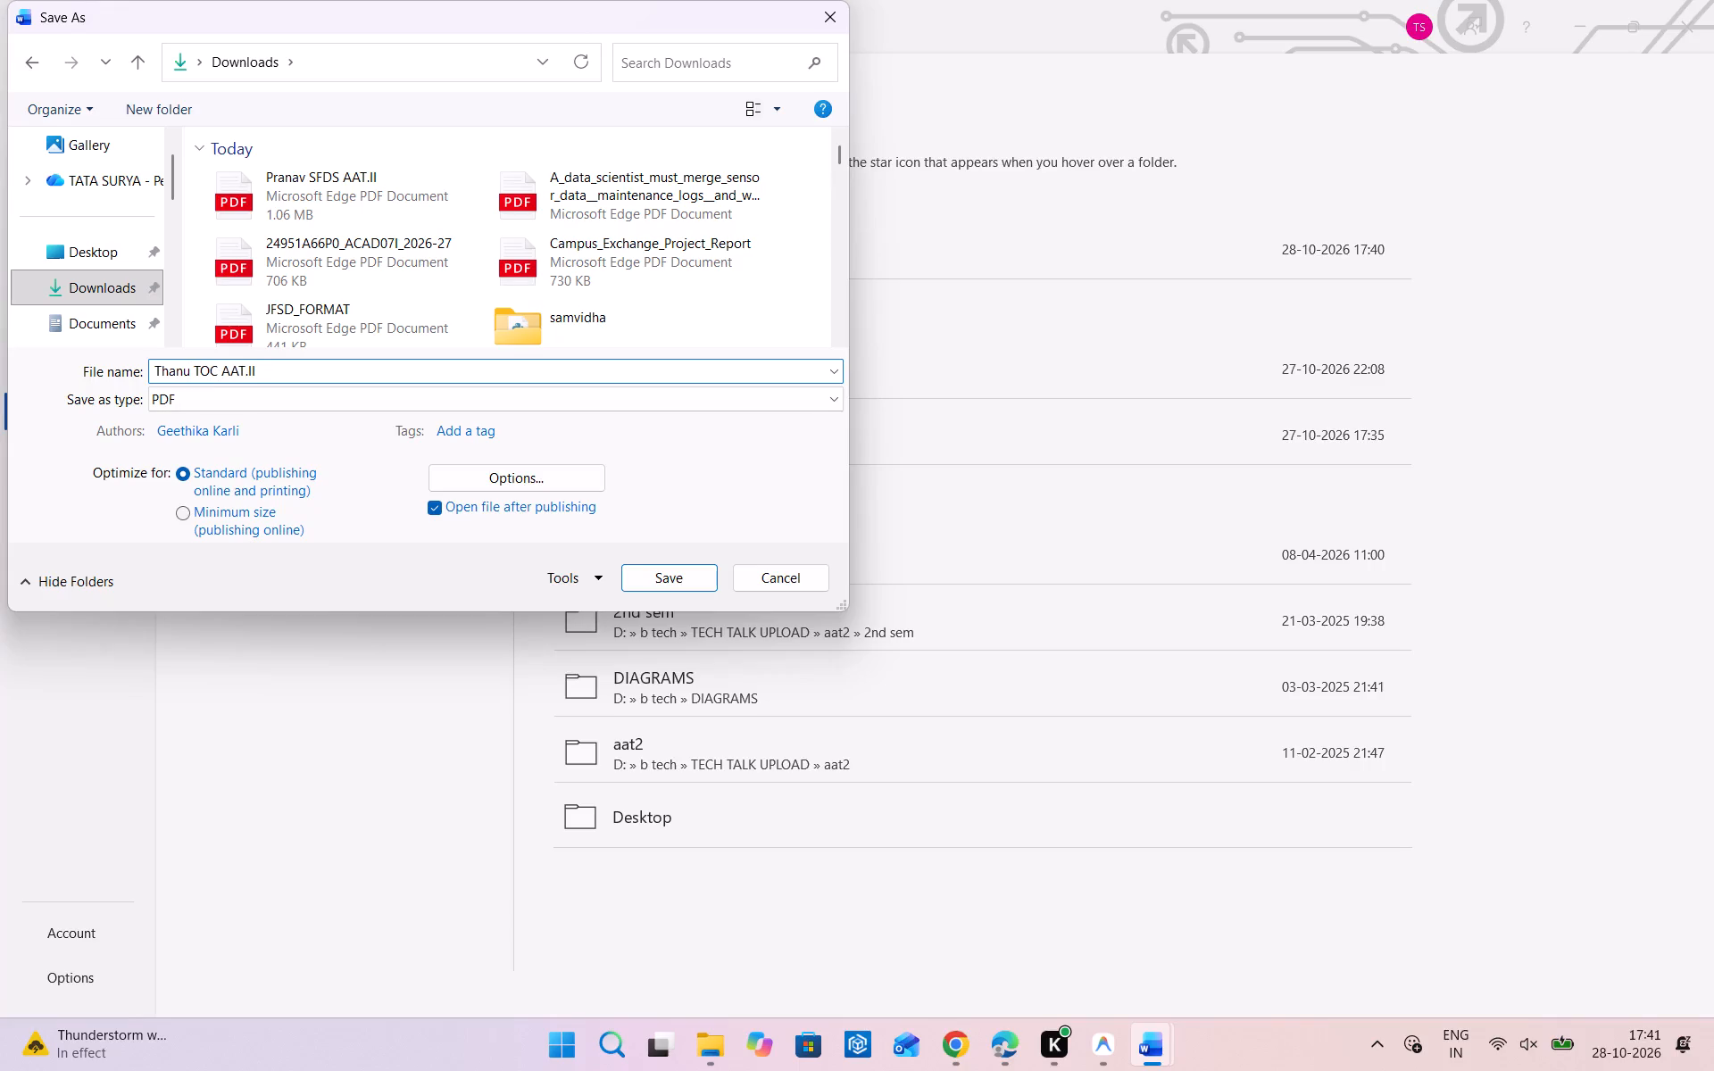
pyautogui.press('BackSpace')
pyautogui.press('BackSpace')
pyautogui.press('BackSpace')
pyautogui.press('BackSpace')
pyautogui.press('BackSpace')
pyautogui.press('p')
pyautogui.press('Return')
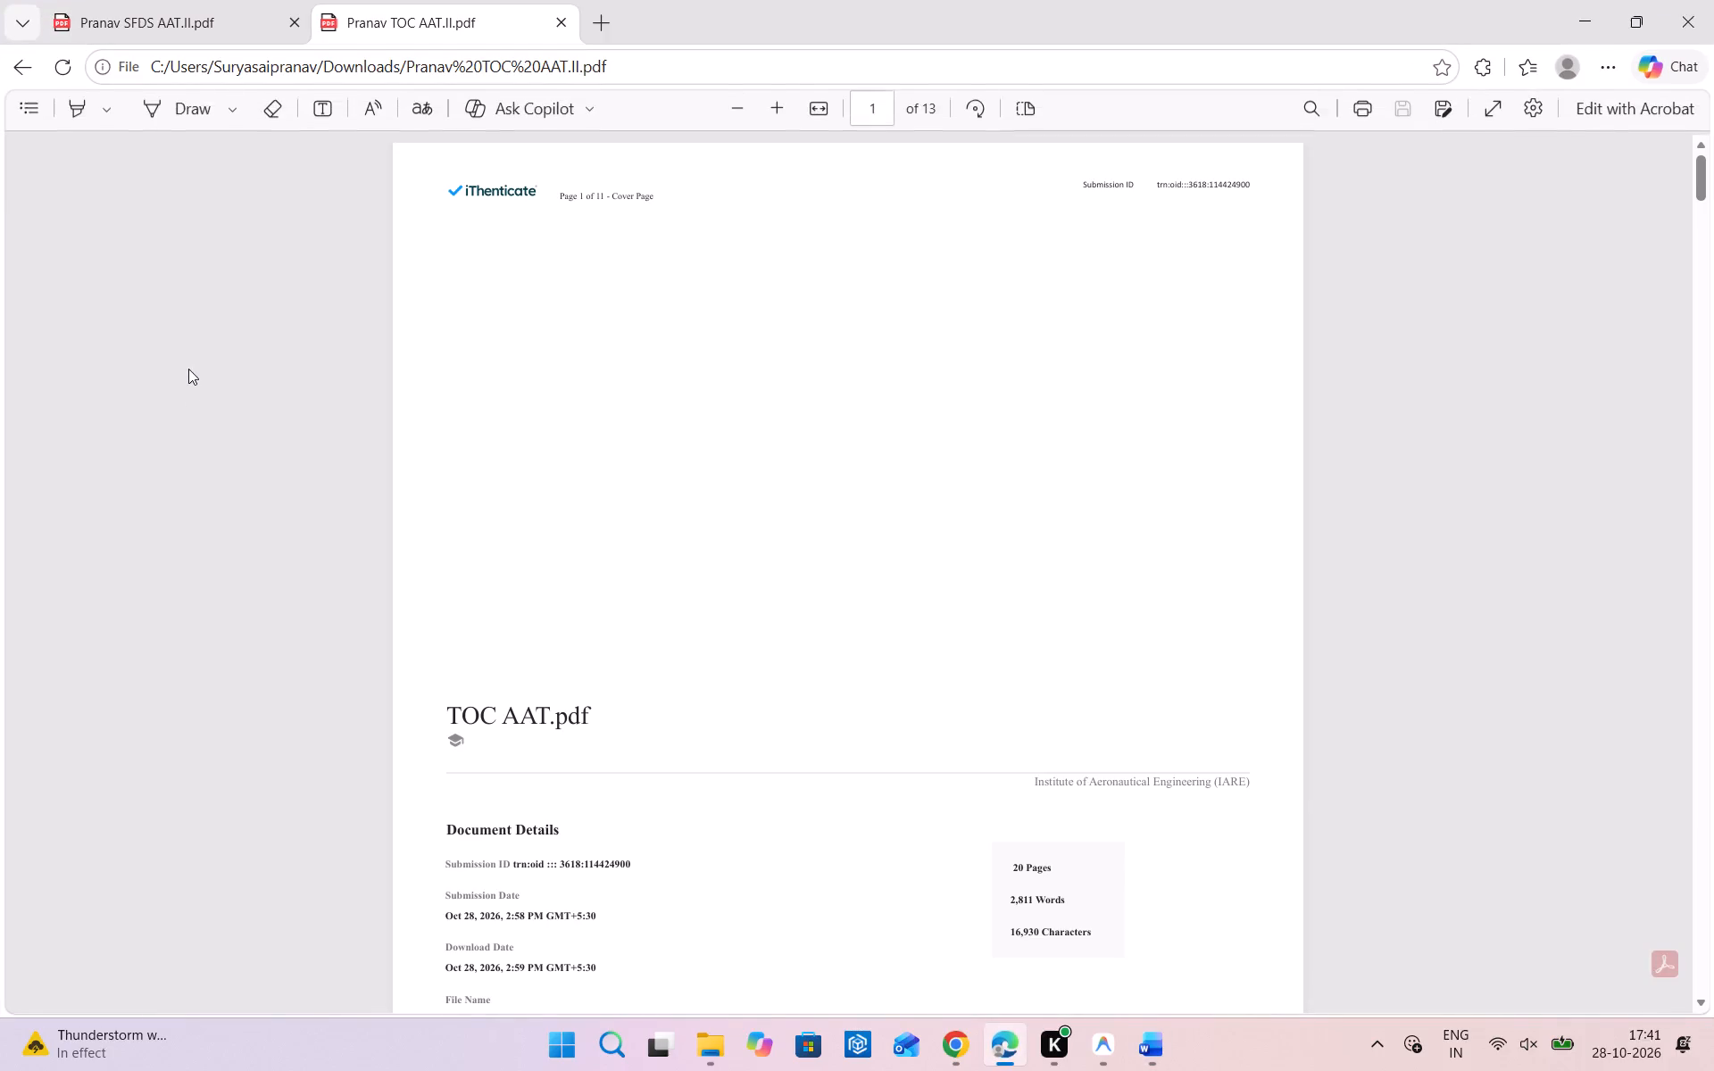
# Close the open Theory_of_Computation Word document and bring up the Downloads folder.
pyautogui.hotkey('alt', 'Tab')
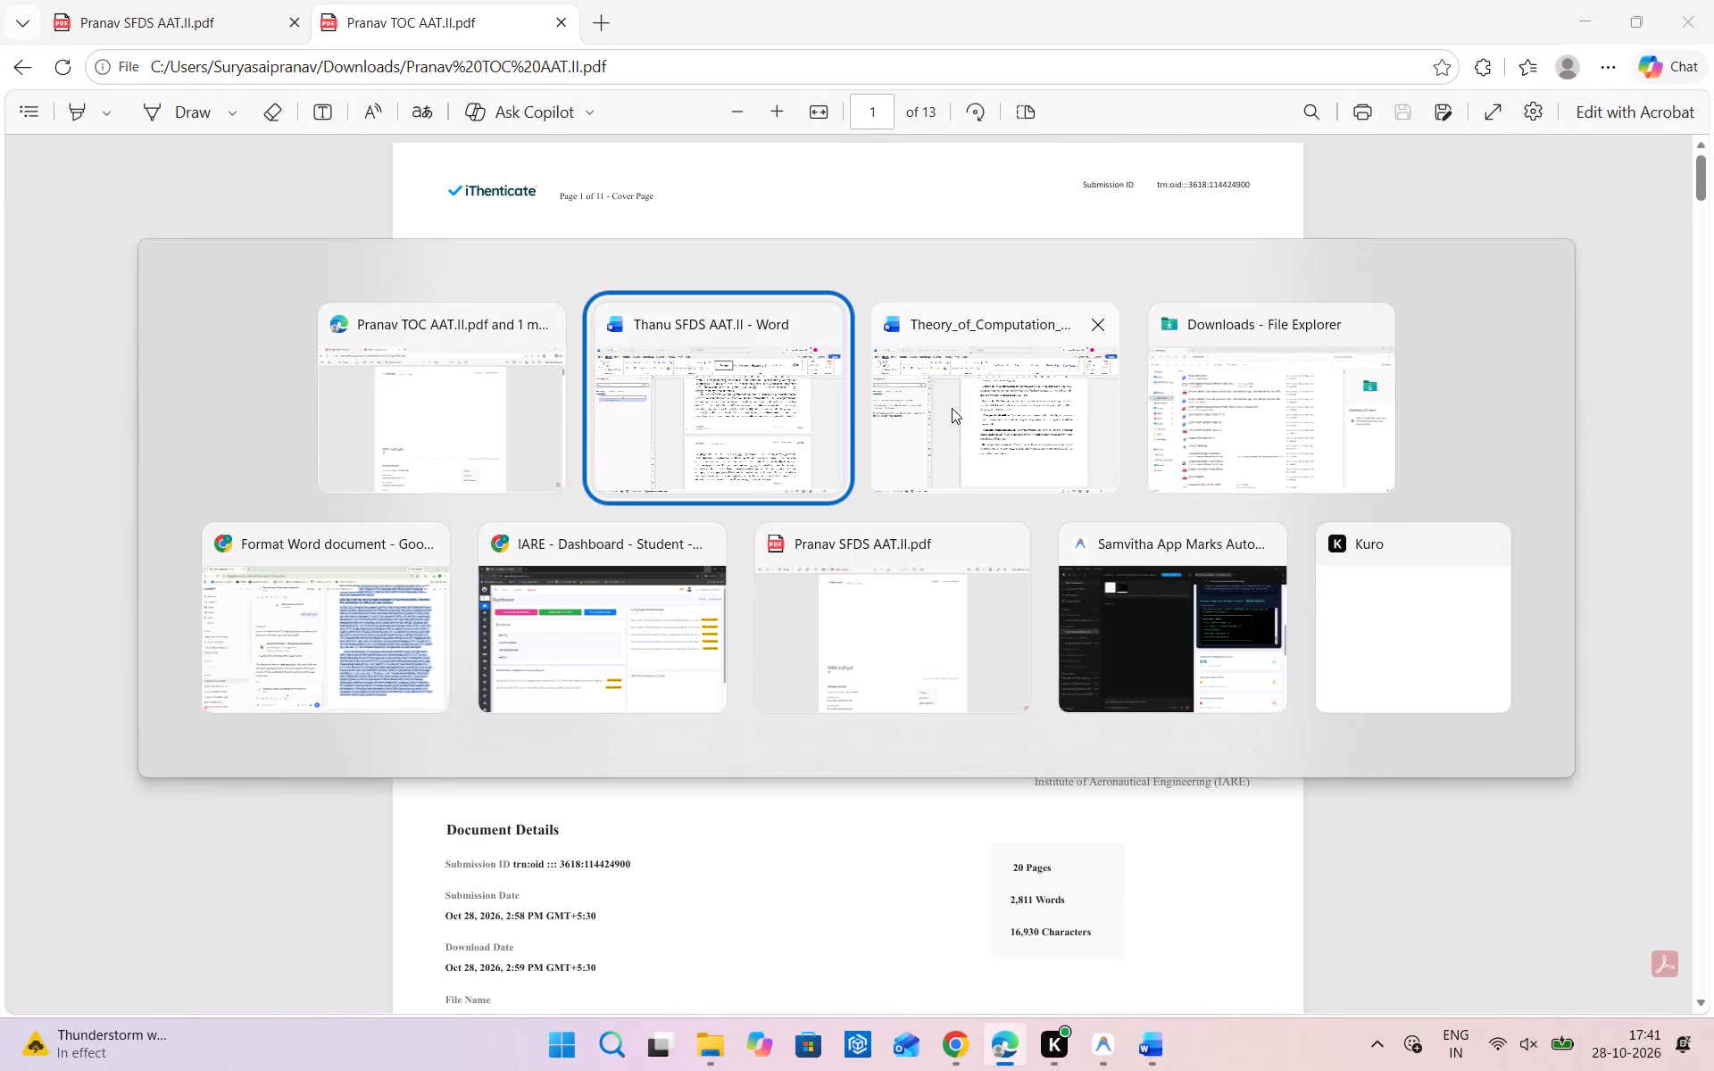
pyautogui.keyDown('alt'); pyautogui.click(1076, 324); pyautogui.keyUp('alt')
pyautogui.keyDown('alt'); pyautogui.click(1093, 424); pyautogui.keyUp('alt')
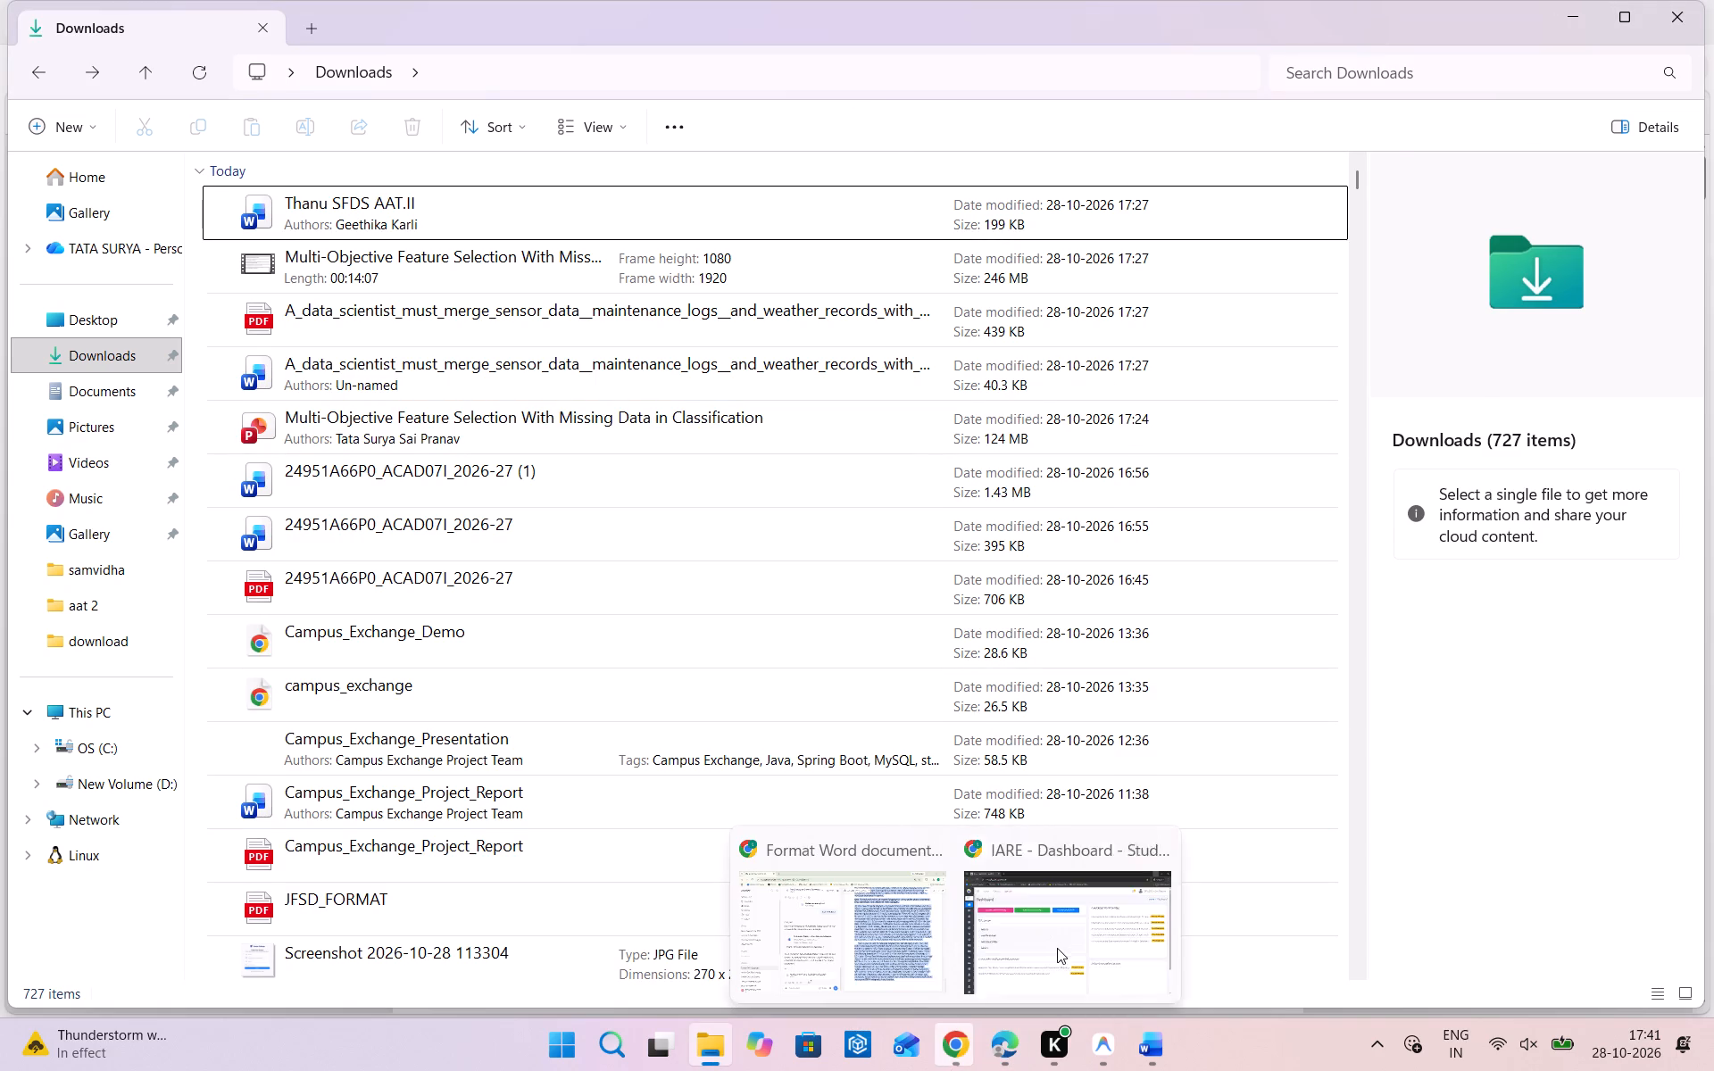
# Check the AAT-II page on the Samvidha portal, and get the Knowledge Representation and Reasoning (ACAD05) questions from its AAT-I page.
pyautogui.click(1060, 945)
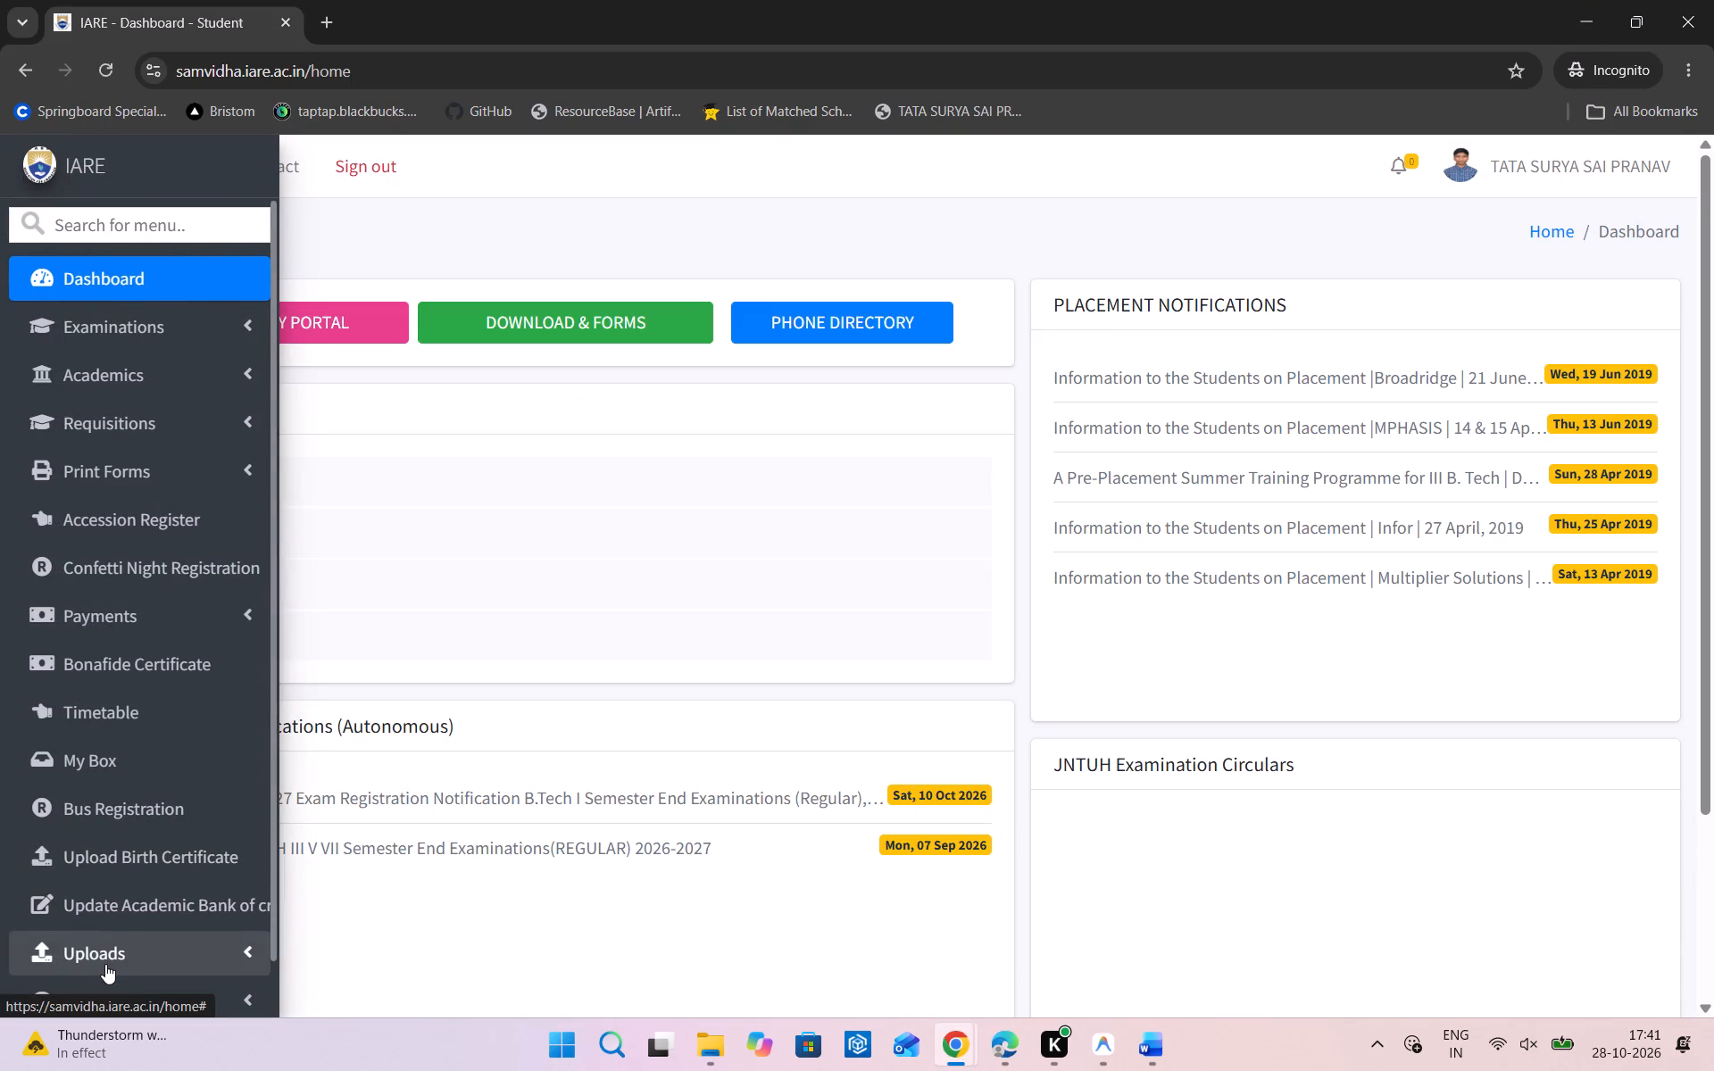
pyautogui.click(105, 964)
pyautogui.scroll(-3, 105, 964)
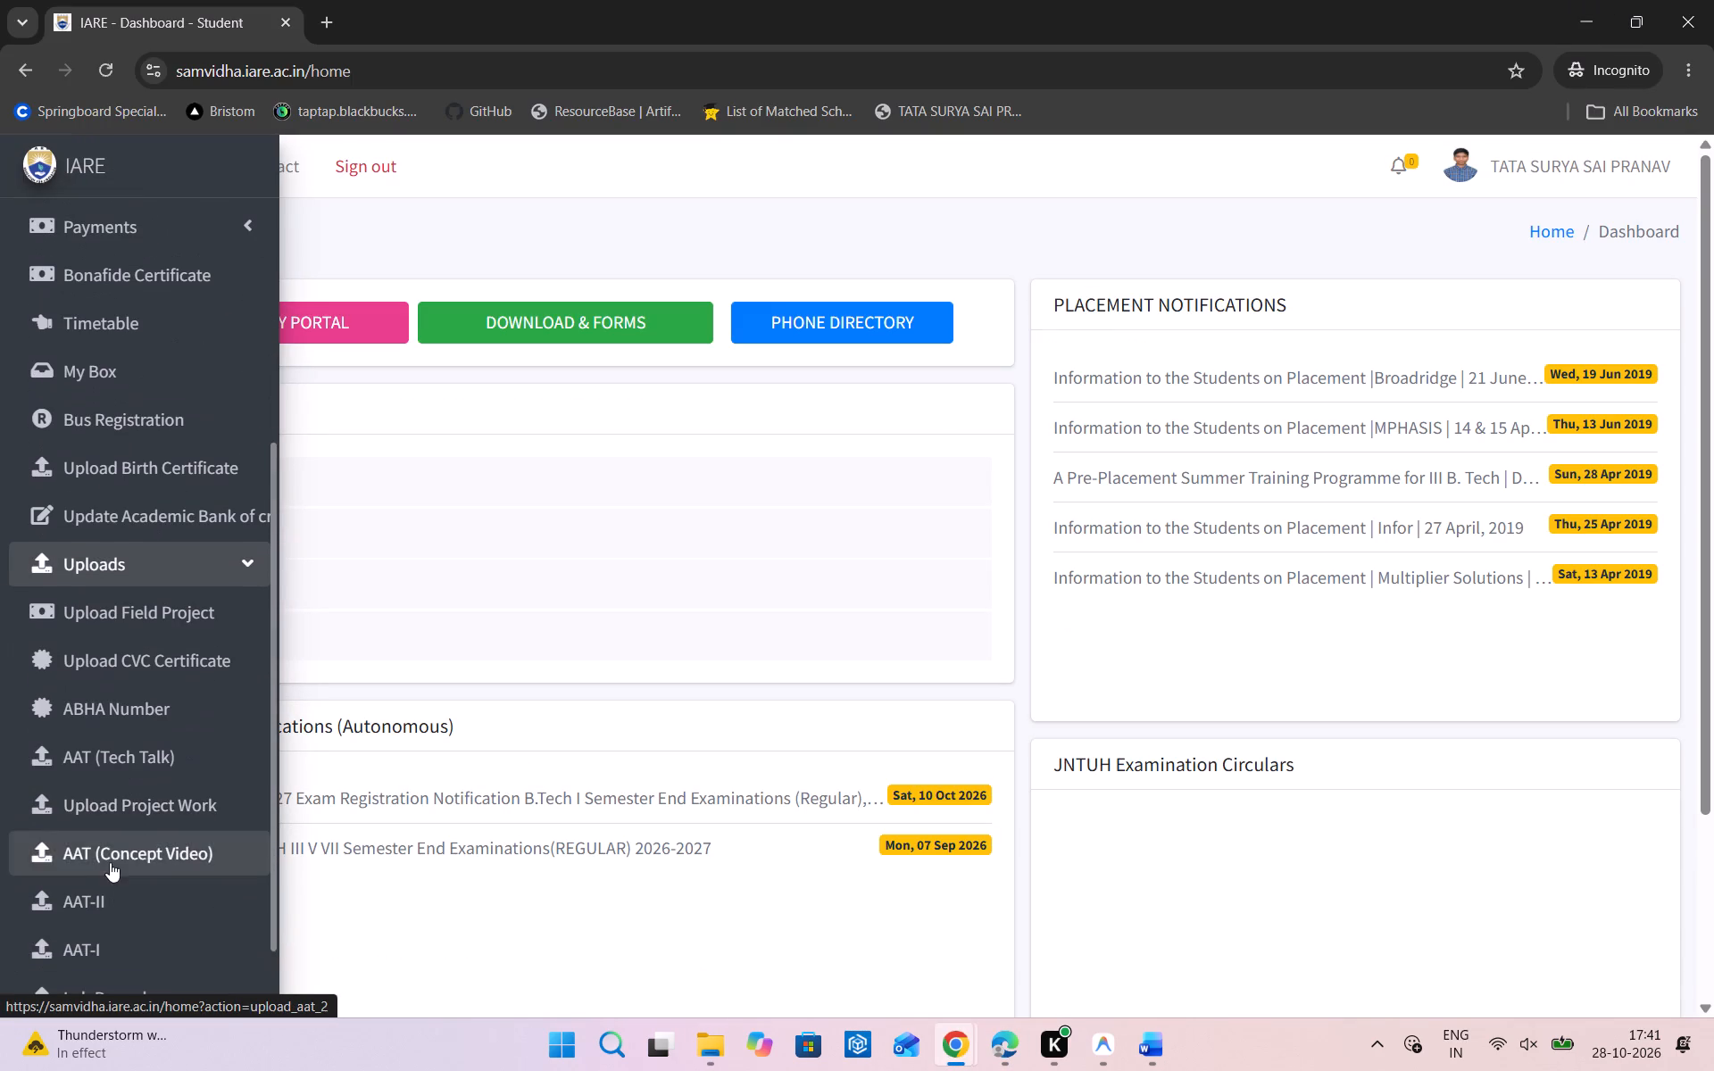
pyautogui.click(104, 909)
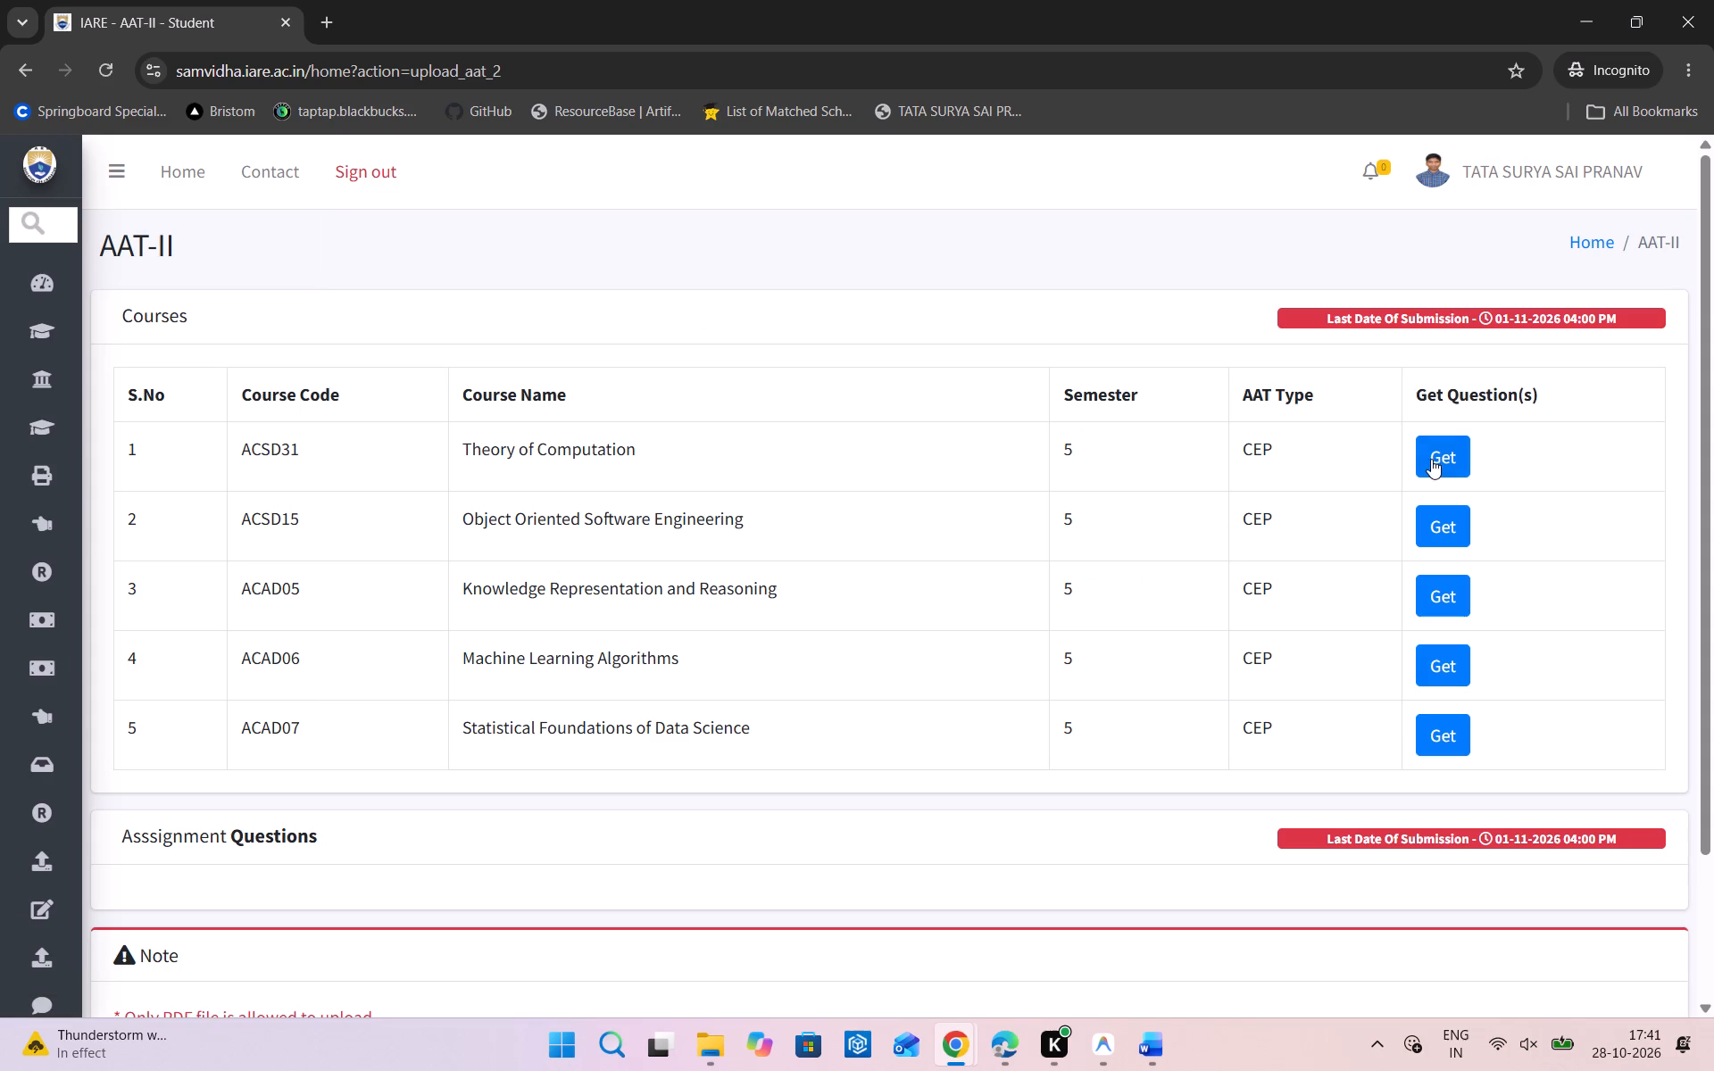
pyautogui.click(95, 966)
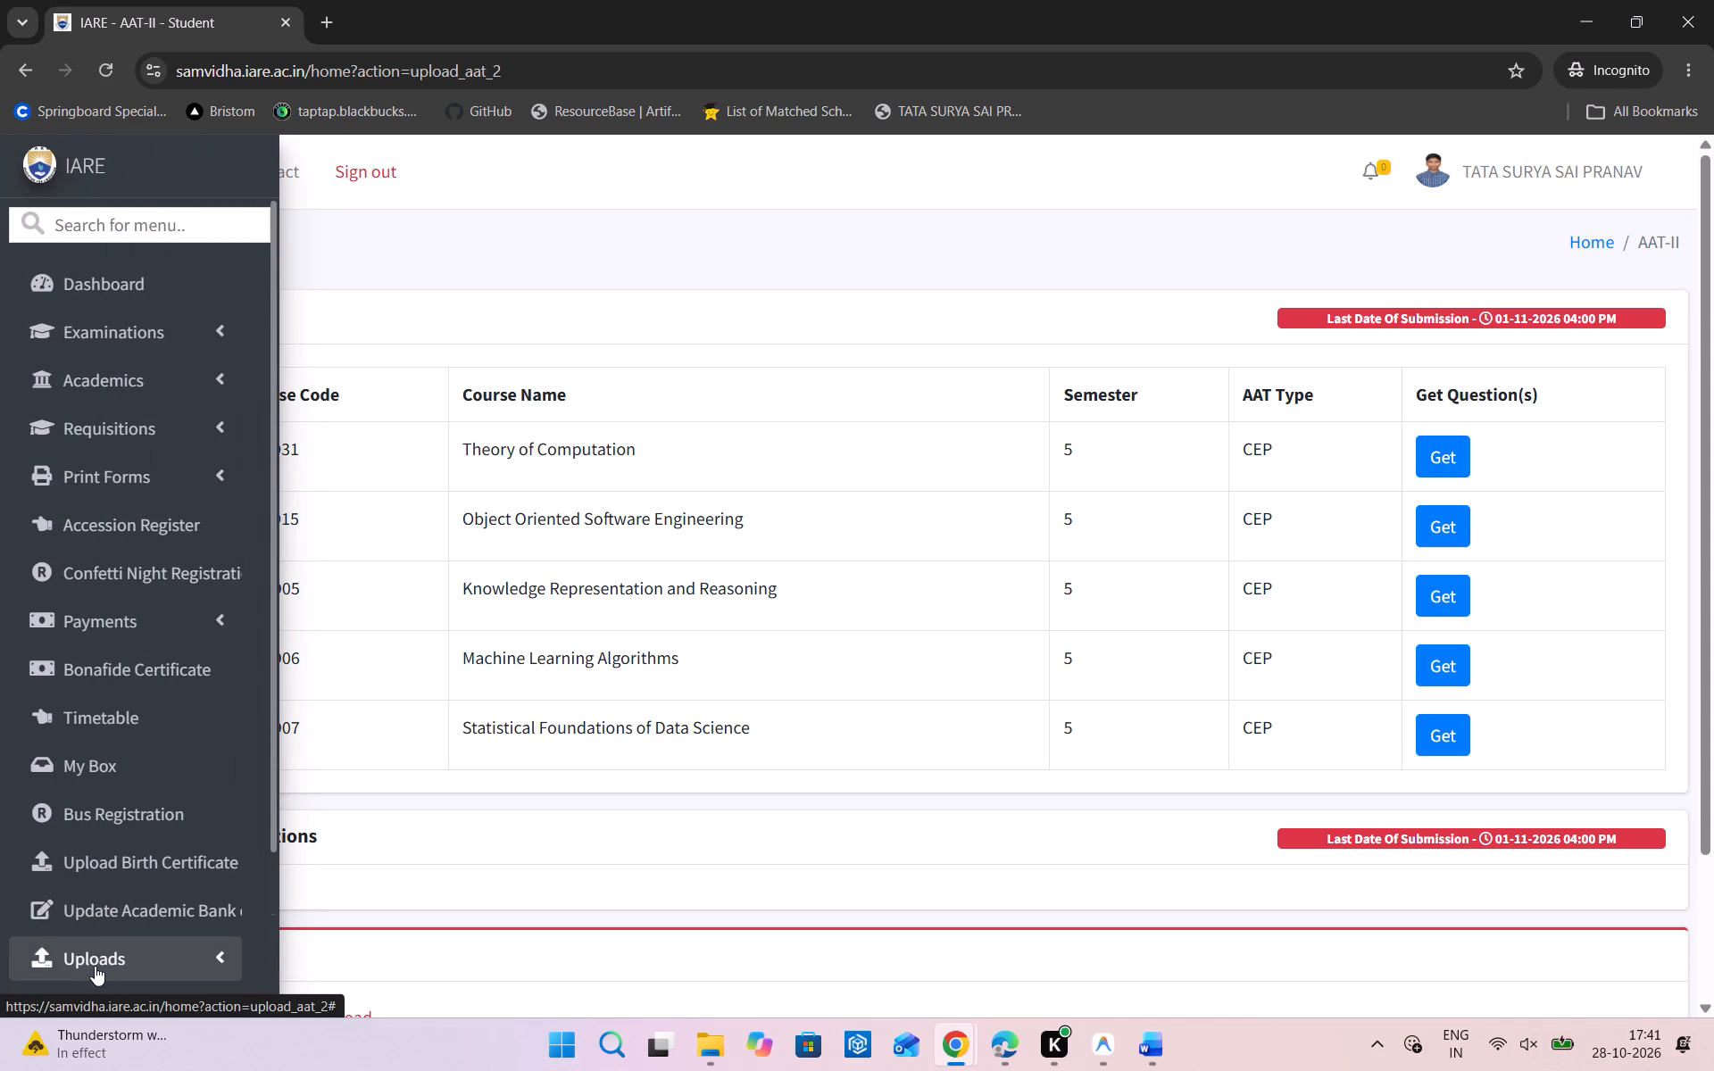
pyautogui.scroll(-3, 95, 966)
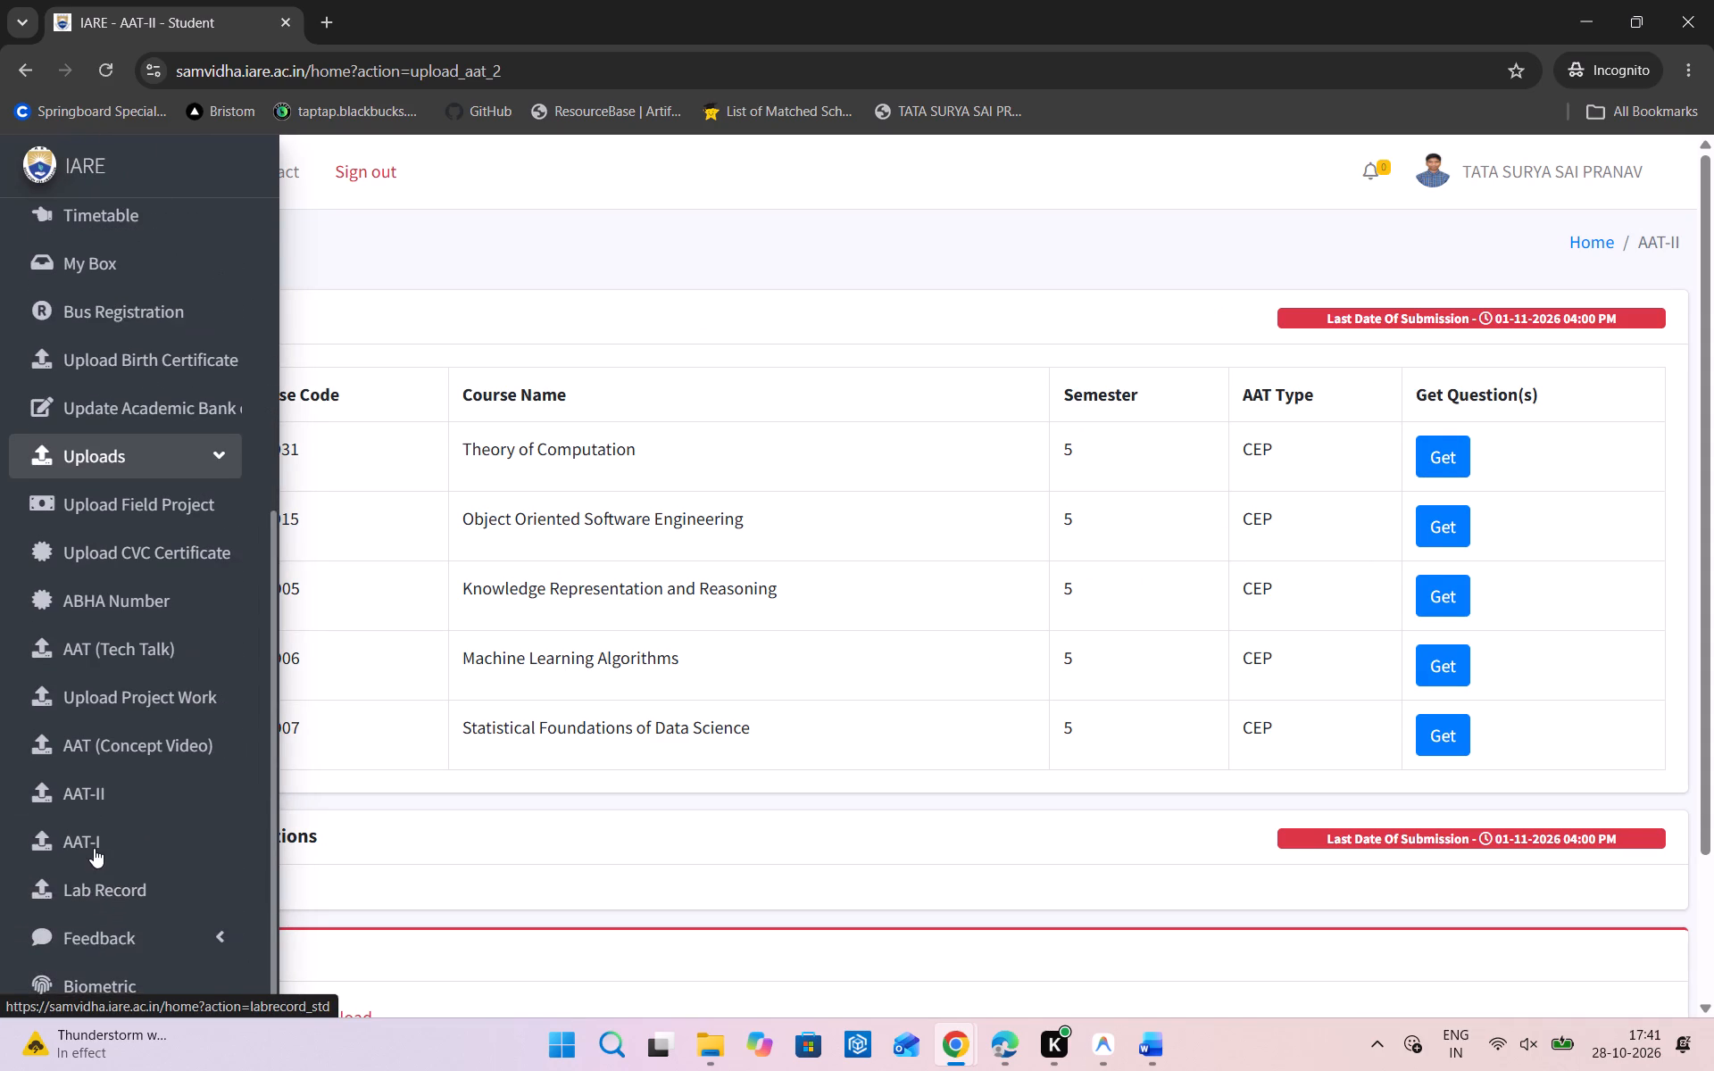
pyautogui.click(94, 848)
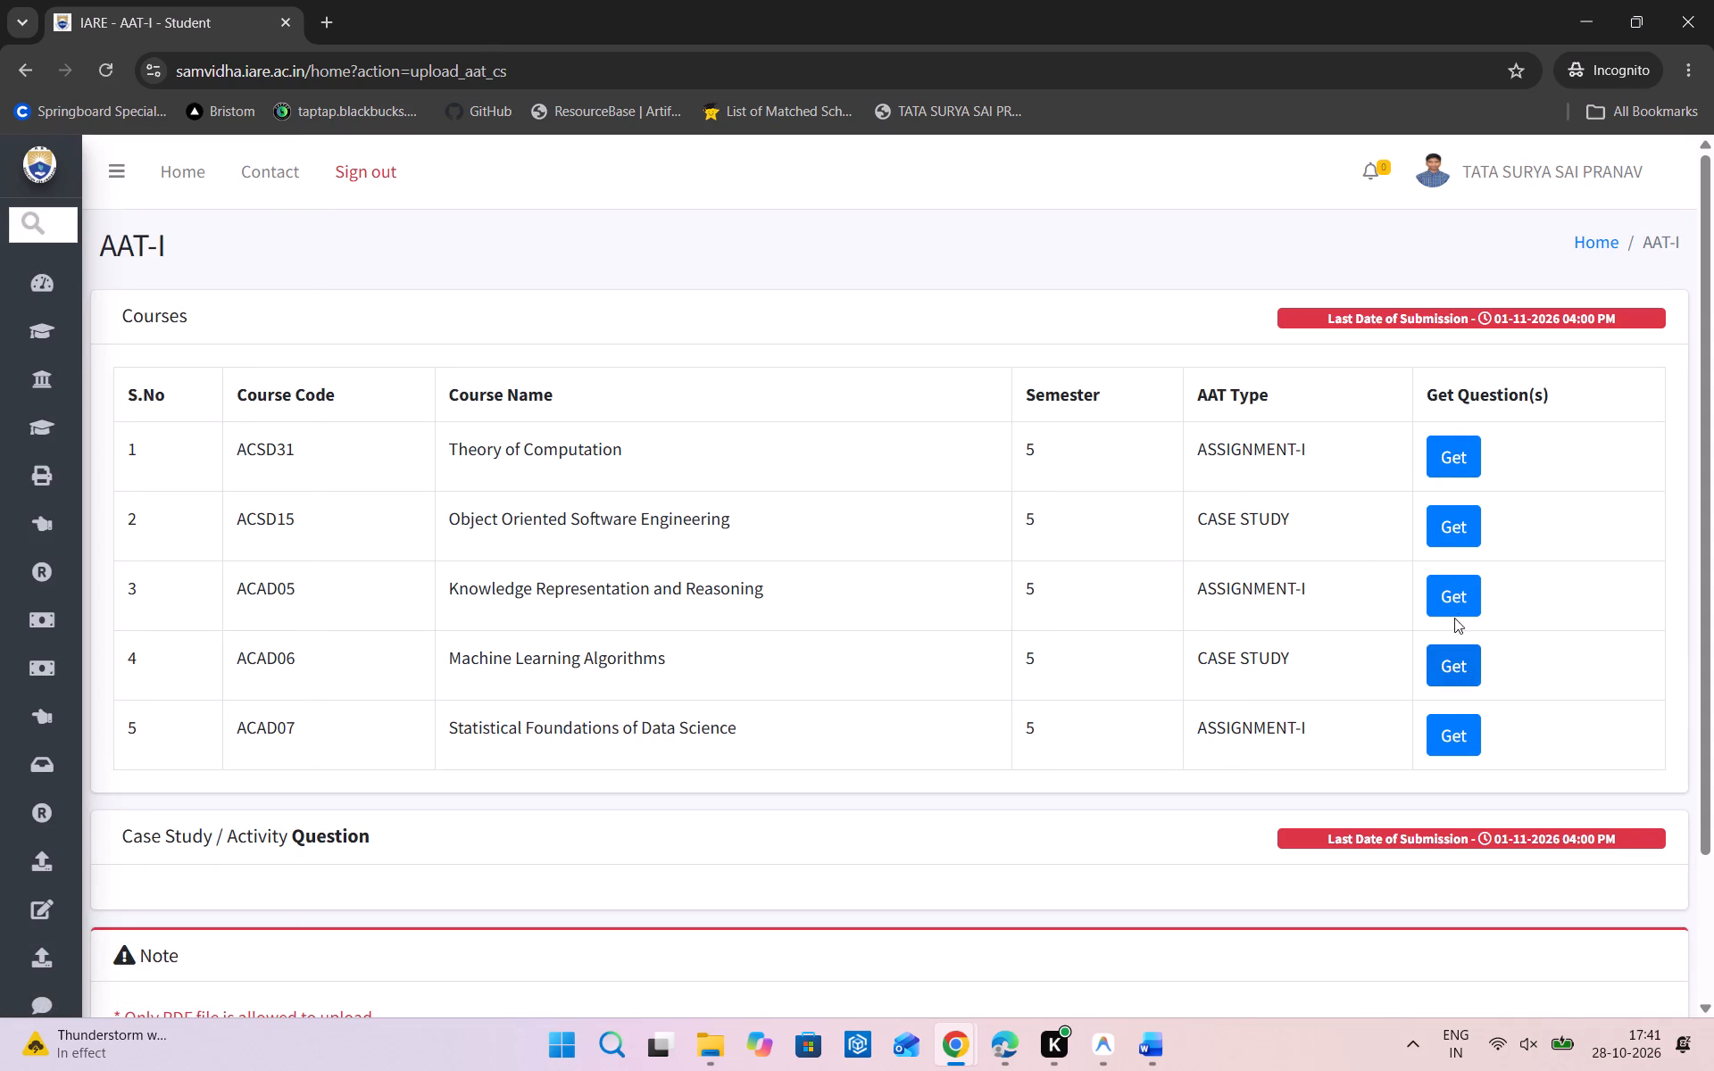
pyautogui.click(1455, 581)
pyautogui.click(878, 724)
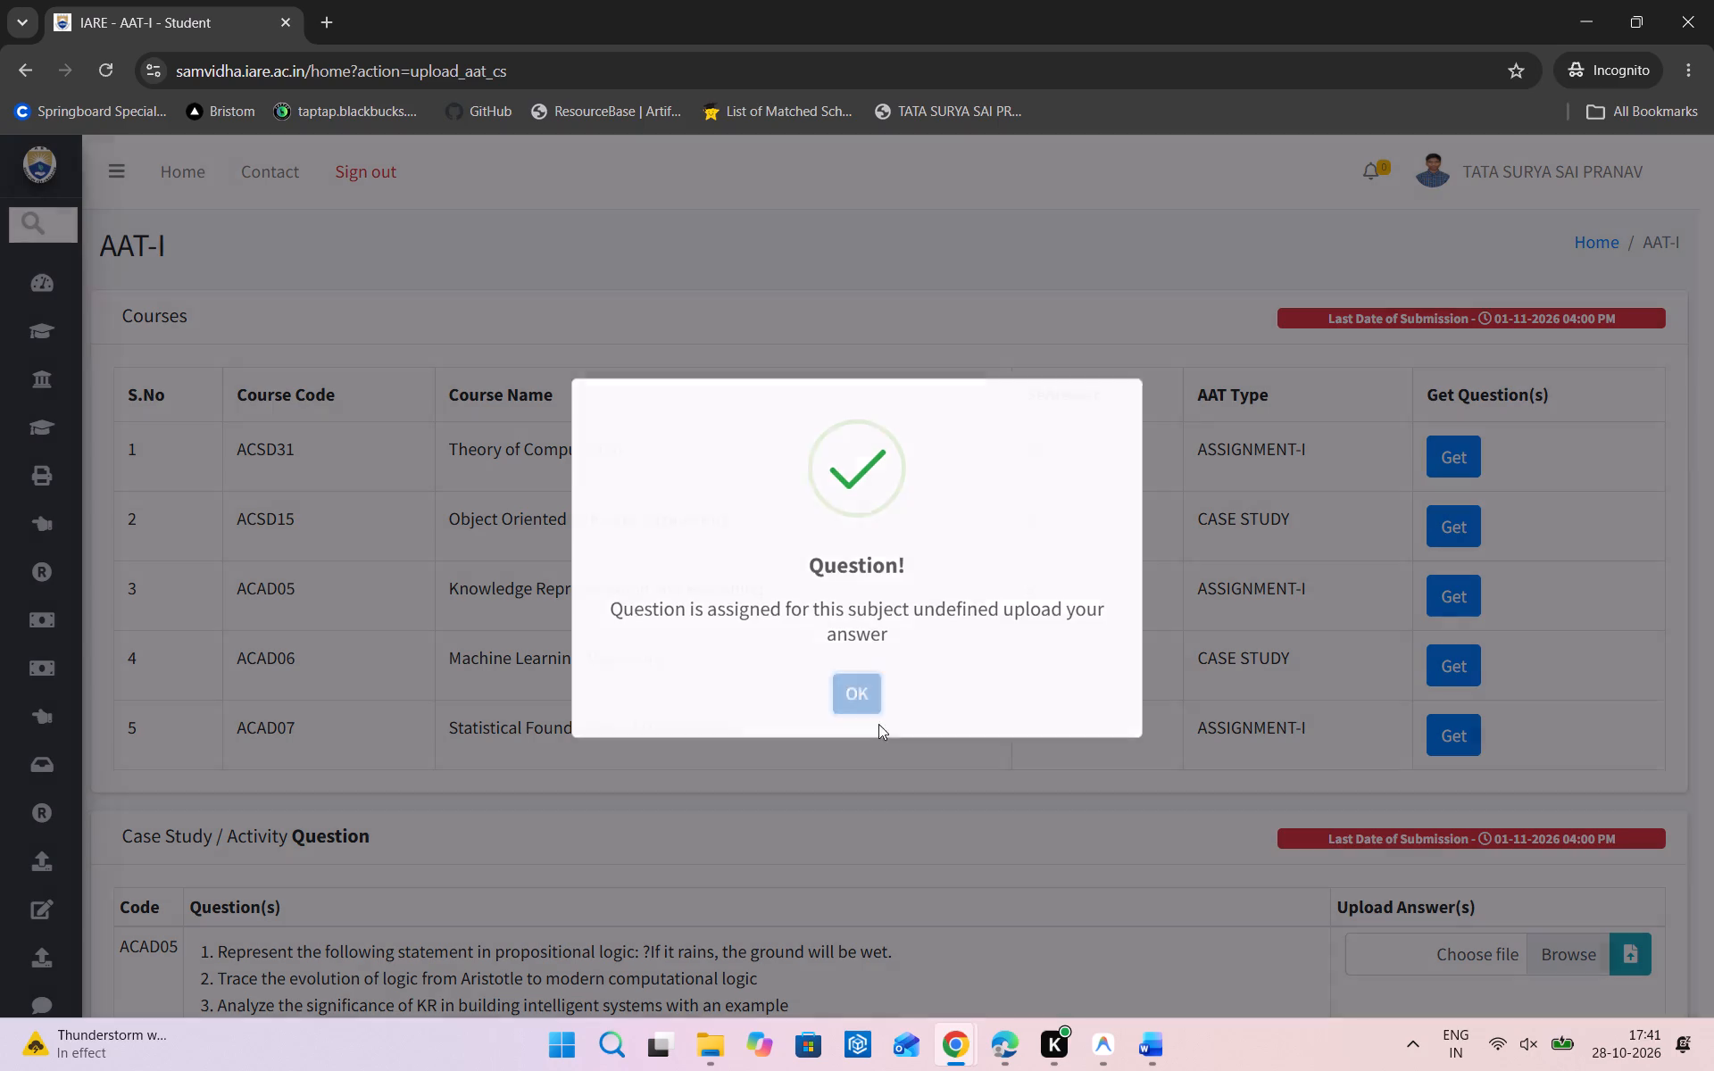
# Open the Knowledge_Representation_and_Reasoning_Assignment Word document from the Downloads folder and enable editing.
pyautogui.click(705, 1044)
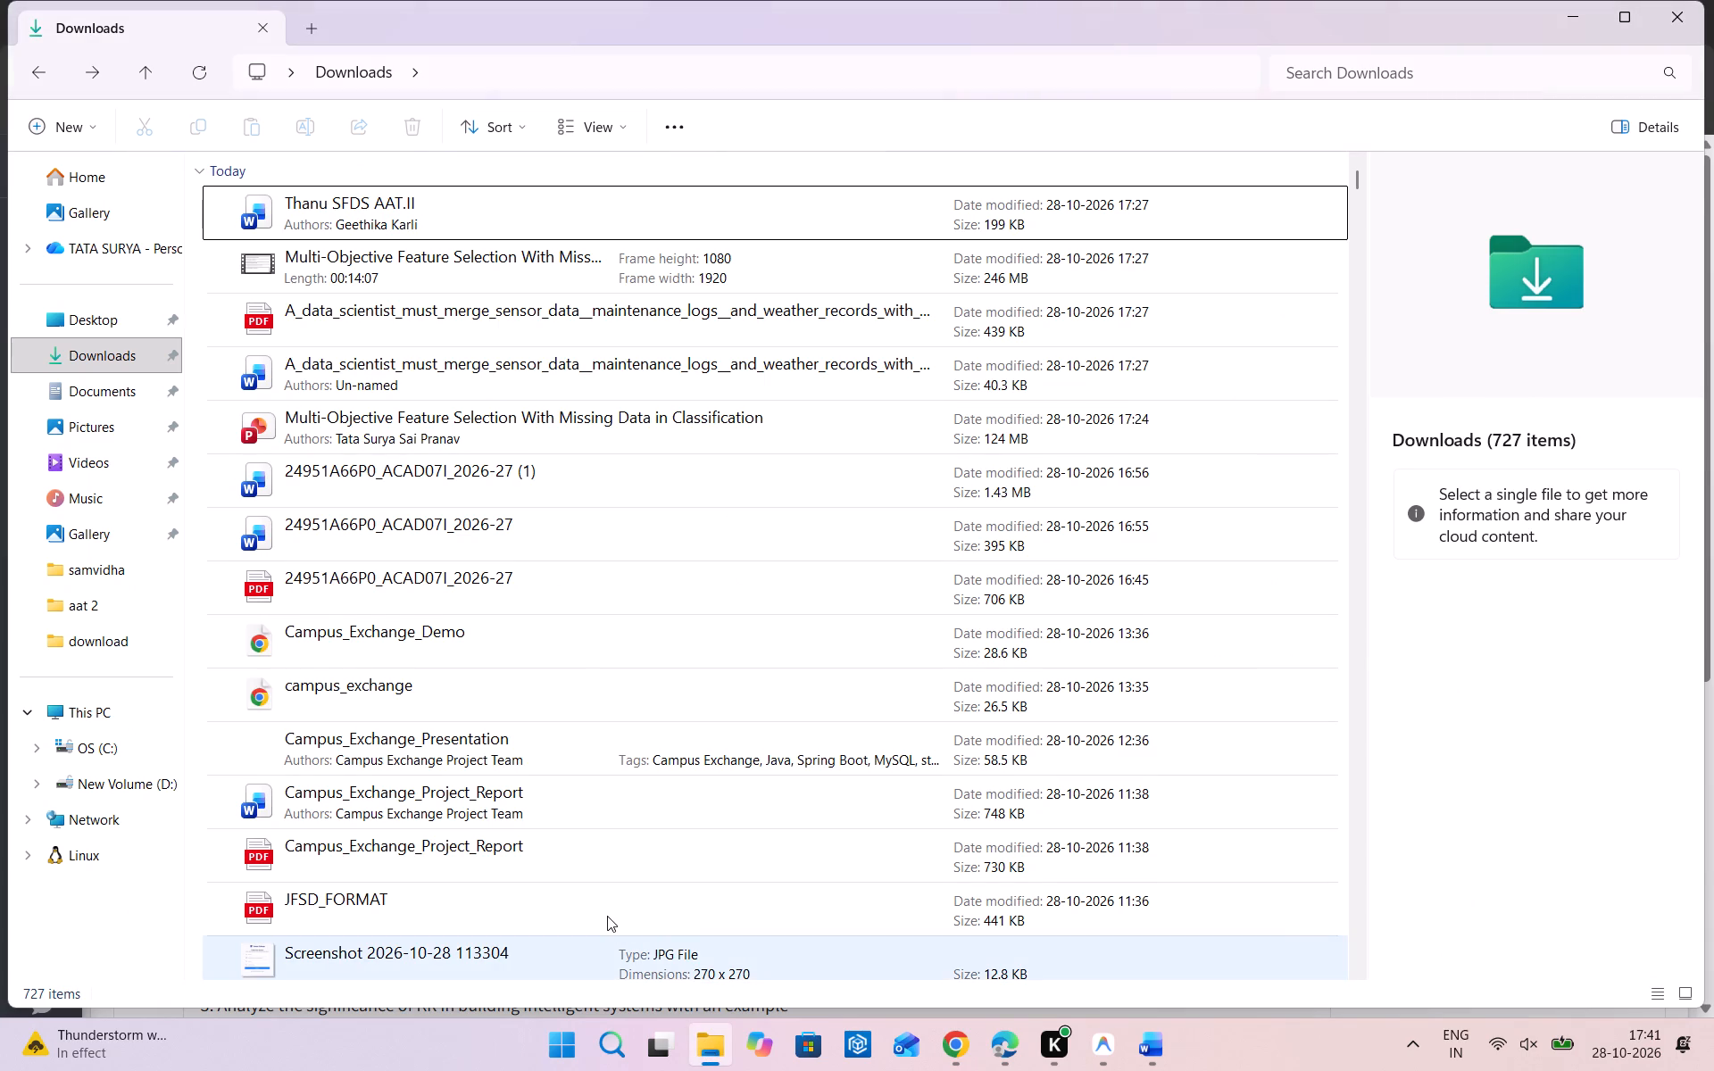
pyautogui.scroll(-5, 607, 916)
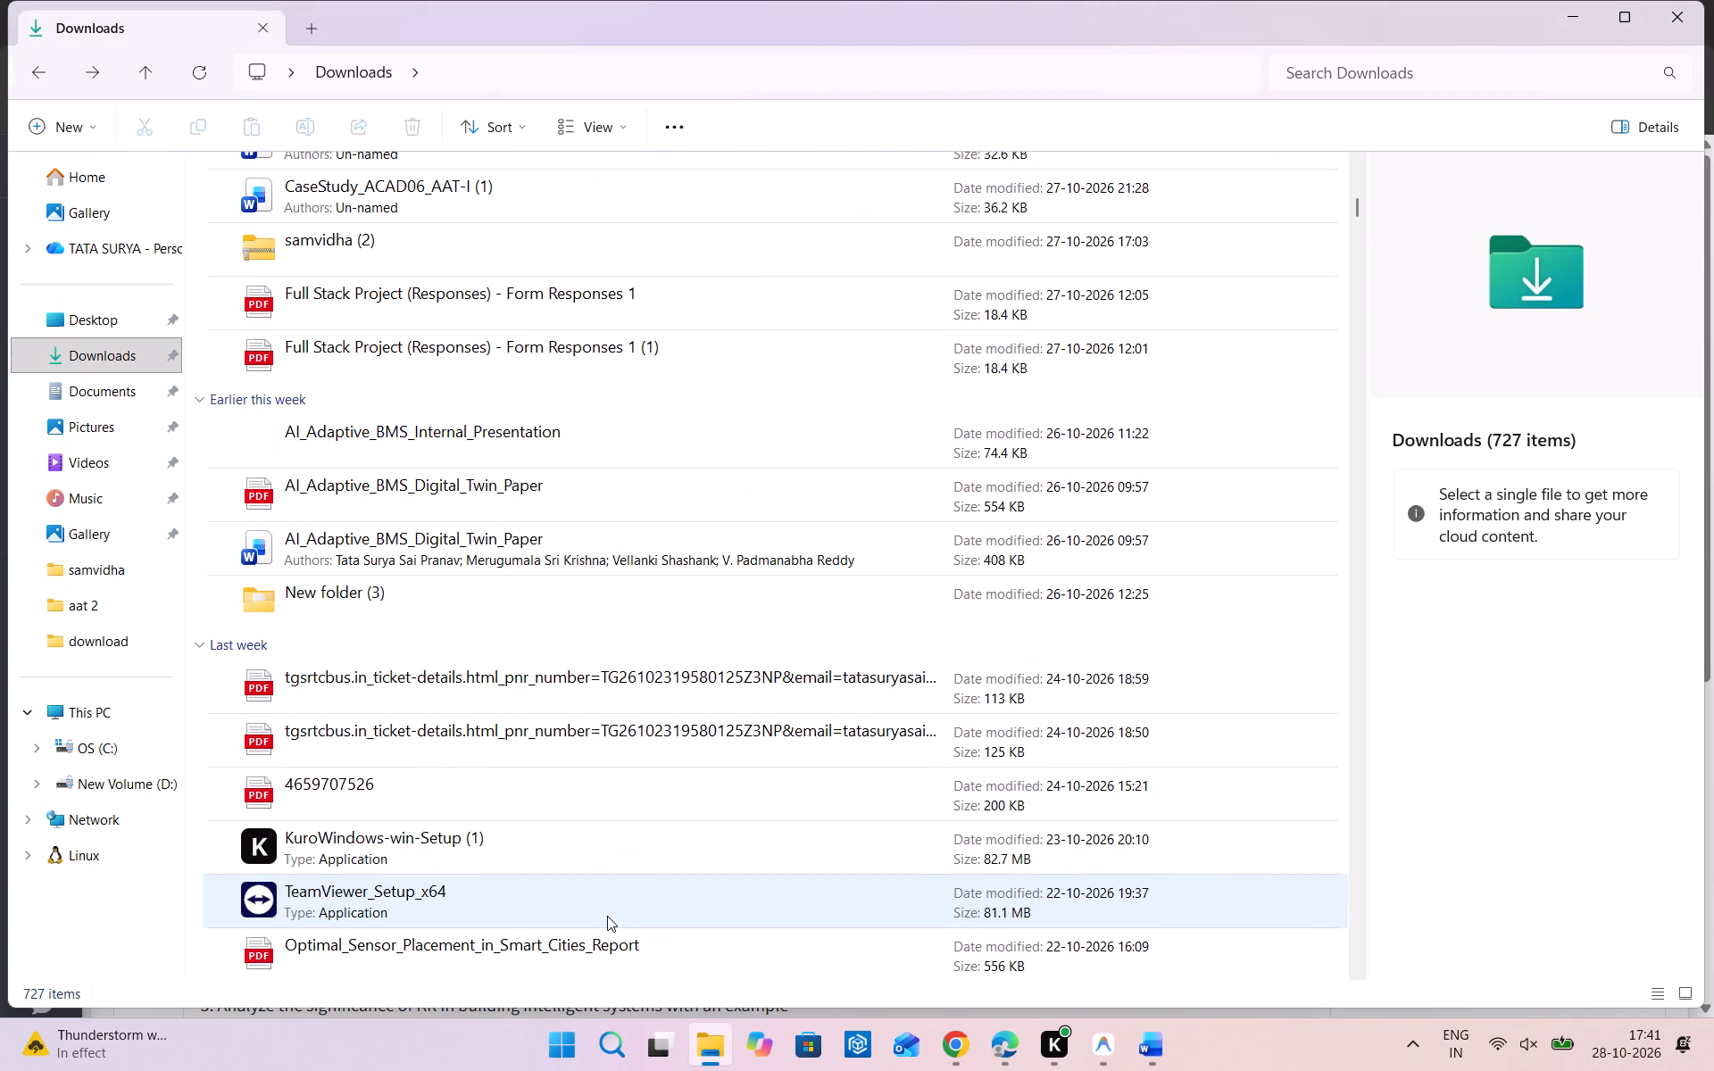
pyautogui.scroll(-3, 607, 916)
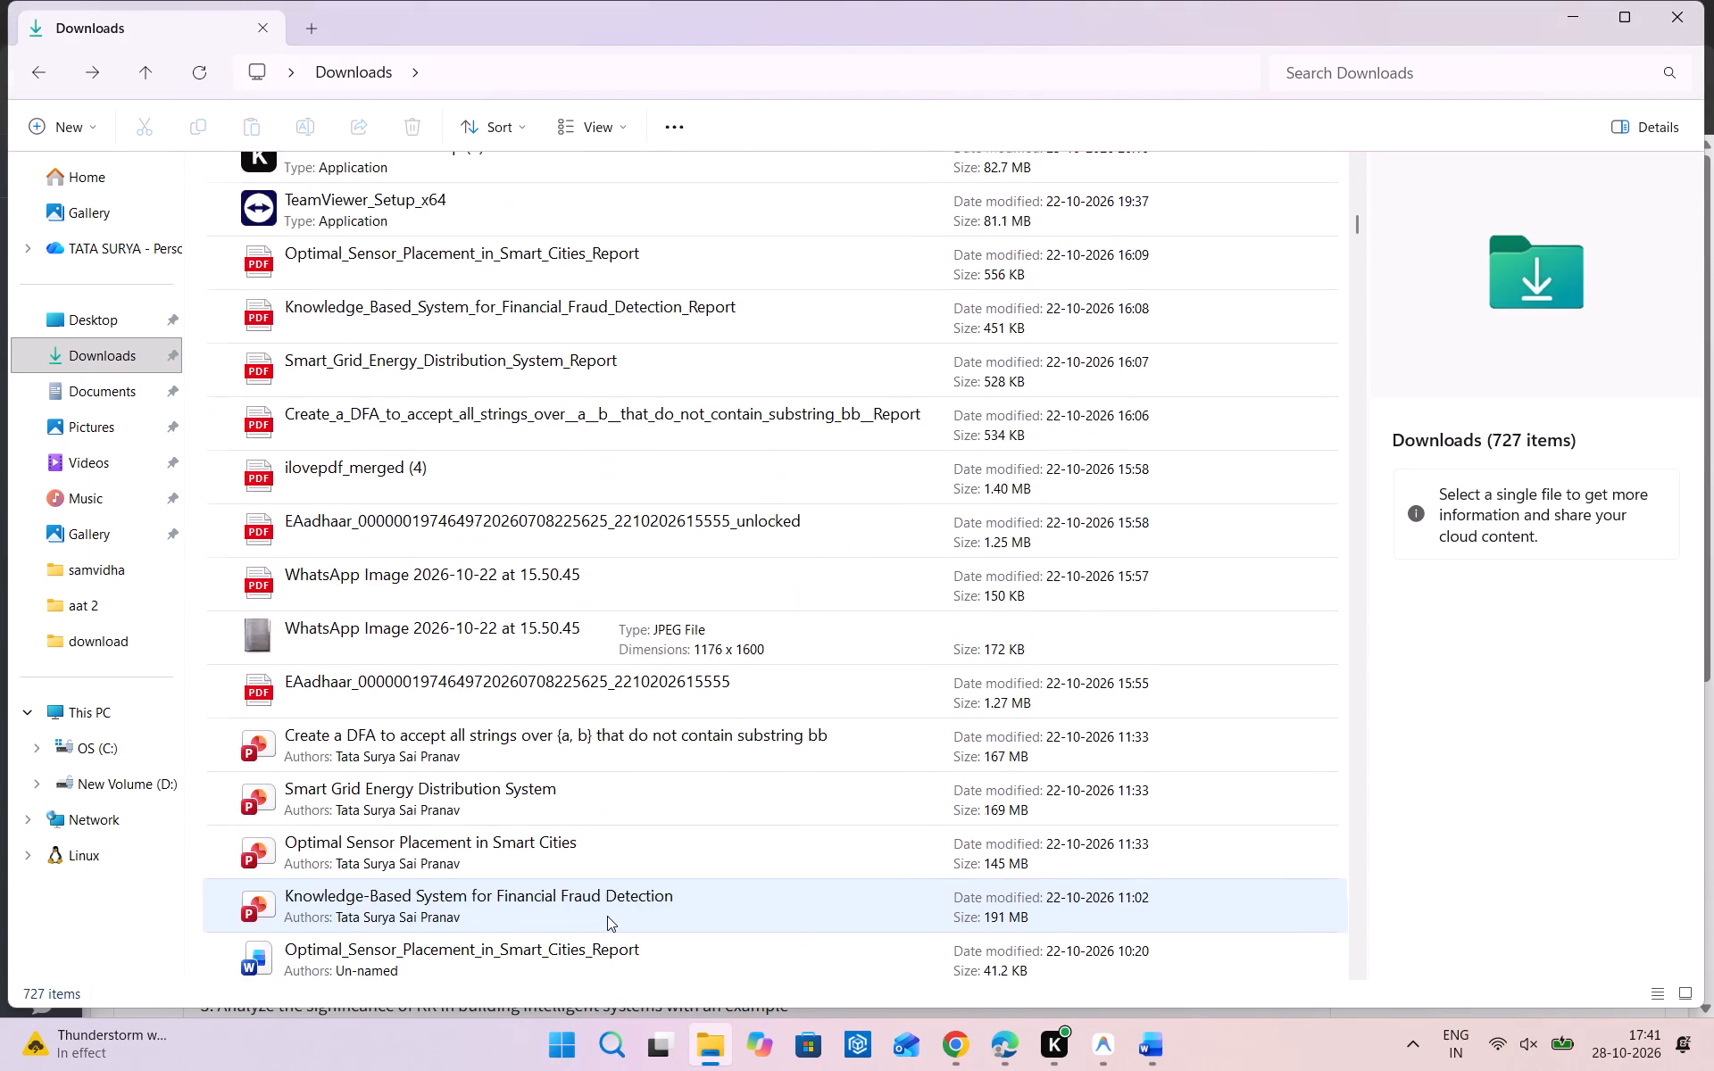
pyautogui.scroll(-2, 607, 916)
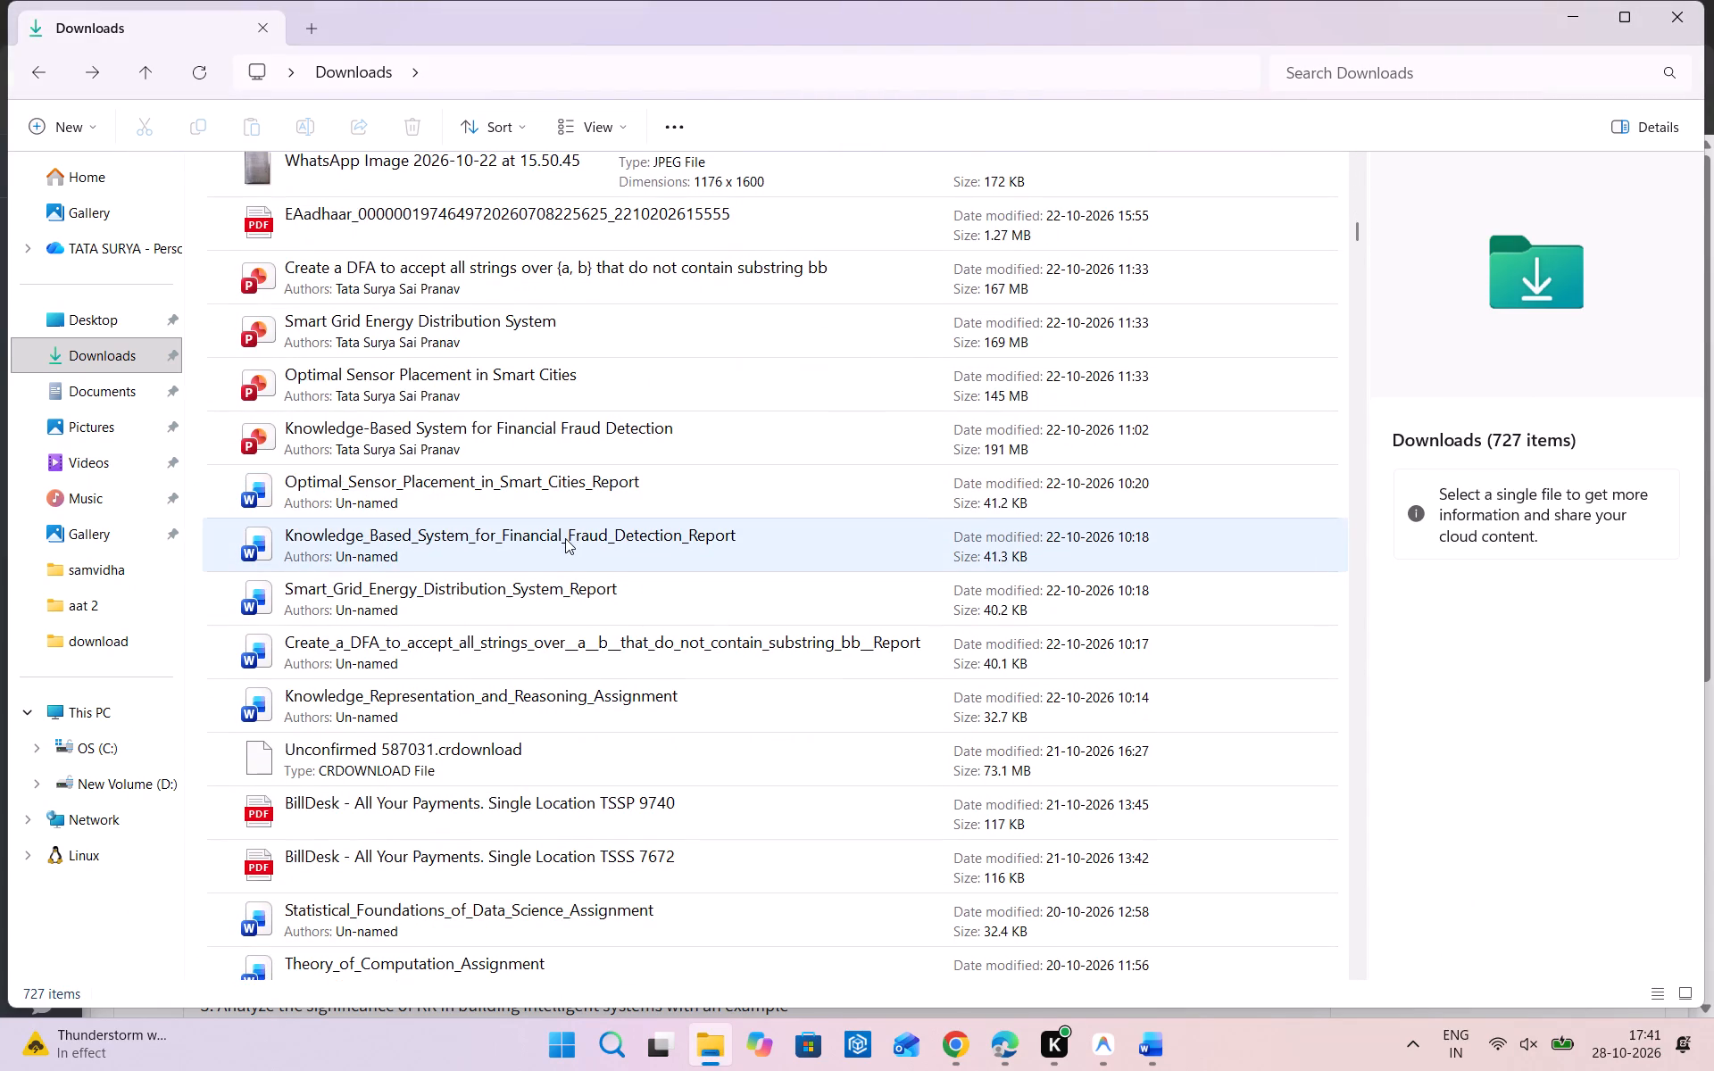
pyautogui.scroll(-1, 565, 538)
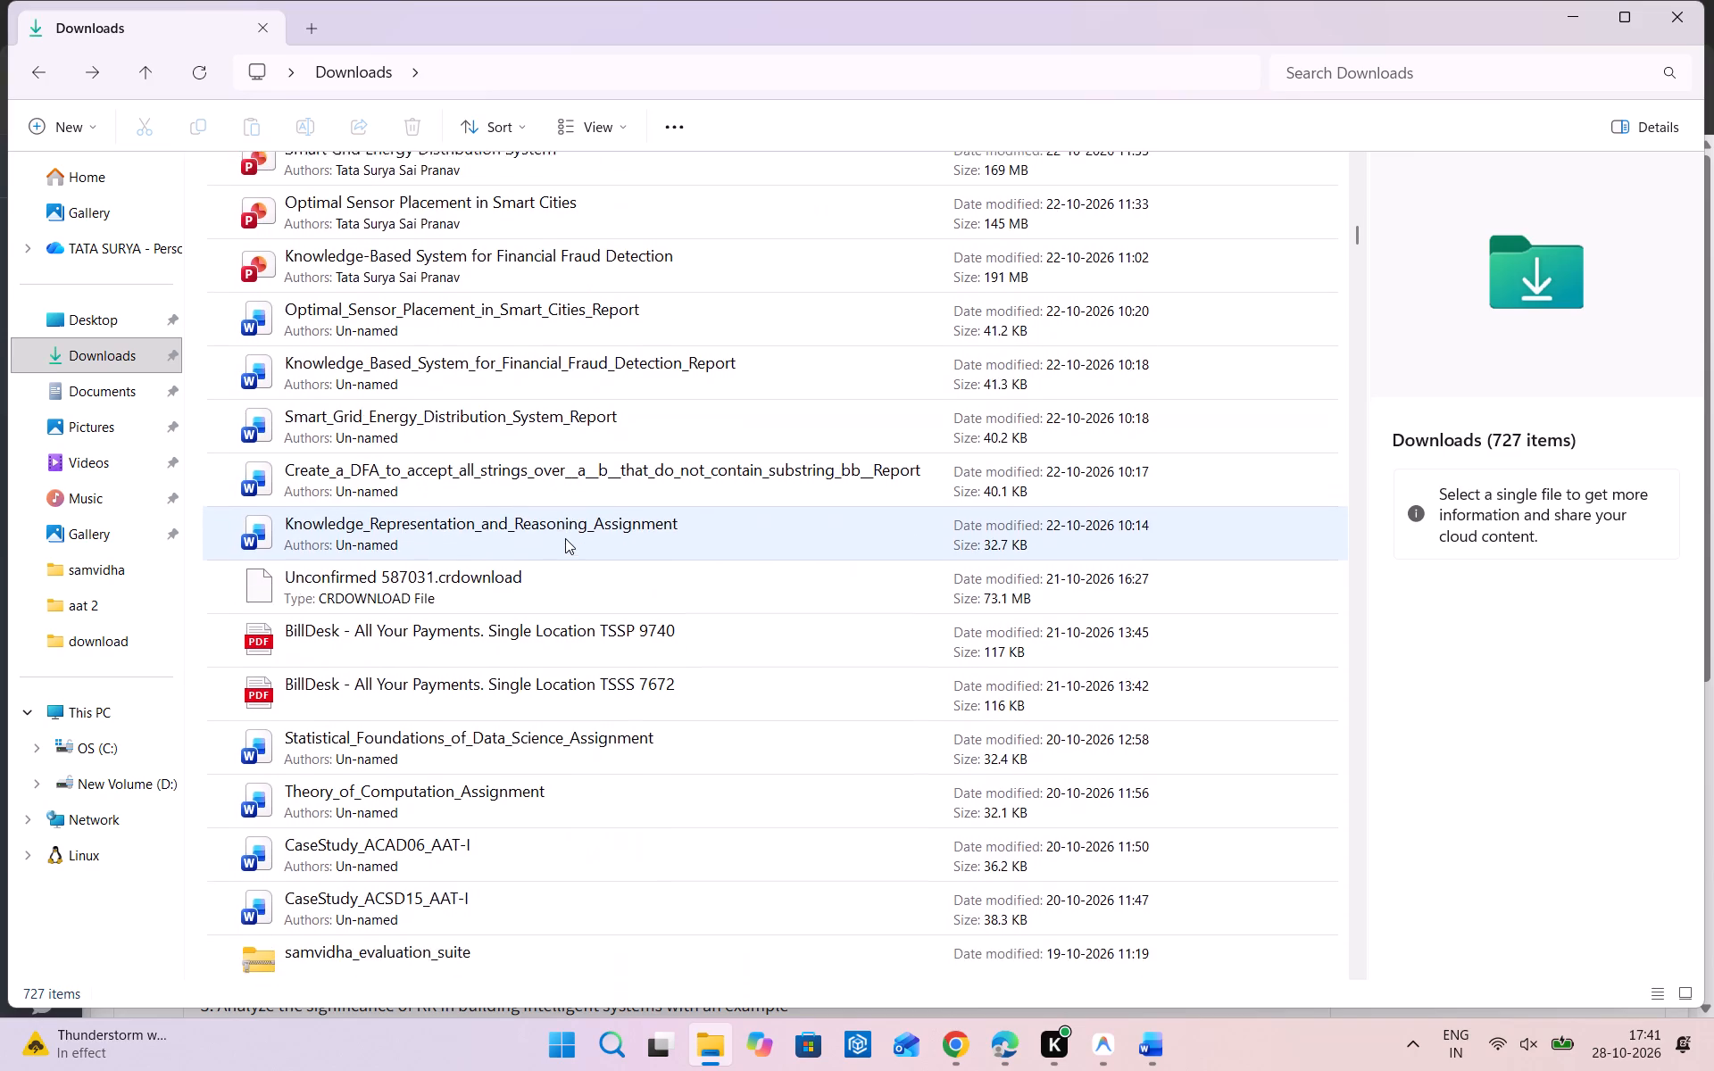
pyautogui.scroll(-1, 565, 538)
pyautogui.scroll(1, 565, 538)
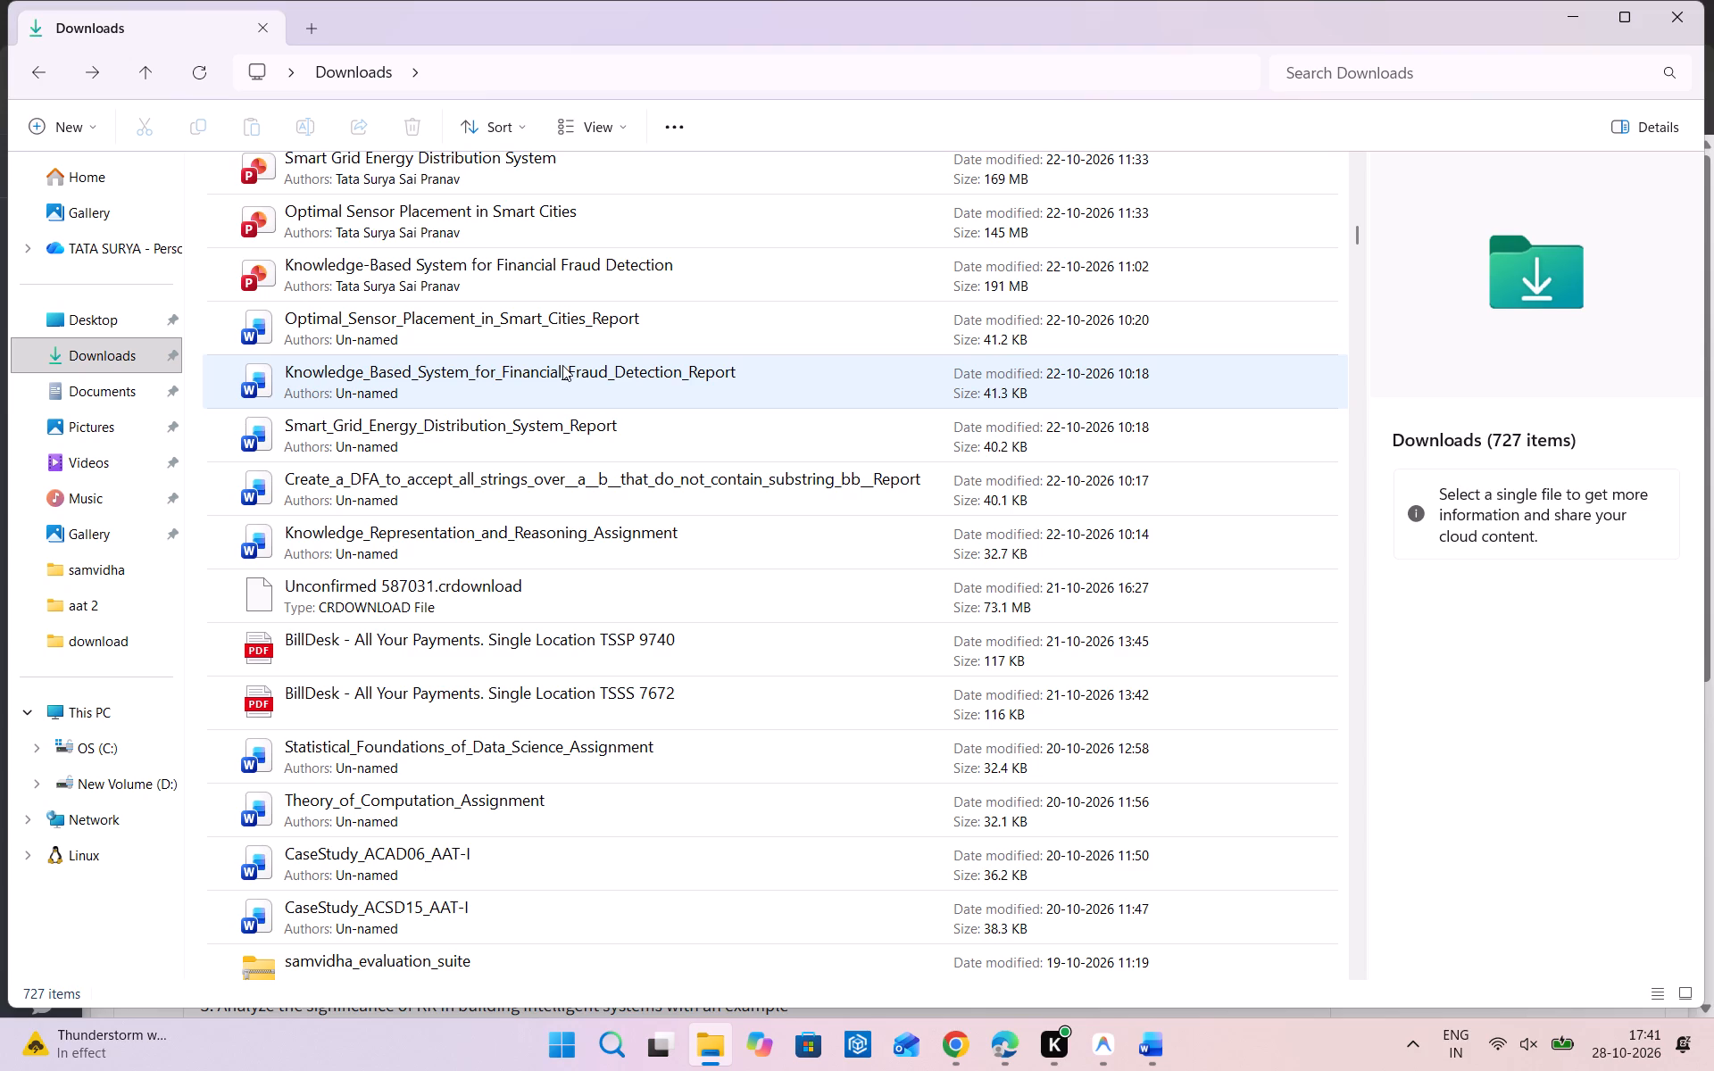
pyautogui.doubleClick(591, 526)
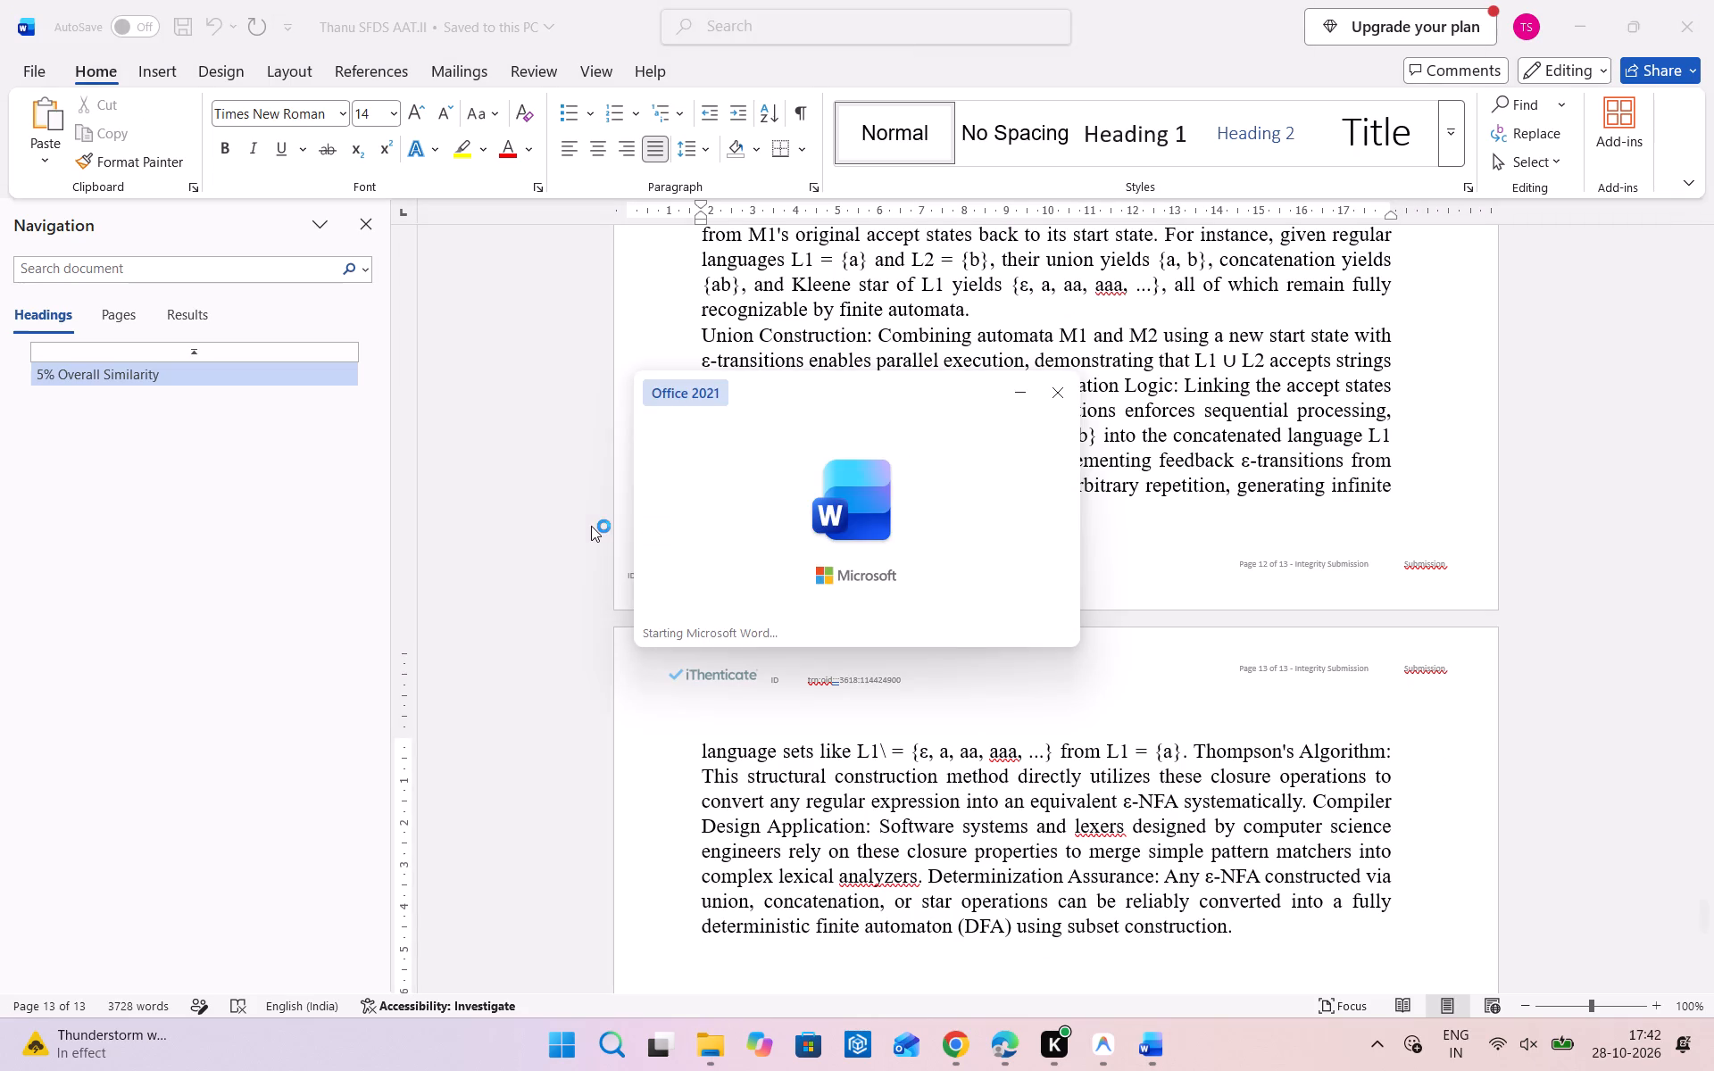
pyautogui.click(919, 111)
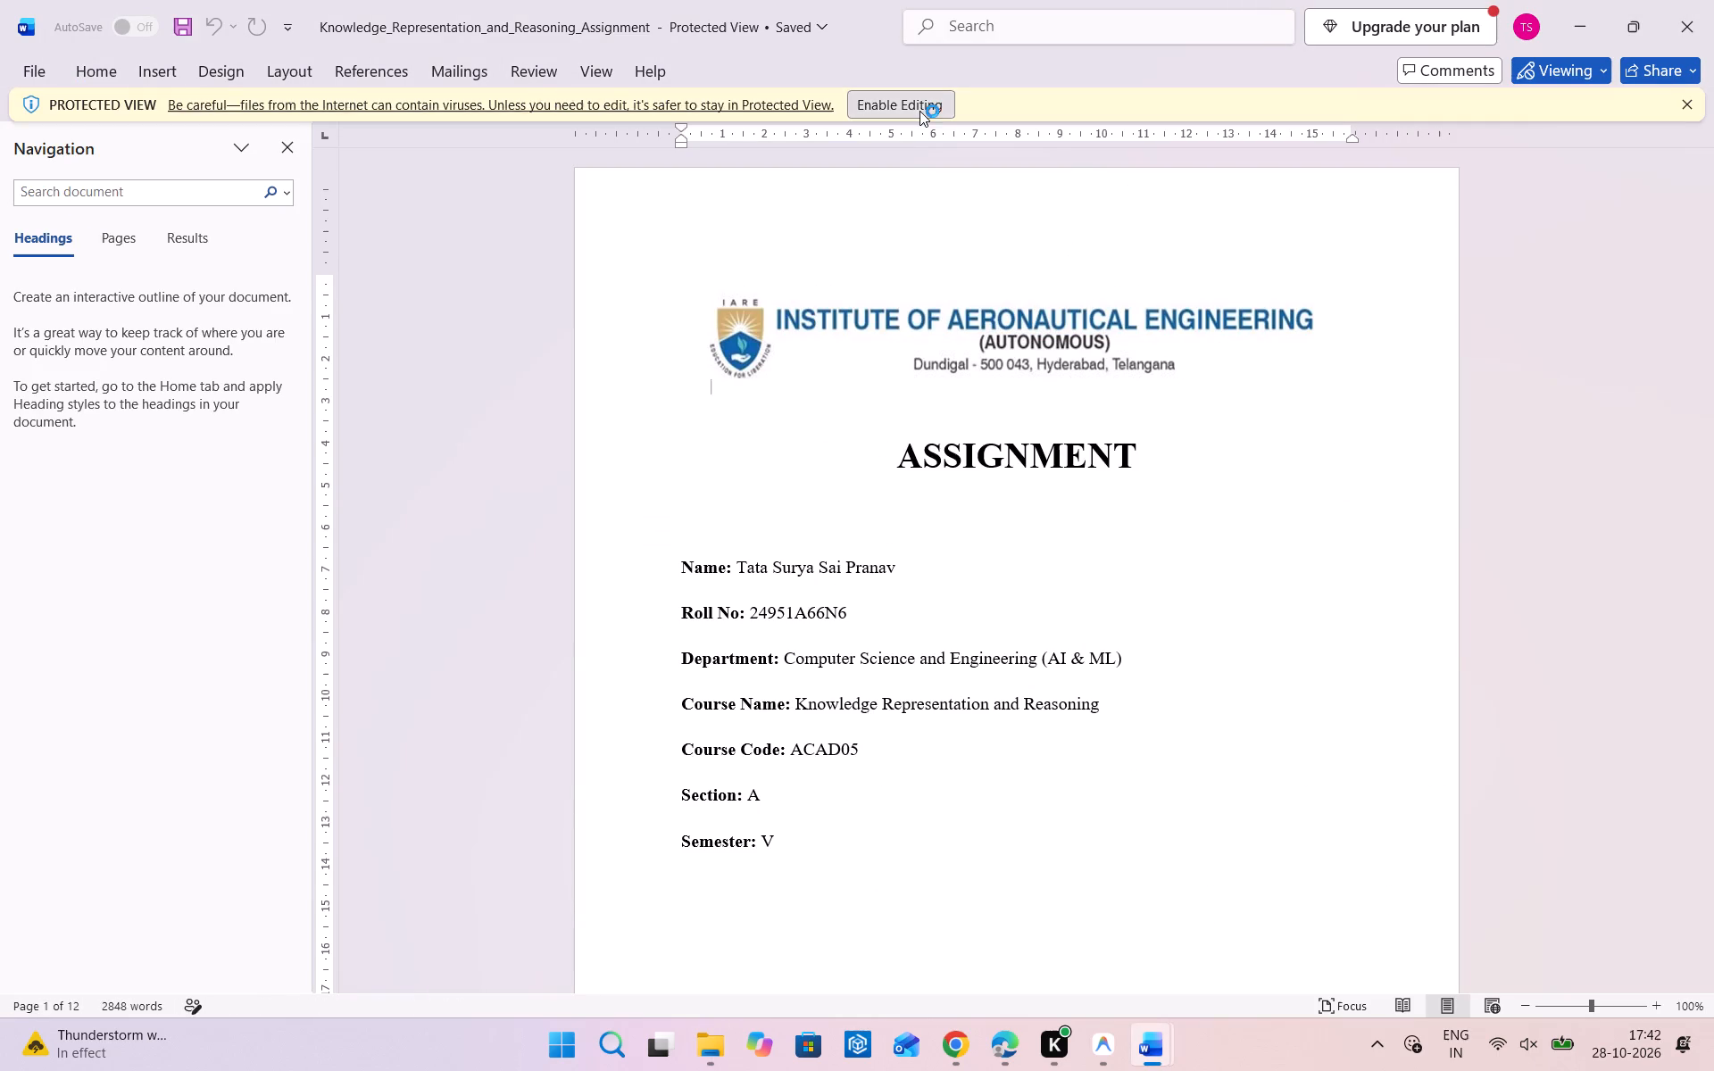
pyautogui.scroll(-12, 865, 521)
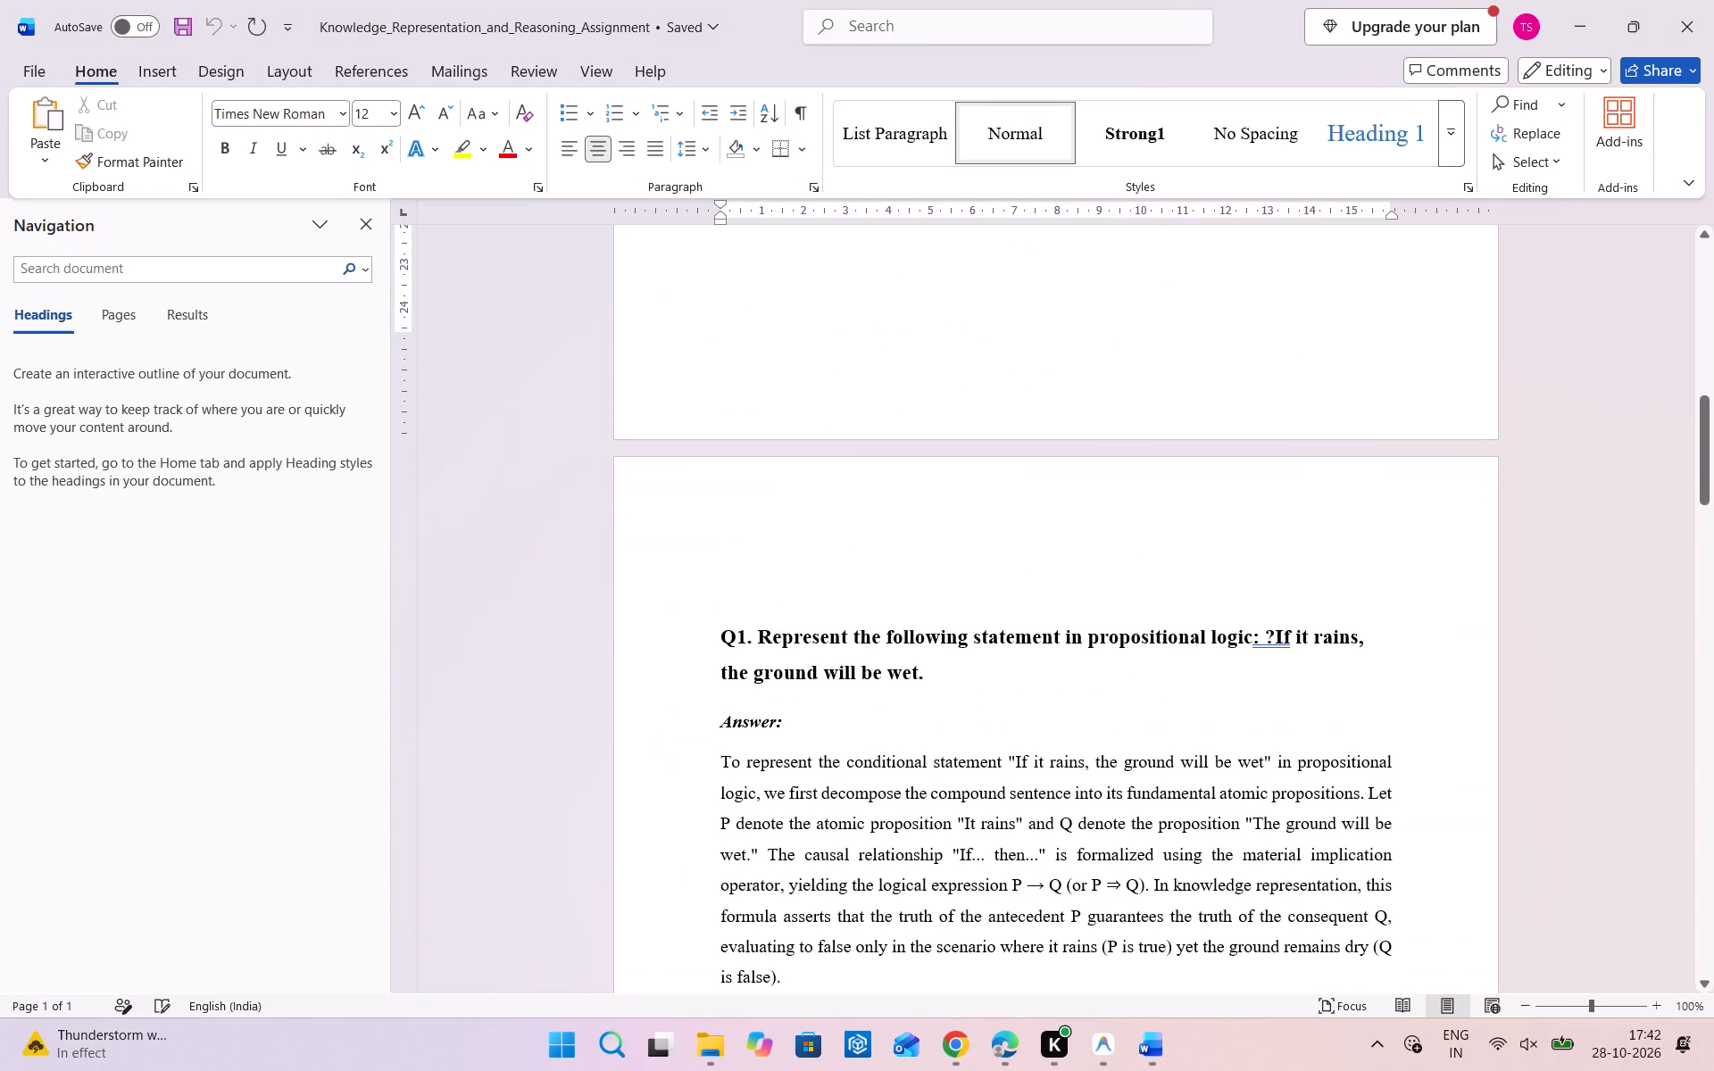
pyautogui.moveTo(708, 623); pyautogui.dragTo(788, 1070)
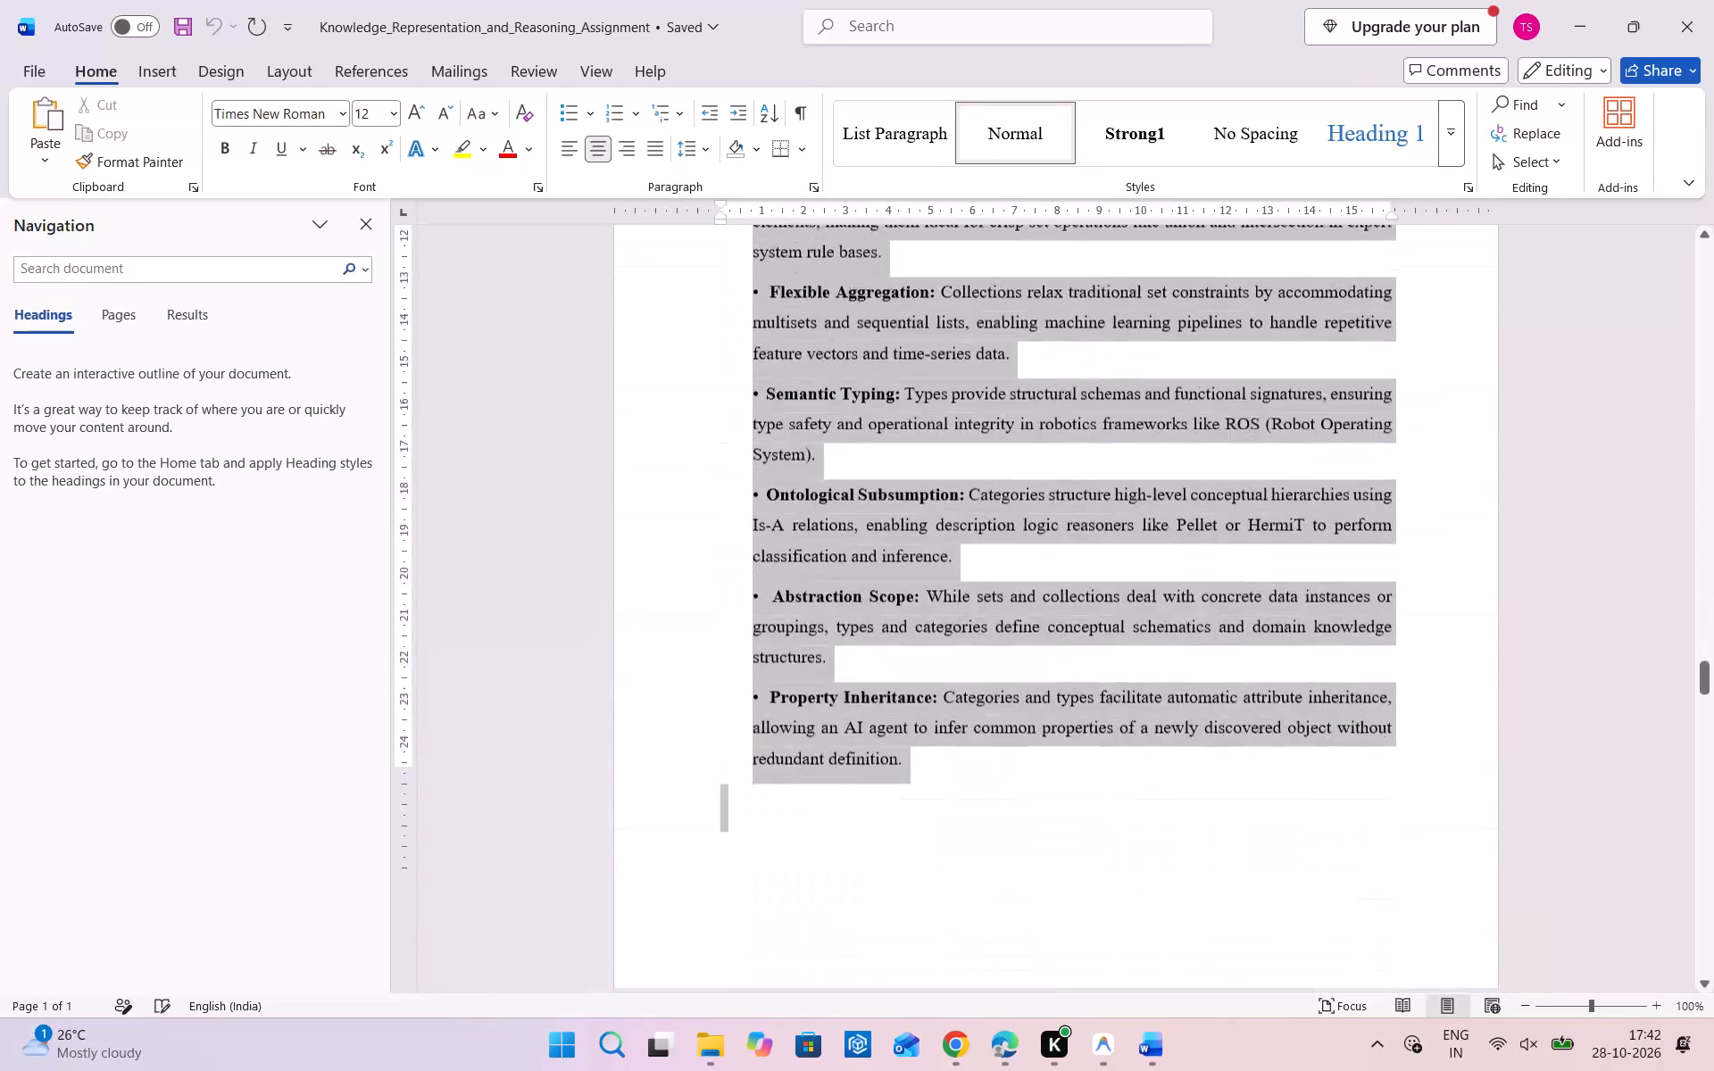
pyautogui.moveTo(788, 1070); pyautogui.dragTo(789, 1070)
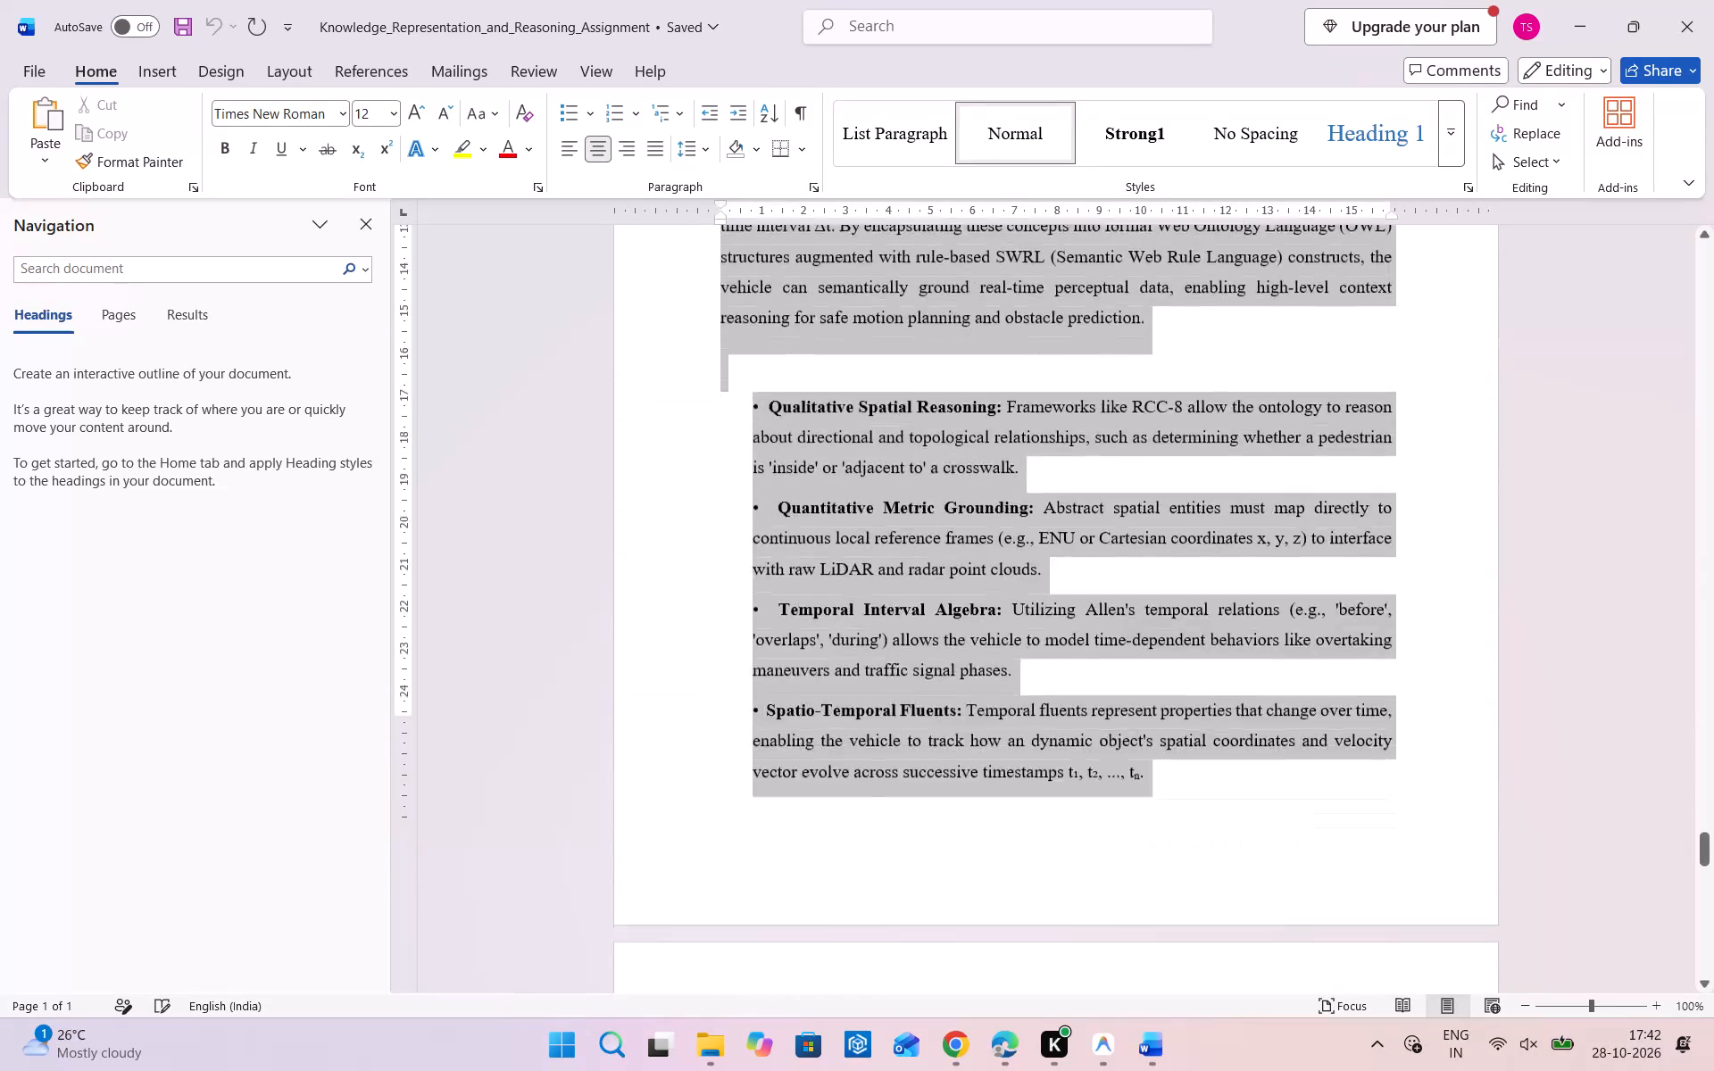
pyautogui.moveTo(789, 1070); pyautogui.dragTo(1038, 307)
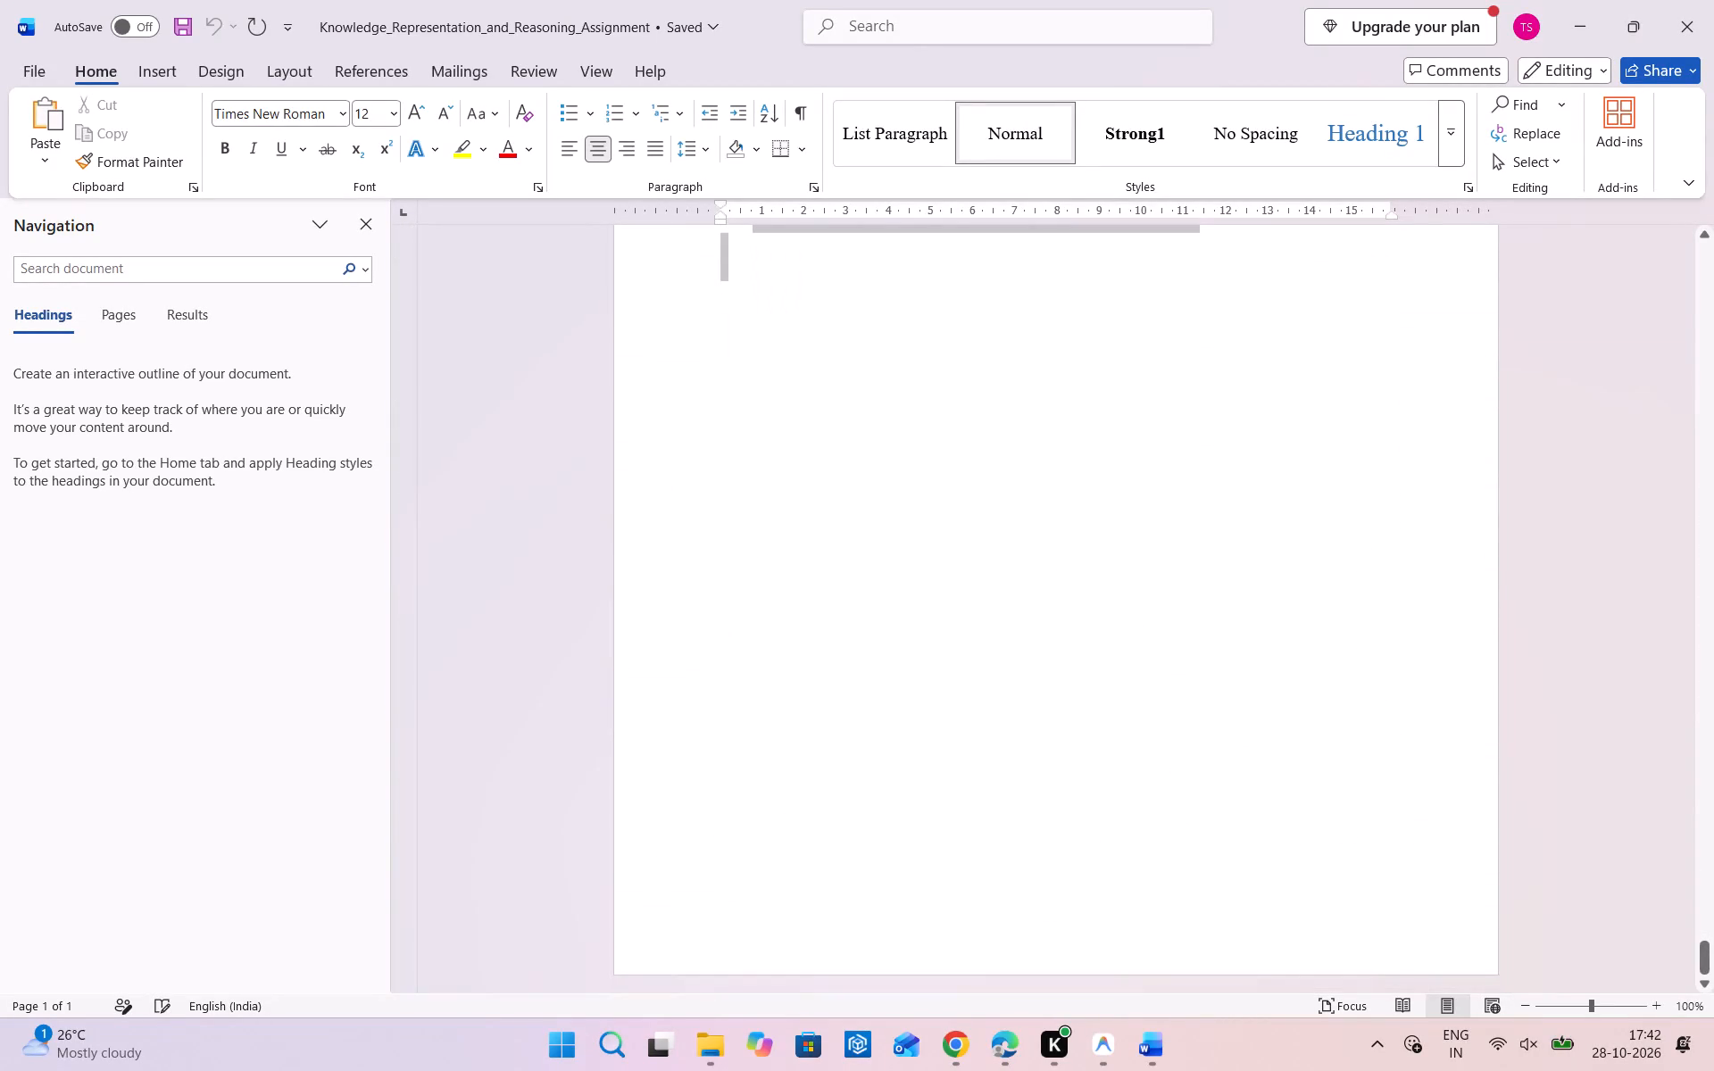
pyautogui.moveTo(1038, 307); pyautogui.dragTo(1202, 234)
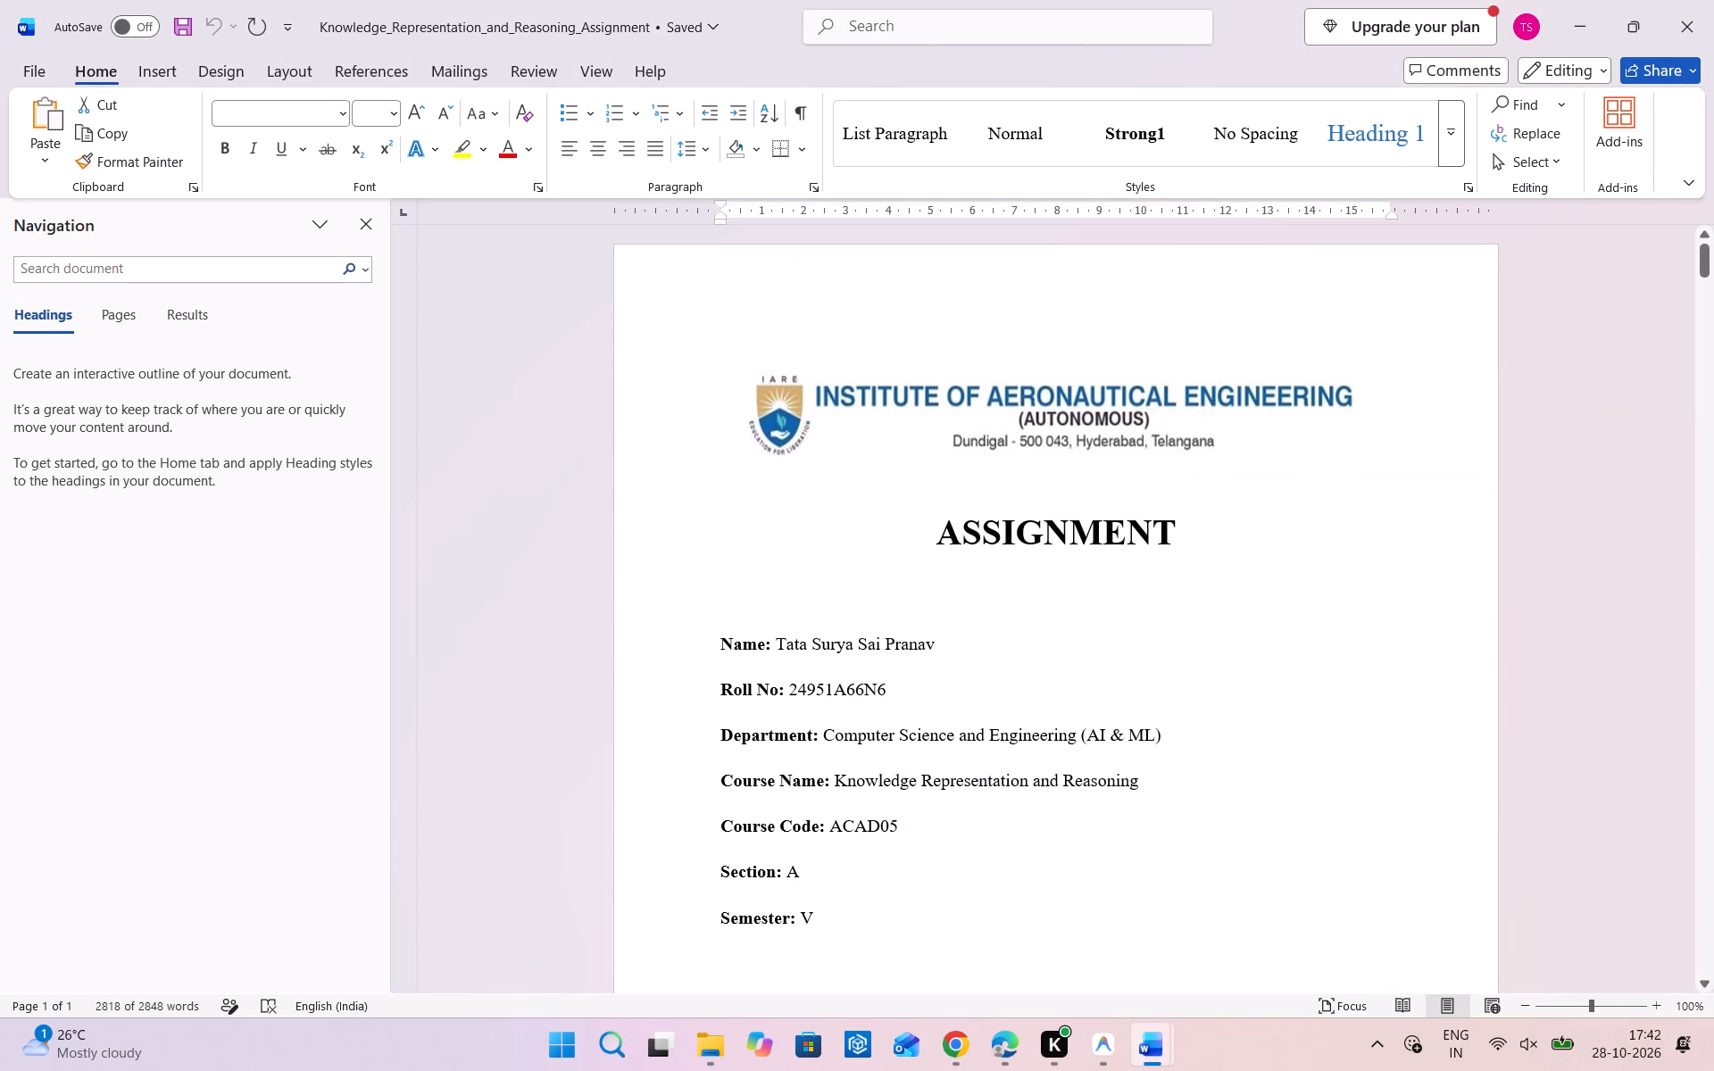
pyautogui.hotkey('alt', 'Tab')
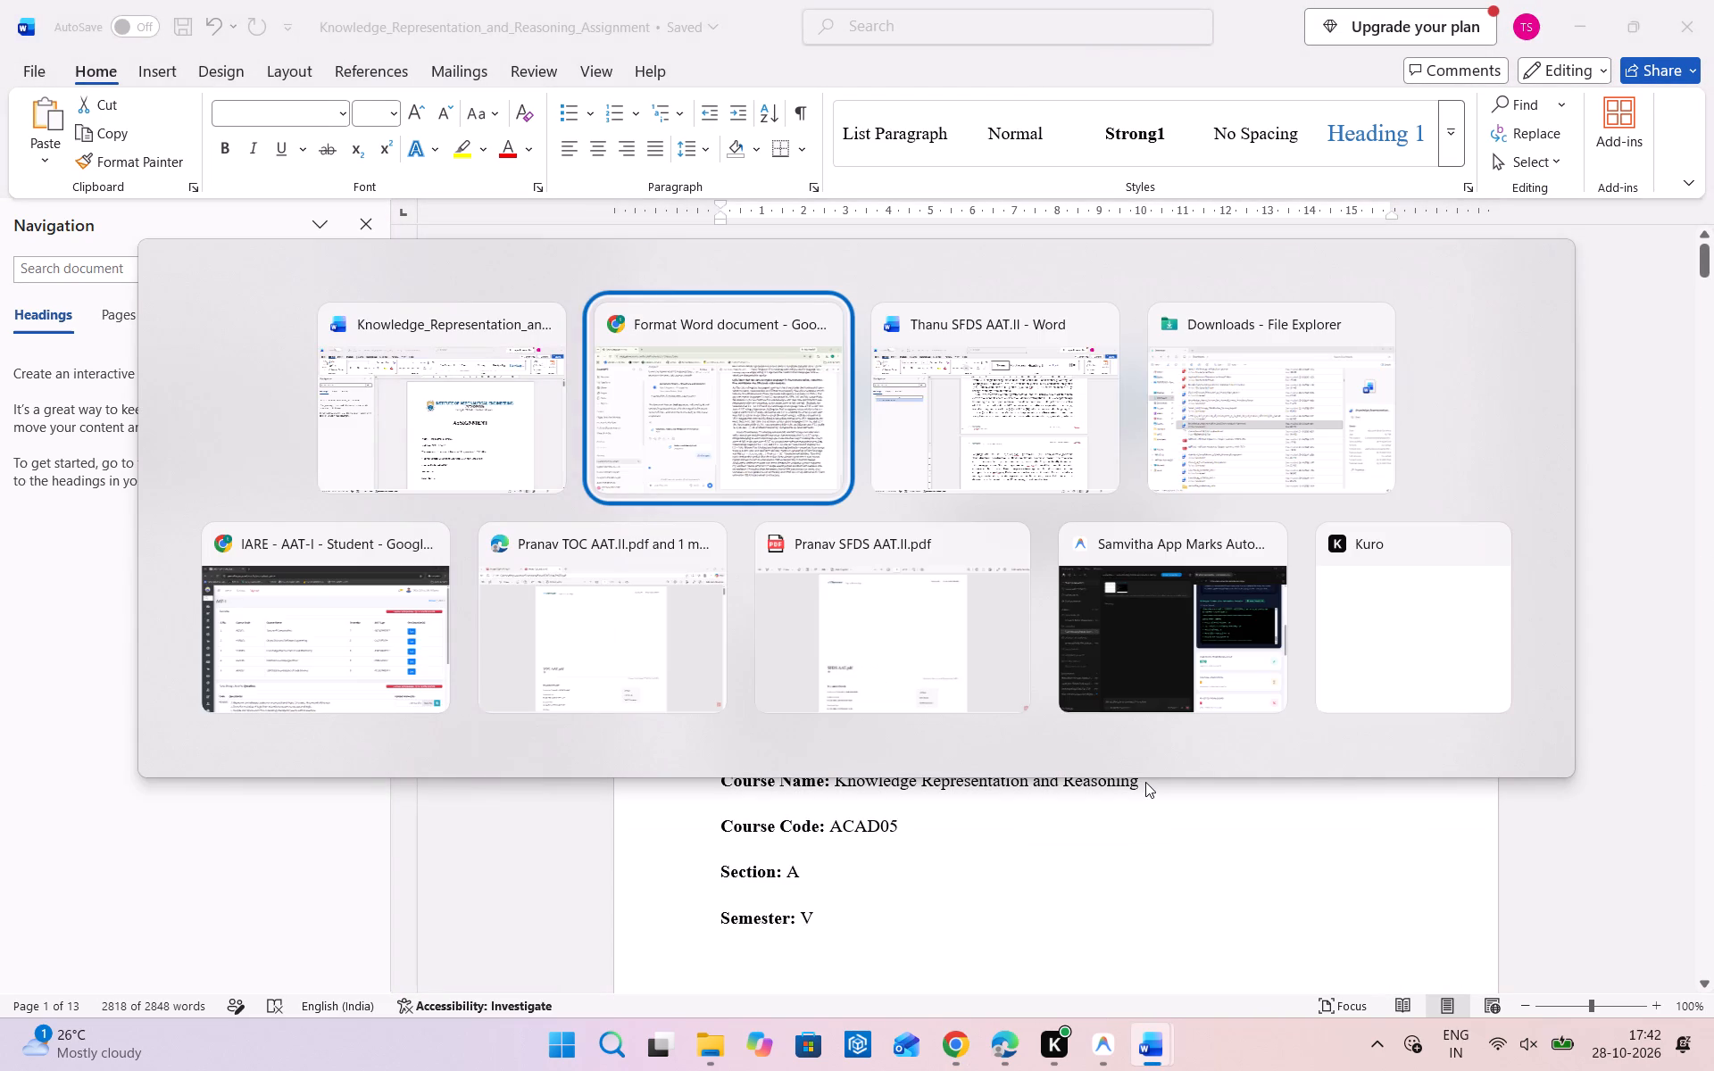
# In the SFDS AAT.II report in Word, change the cover page title to "KRR AAT.pdf".
pyautogui.hotkey('alt', 'Tab')
pyautogui.scroll(20, 843, 665)
pyautogui.scroll(20, 843, 665)
pyautogui.scroll(20, 843, 665)
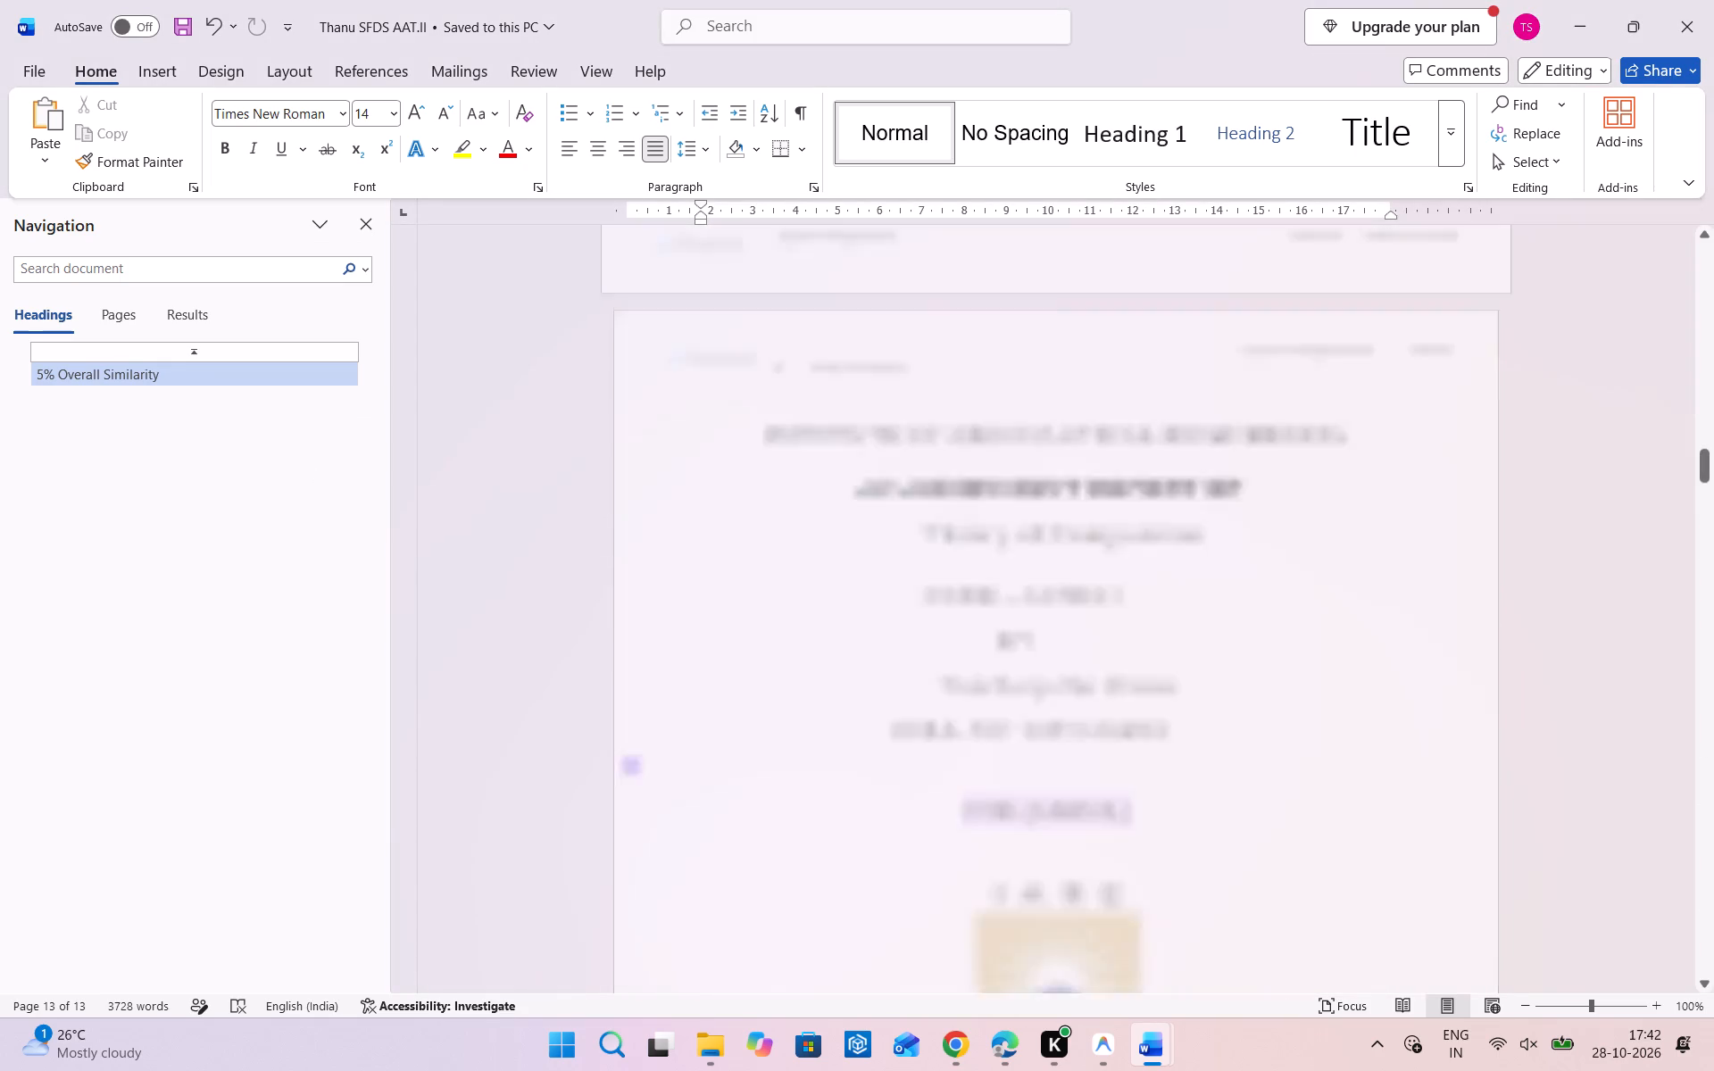
pyautogui.scroll(20, 843, 665)
pyautogui.scroll(20, 843, 665)
pyautogui.scroll(20, 843, 665)
pyautogui.scroll(-1, 843, 665)
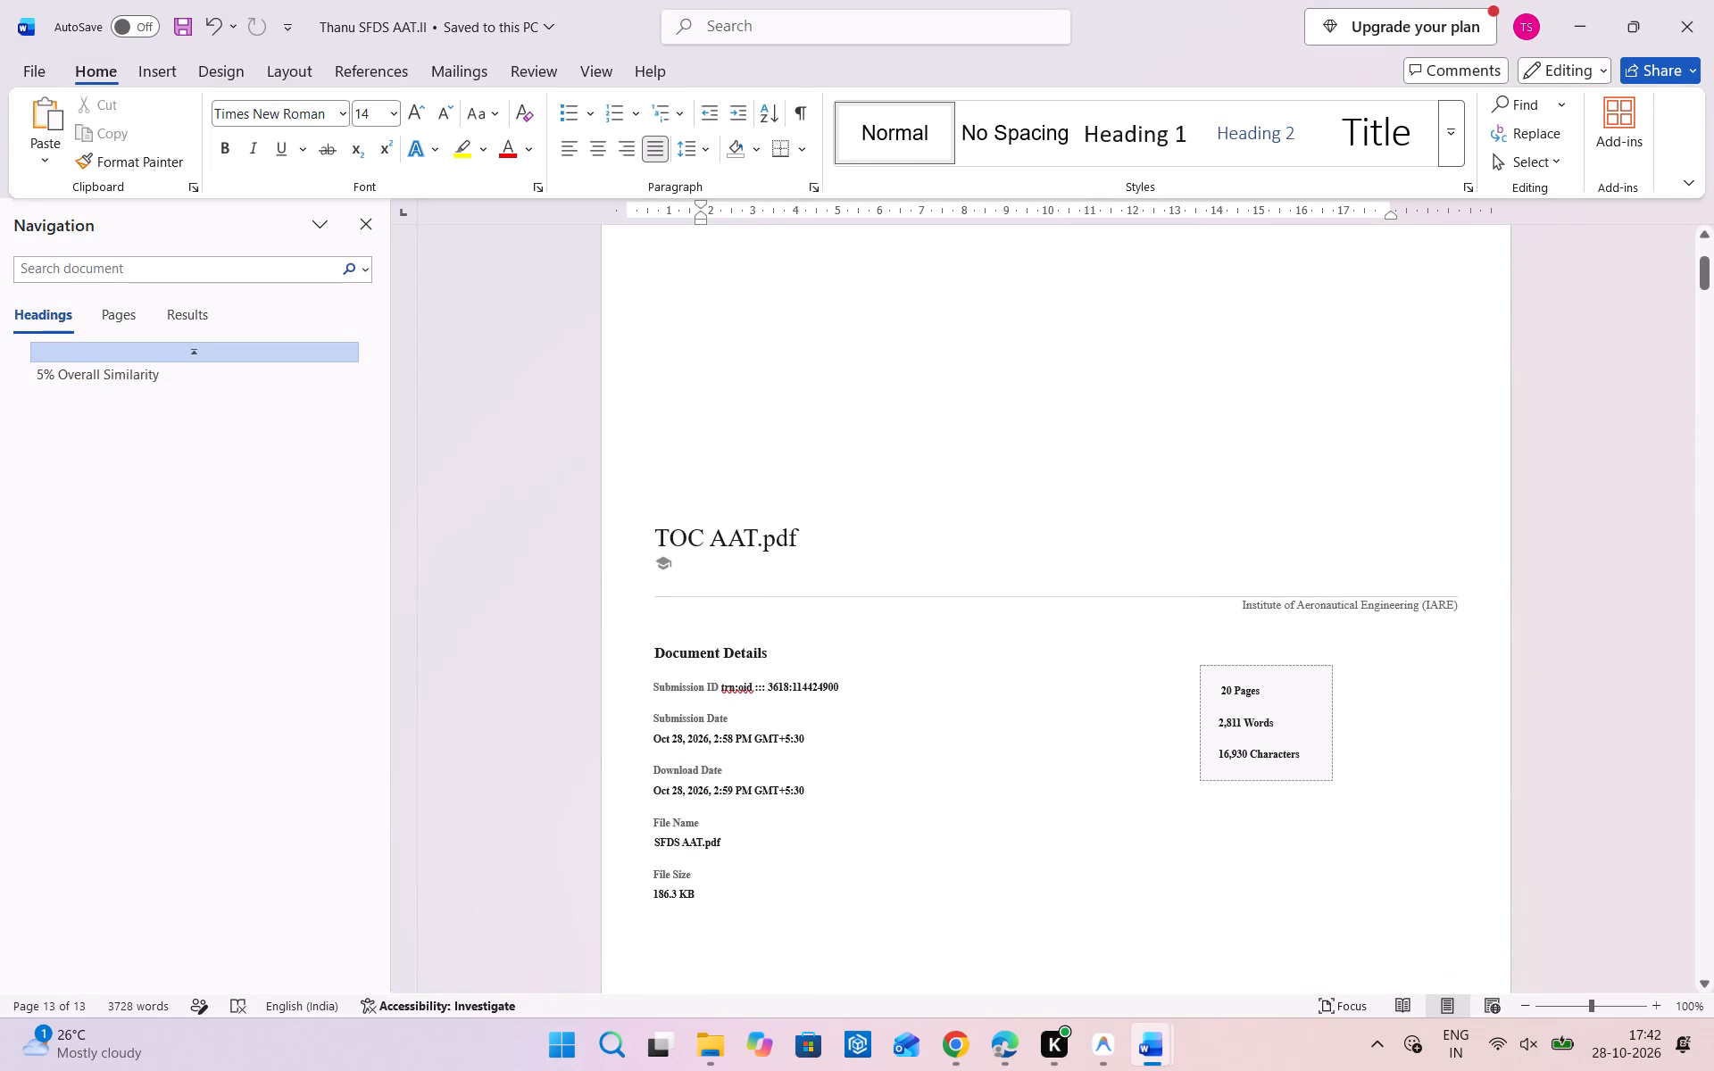
pyautogui.click(706, 534)
pyautogui.press('BackSpace')
pyautogui.press('BackSpace')
pyautogui.press('BackSpace')
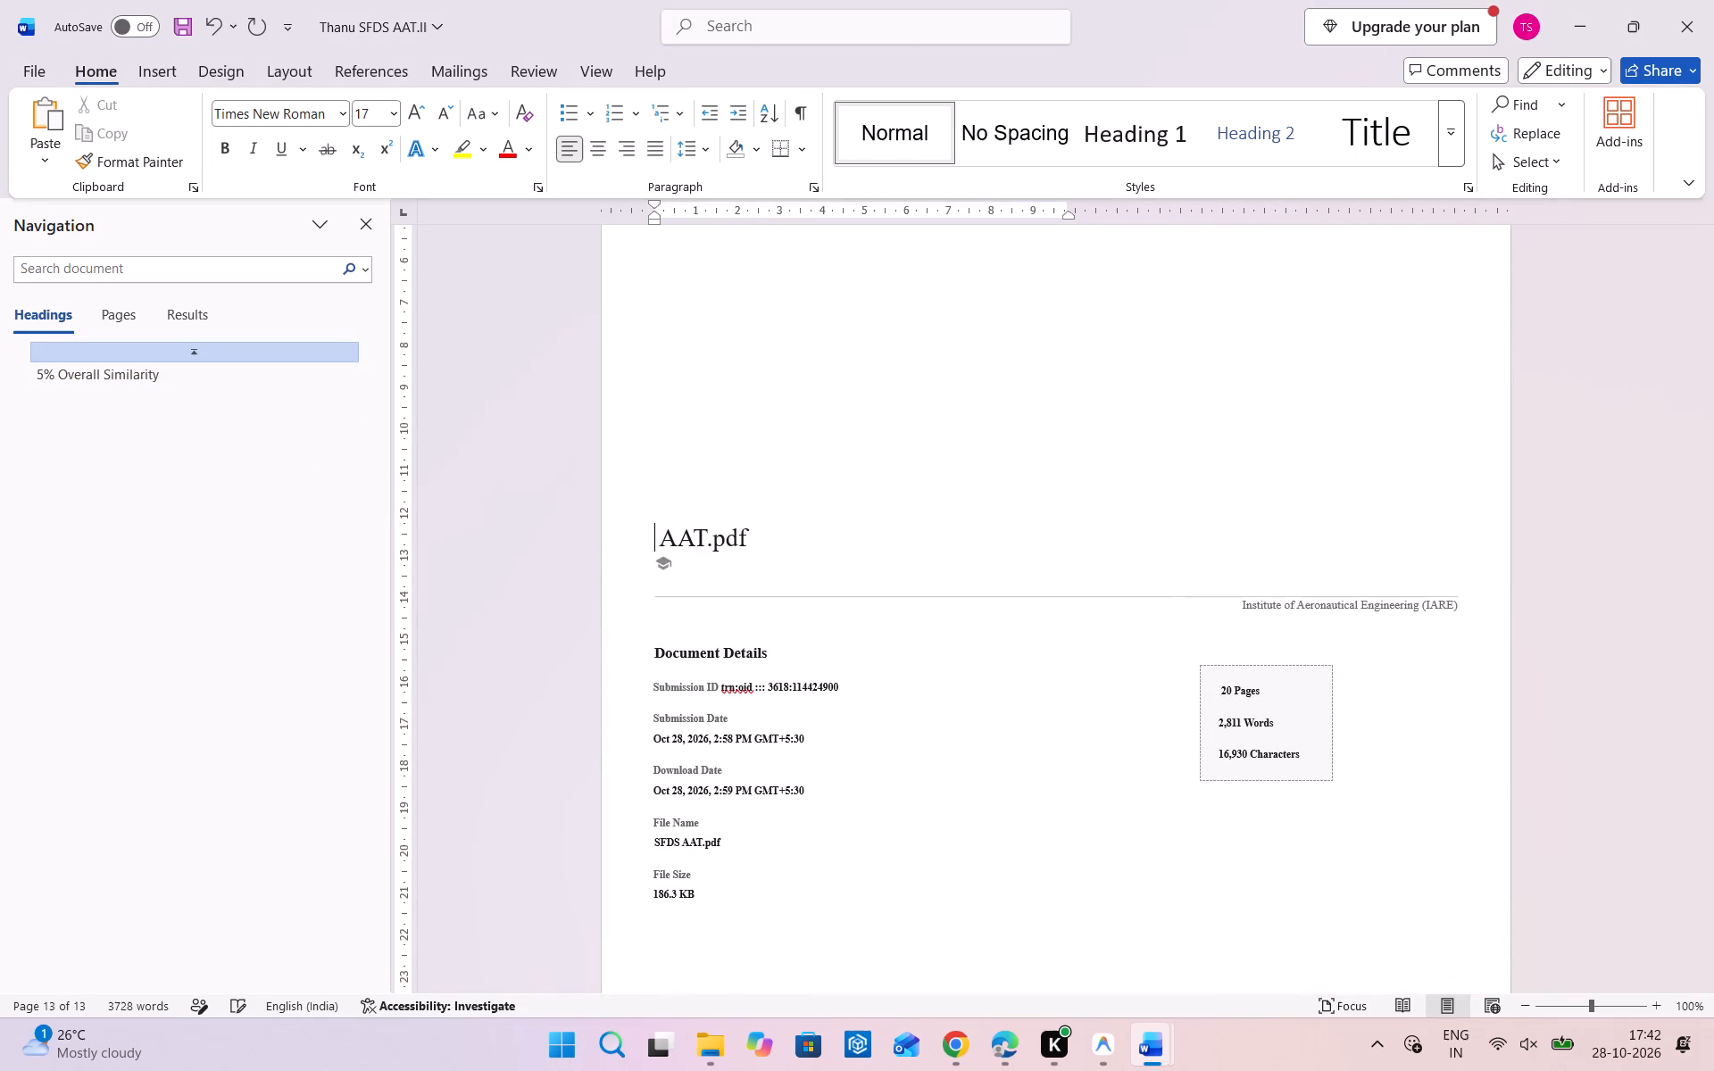
pyautogui.scroll(-1, 706, 534)
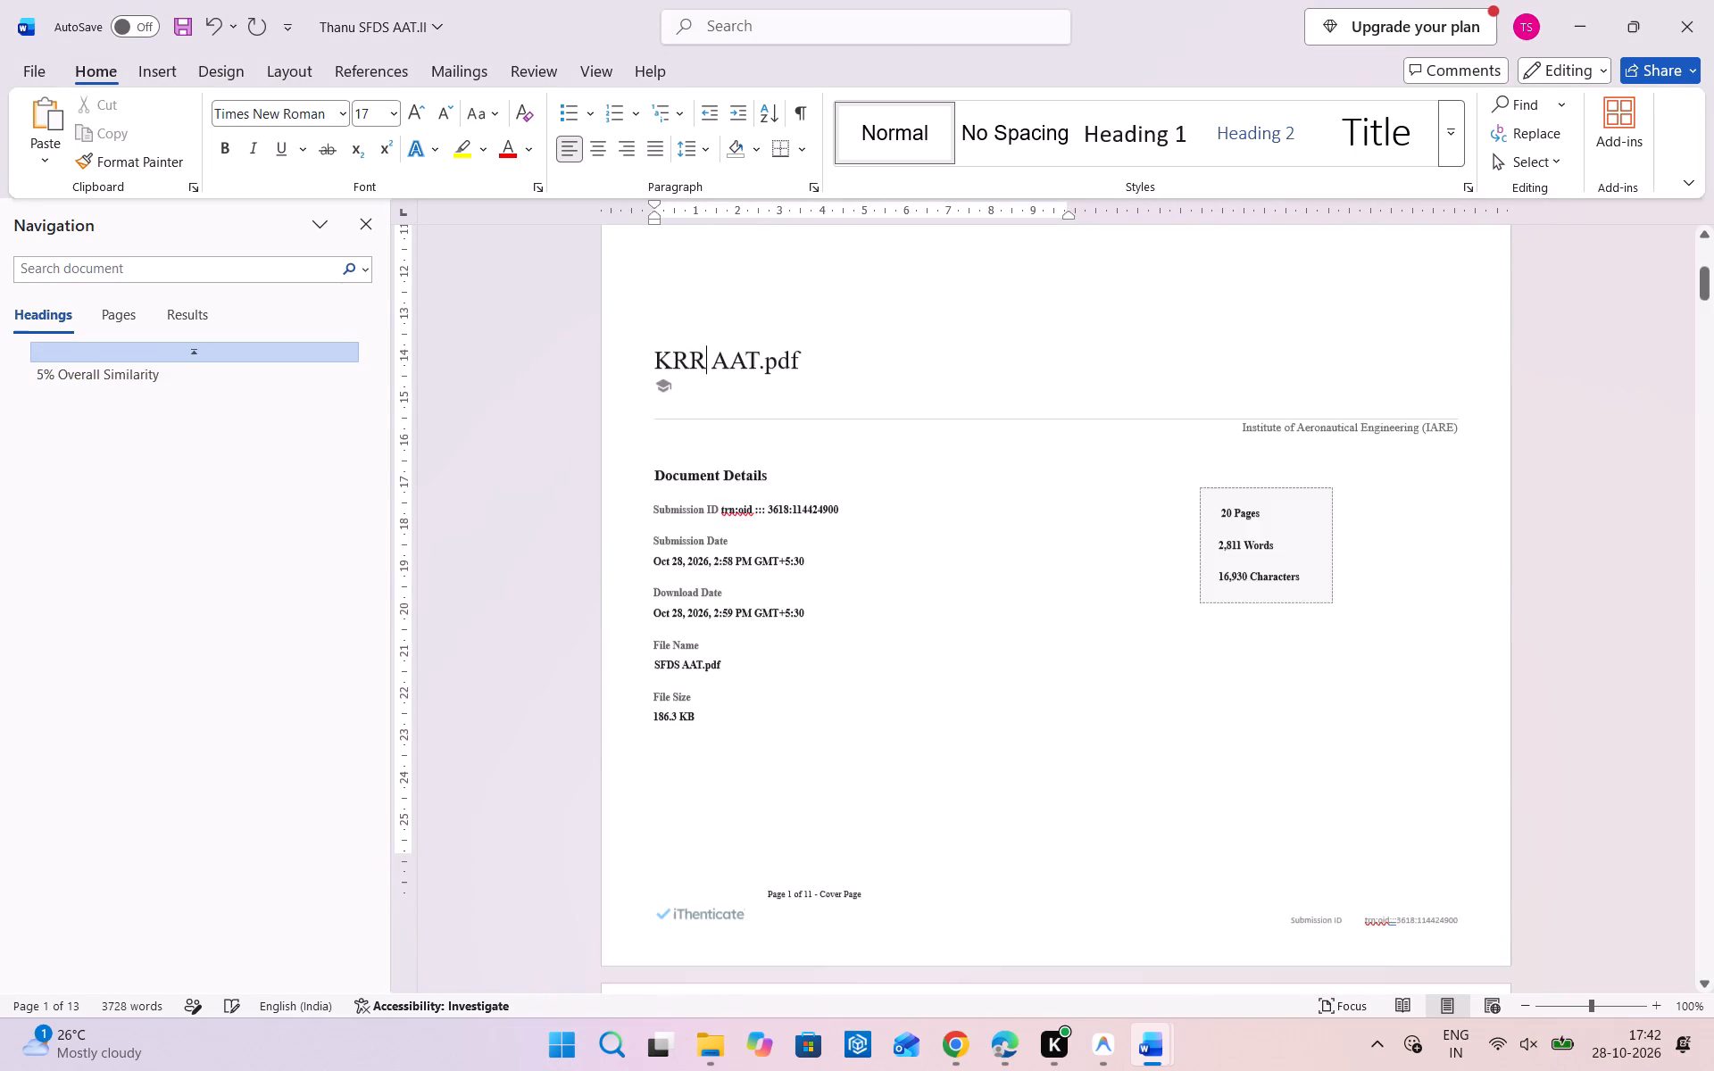
# Replace the course name Theory of Computation on the assignment report's title page with "Knowledge Representation and Resoning".
pyautogui.scroll(-1, 706, 534)
pyautogui.hotkey('alt', 'Tab')
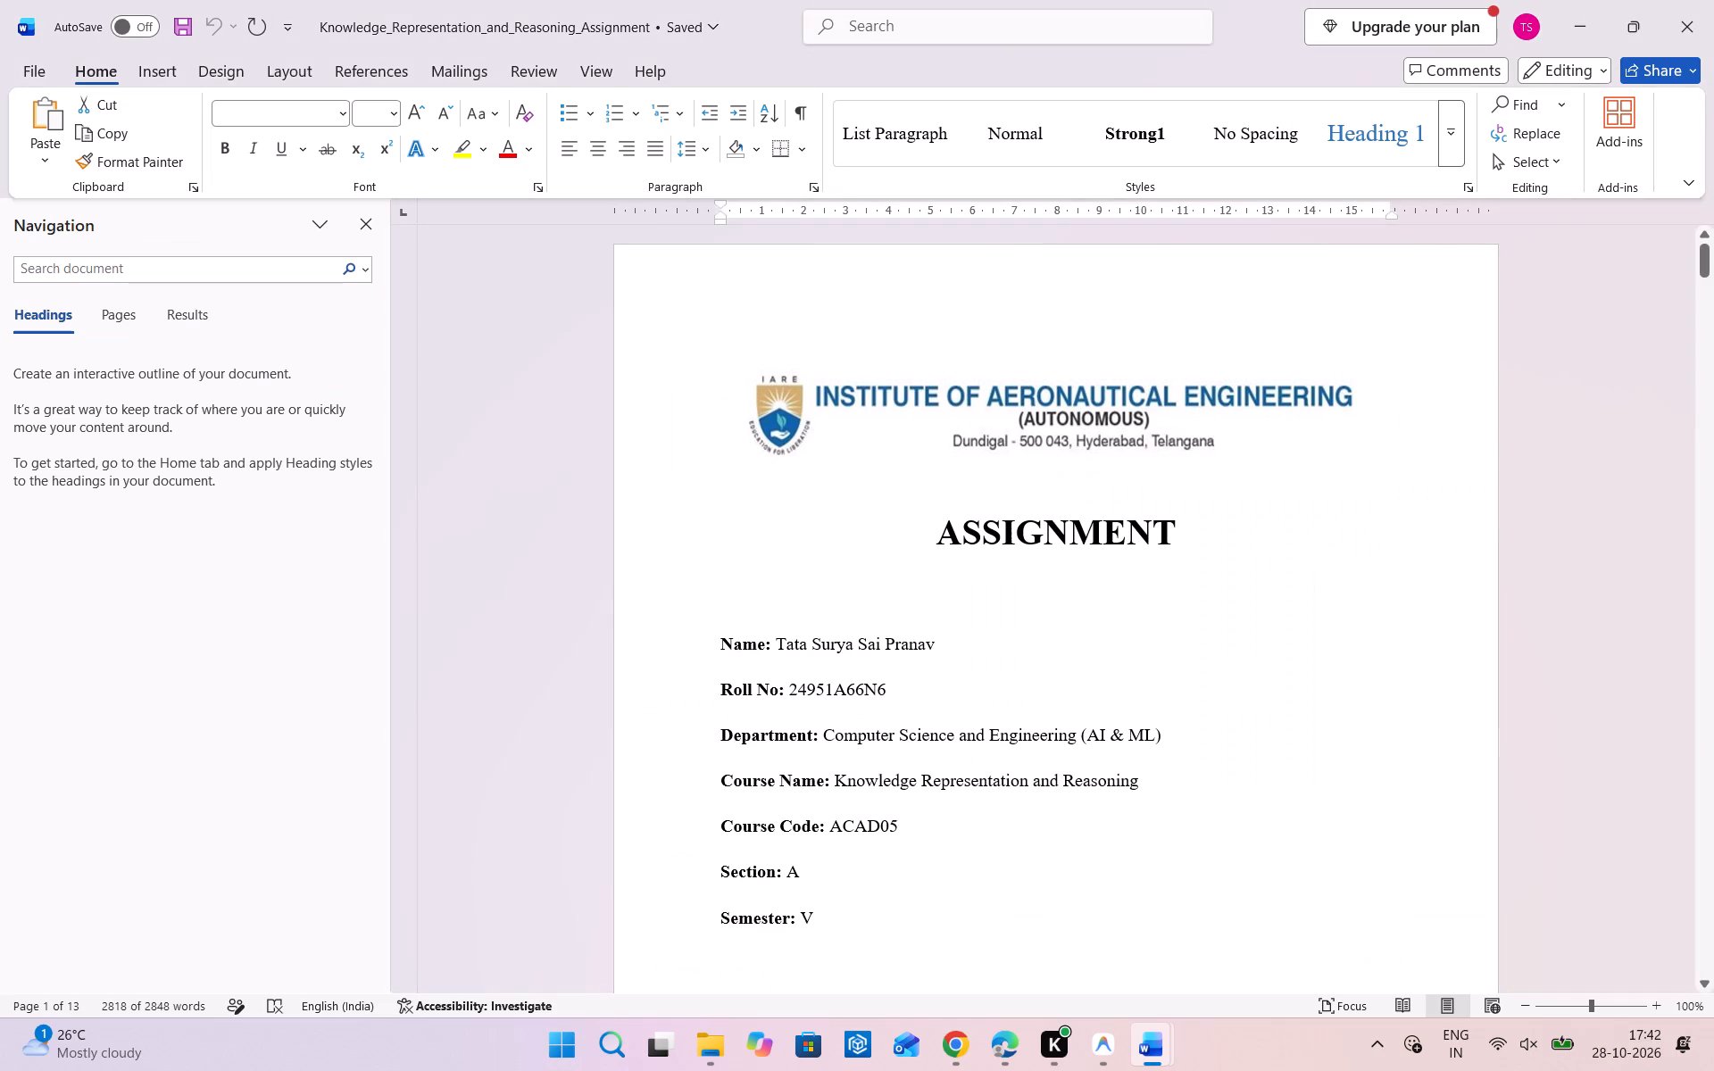
pyautogui.hotkey('alt', 'Tab')
pyautogui.scroll(-5, 706, 534)
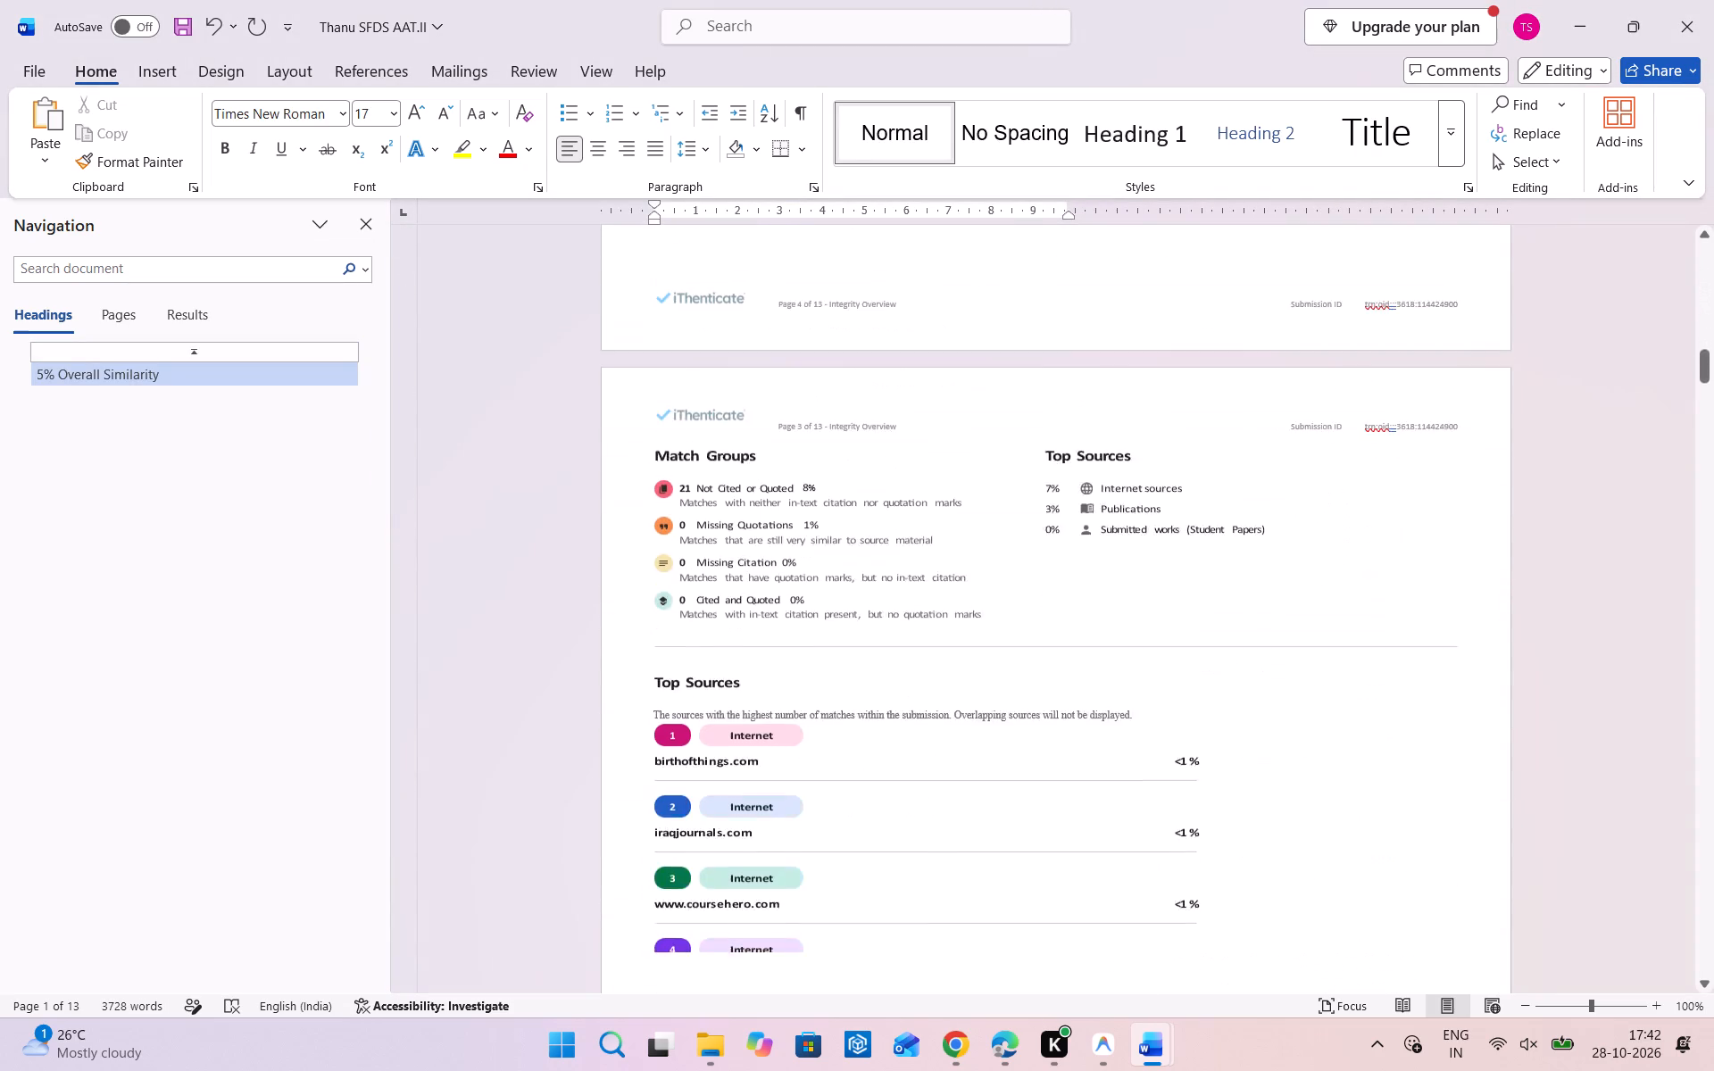
pyautogui.scroll(-6, 706, 534)
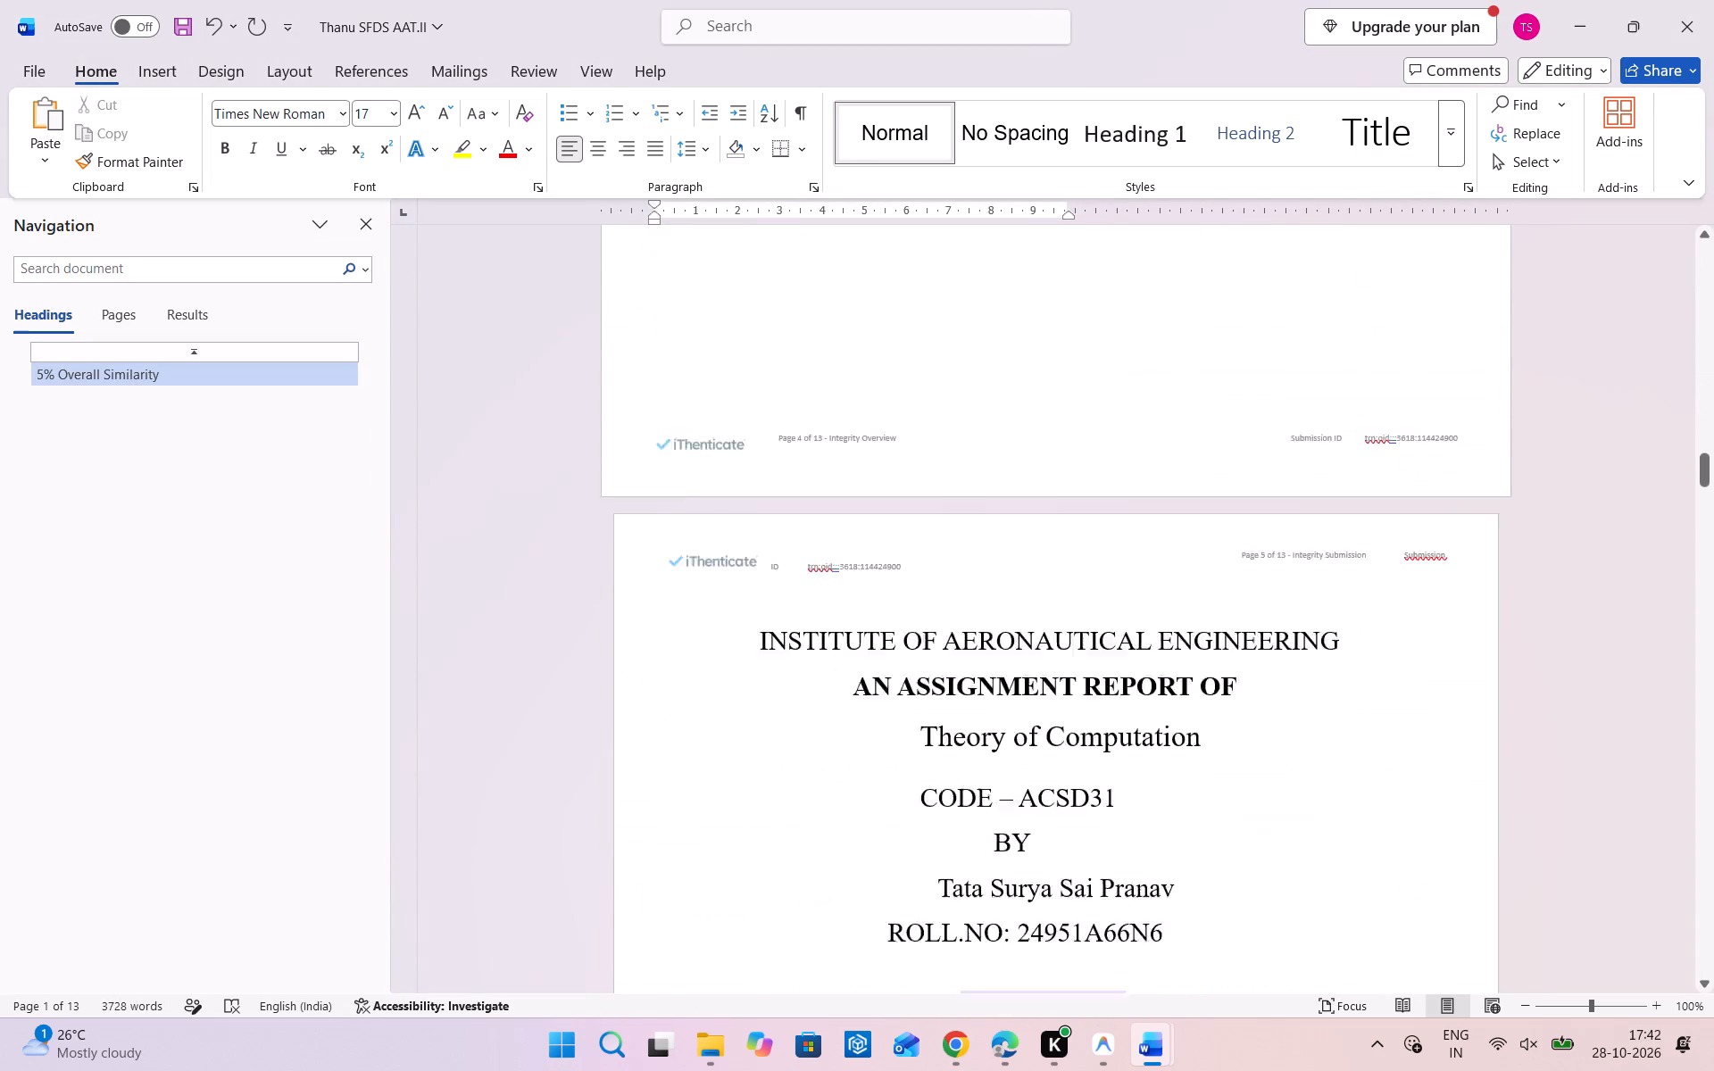
pyautogui.scroll(-2, 706, 534)
pyautogui.moveTo(1209, 556); pyautogui.dragTo(924, 547)
pyautogui.press('BackSpace')
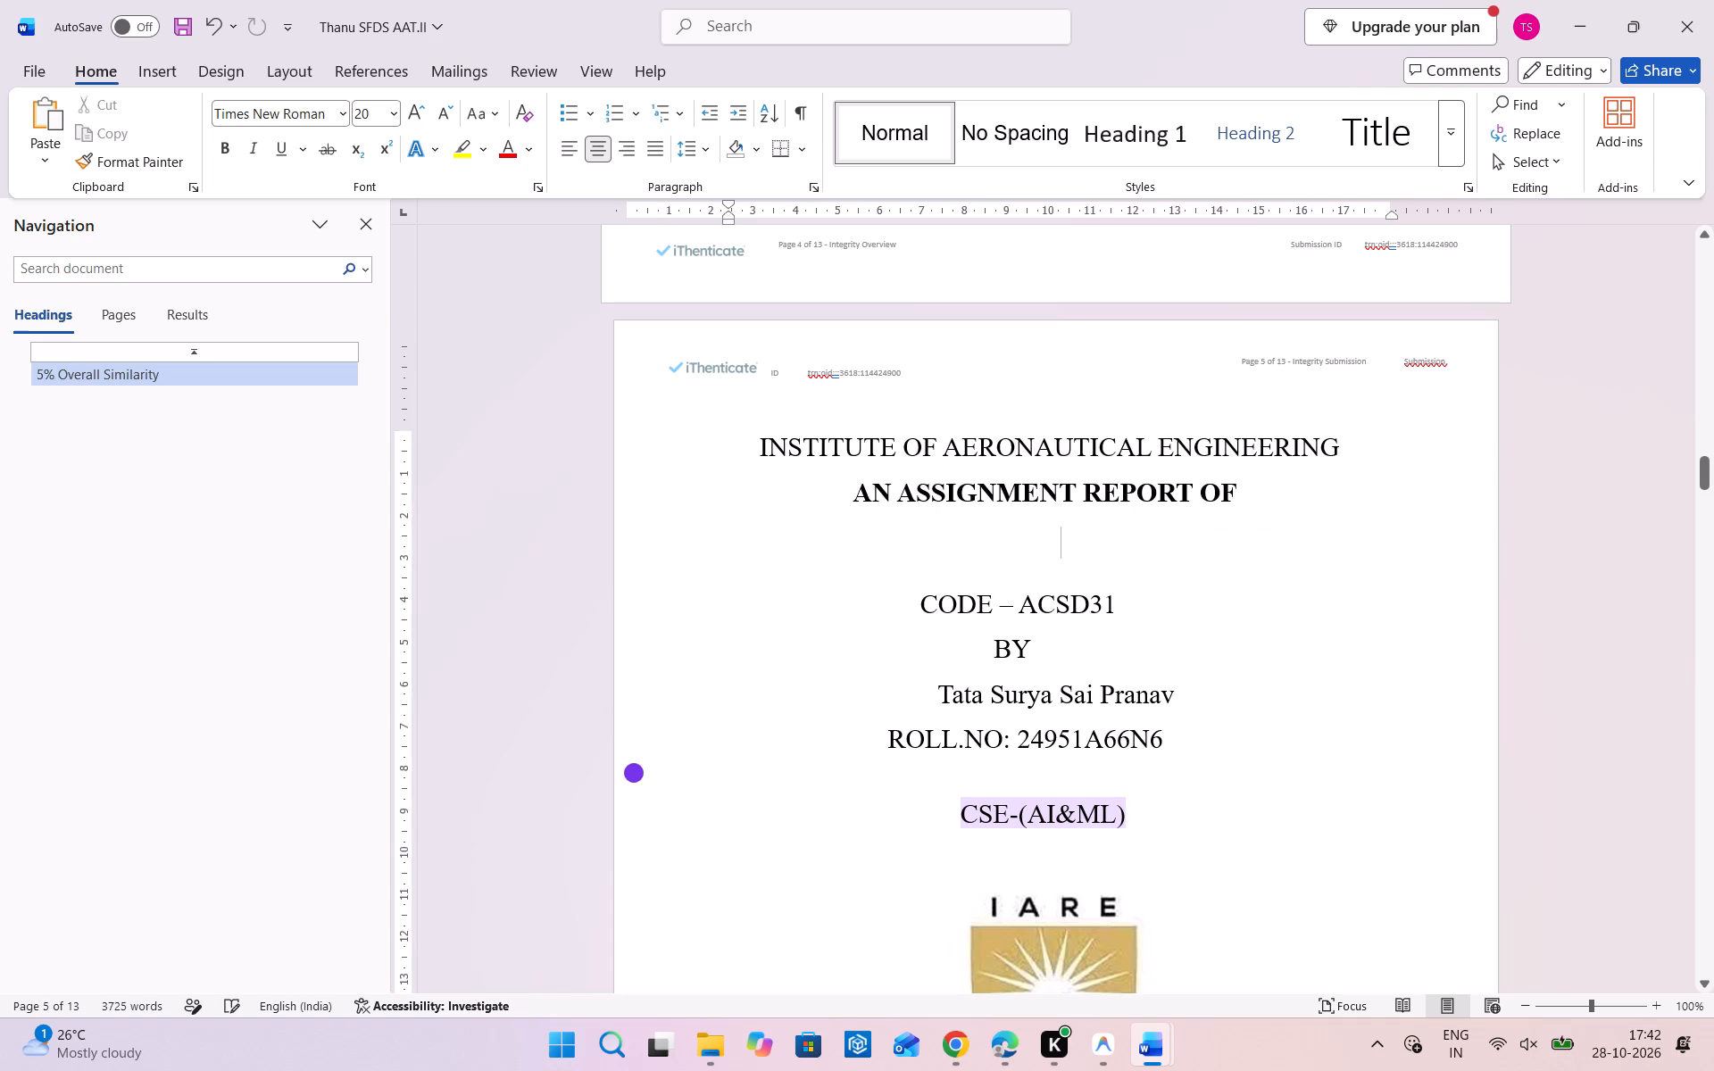
pyautogui.write('wledge')
pyautogui.press('space')
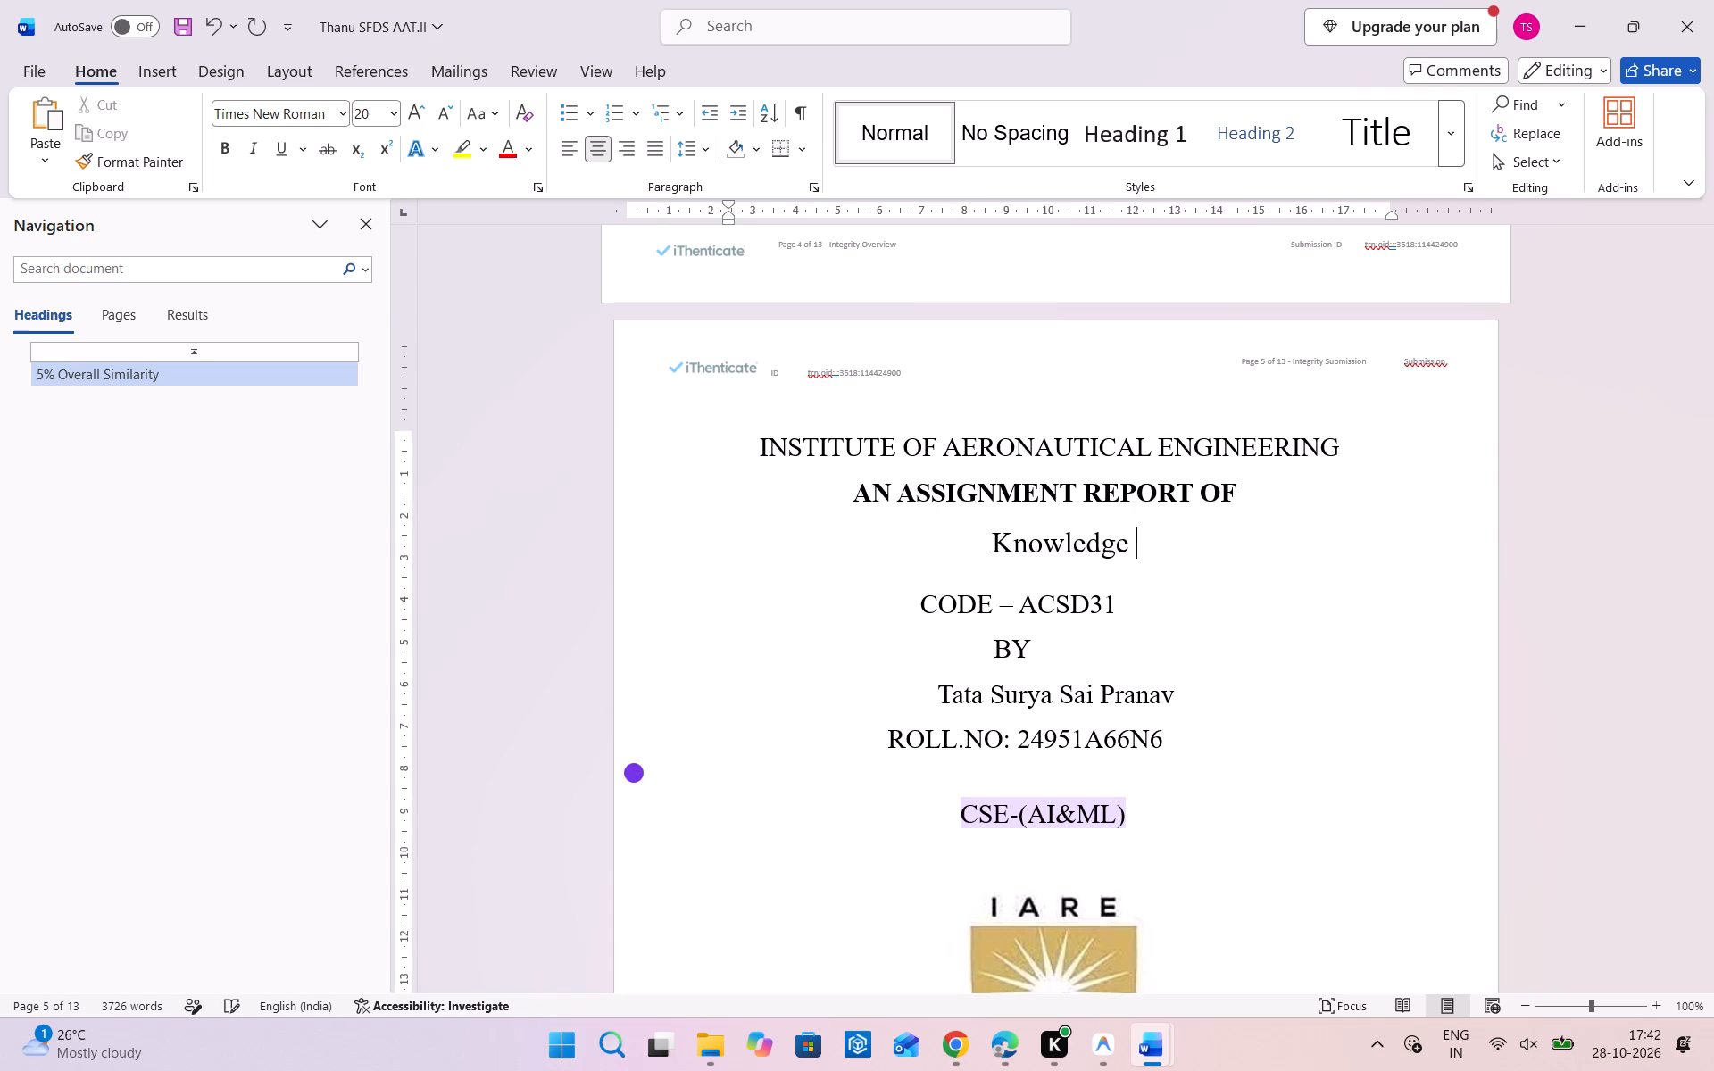
pyautogui.hotkey('alt', 'Tab')
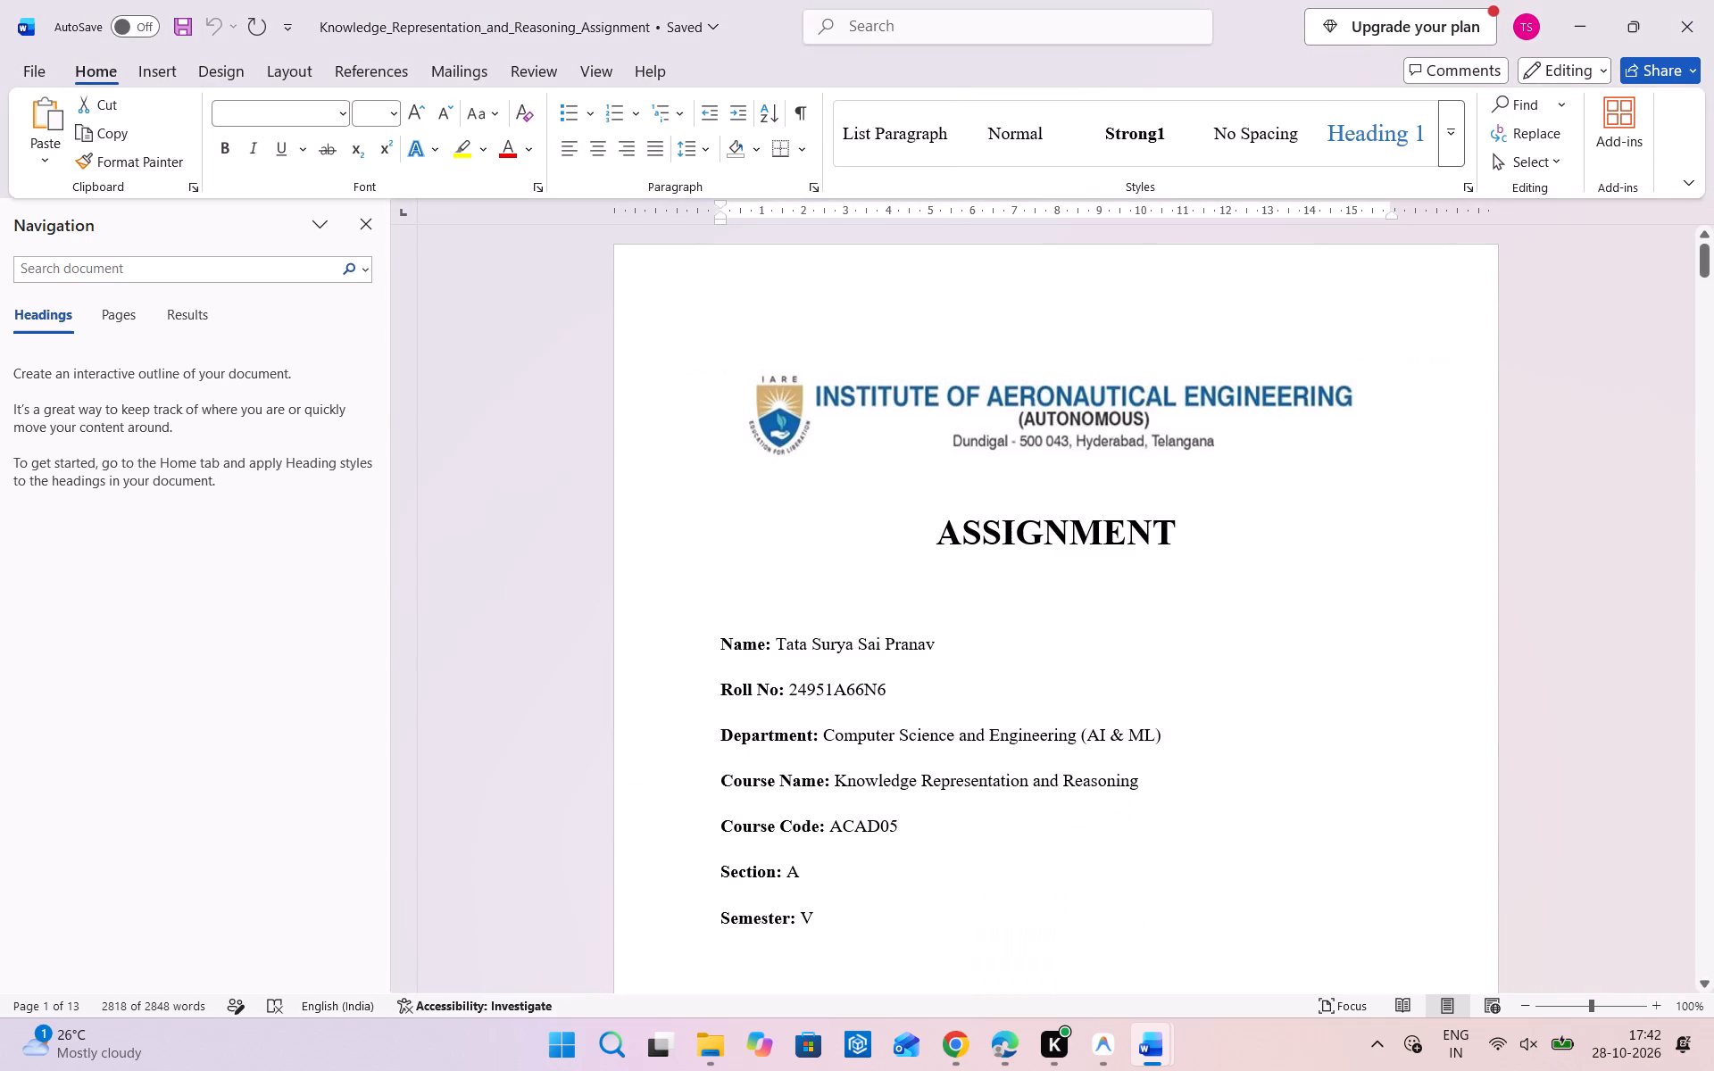
pyautogui.hotkey('alt', 'Tab')
pyautogui.write('Representation')
pyautogui.press('space')
pyautogui.hotkey('alt', 'Tab')
pyautogui.hotkey('alt', 'Tab')
pyautogui.write('and Reso')
pyautogui.hotkey('alt', 'Tab')
pyautogui.hotkey('alt', 'Tab')
pyautogui.write('ning')
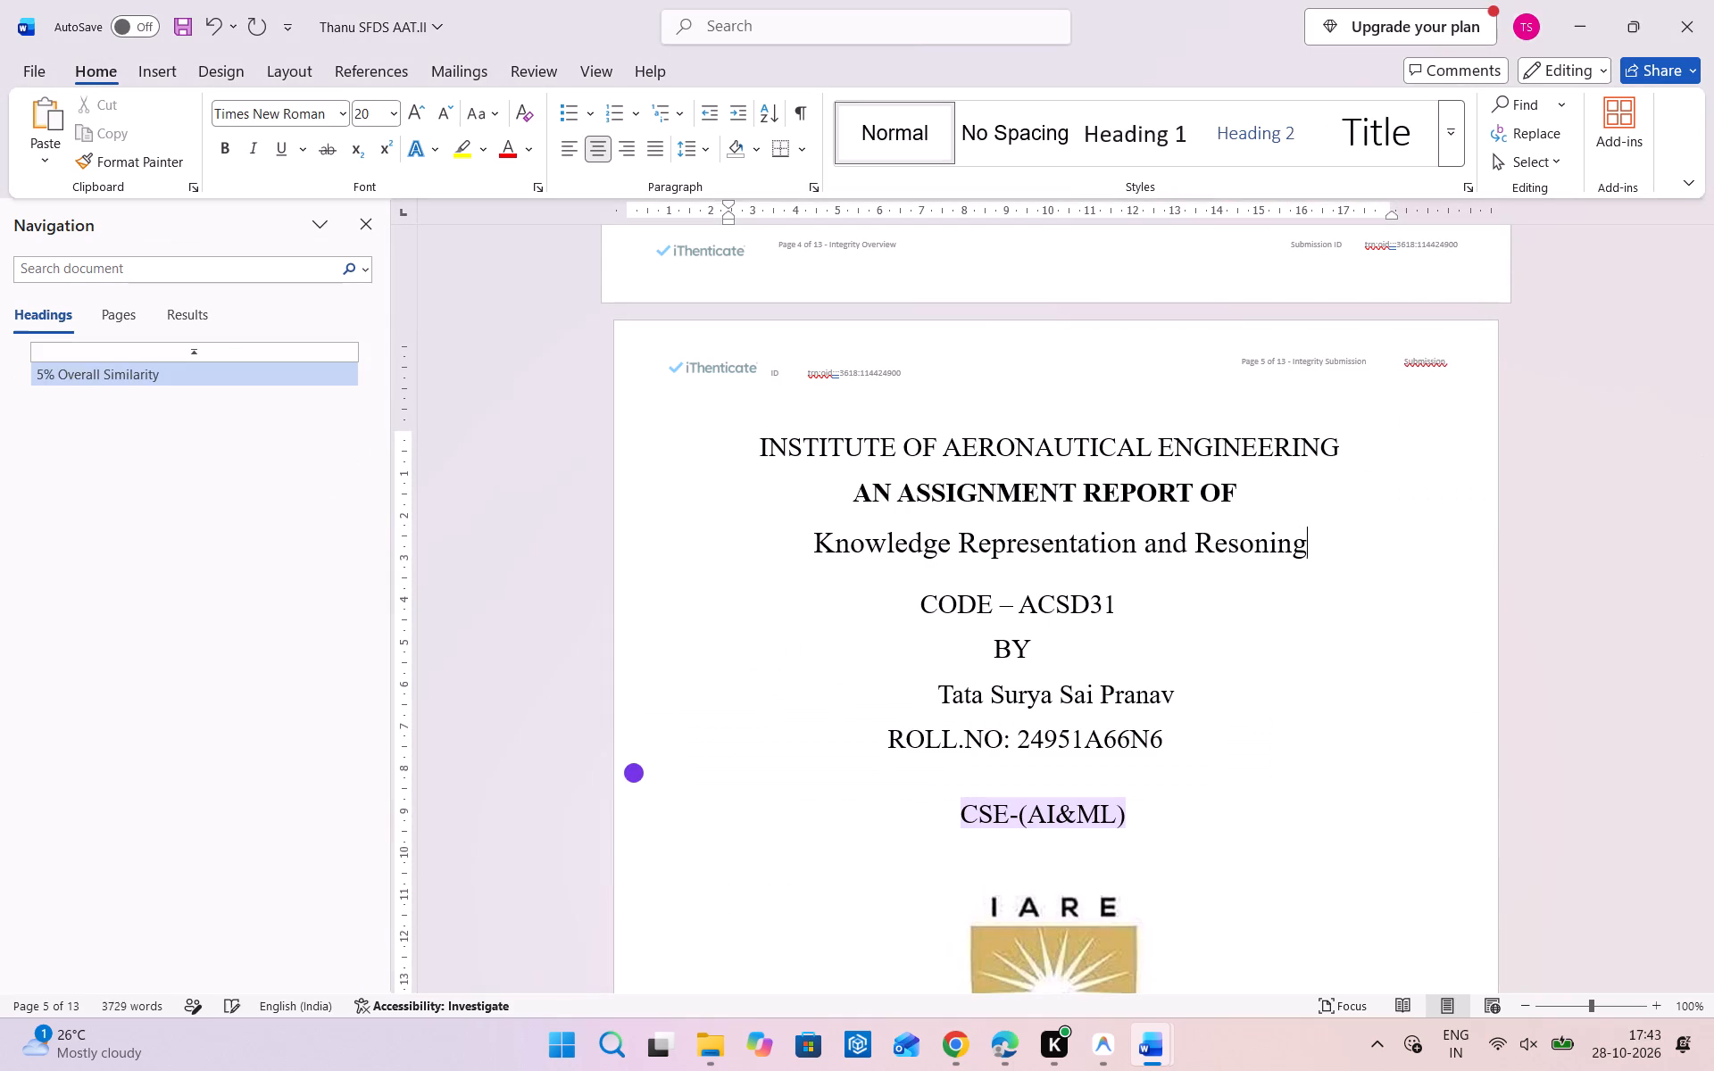
# Change the course code on the report's title page to ACAD05, as given in the Knowledge Representation and Reasoning assignment.
pyautogui.hotkey('alt', 'Tab')
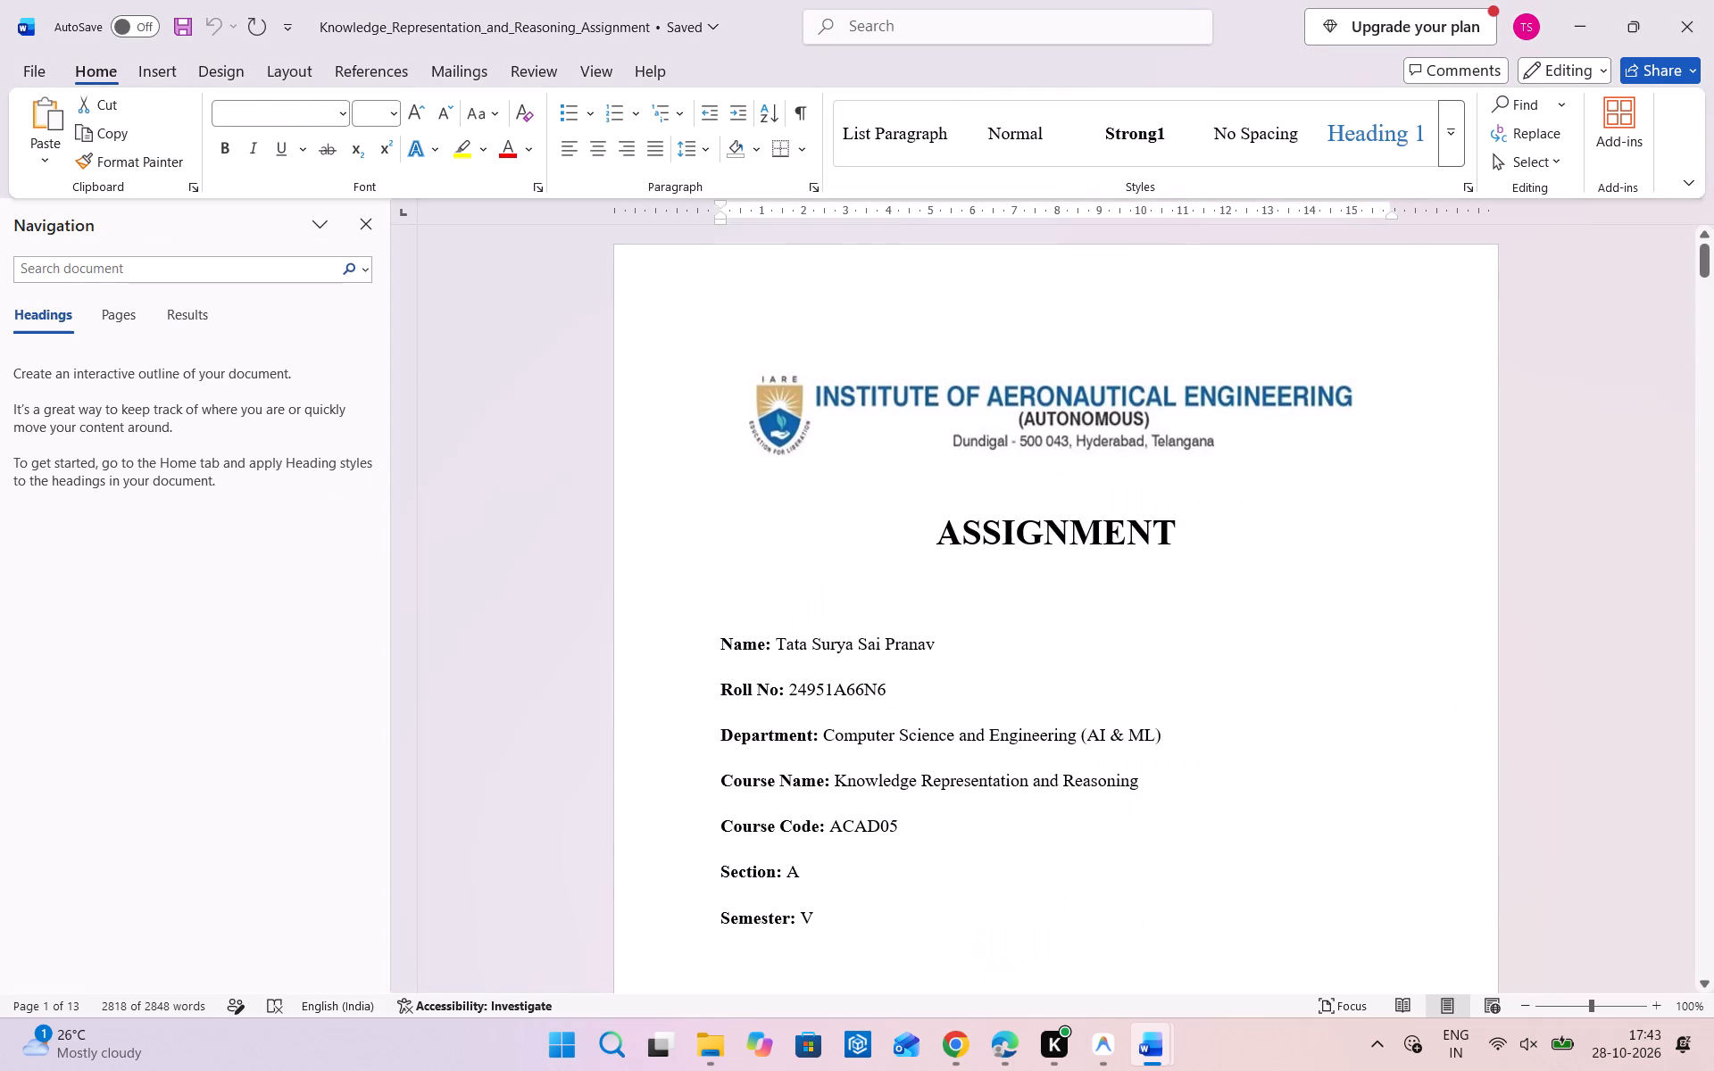
pyautogui.hotkey('alt', 'Tab')
pyautogui.click(1126, 607)
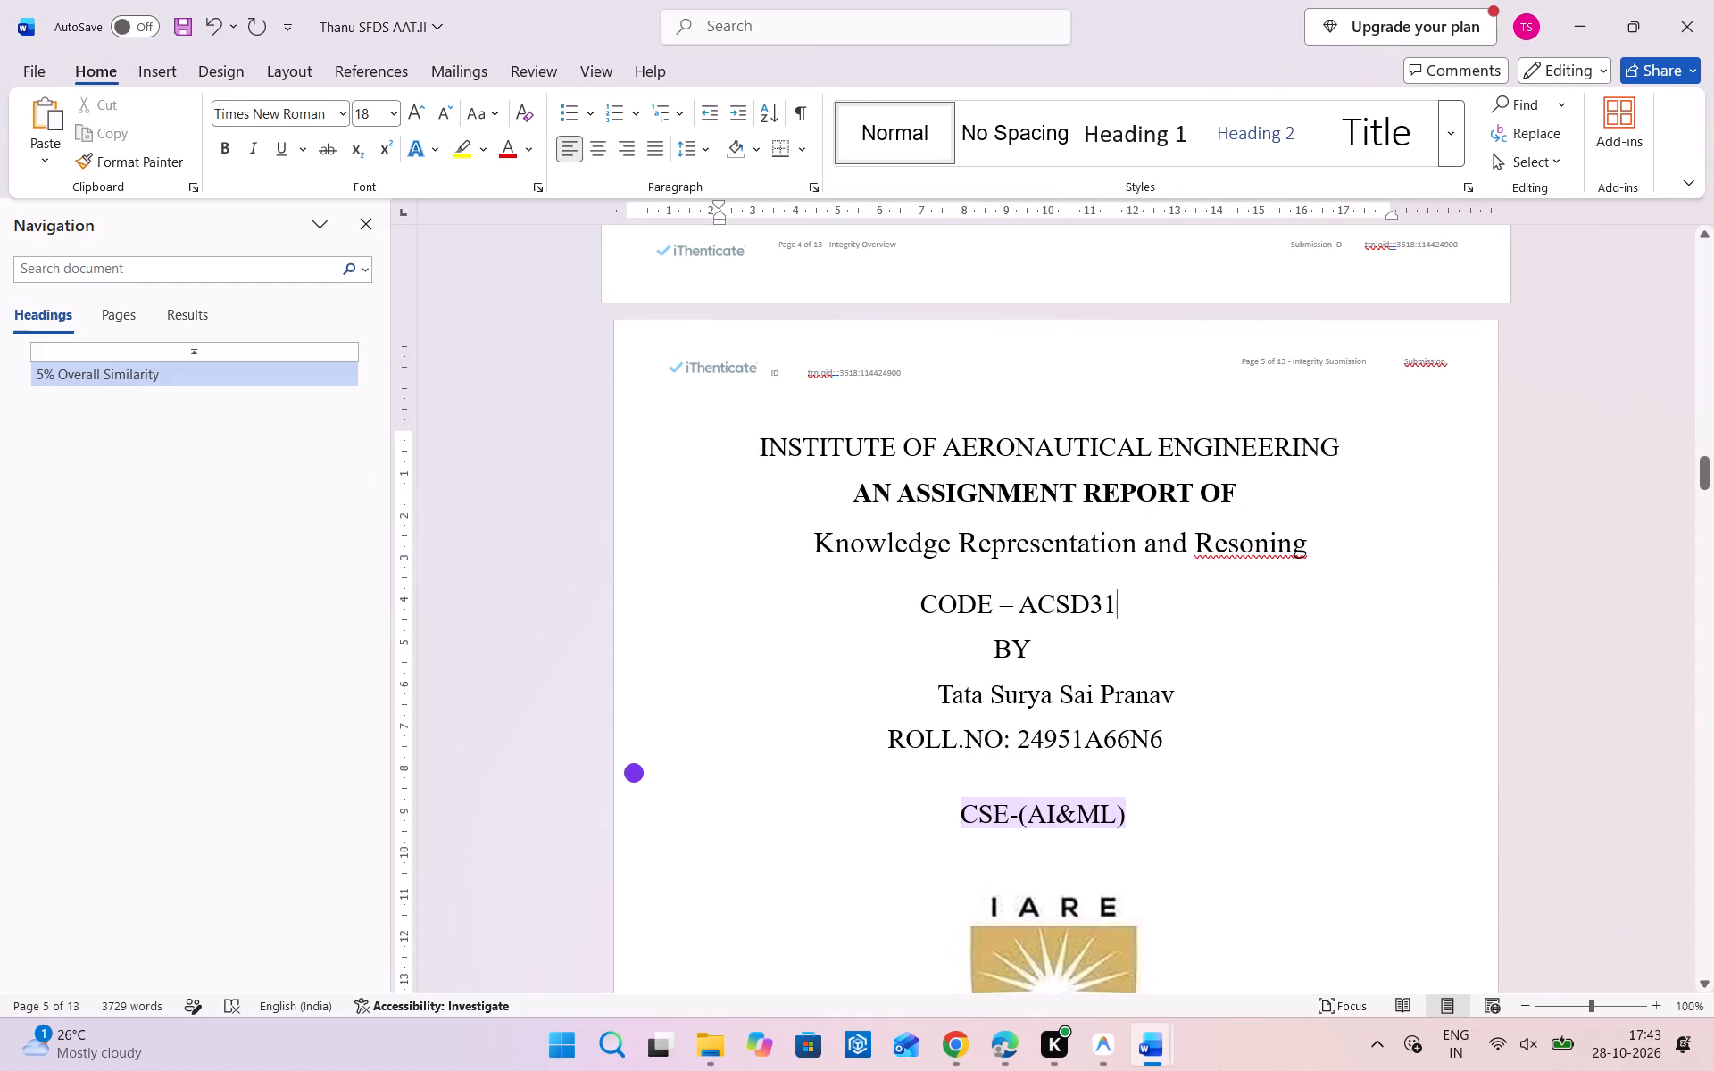
pyautogui.press('BackSpace')
pyautogui.press('BackSpace')
pyautogui.press('BackSpace')
pyautogui.press('BackSpace')
pyautogui.write('AD')
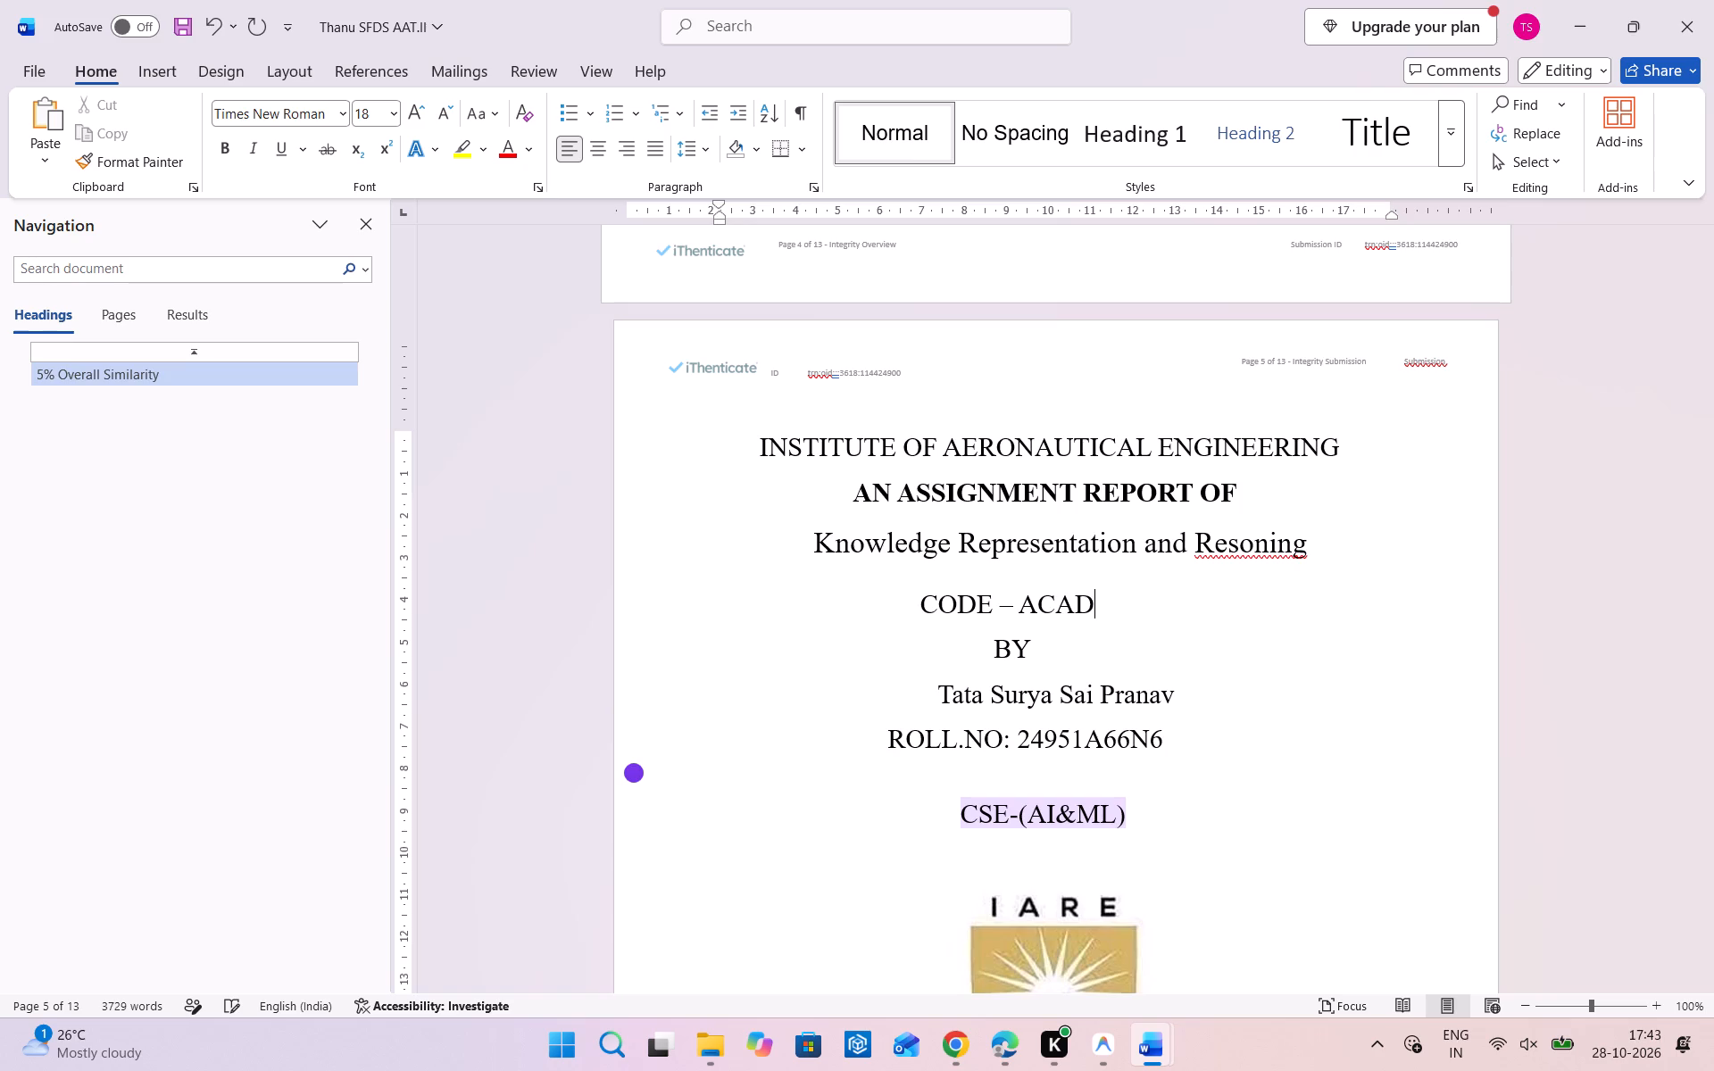
pyautogui.hotkey('alt', 'Tab')
pyautogui.hotkey('alt', 'Tab')
pyautogui.write('05')
# Correct the misspelled last word of the course name on the report's title page to "Reasoning", checking against the assignment document.
pyautogui.scroll(-3, 1133, 754)
pyautogui.scroll(1, 1133, 754)
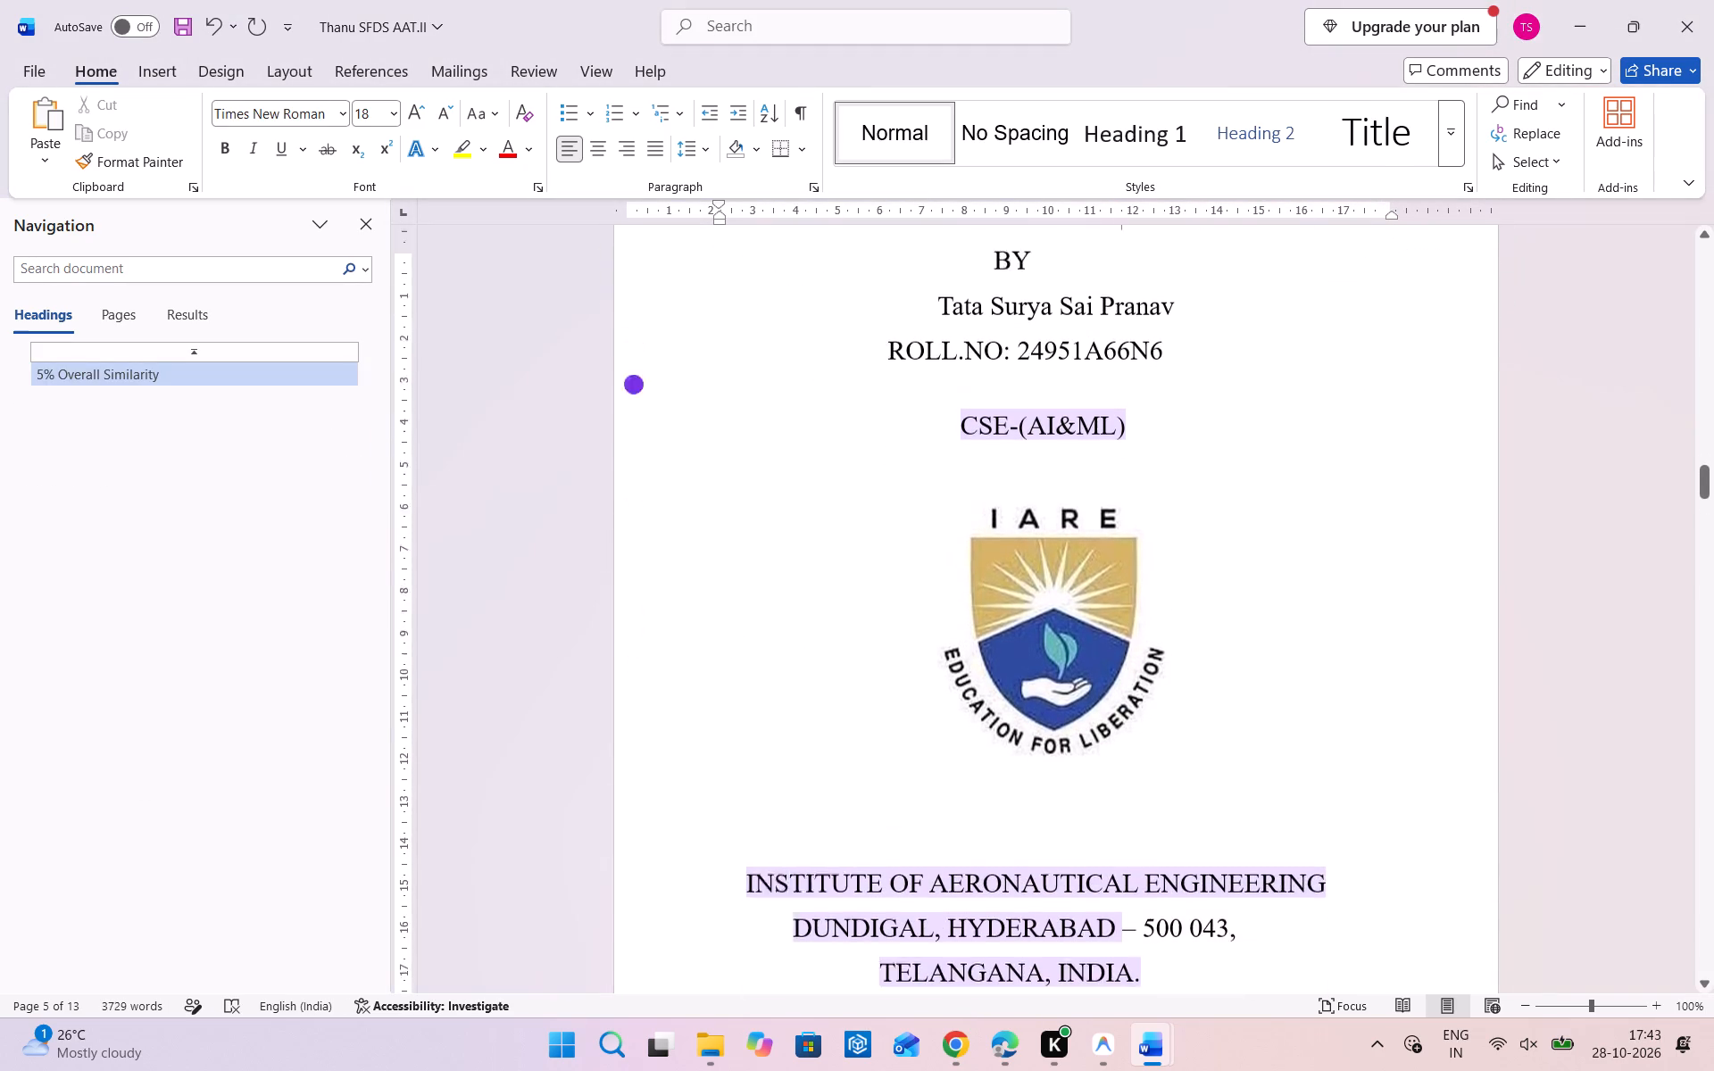
pyautogui.scroll(1, 1133, 754)
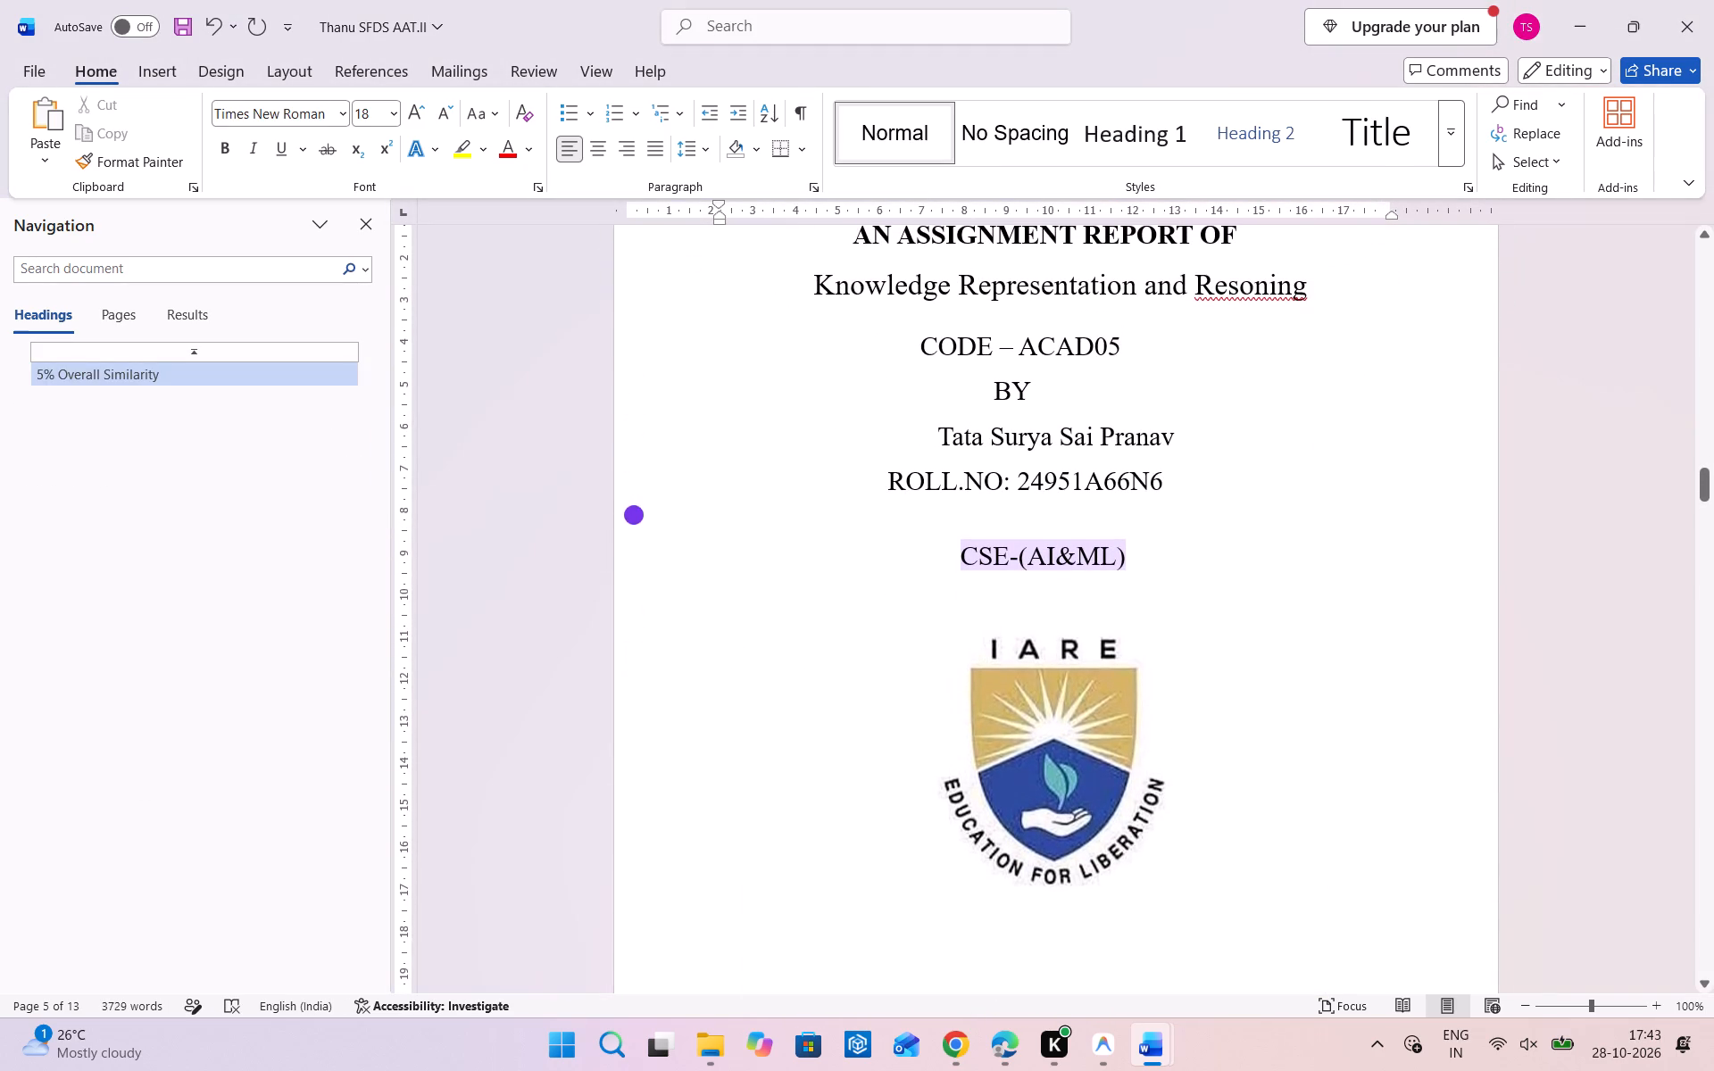
pyautogui.click(1277, 281)
pyautogui.hotkey('alt', 'Tab')
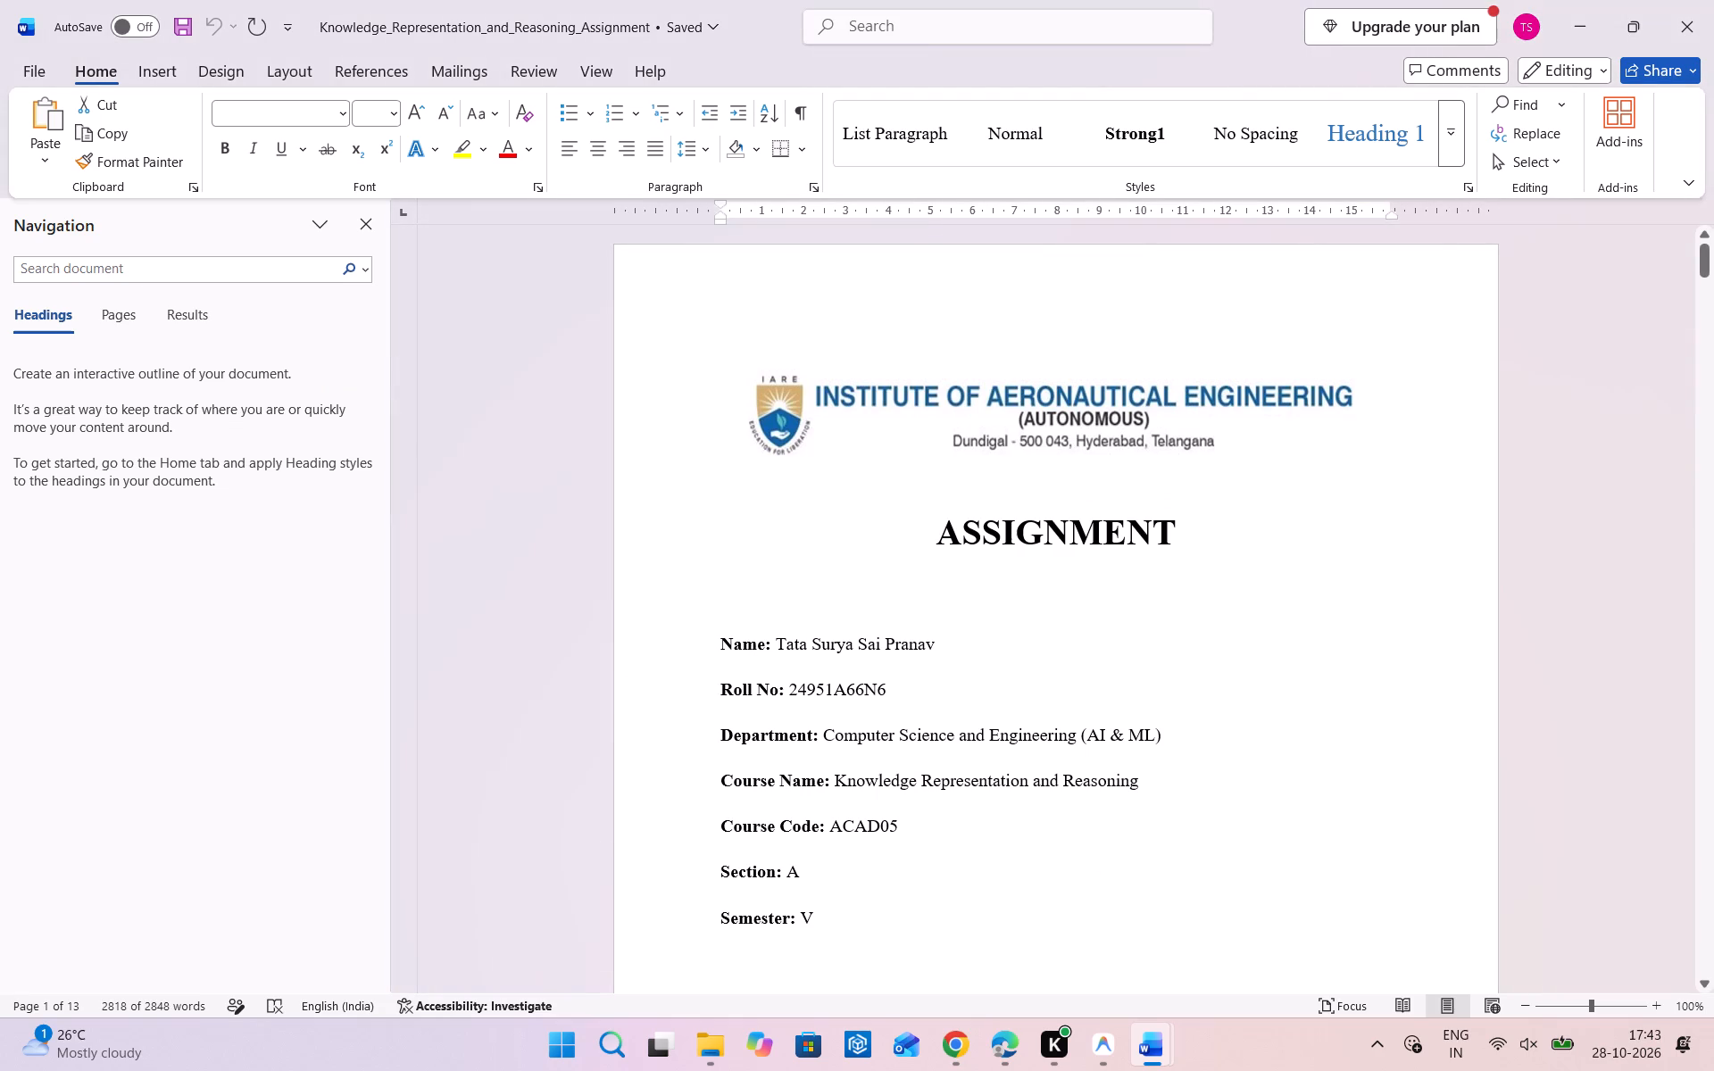
pyautogui.hotkey('alt', 'Tab')
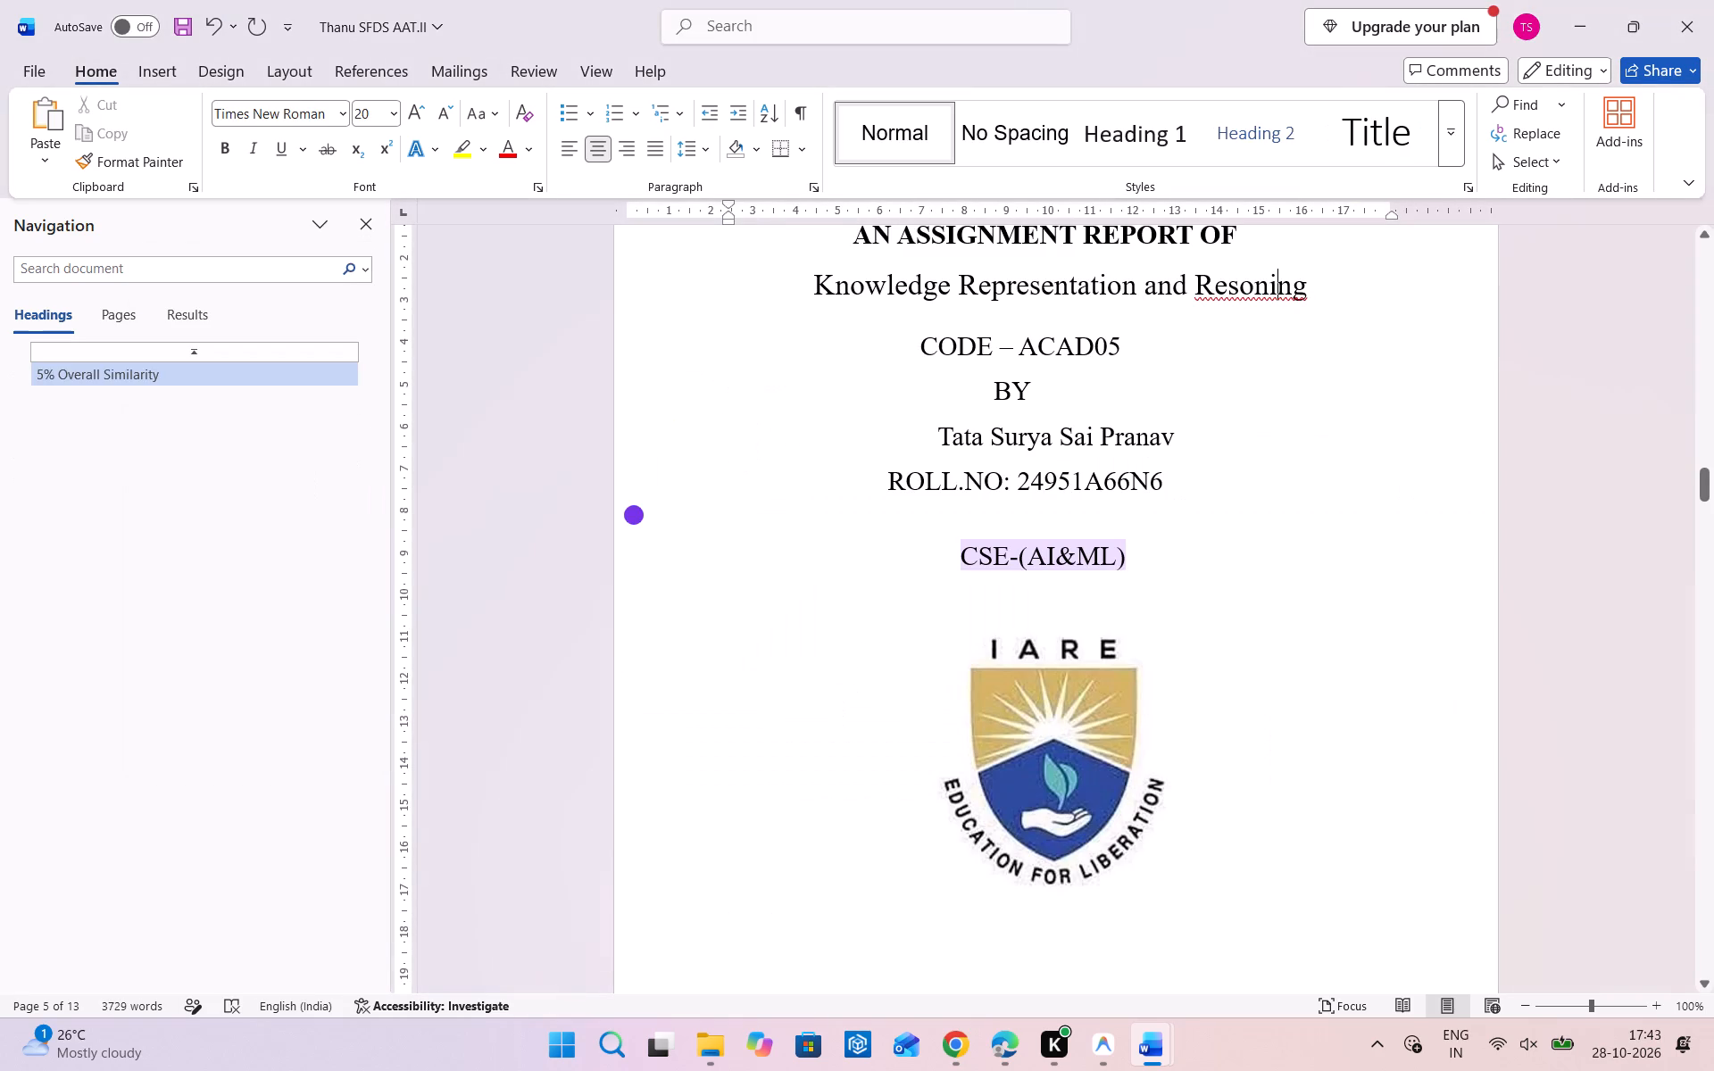
pyautogui.hotkey('alt', 'Tab')
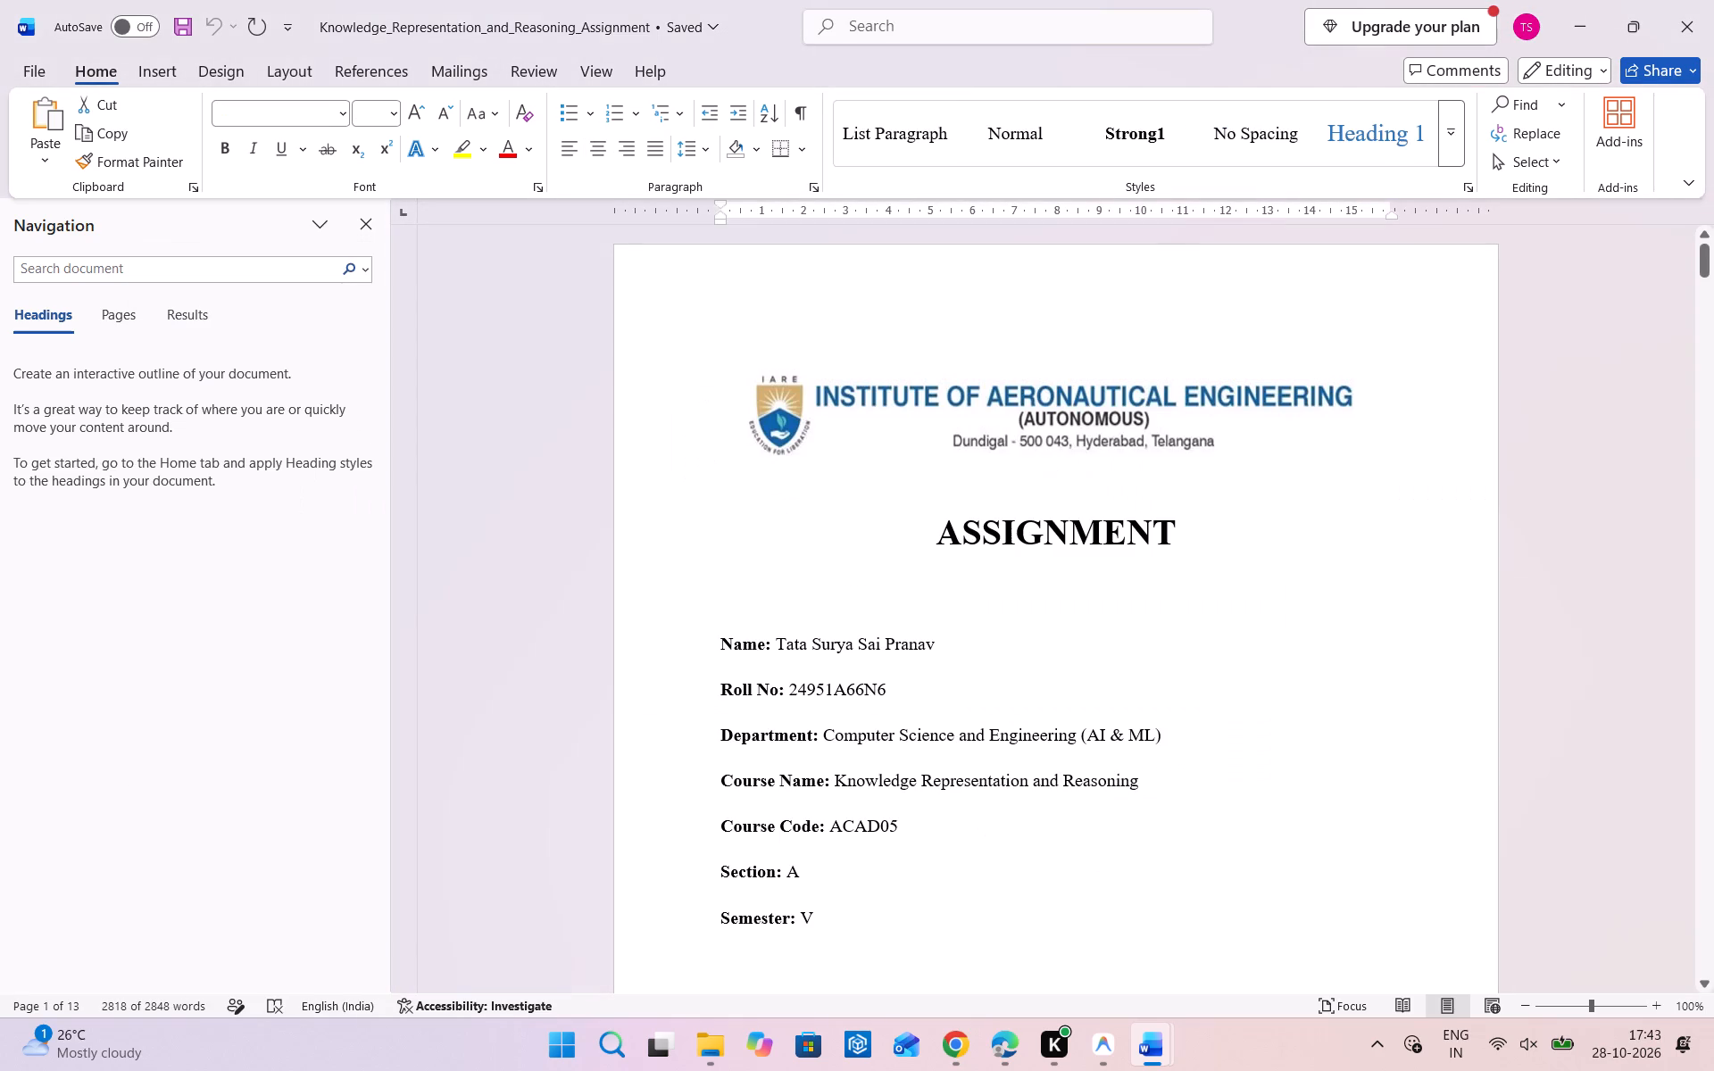
pyautogui.hotkey('alt', 'Tab')
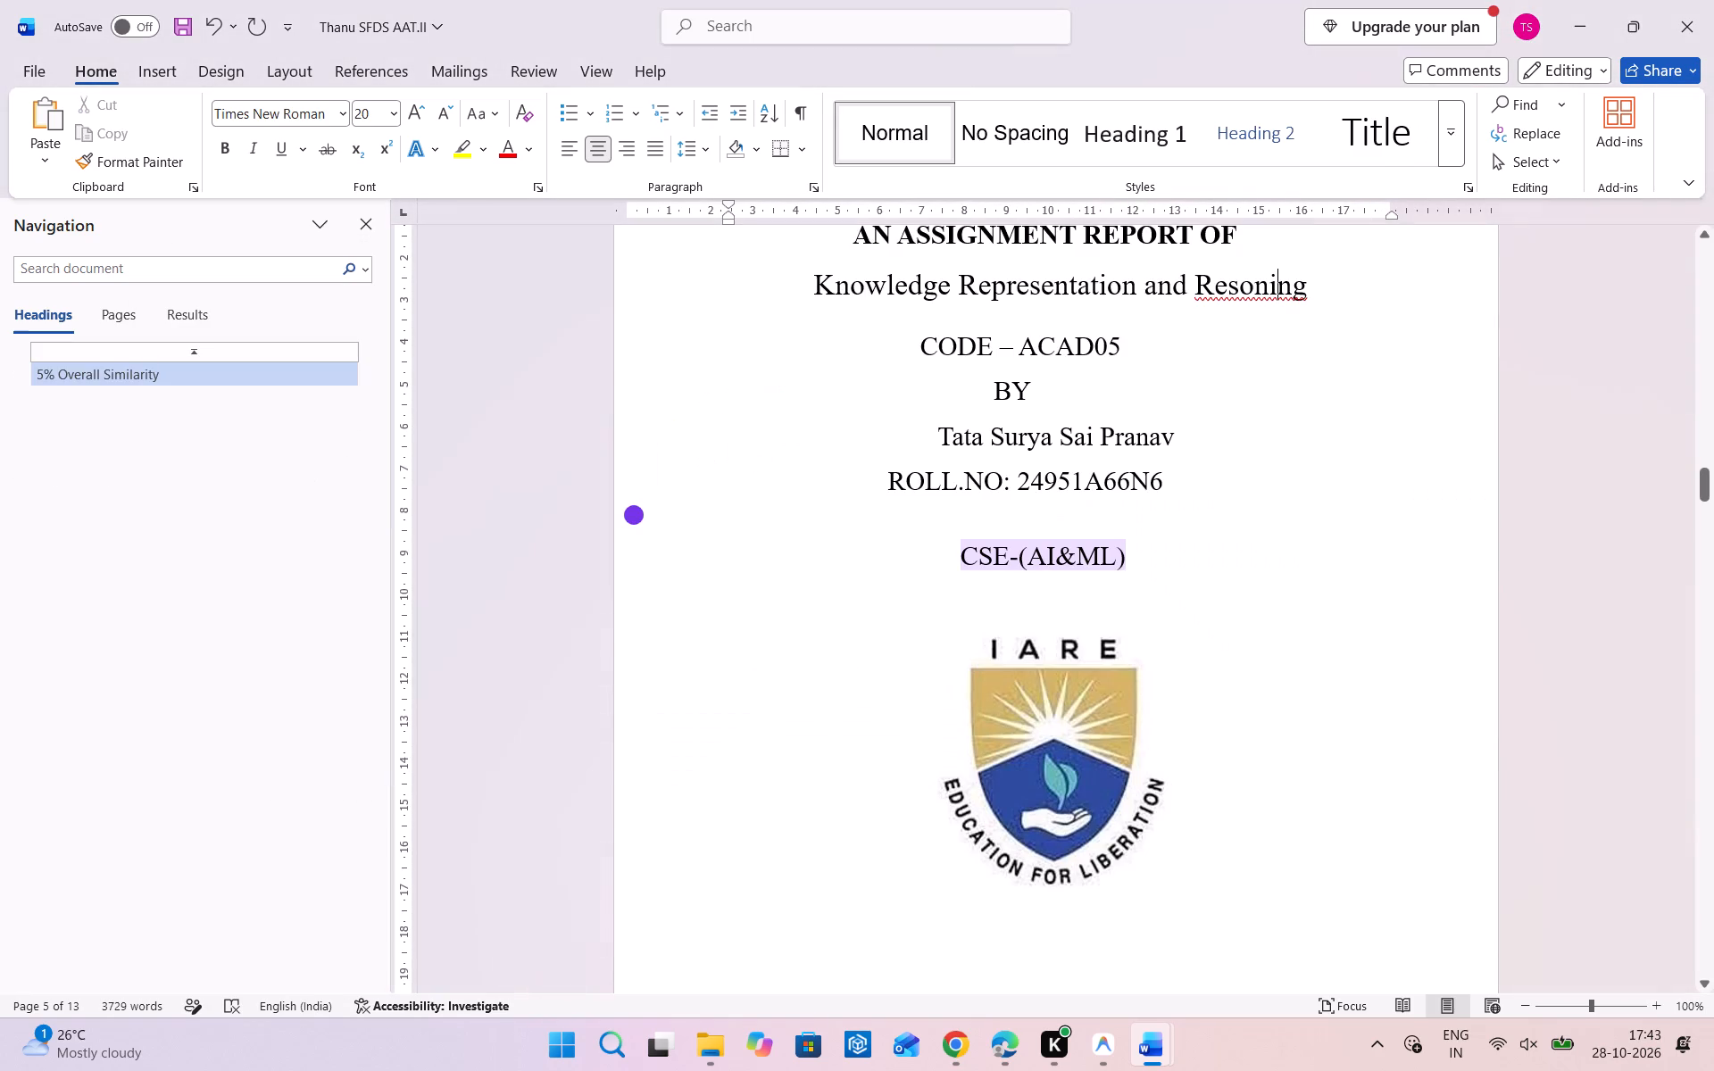
pyautogui.click(1232, 295)
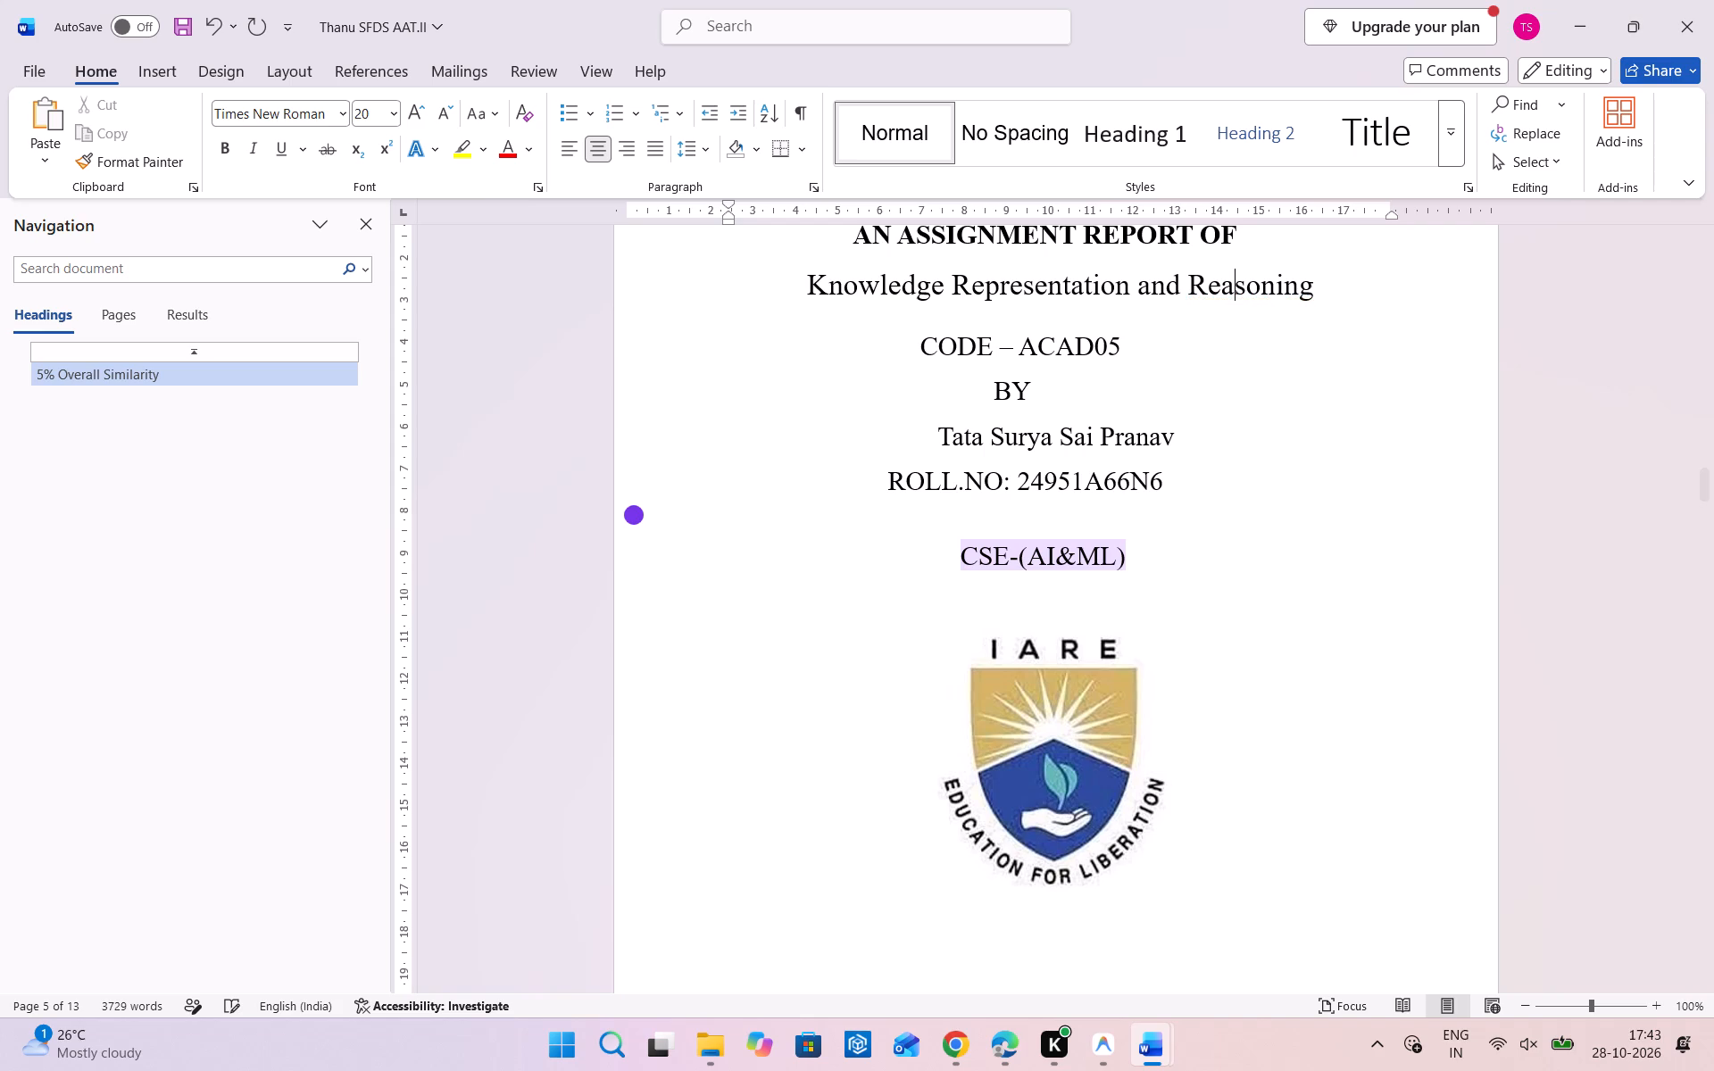
pyautogui.scroll(-2, 1324, 381)
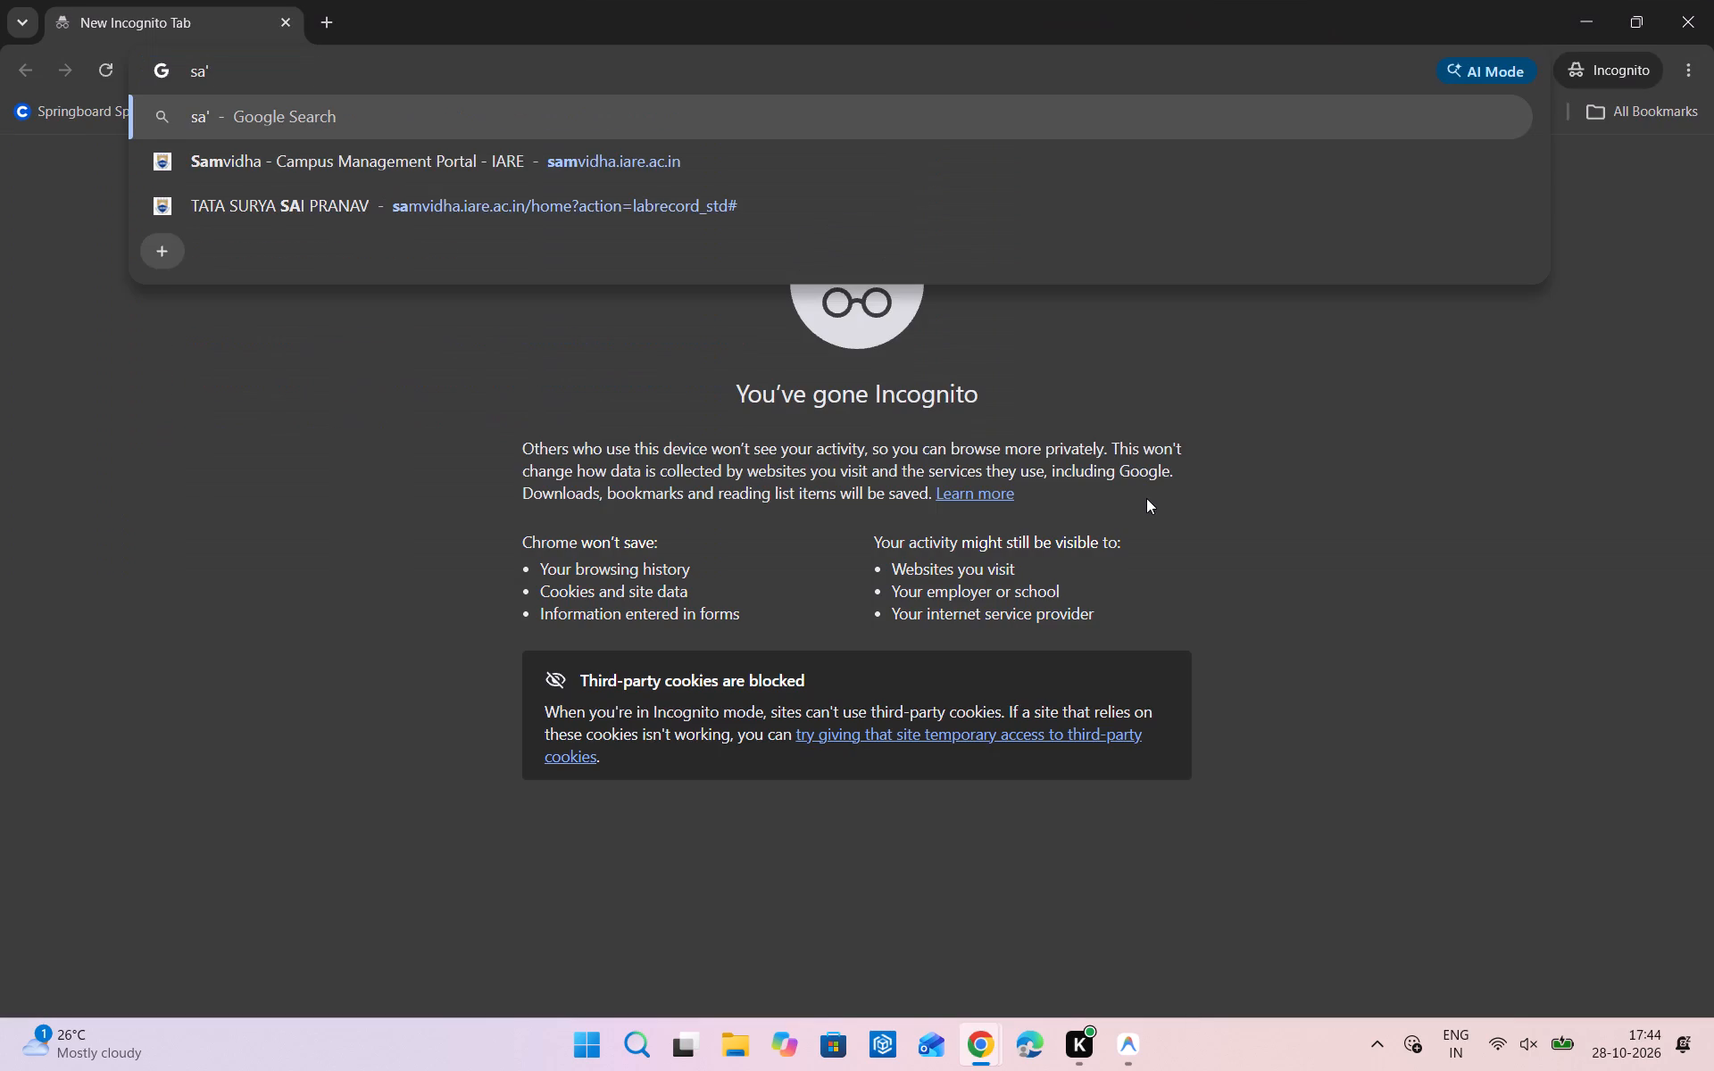
pyautogui.press('BackSpace')
pyautogui.press('m')
pyautogui.press('Return')
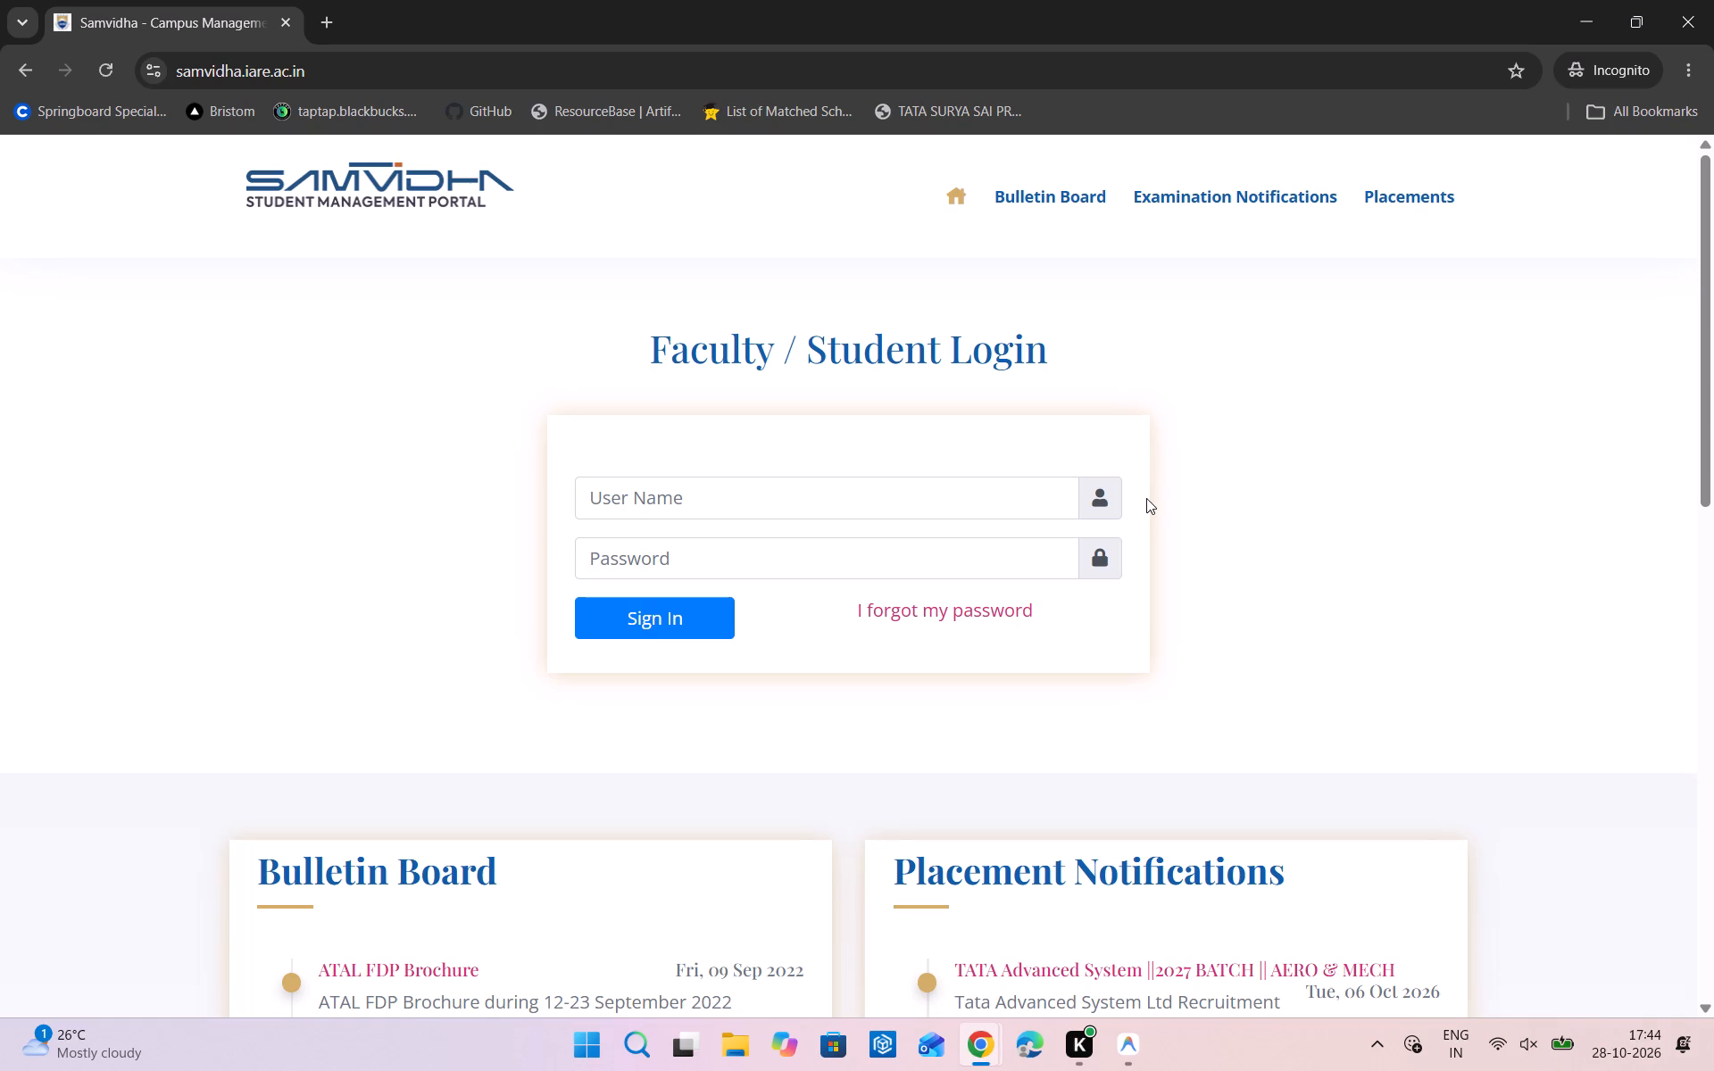
pyautogui.click(827, 498)
pyautogui.click(817, 554)
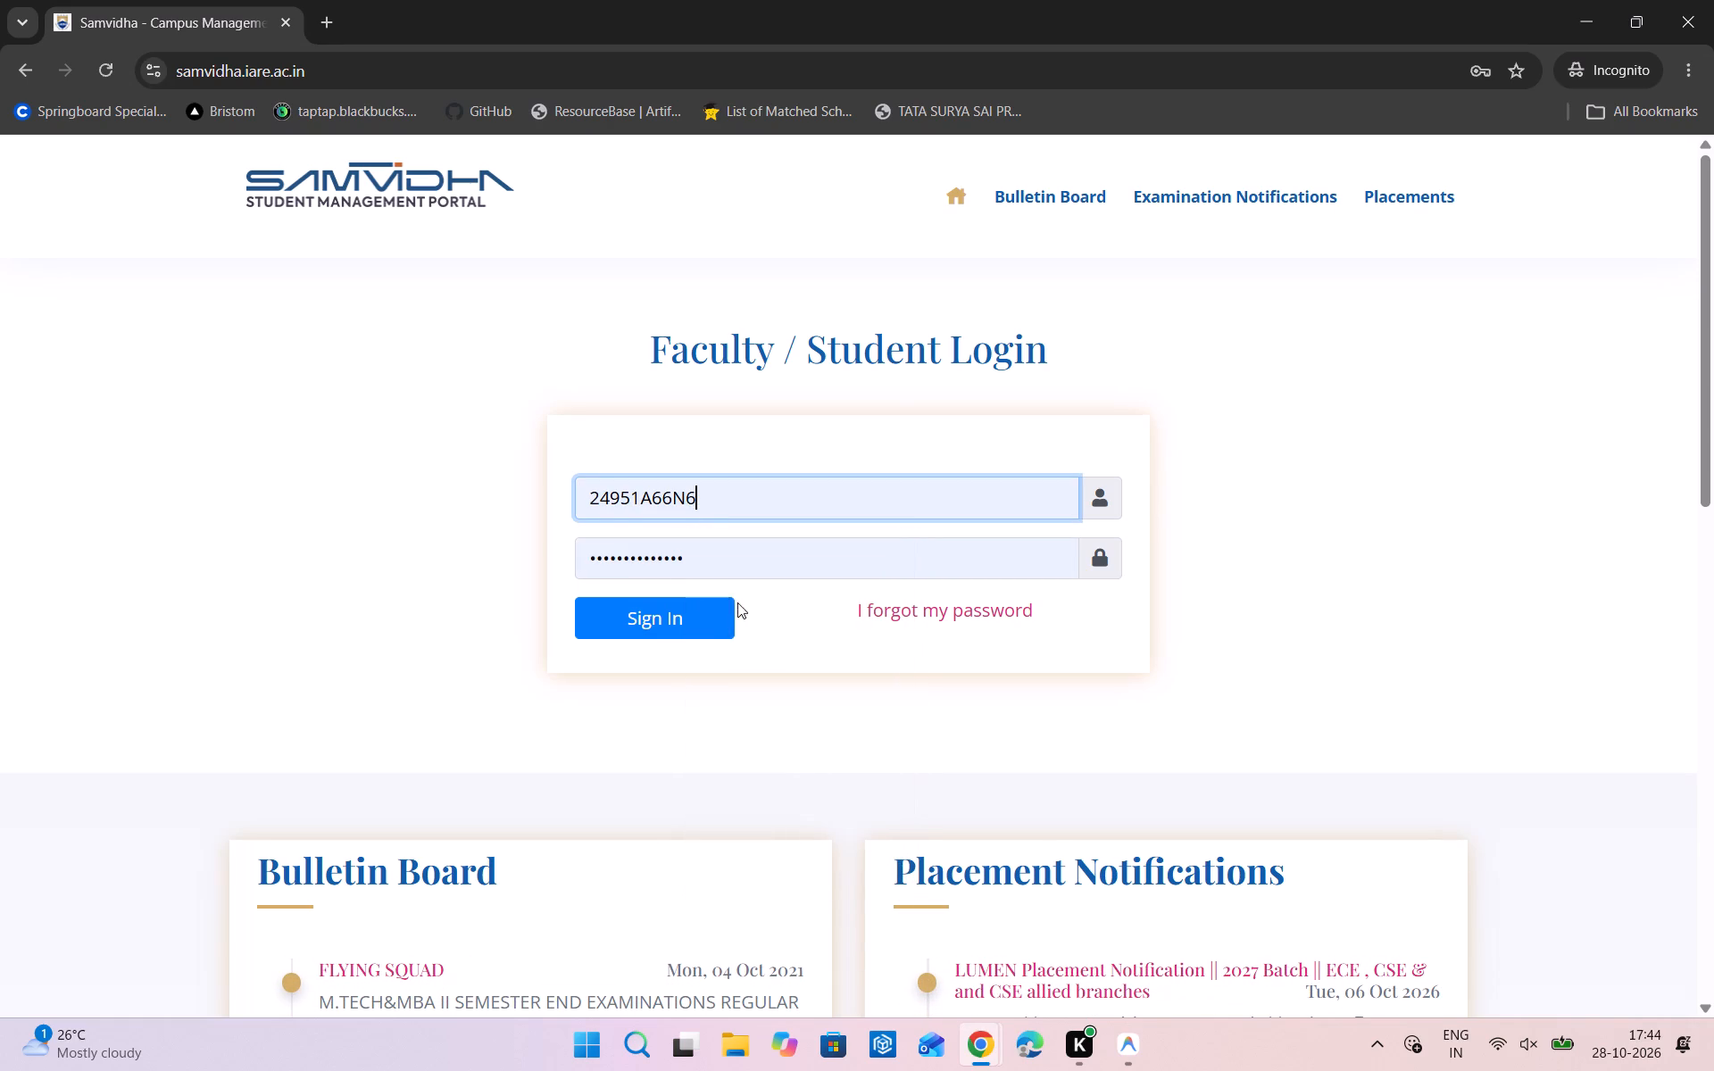
pyautogui.click(715, 618)
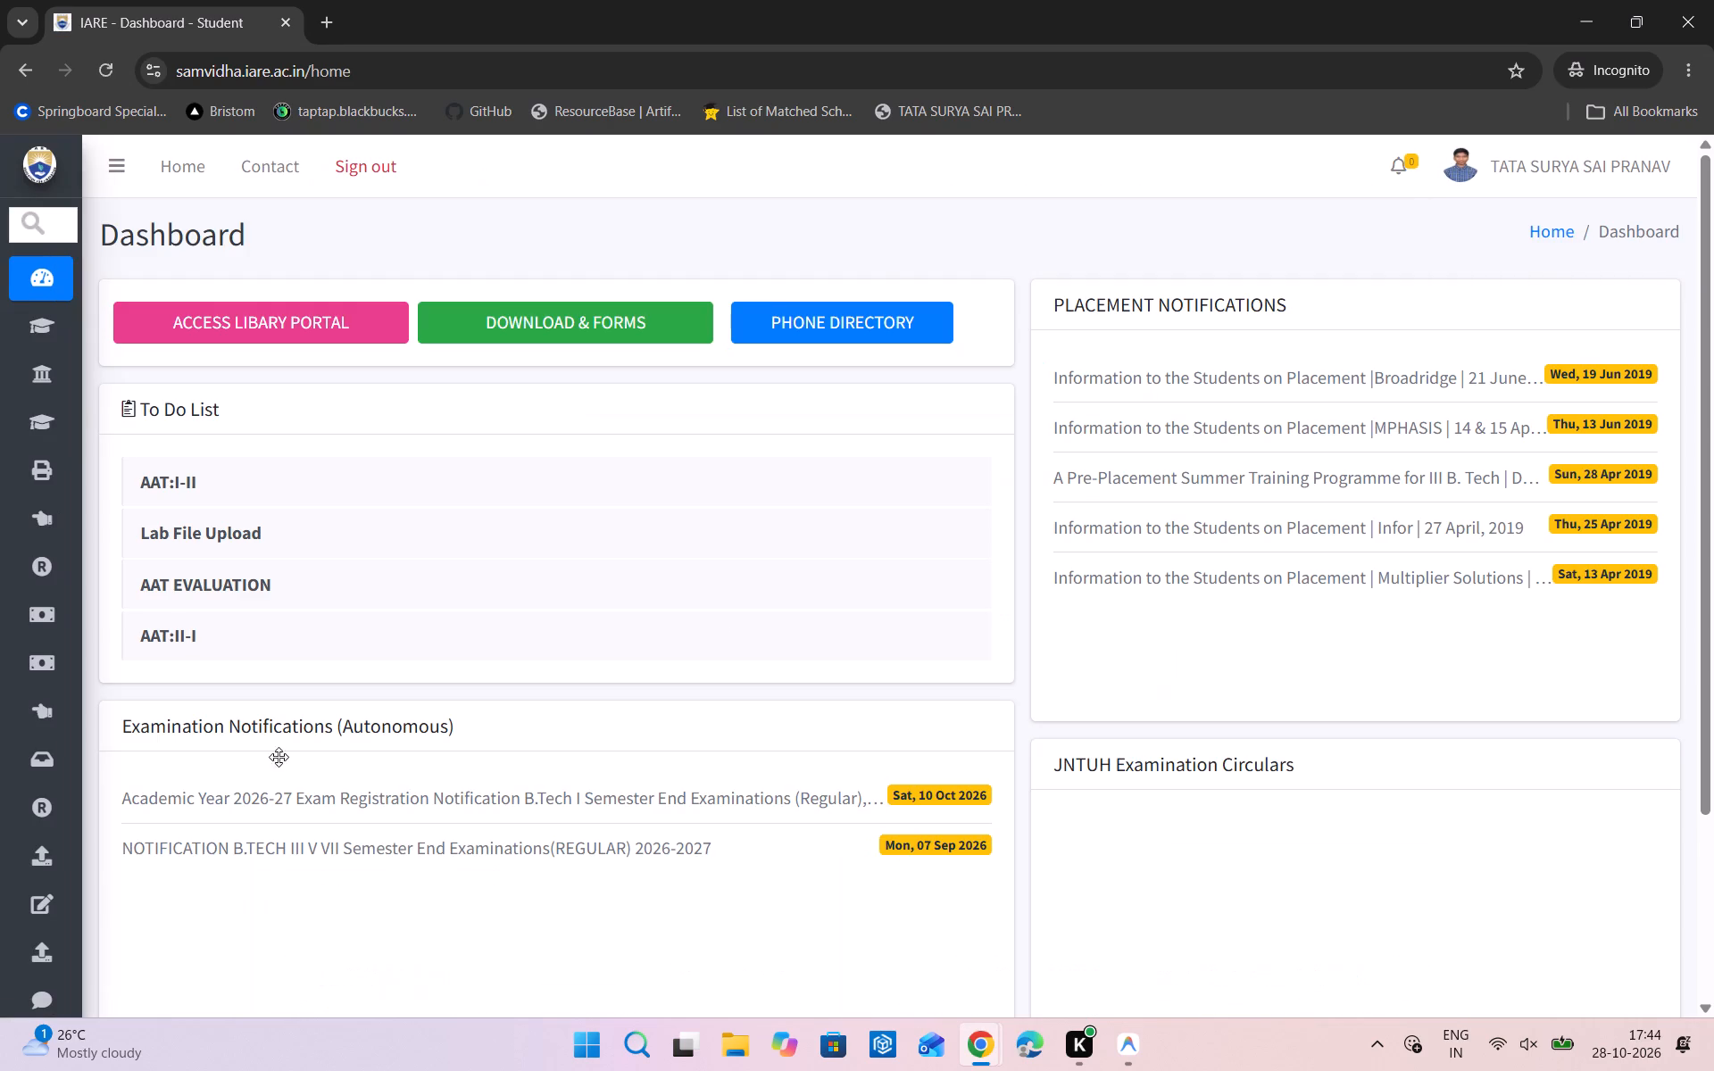
# On the portal's AAT-II upload page, check the assigned questions for Theory of Computation and Statistical Foundations of Data Science.
pyautogui.scroll(-2, 49, 935)
pyautogui.click(88, 884)
pyautogui.scroll(-2, 88, 884)
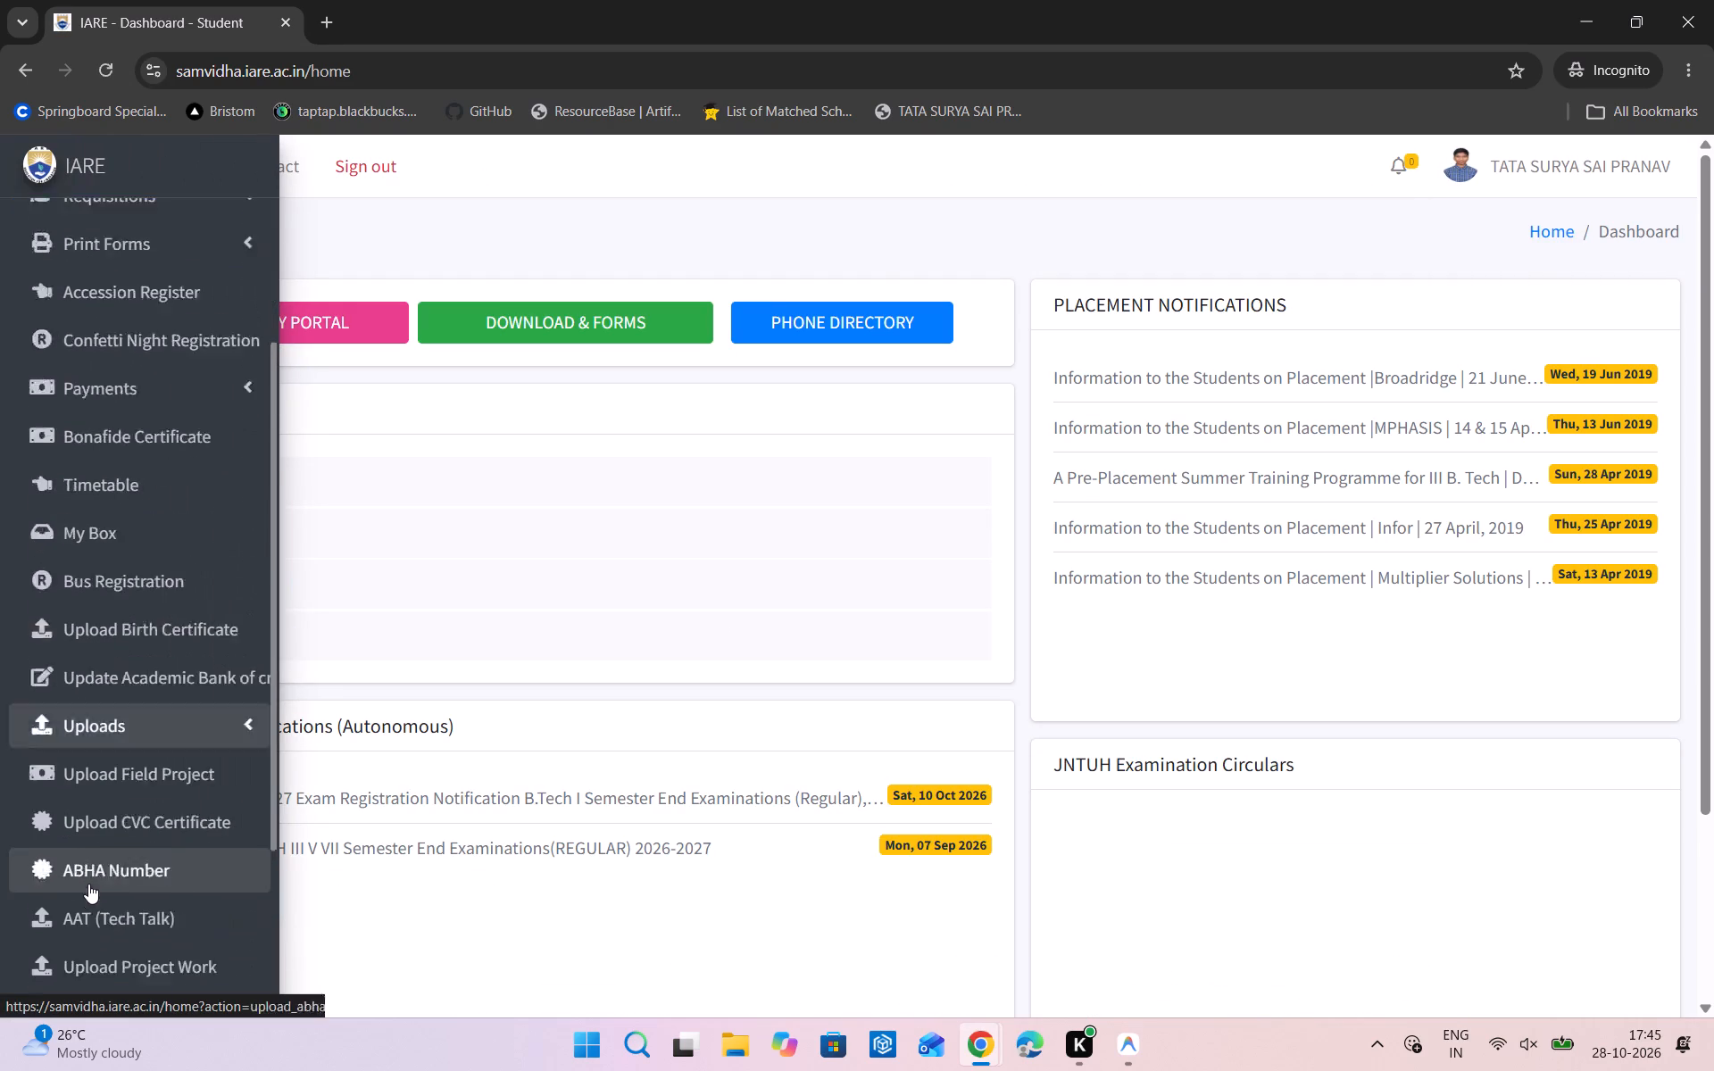
pyautogui.click(115, 871)
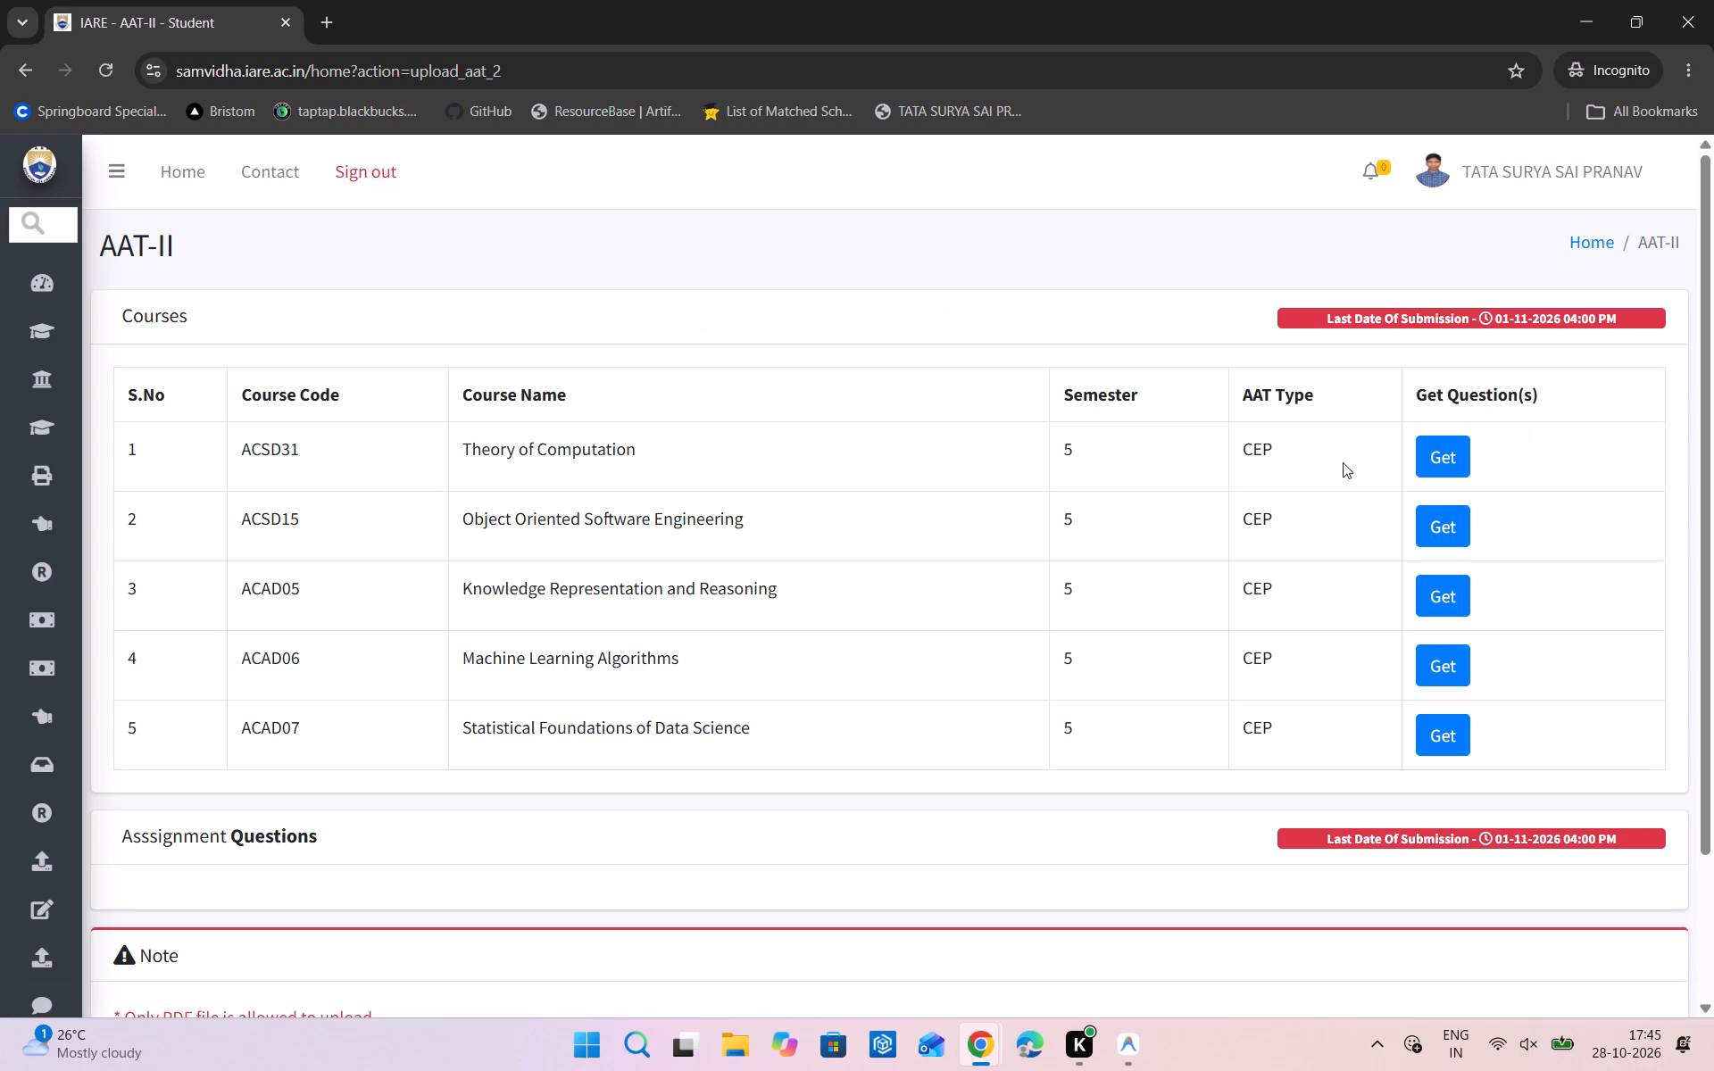
pyautogui.click(1440, 436)
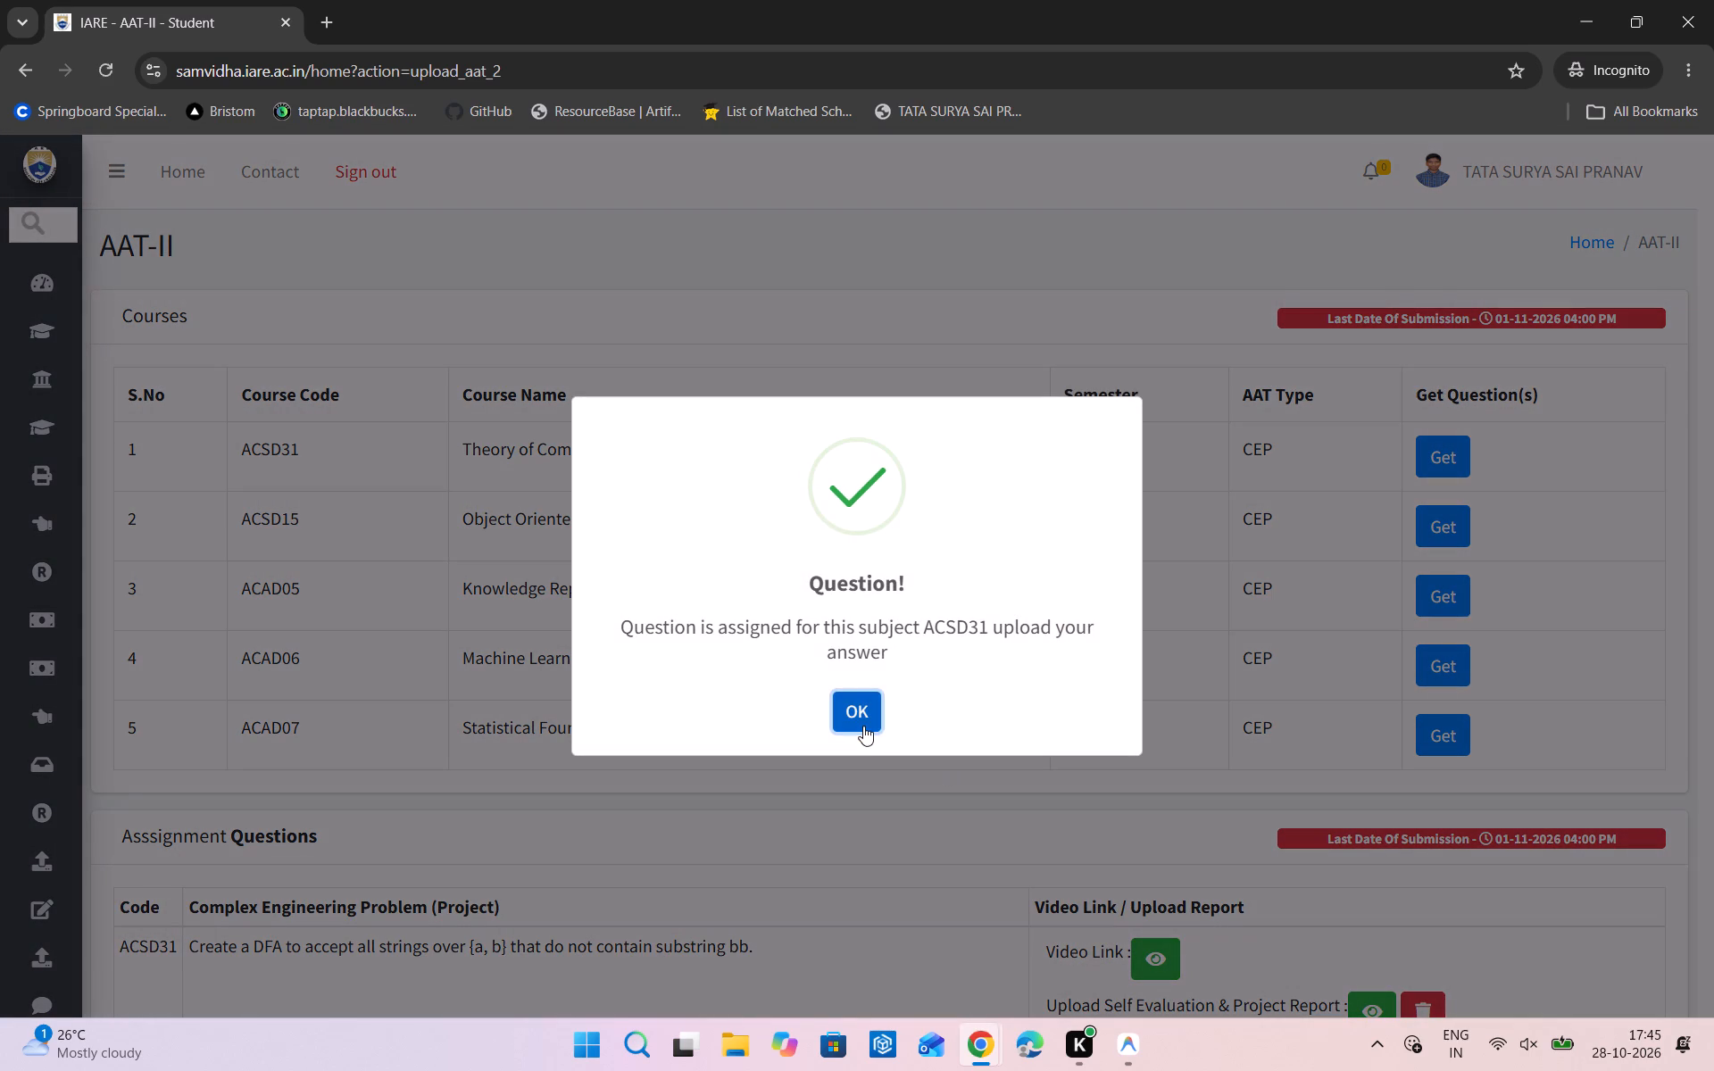
pyautogui.click(872, 710)
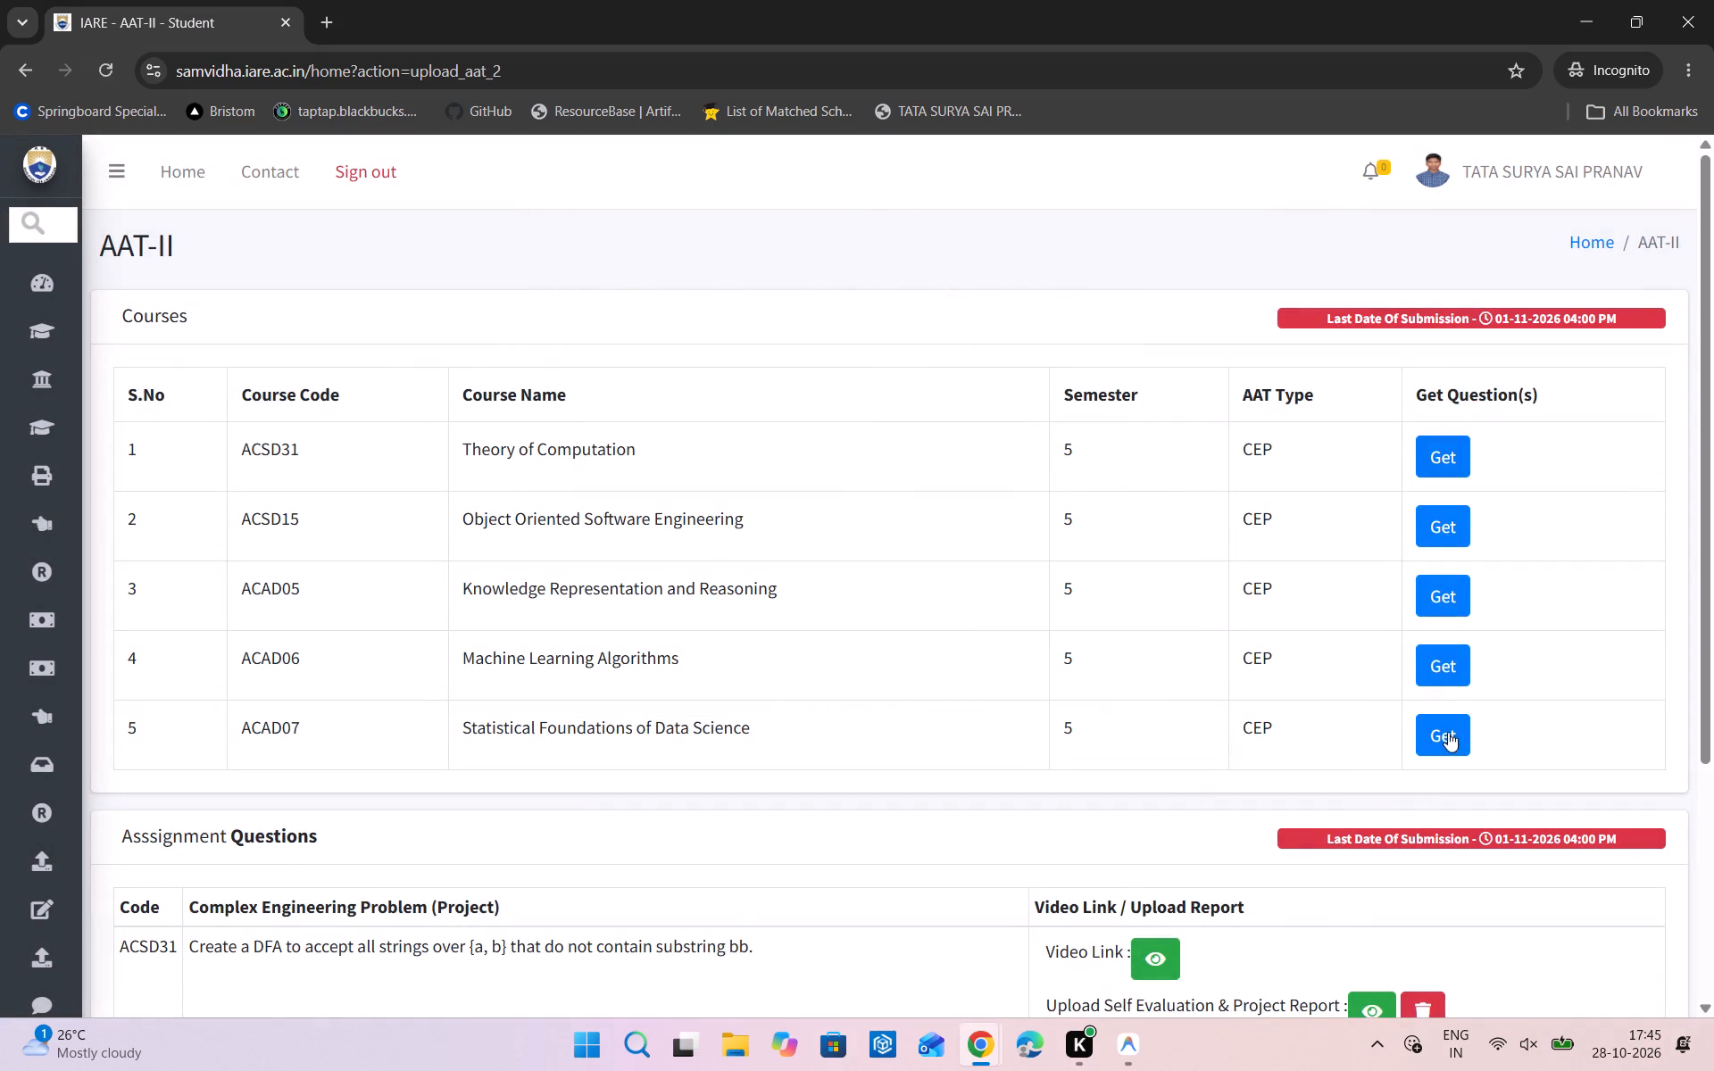
pyautogui.click(1452, 735)
pyautogui.click(858, 735)
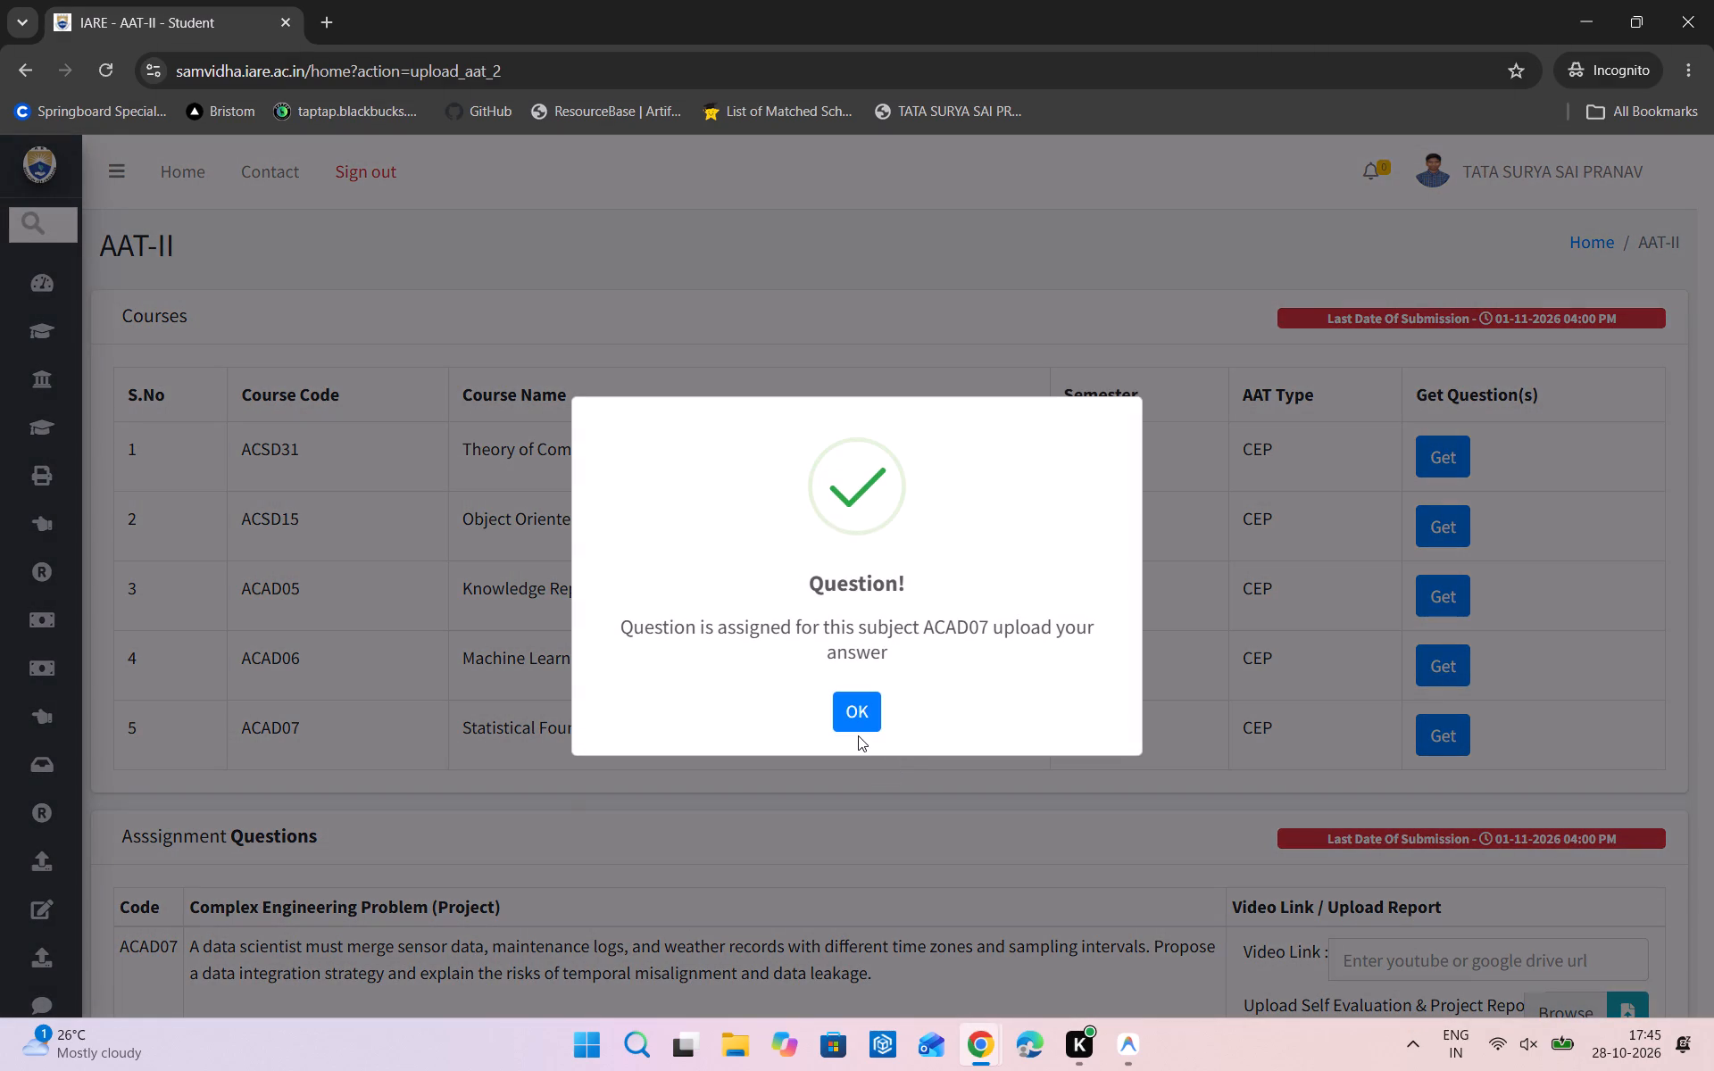
pyautogui.click(841, 723)
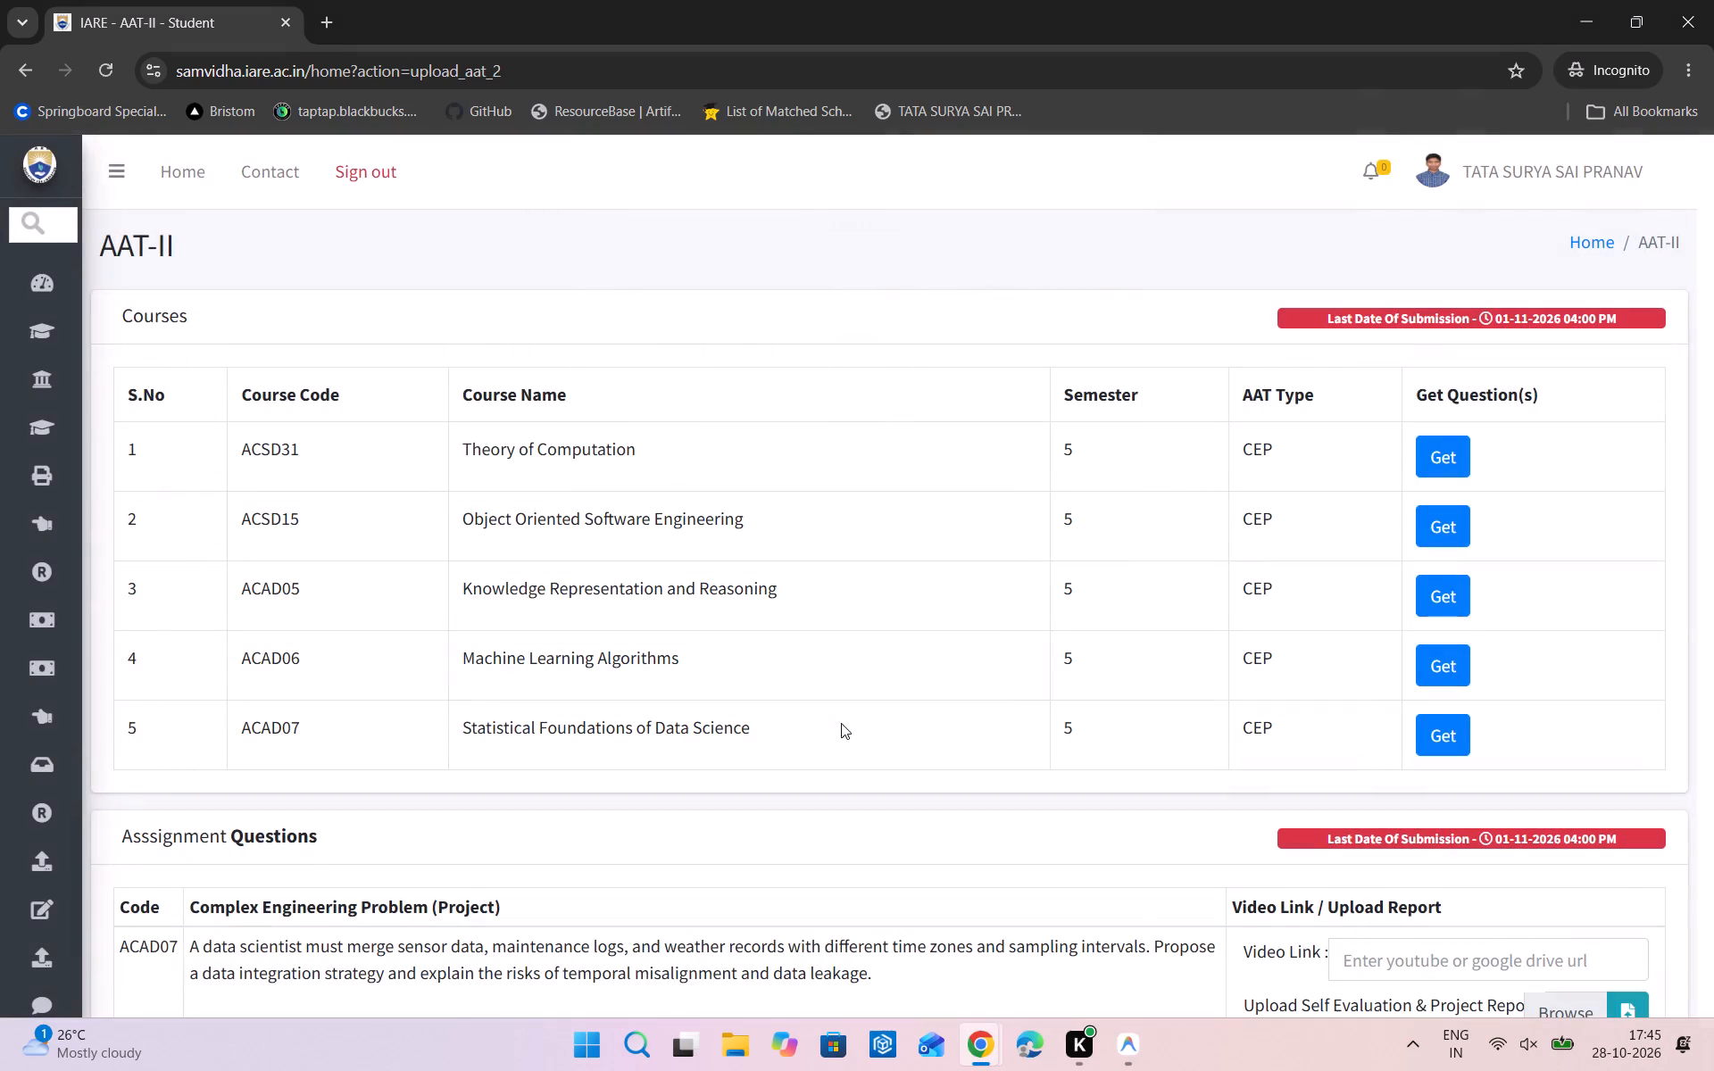
# Open the portal's AAT-I upload page and get the questions for Theory of Computation (ACSD31).
pyautogui.click(42, 983)
pyautogui.scroll(-2, 42, 983)
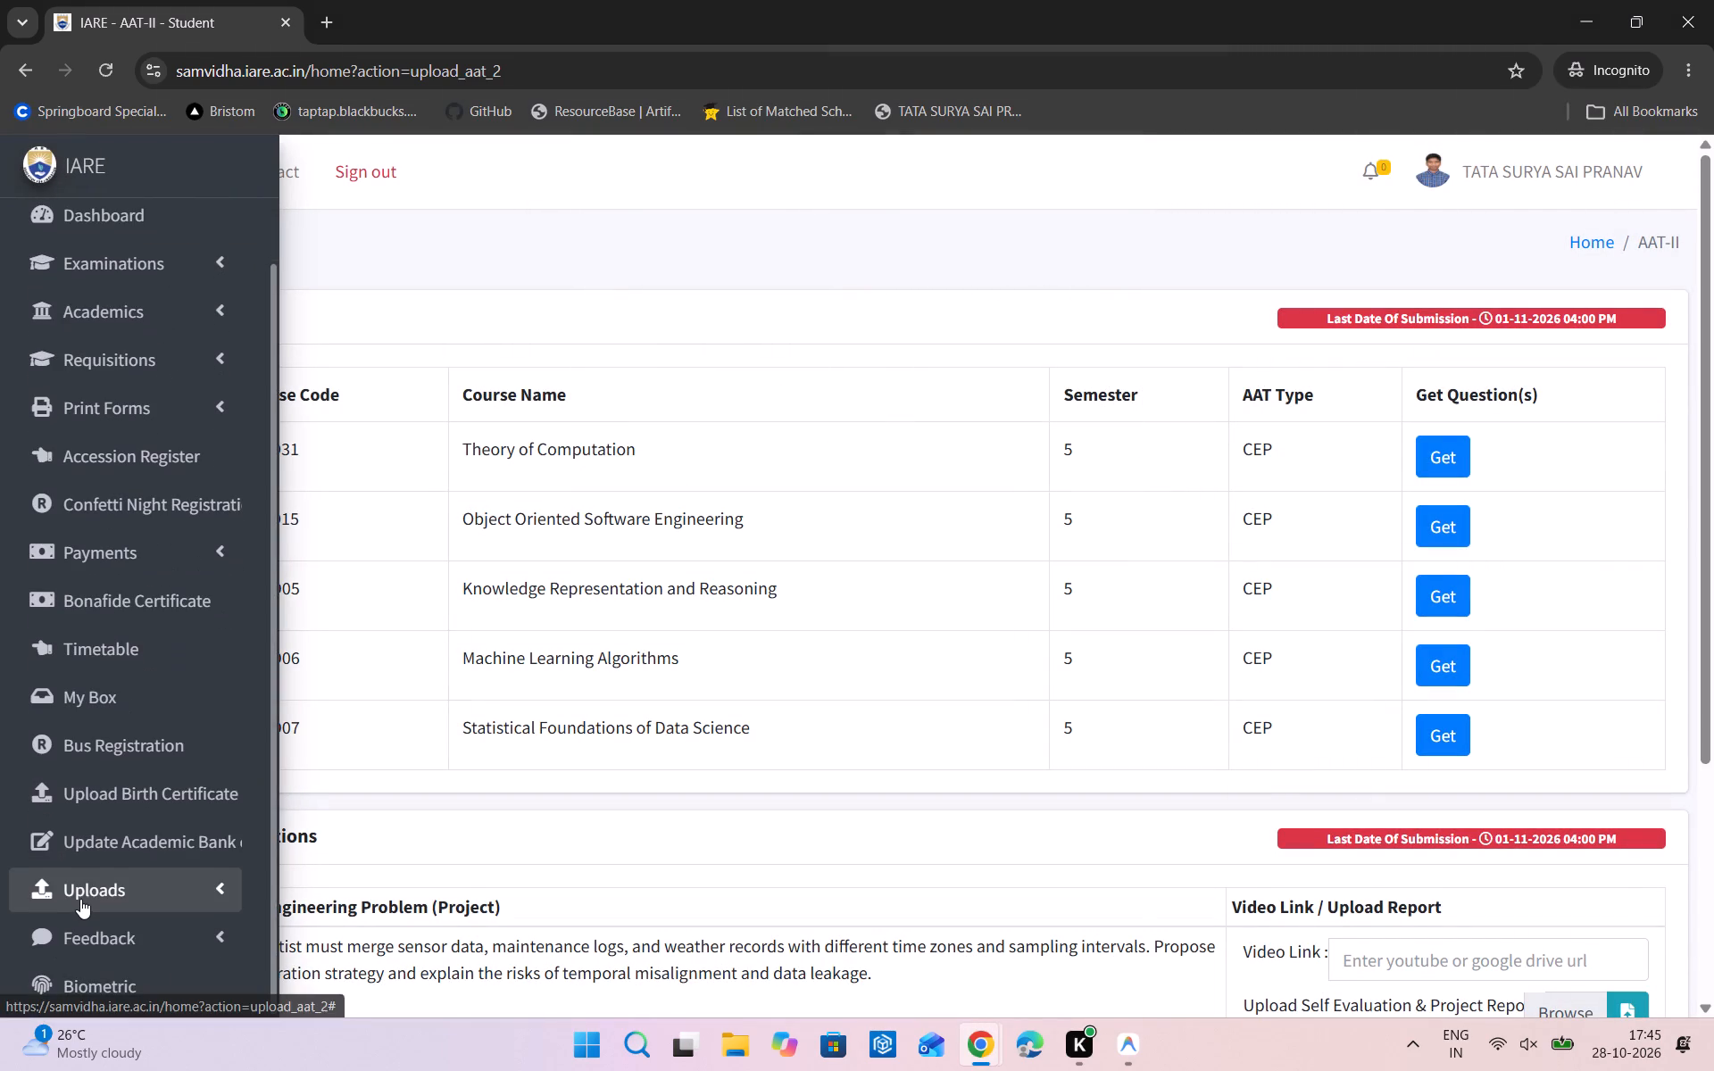
pyautogui.click(80, 899)
pyautogui.scroll(-2, 80, 899)
pyautogui.click(123, 821)
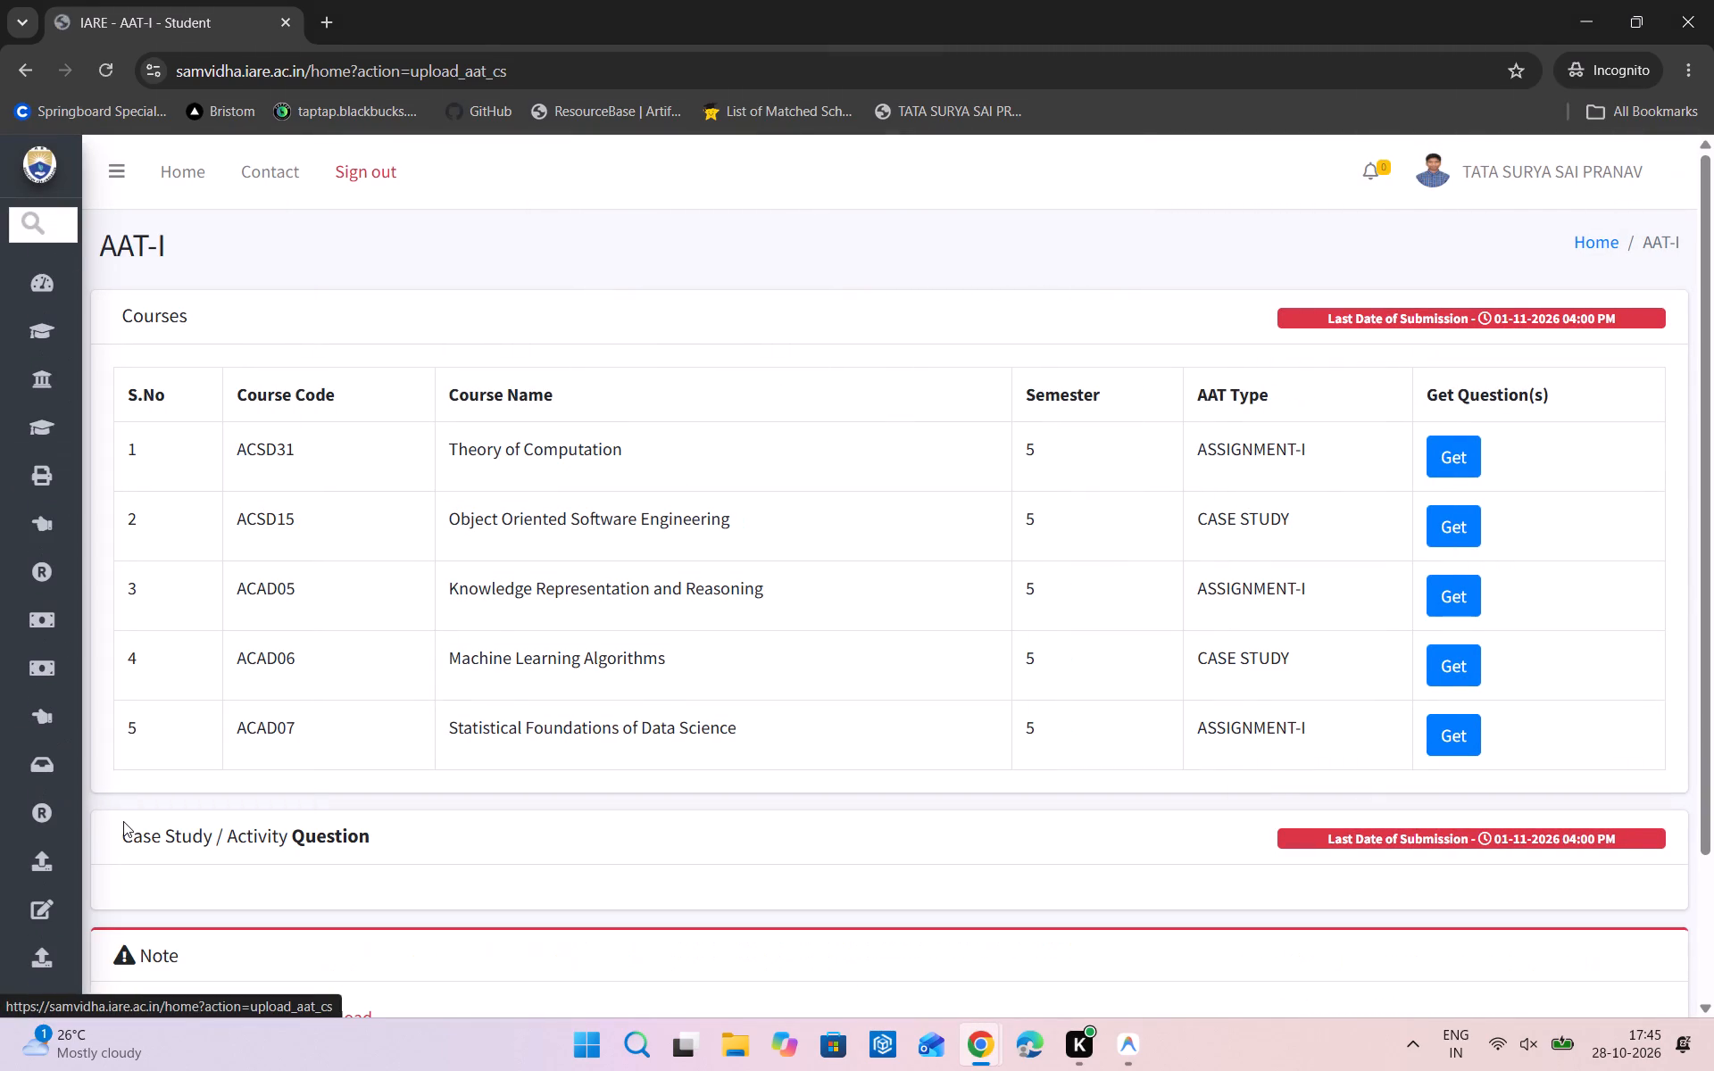
pyautogui.click(1452, 436)
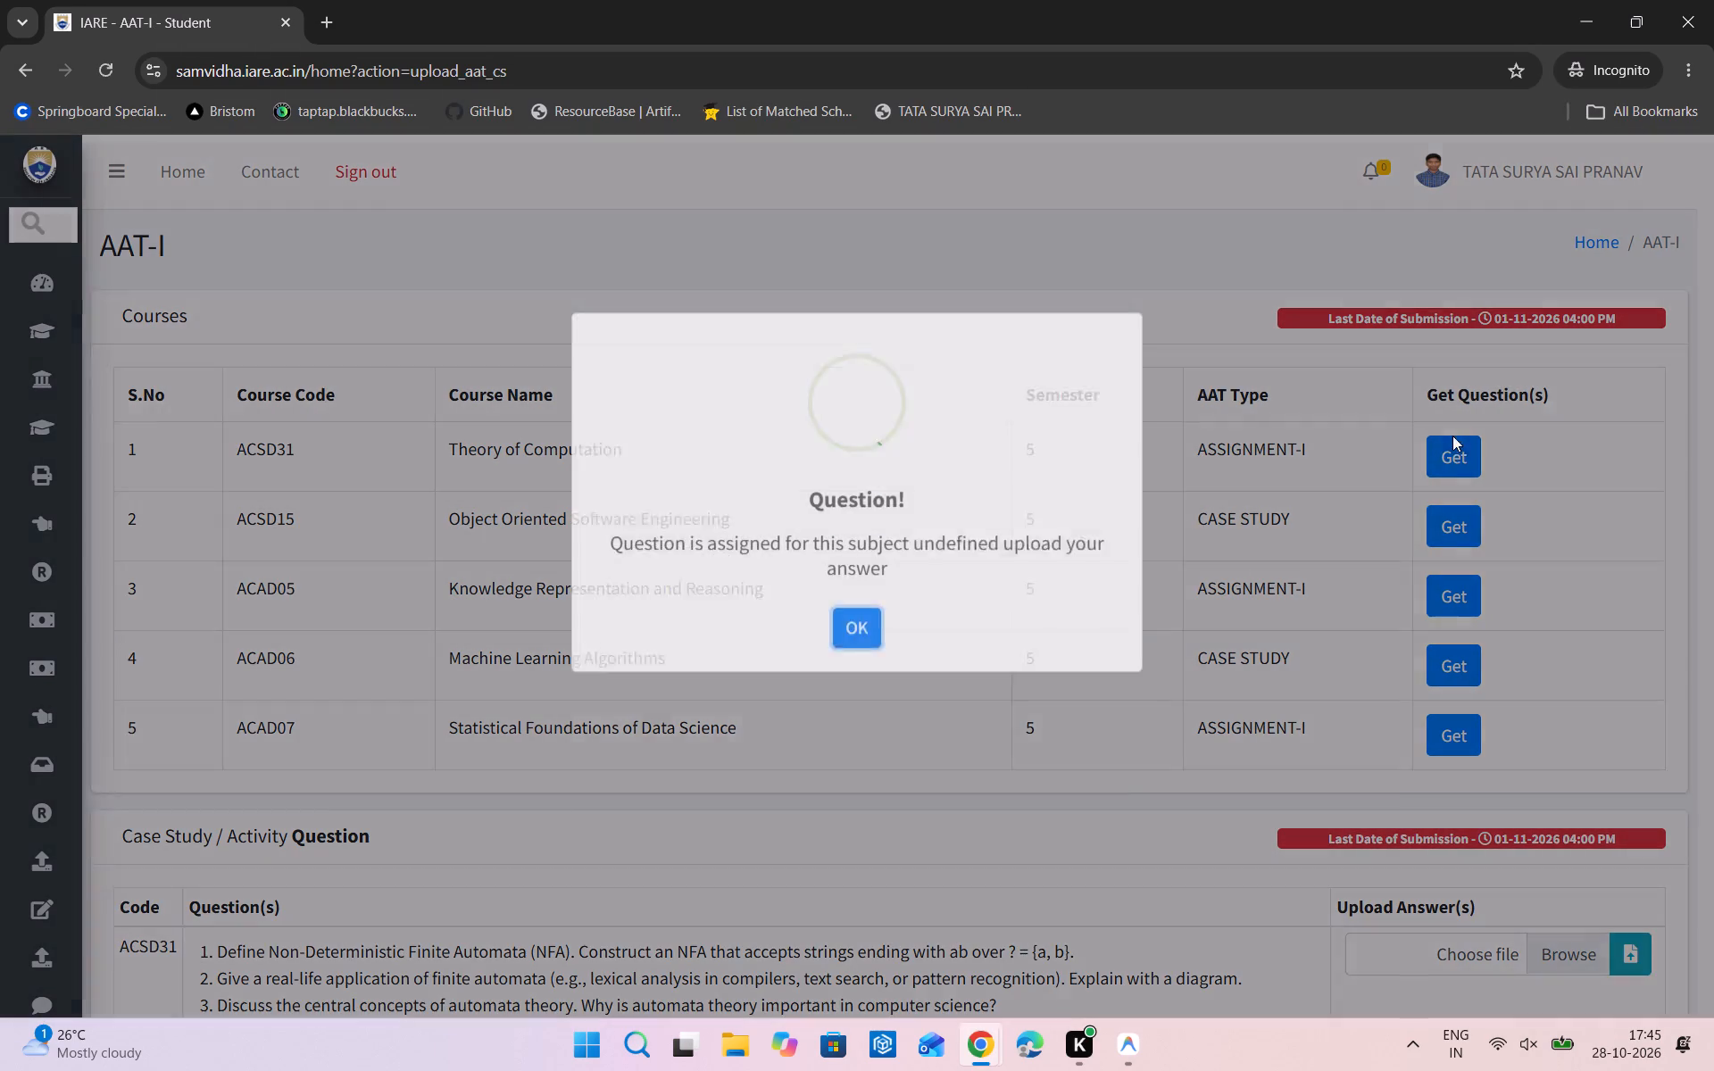
pyautogui.click(838, 707)
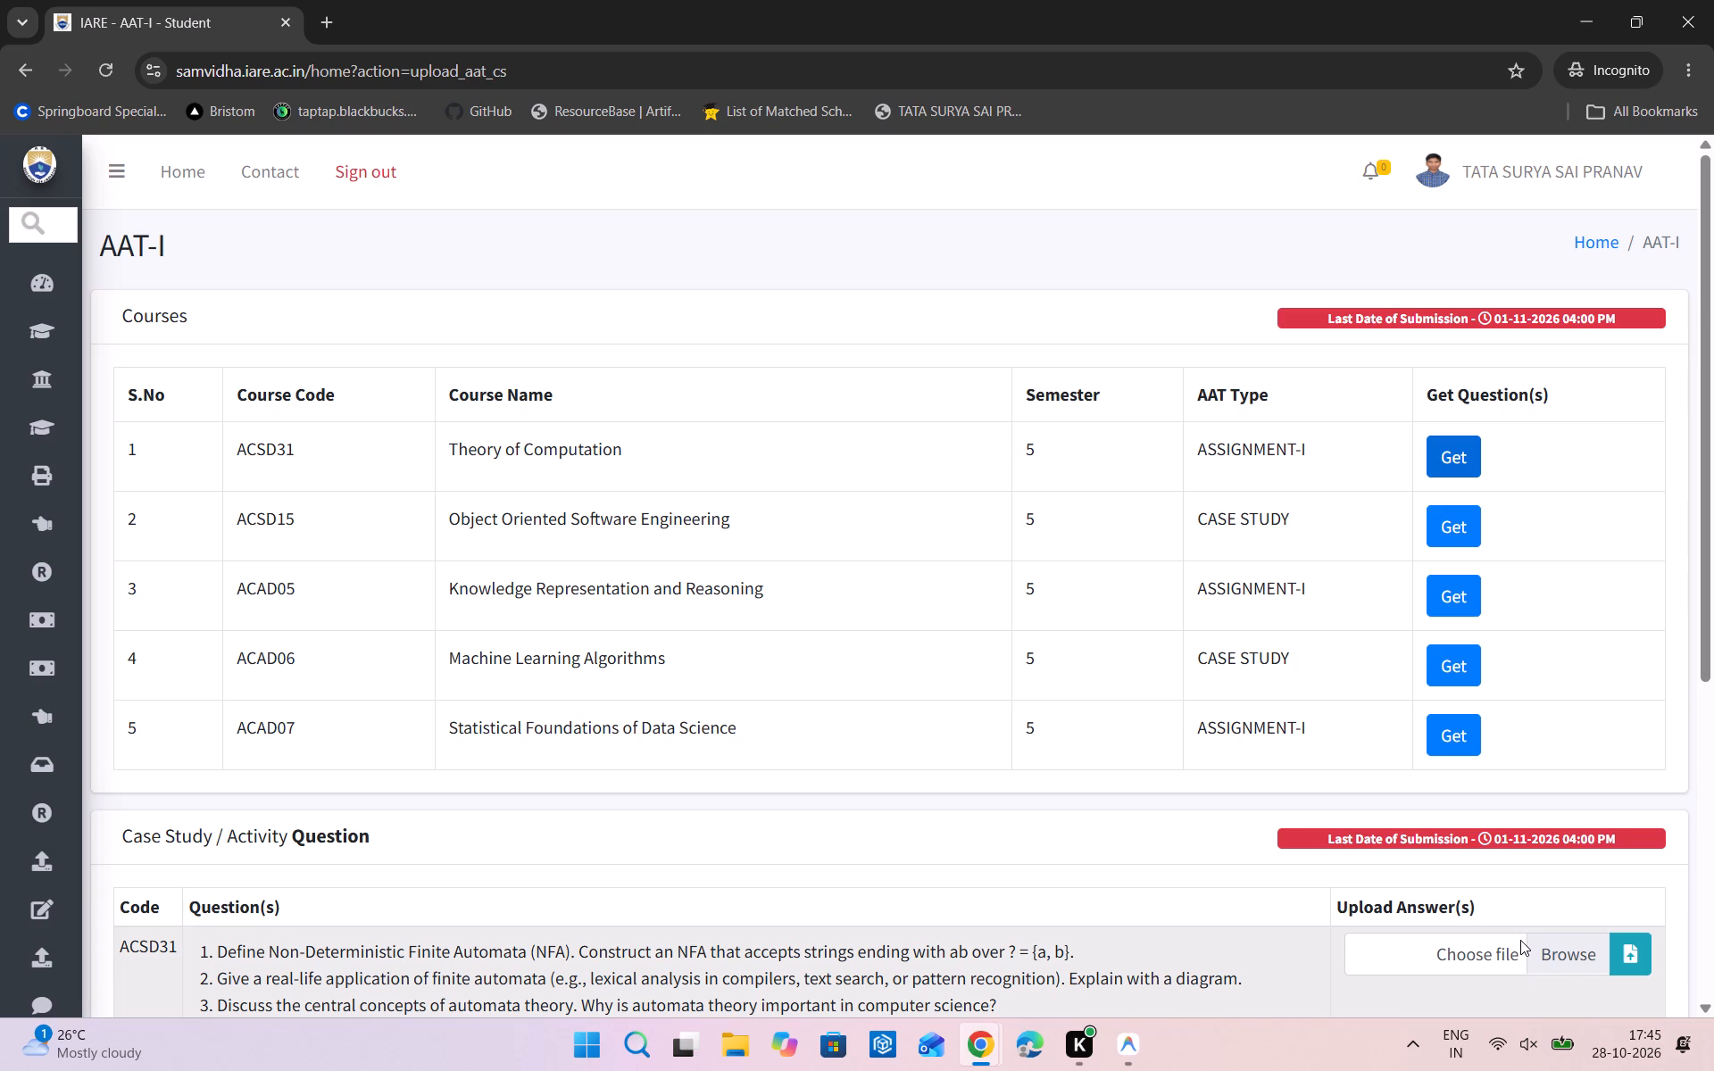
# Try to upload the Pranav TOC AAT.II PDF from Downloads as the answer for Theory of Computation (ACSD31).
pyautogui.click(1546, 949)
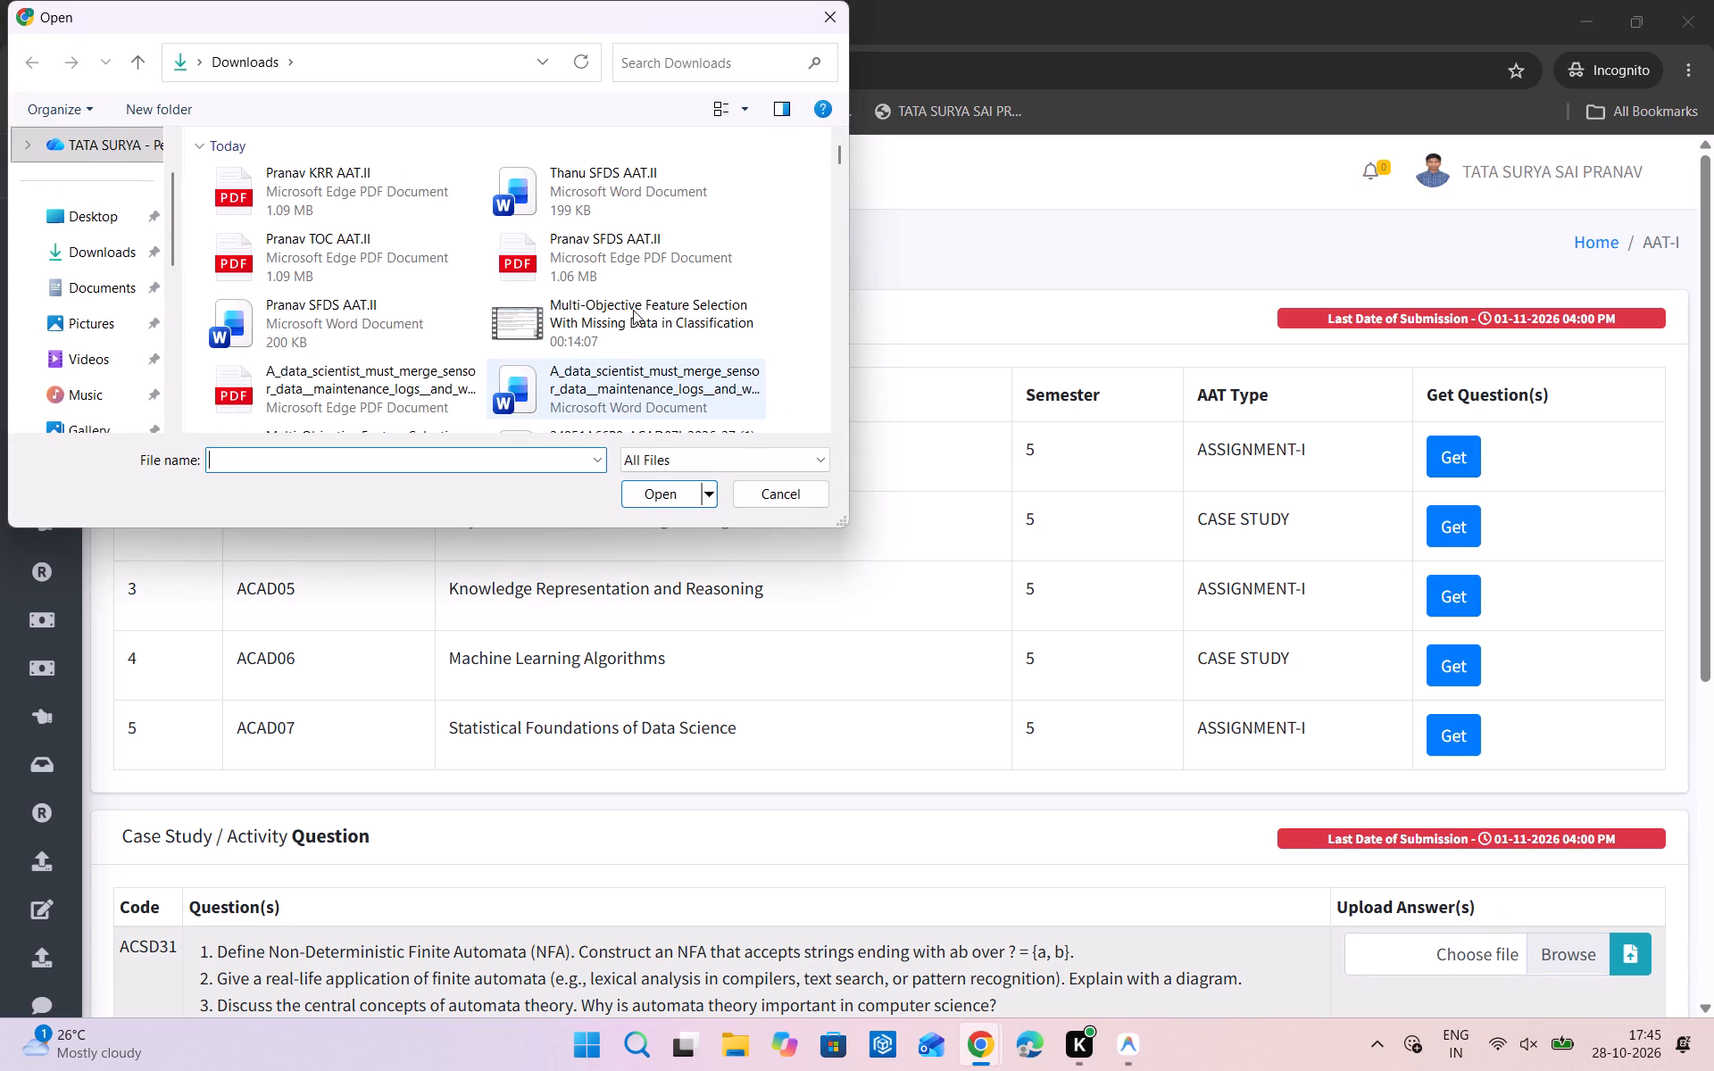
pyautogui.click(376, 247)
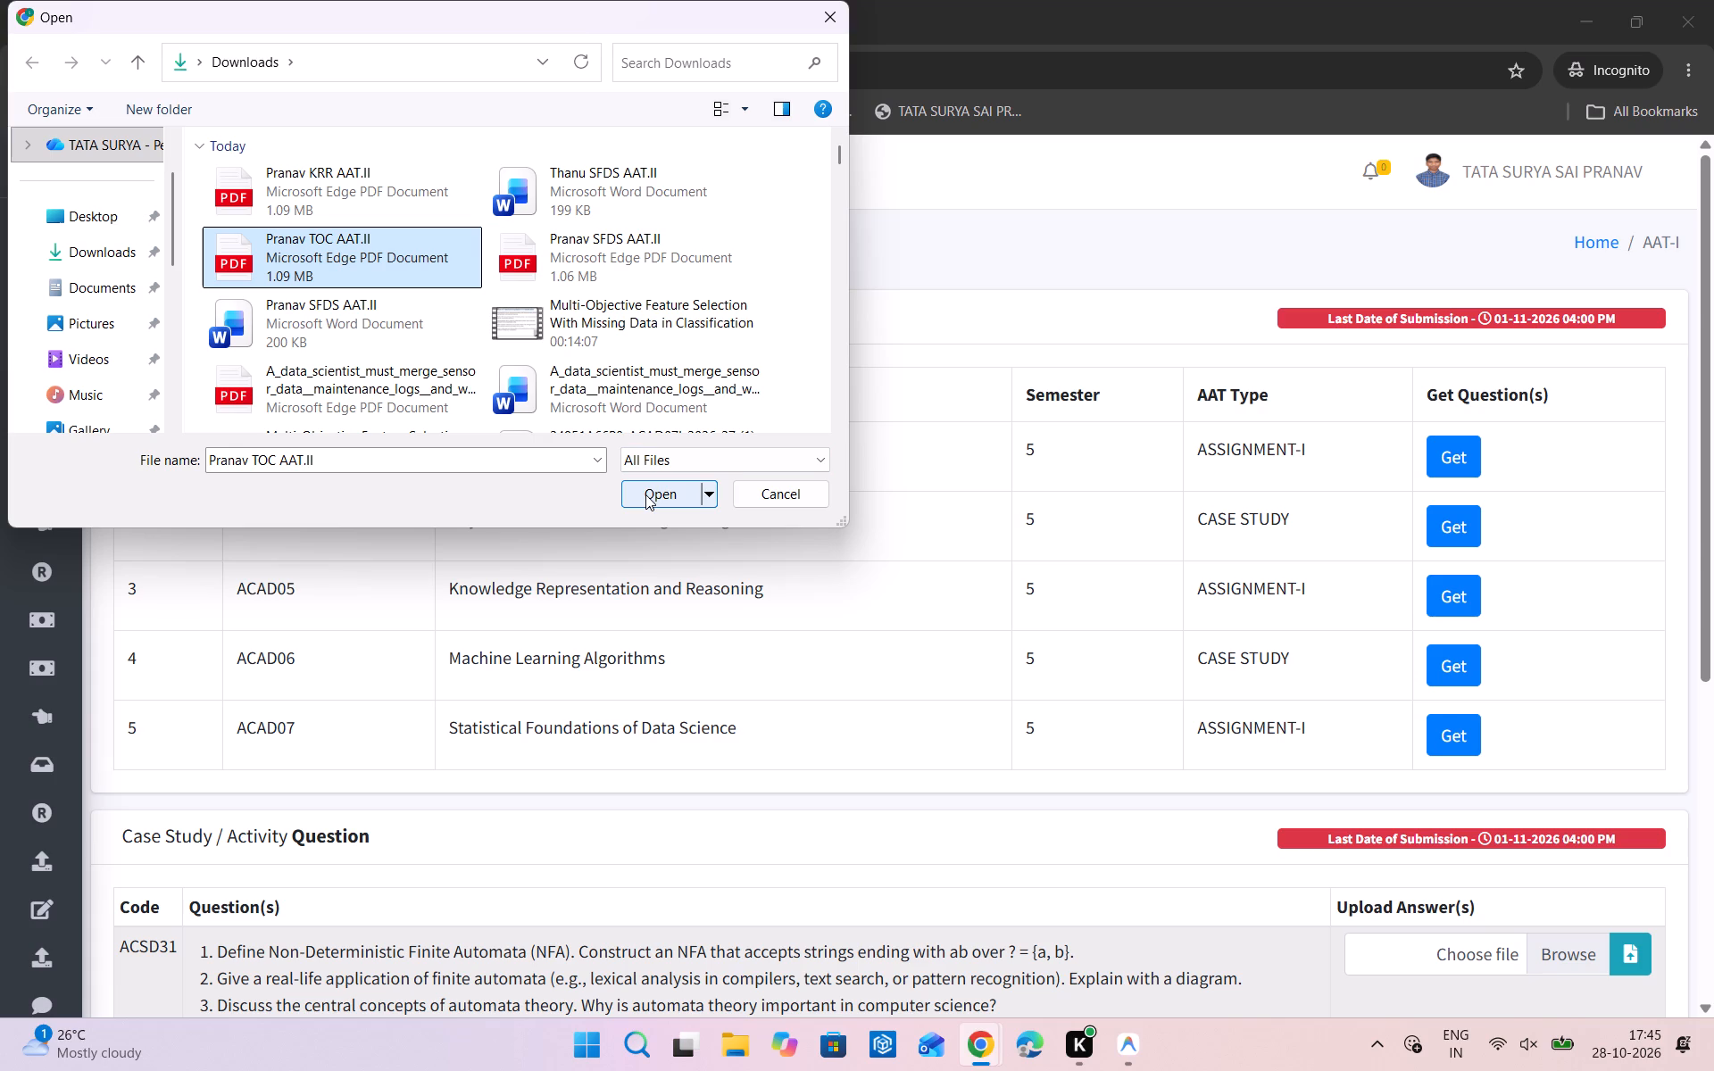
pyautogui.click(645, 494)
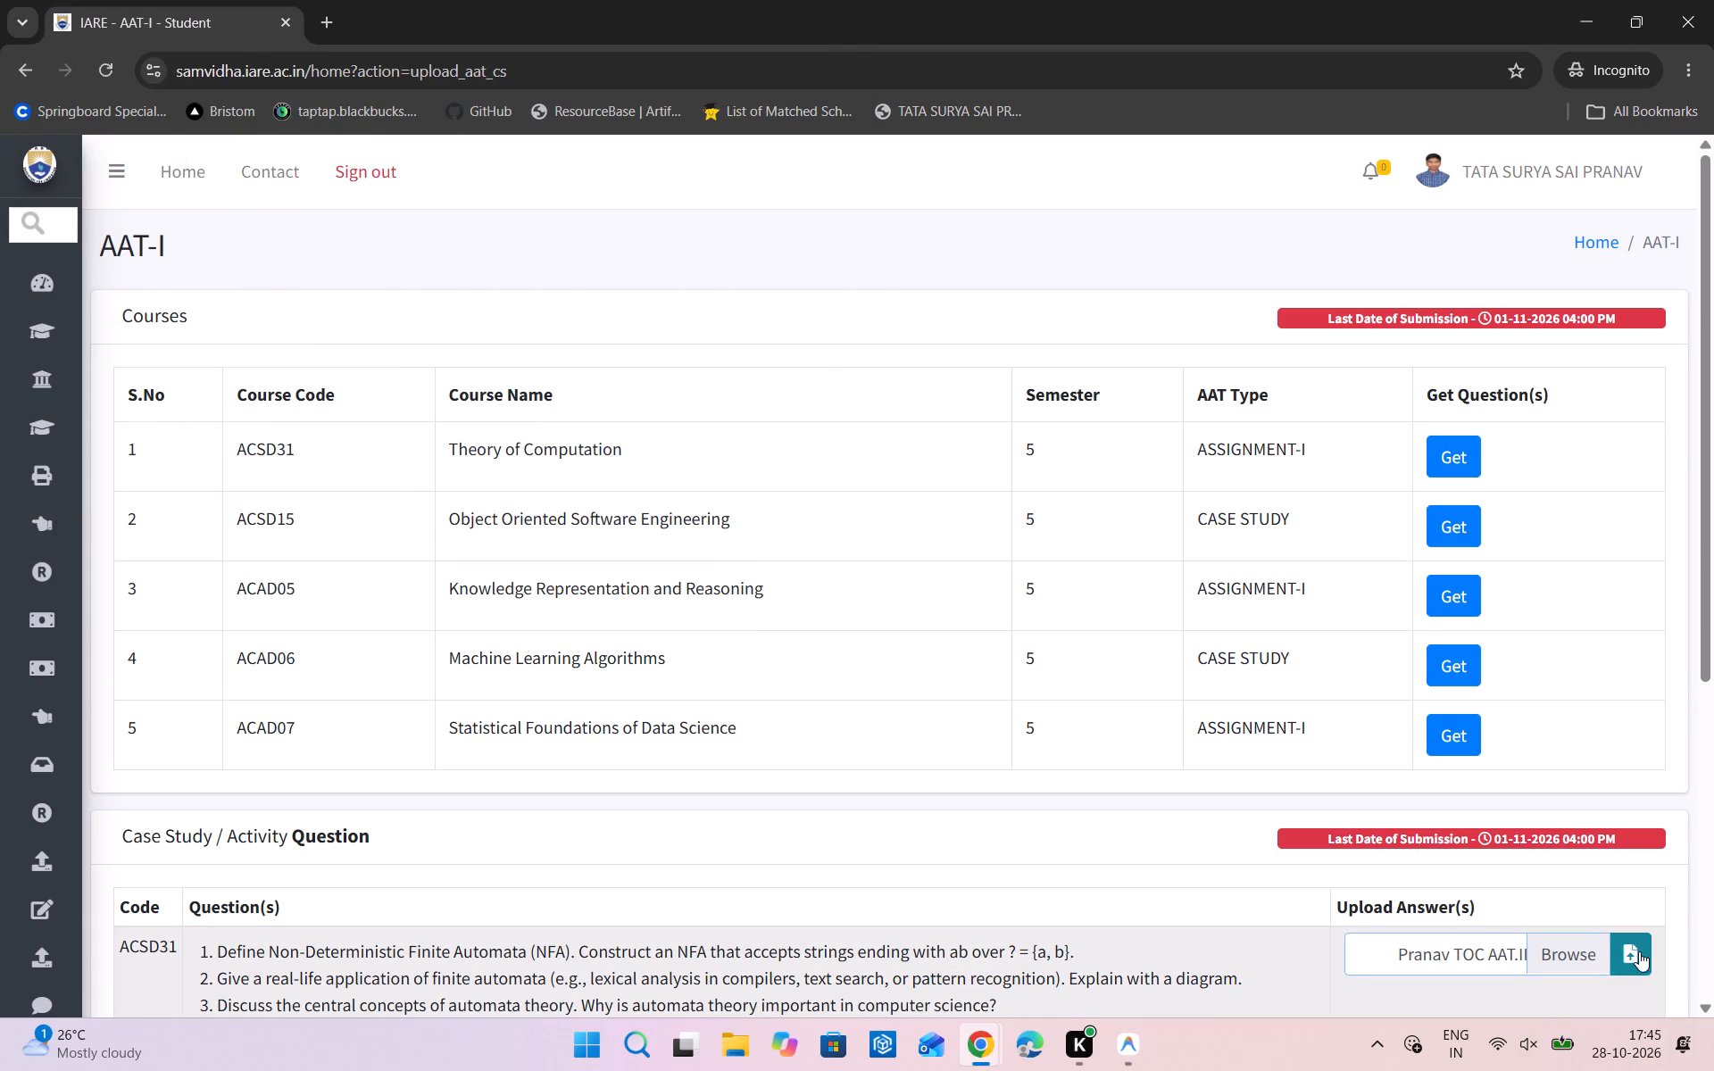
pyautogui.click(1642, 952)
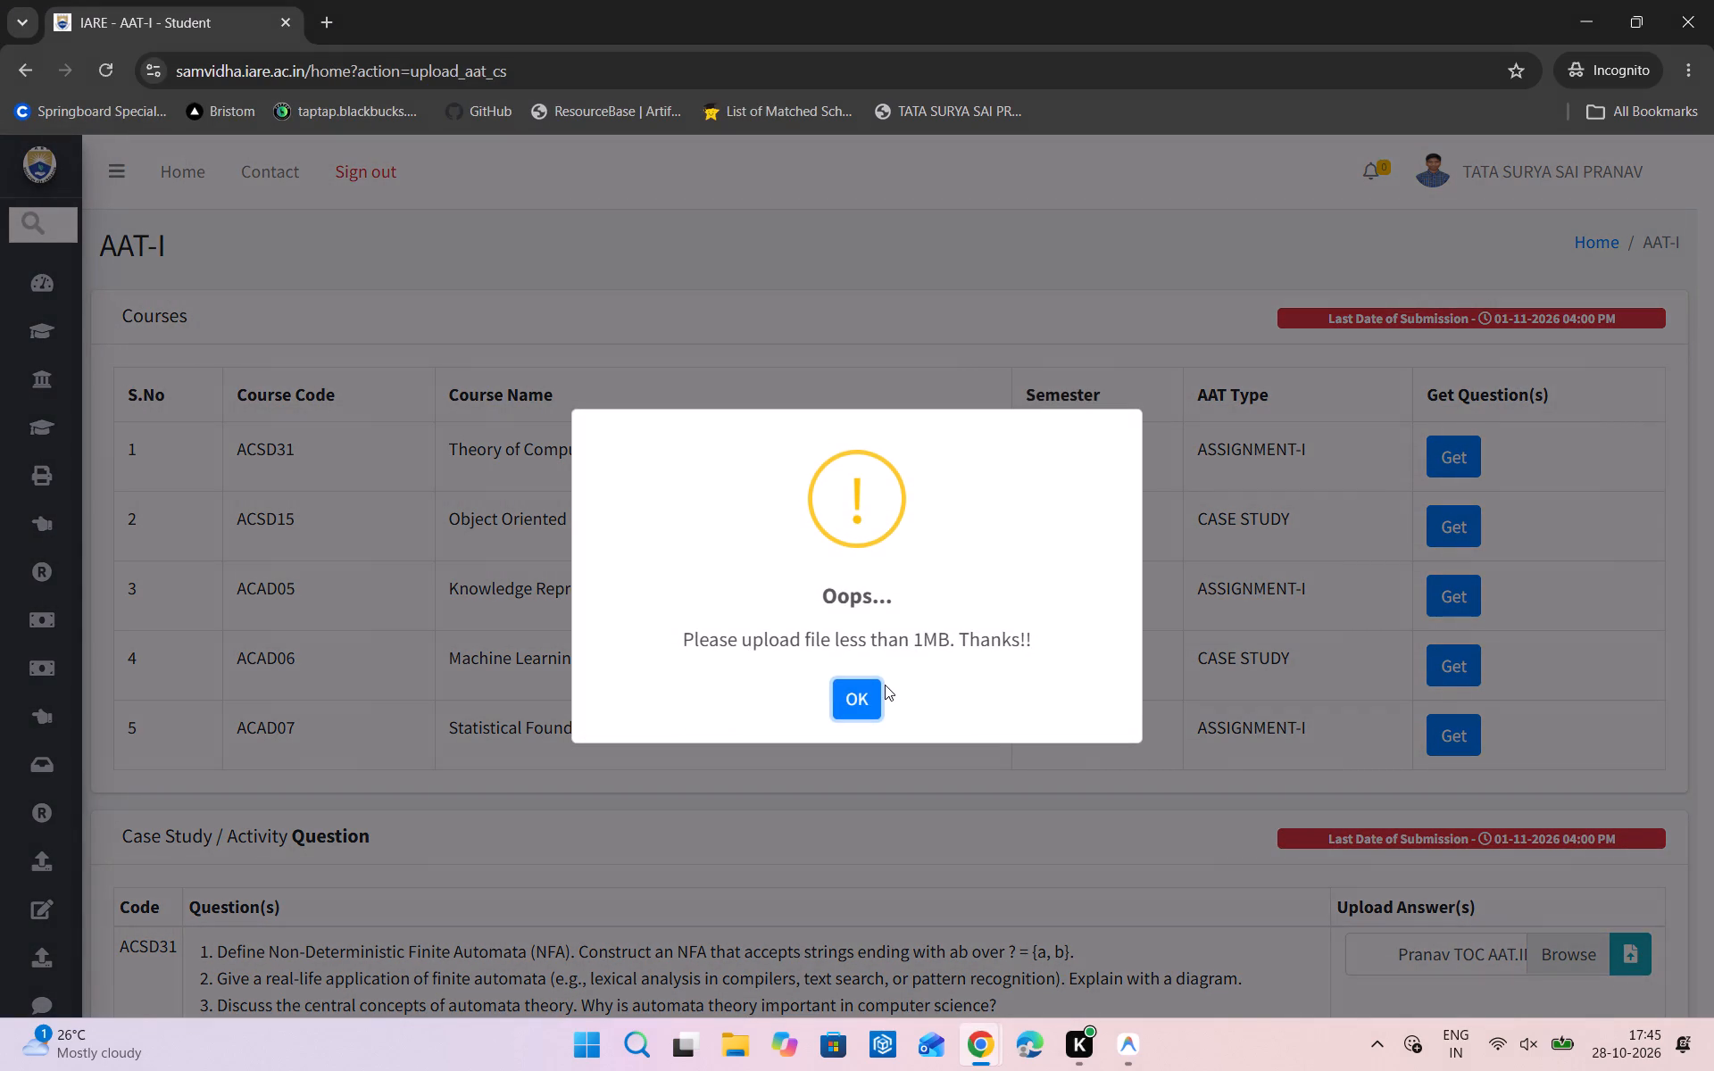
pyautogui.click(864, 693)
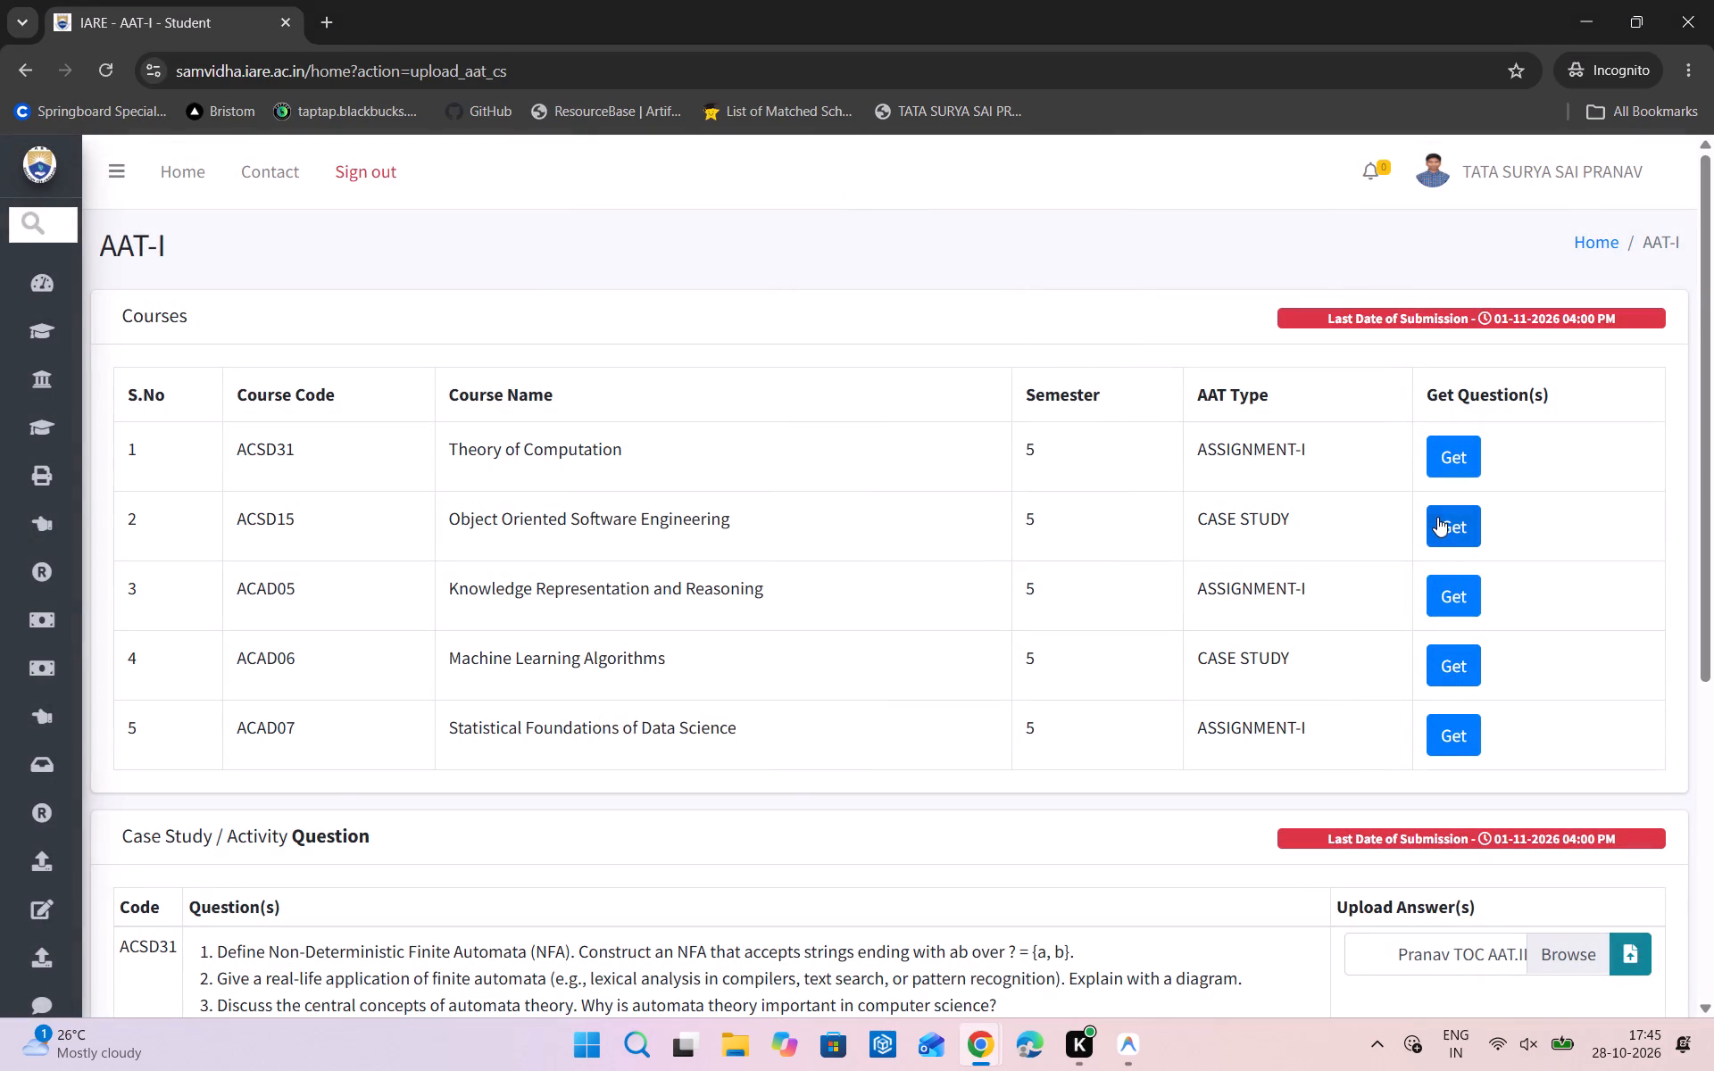
# Get the AAT-I question for Object Oriented Software Engineering (ACSD15).
pyautogui.click(1437, 516)
pyautogui.click(866, 699)
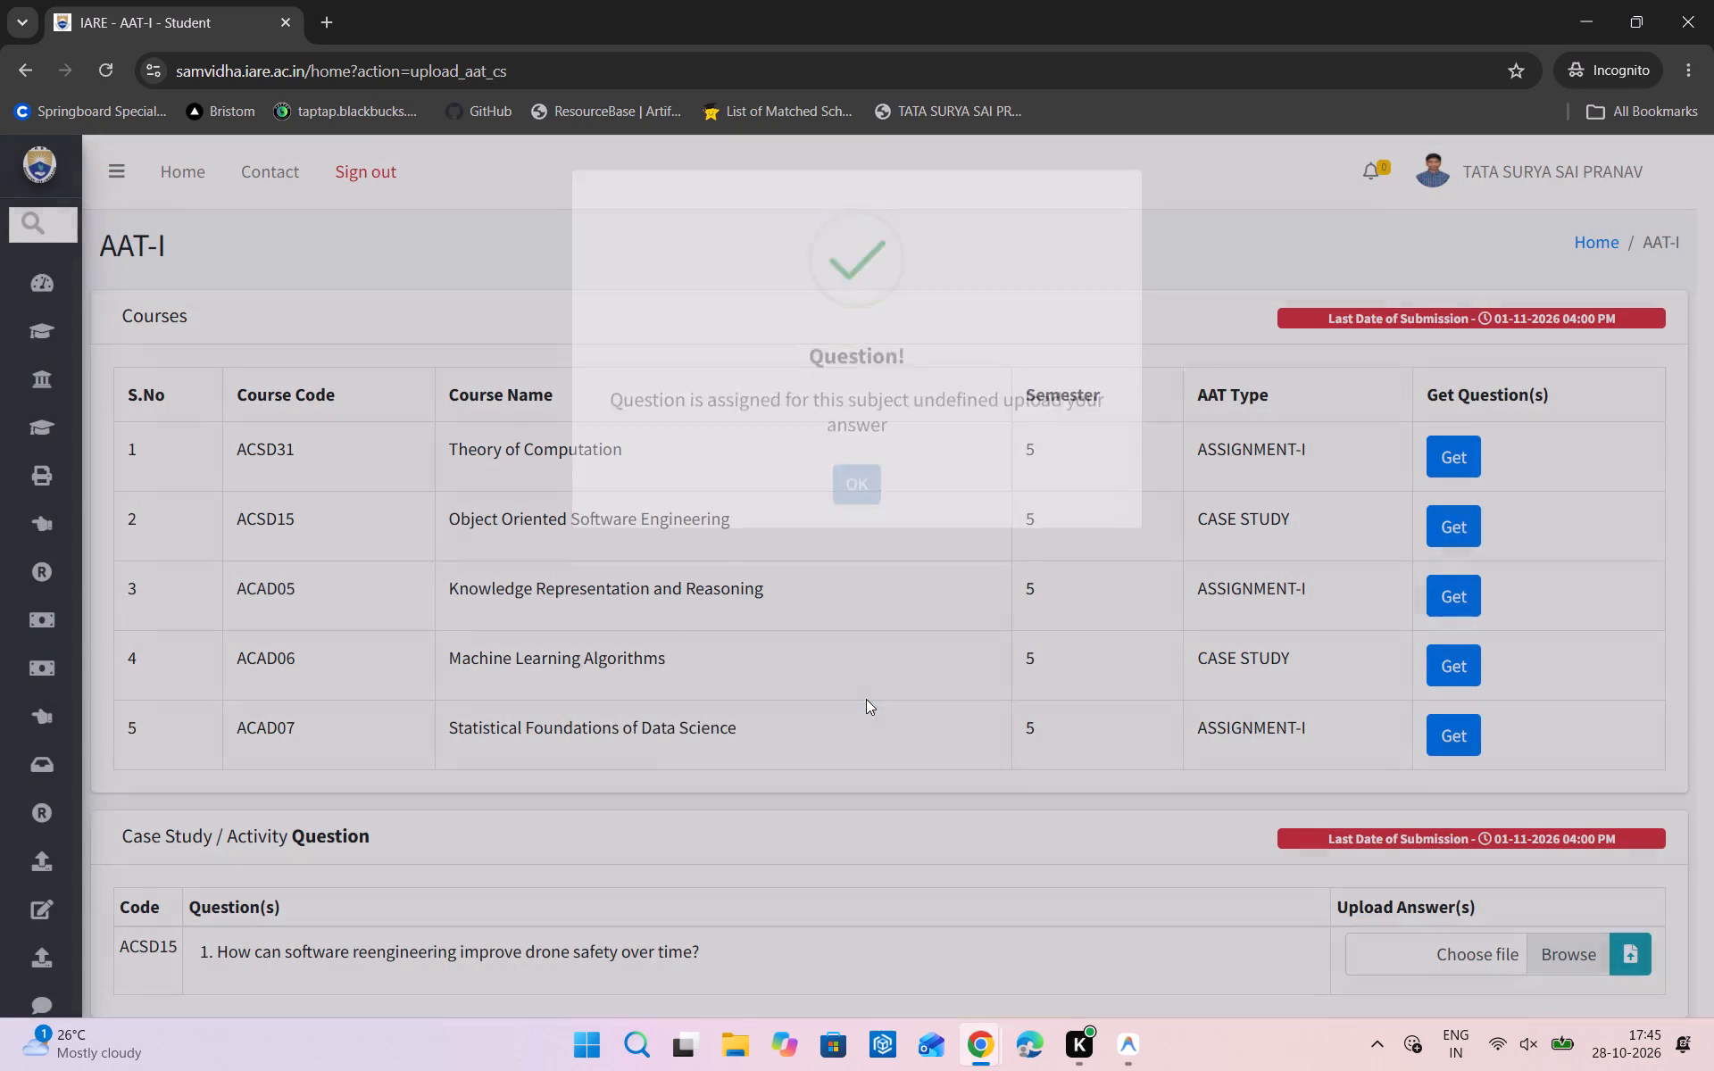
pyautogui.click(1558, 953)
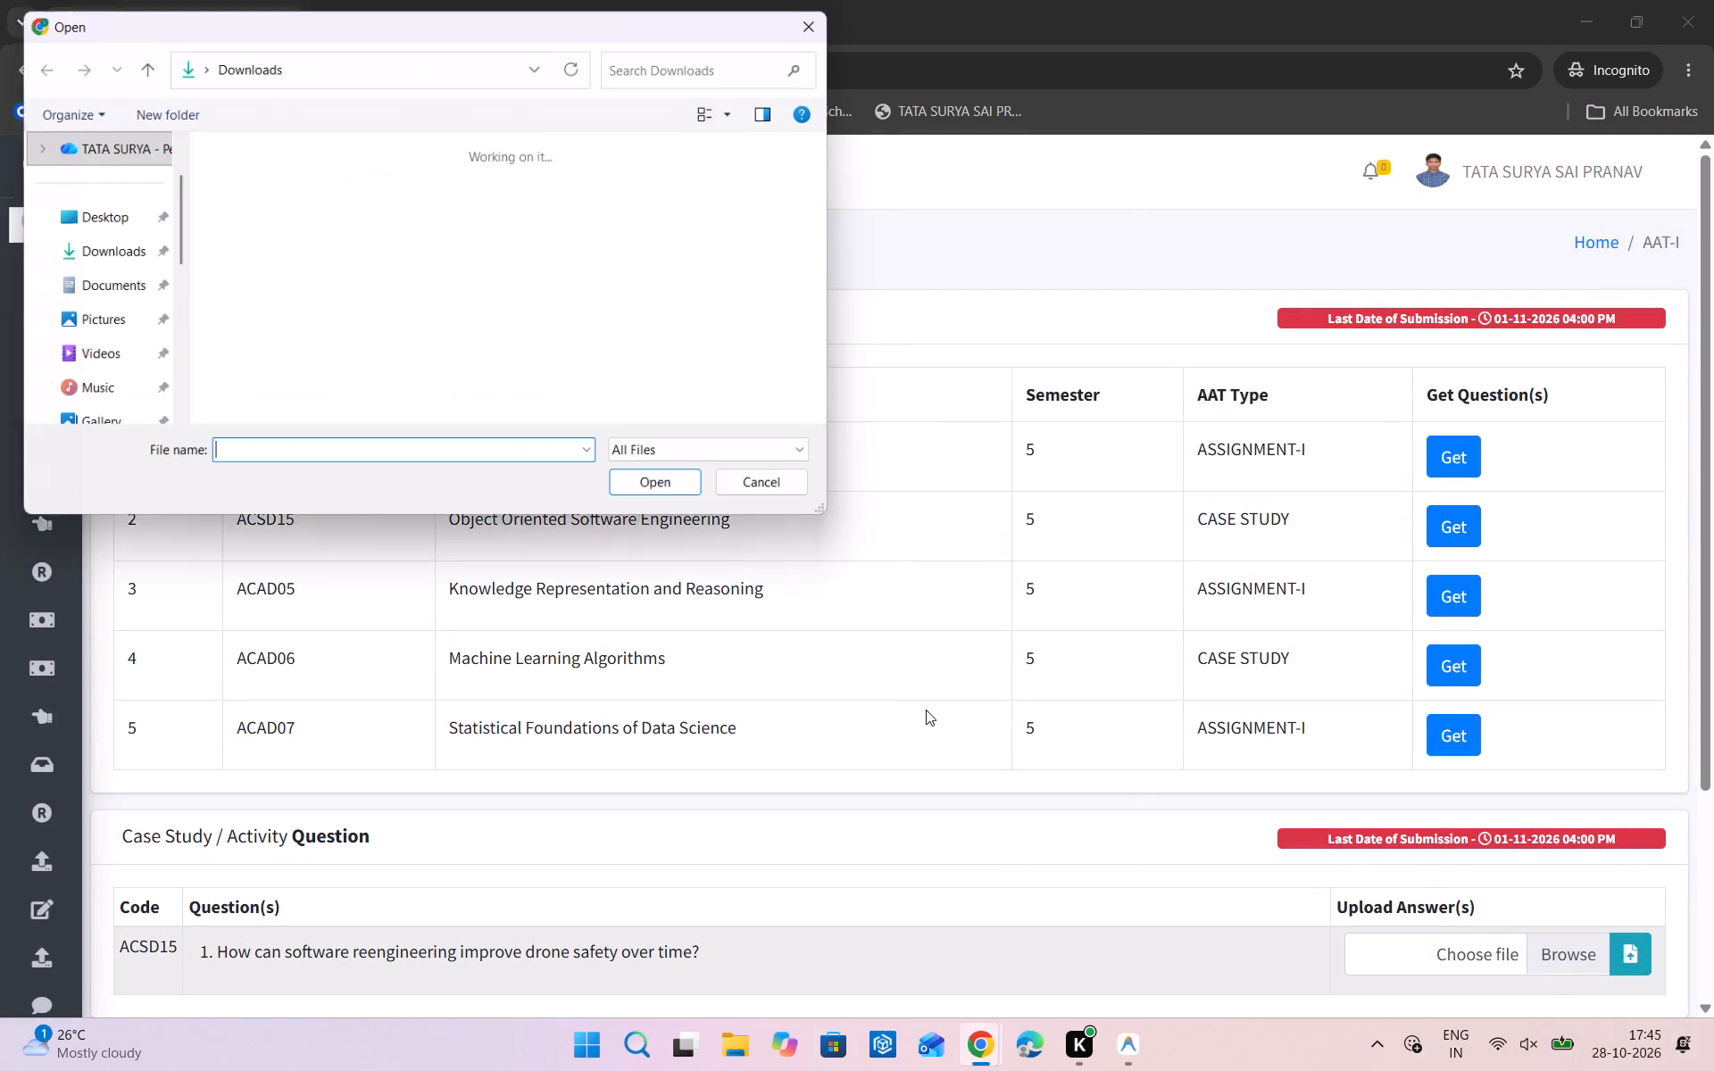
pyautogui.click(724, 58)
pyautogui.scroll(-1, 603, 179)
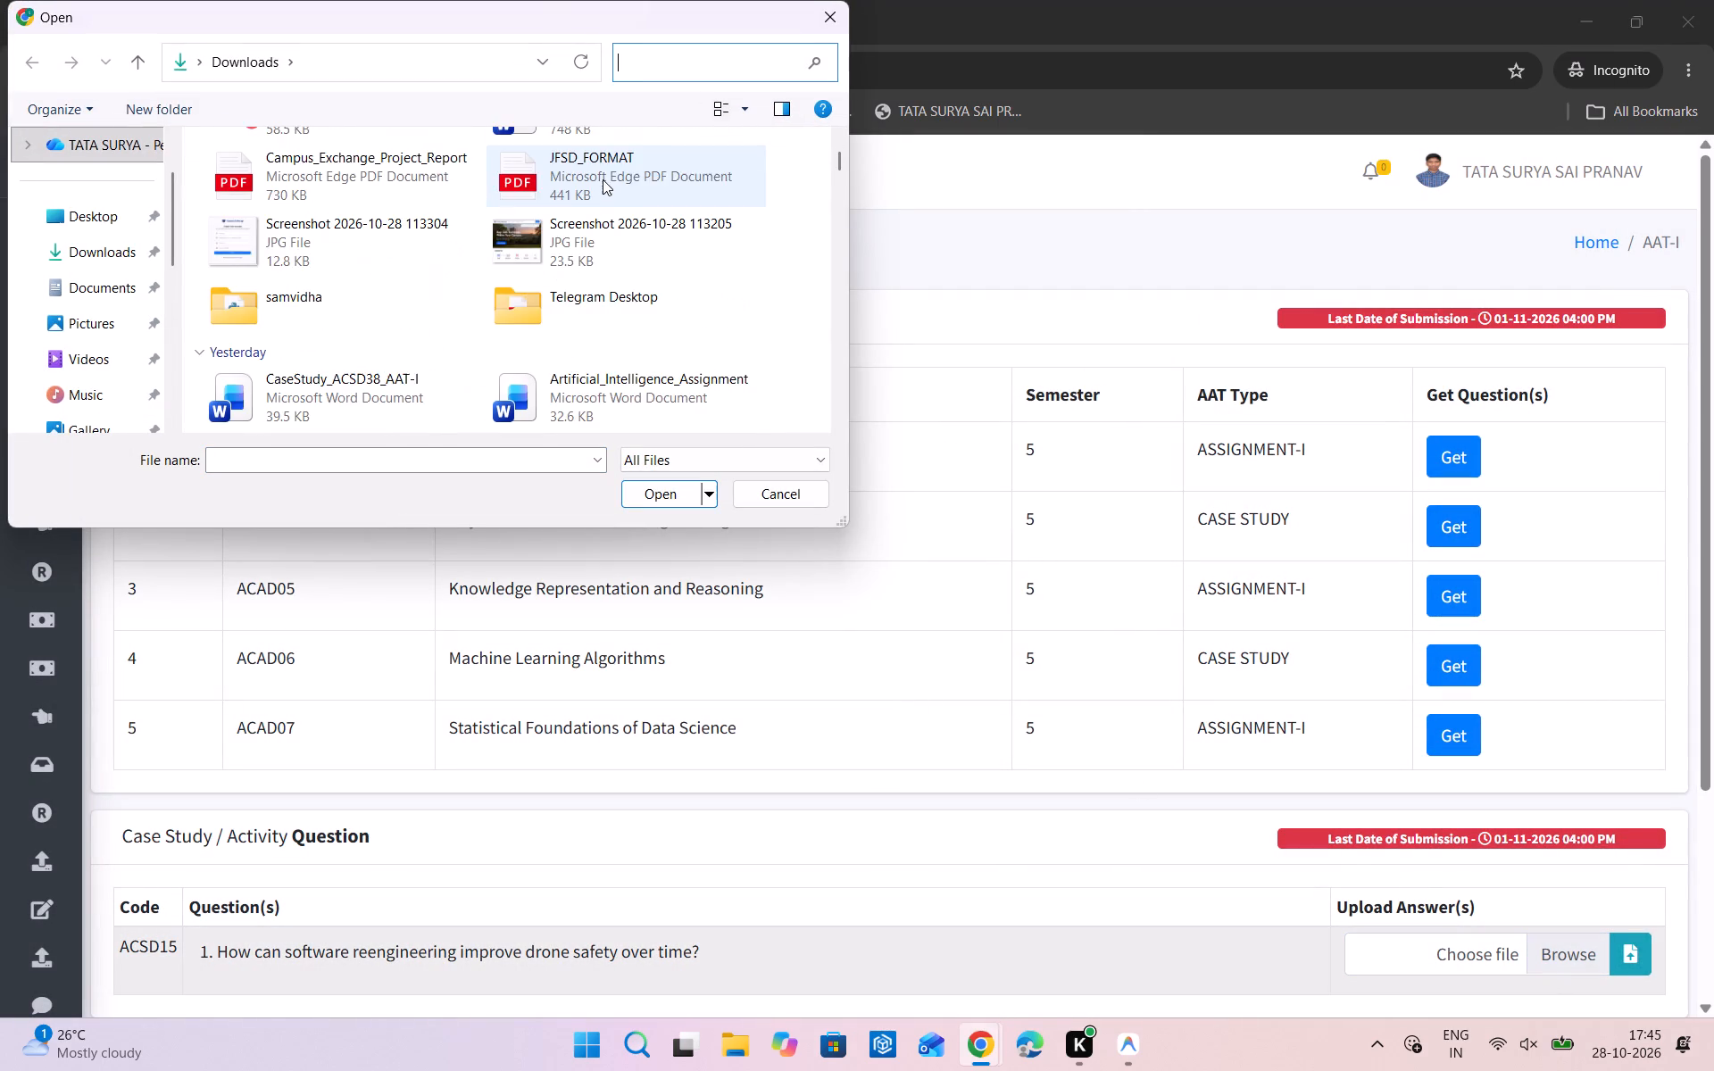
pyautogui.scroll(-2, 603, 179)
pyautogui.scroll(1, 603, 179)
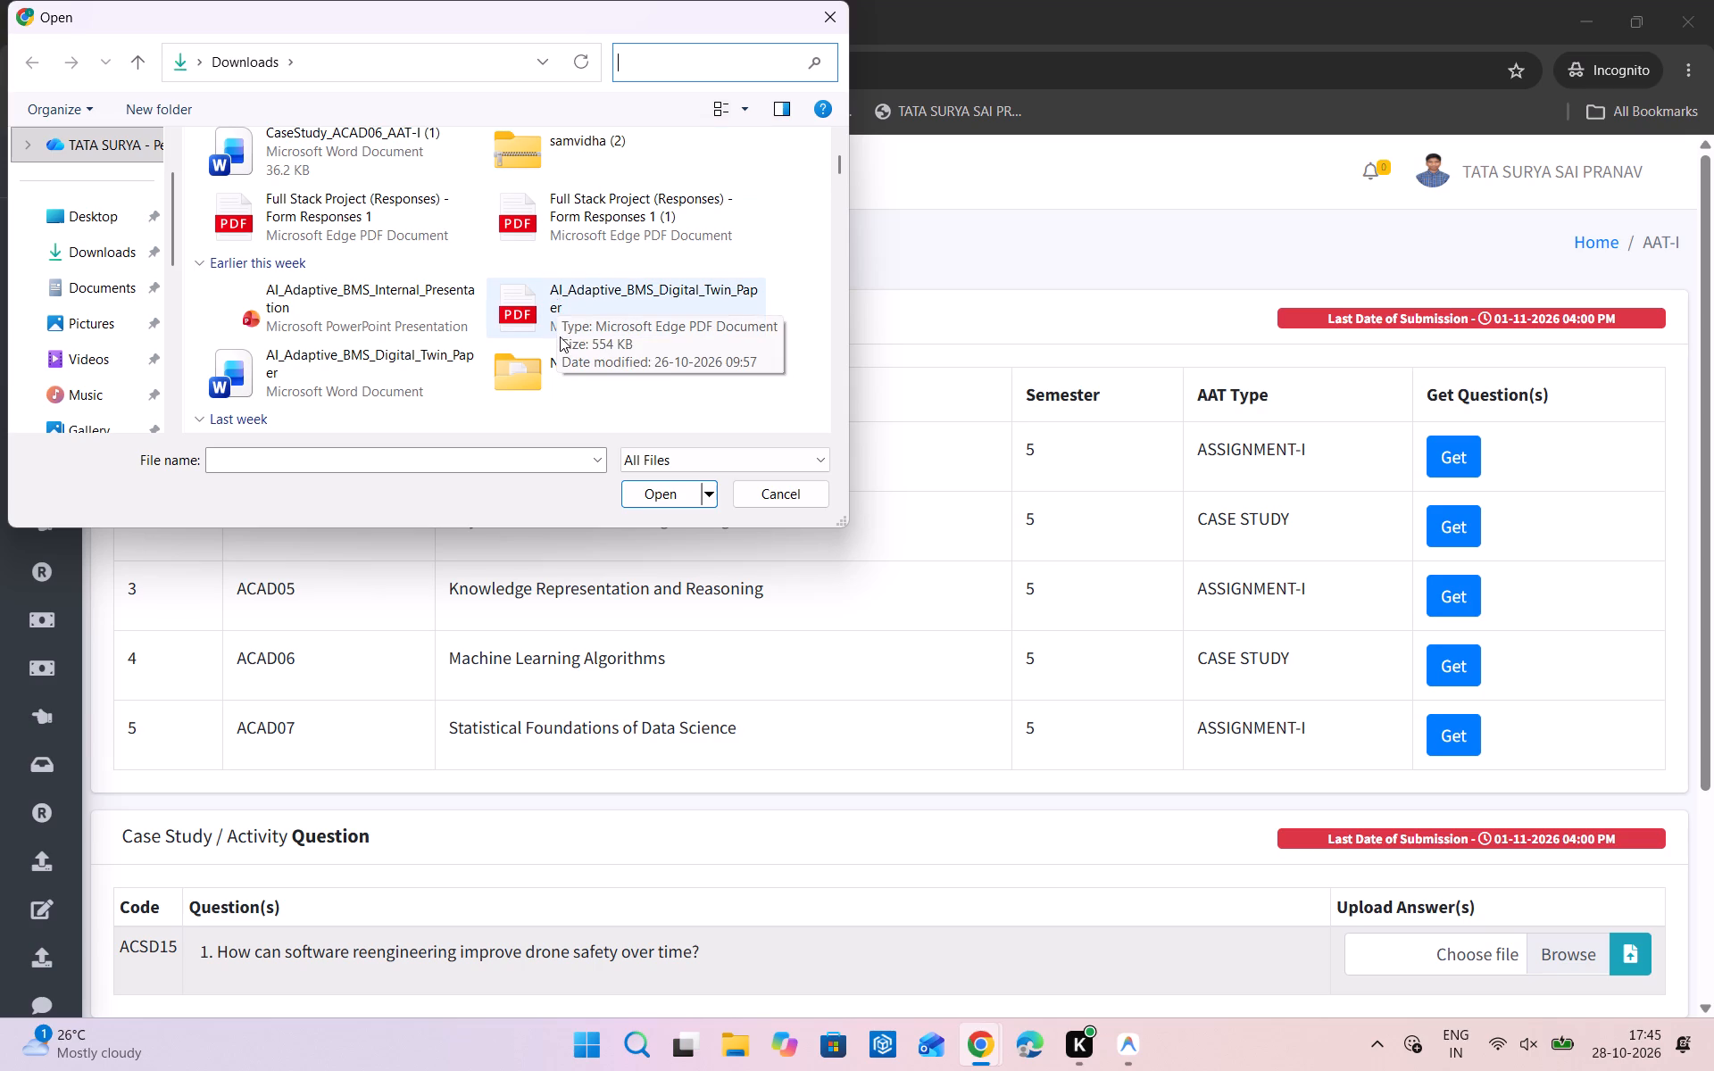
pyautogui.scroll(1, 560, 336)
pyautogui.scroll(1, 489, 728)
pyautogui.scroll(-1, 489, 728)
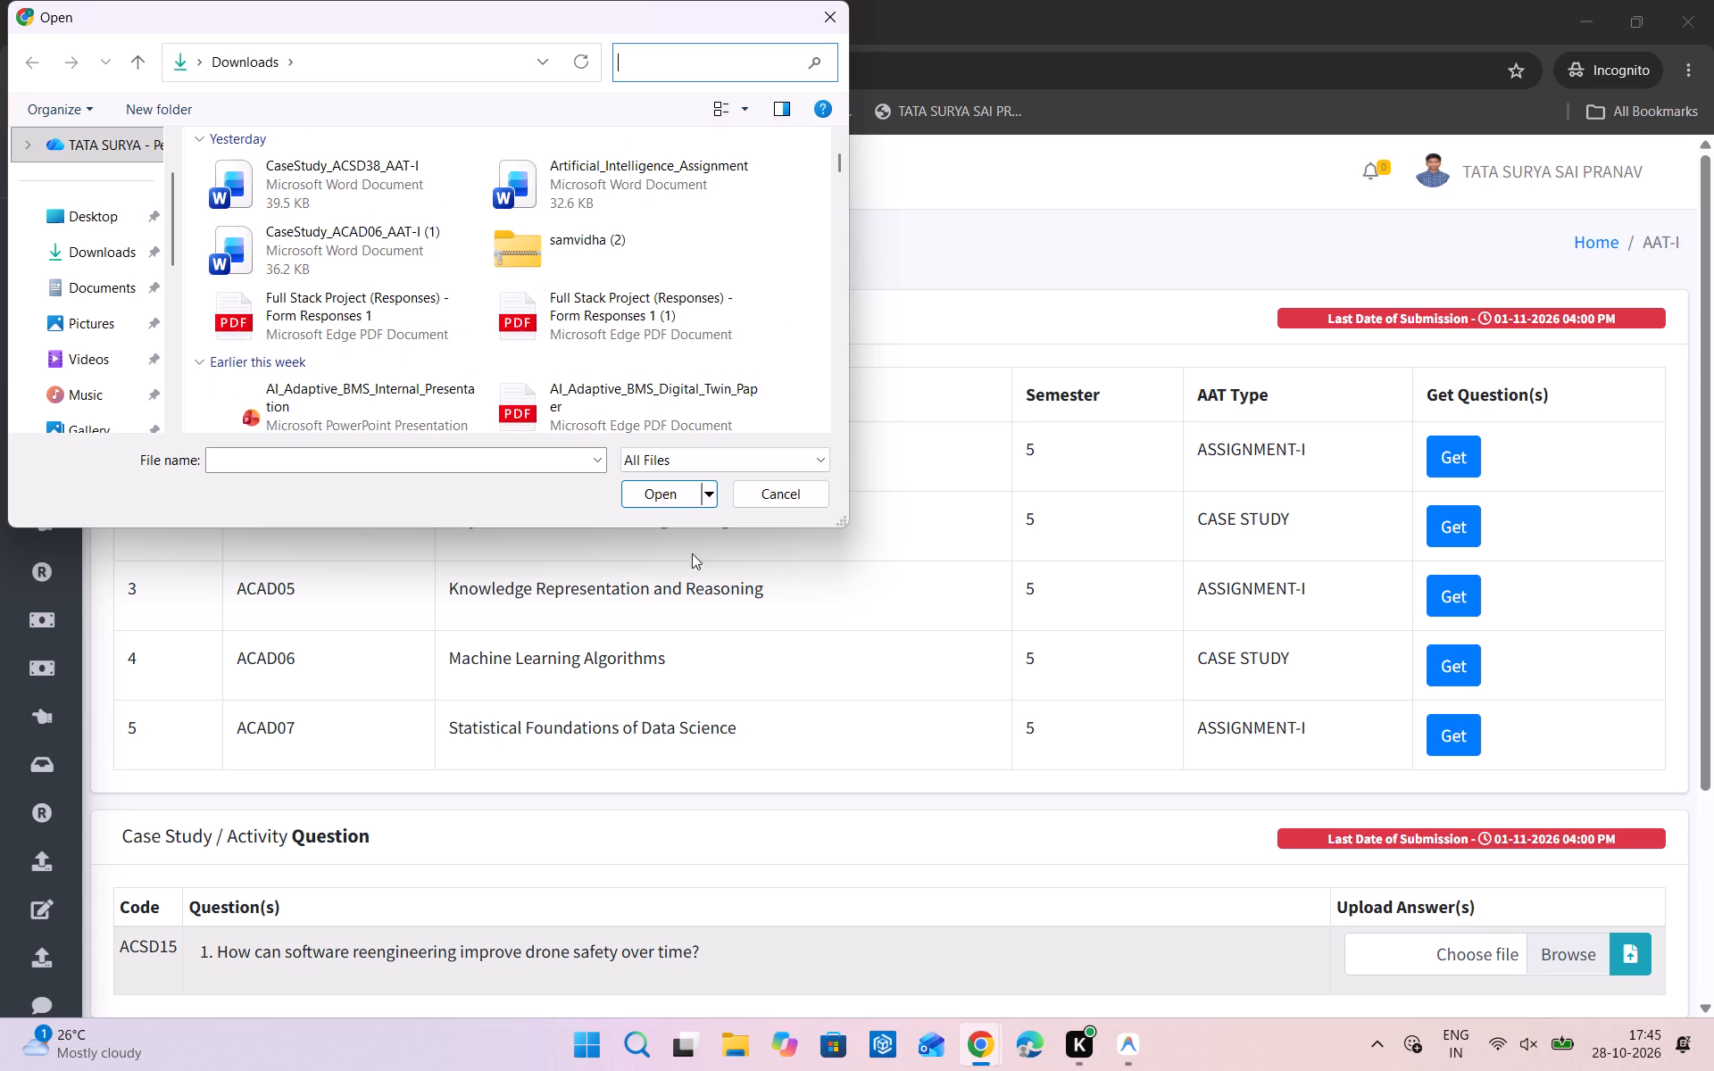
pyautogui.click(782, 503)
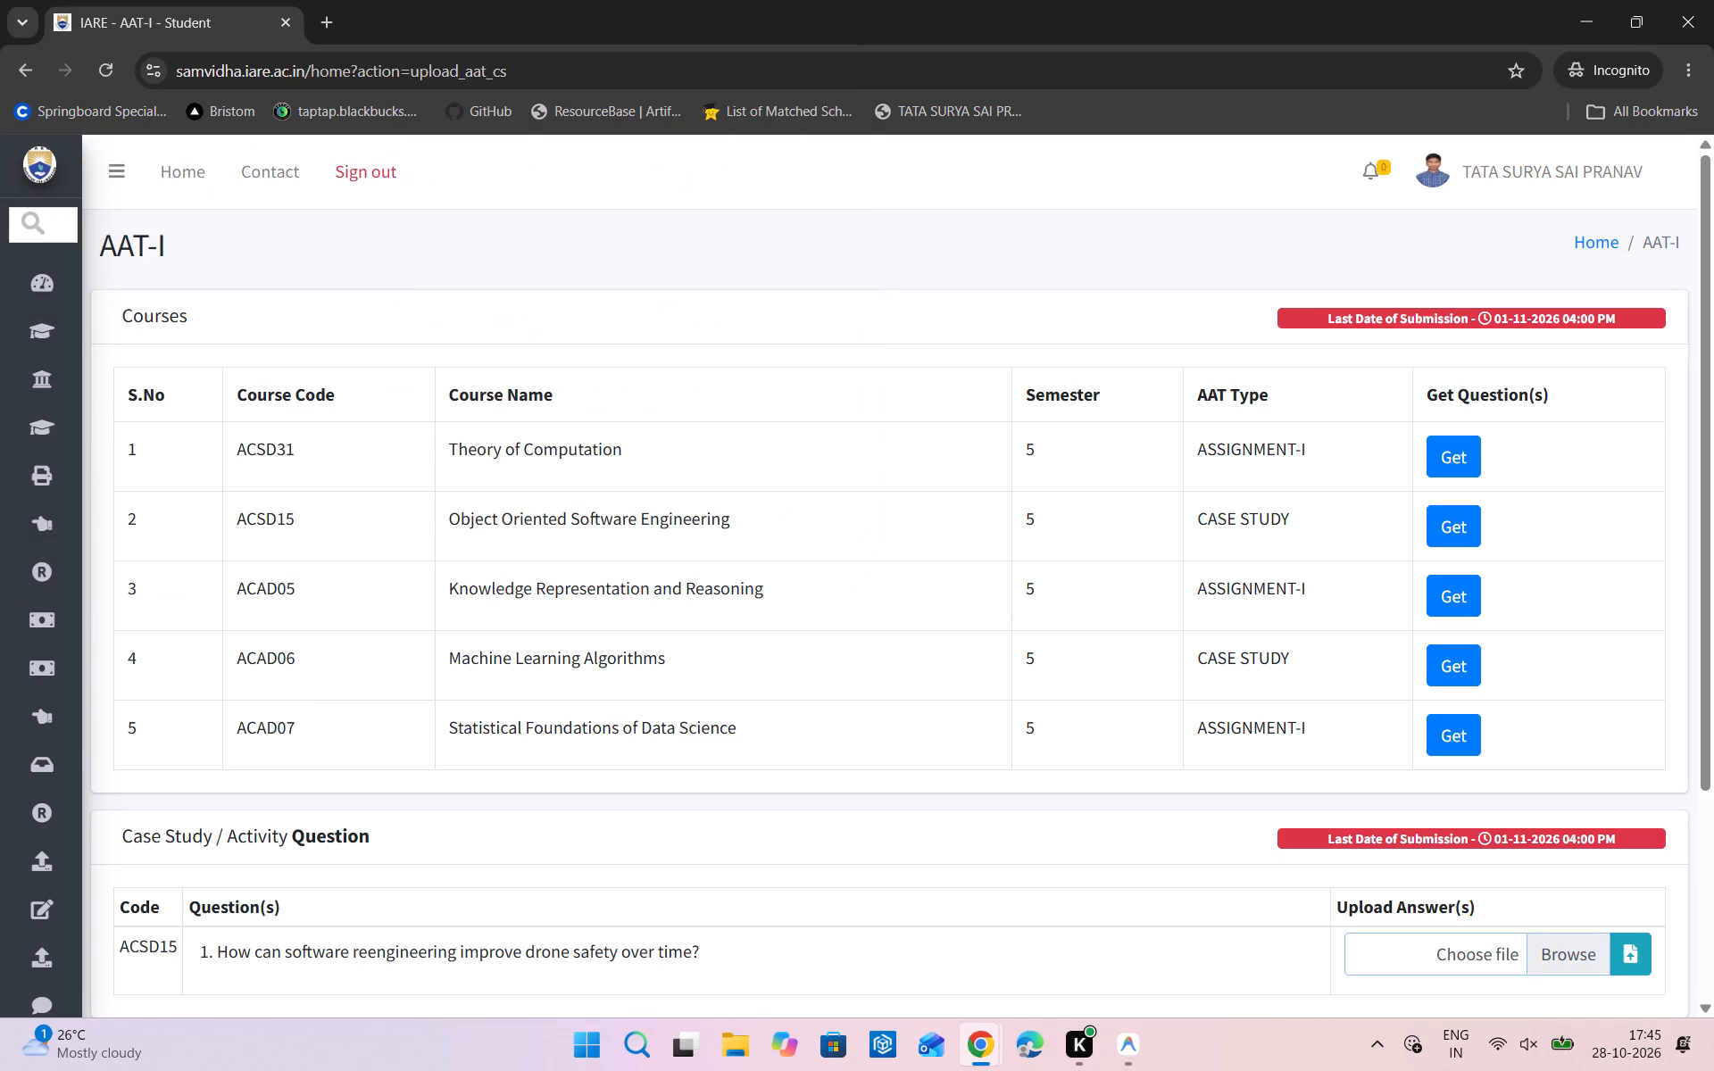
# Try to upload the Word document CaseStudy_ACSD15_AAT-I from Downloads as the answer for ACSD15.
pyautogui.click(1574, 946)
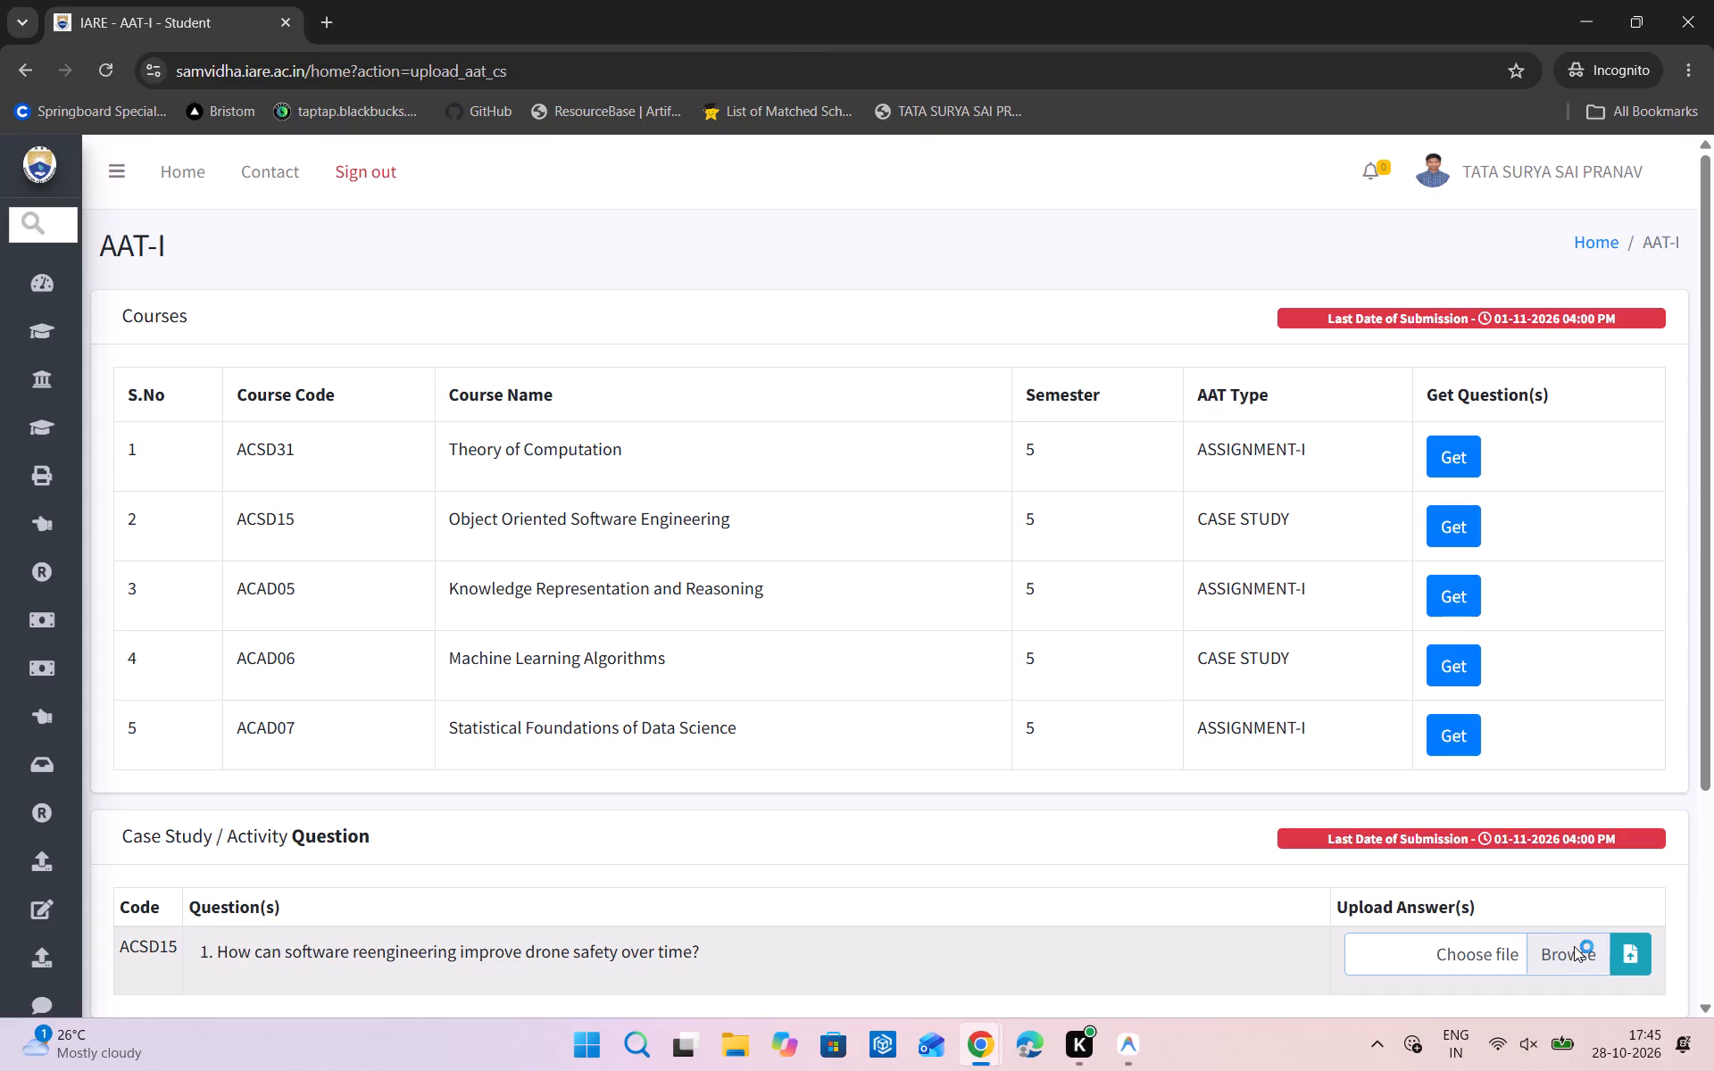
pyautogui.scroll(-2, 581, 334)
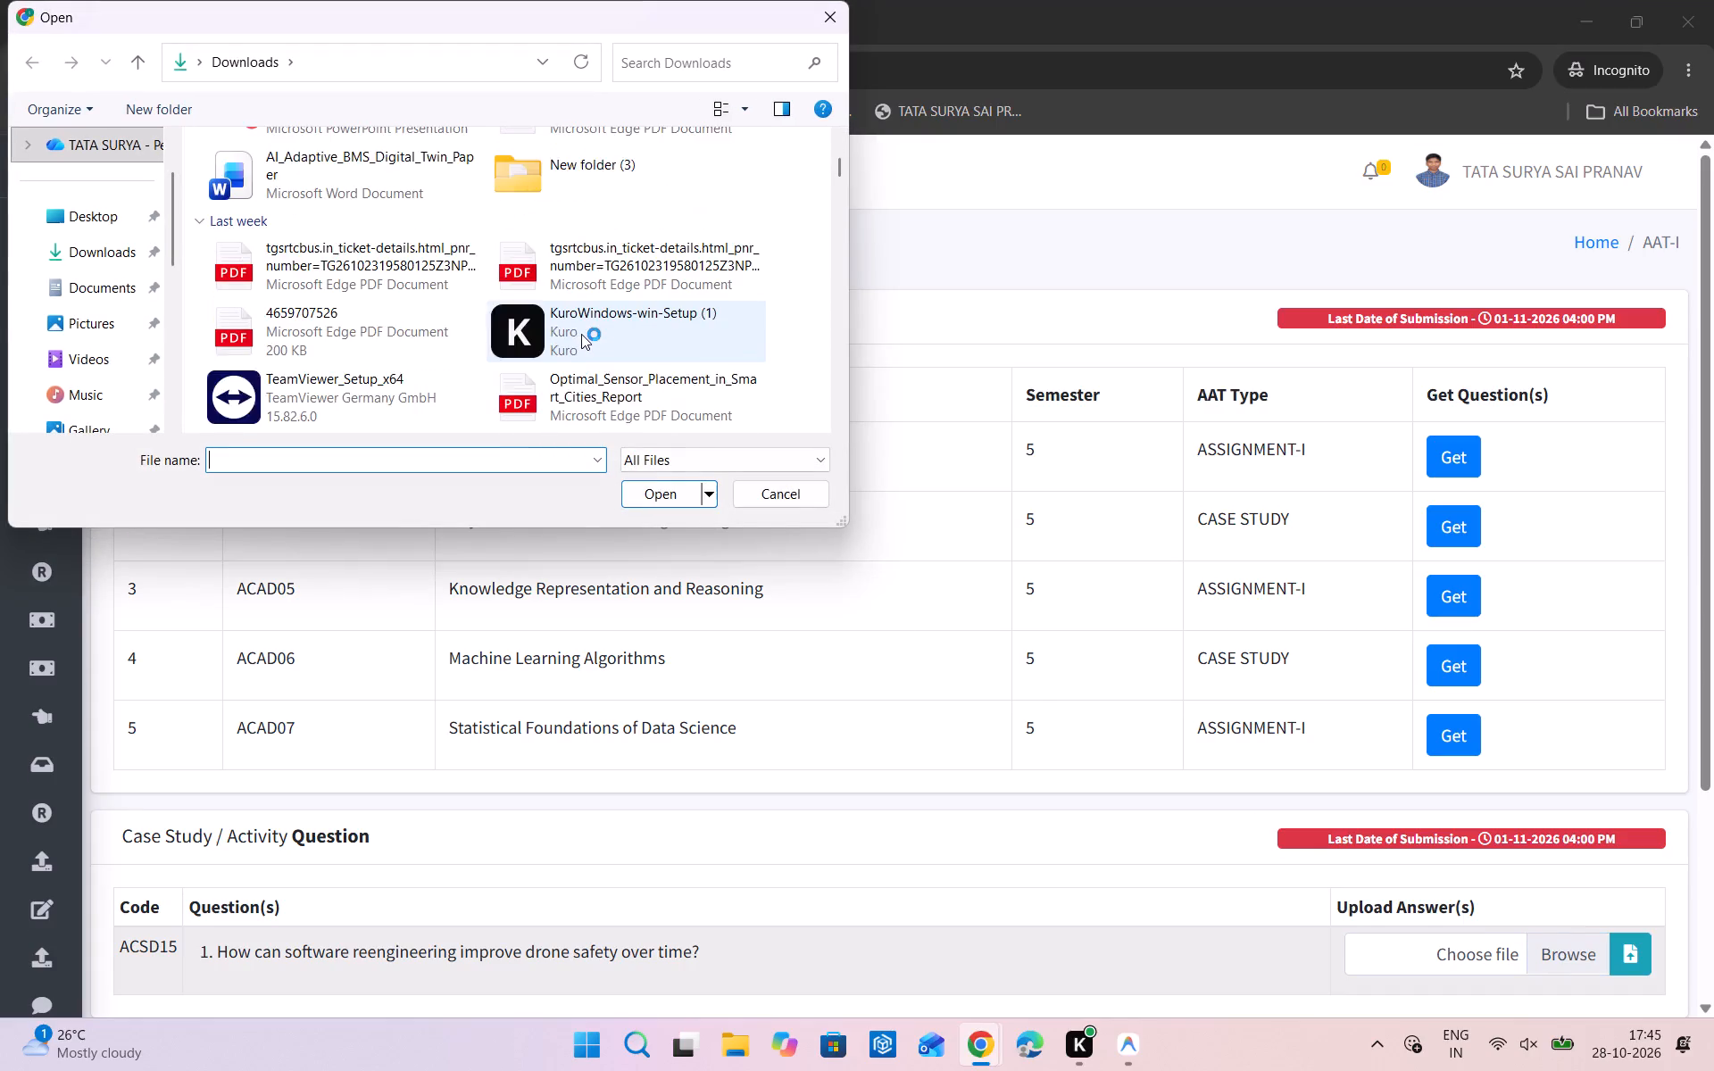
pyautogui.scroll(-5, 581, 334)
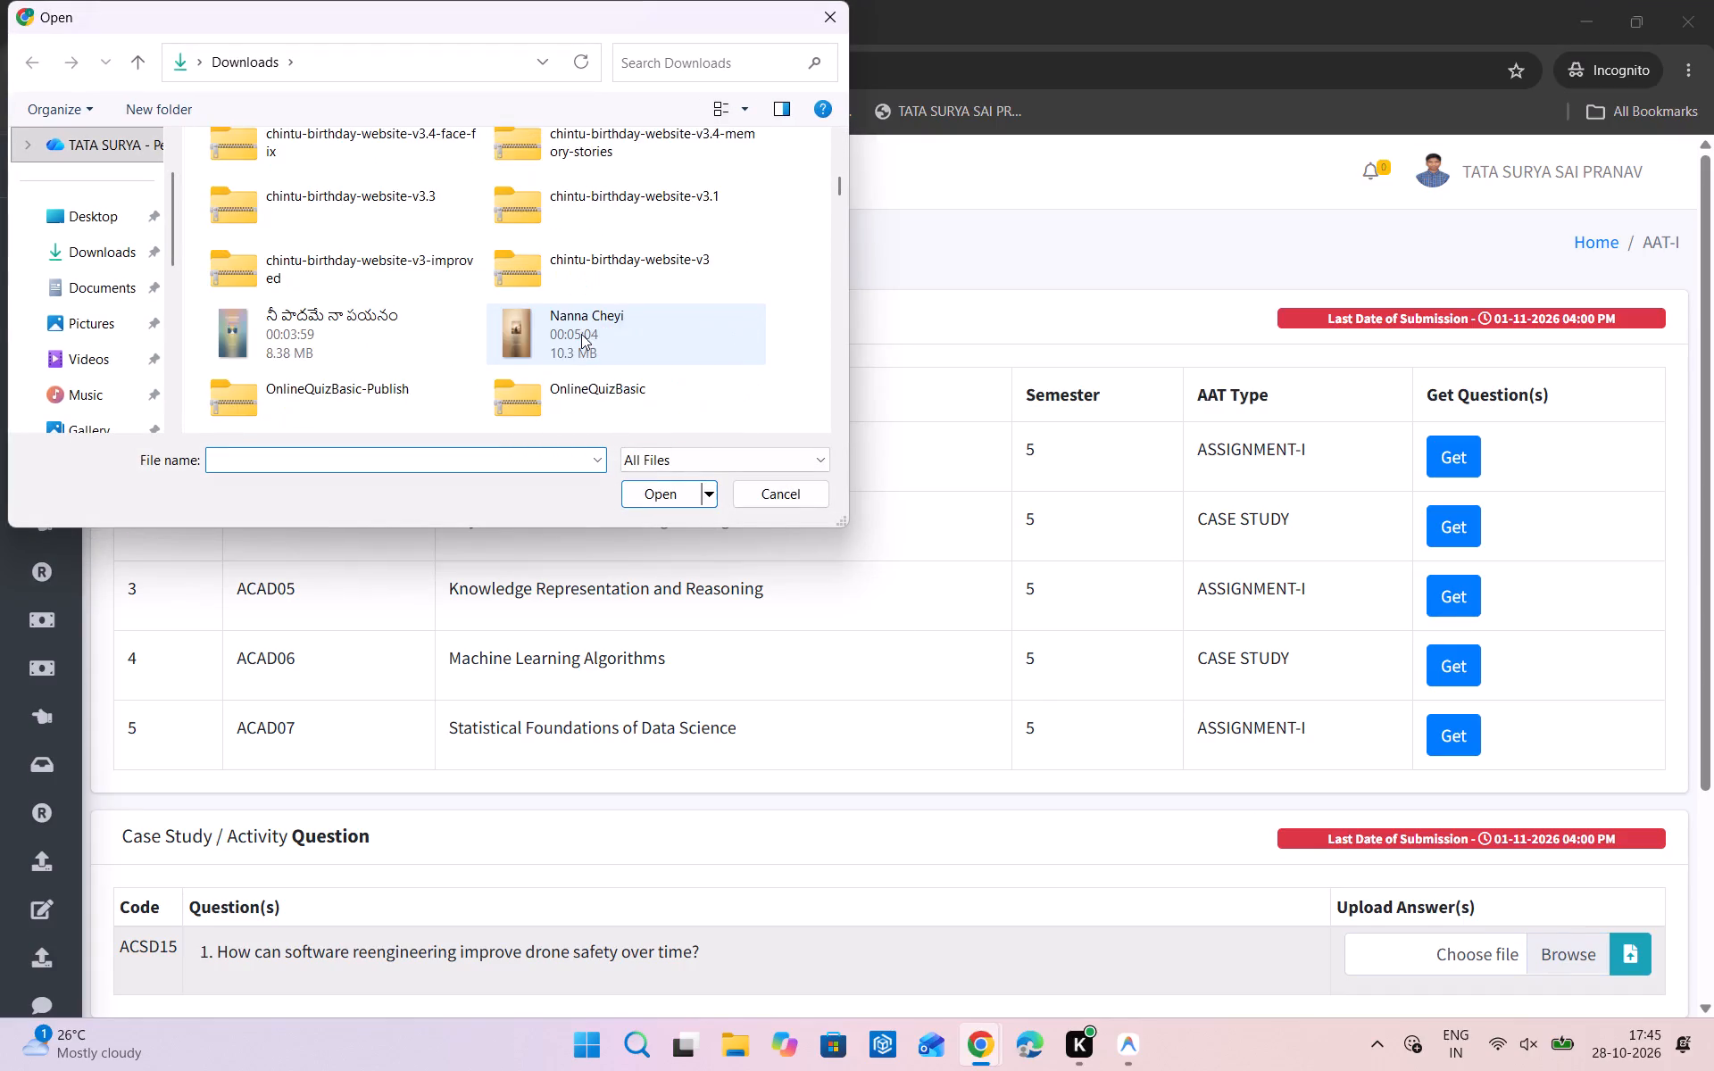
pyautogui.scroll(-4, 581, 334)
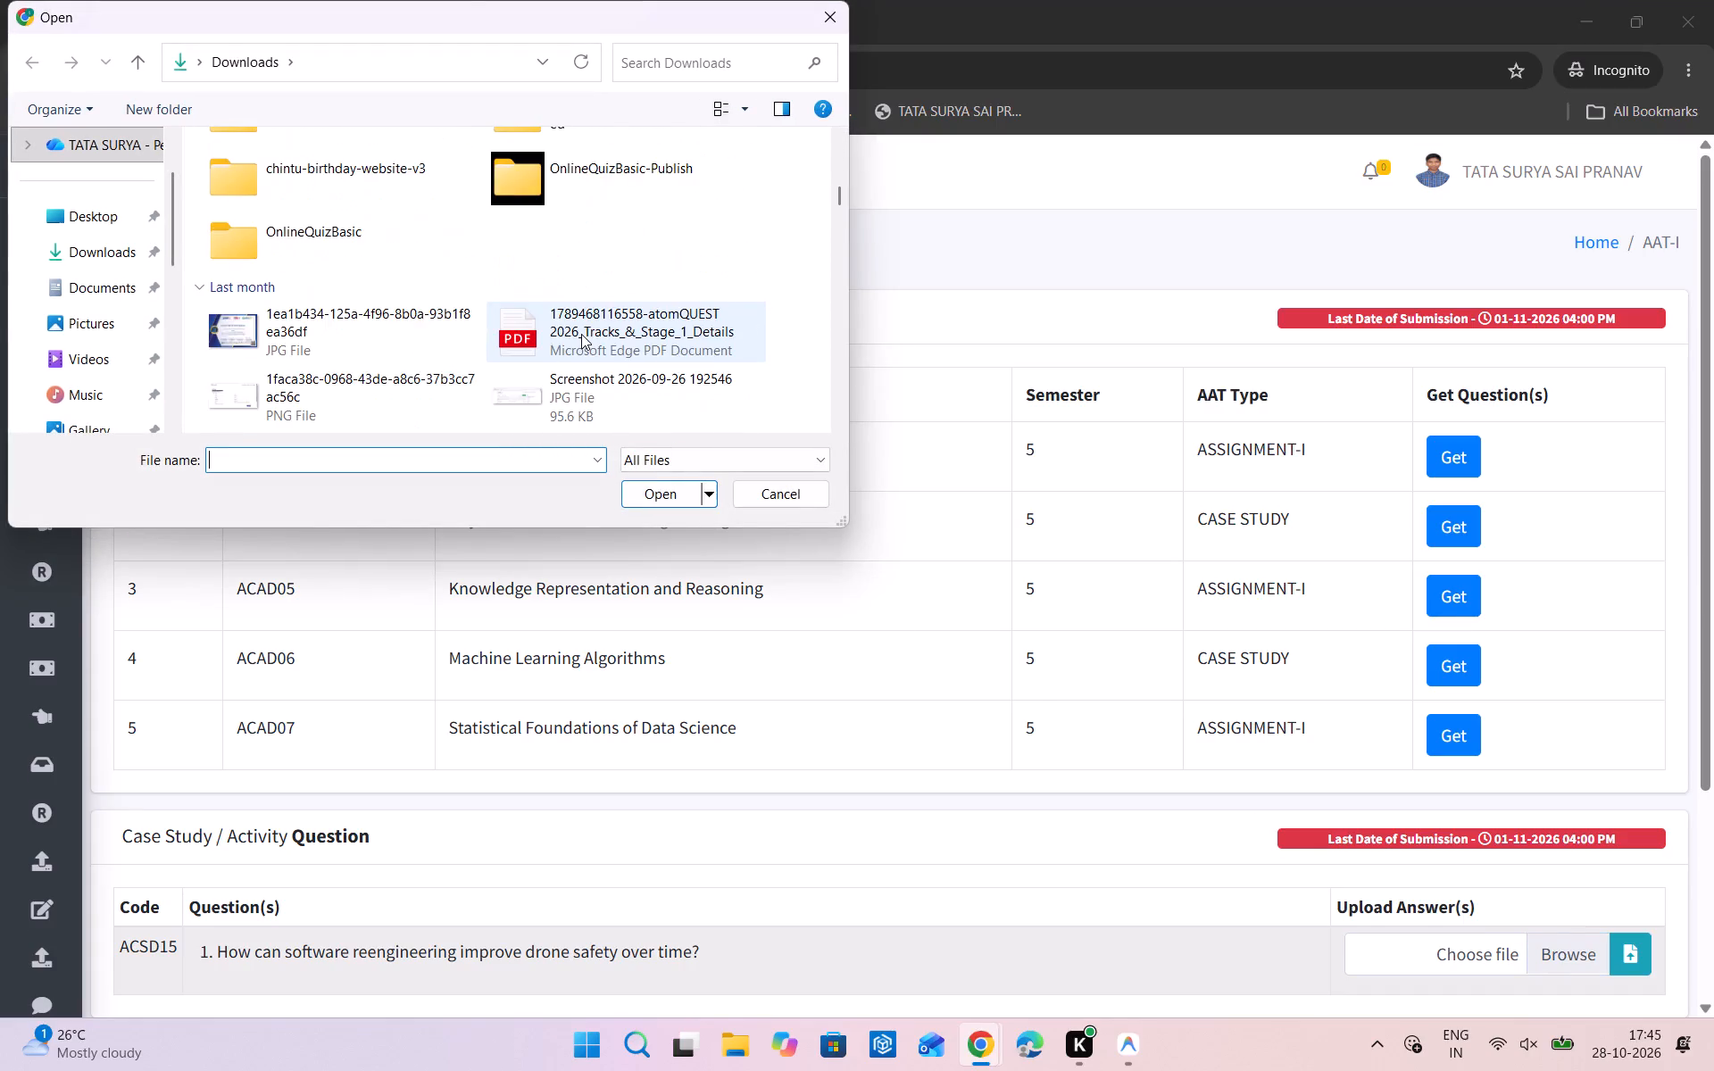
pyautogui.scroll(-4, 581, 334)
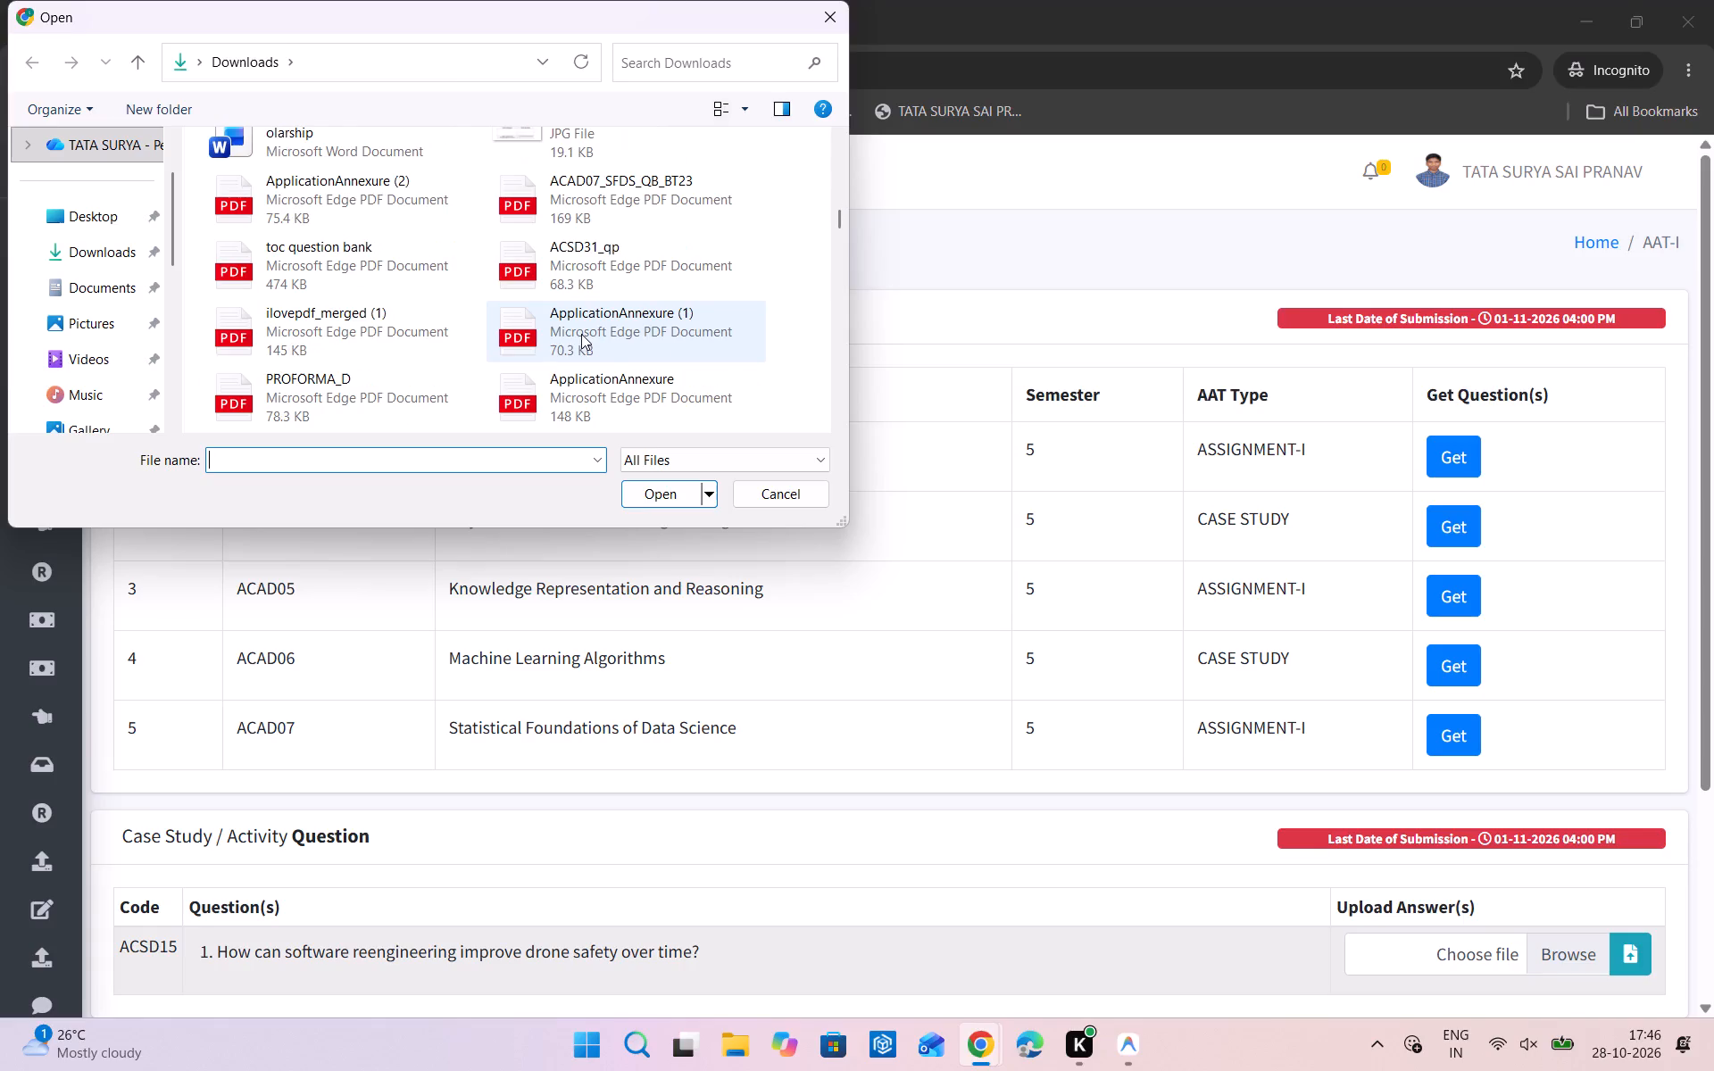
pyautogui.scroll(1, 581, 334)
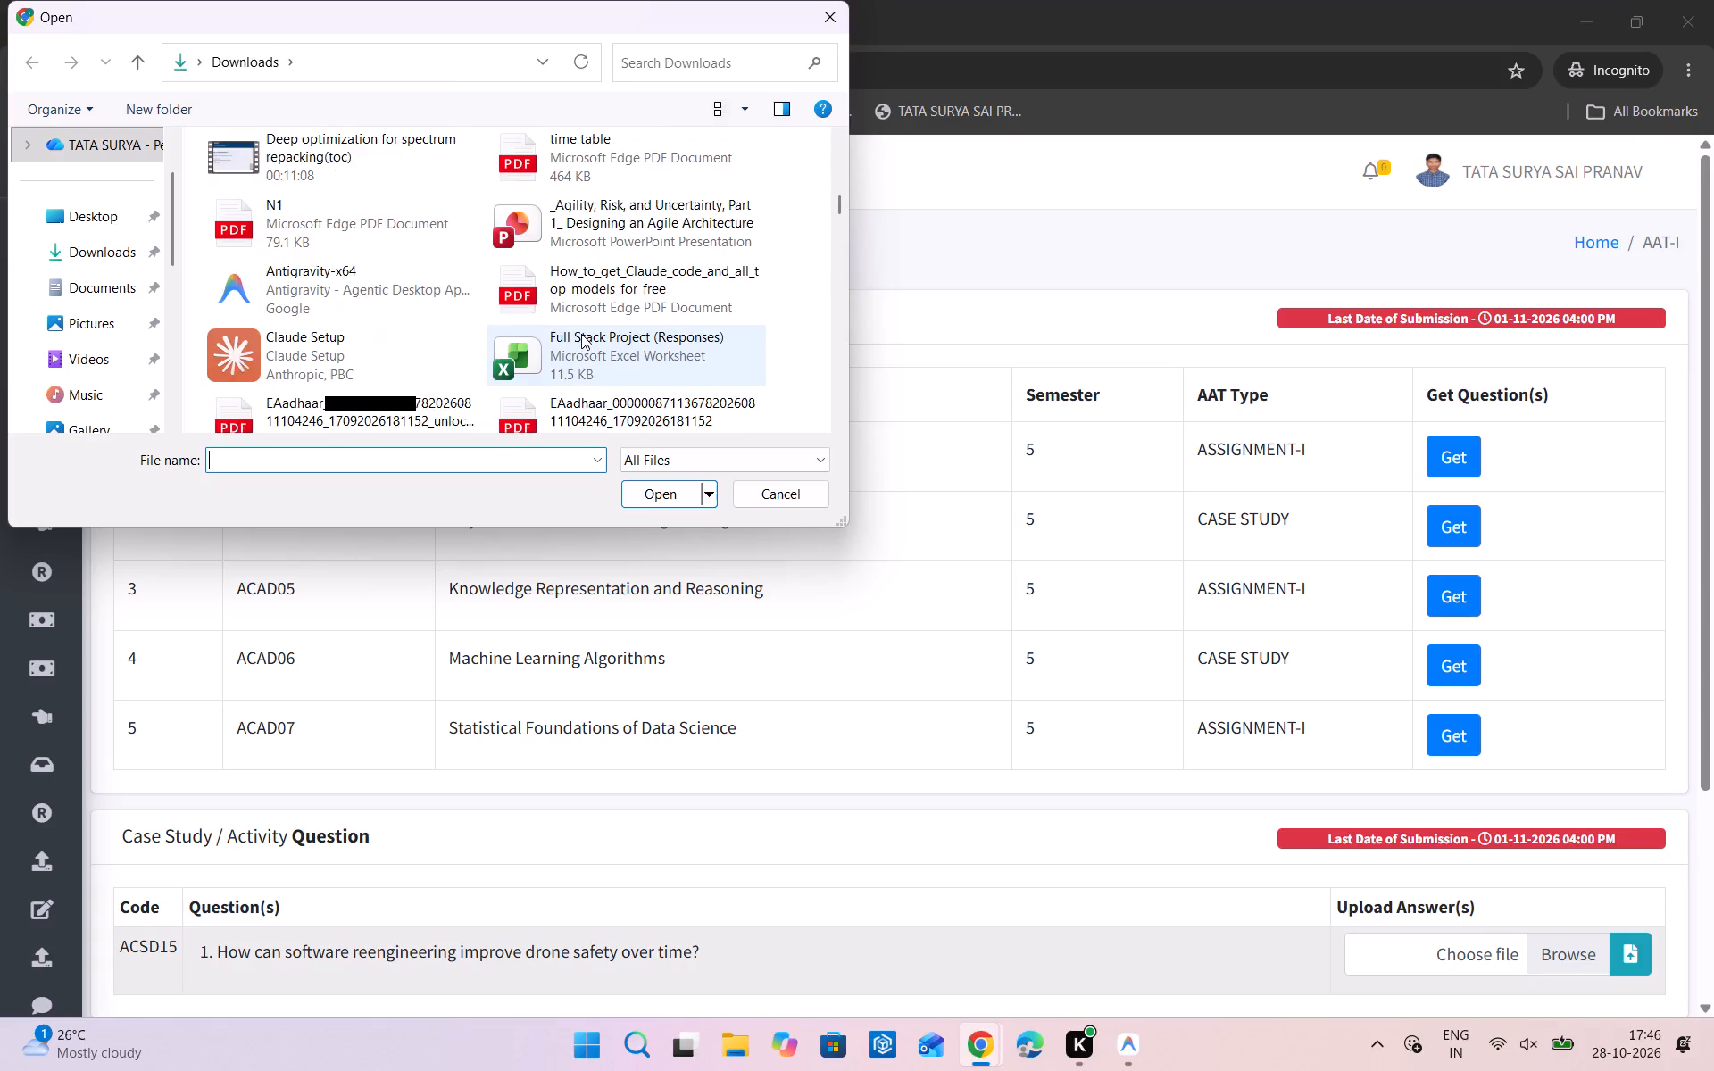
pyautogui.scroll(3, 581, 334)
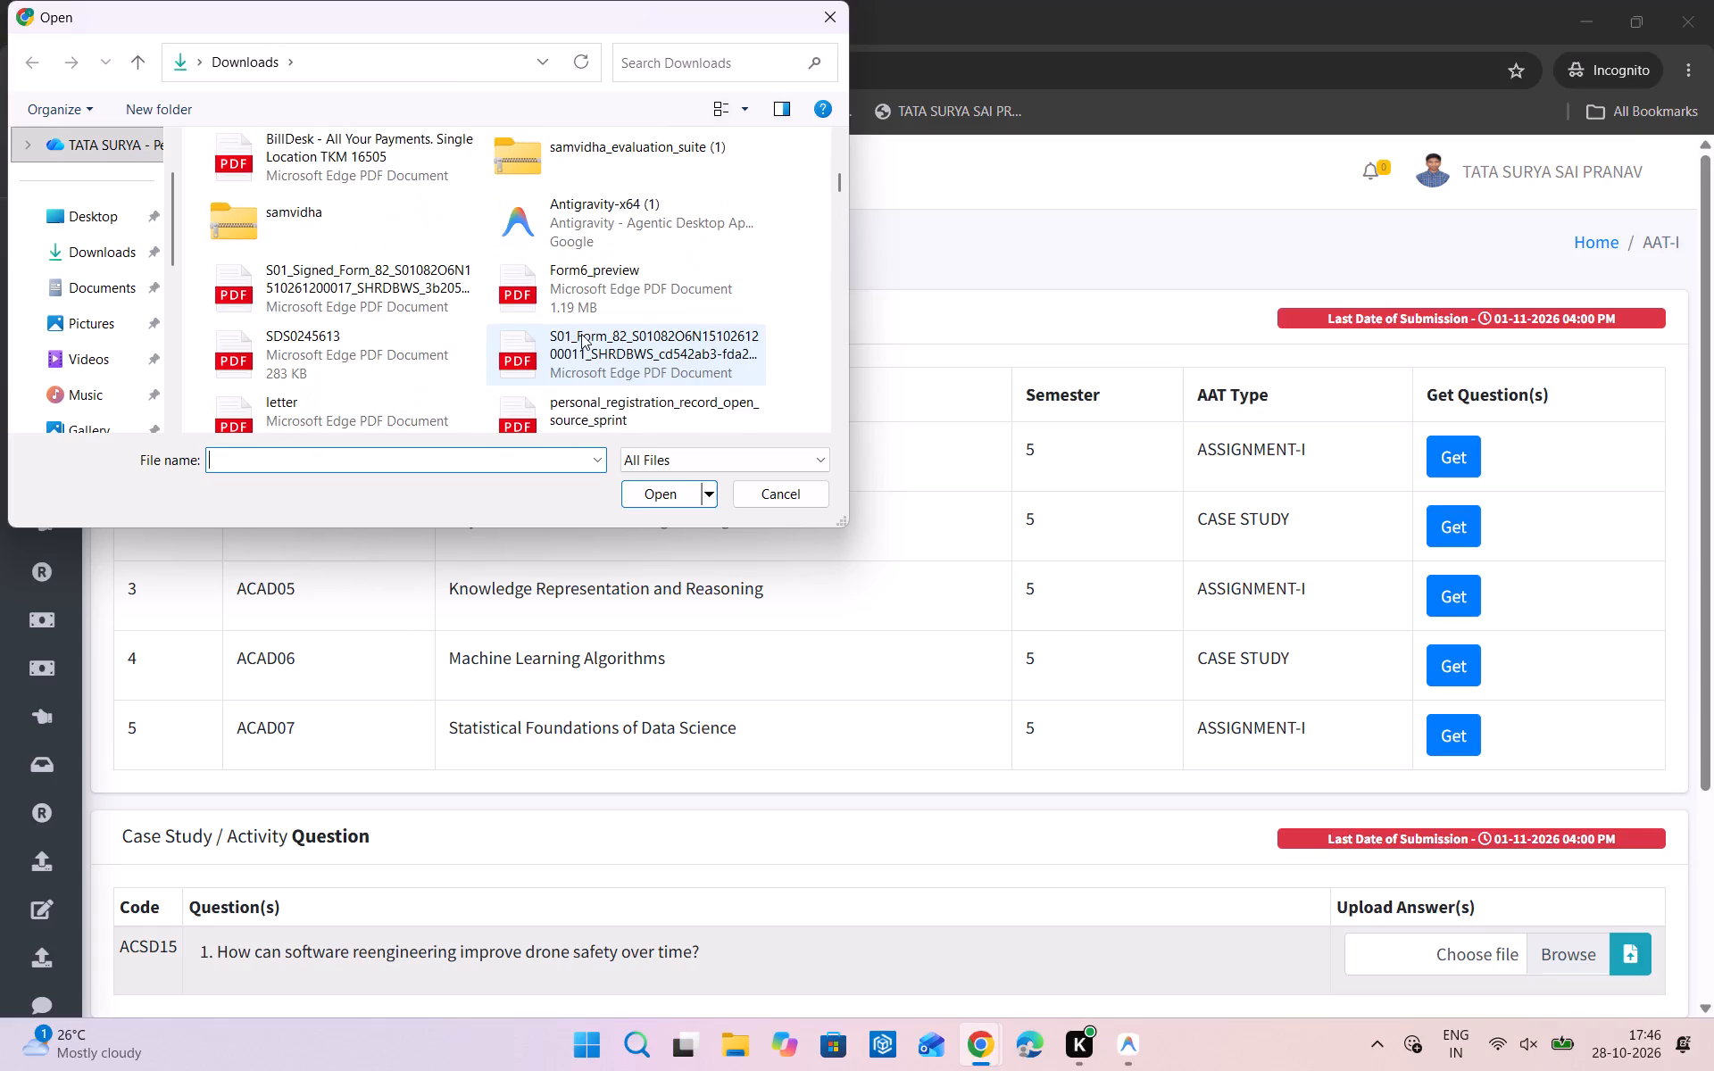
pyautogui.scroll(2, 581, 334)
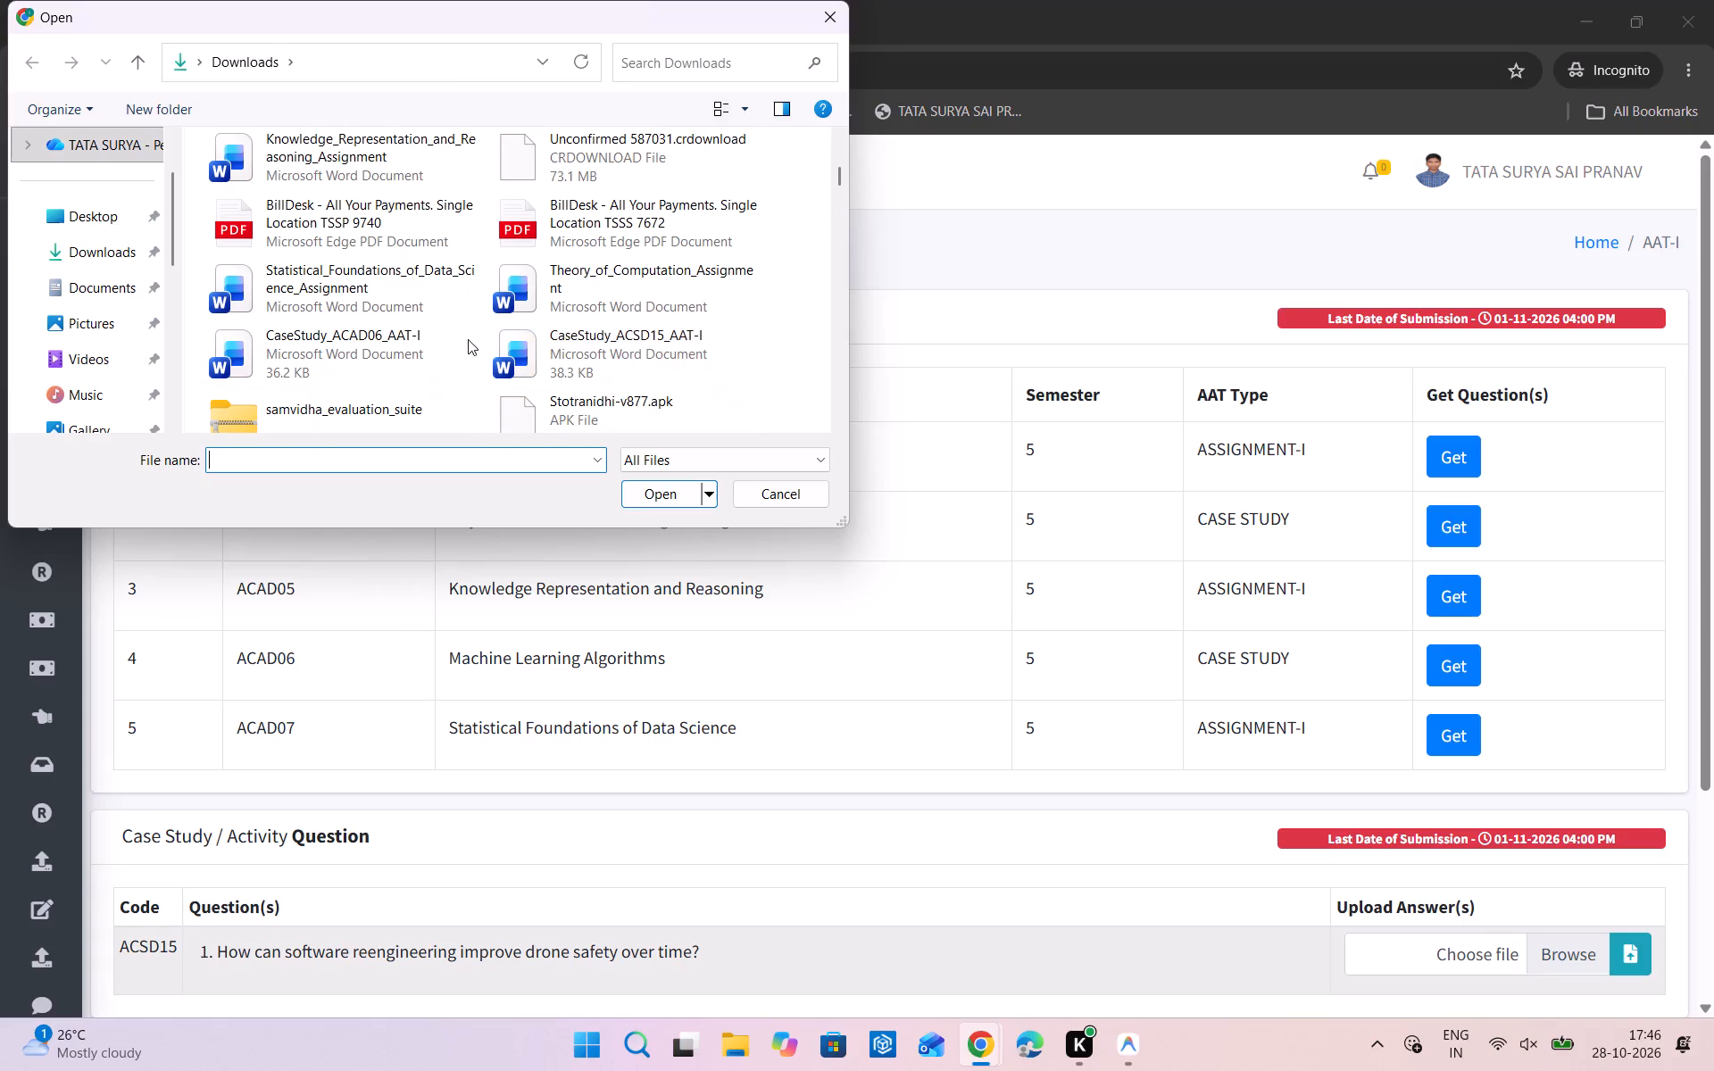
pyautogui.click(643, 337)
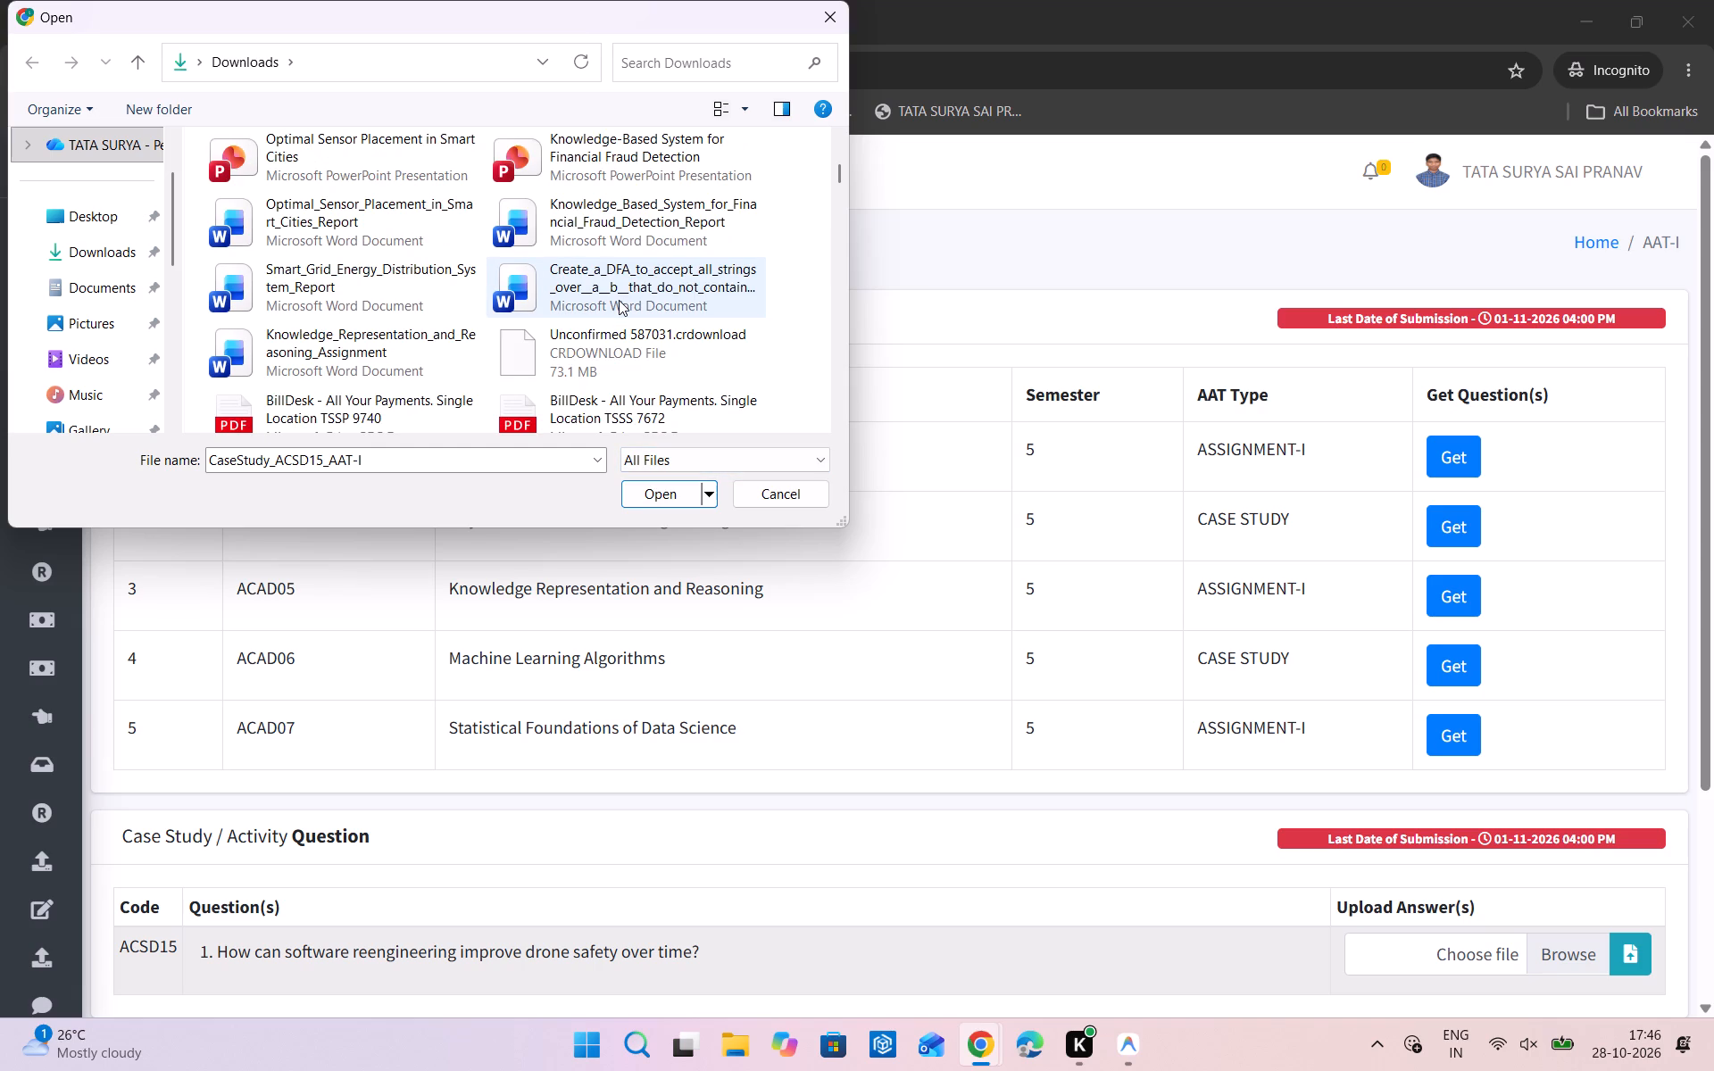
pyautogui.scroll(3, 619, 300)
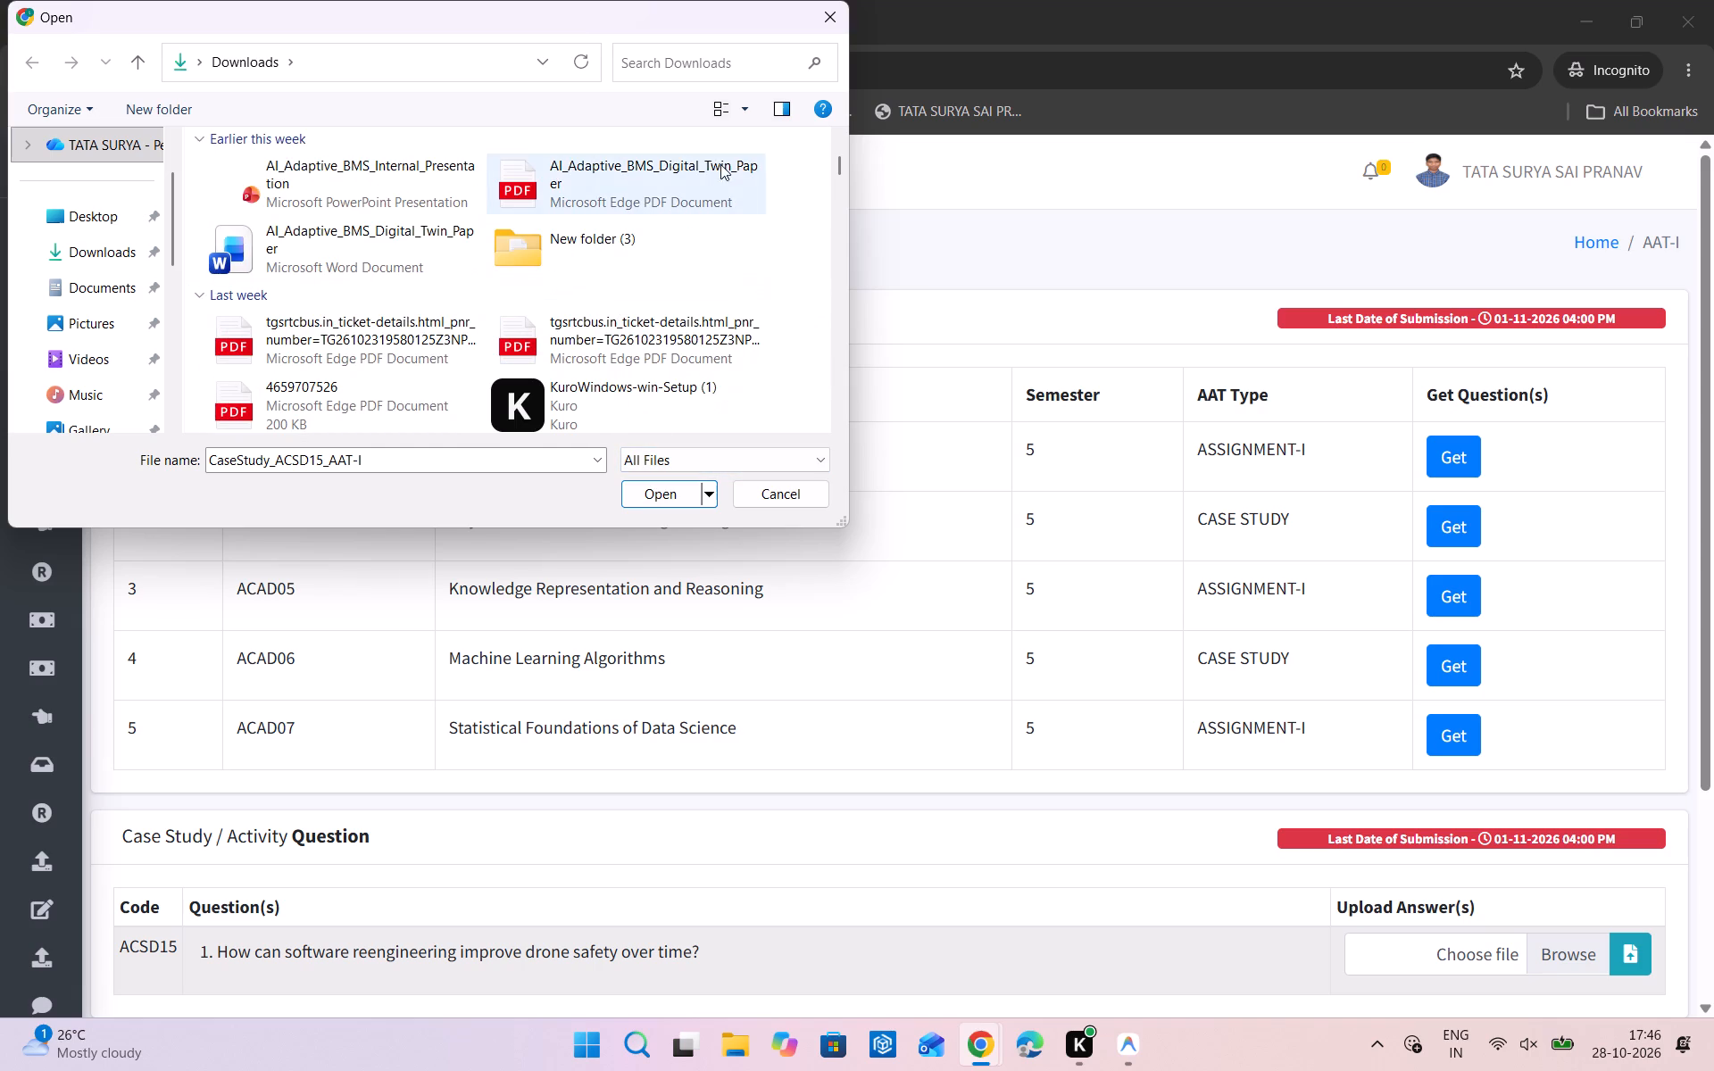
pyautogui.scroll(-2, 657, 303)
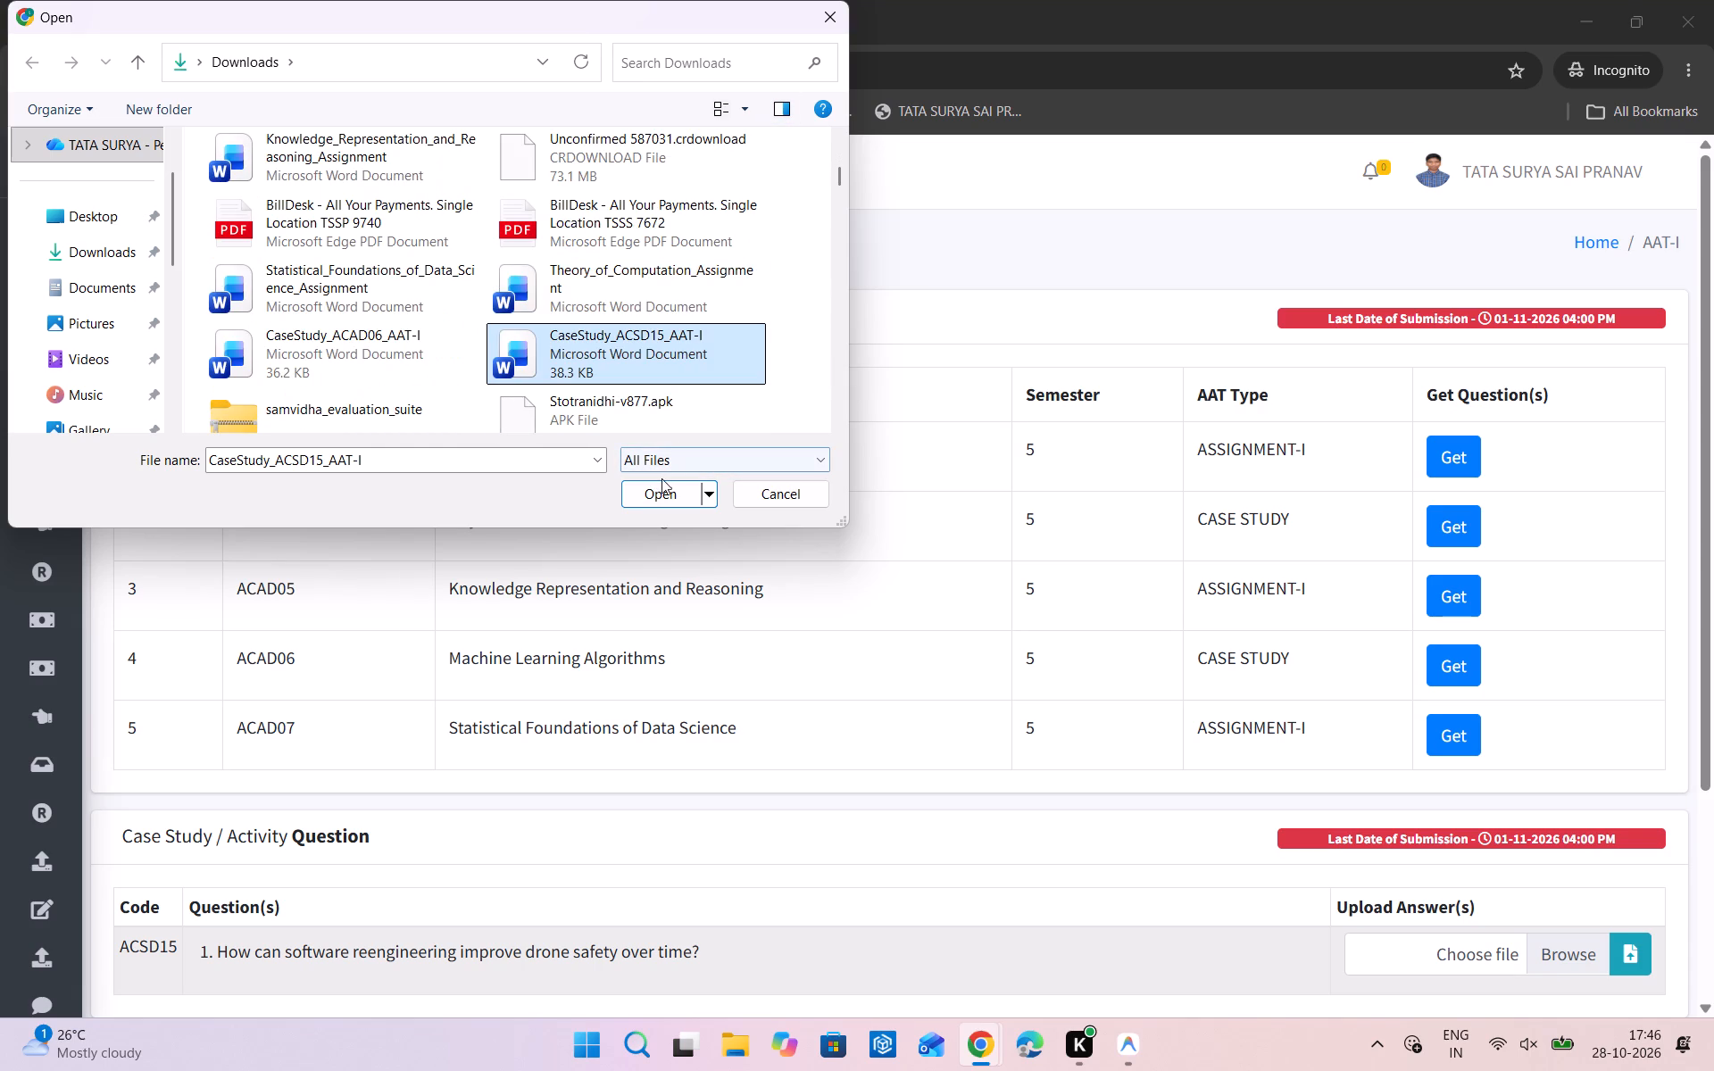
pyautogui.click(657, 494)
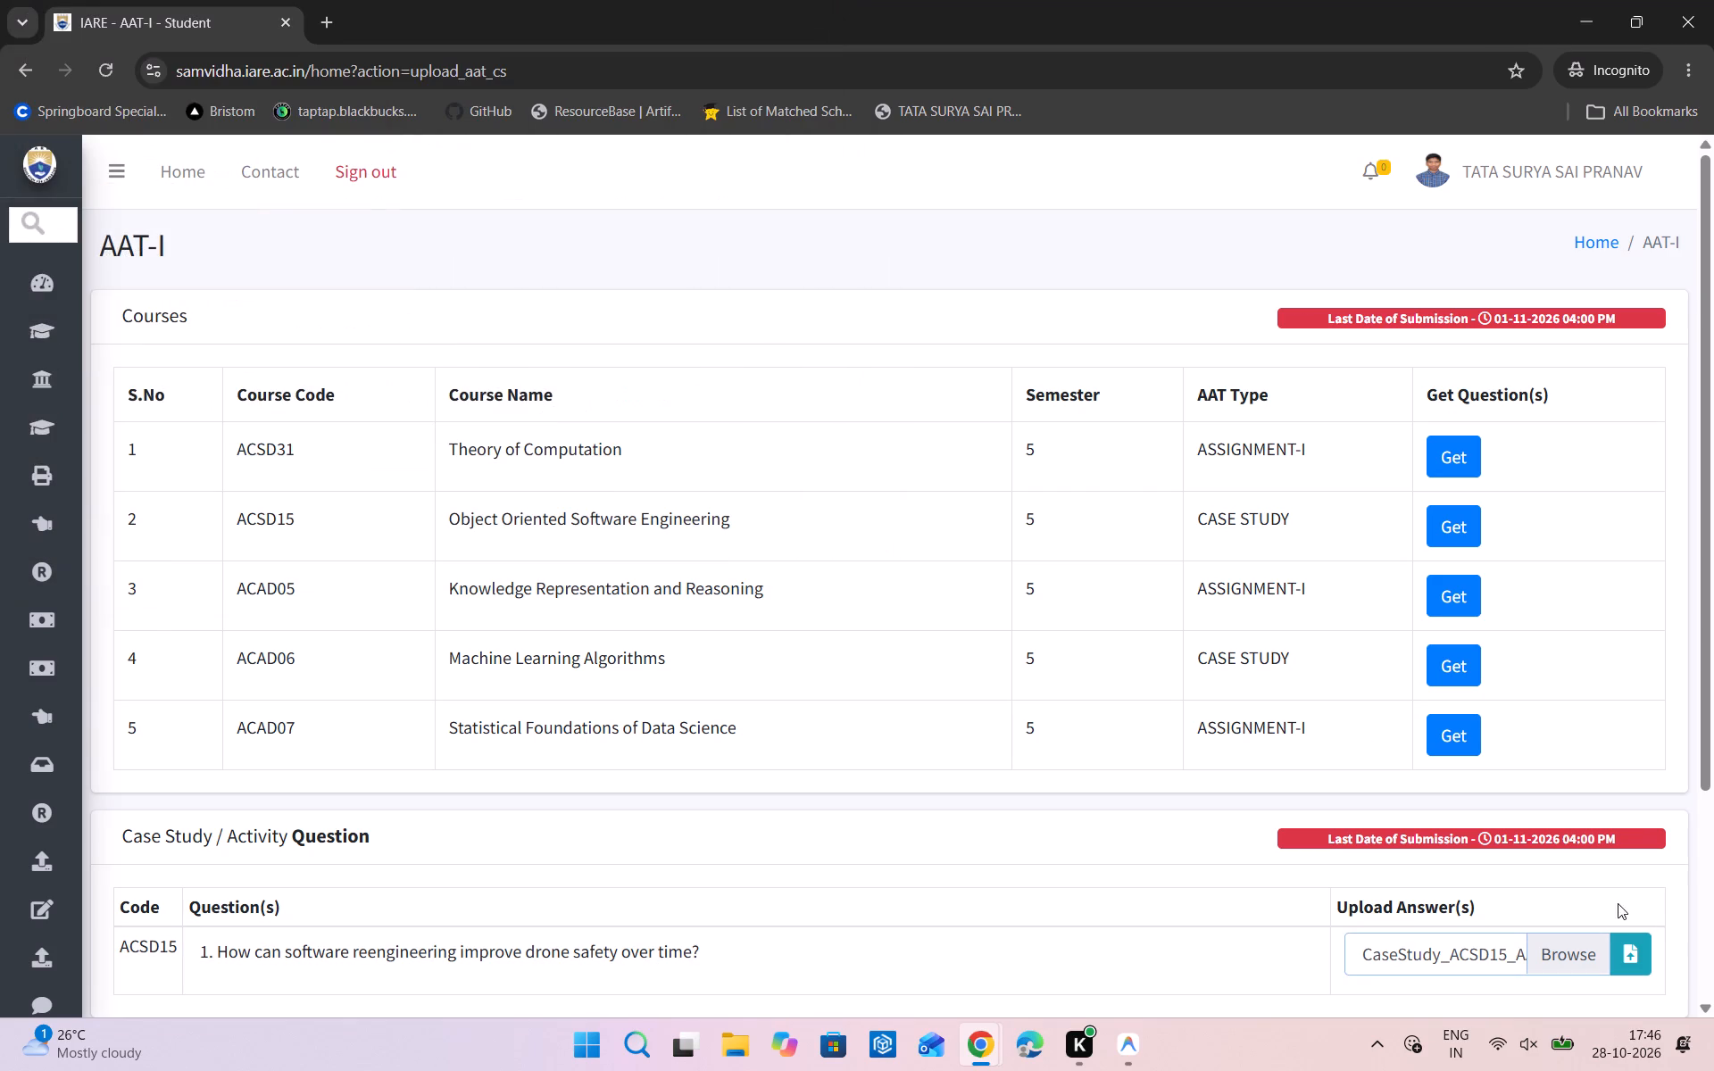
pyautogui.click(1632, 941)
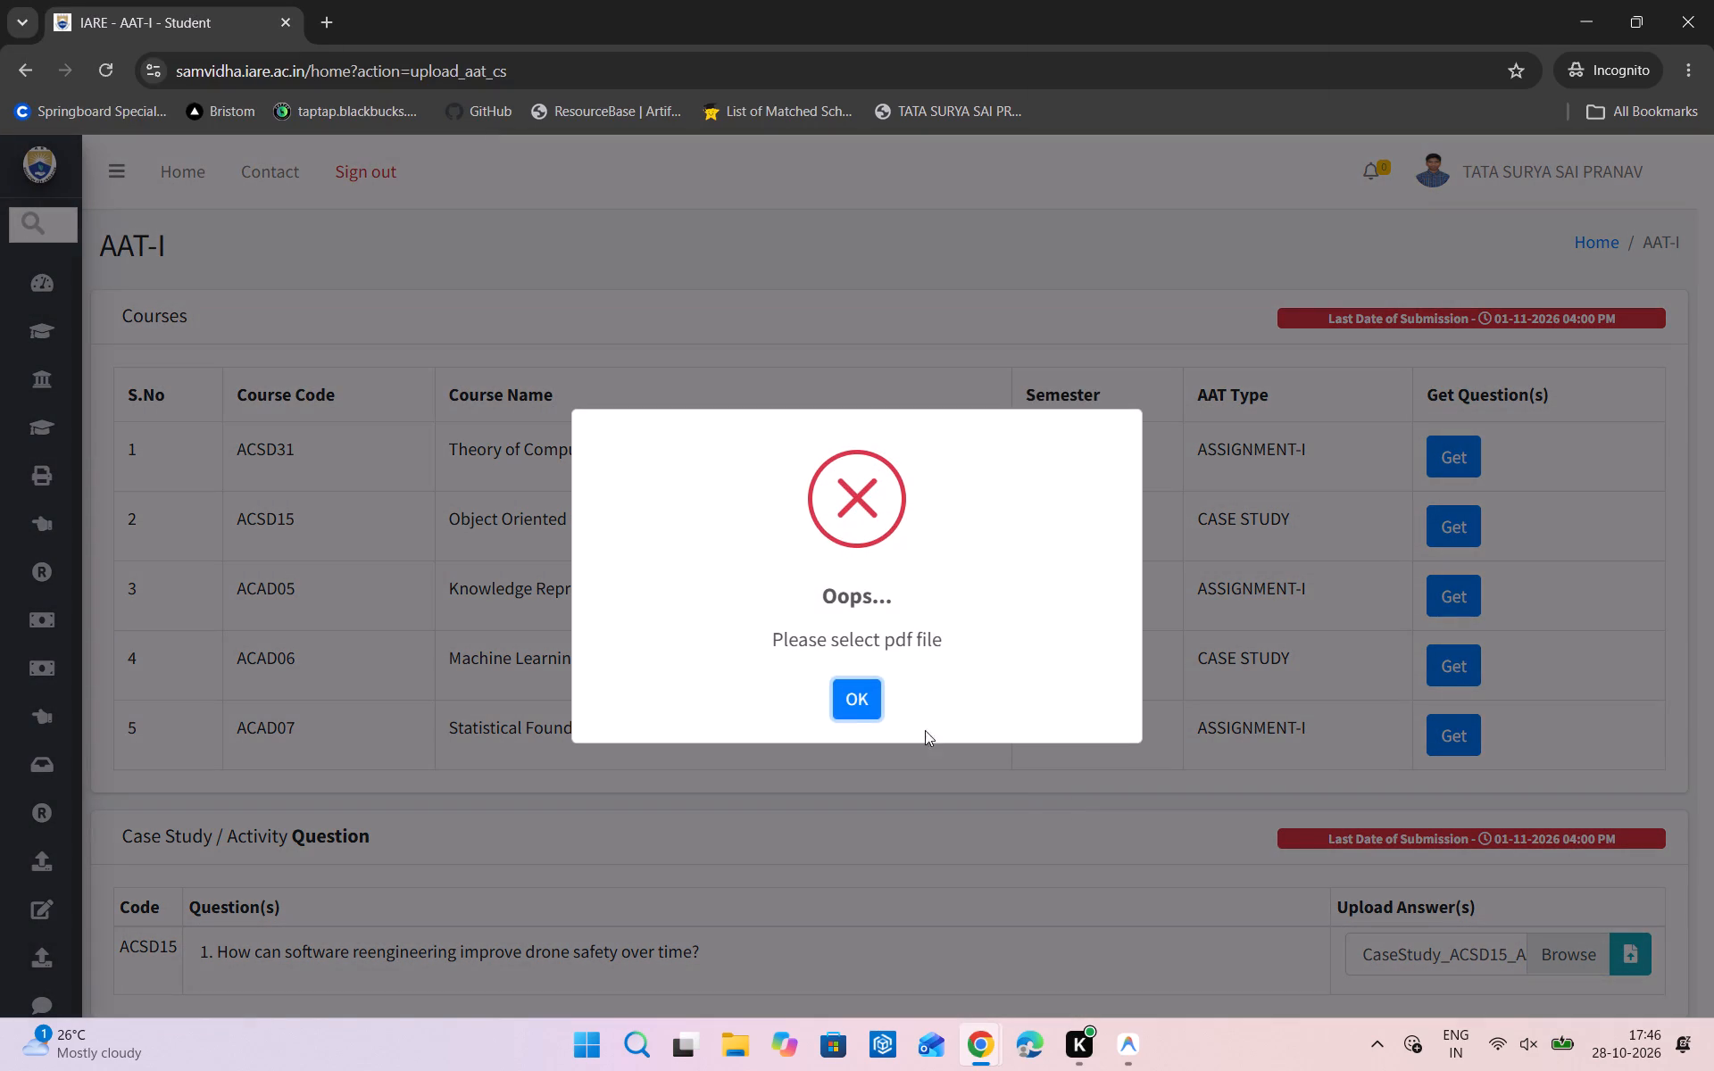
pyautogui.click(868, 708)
# Search the web for "word to pdf" in a new browser tab and open iLovePDF's Word to PDF converter.
pyautogui.hotkey('ctrl', 't')
pyautogui.write('word to pdf')
pyautogui.press('Return')
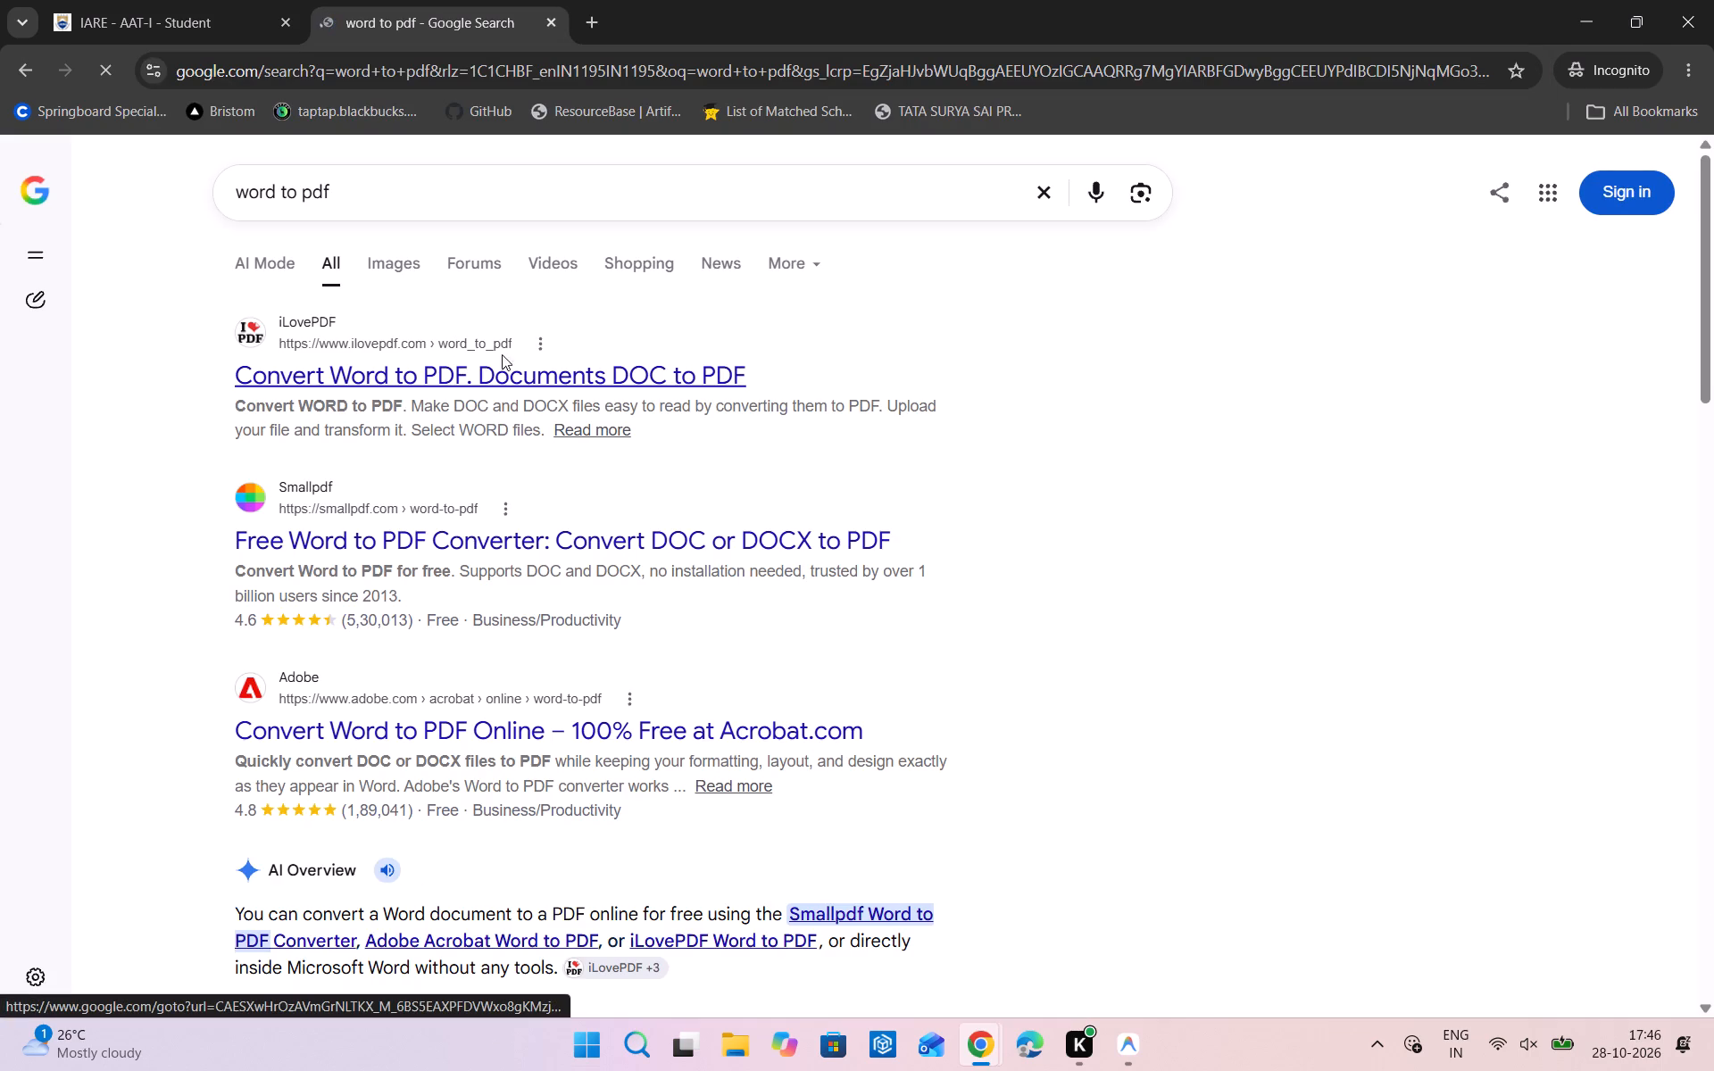
pyautogui.click(482, 353)
# Find the Word document CaseStudy_ACSD15_AAT-I in Downloads by searching for ACSD15 and load it into the Word to PDF converter.
pyautogui.click(860, 433)
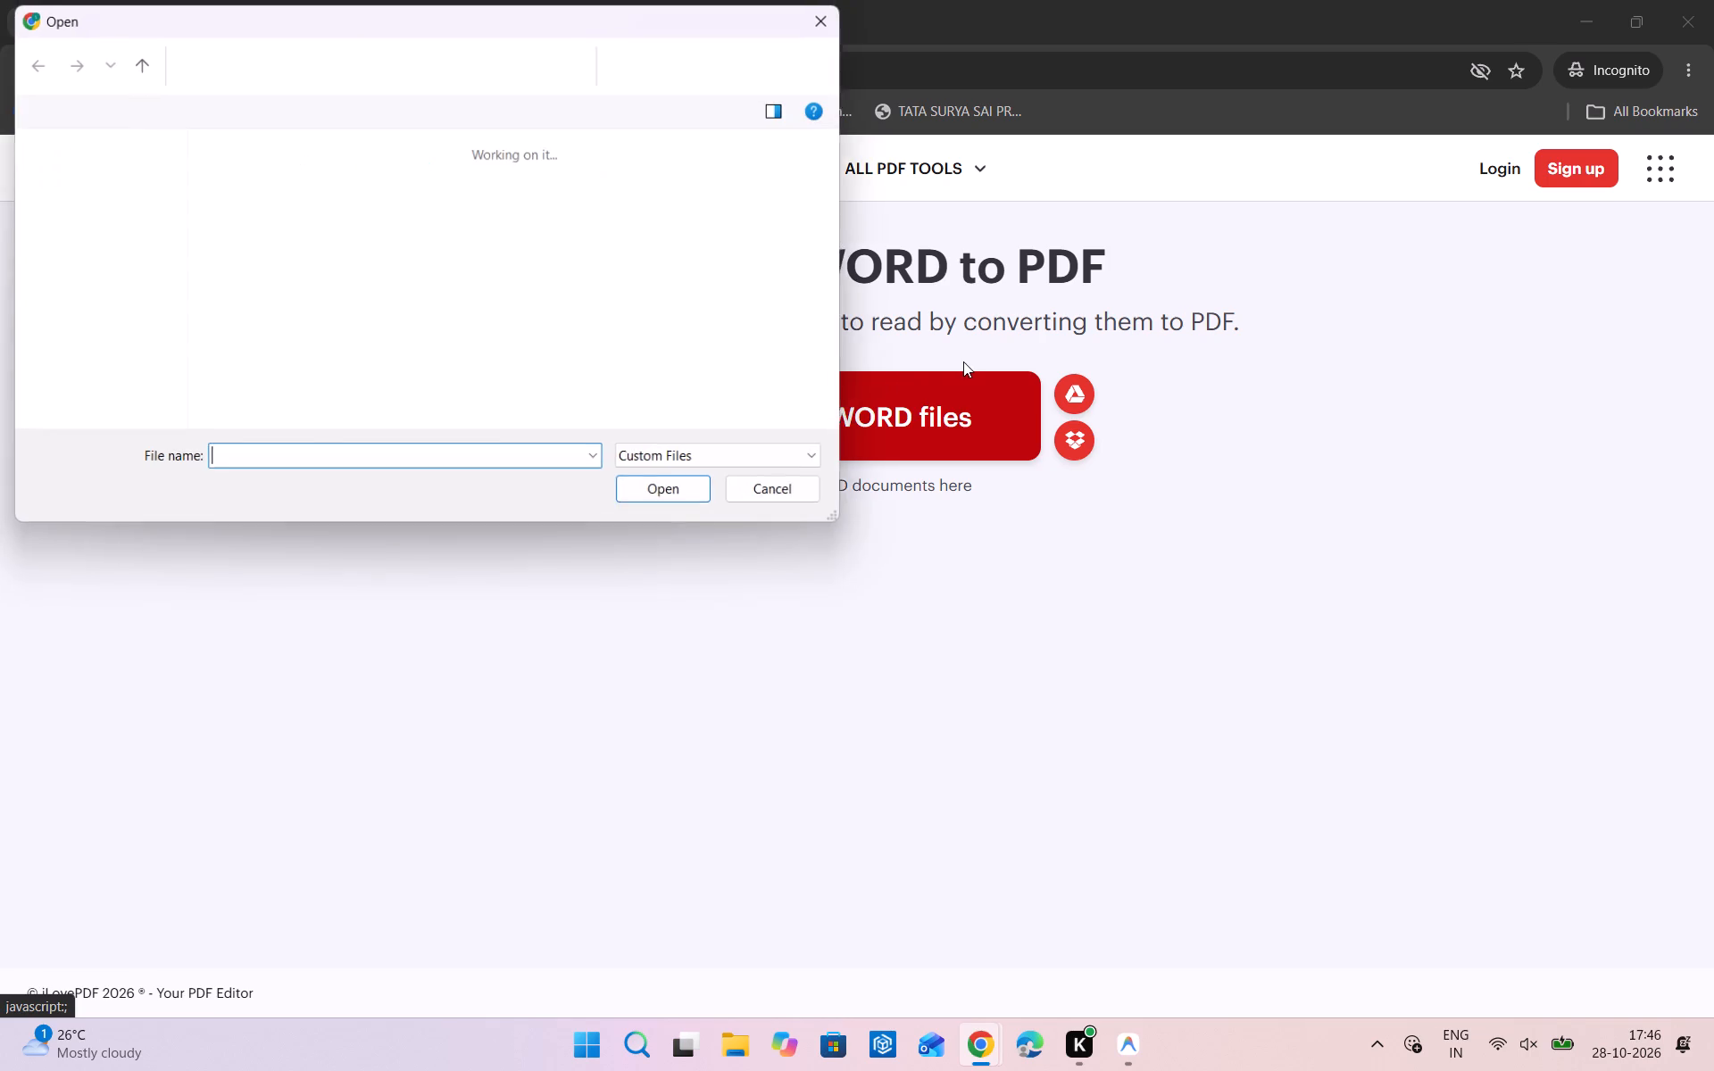
pyautogui.click(710, 69)
pyautogui.write('acds15')
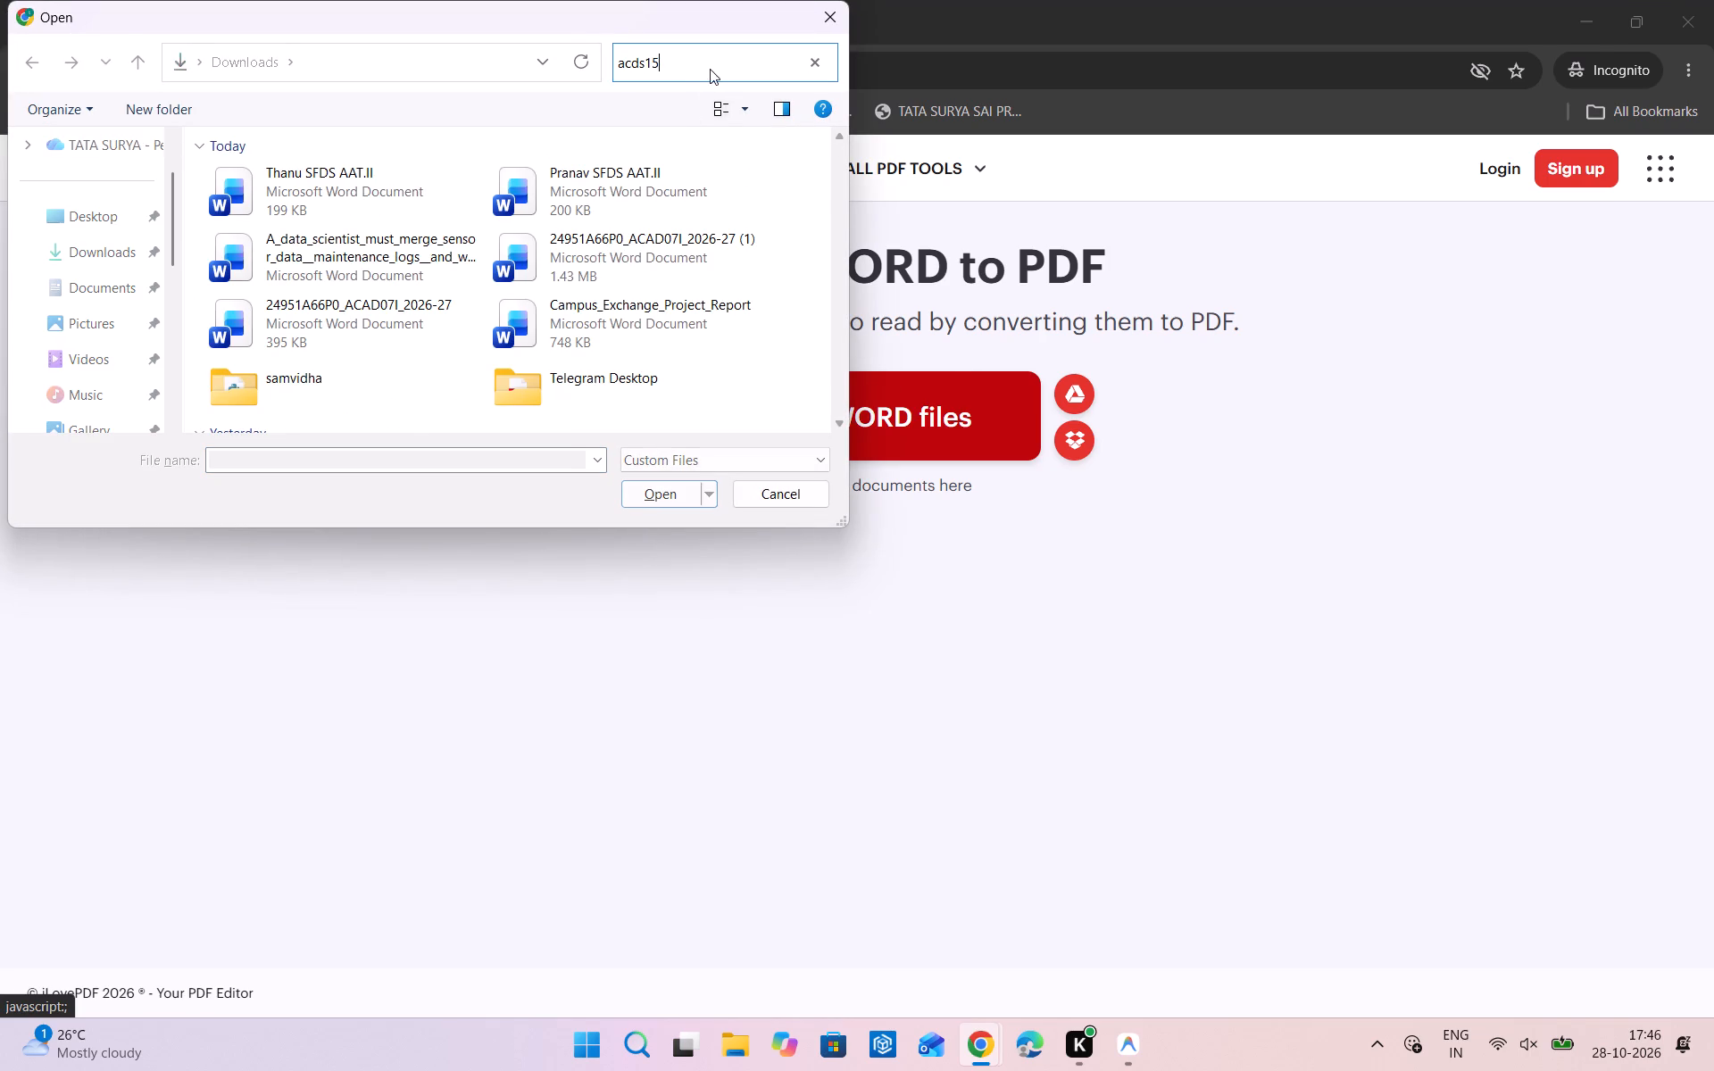
pyautogui.click(628, 64)
pyautogui.press('Right')
pyautogui.press('d')
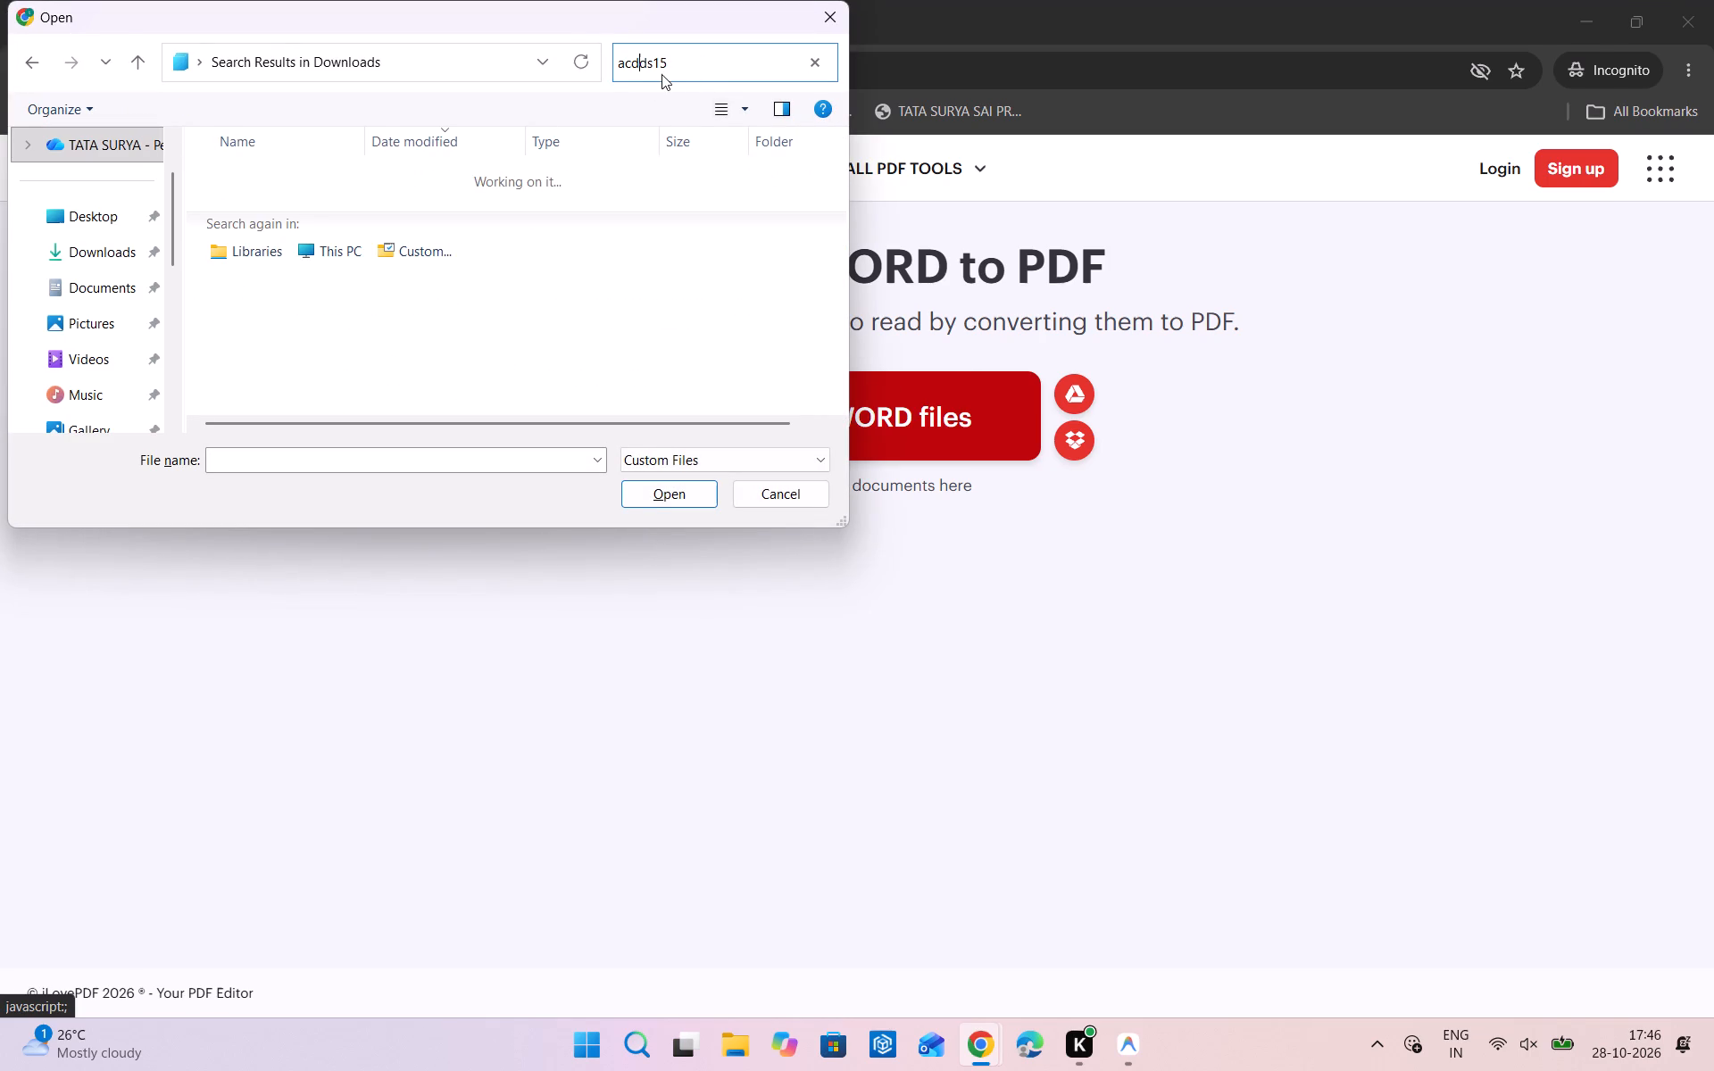
pyautogui.press('BackSpace')
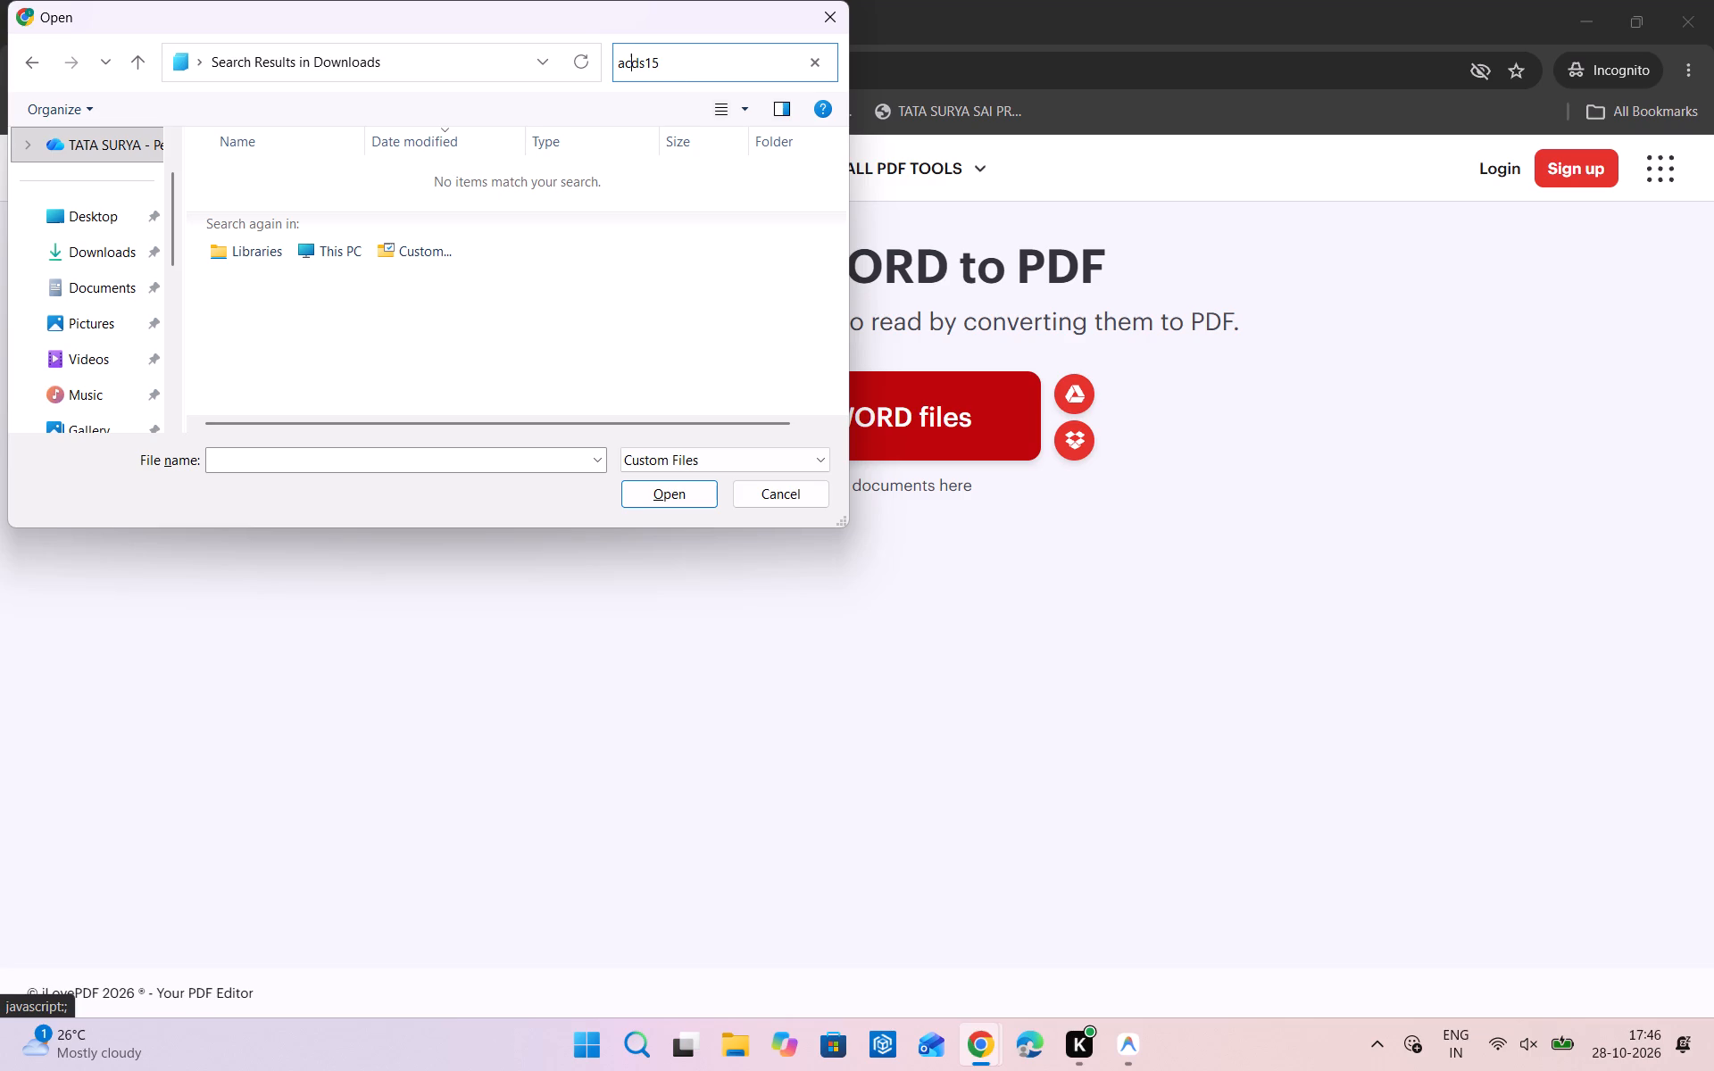
pyautogui.press('s')
pyautogui.click(47, 251)
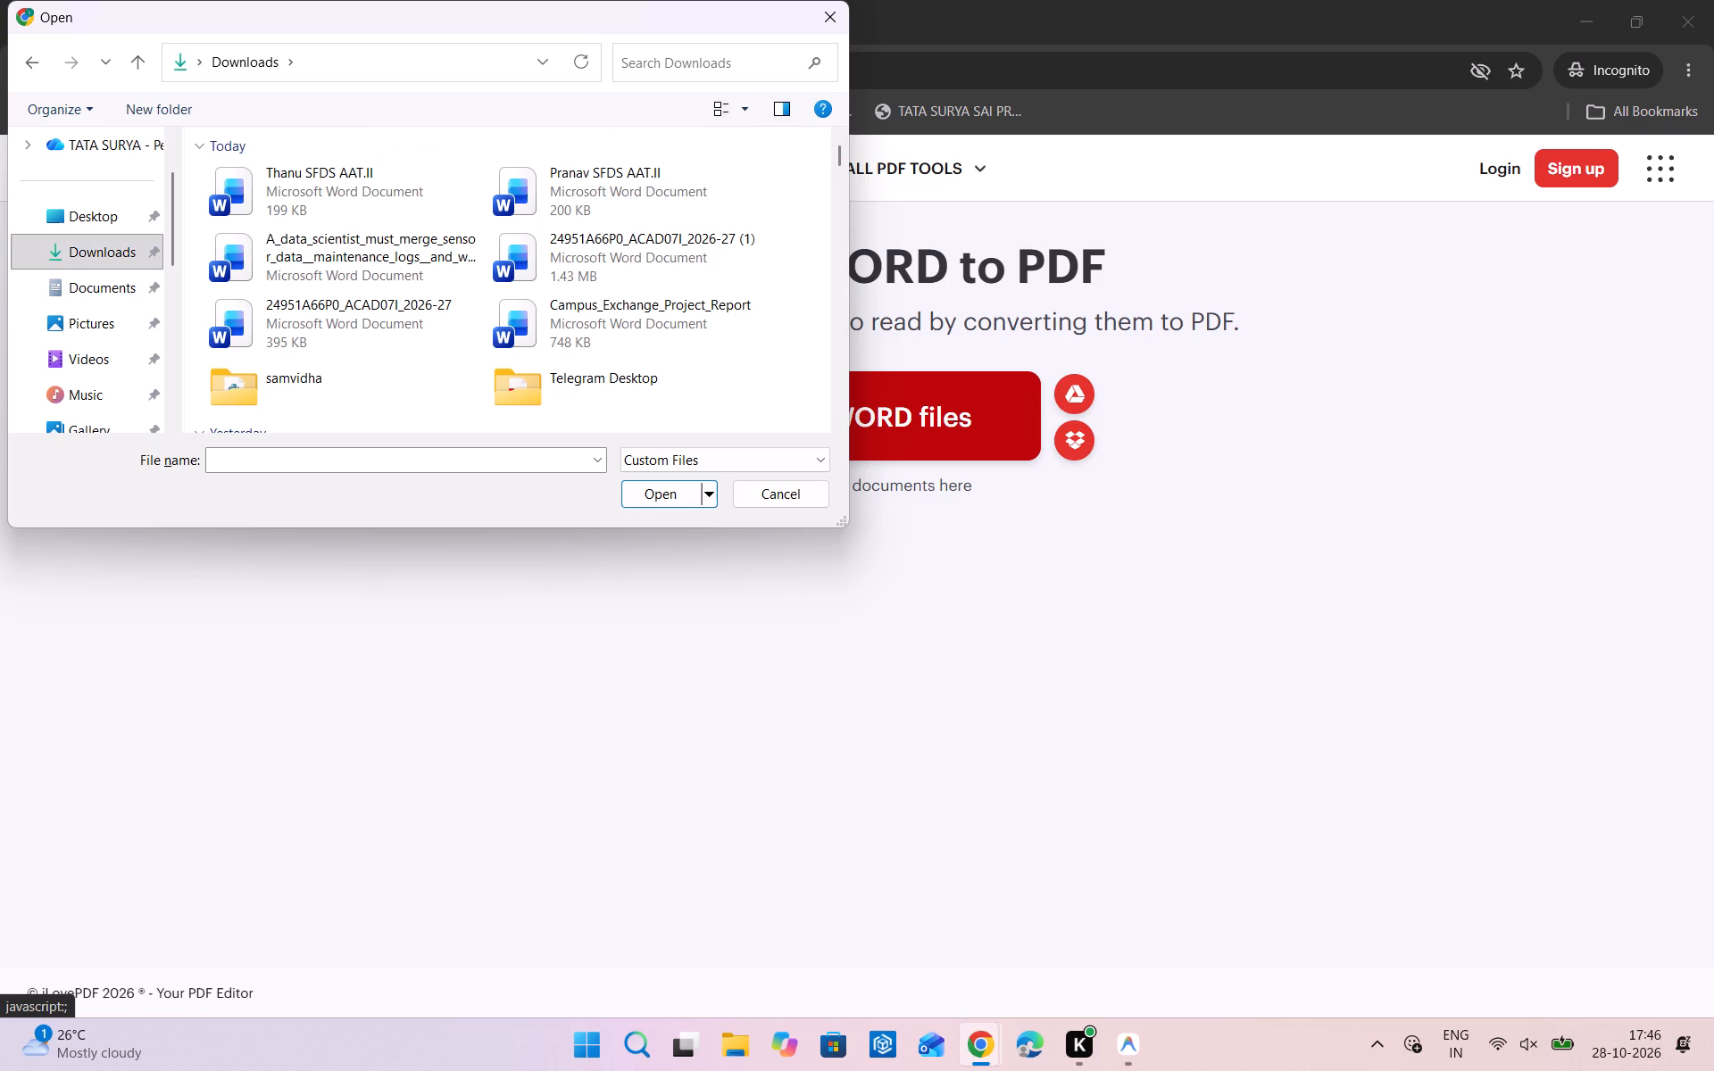
pyautogui.write('ACD')
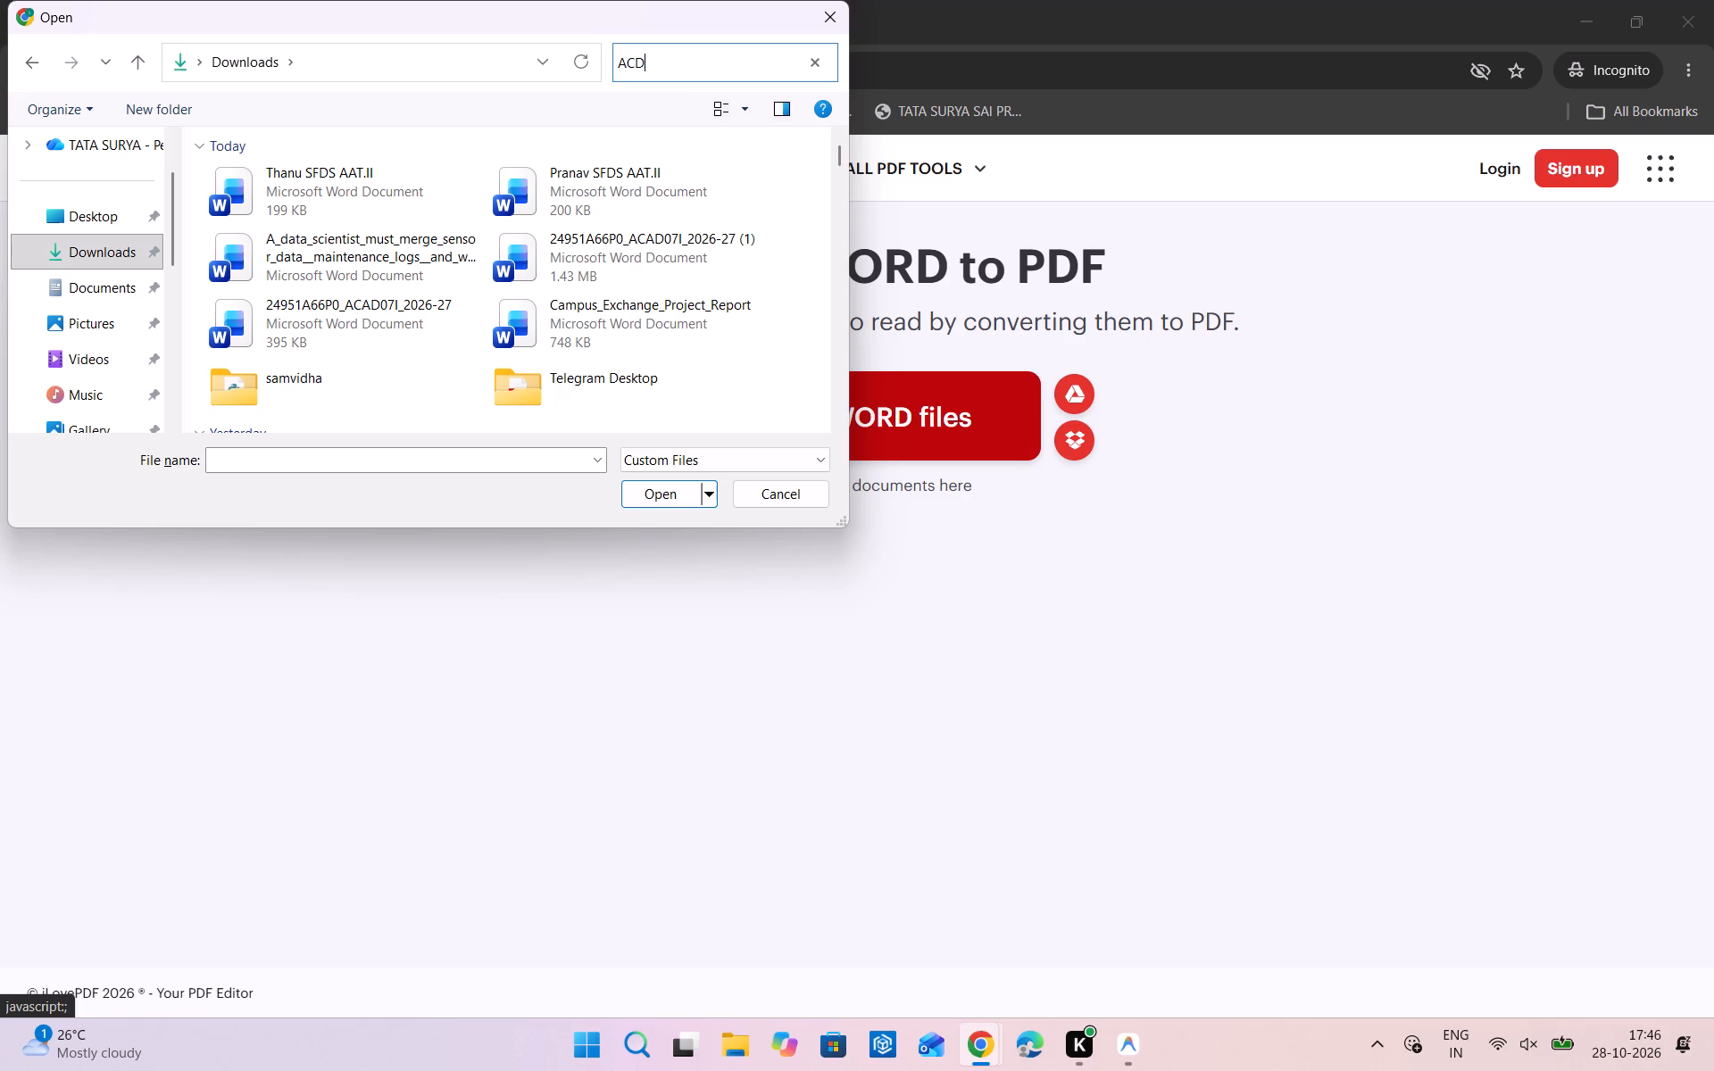
pyautogui.press('BackSpace')
pyautogui.press('s')
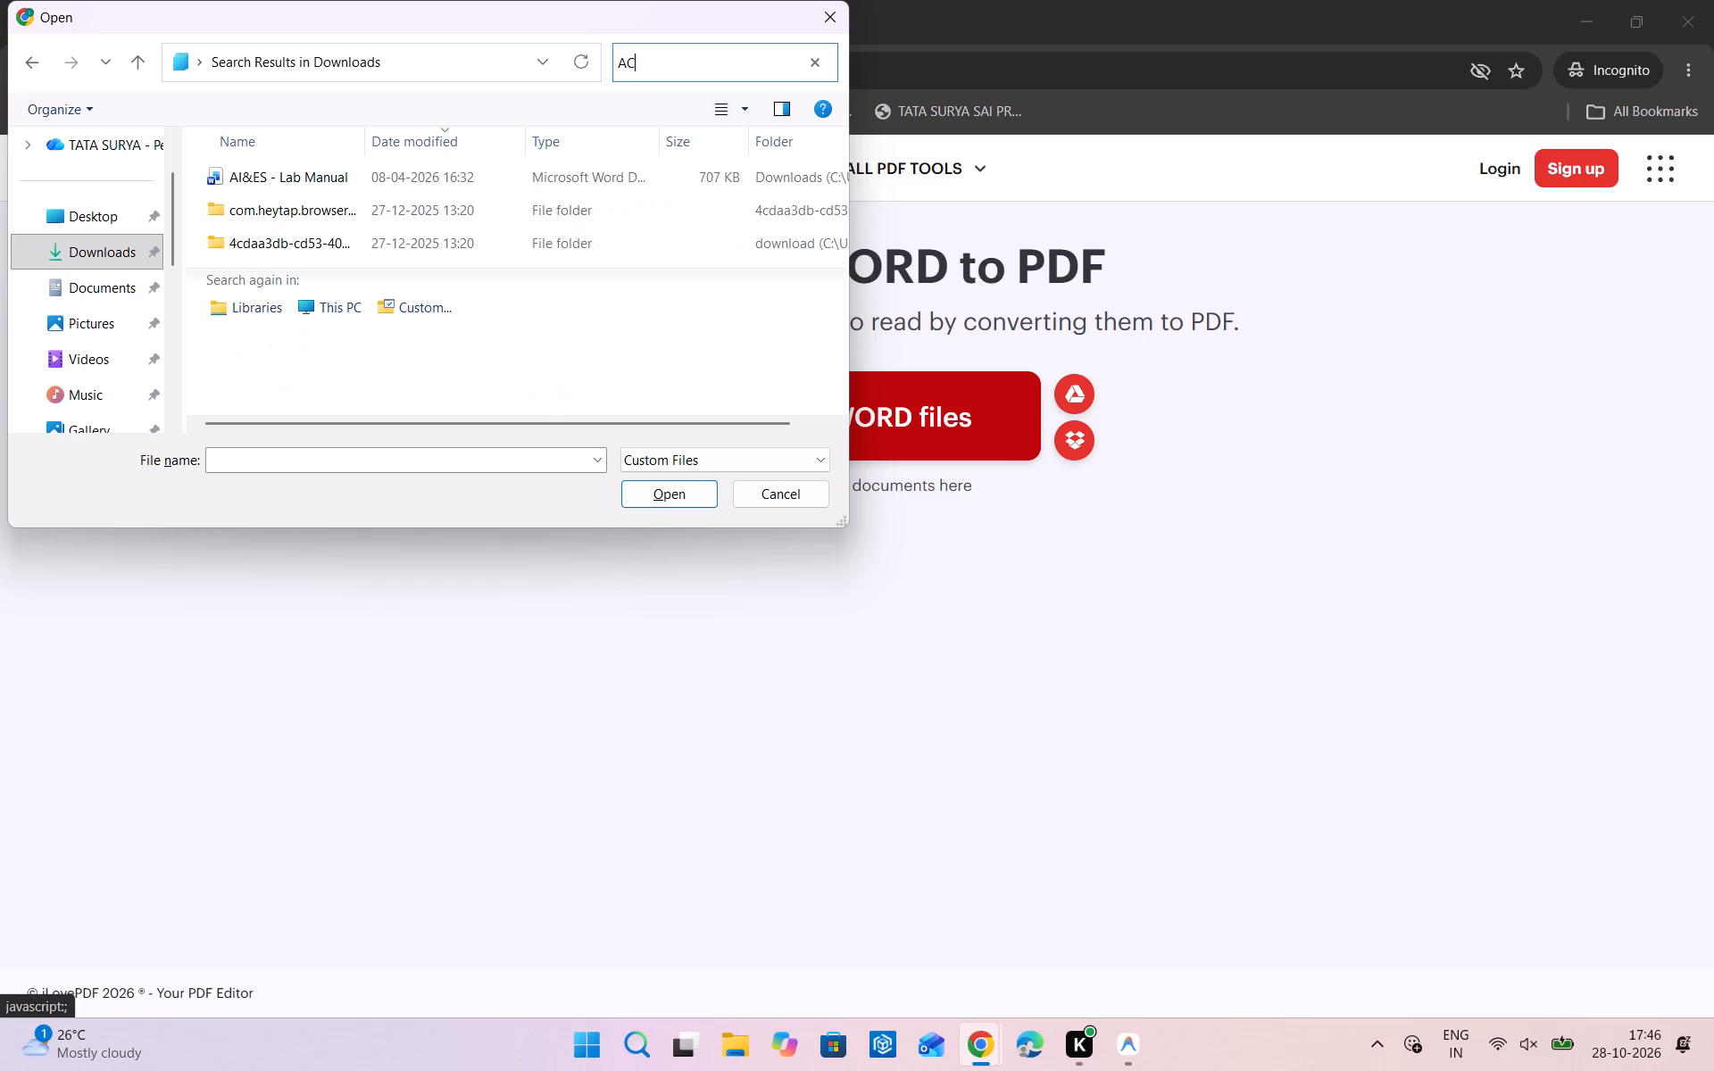
pyautogui.write('D15')
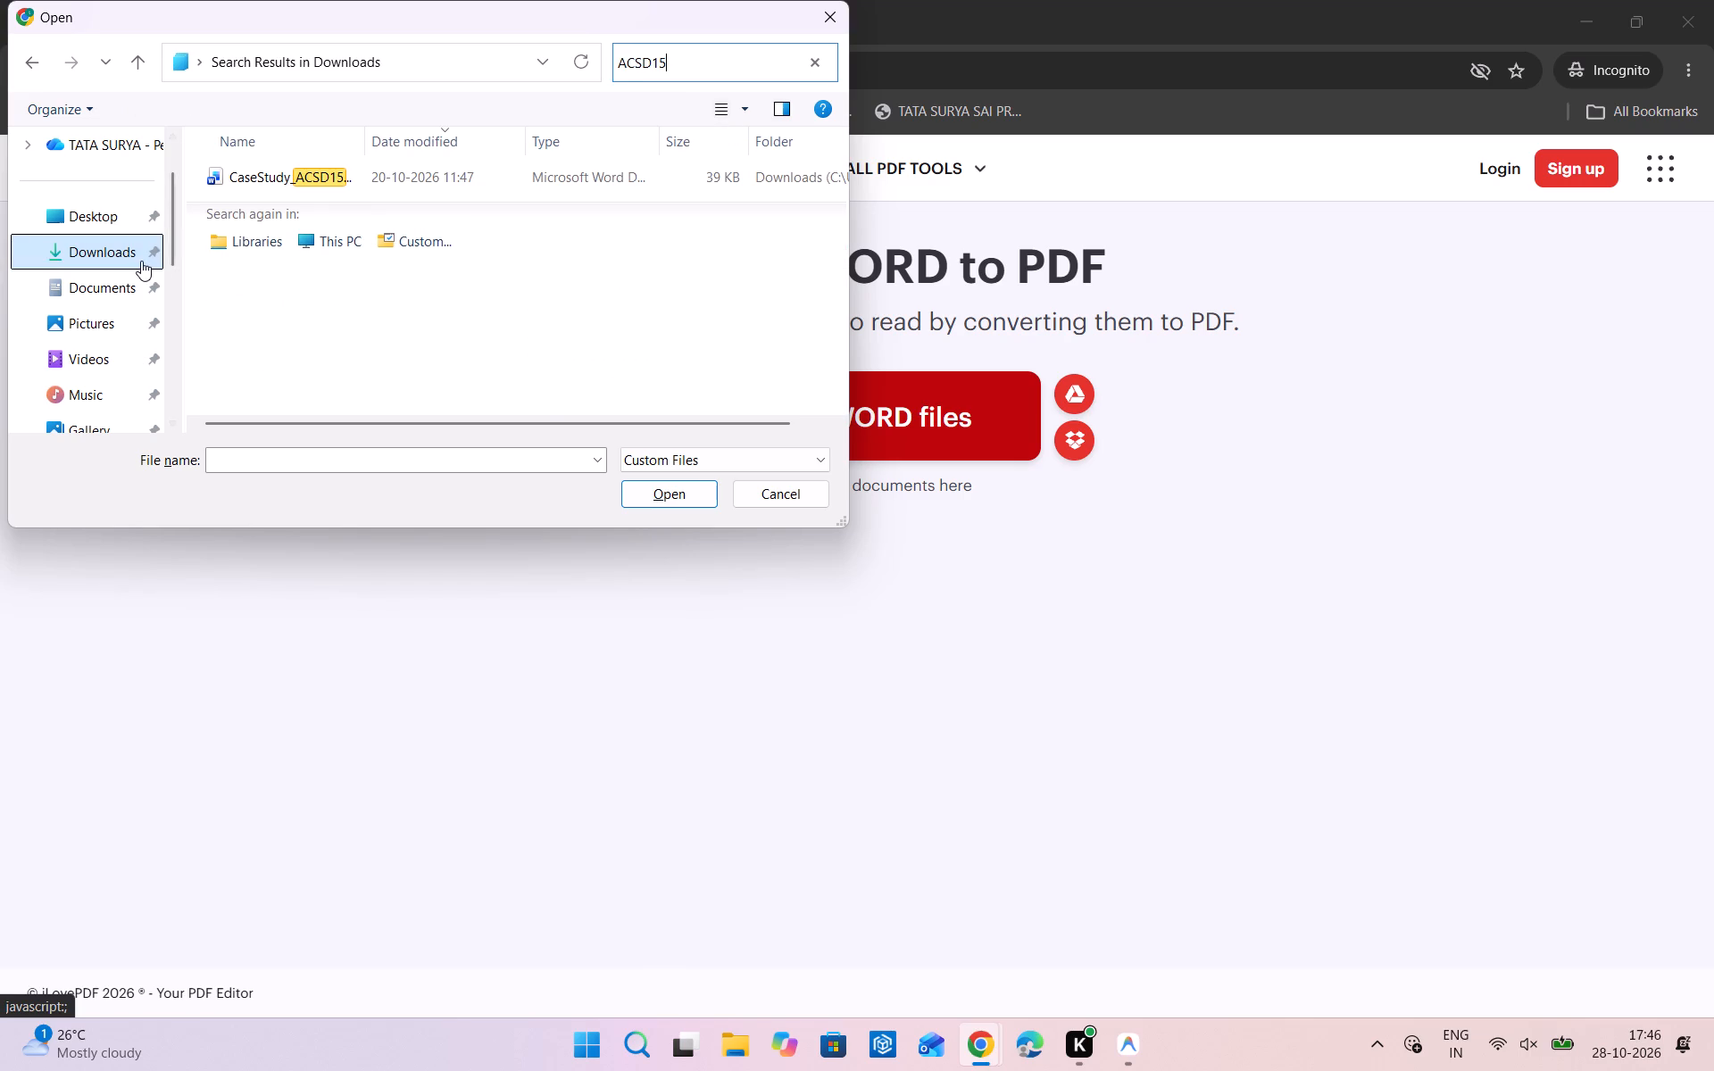
pyautogui.click(310, 168)
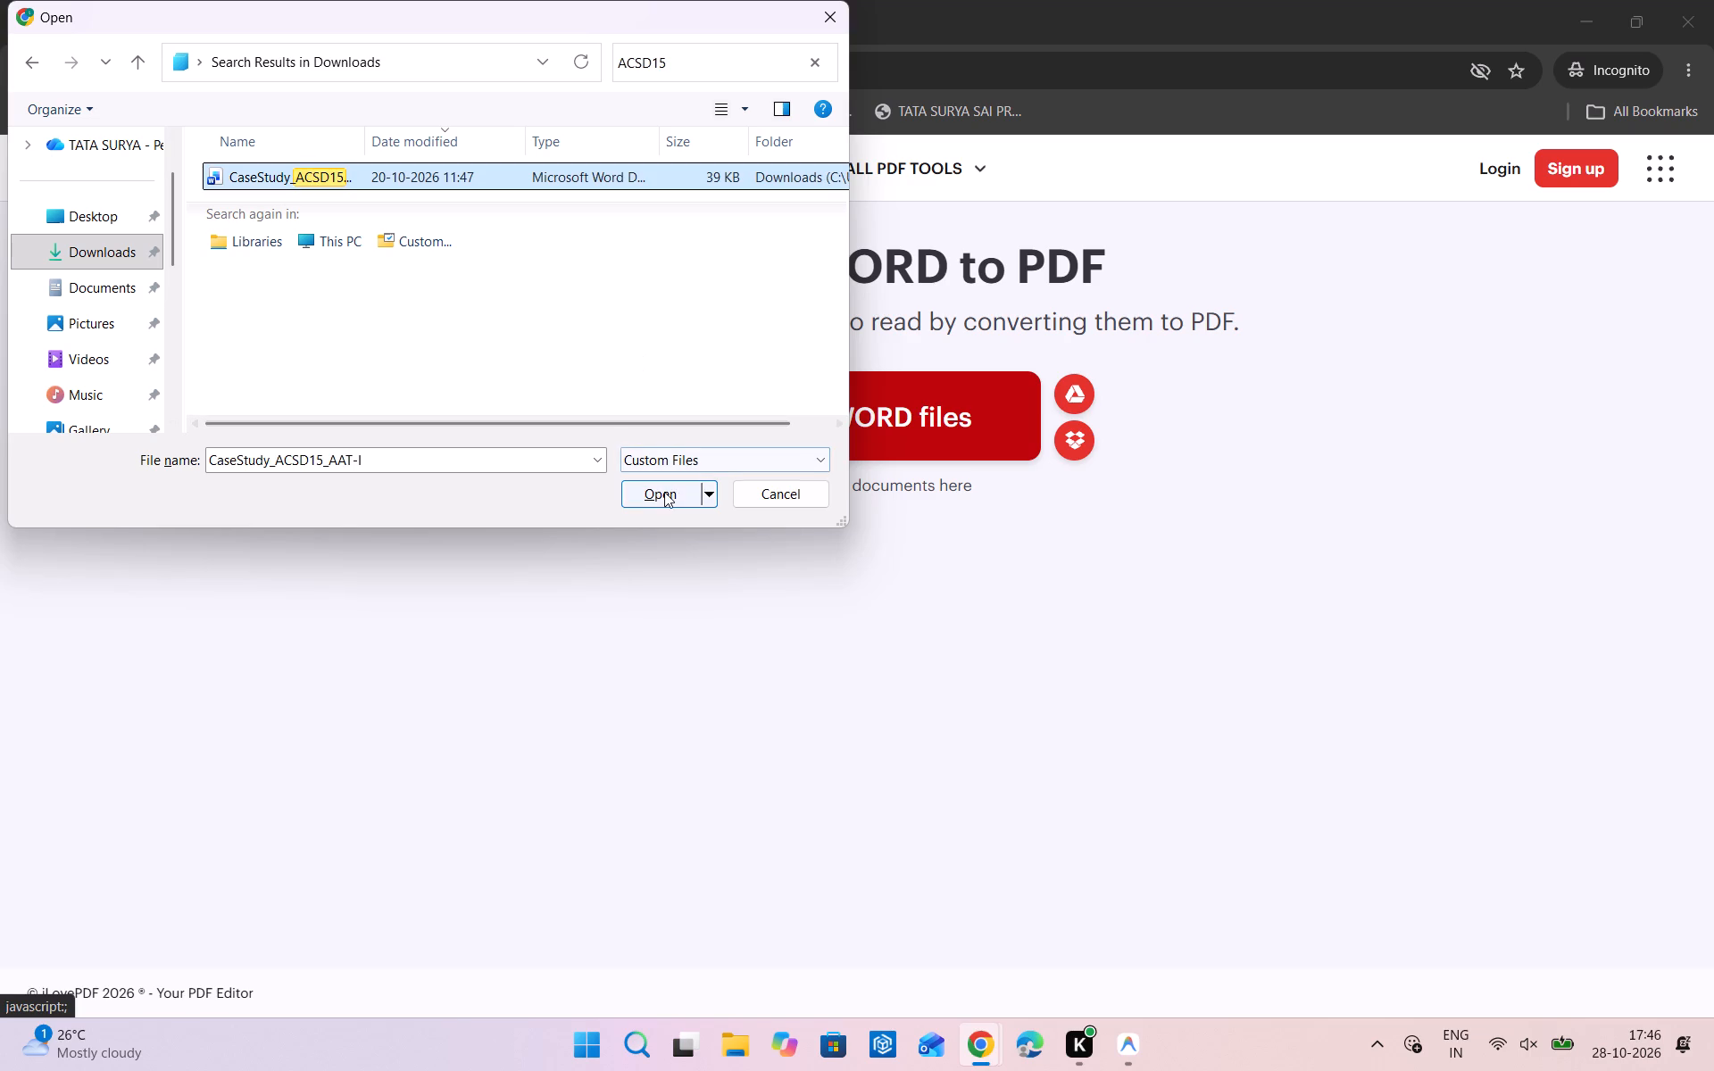
pyautogui.click(664, 492)
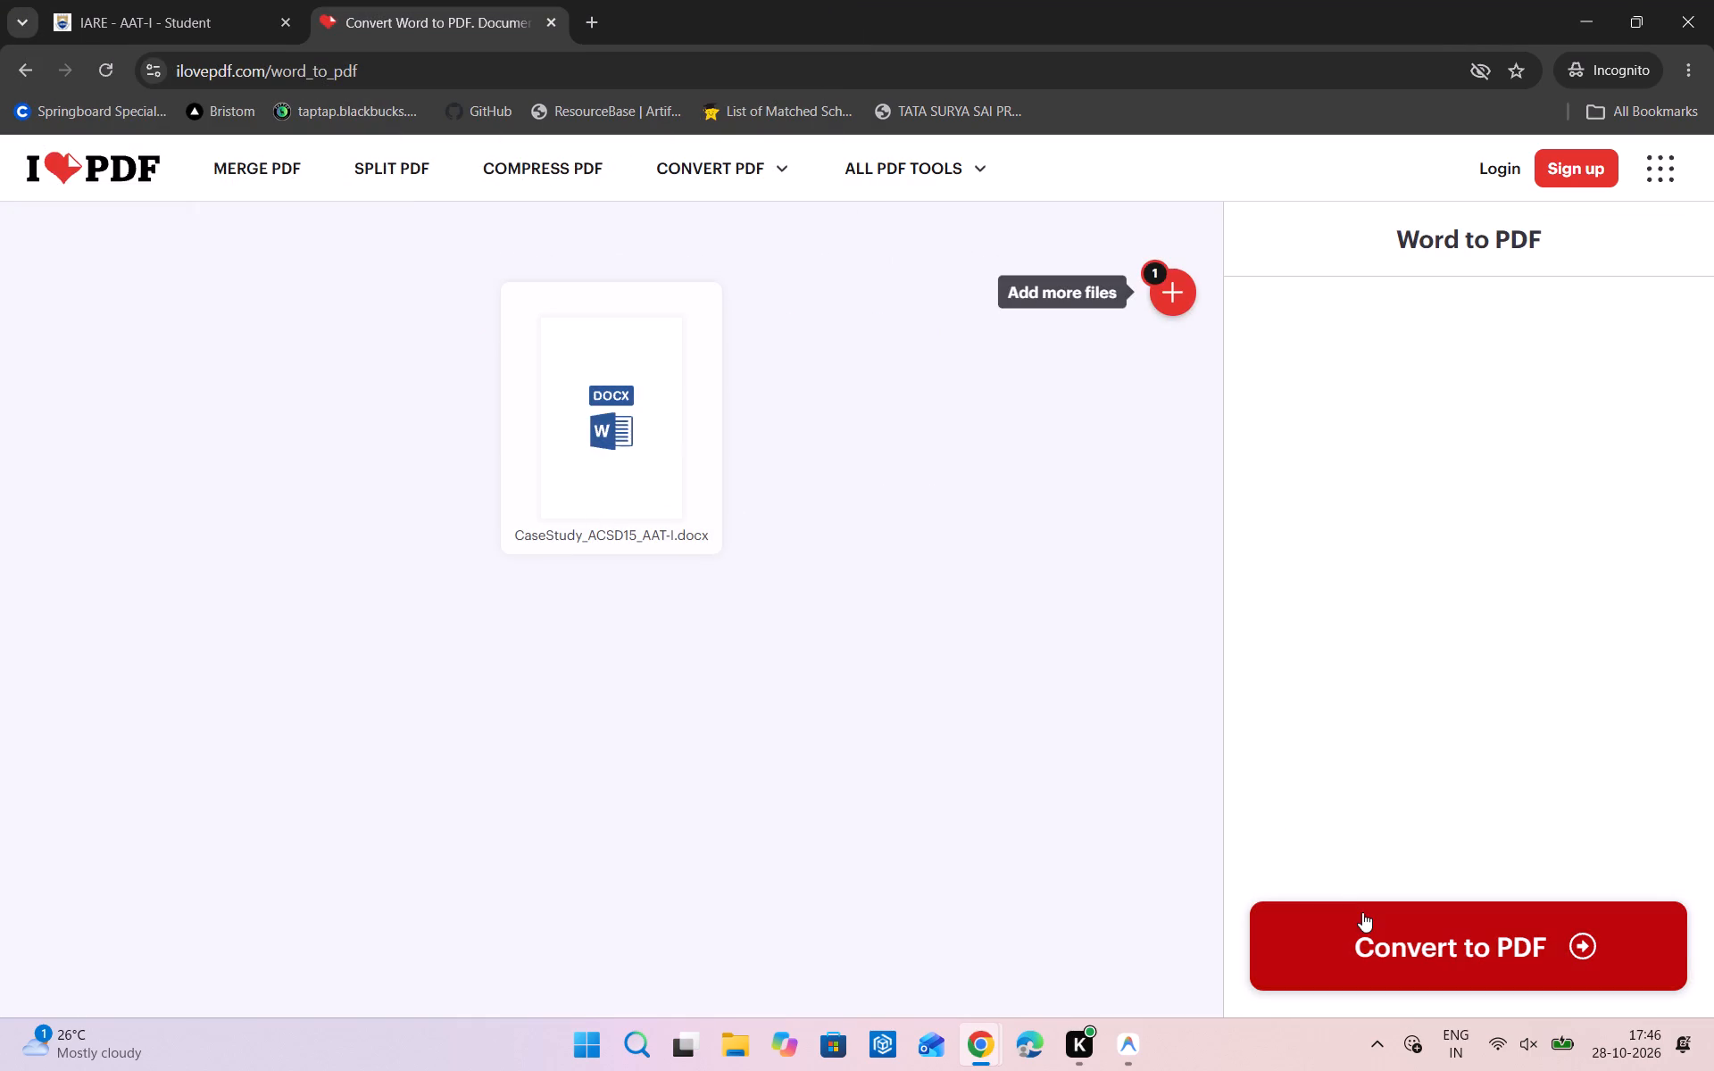
# Convert the ACSD15 case study to PDF and save it in Downloads as CaseStudy_ACSD15_AAT-I.
pyautogui.click(1362, 912)
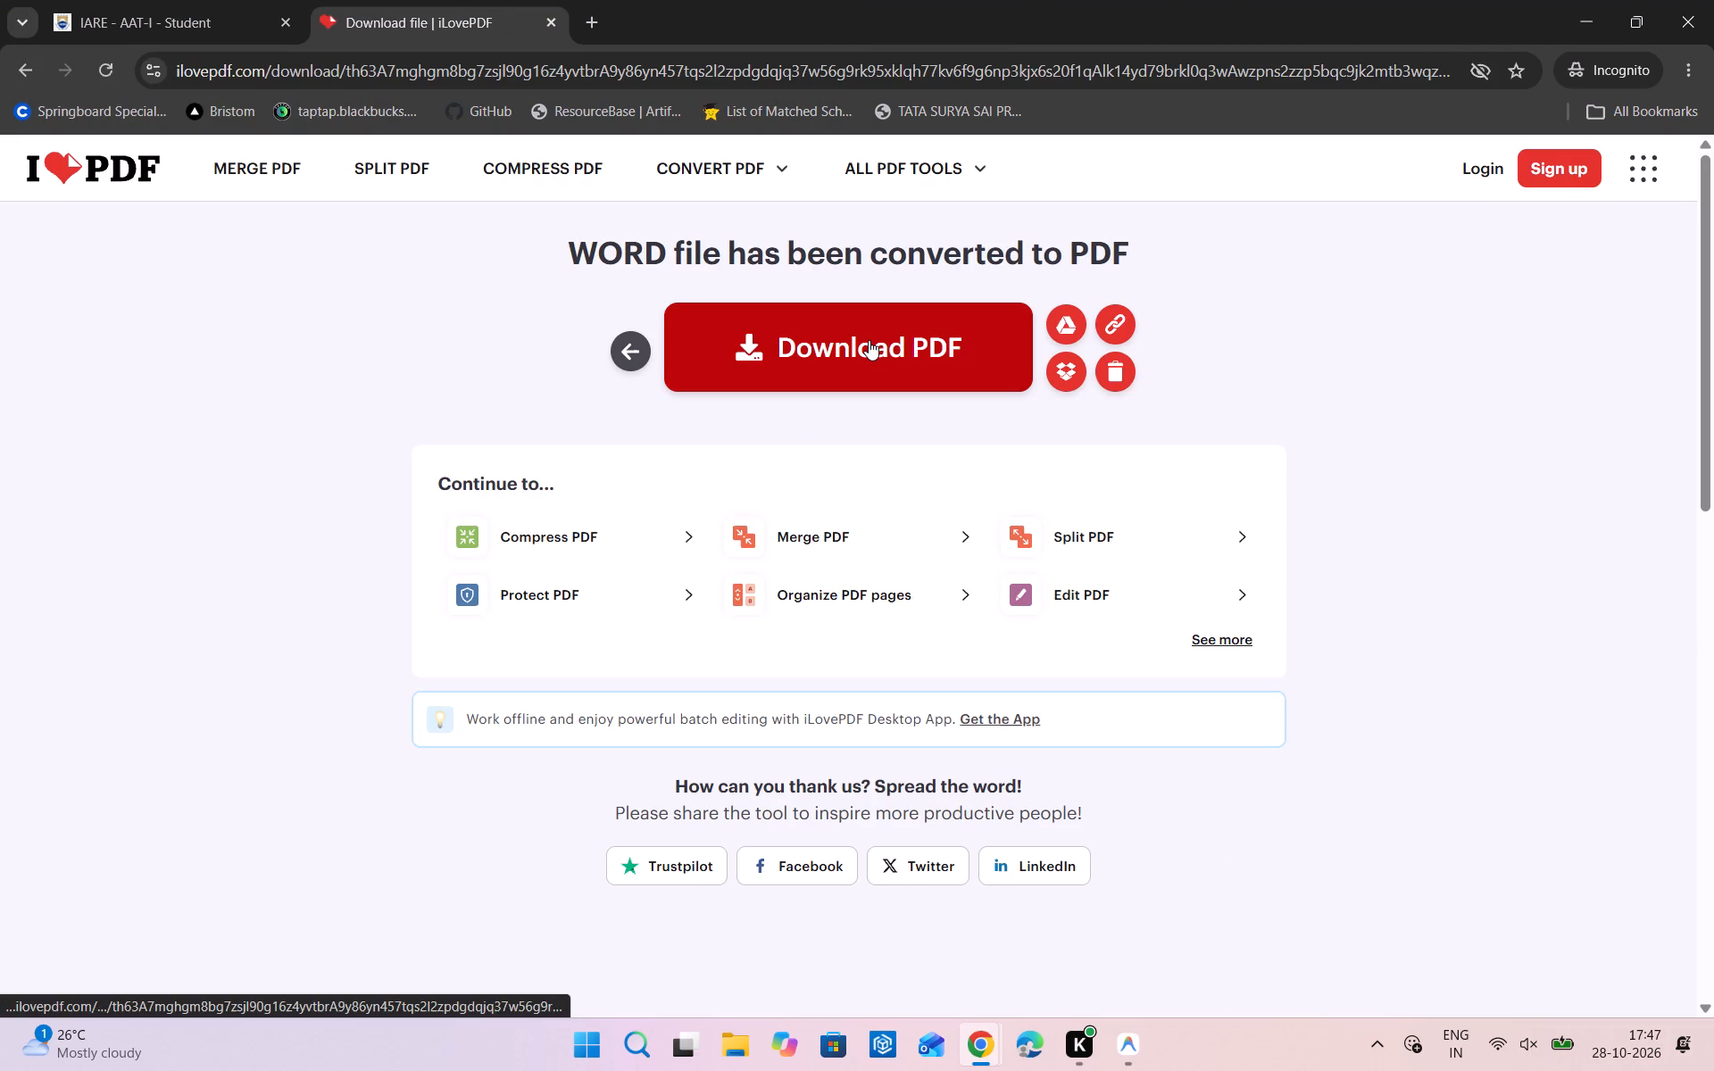
pyautogui.click(869, 340)
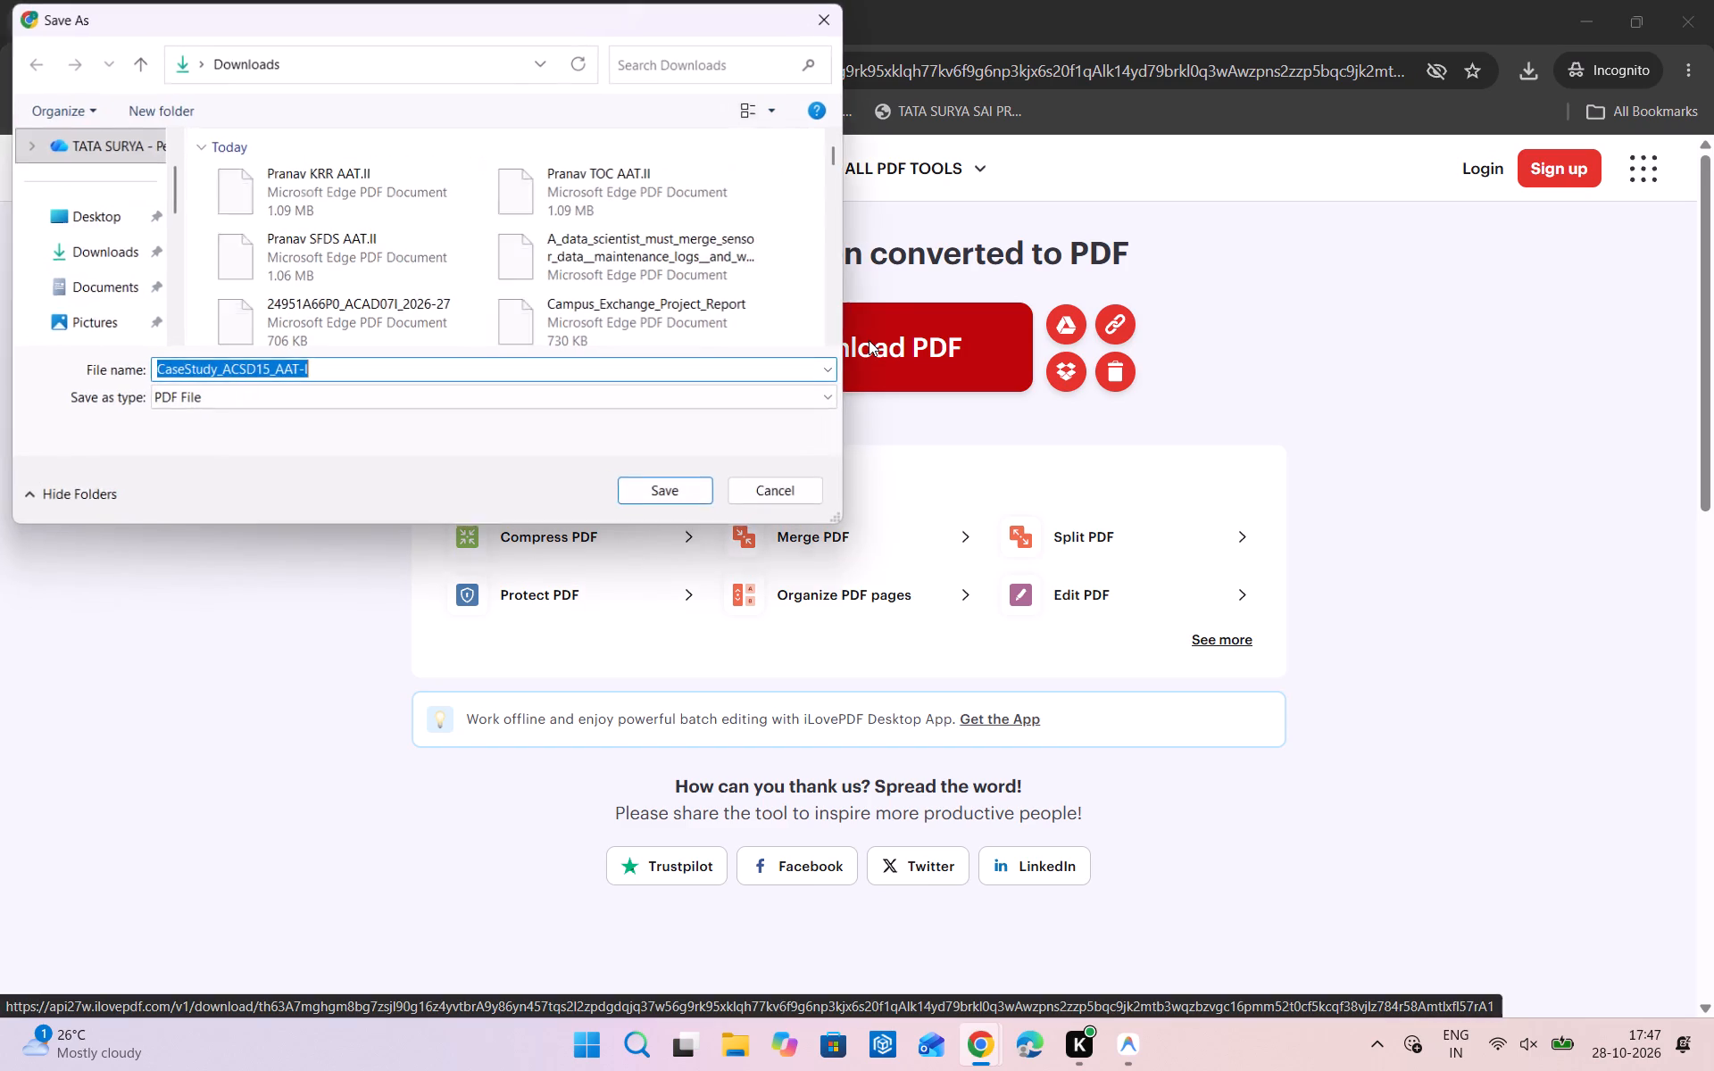
pyautogui.click(639, 492)
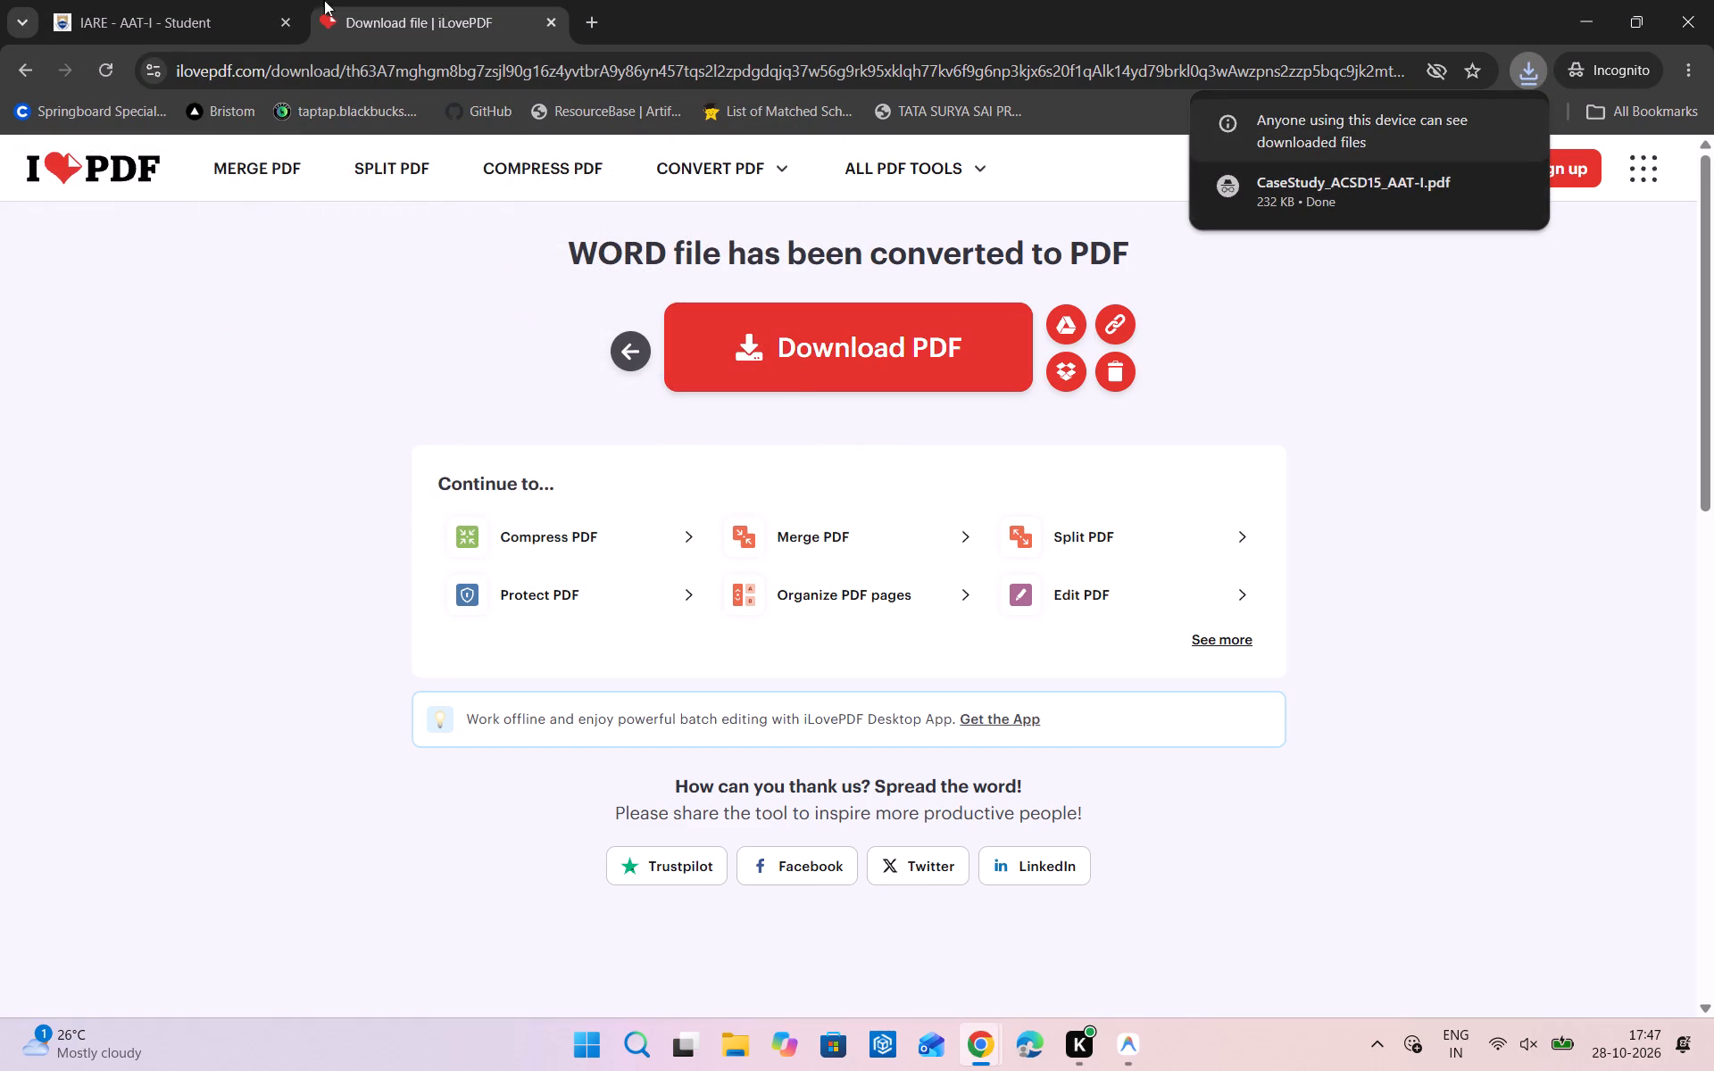
# On the Samvidha AAT-I page, upload the CaseStudy_ACSD15_AAT-I PDF from Downloads as the ACSD15 answer.
pyautogui.click(233, 0)
pyautogui.click(1573, 967)
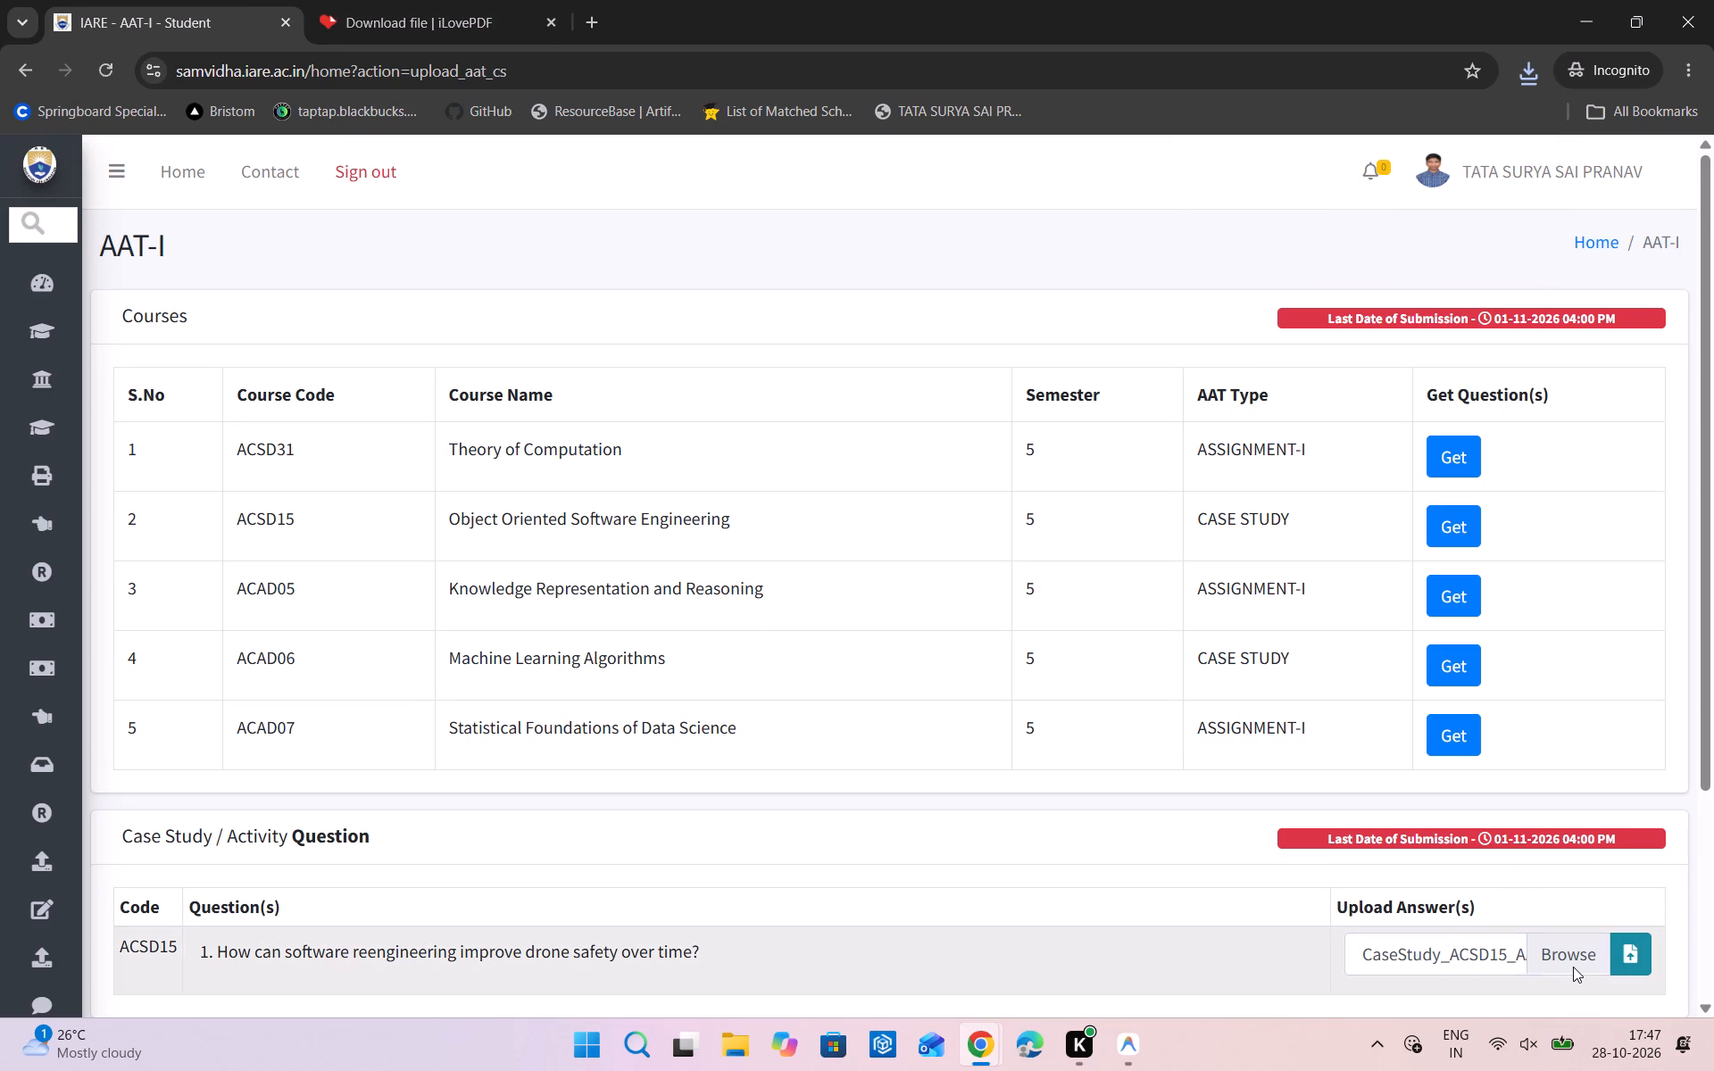
pyautogui.click(397, 191)
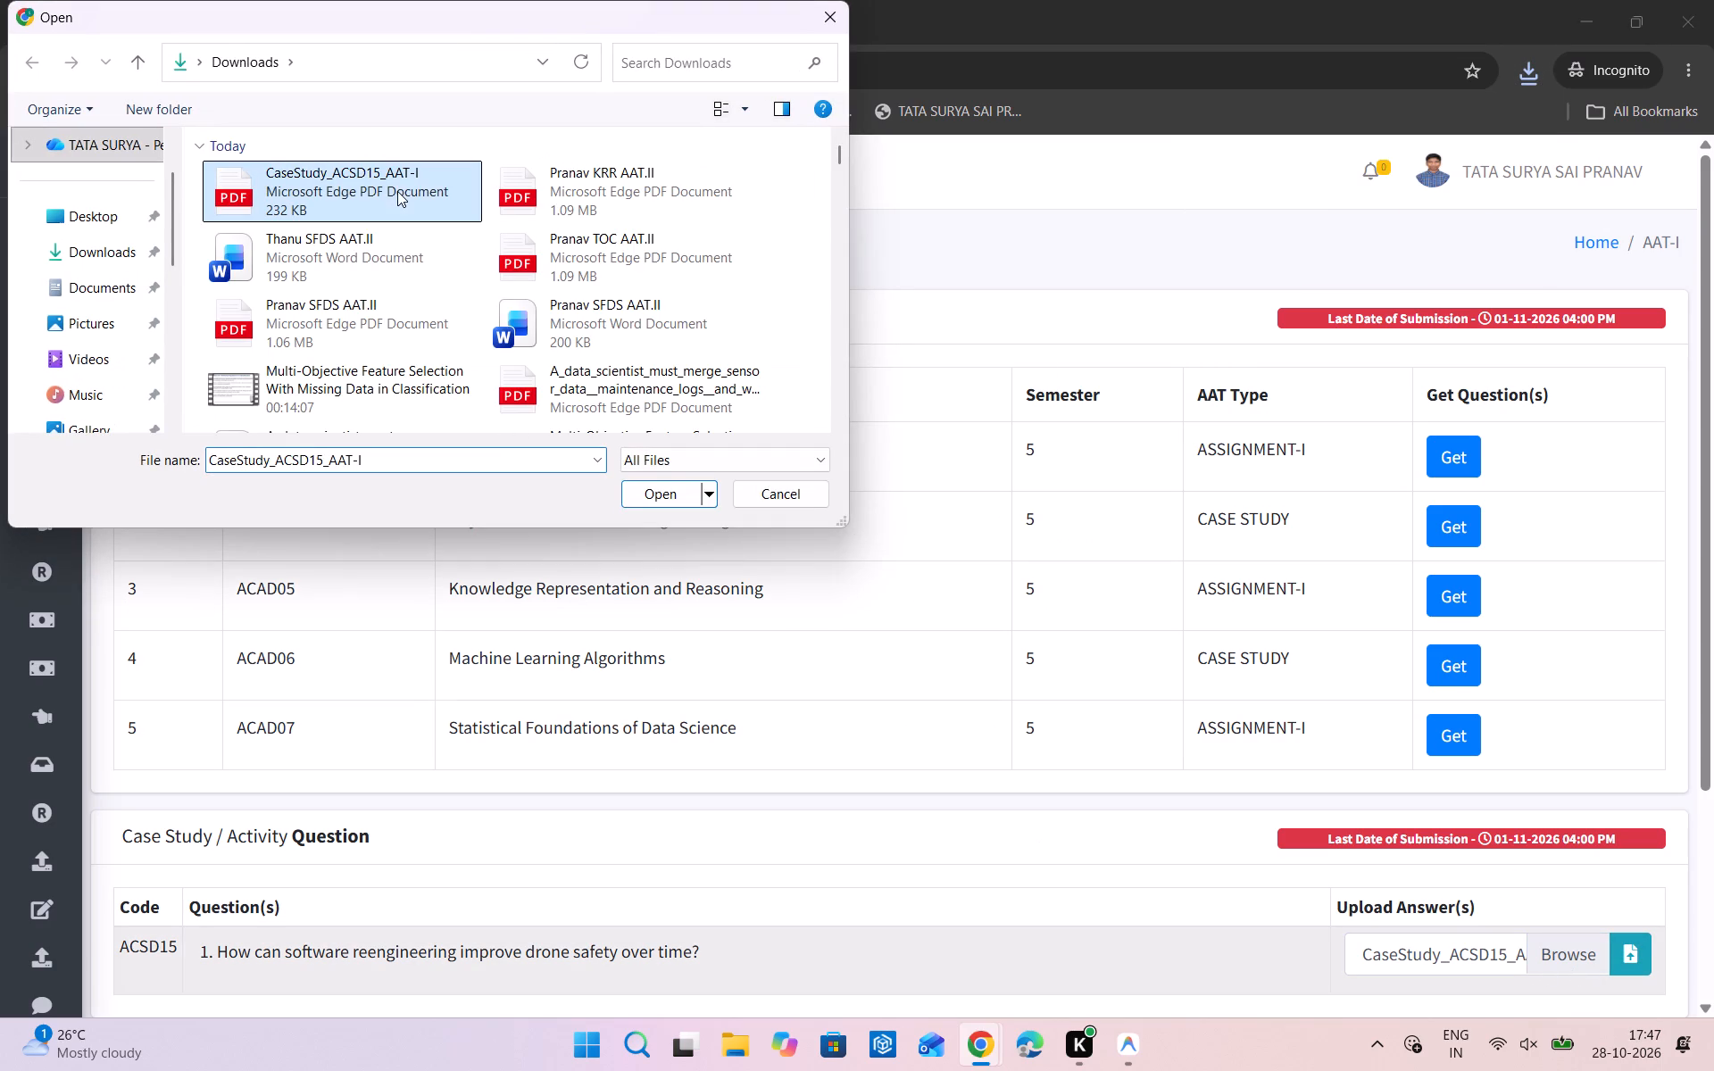
pyautogui.click(670, 494)
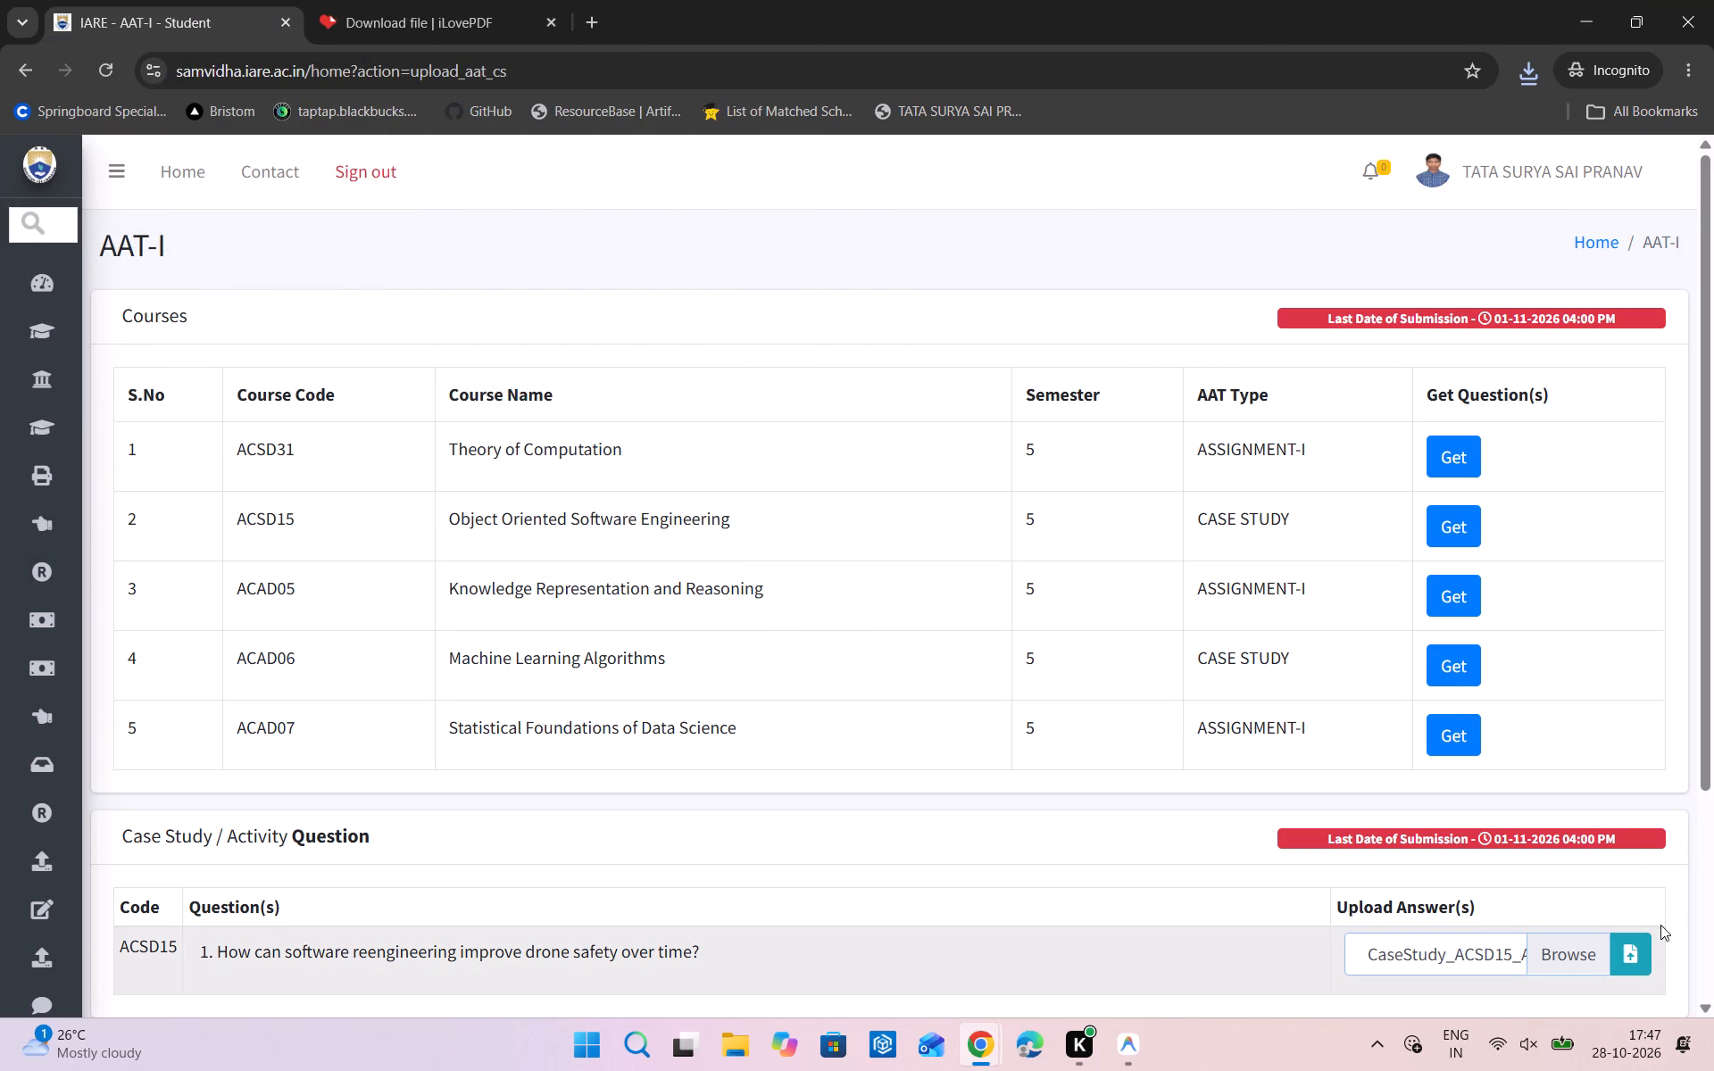
pyautogui.click(1628, 946)
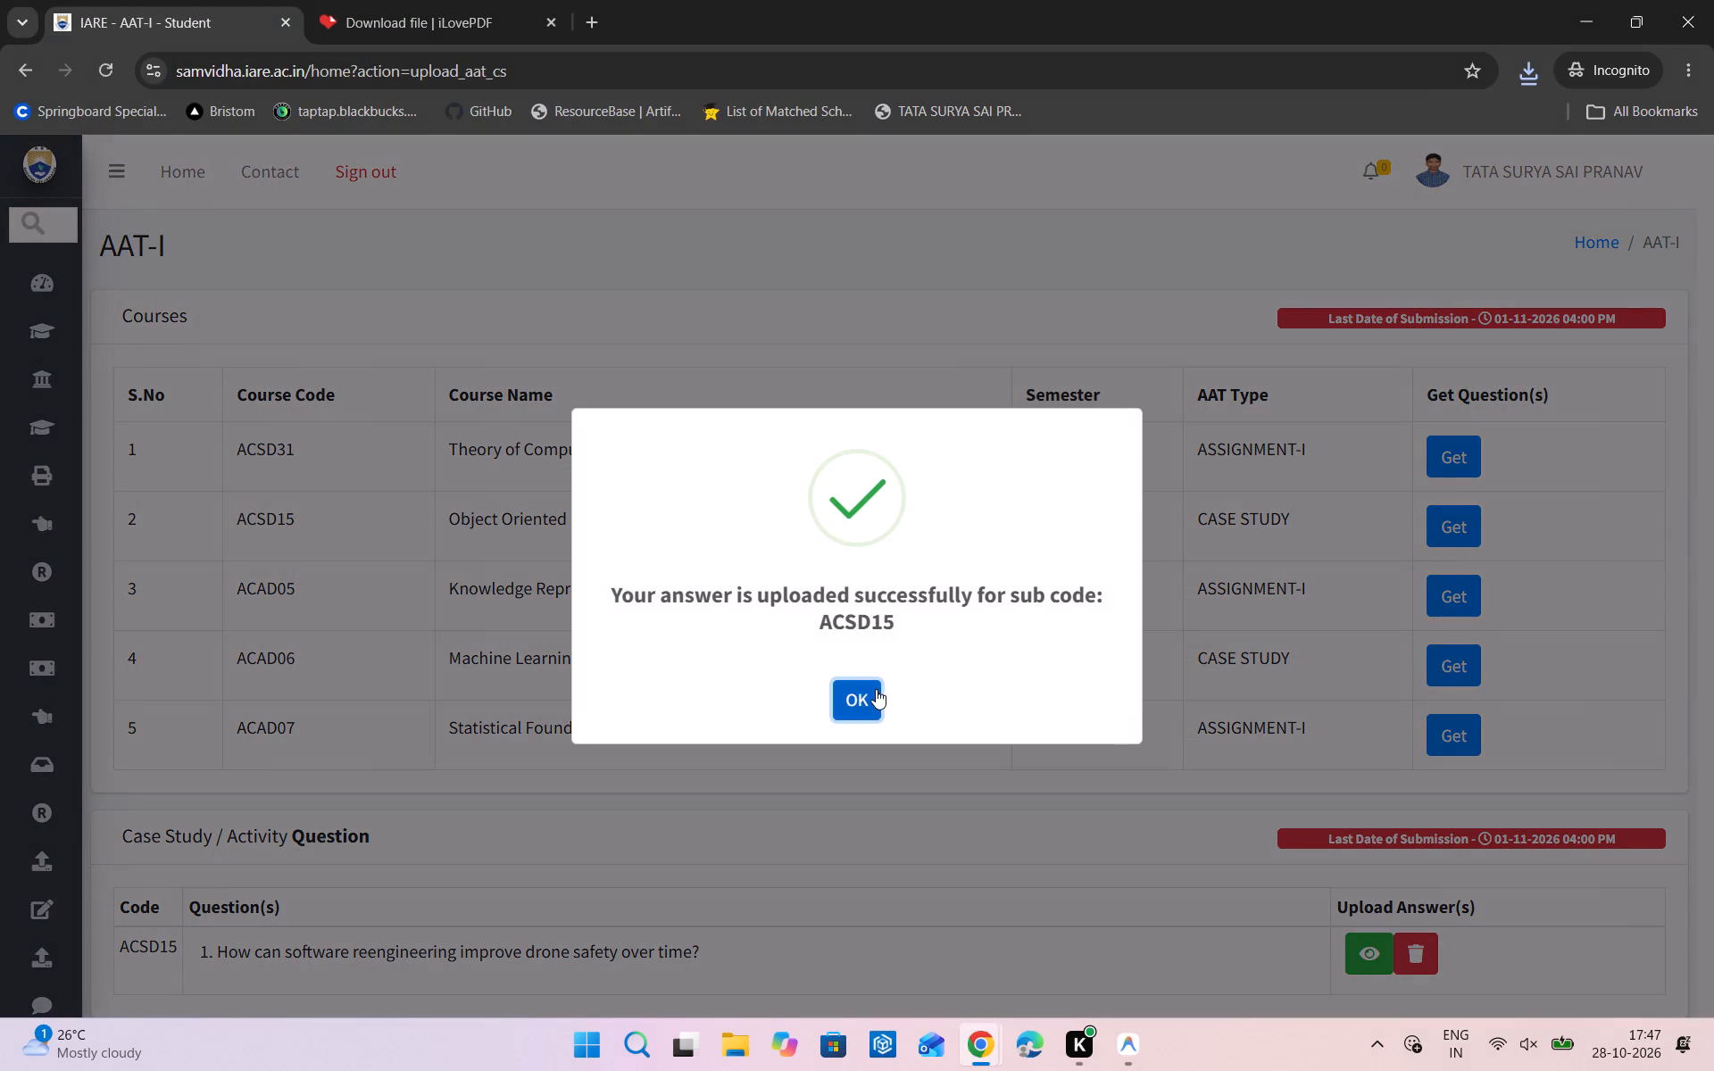
pyautogui.click(876, 689)
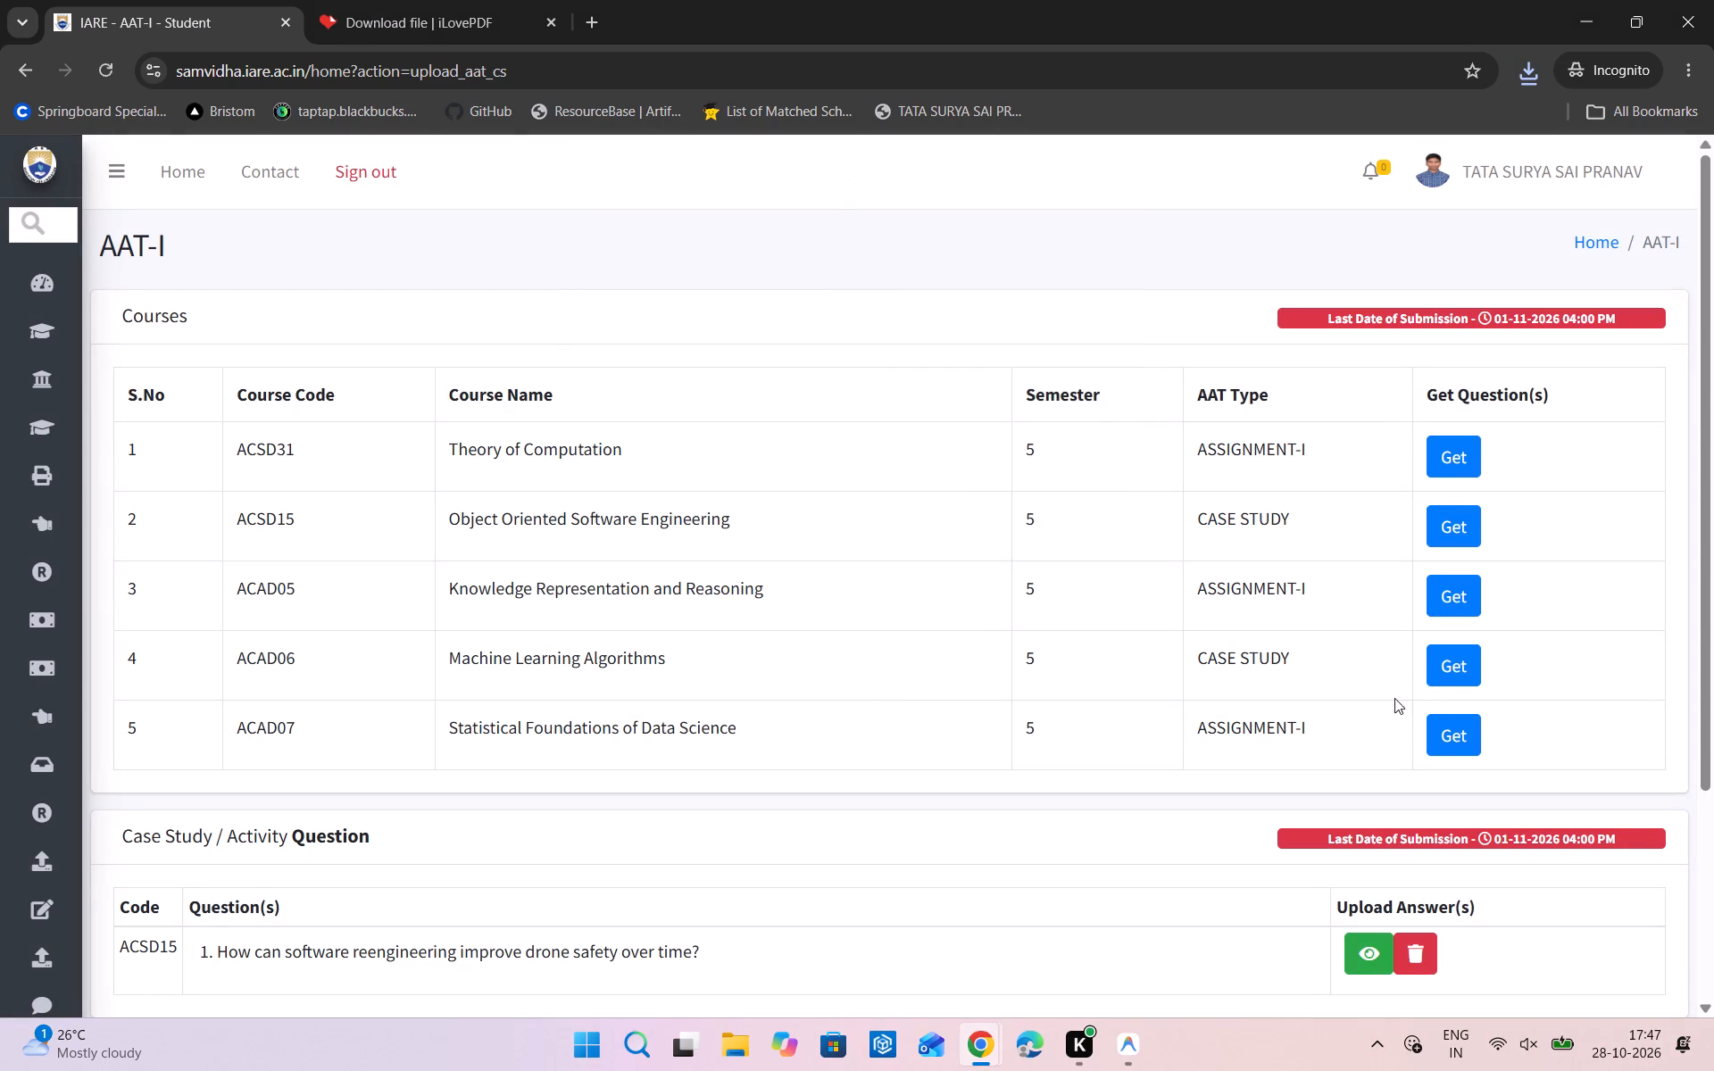
# Get the AAT-I case study question for Machine Learning Algorithms (ACAD06).
pyautogui.click(1452, 656)
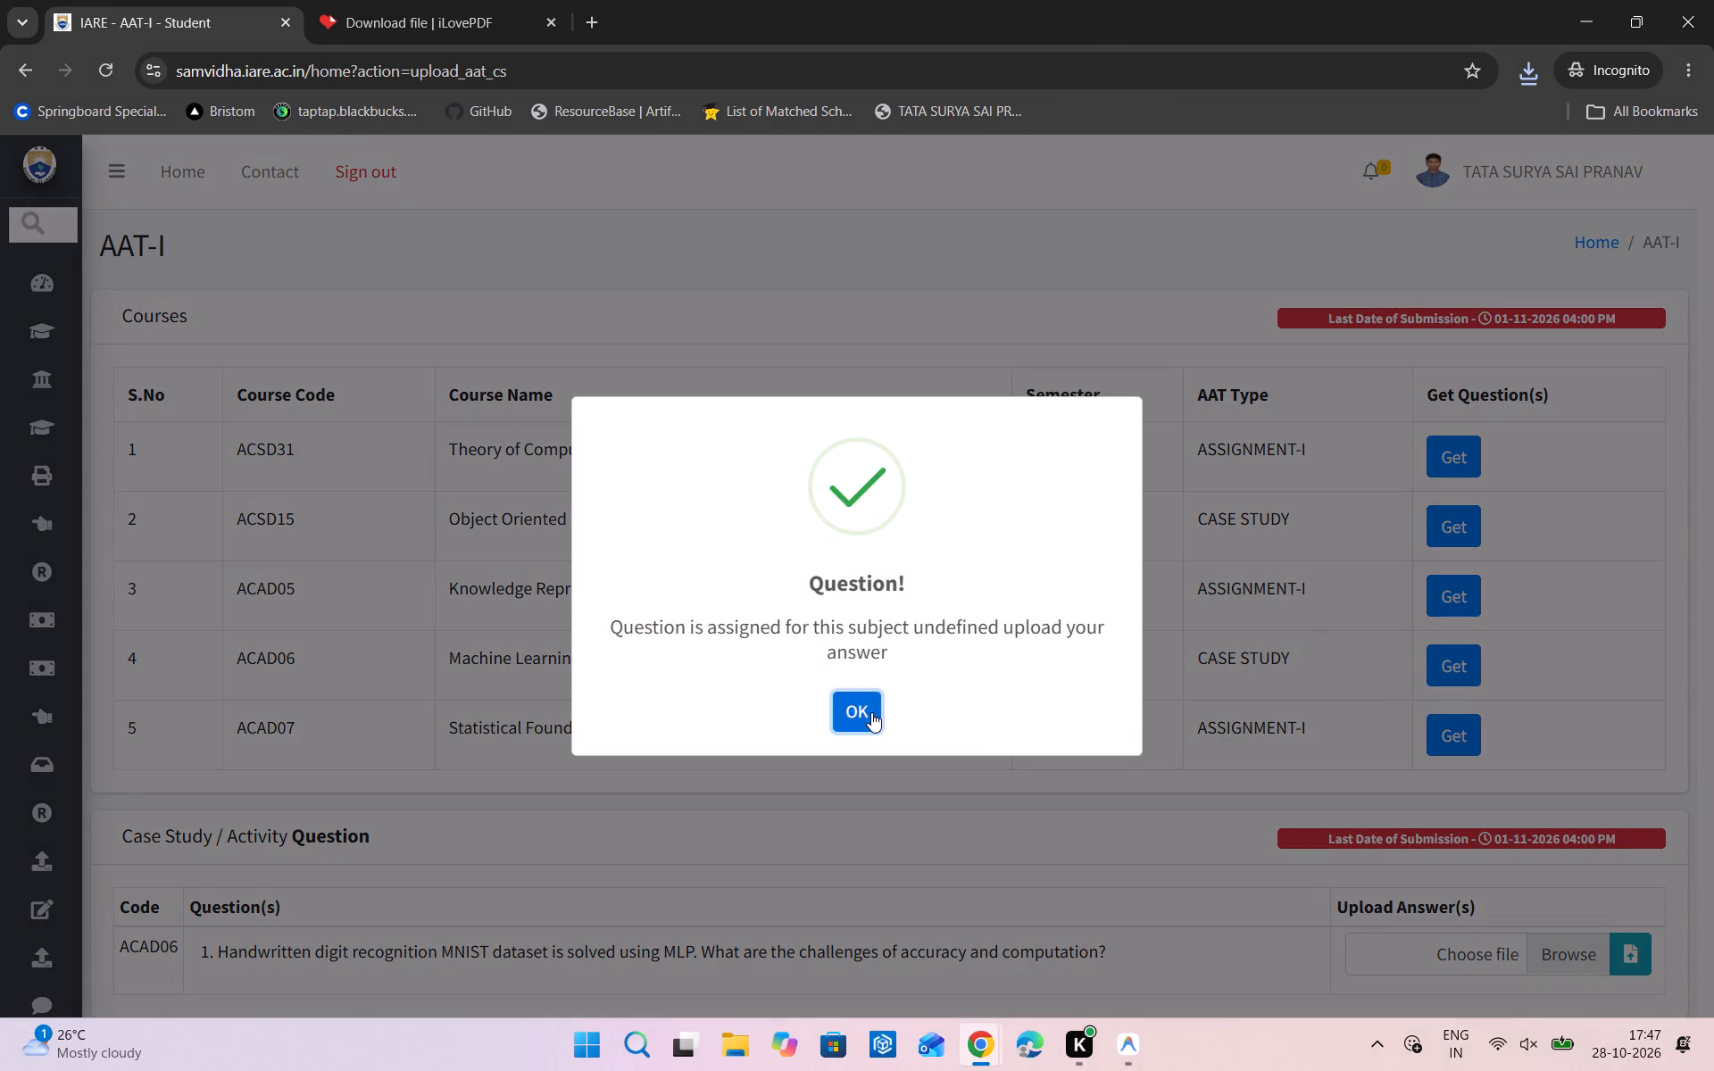
pyautogui.click(871, 712)
# Return to iLovePDF's Word to PDF converter and load the Word document CaseStudy_ACAD06_AAT-I, found by searching Downloads for ACAD06.
pyautogui.click(383, 0)
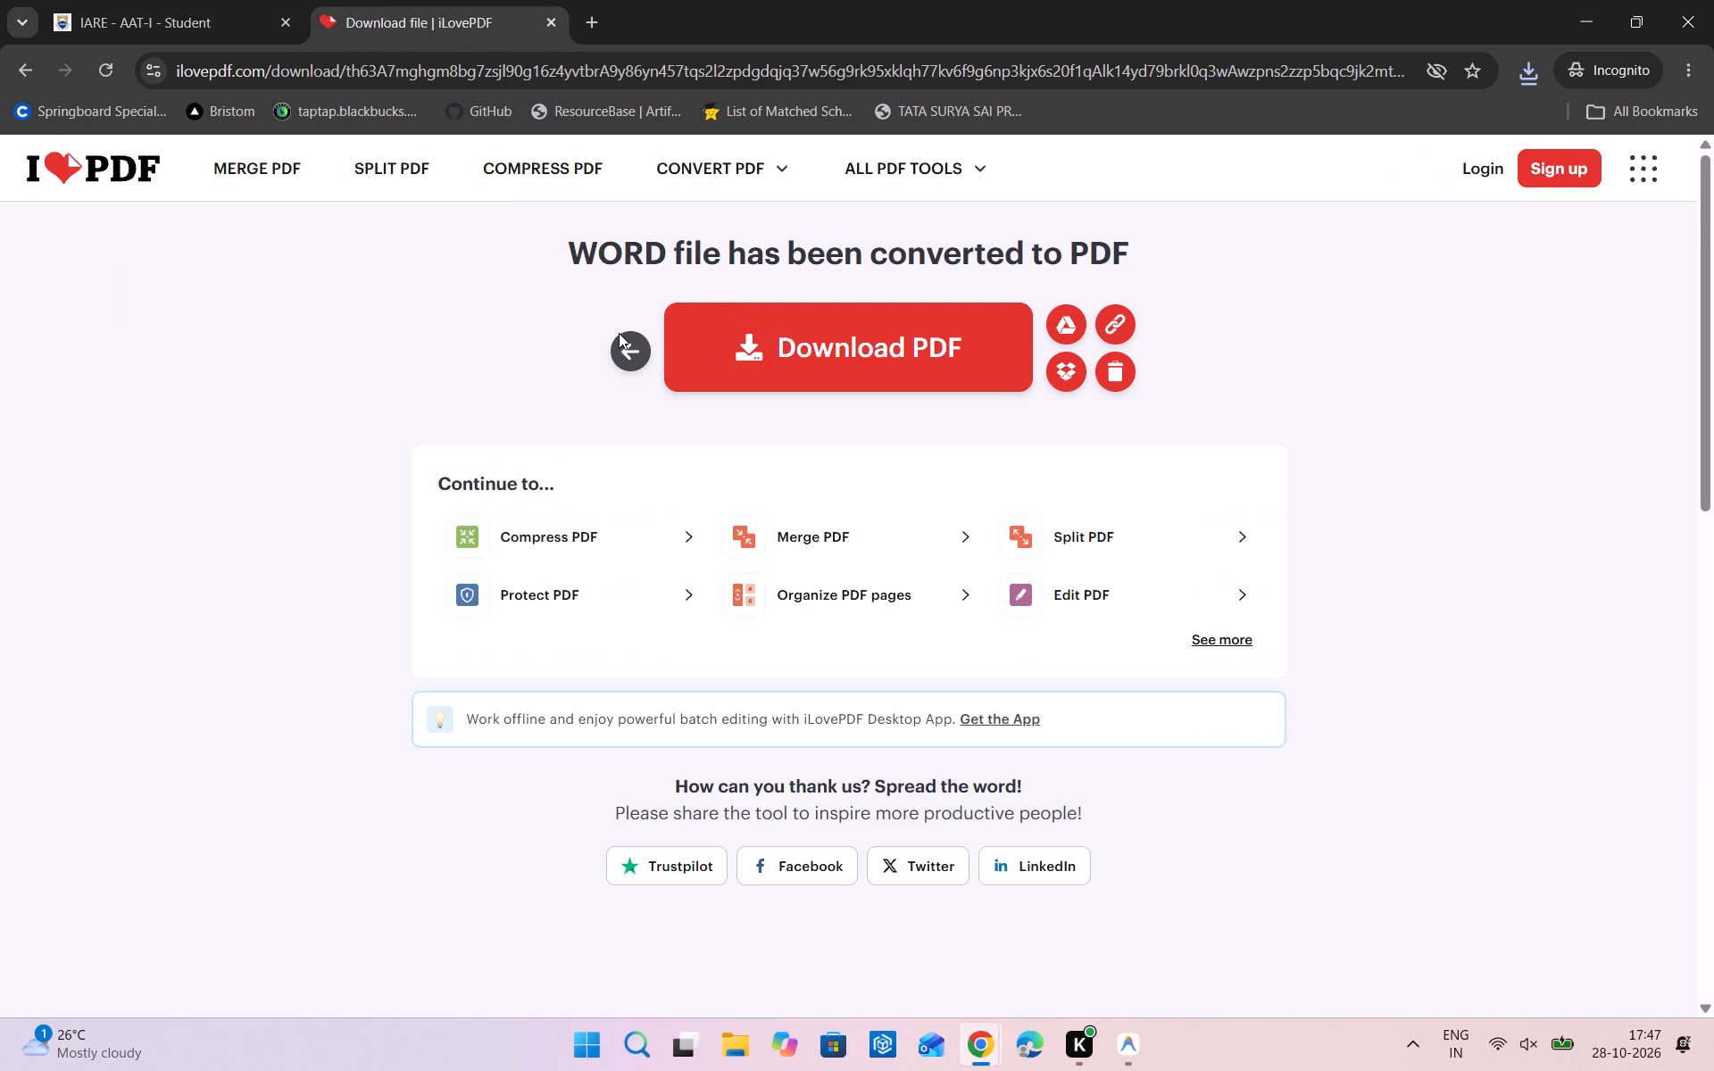
pyautogui.click(195, 0)
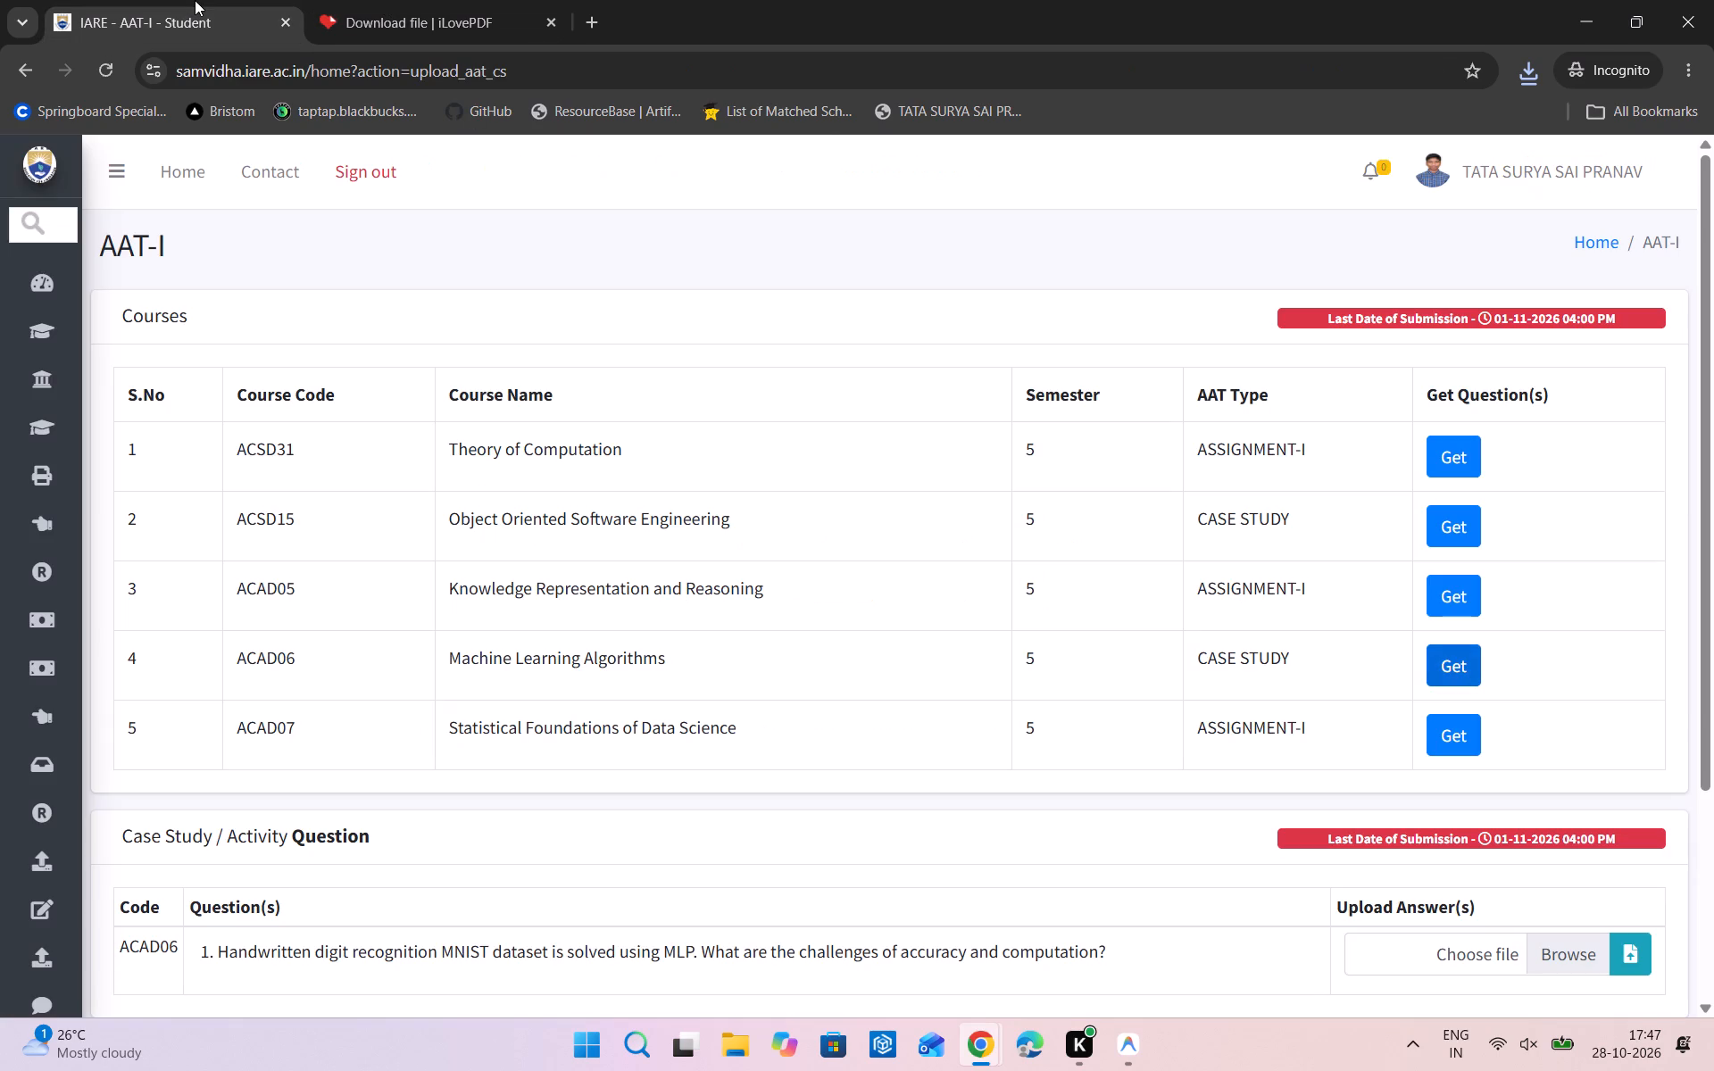
pyautogui.click(484, 0)
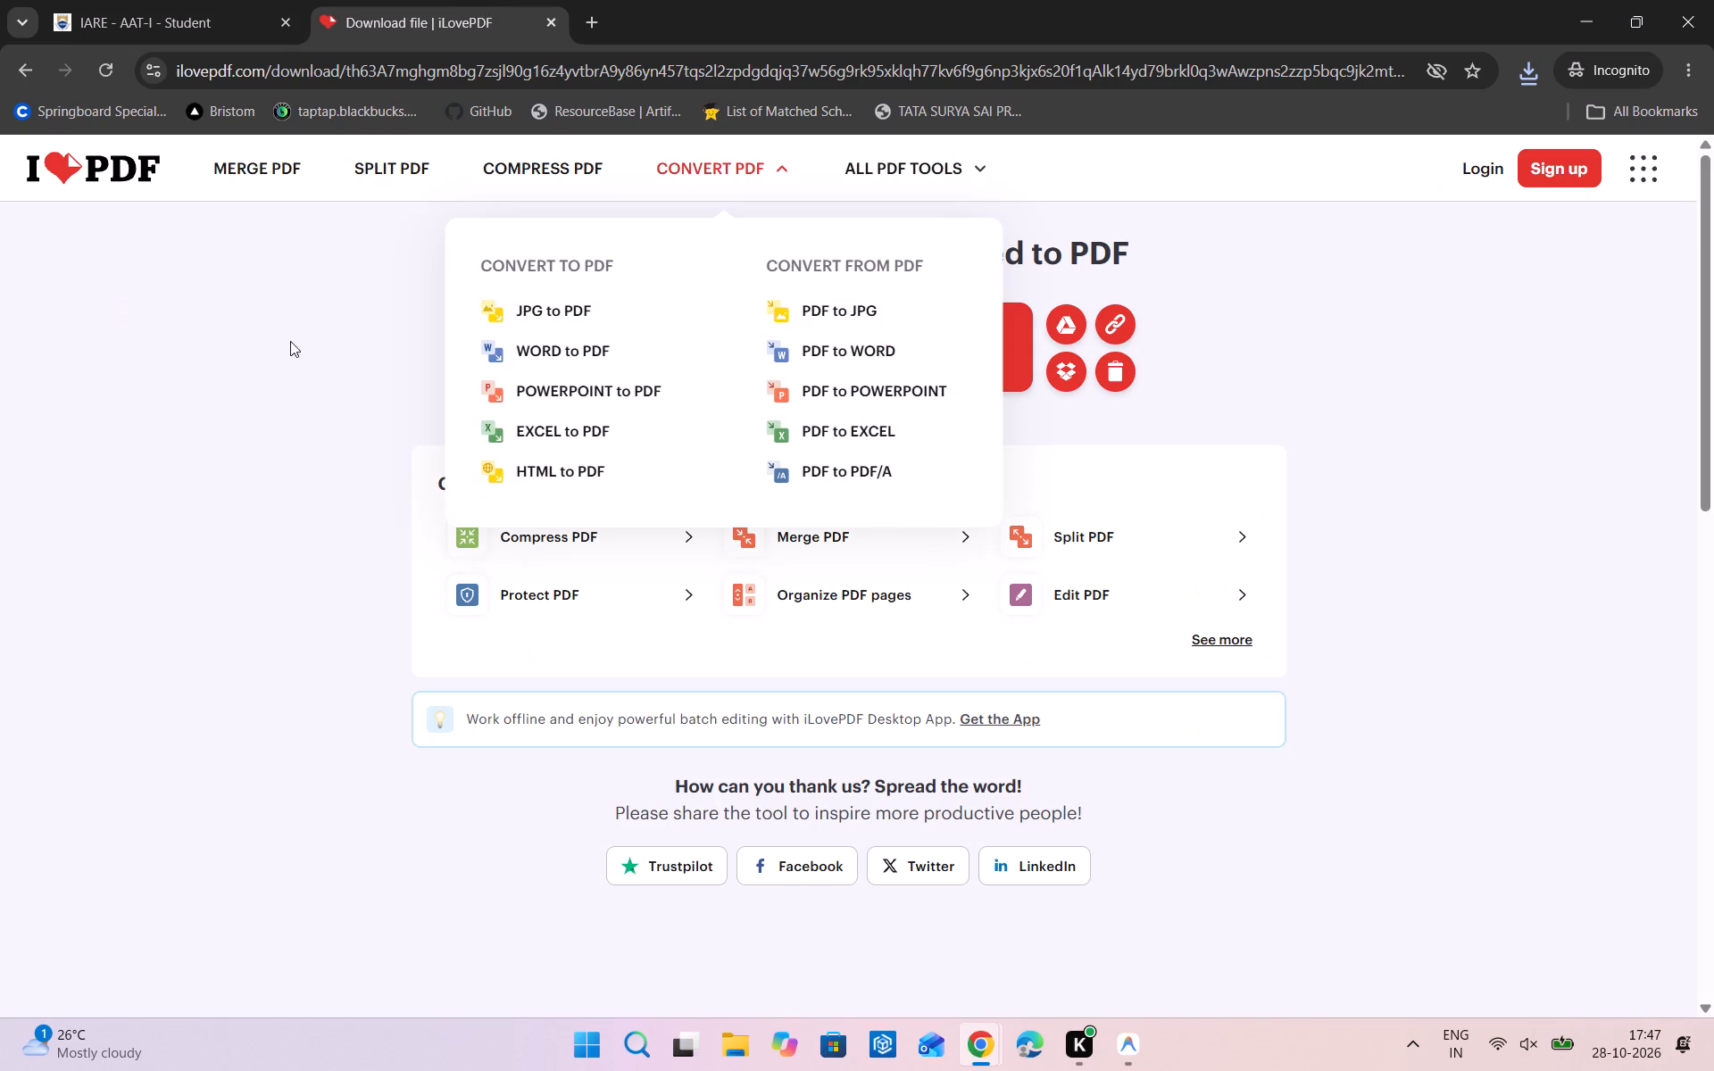
pyautogui.click(643, 353)
pyautogui.click(775, 436)
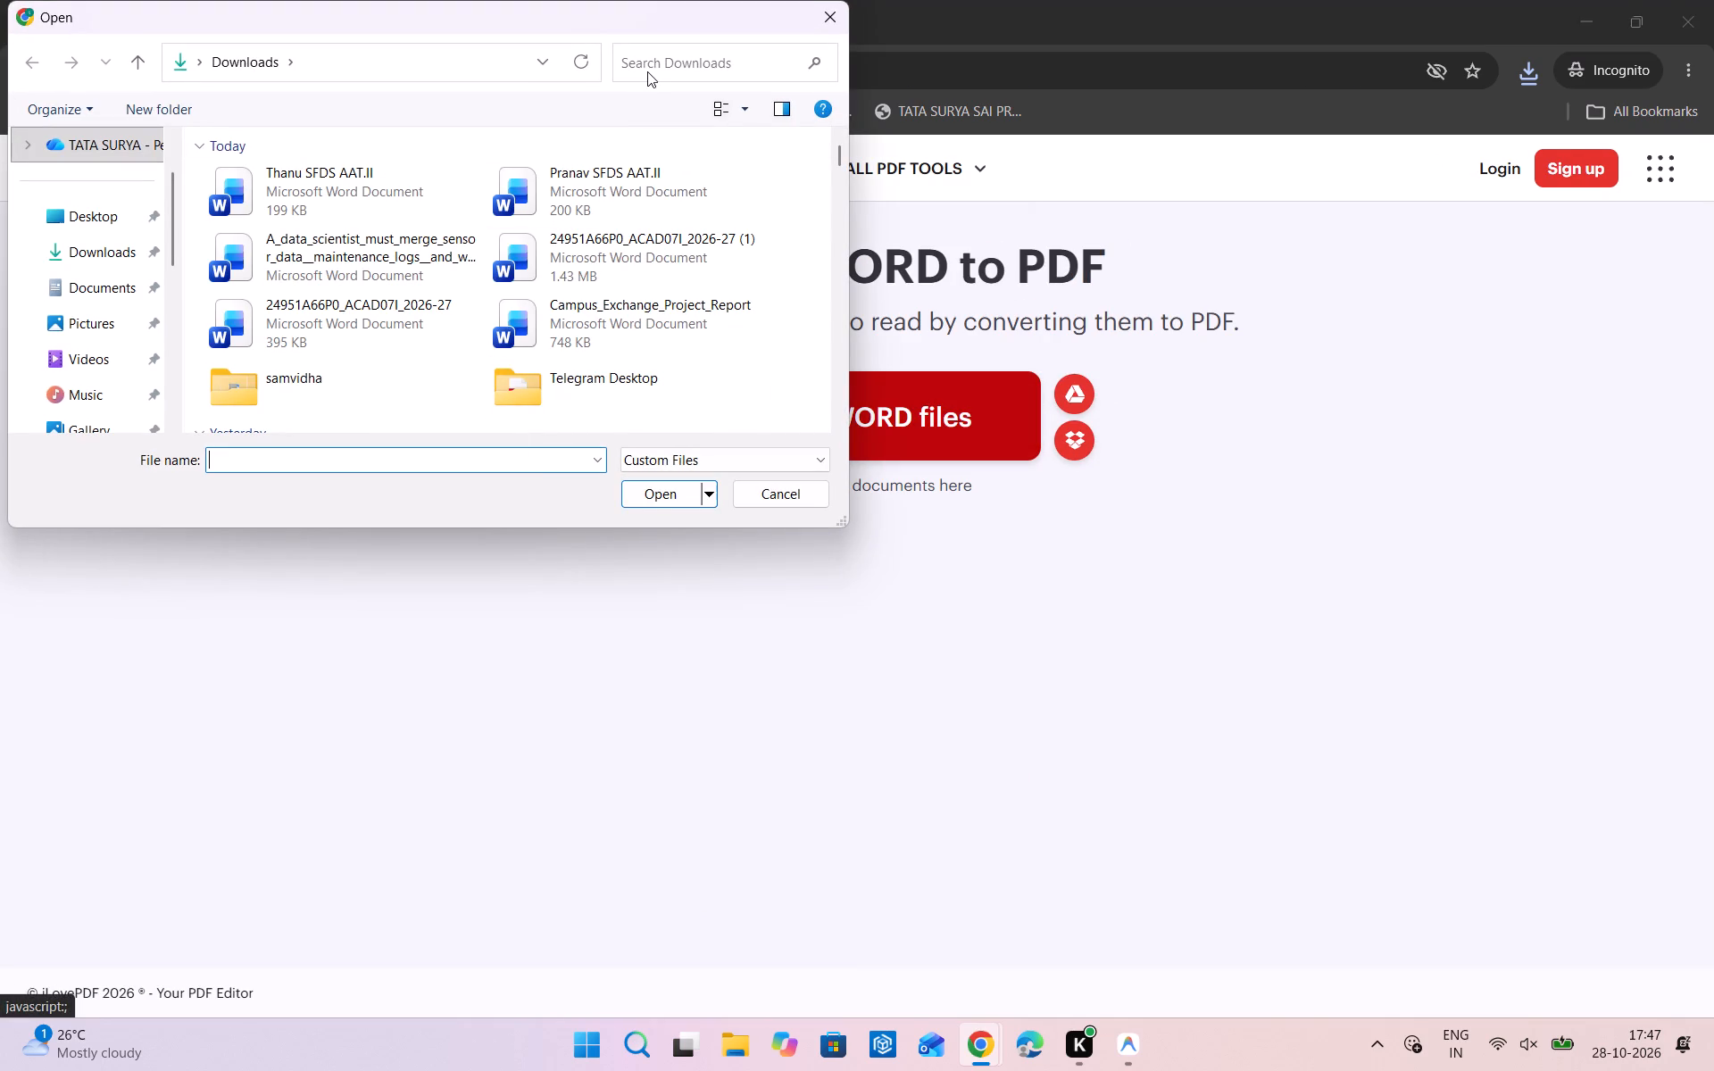
pyautogui.click(647, 71)
pyautogui.write('ac')
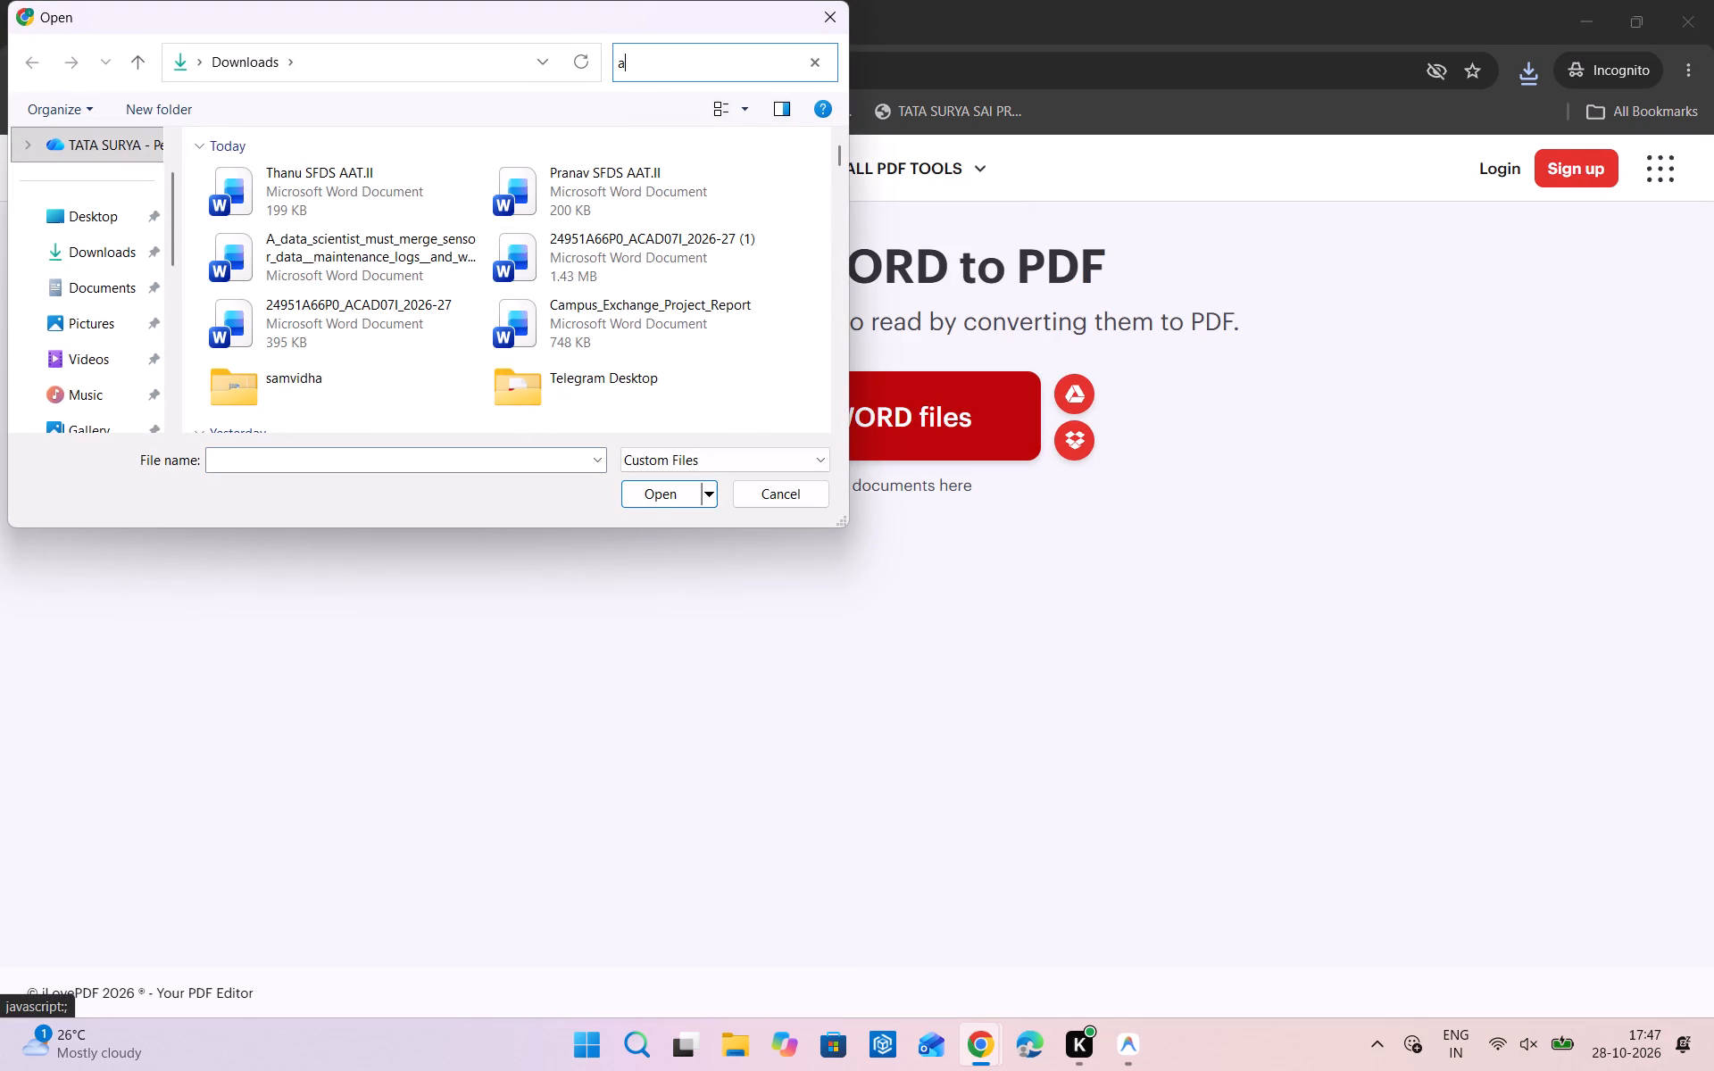
pyautogui.press('BackSpace')
pyautogui.write('ACAD06')
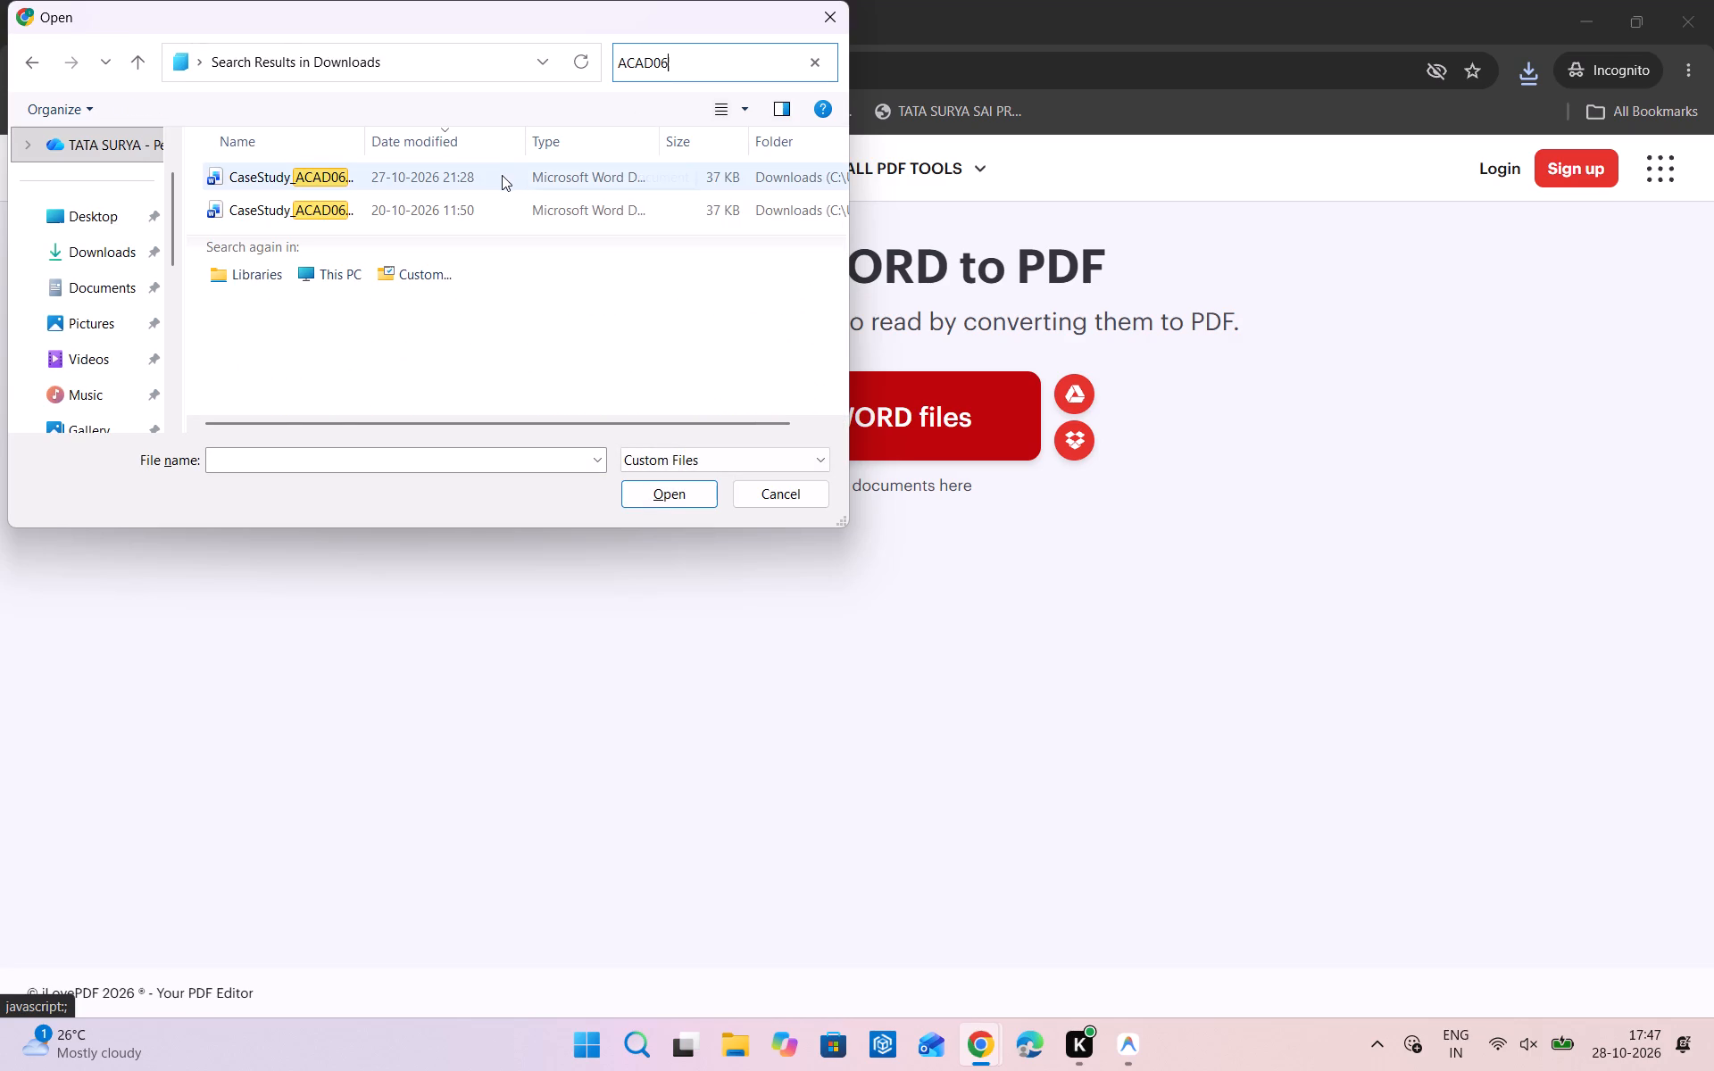
pyautogui.click(502, 175)
pyautogui.click(497, 219)
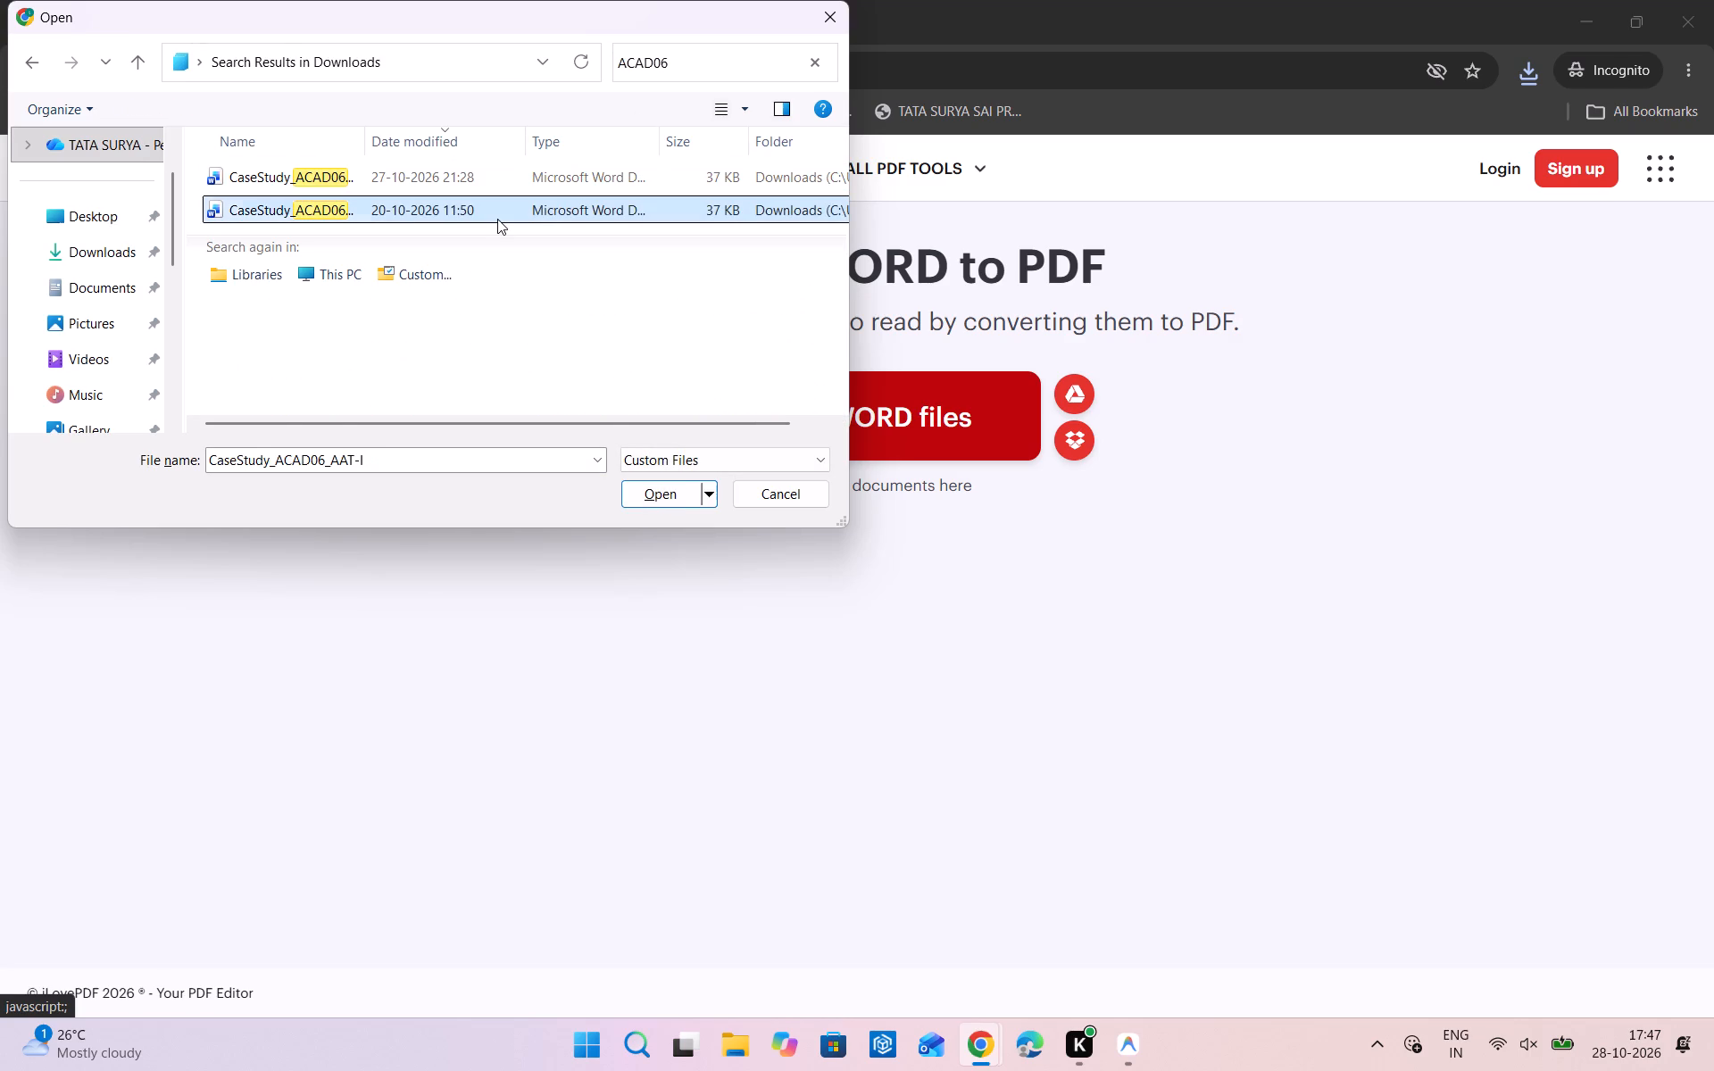
pyautogui.click(666, 503)
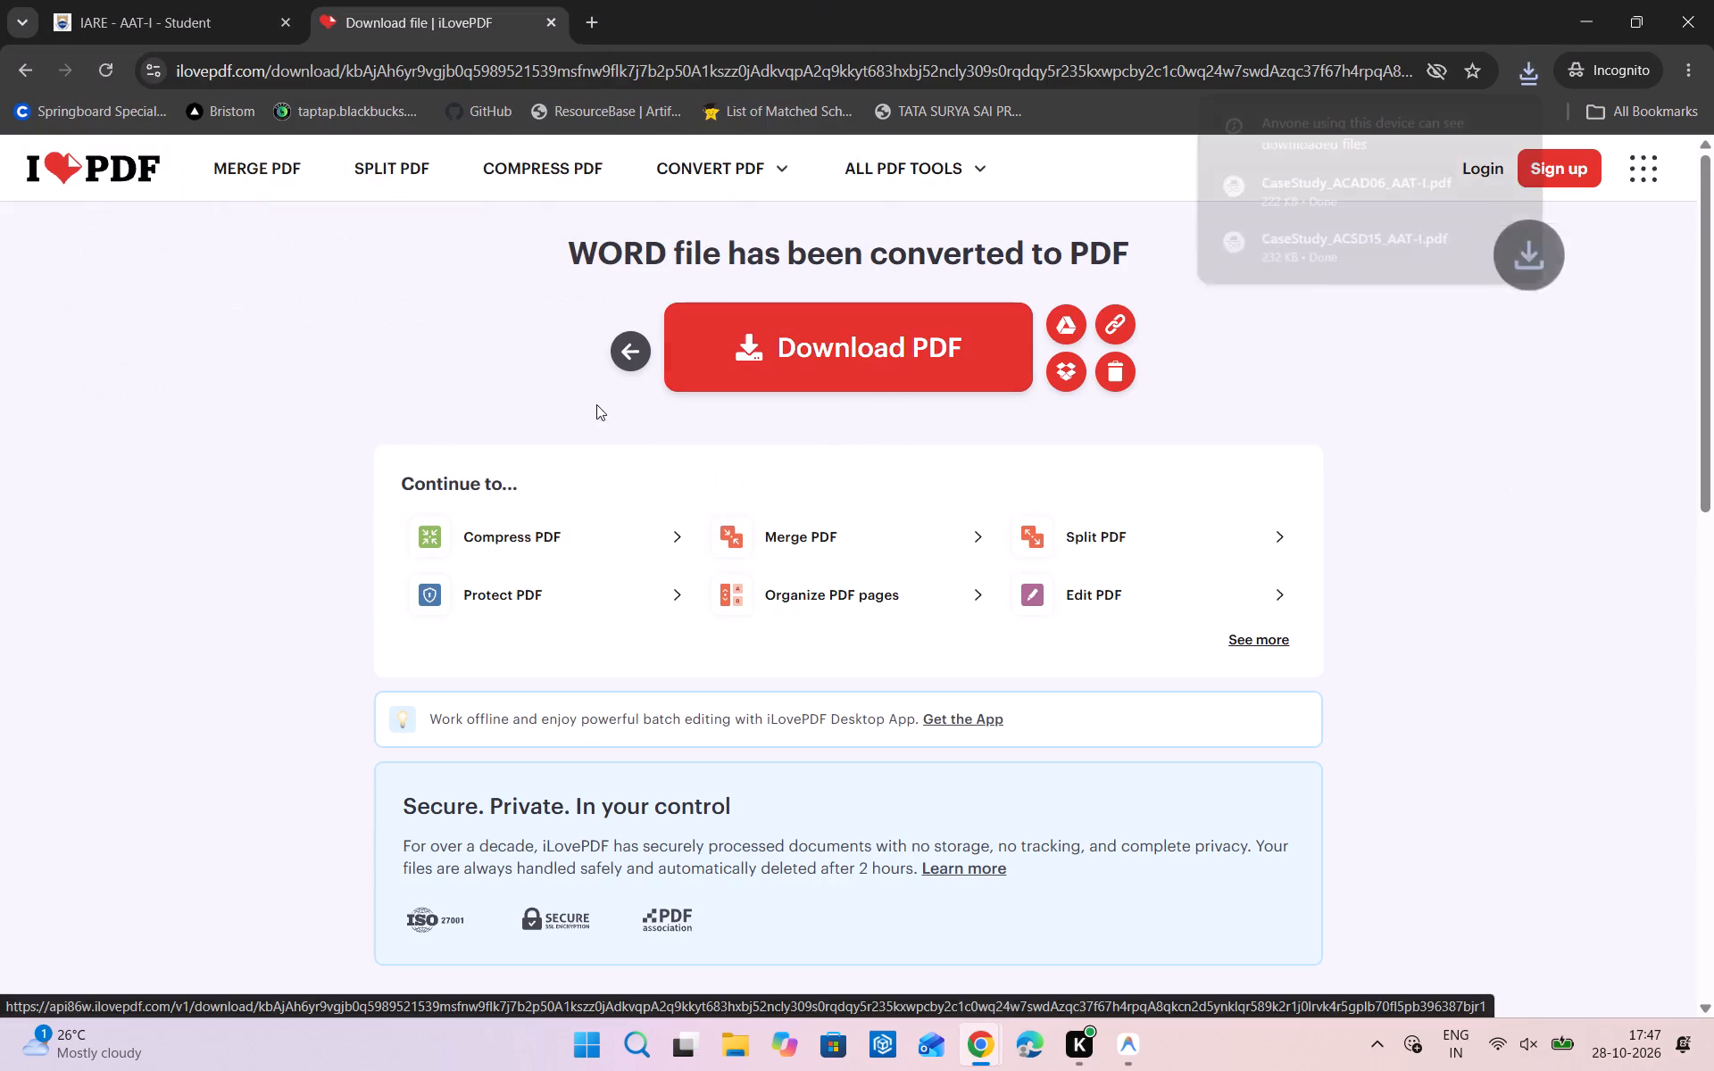
# Switch to the Samvidha AAT-I page and upload the CaseStudy_ACAD06_AAT-I PDF from Downloads as the ACAD06 answer.
pyautogui.click(115, 0)
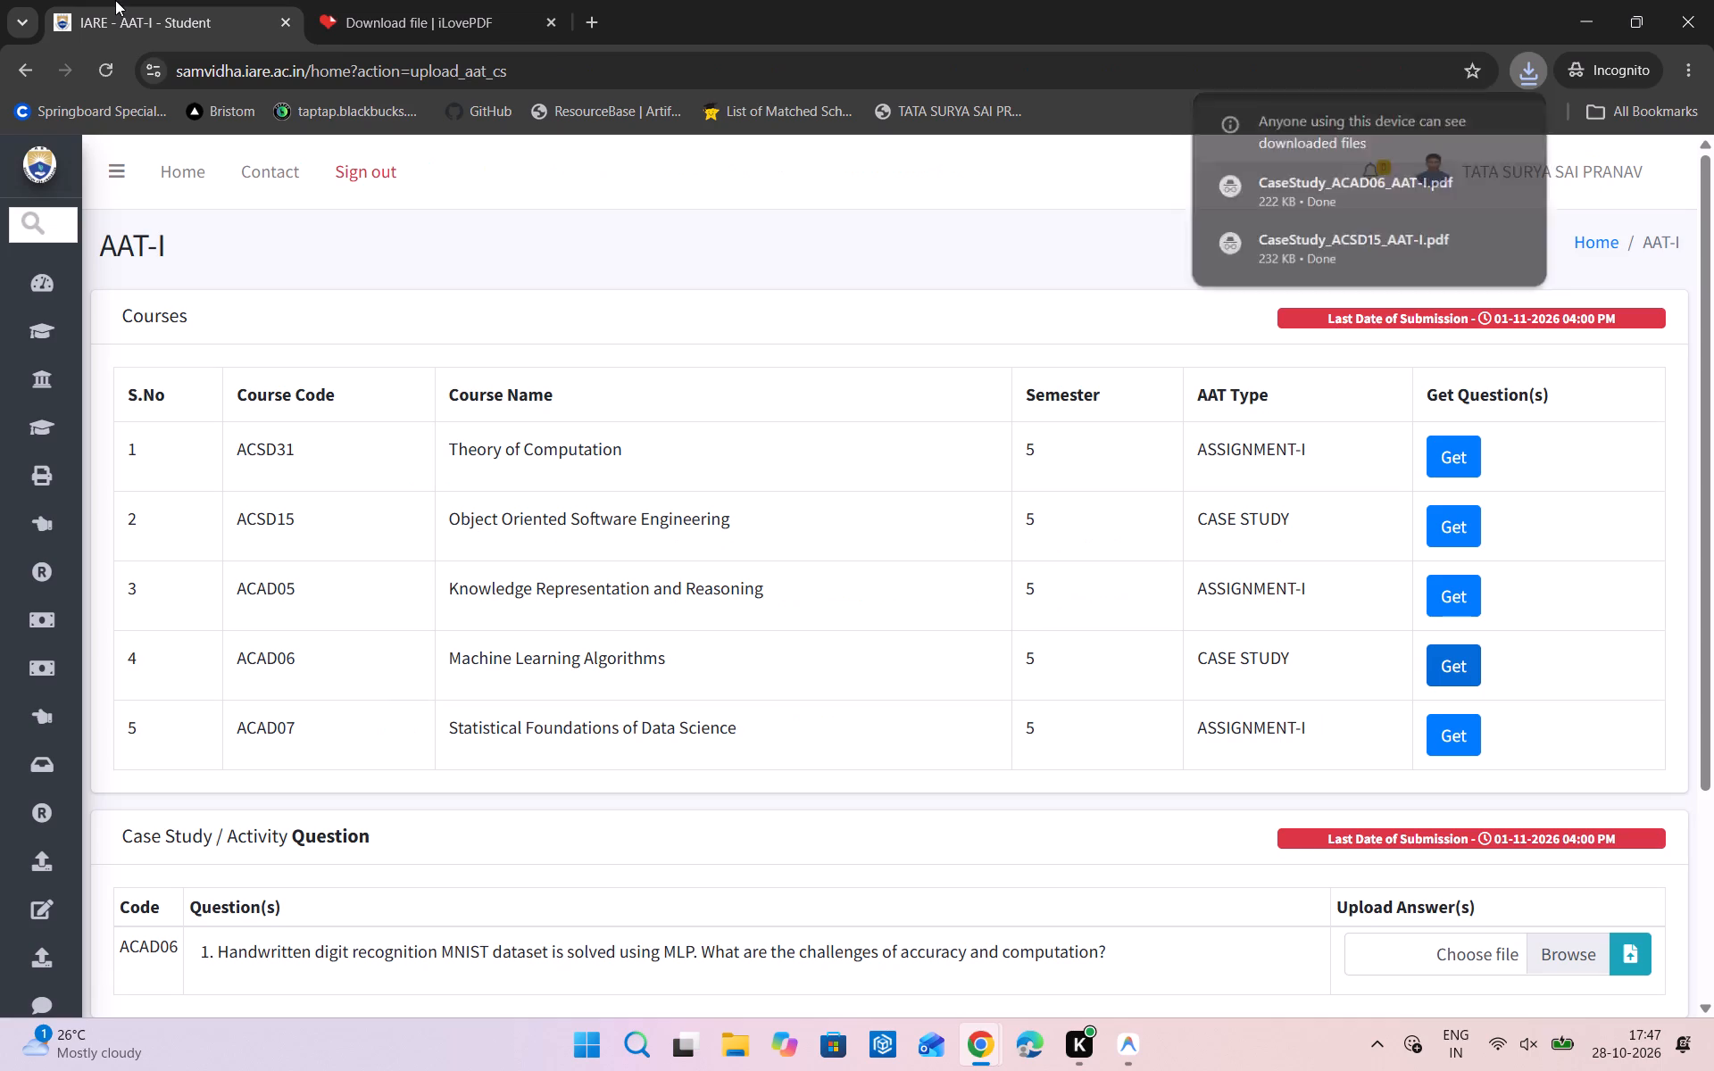
pyautogui.click(1560, 949)
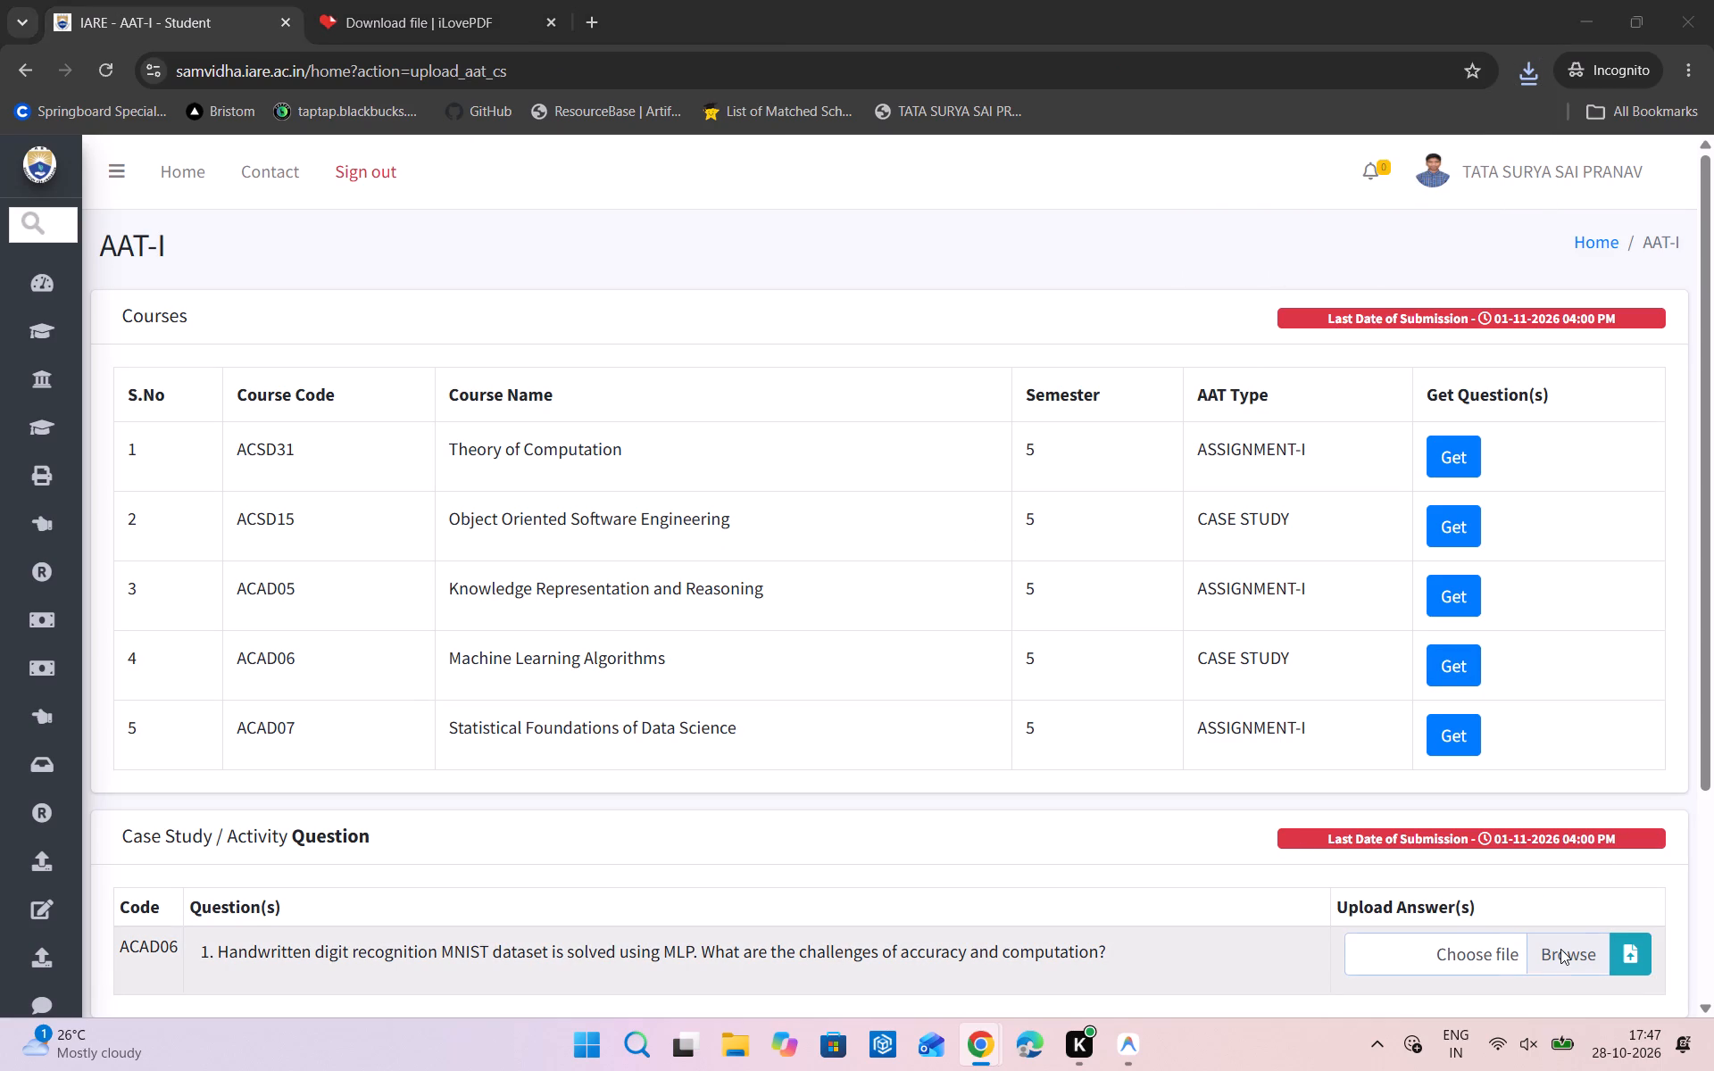
pyautogui.click(445, 207)
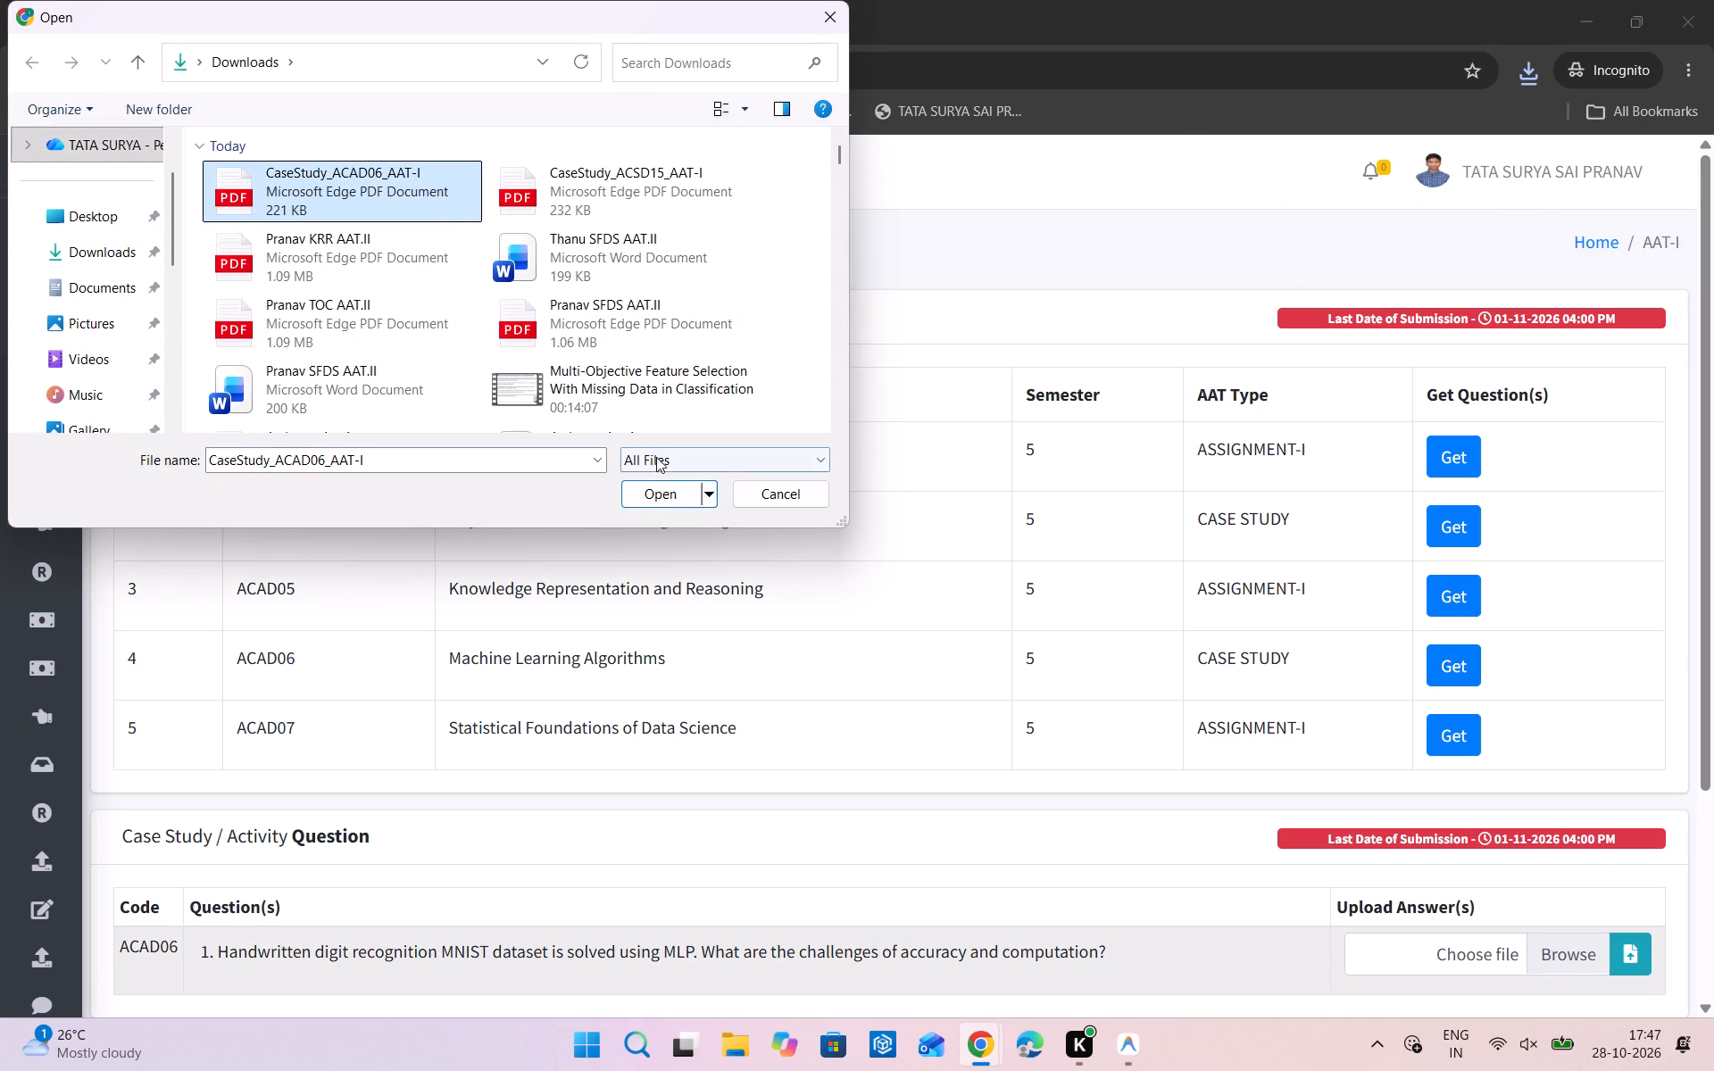
pyautogui.click(658, 501)
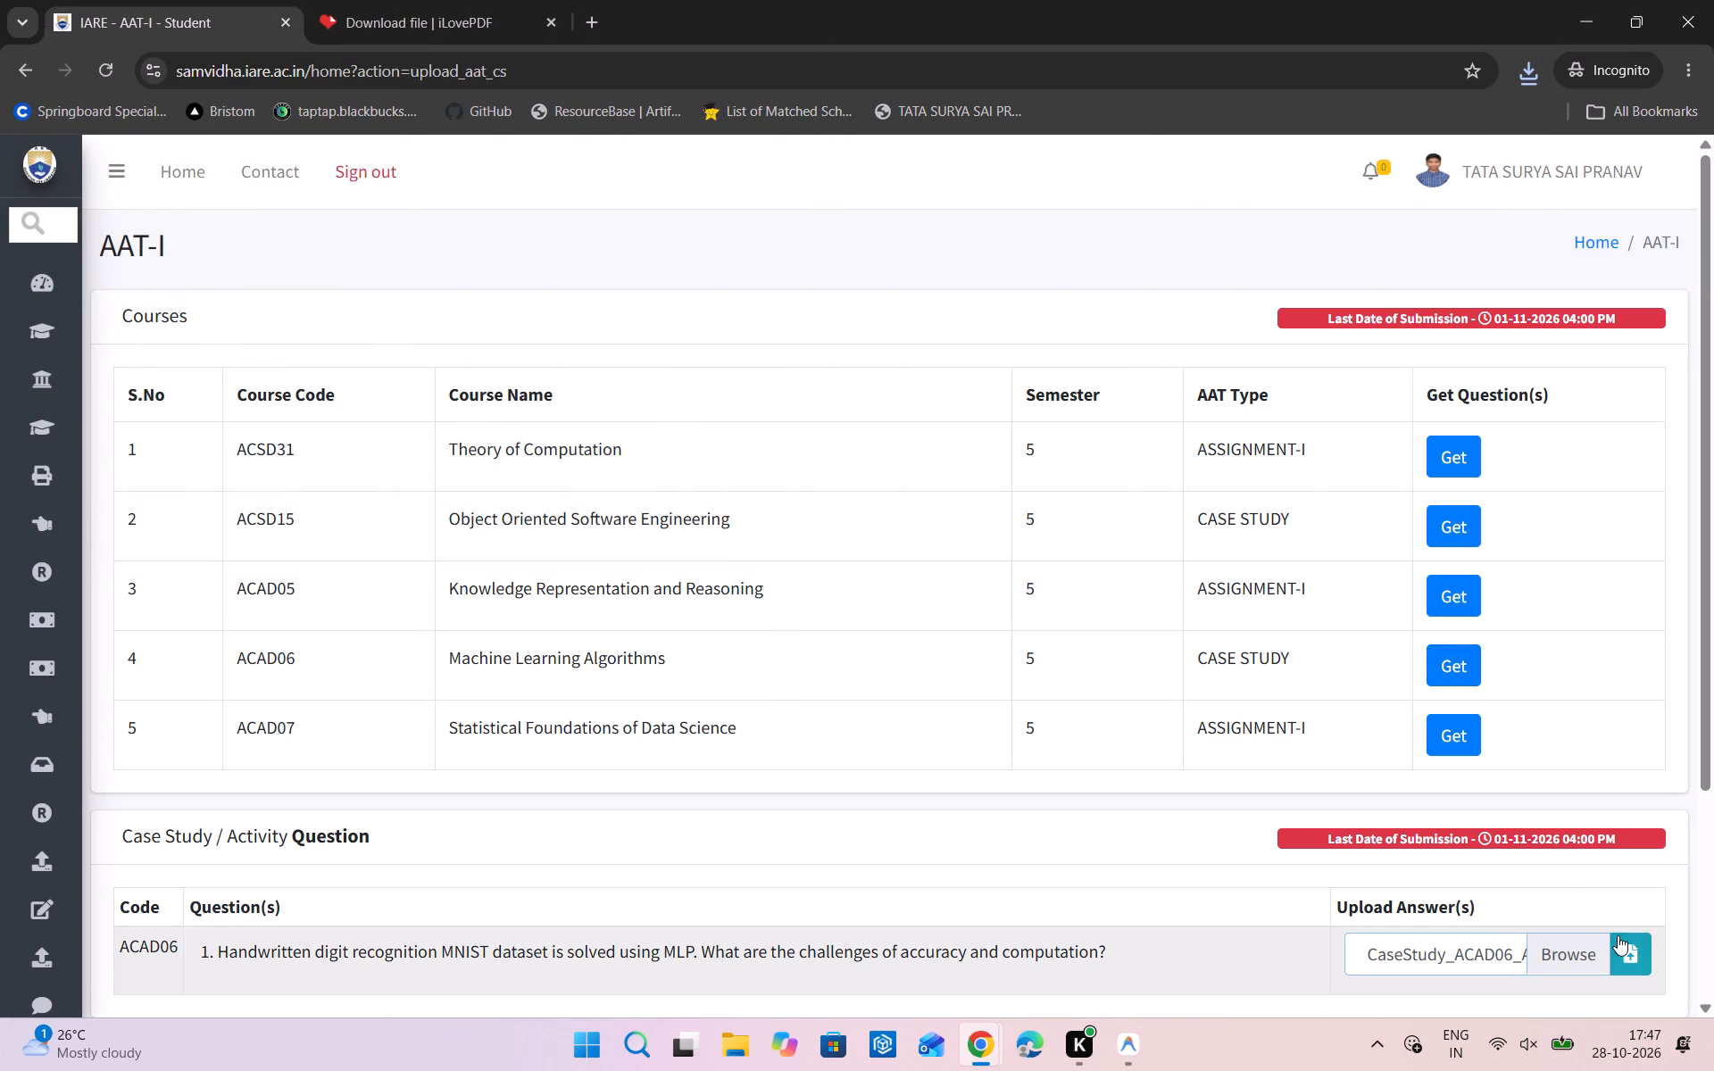
pyautogui.click(1628, 947)
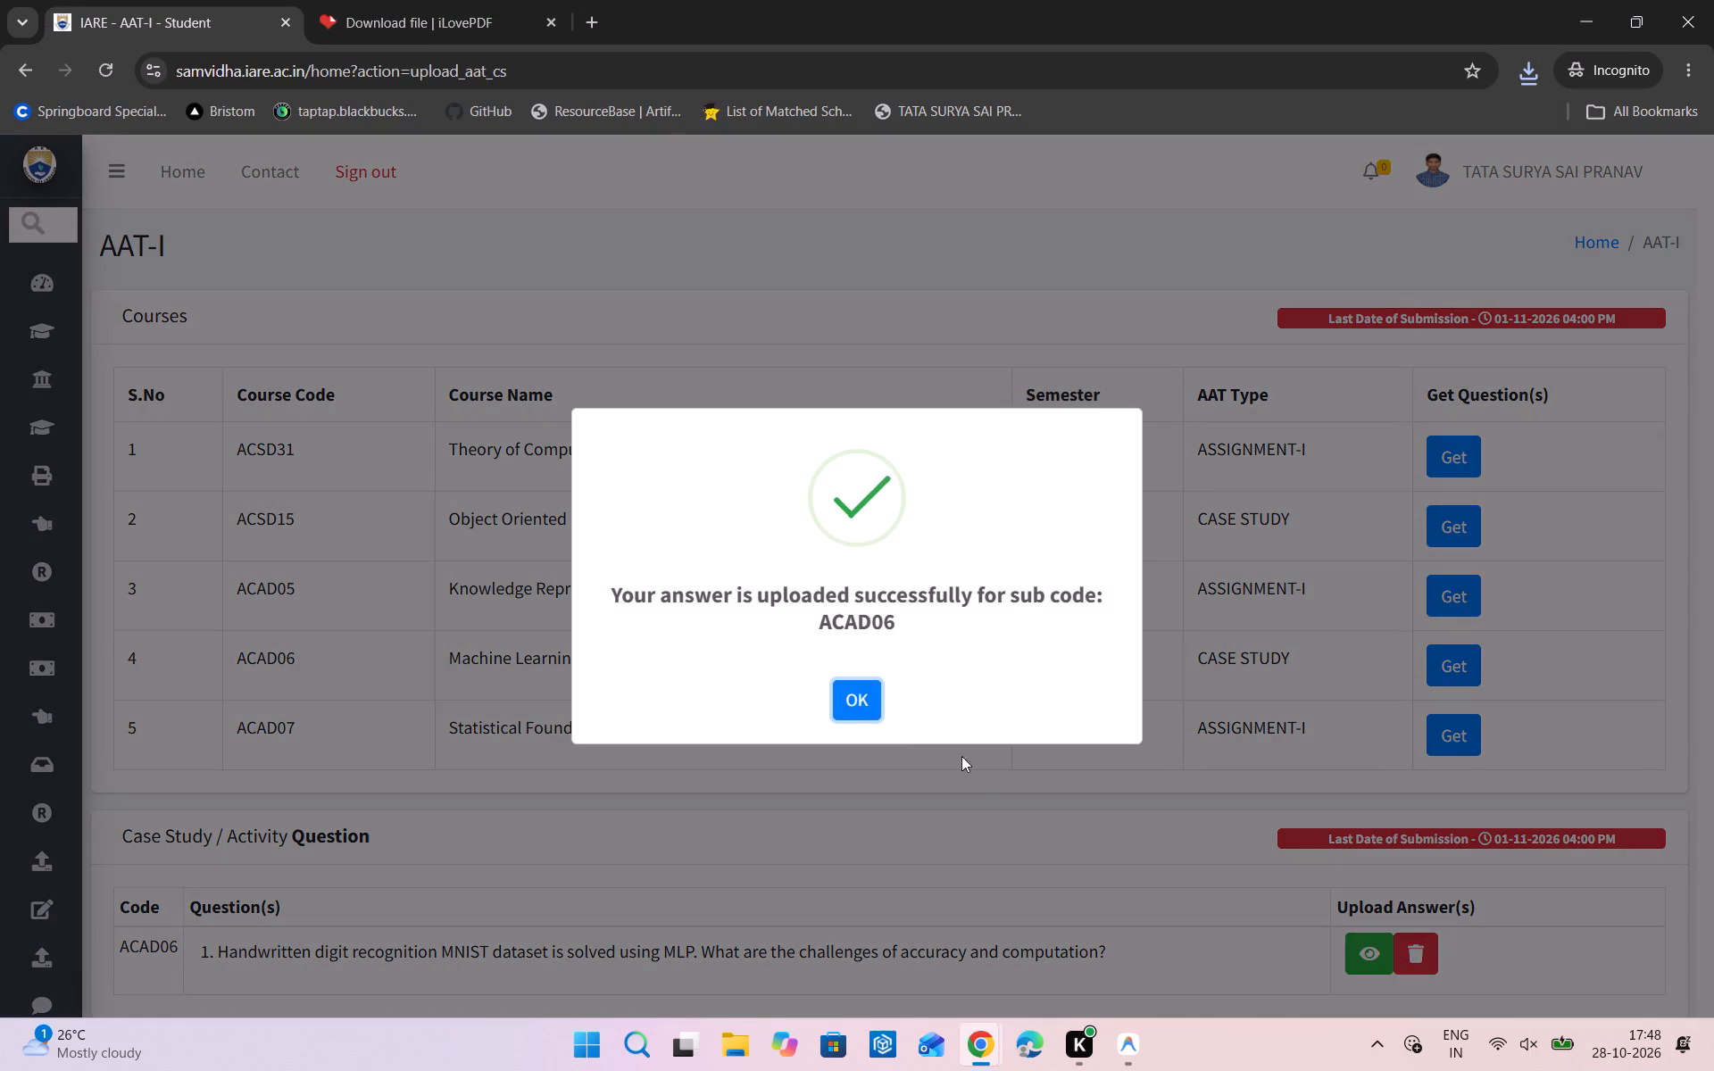
pyautogui.click(876, 709)
# In the iLovePDF browser tab, search Google for COMPRESS PDF, open iLovePDF's compressor and load Pranav TOC AAT.II from Downloads.
pyautogui.click(537, 2)
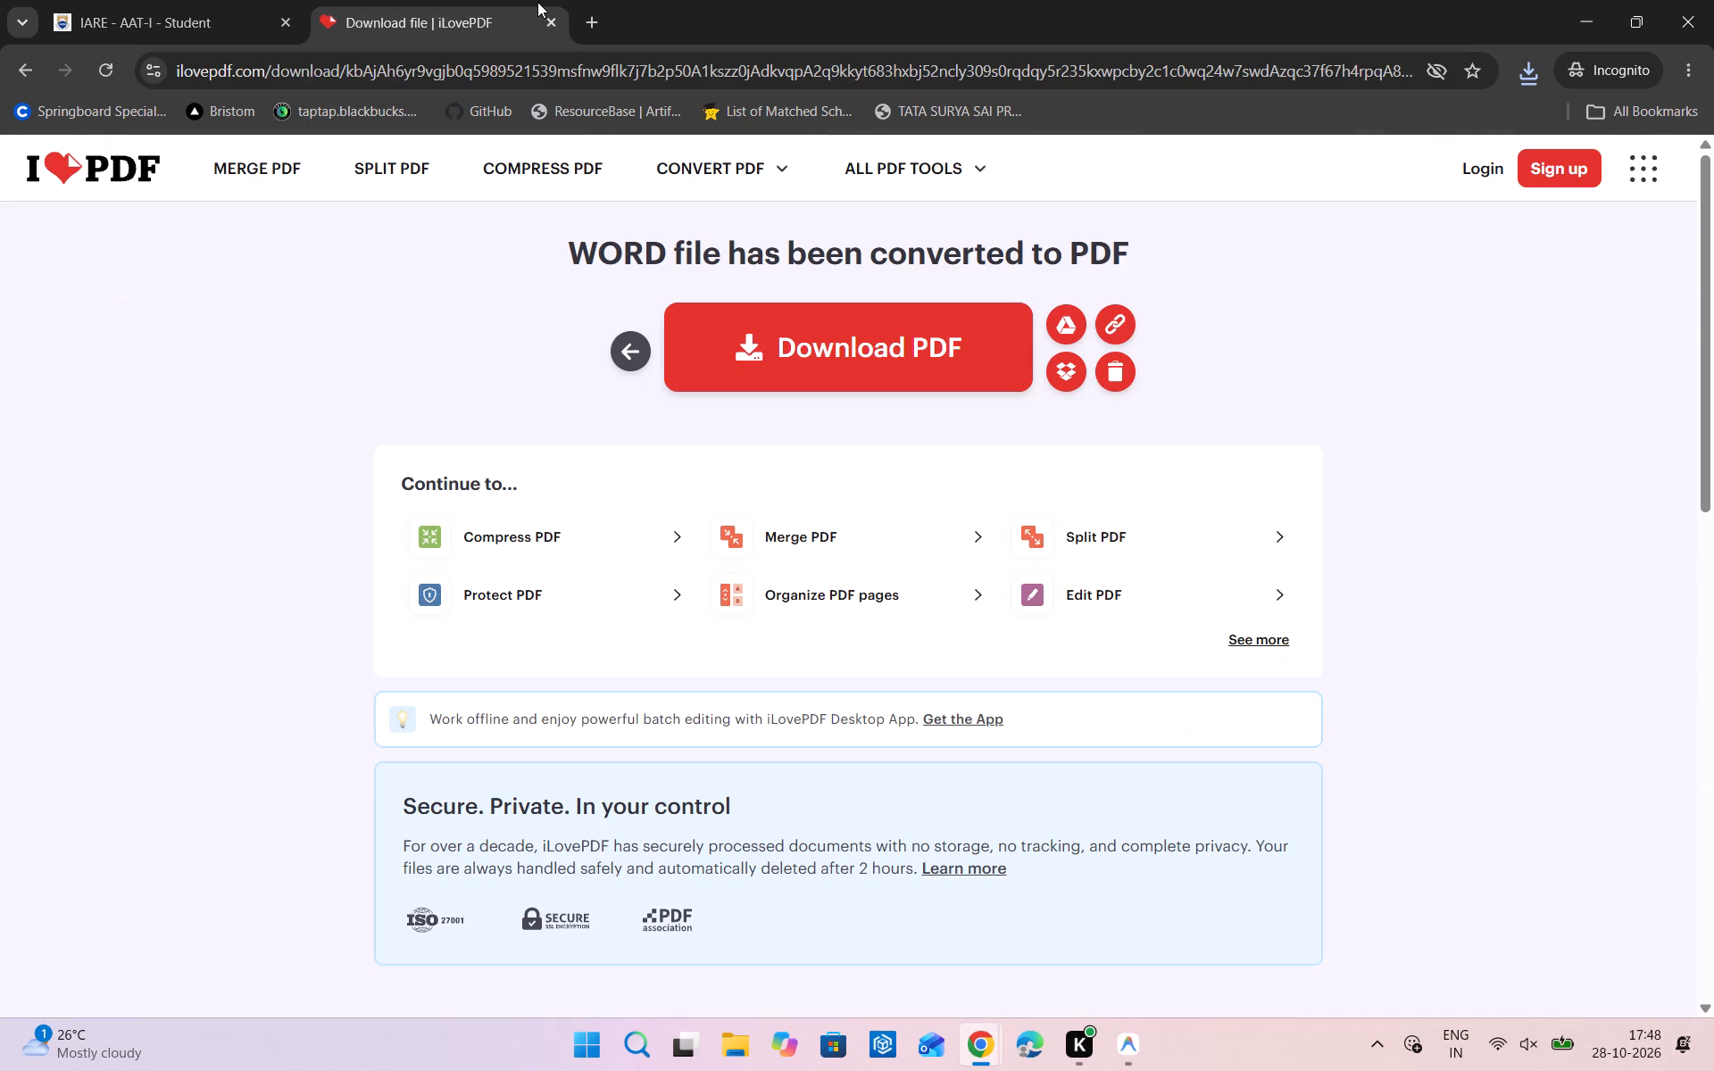
pyautogui.click(536, 76)
pyautogui.write('COMPRESS PDF')
pyautogui.press('Return')
pyautogui.click(439, 348)
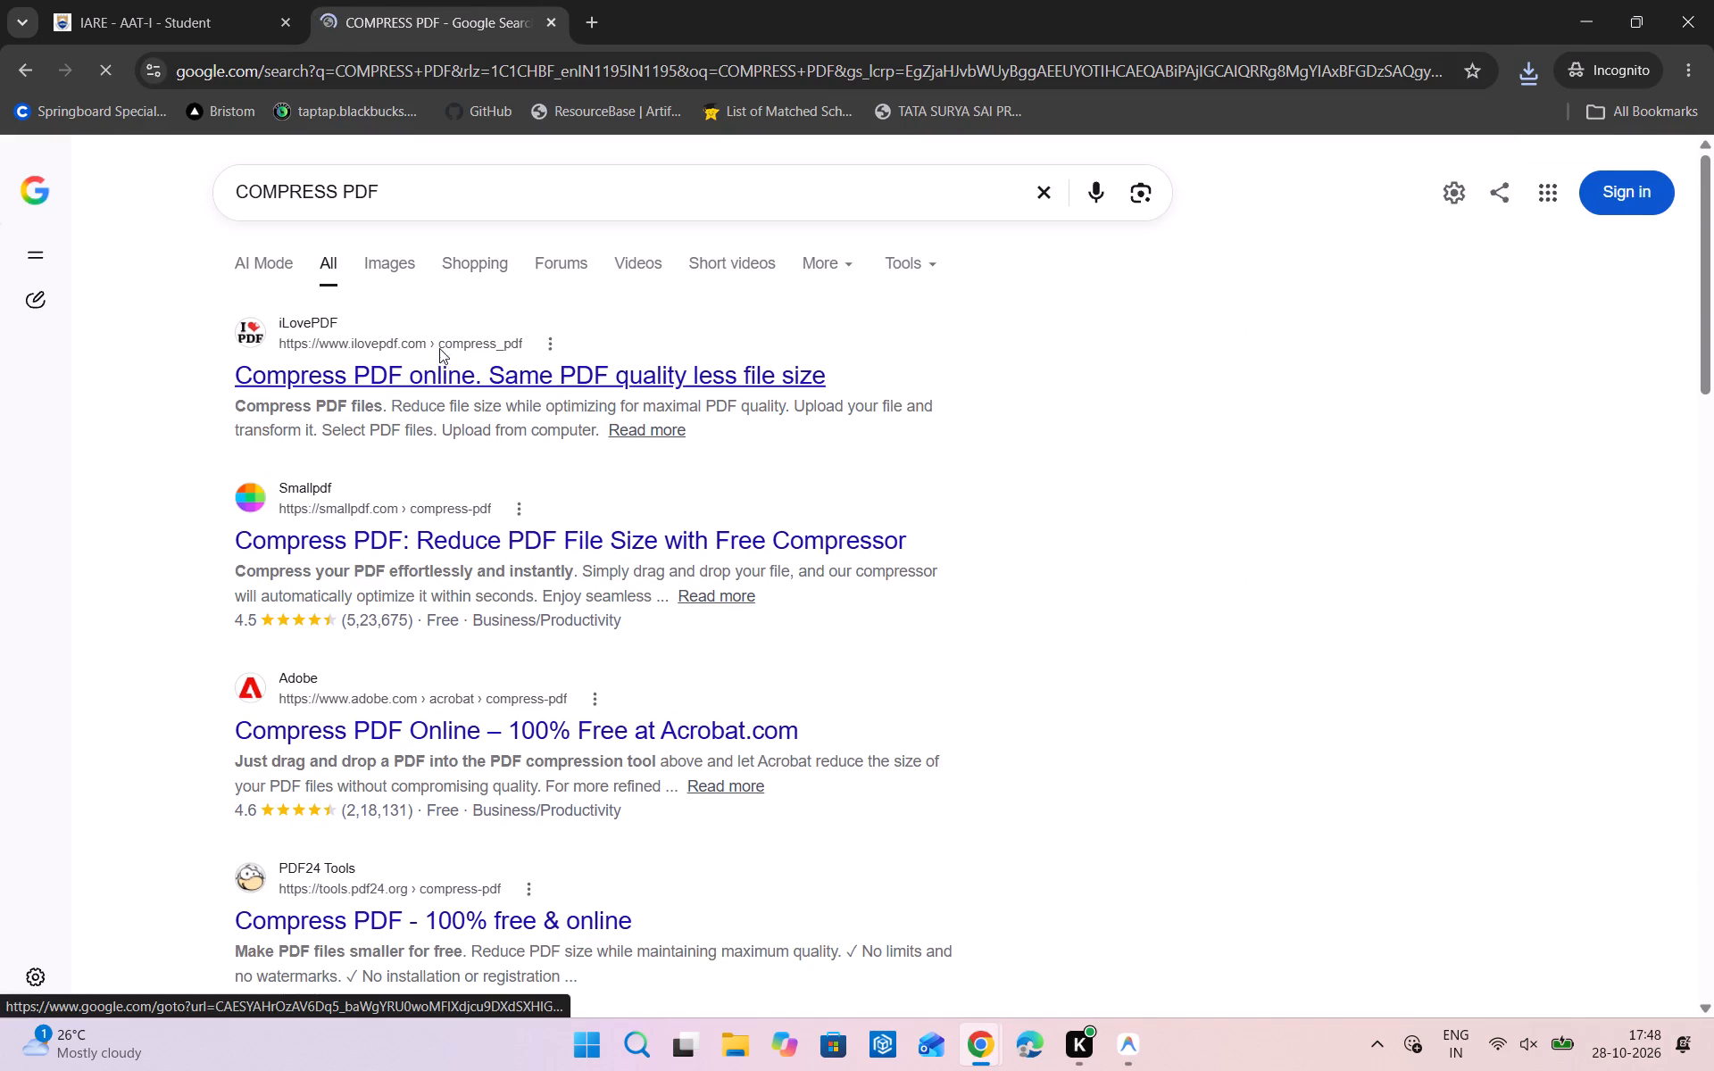
pyautogui.click(734, 397)
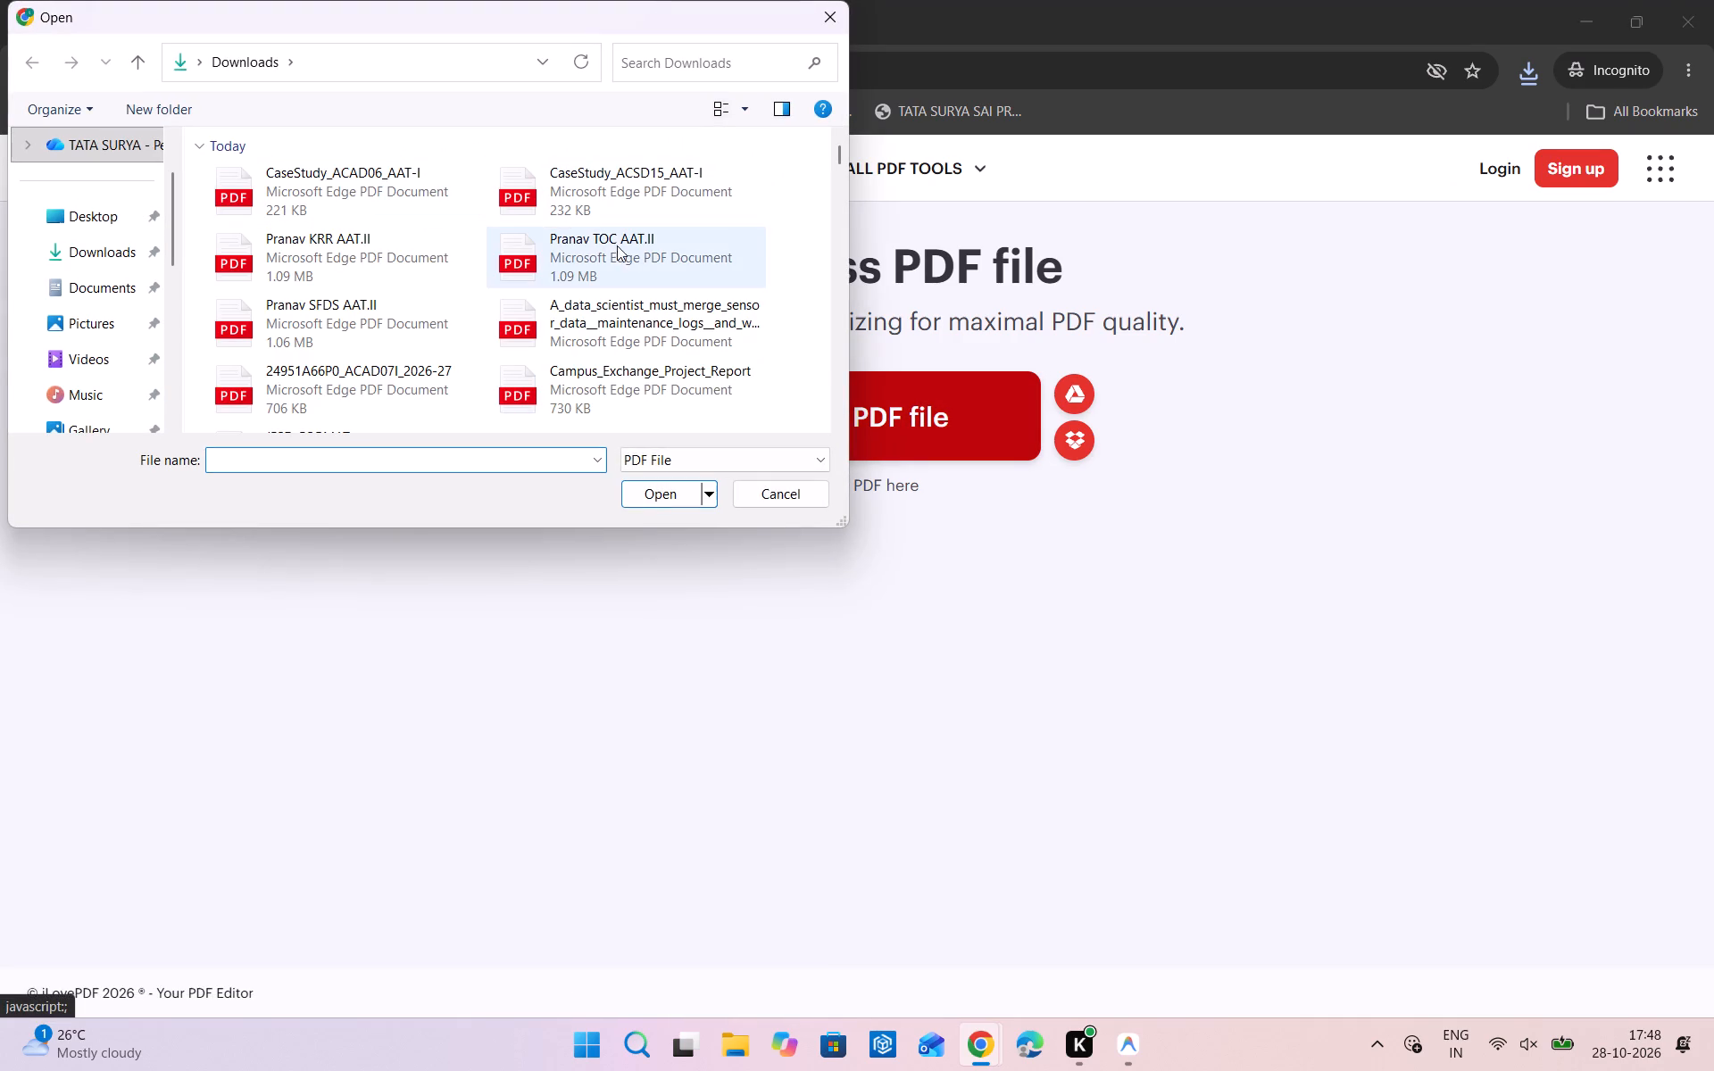
pyautogui.click(617, 253)
pyautogui.click(676, 482)
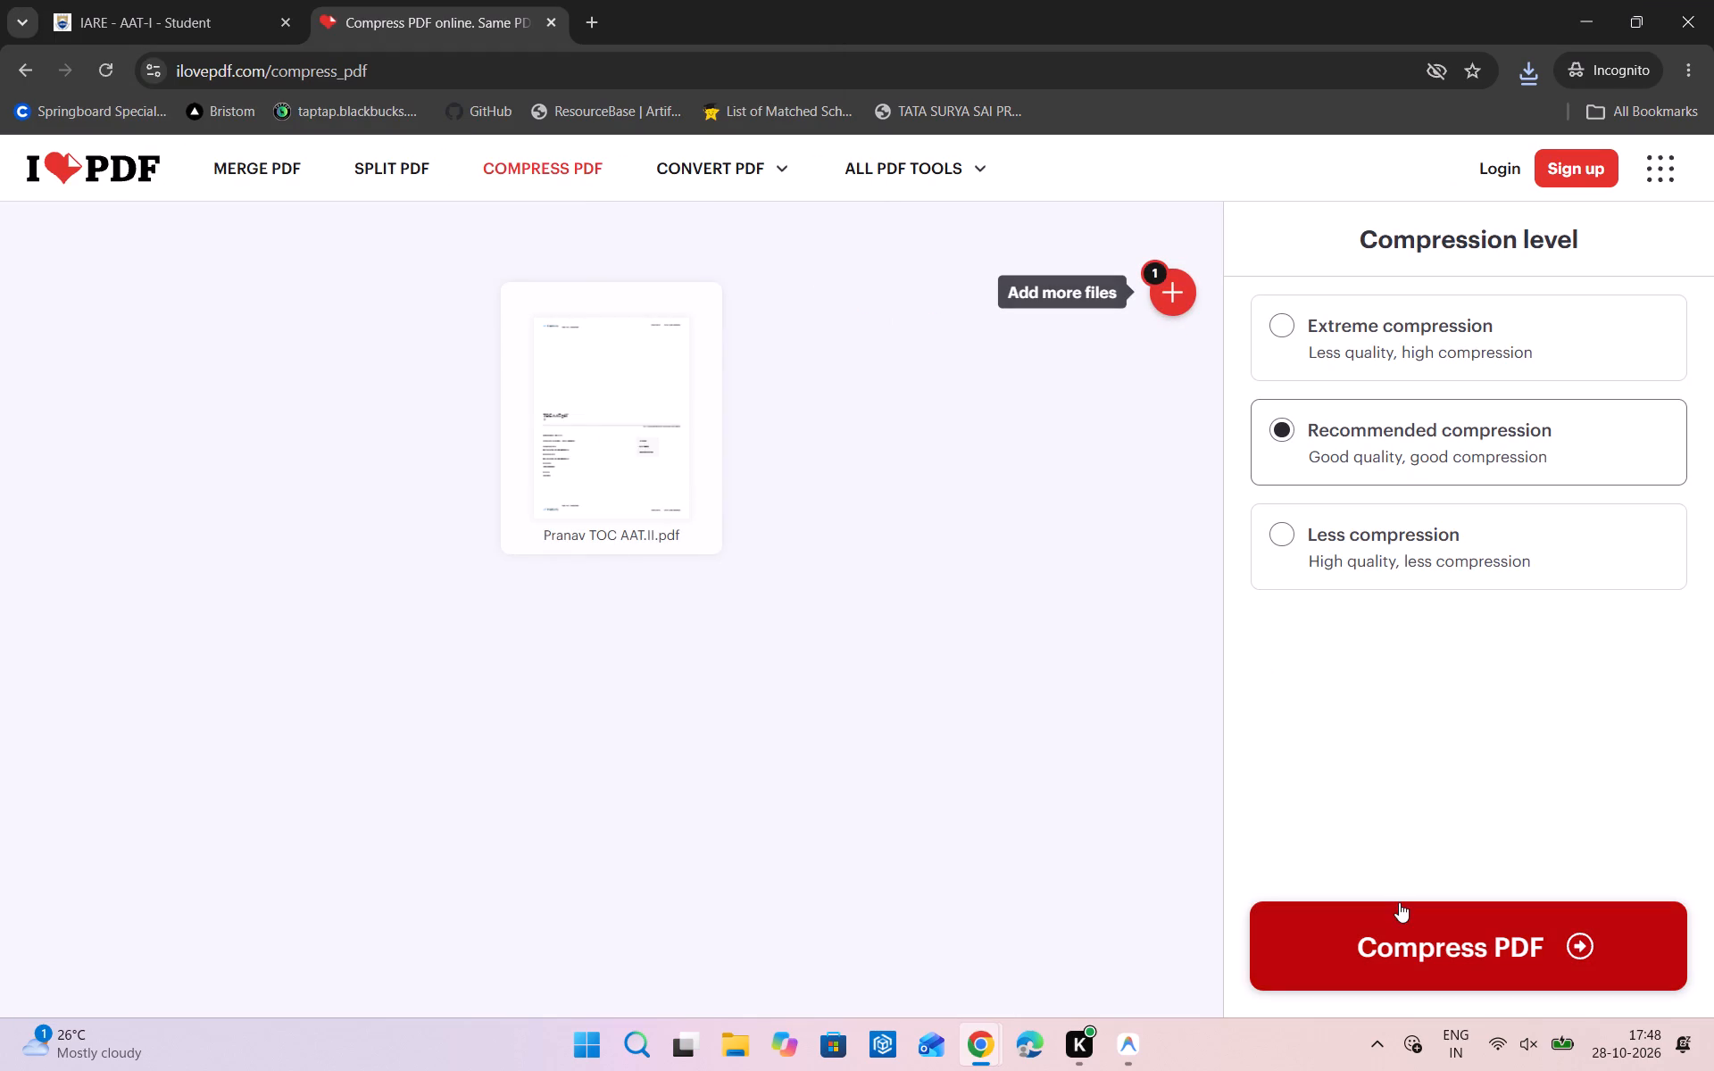
# Compress the TOC PDF with Less compression and save it in Downloads as Pranav TOC AAT.II_compressed.
pyautogui.click(1357, 564)
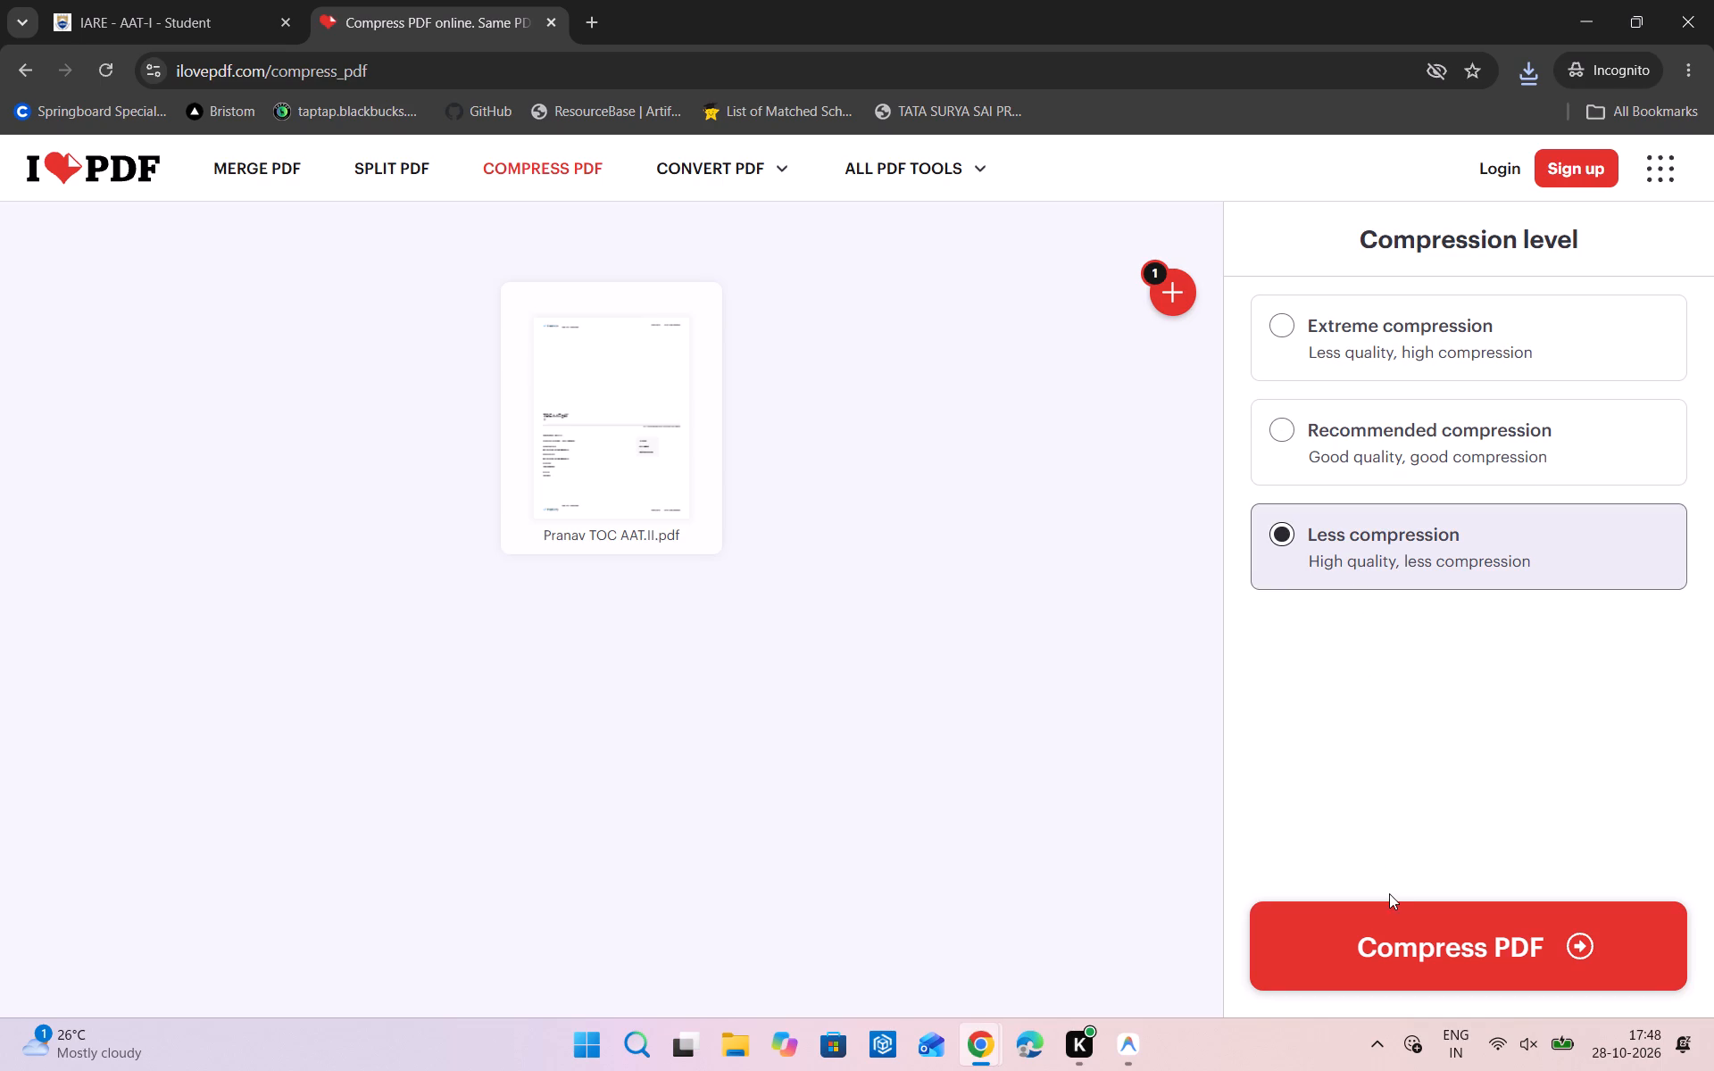
pyautogui.click(1404, 951)
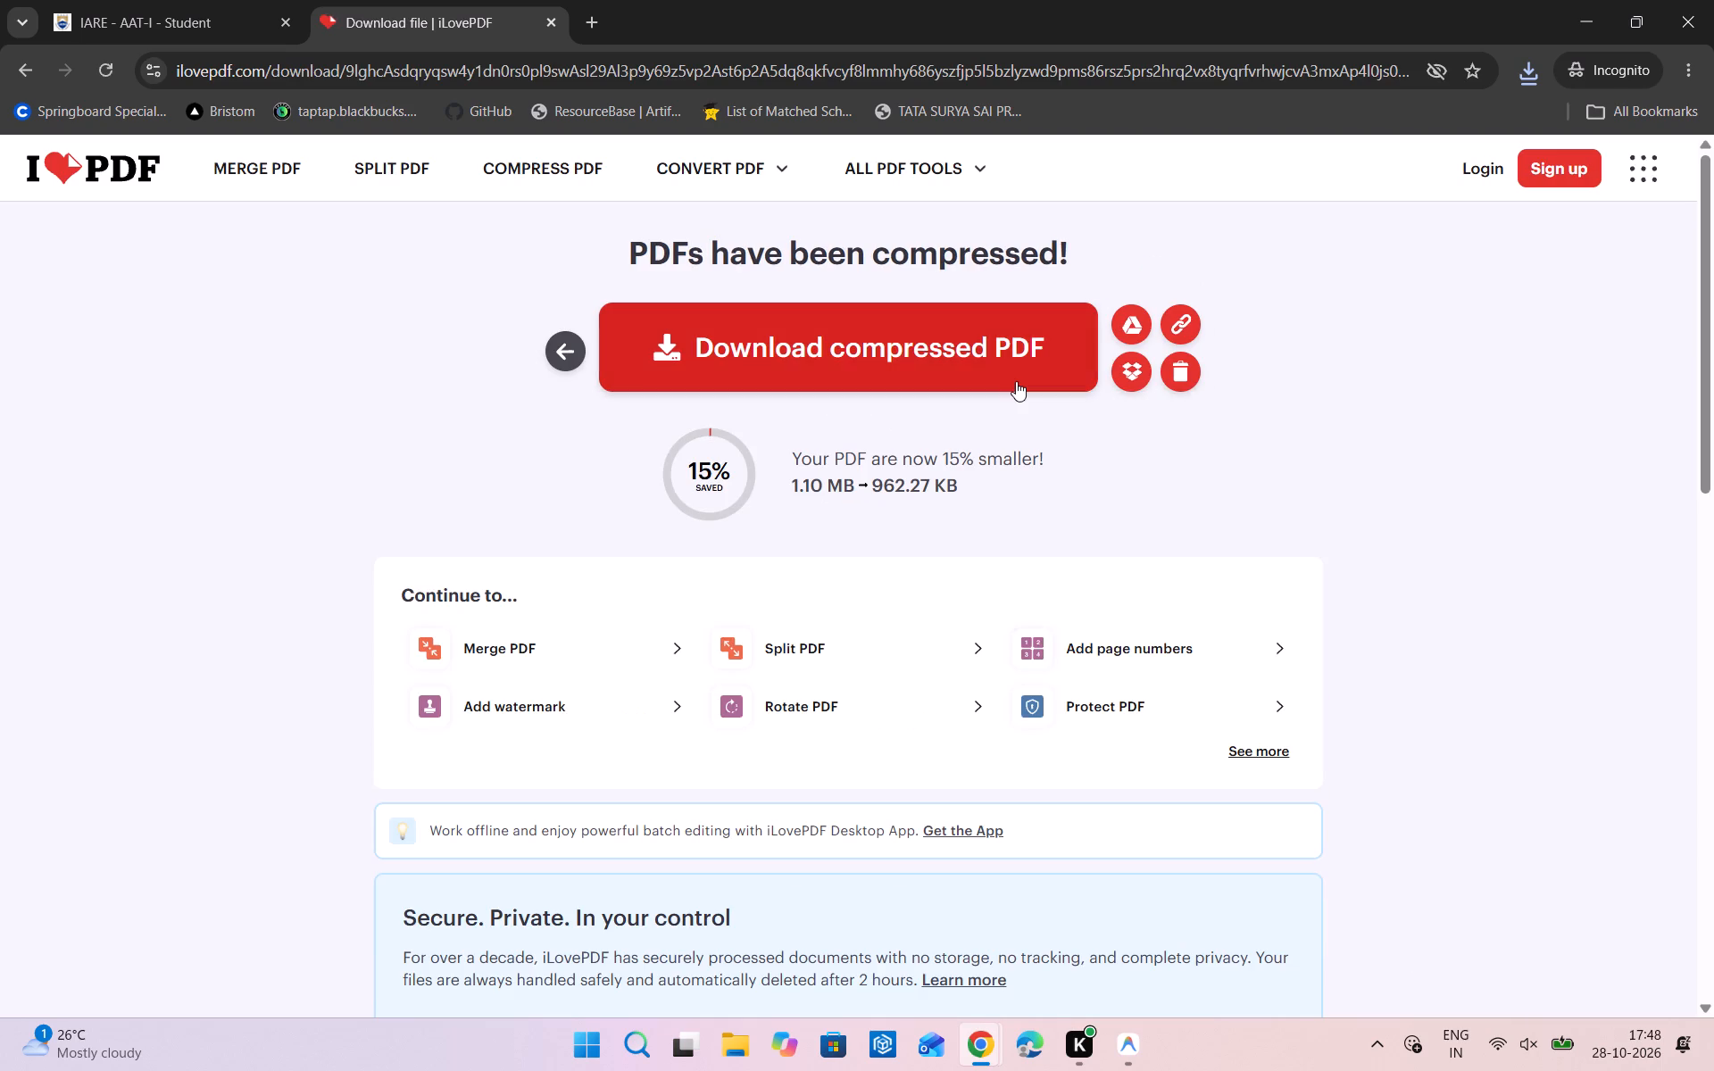
pyautogui.click(983, 366)
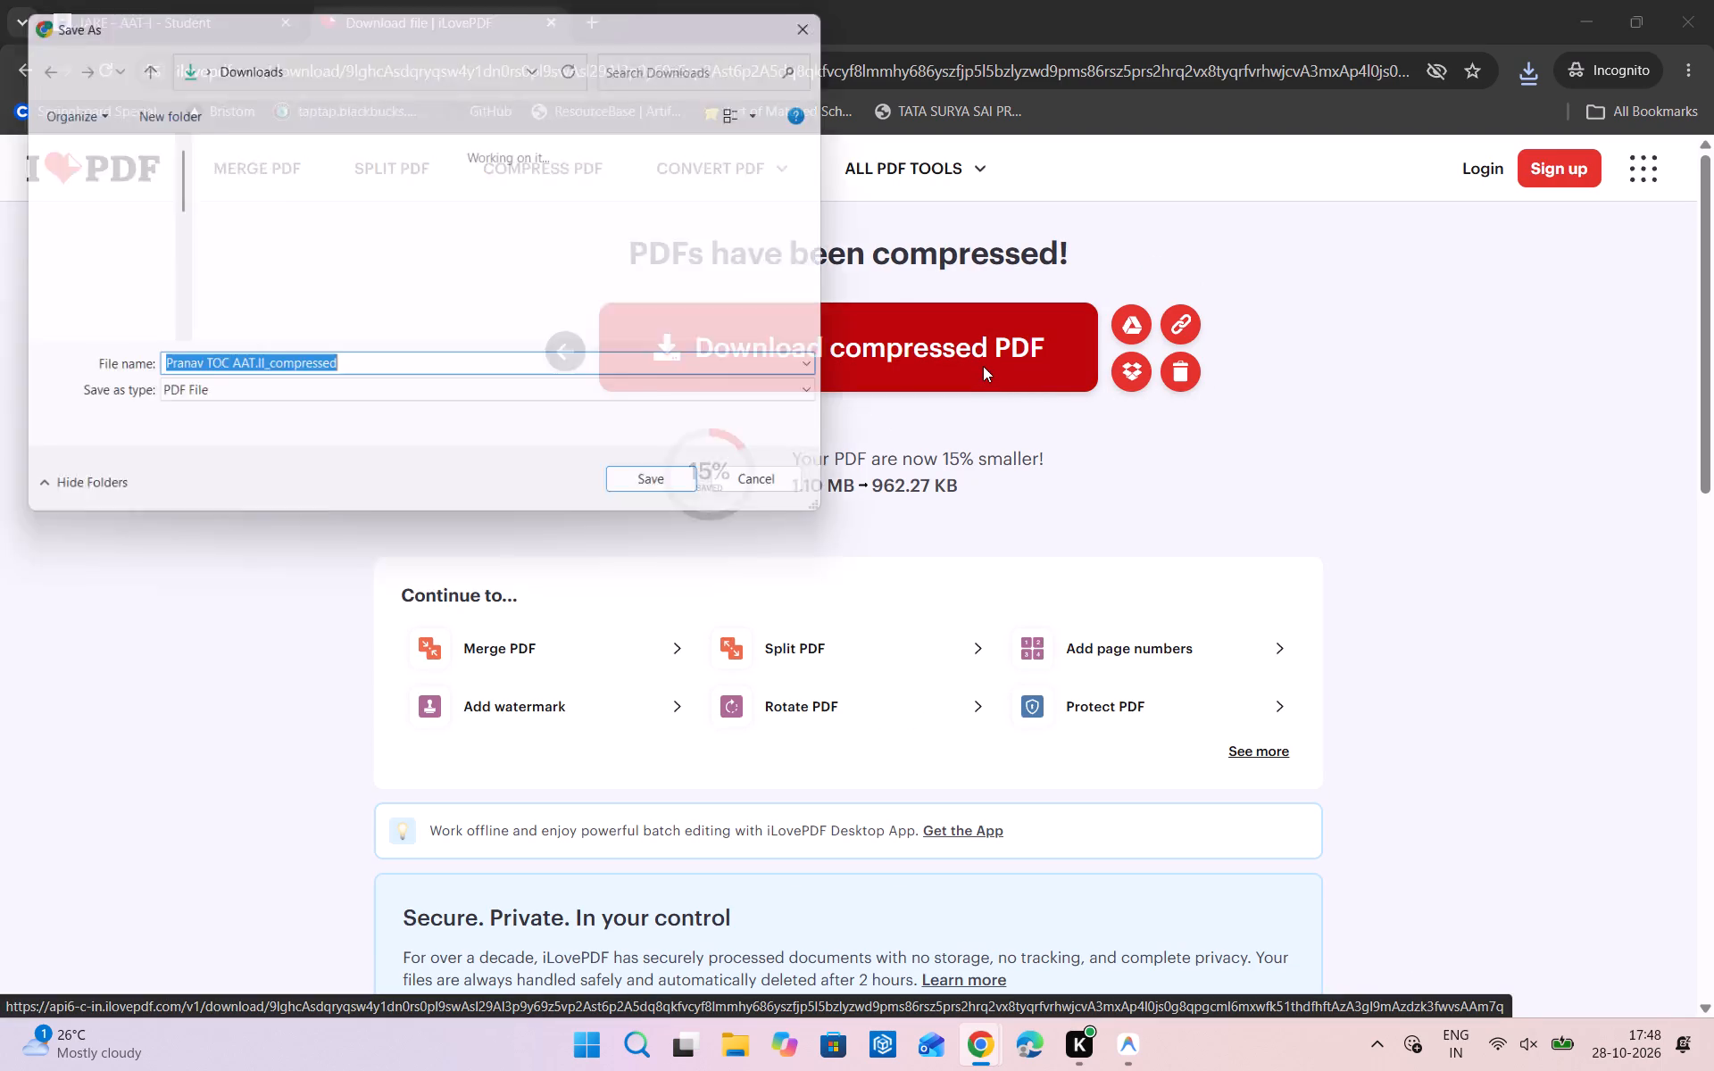
pyautogui.click(673, 506)
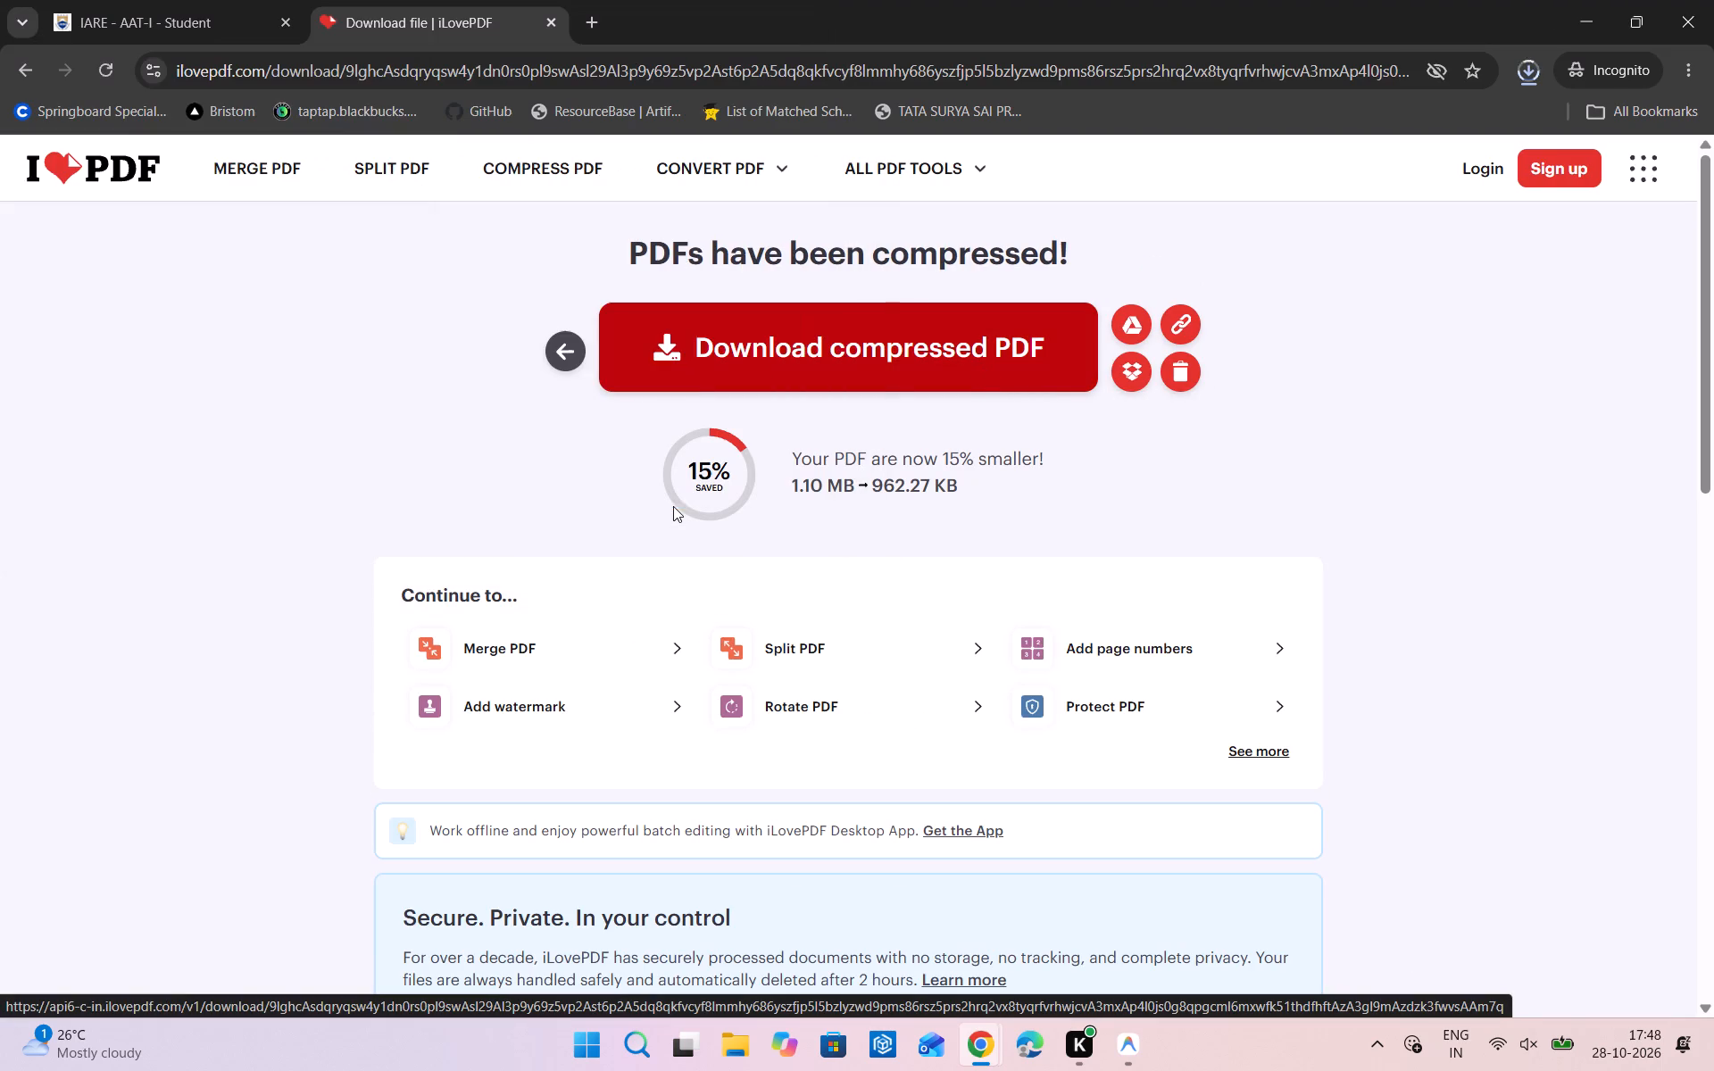
# Return to the Samvidha AAT-I page and get the ACSD15 case study question to check its answer upload.
pyautogui.click(113, 0)
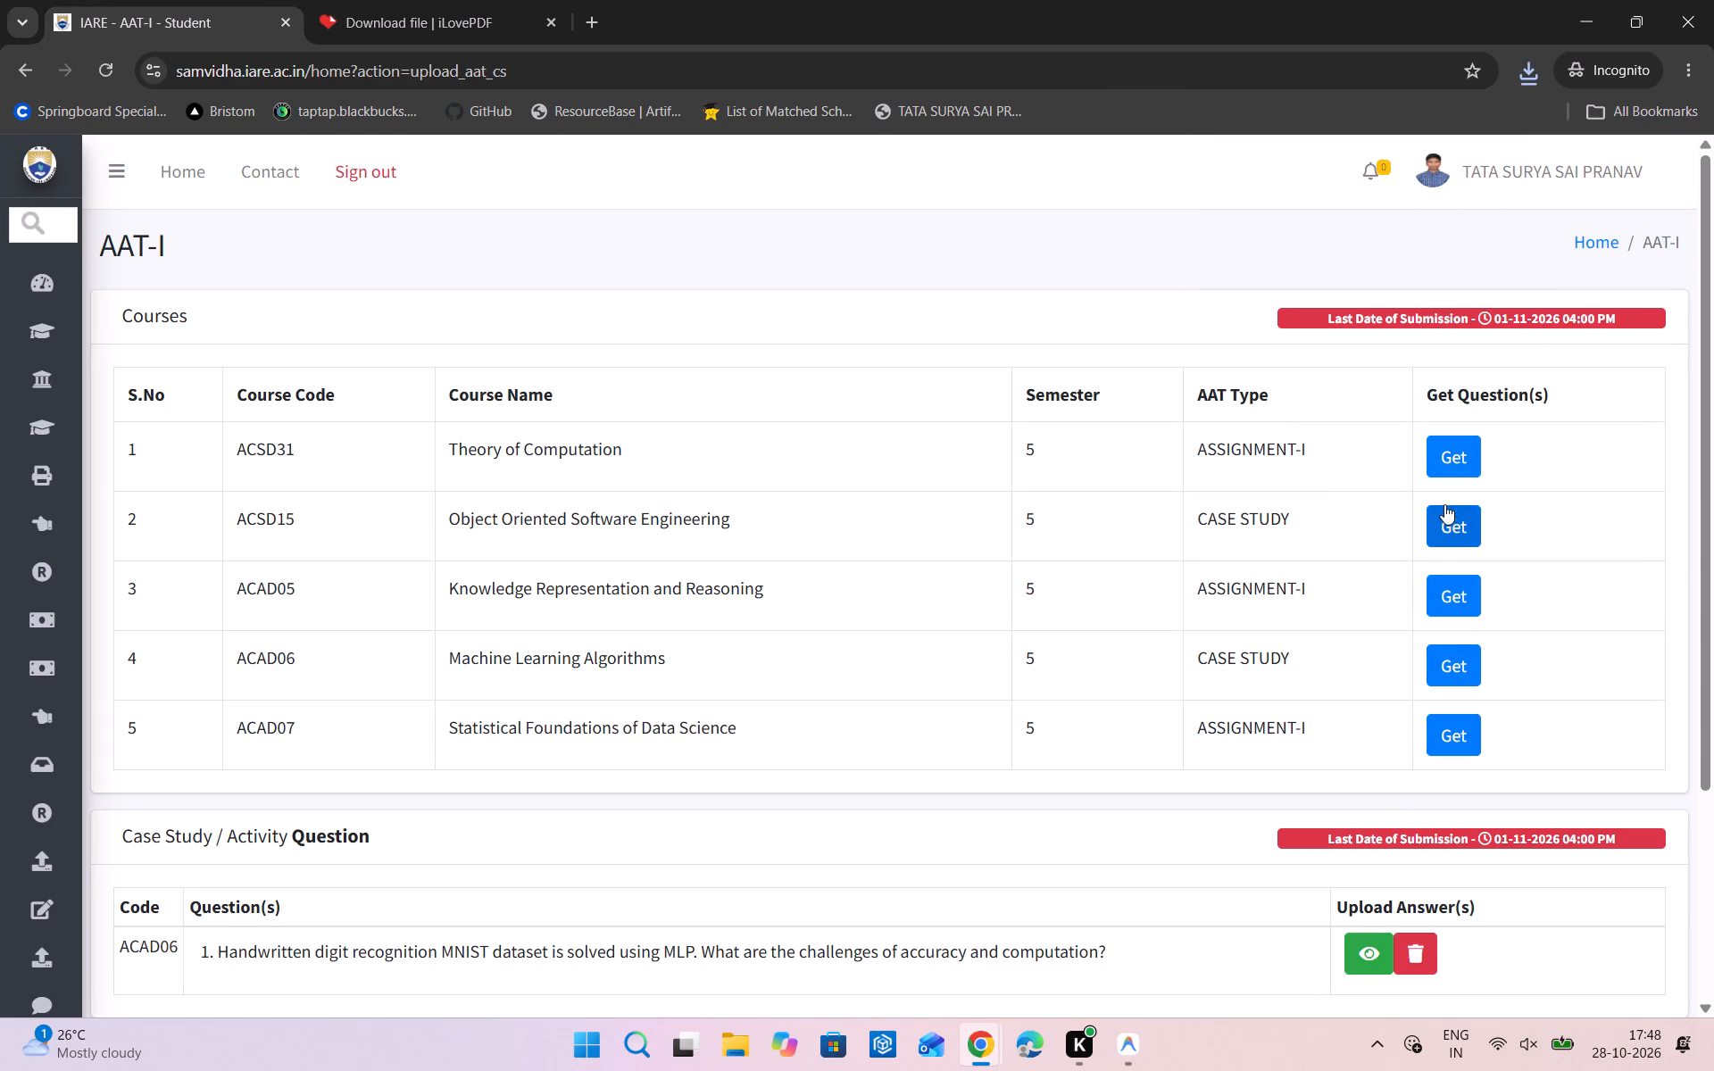
pyautogui.click(1453, 526)
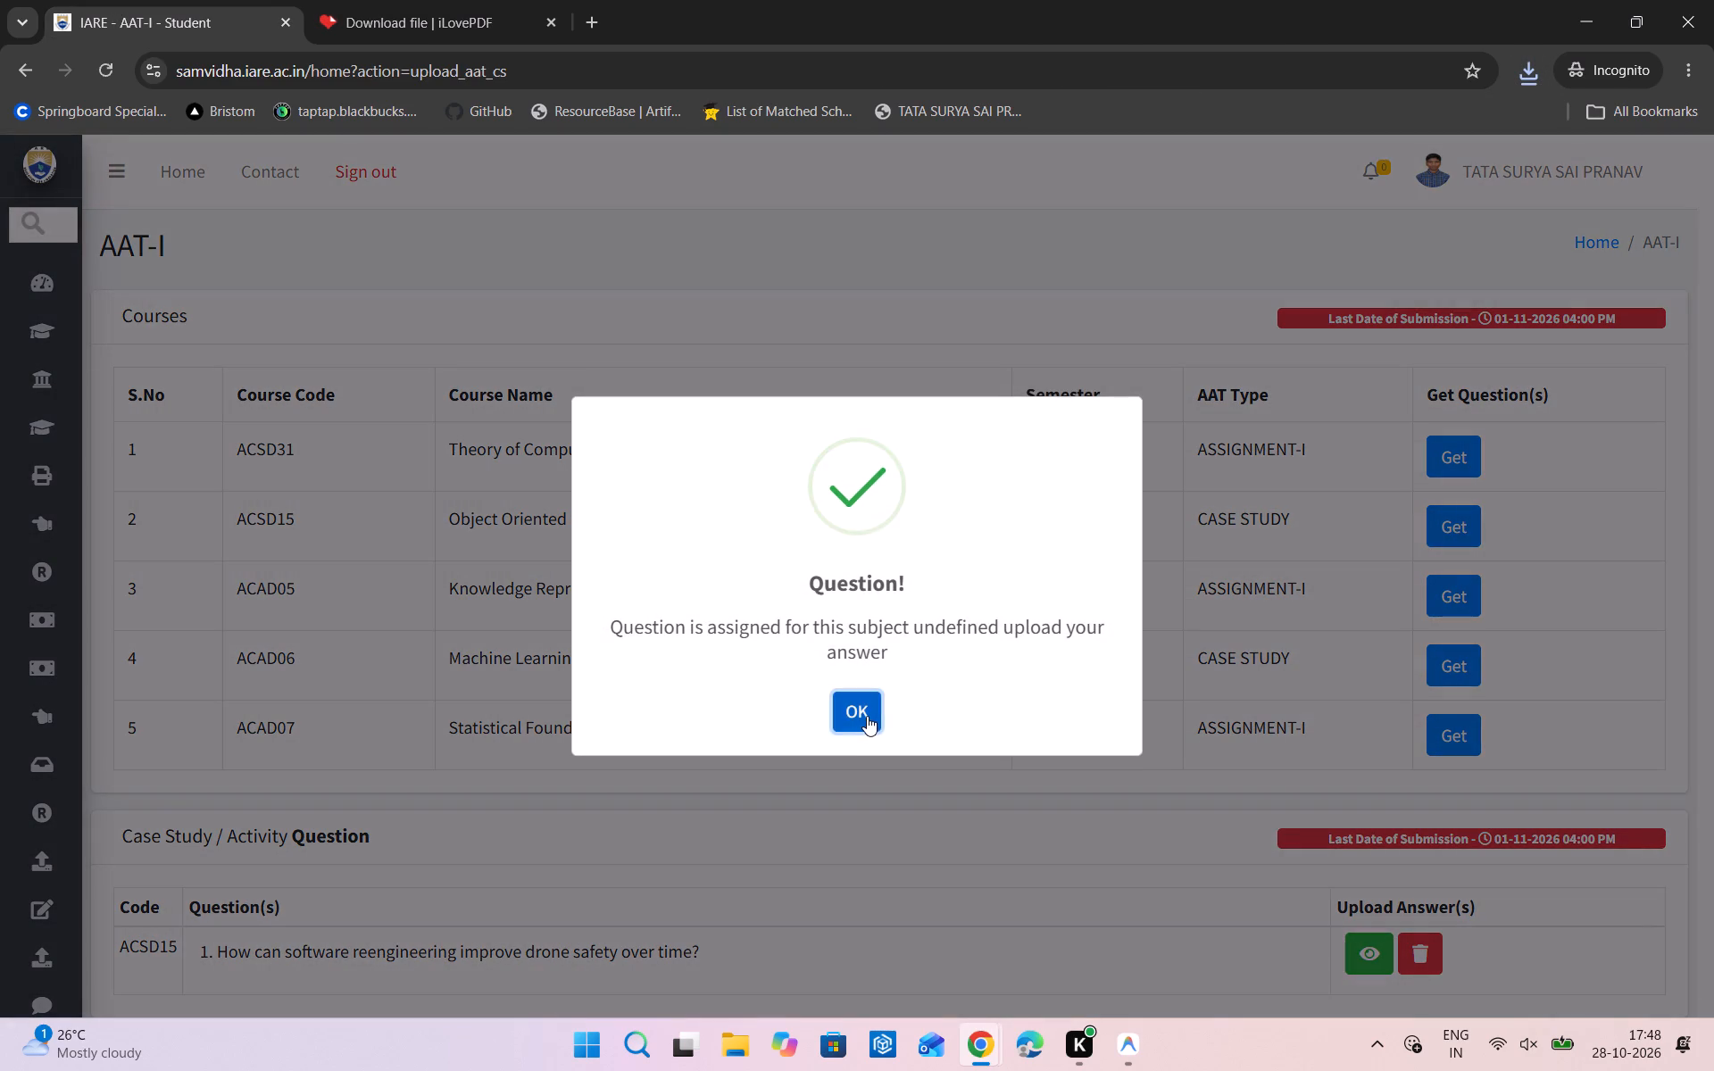
pyautogui.click(867, 716)
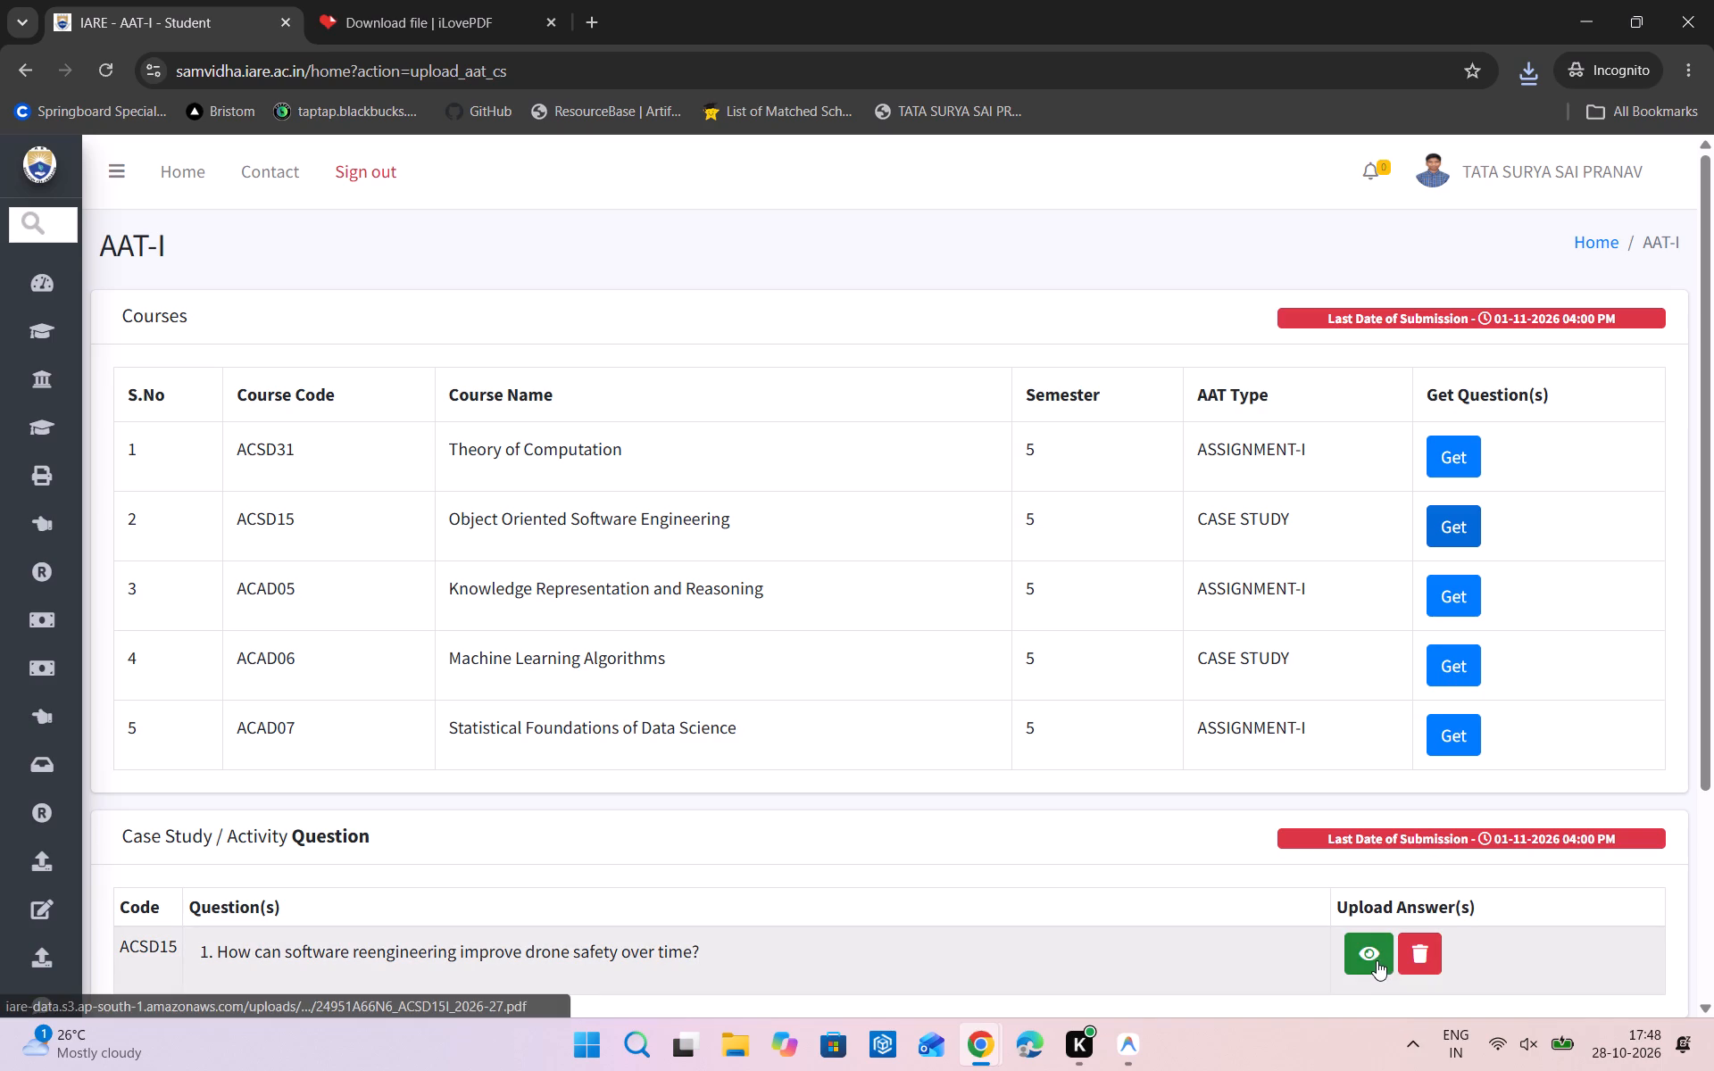
# Get the Theory of Computation (ACSD31) questions and upload Pranav TOC AAT.II_compressed from Downloads as the answer.
pyautogui.click(1457, 449)
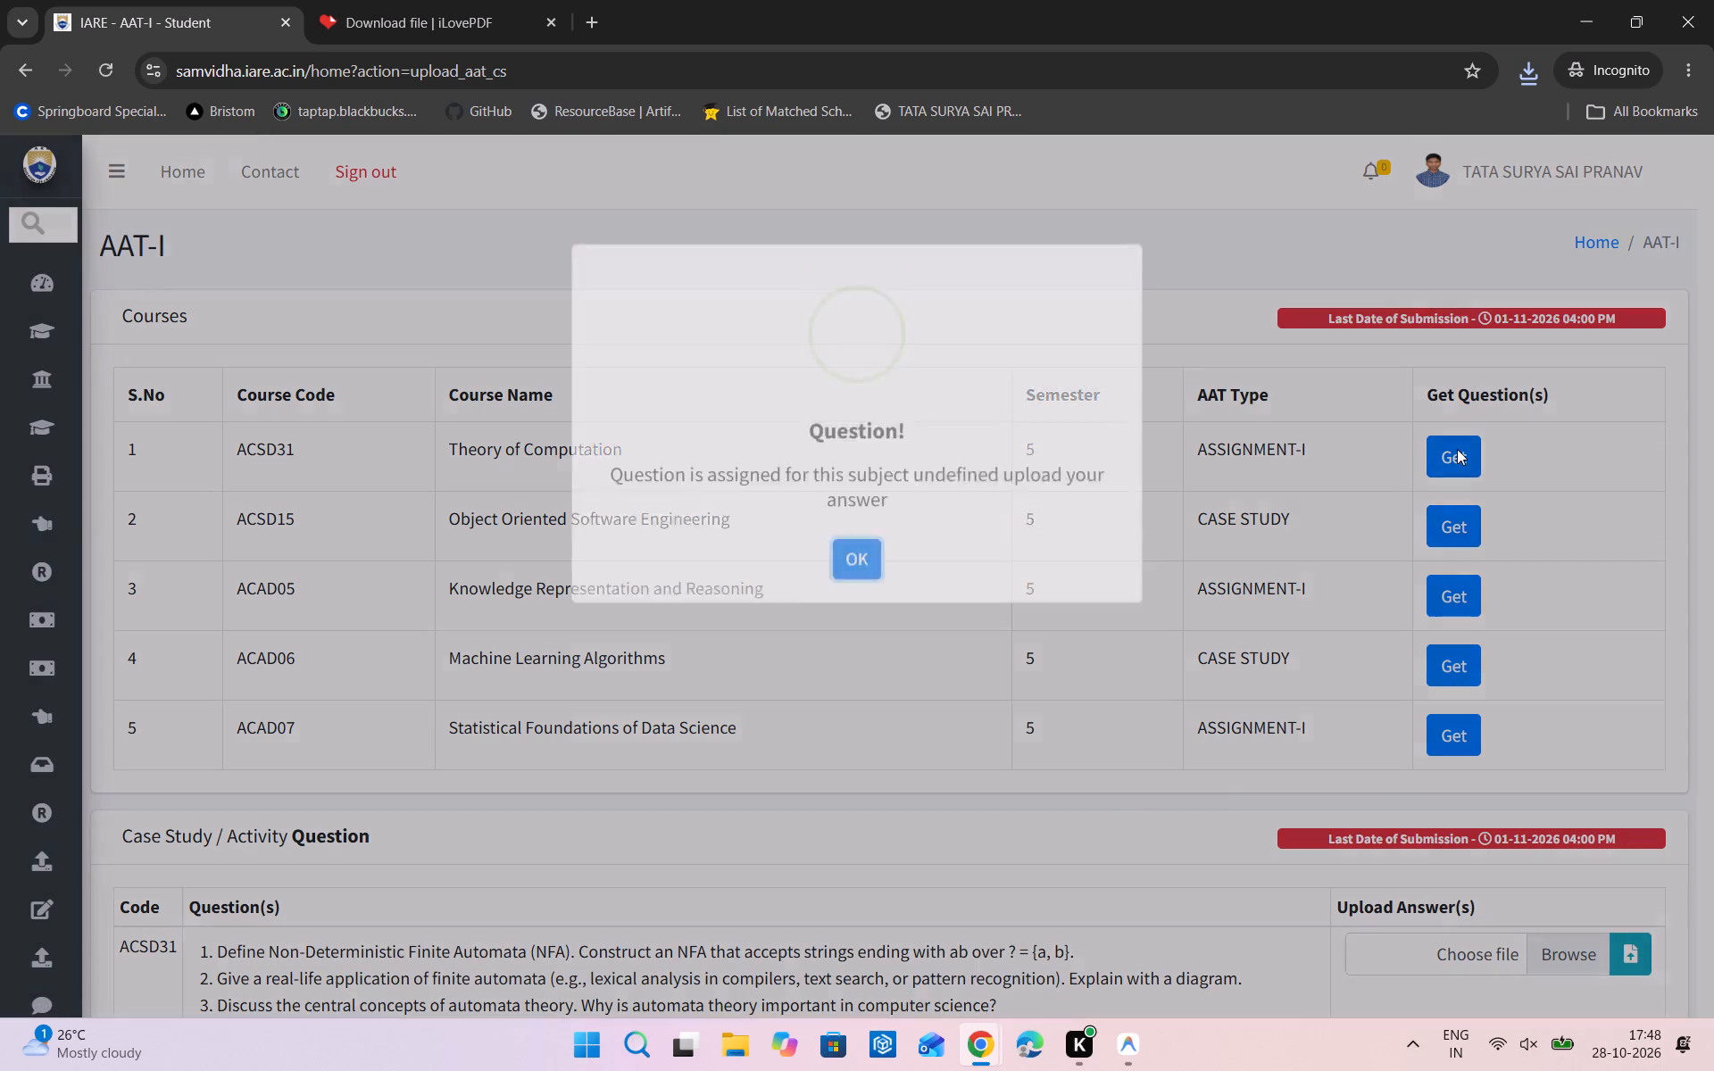
pyautogui.click(851, 723)
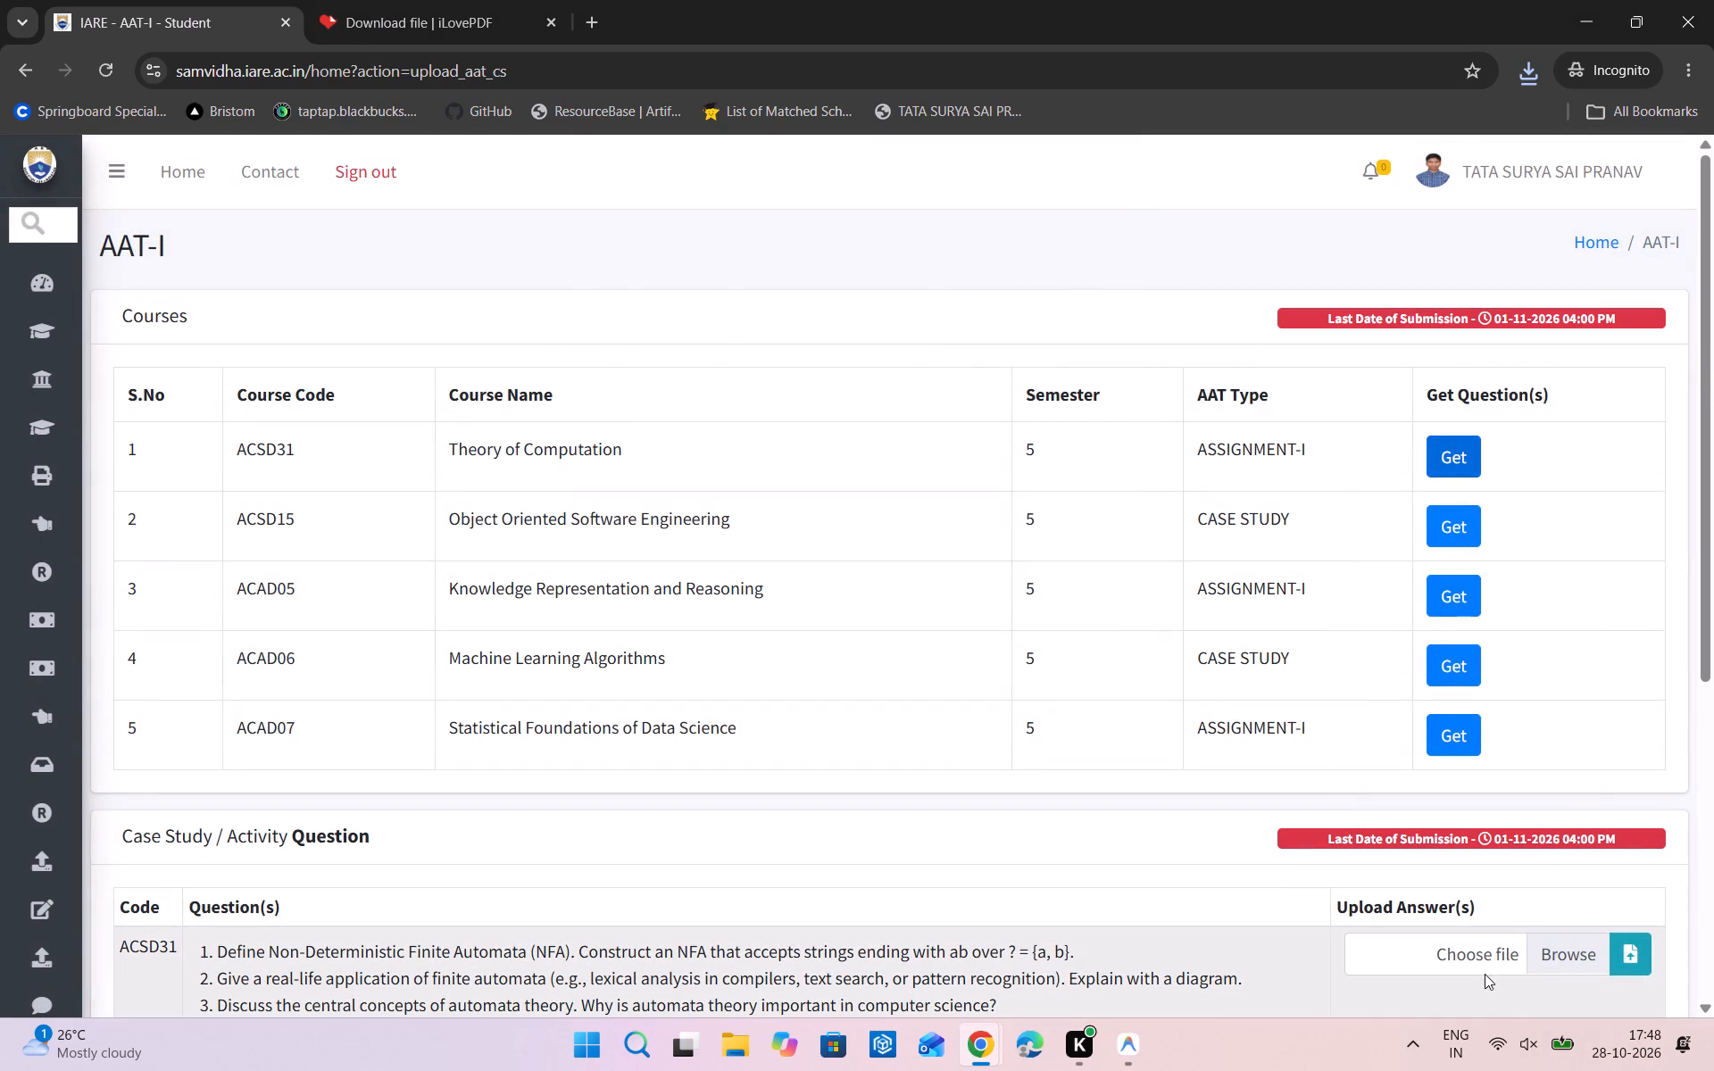
pyautogui.click(1471, 959)
pyautogui.click(297, 209)
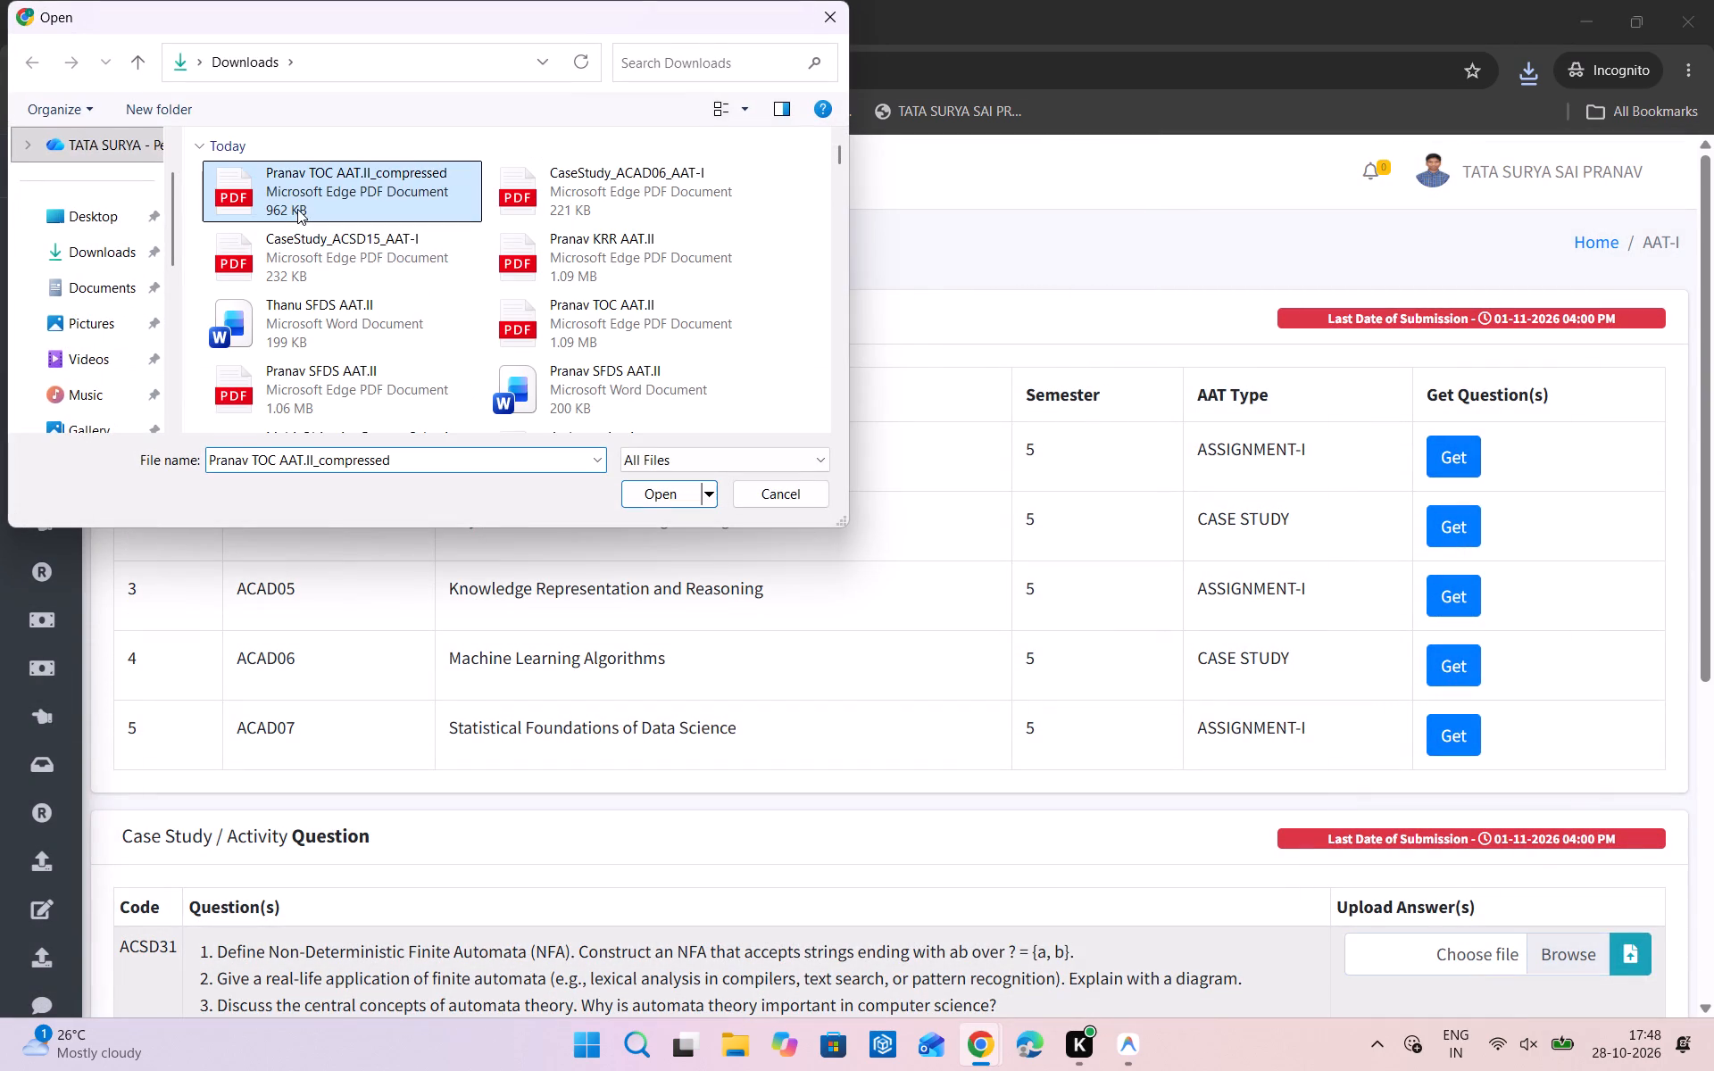
pyautogui.click(675, 488)
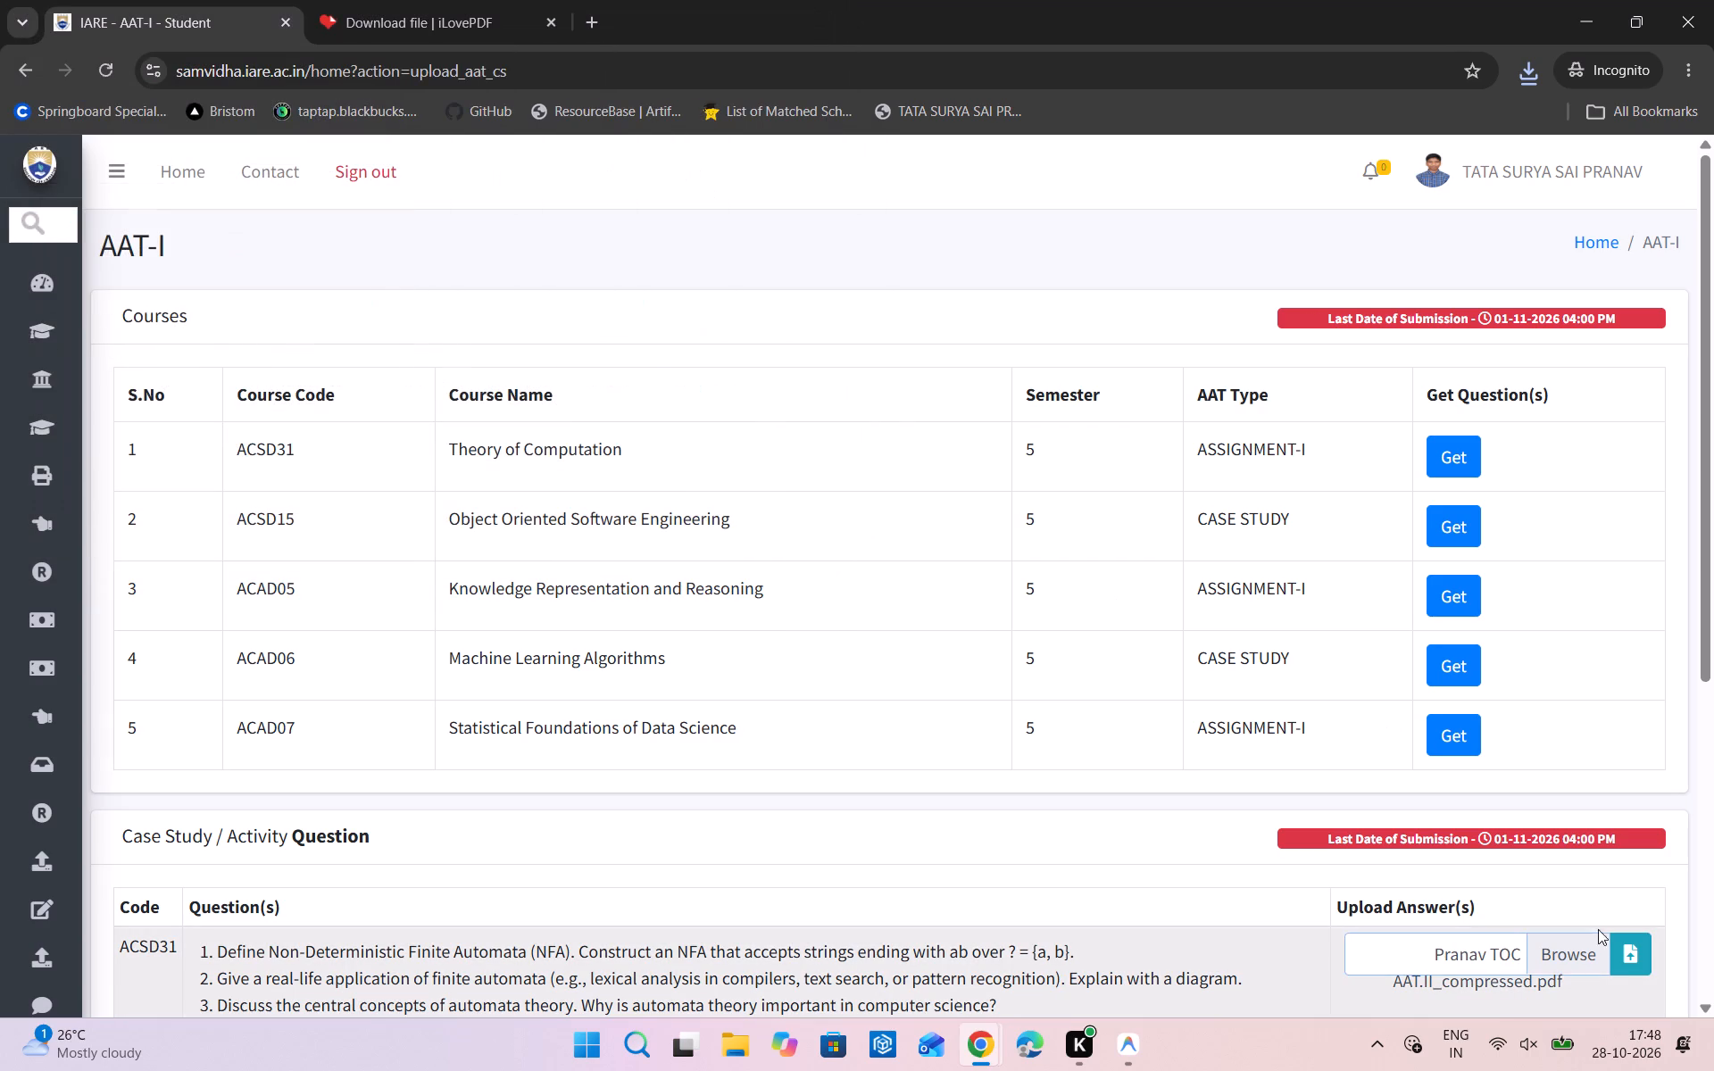
pyautogui.click(1624, 951)
pyautogui.click(864, 693)
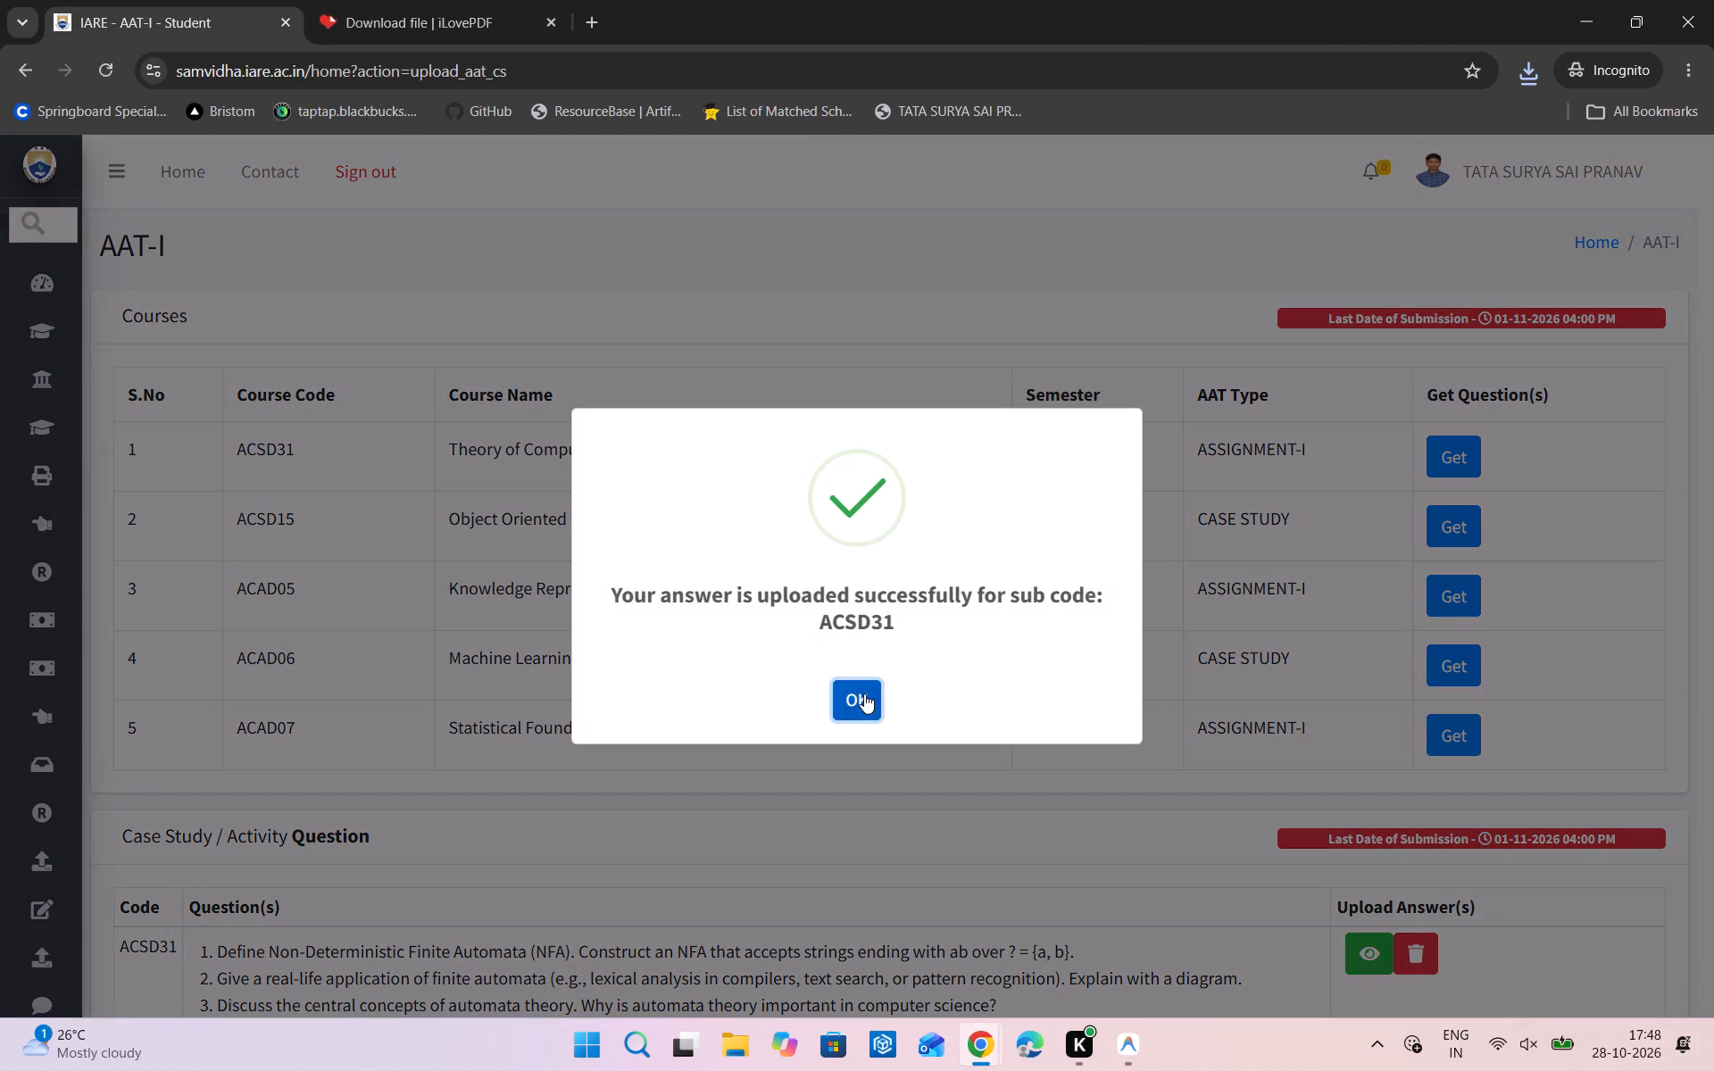
# Get the AAT-I assignment questions for Knowledge Representation and Reasoning (ACAD05).
pyautogui.click(1457, 582)
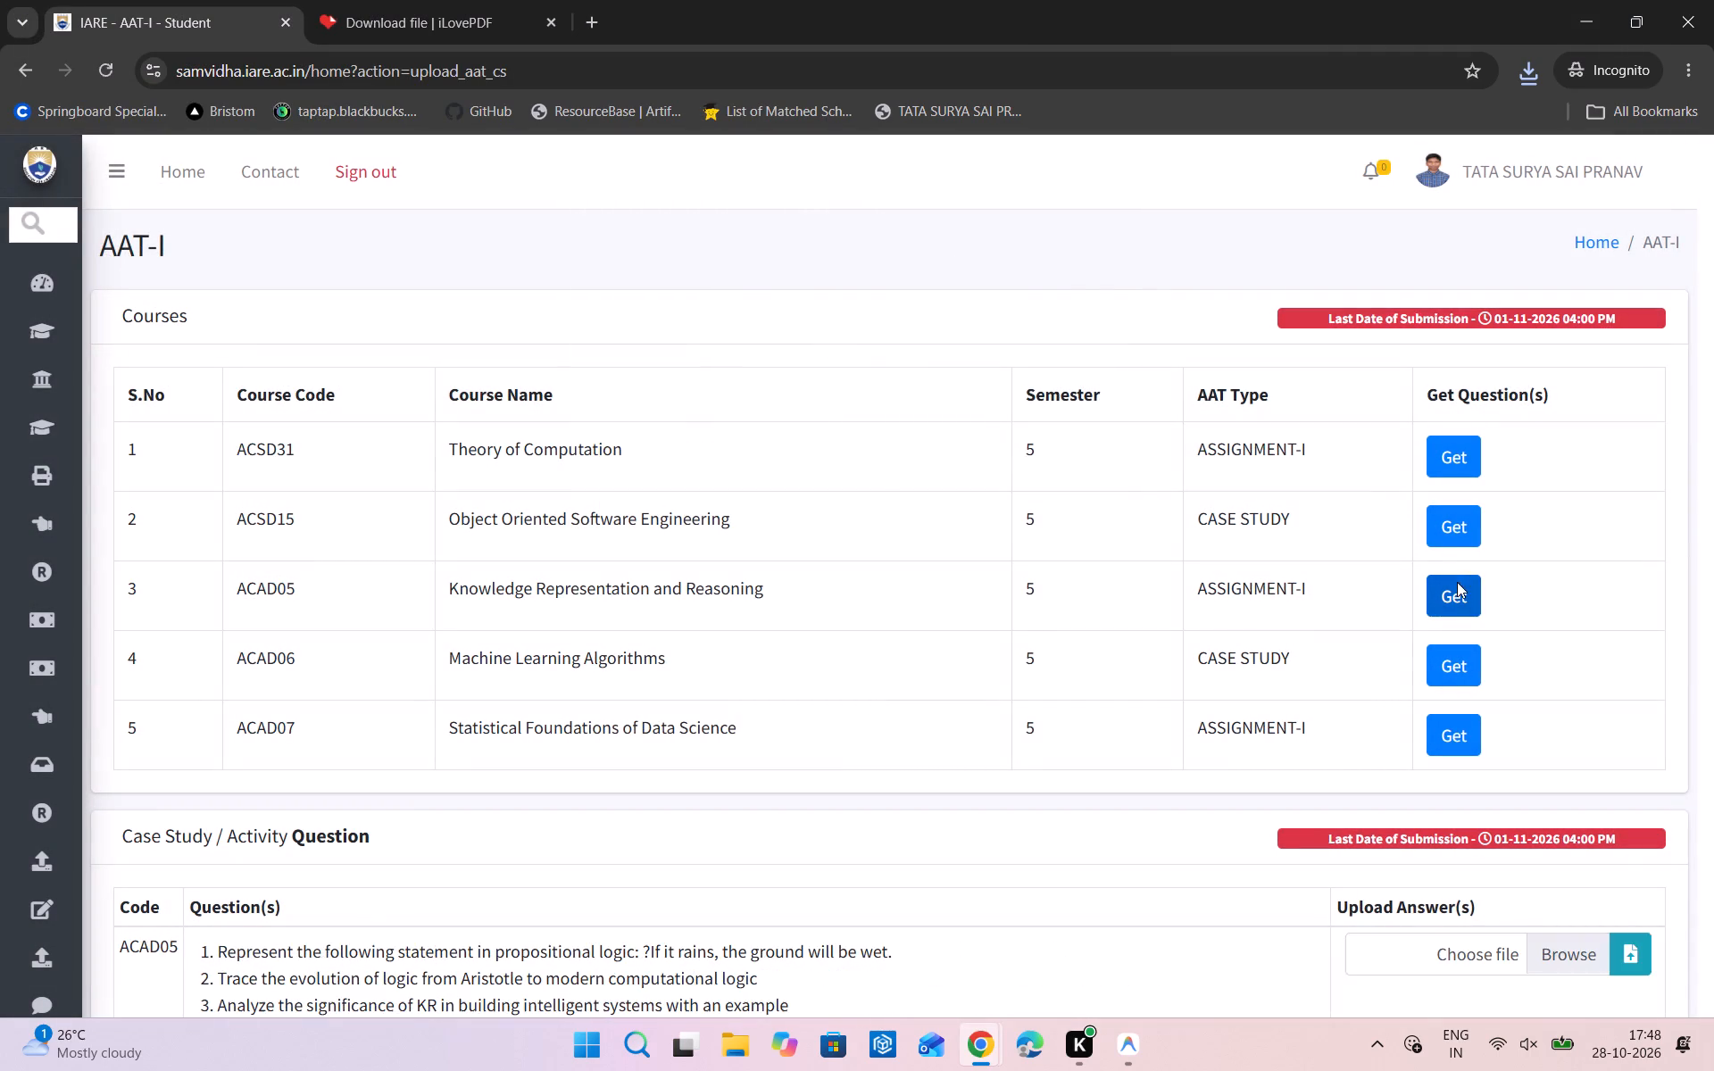
pyautogui.click(874, 701)
pyautogui.click(376, 0)
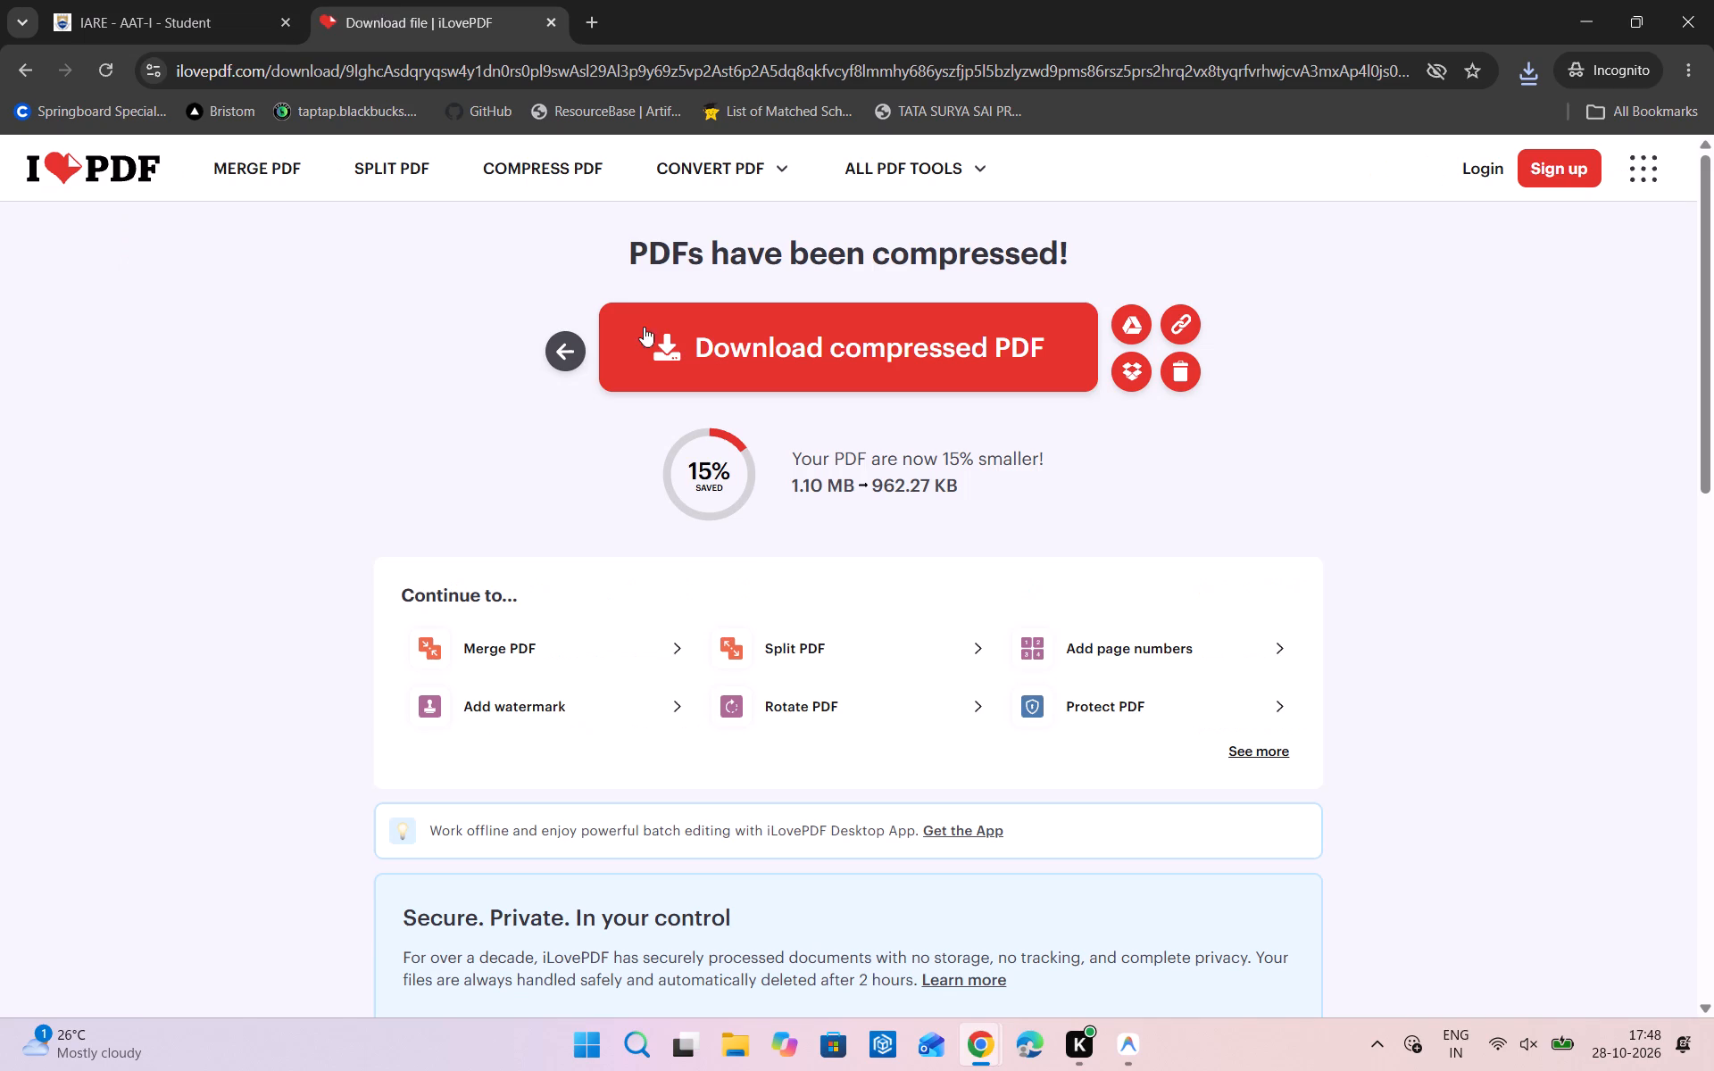
pyautogui.click(553, 361)
pyautogui.click(775, 435)
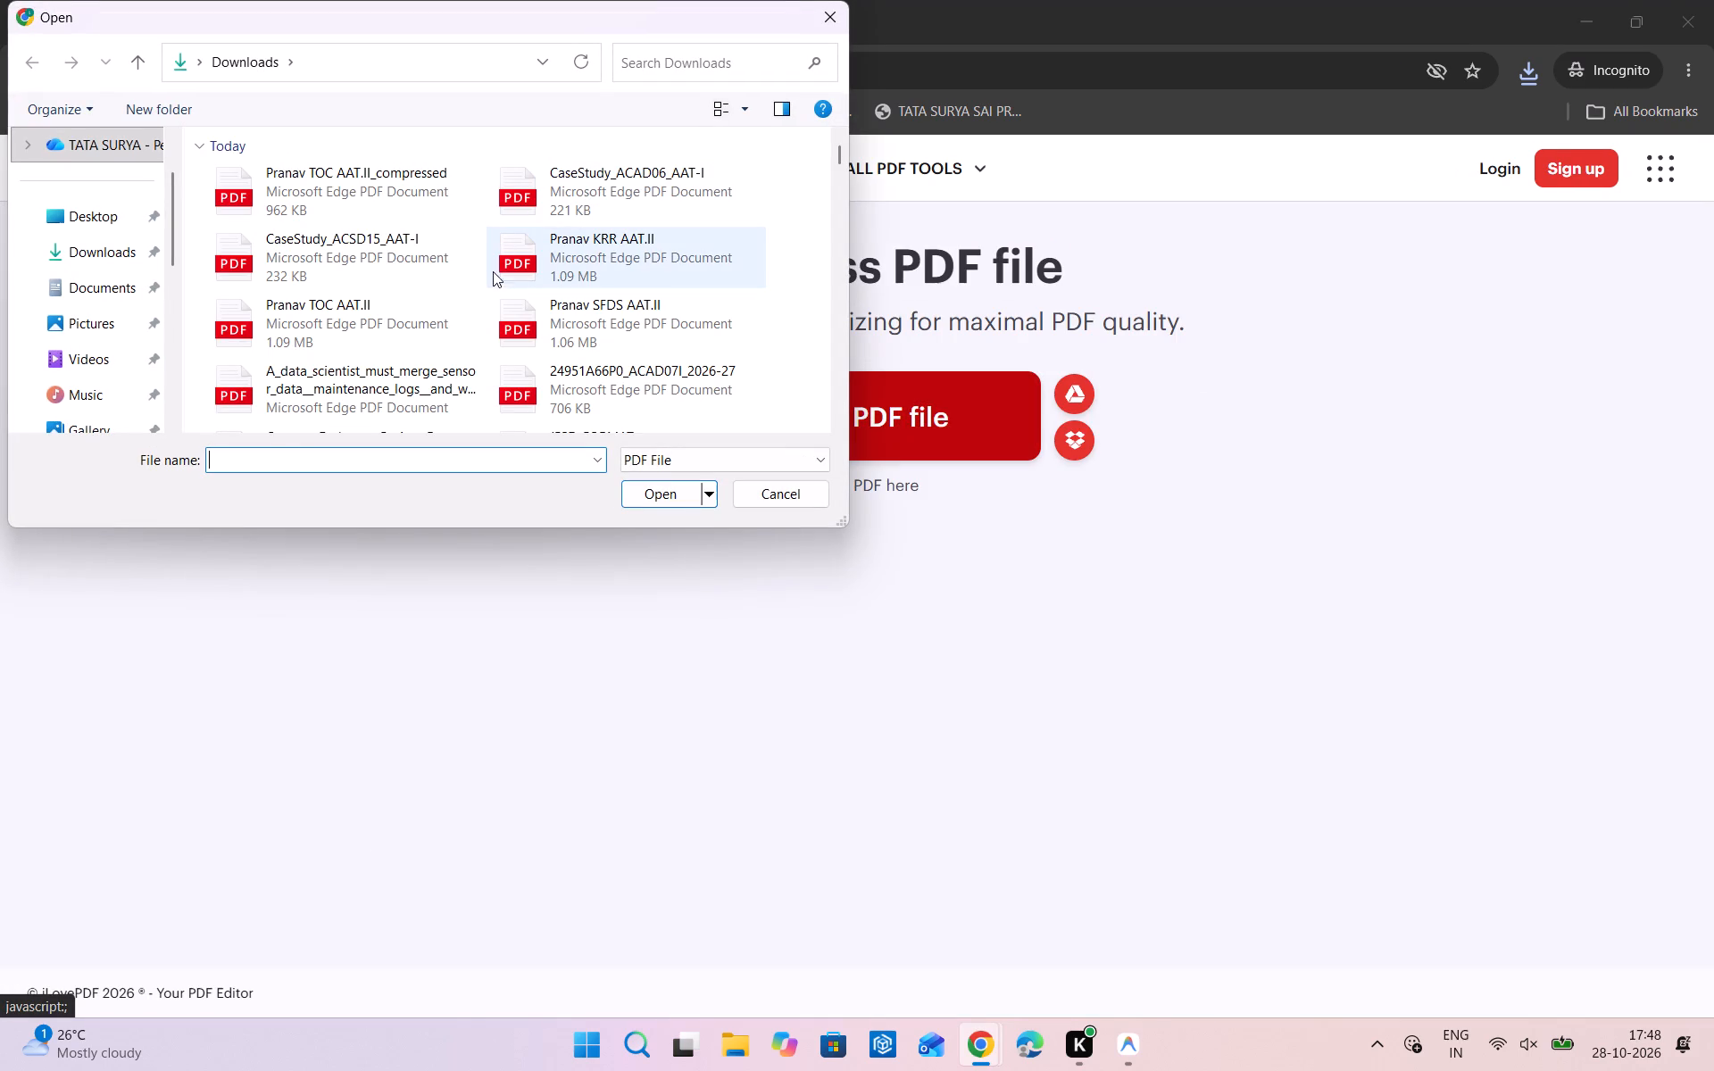
pyautogui.click(543, 254)
pyautogui.click(660, 502)
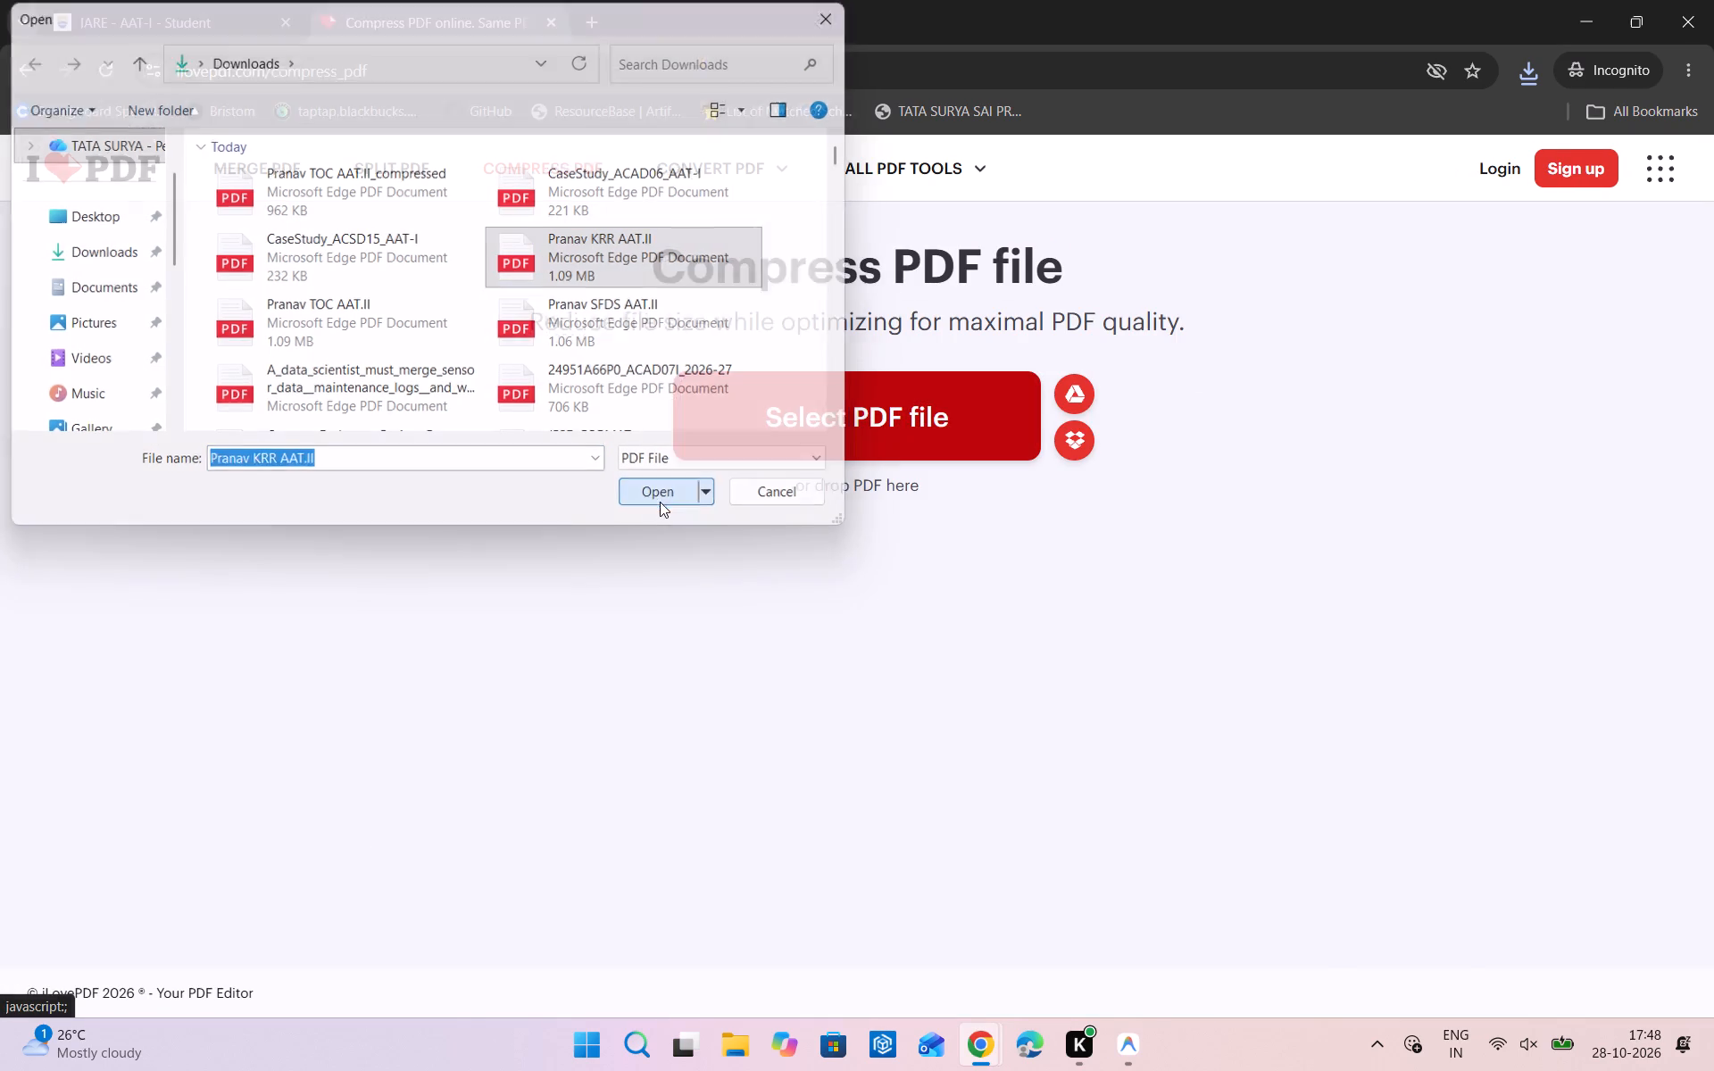
pyautogui.click(1463, 586)
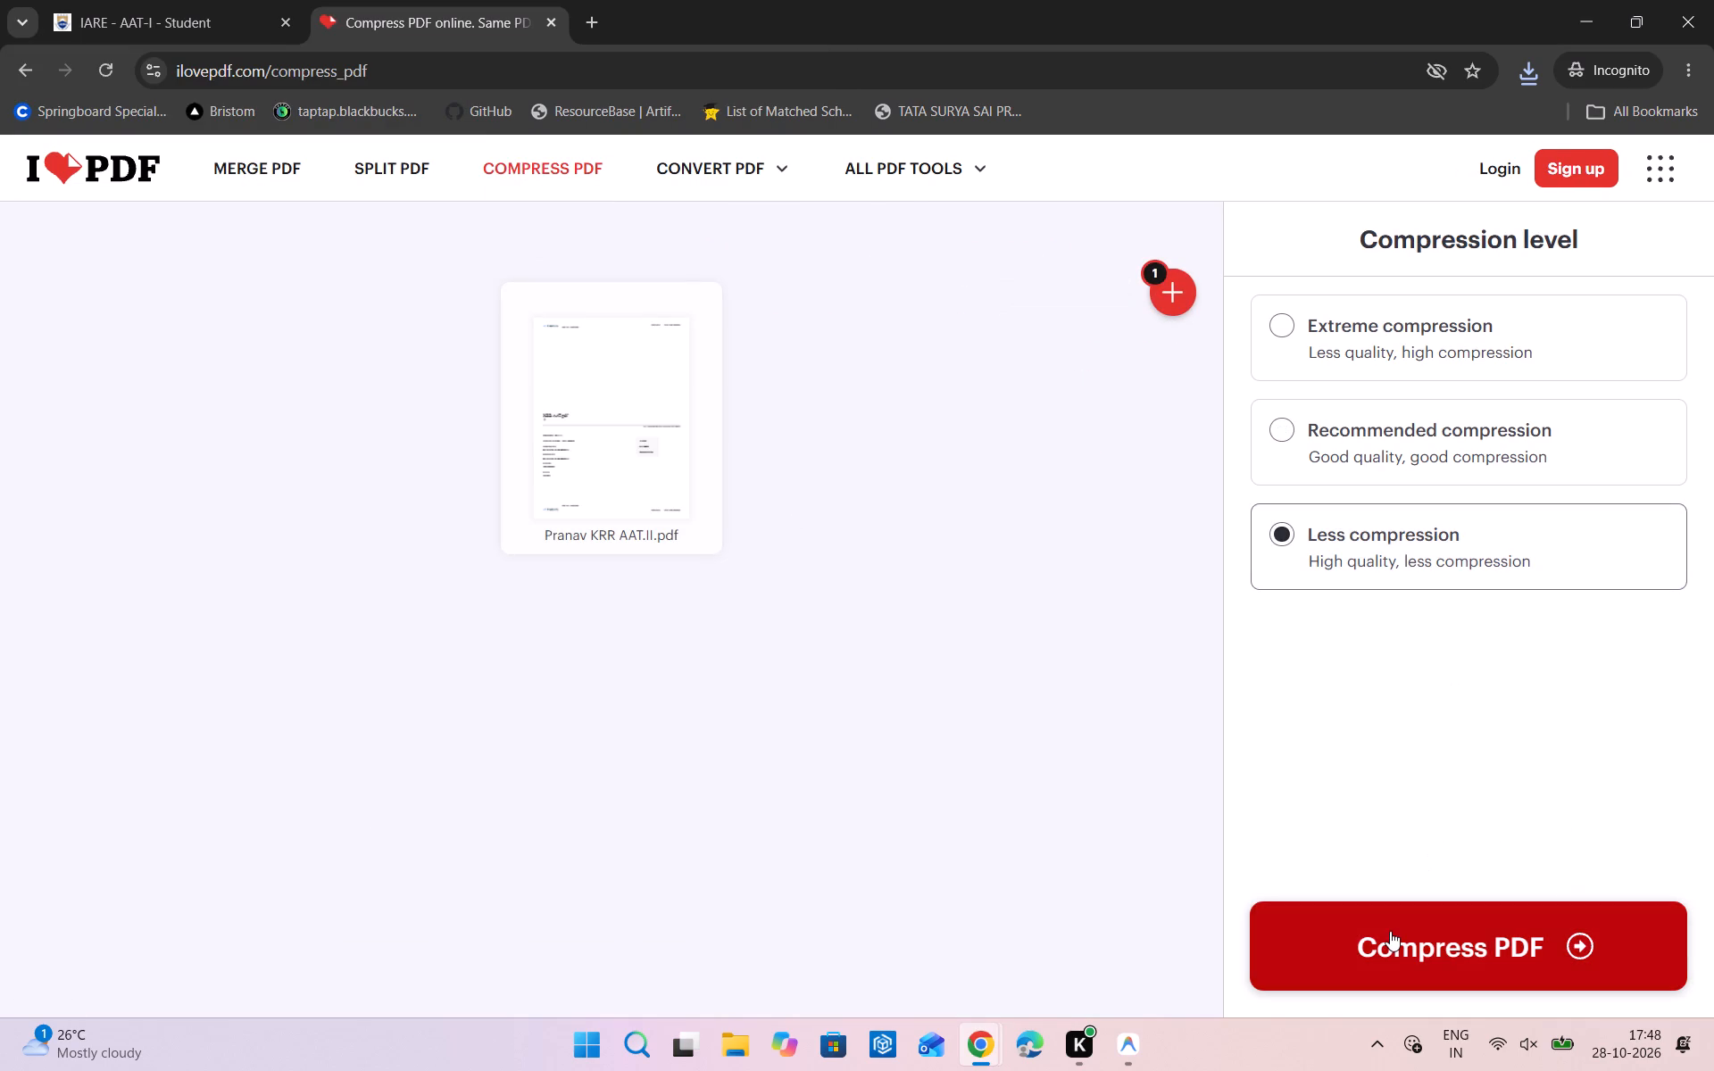
pyautogui.click(1390, 931)
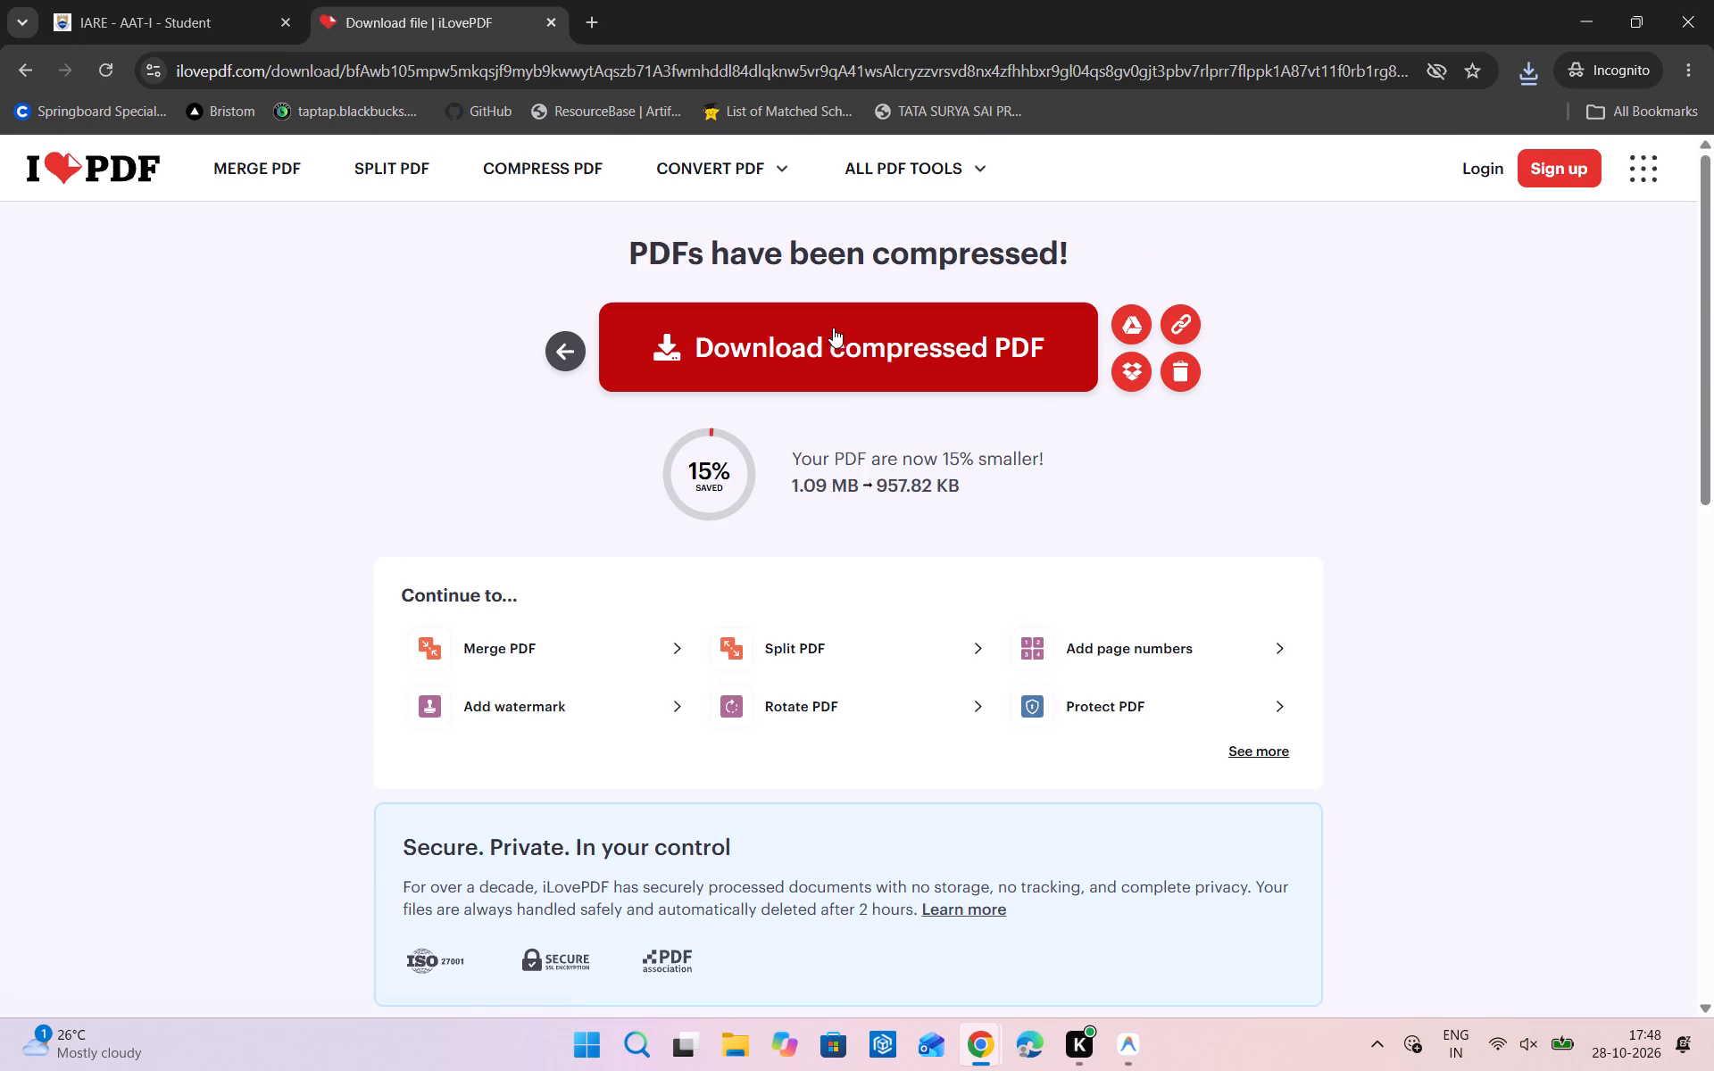
pyautogui.click(833, 331)
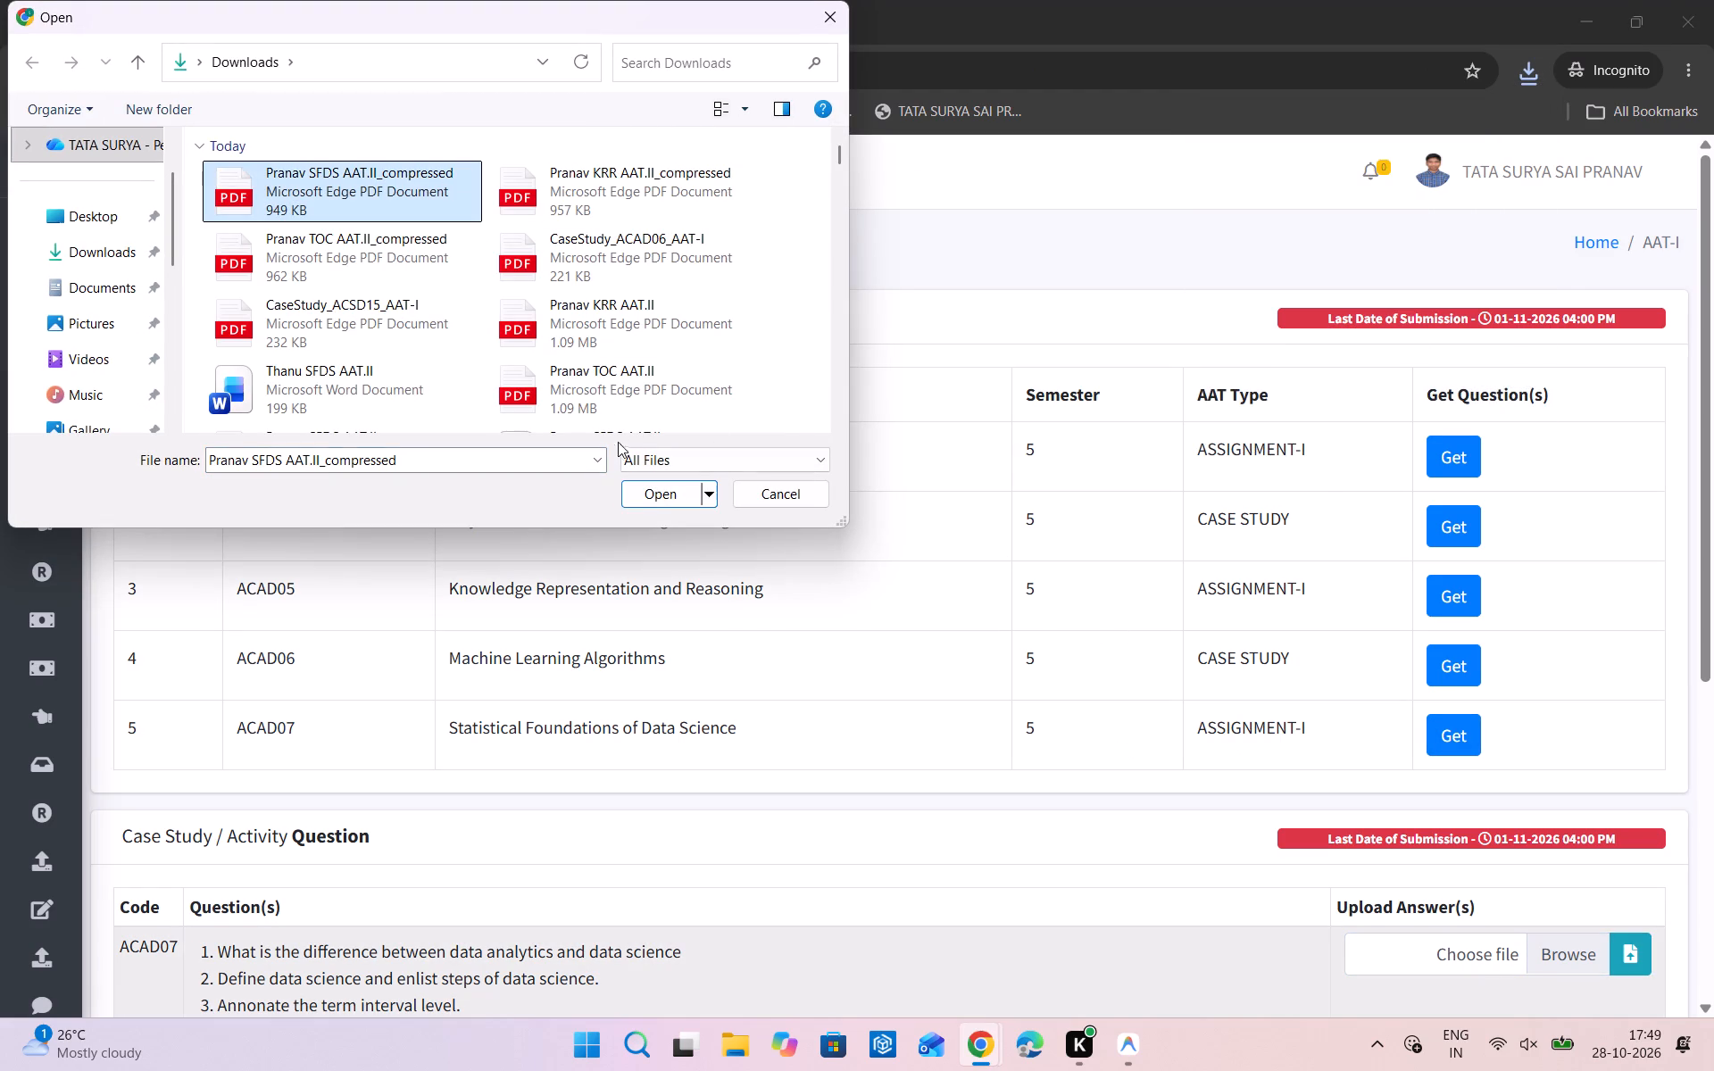
pyautogui.click(679, 483)
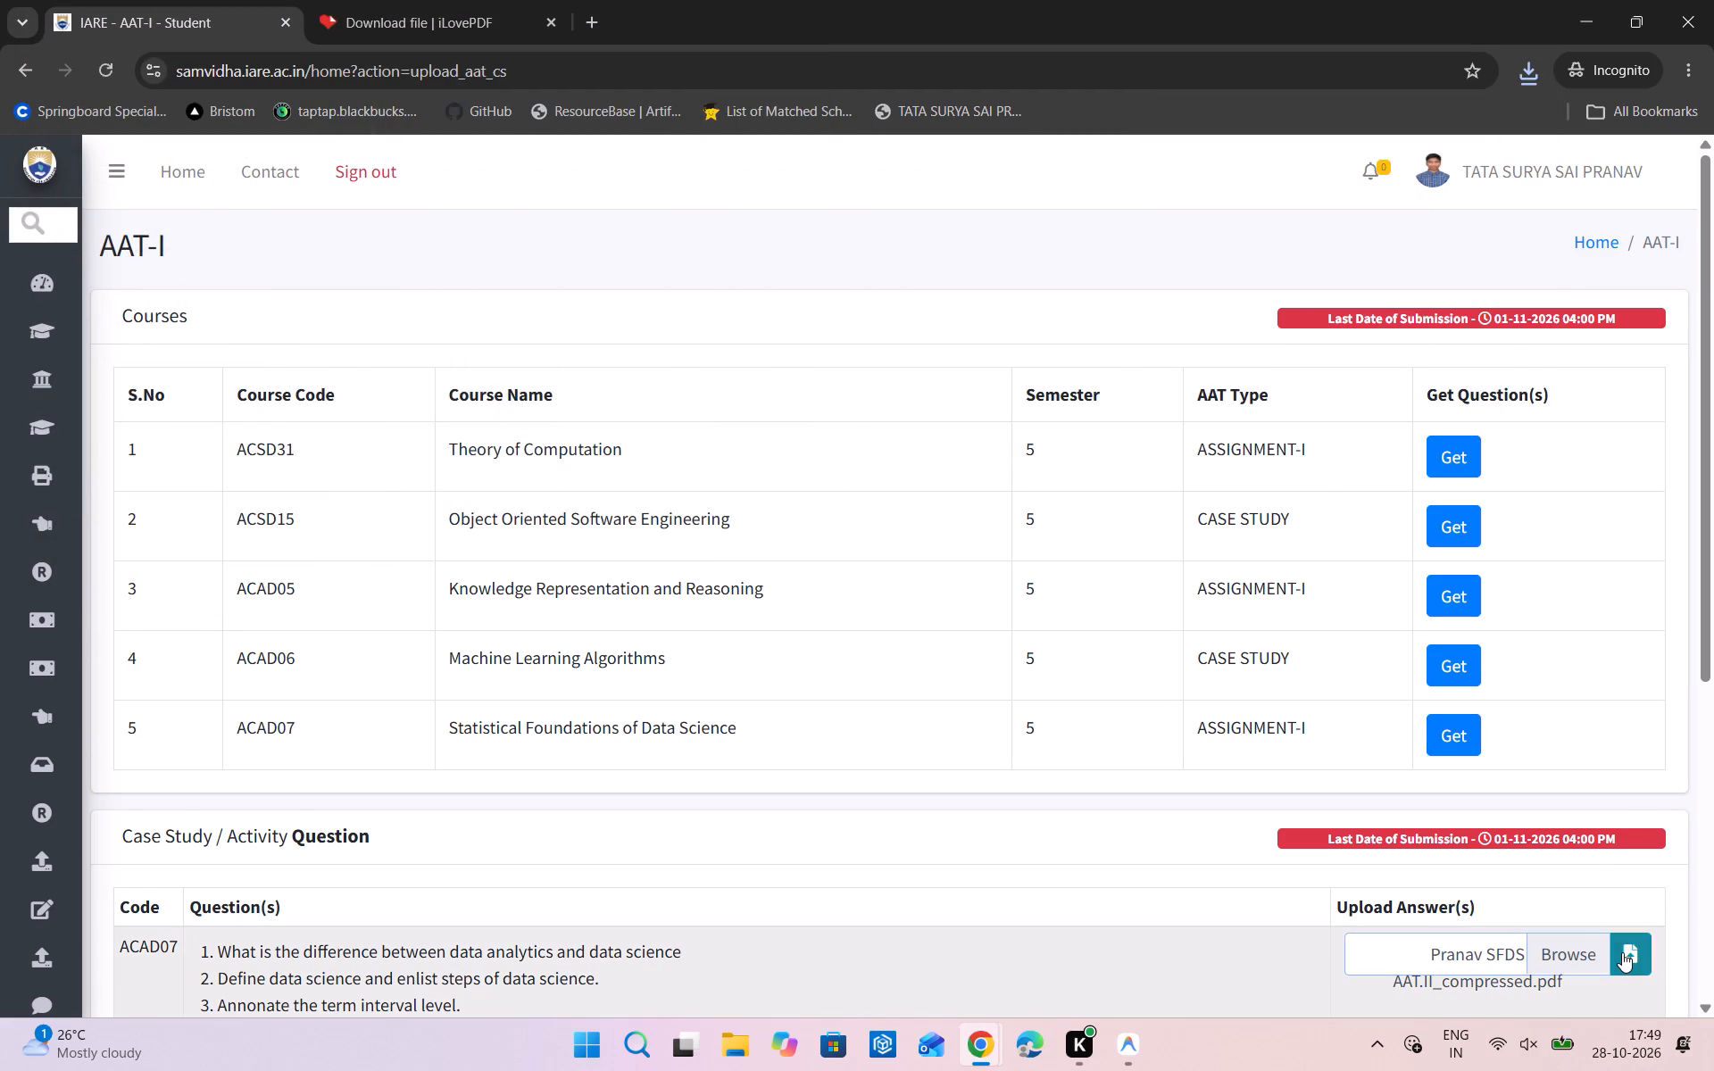
pyautogui.click(1622, 952)
pyautogui.click(873, 709)
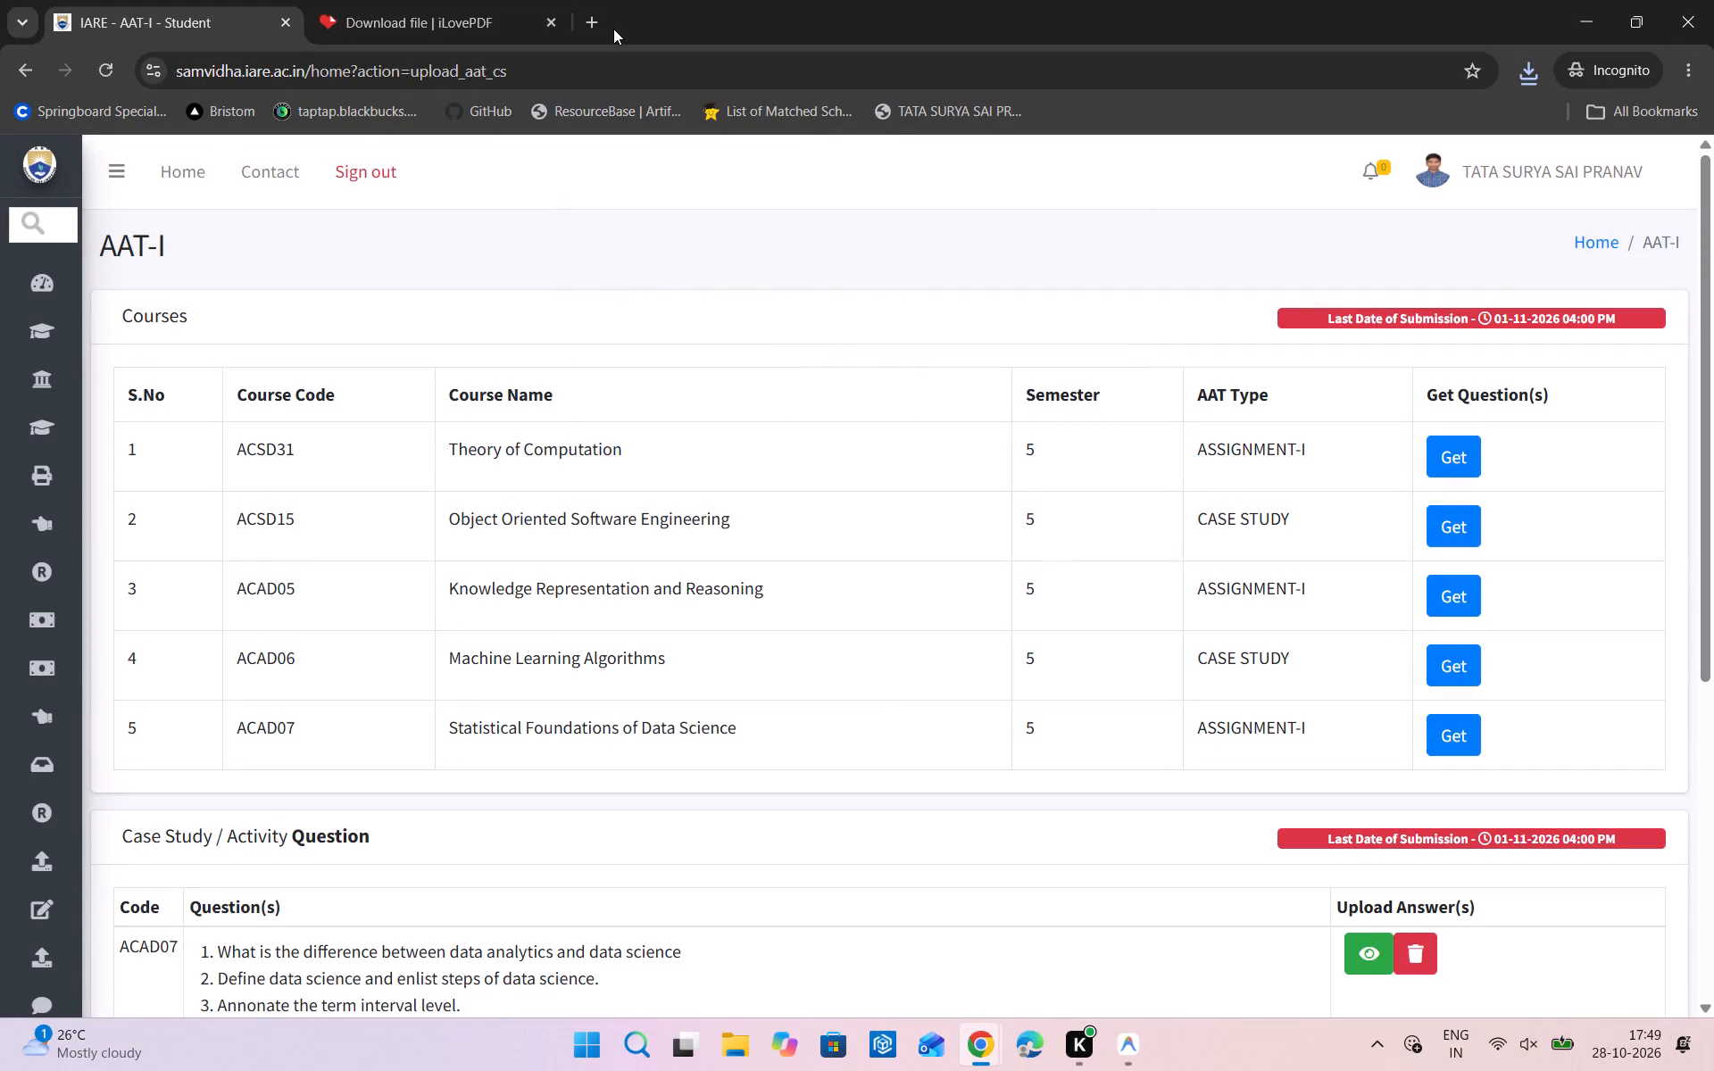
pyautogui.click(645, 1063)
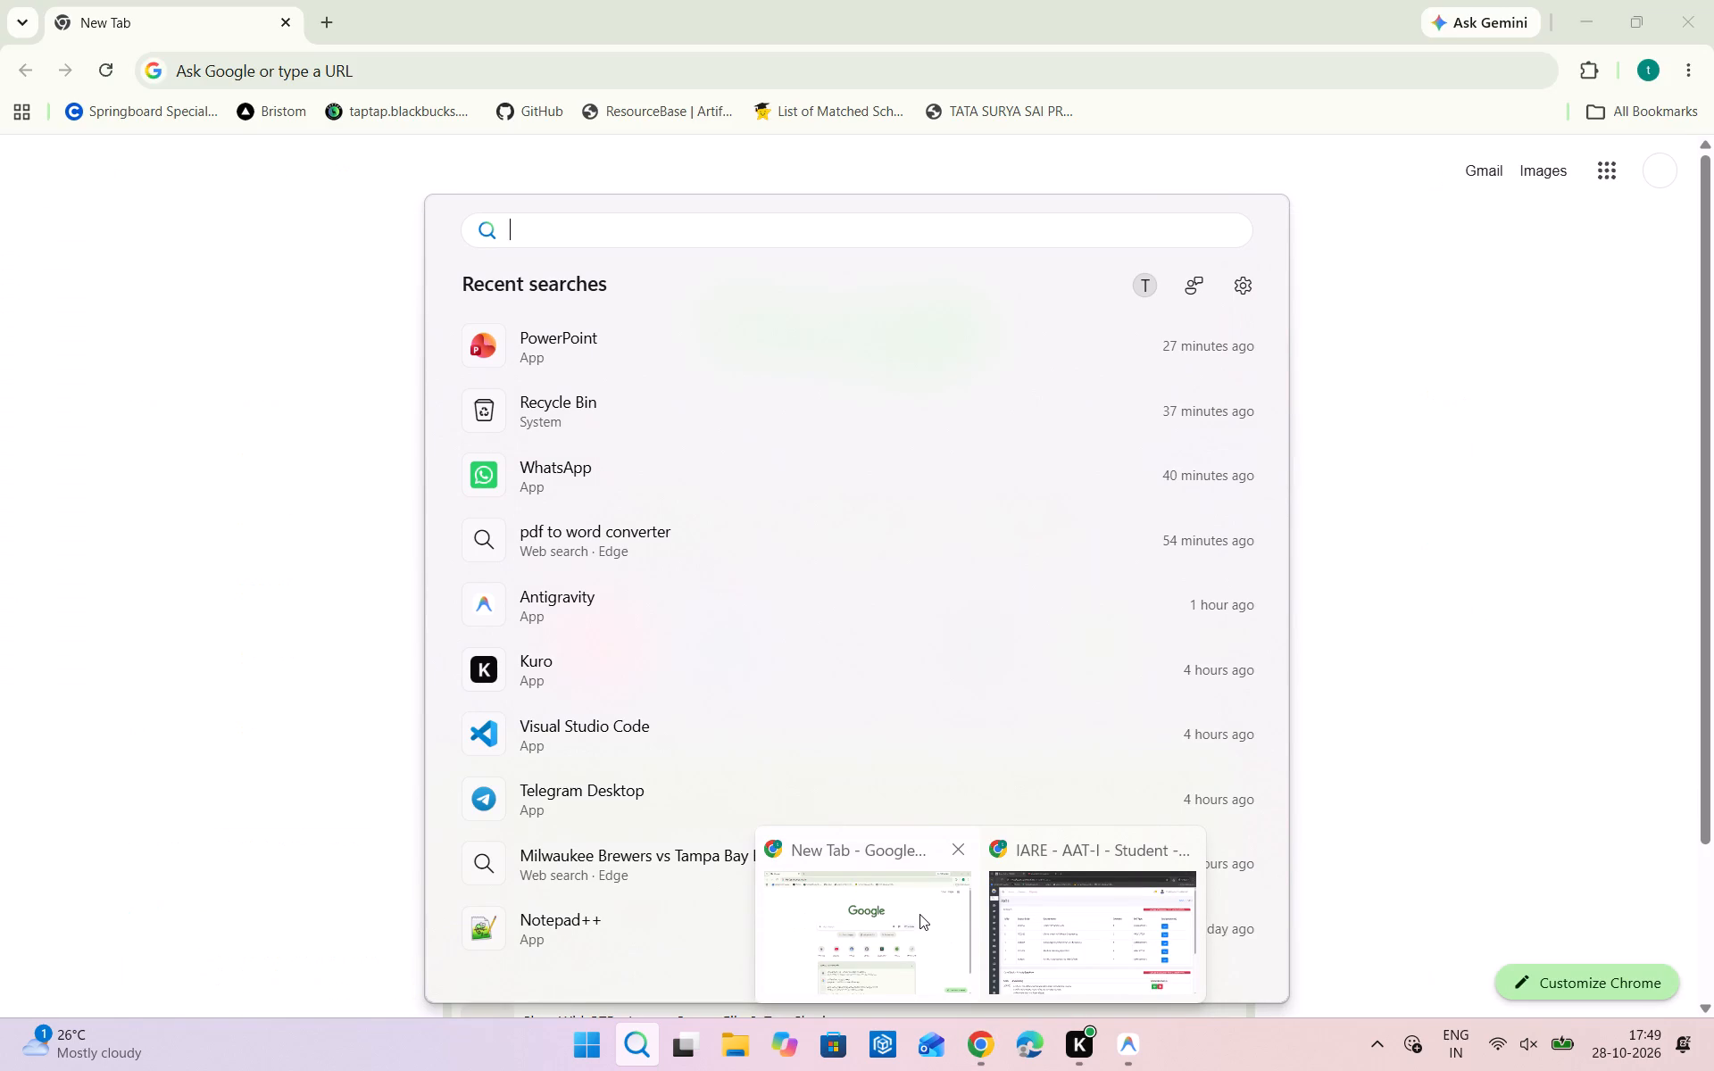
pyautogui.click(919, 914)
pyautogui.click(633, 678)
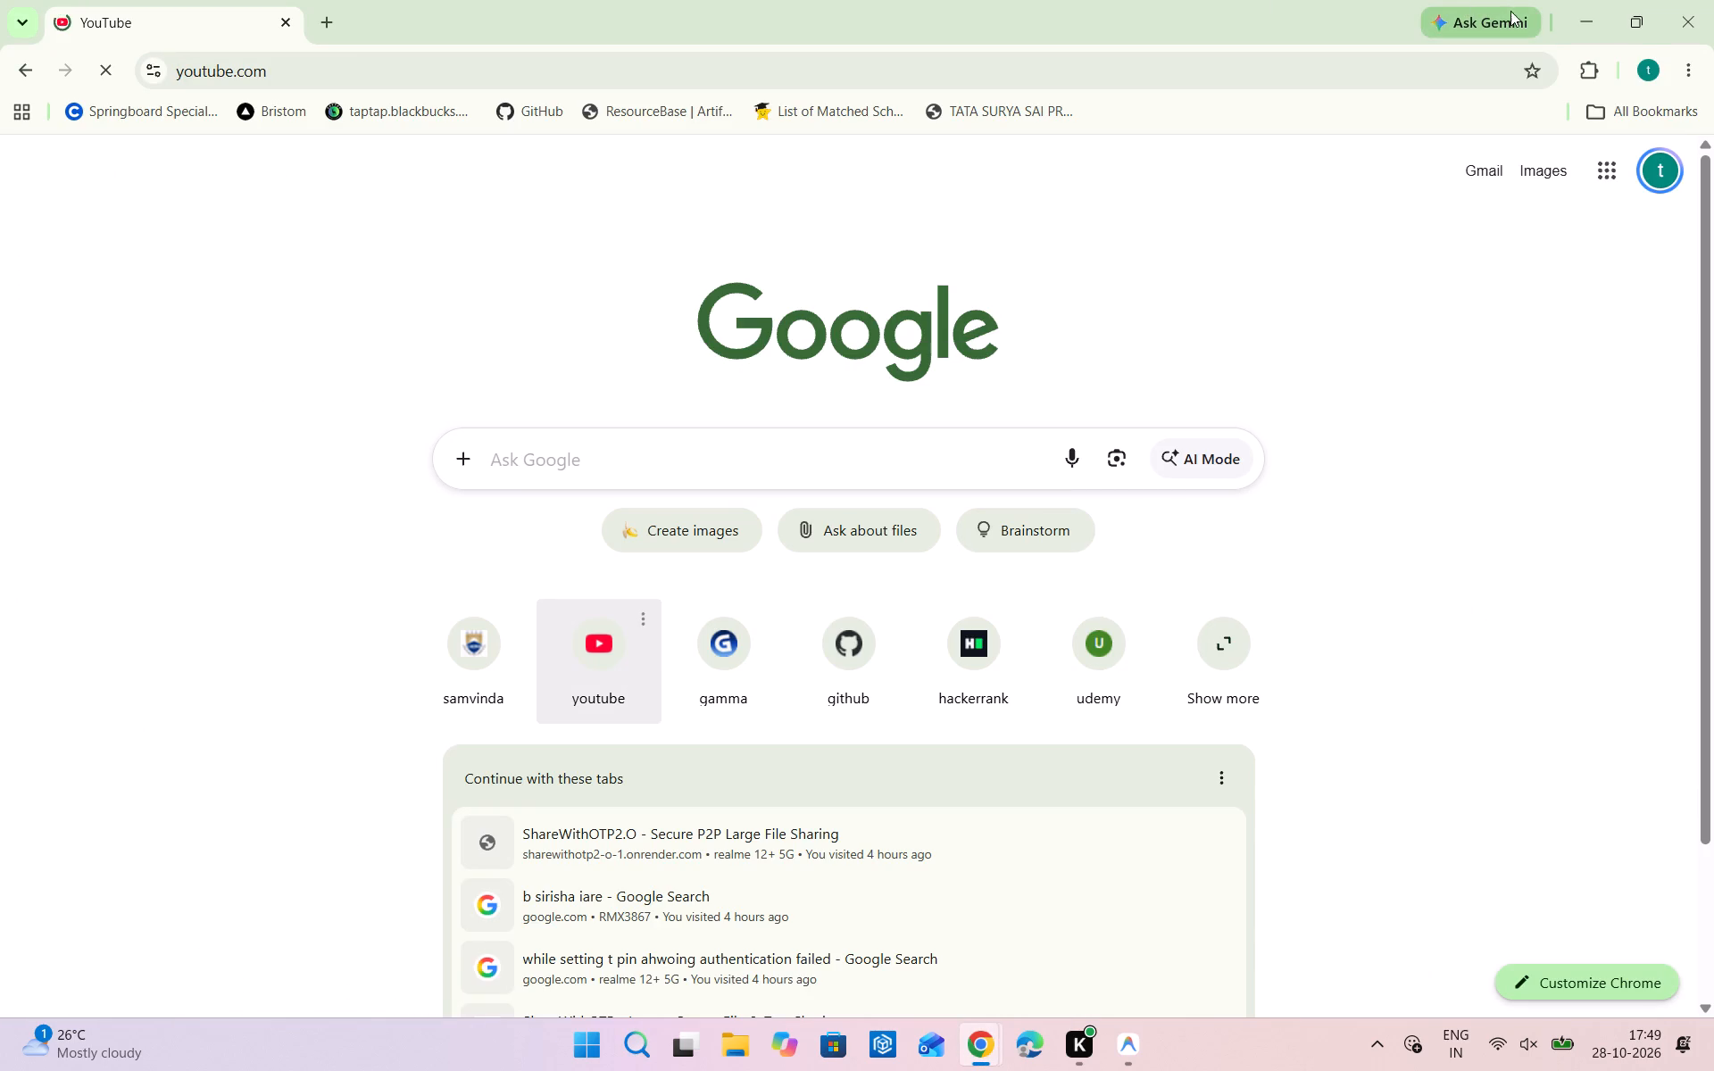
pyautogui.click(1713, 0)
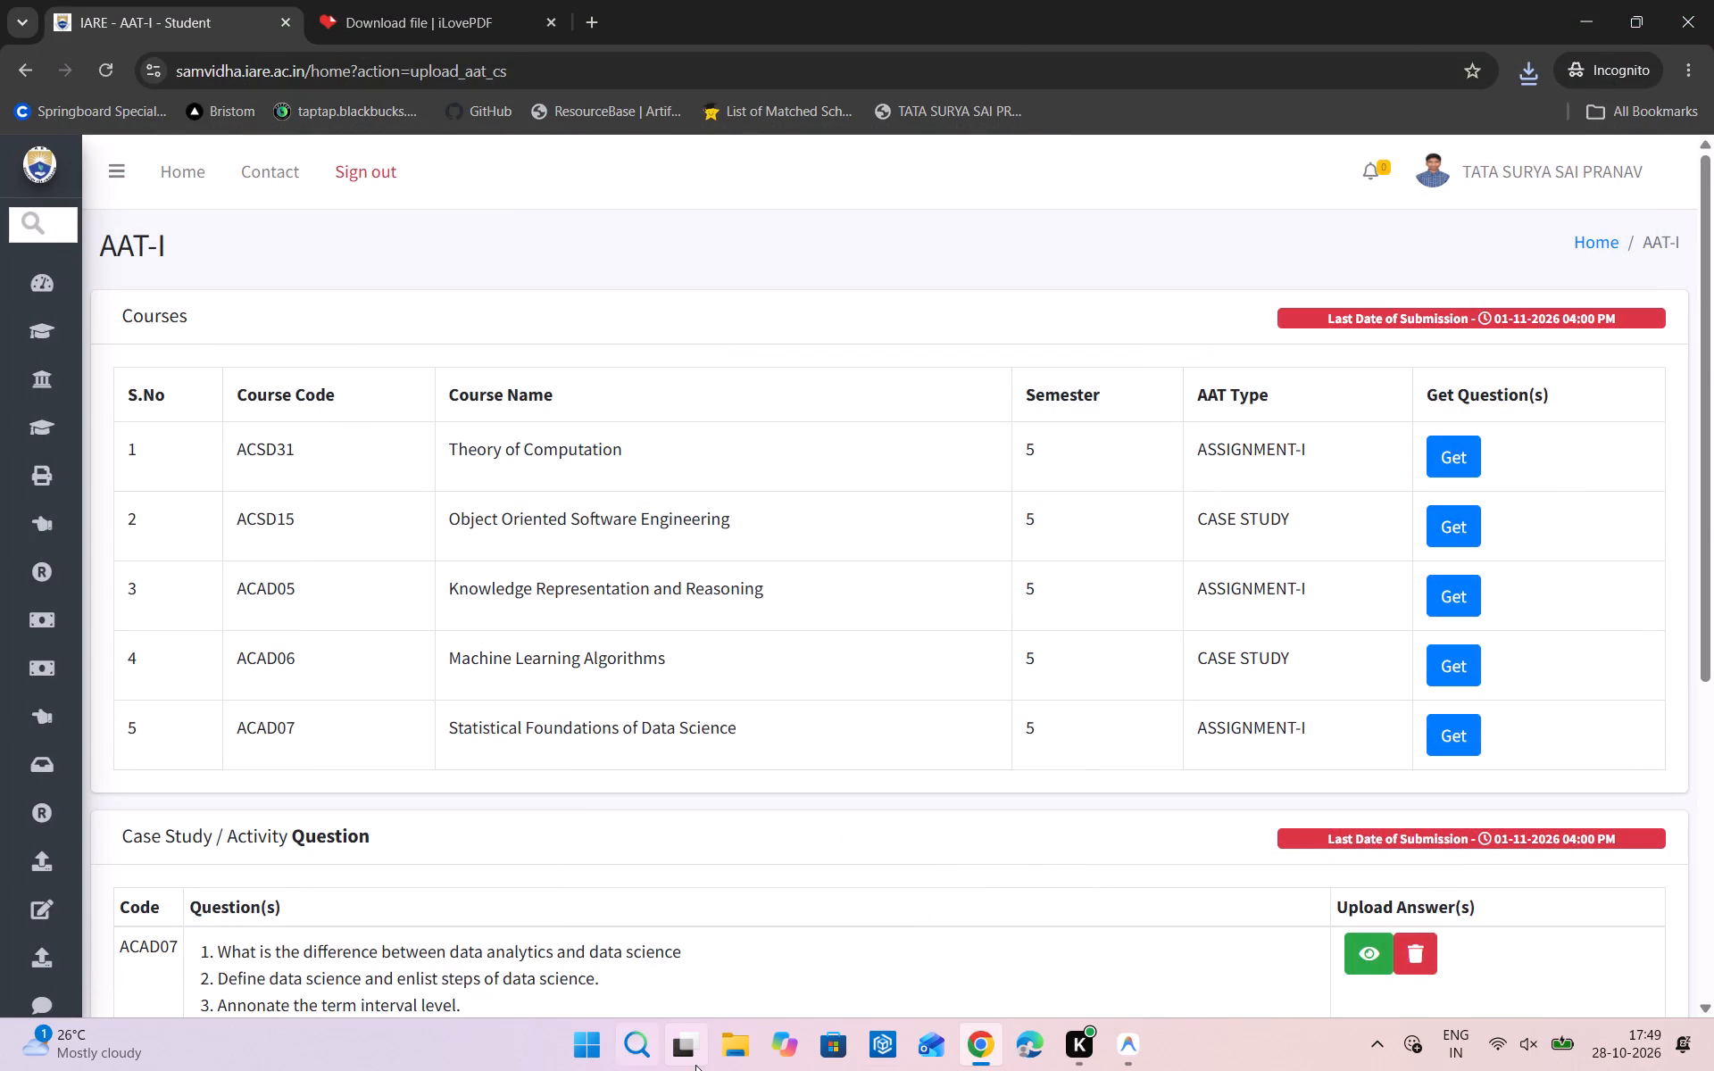
# Open a separate Google Chrome window with the college account profile and go to Google Drive.
pyautogui.click(616, 1051)
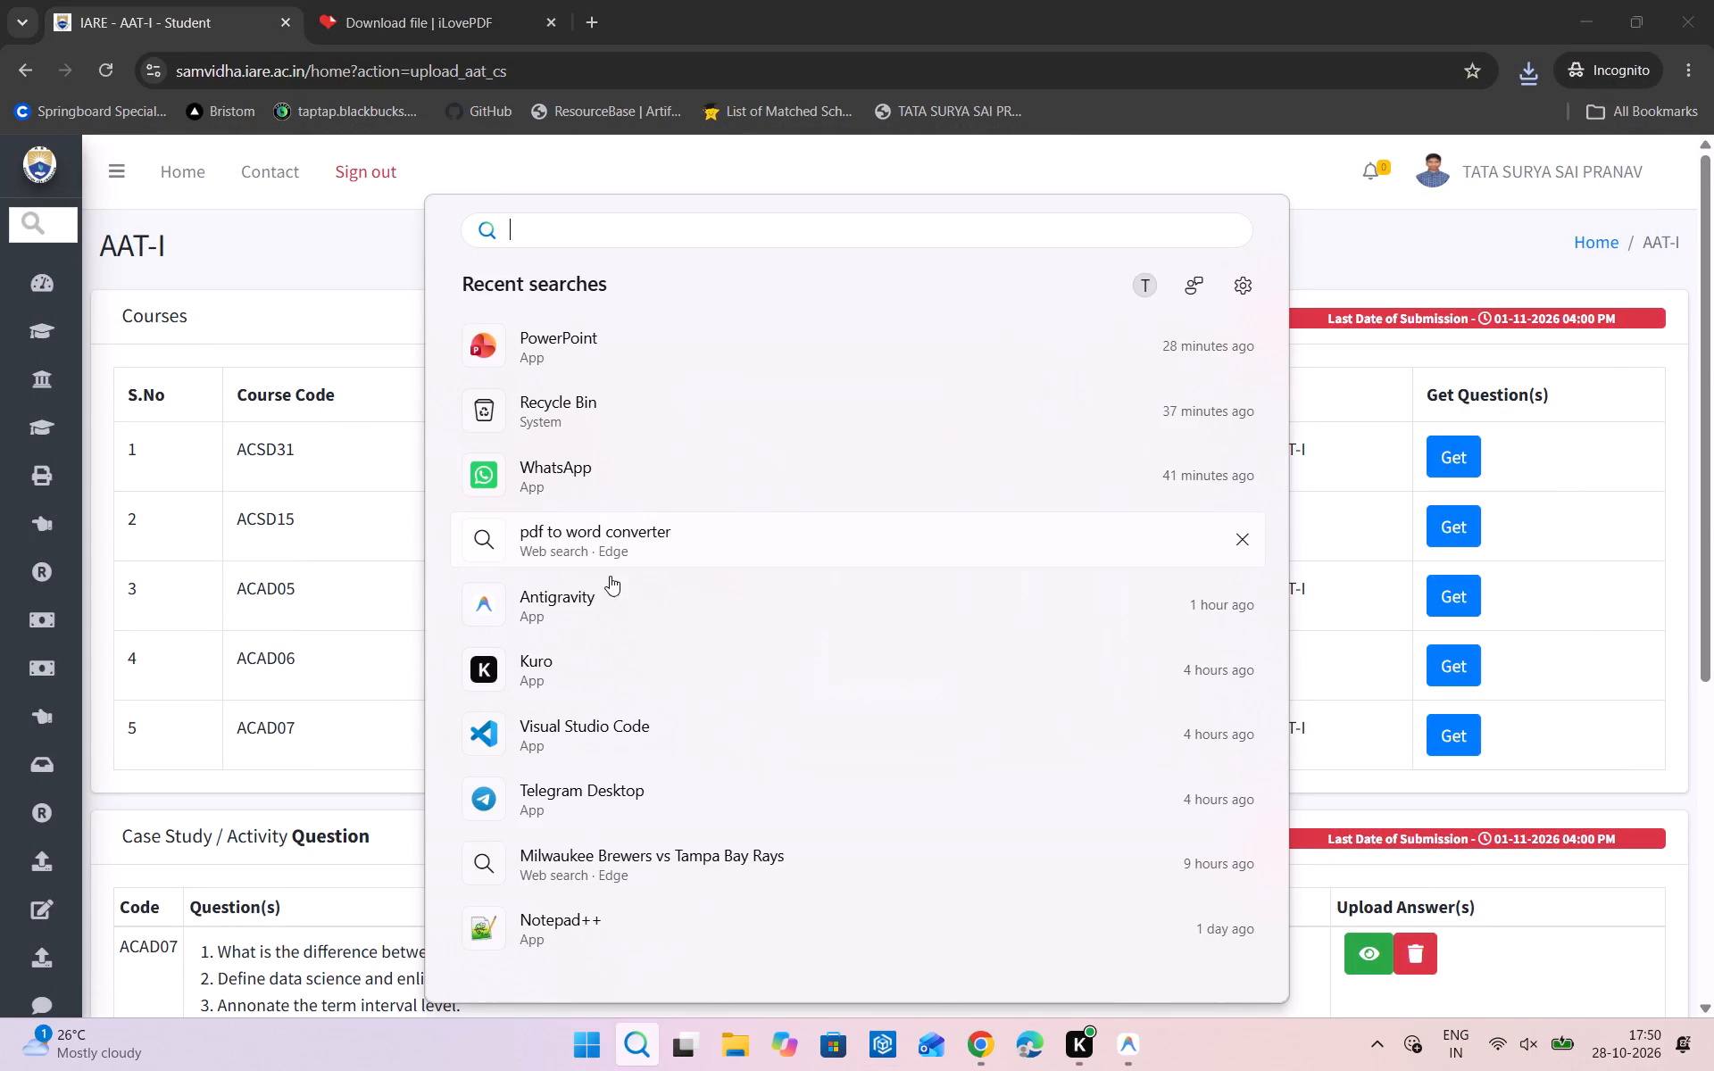
pyautogui.press('g')
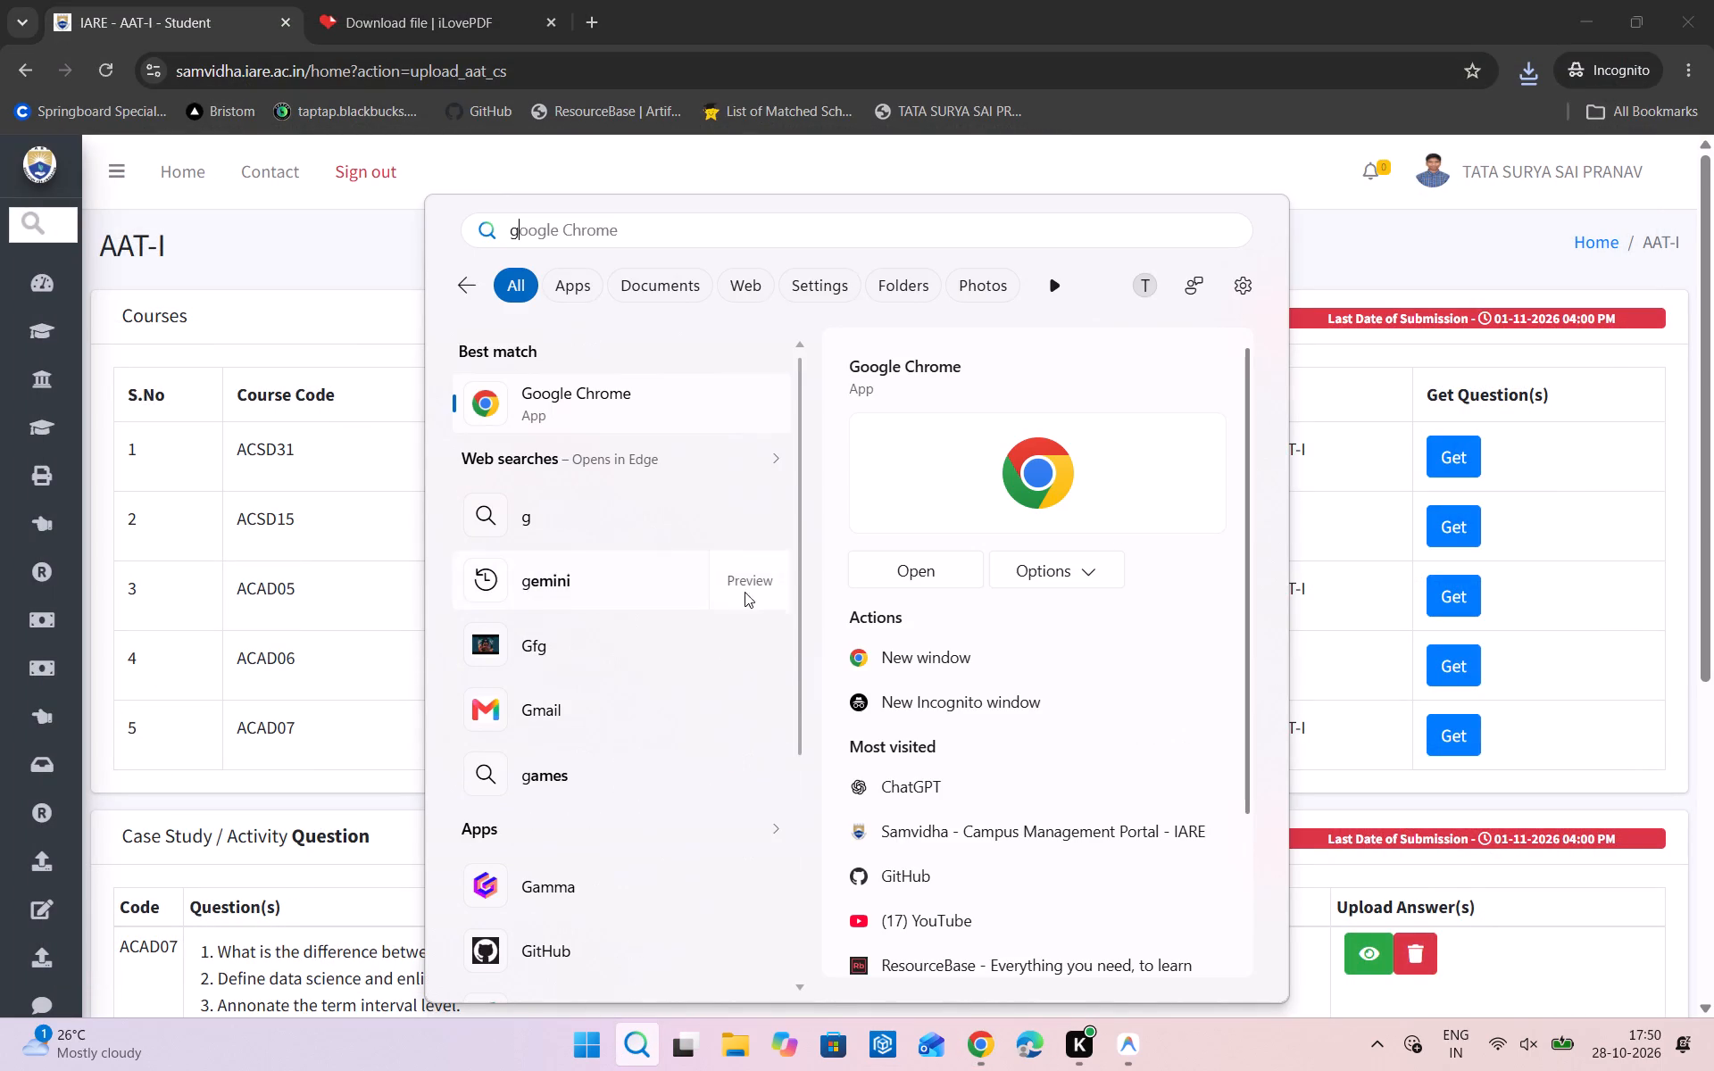
pyautogui.click(934, 556)
pyautogui.click(611, 494)
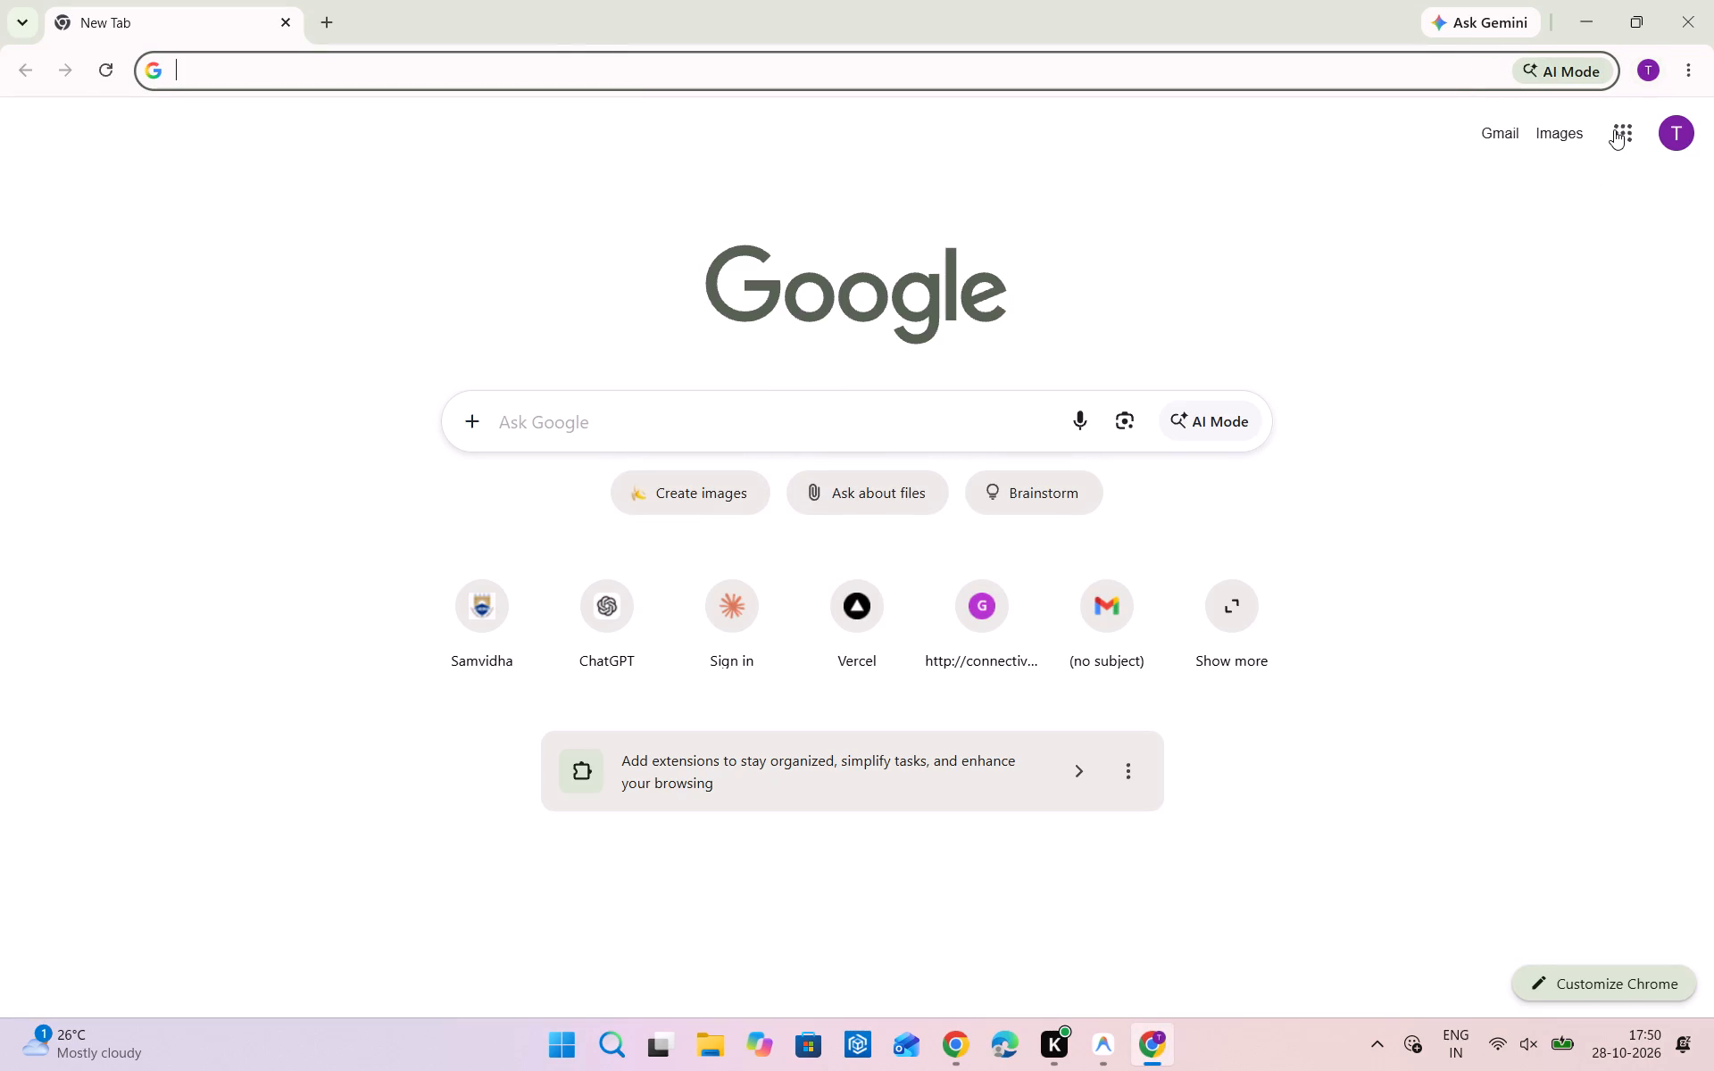
pyautogui.click(1614, 129)
pyautogui.click(1633, 265)
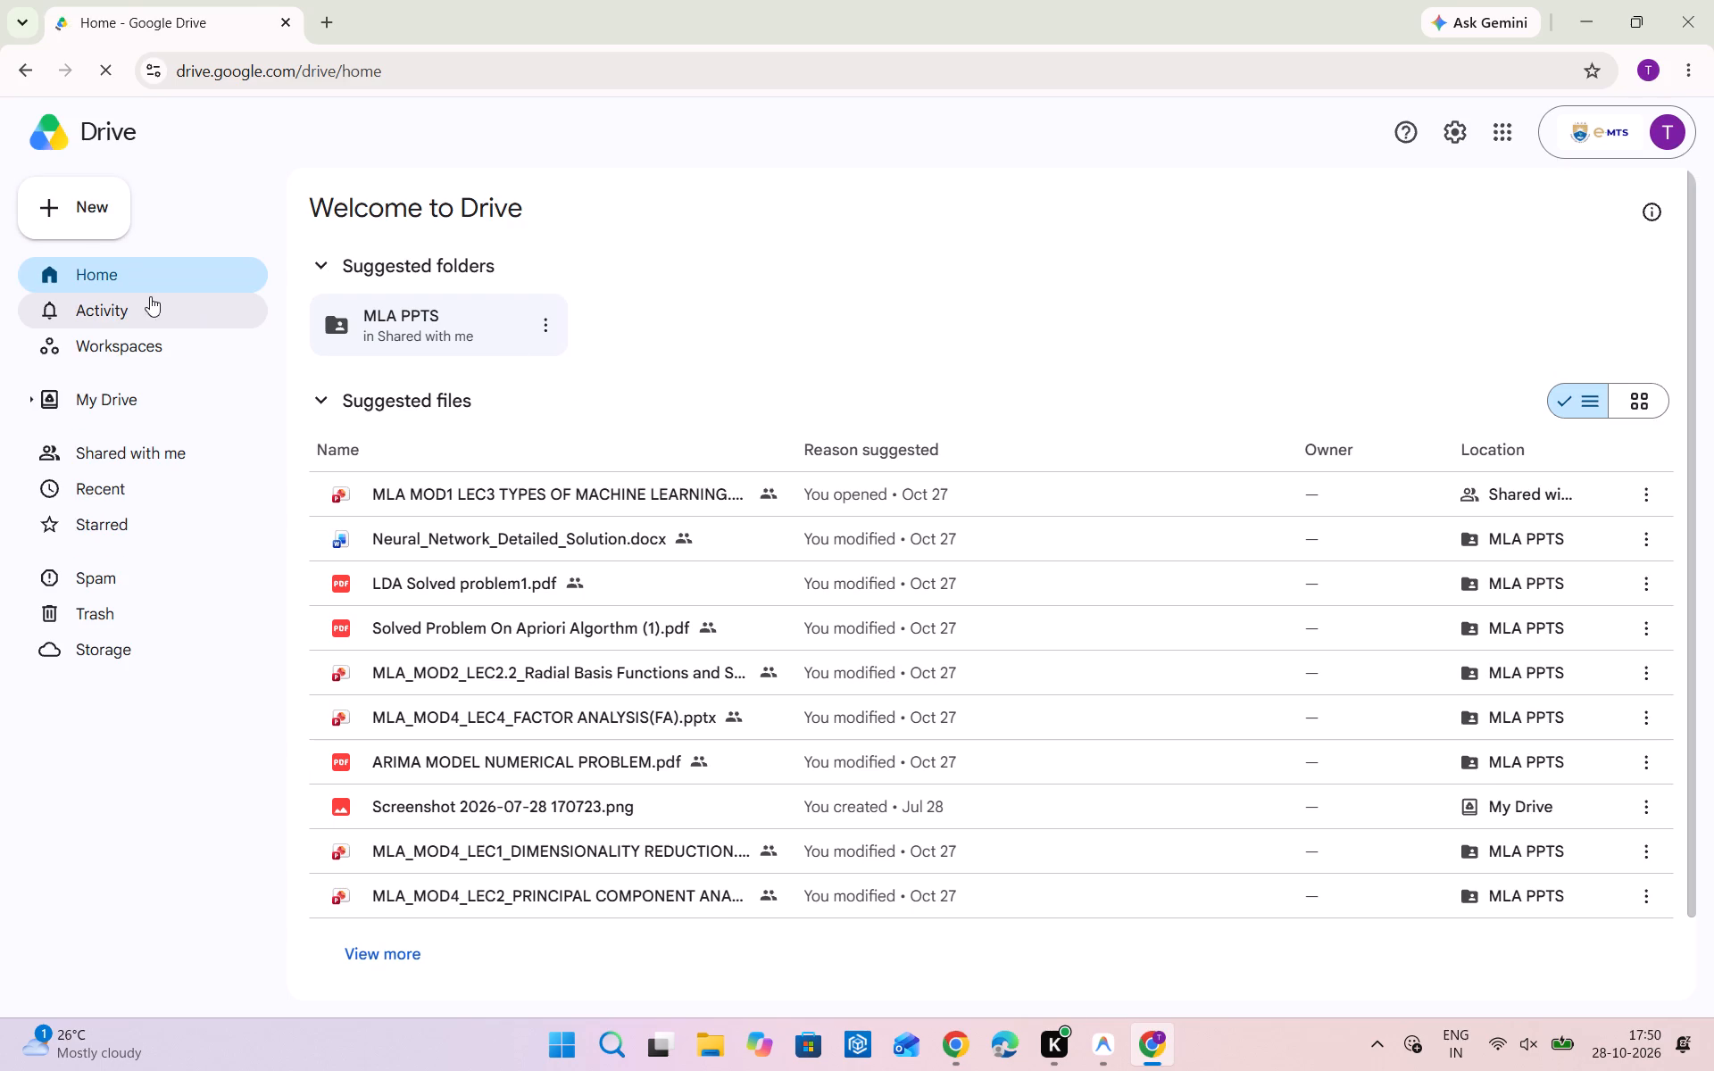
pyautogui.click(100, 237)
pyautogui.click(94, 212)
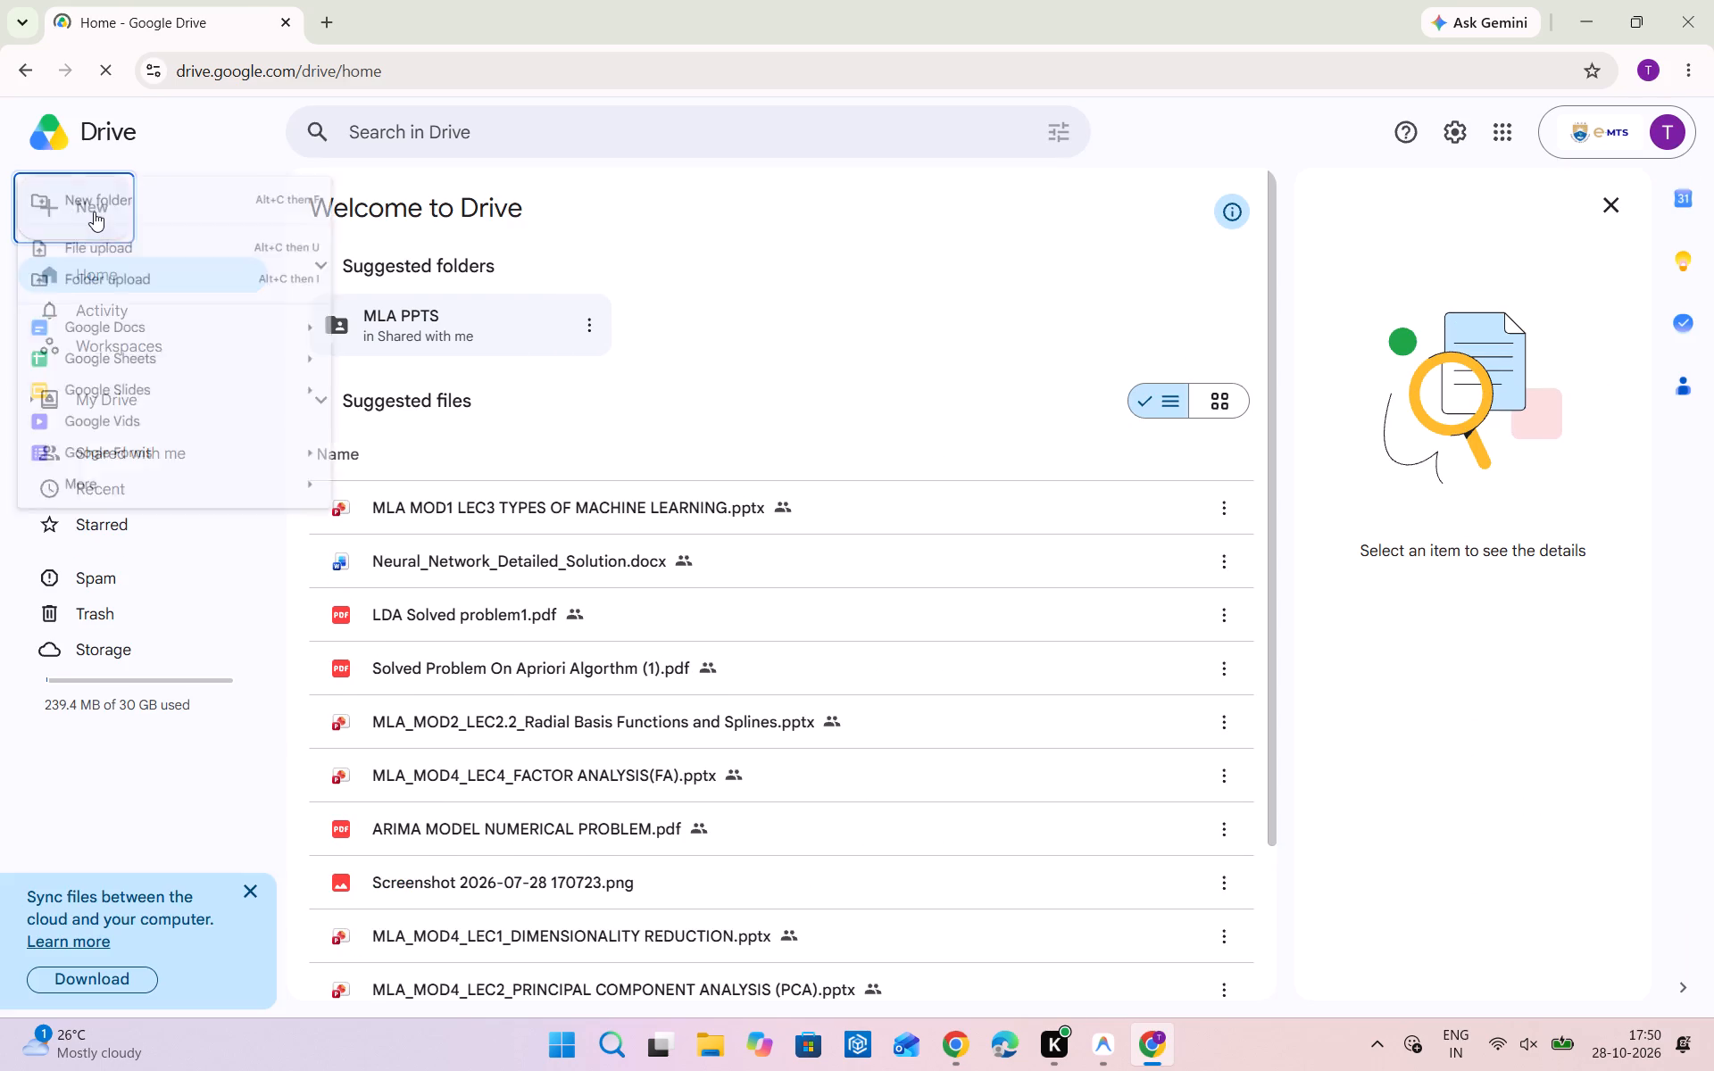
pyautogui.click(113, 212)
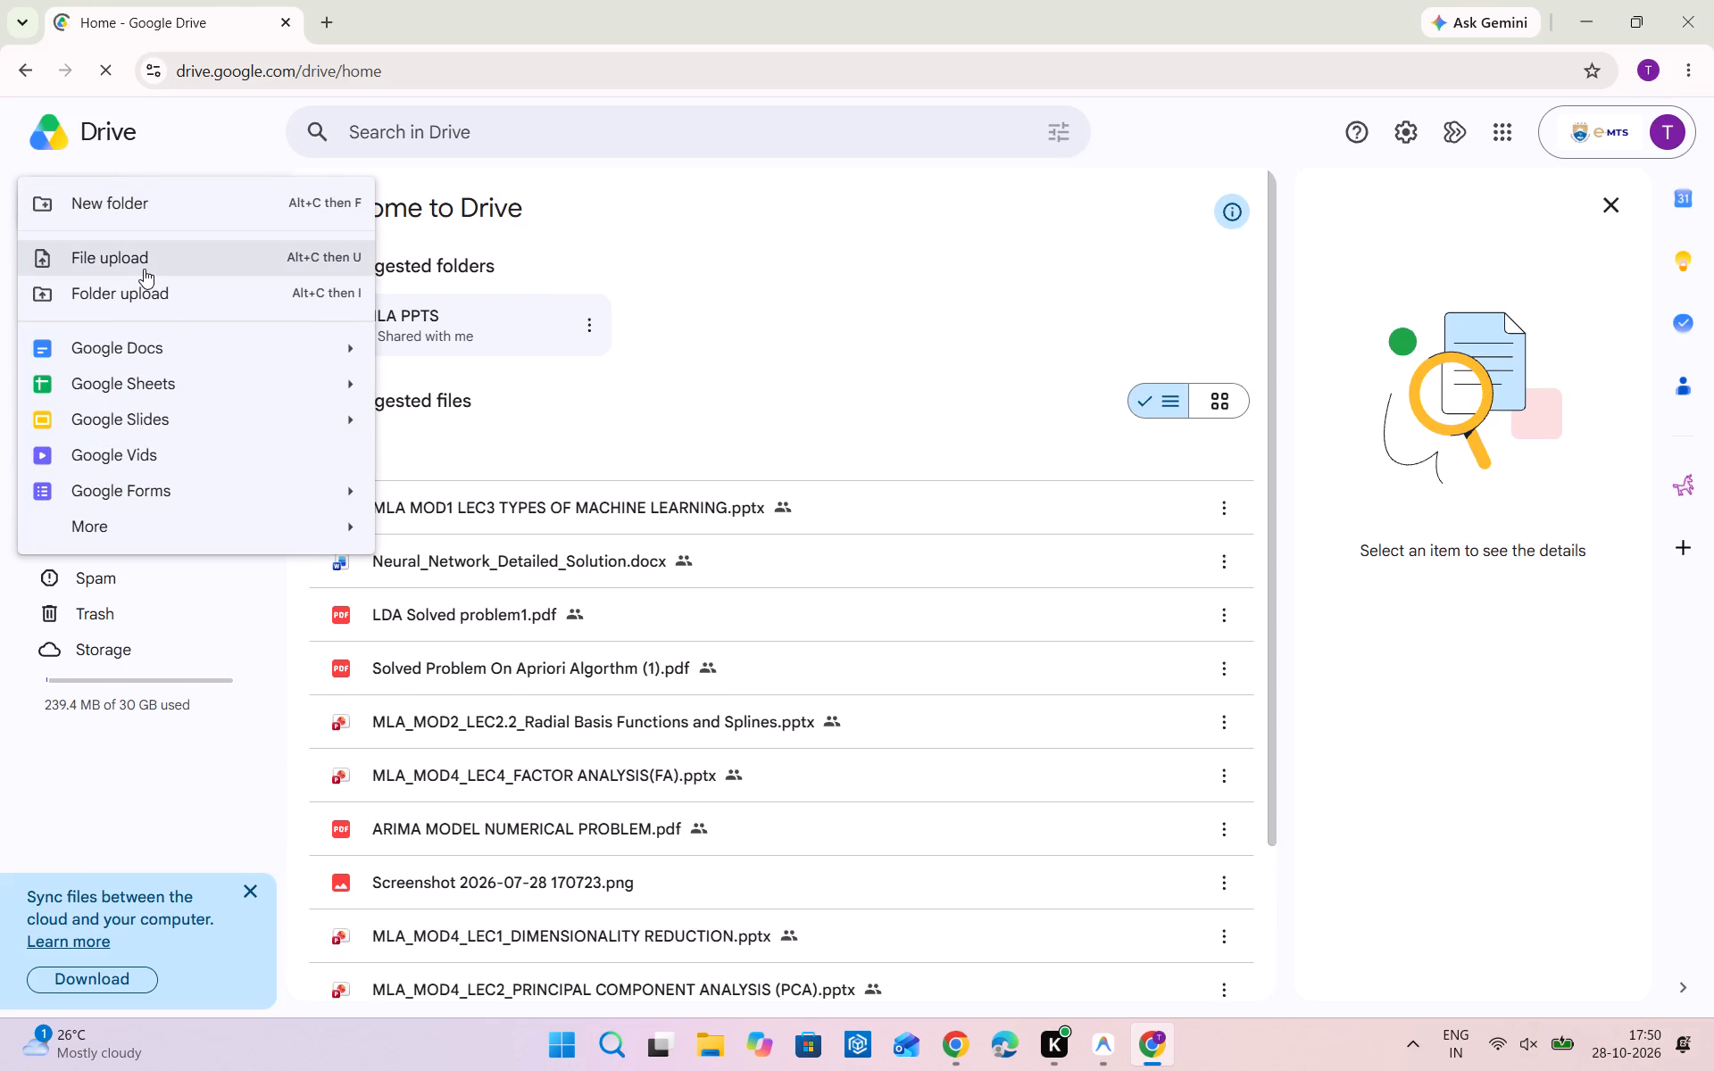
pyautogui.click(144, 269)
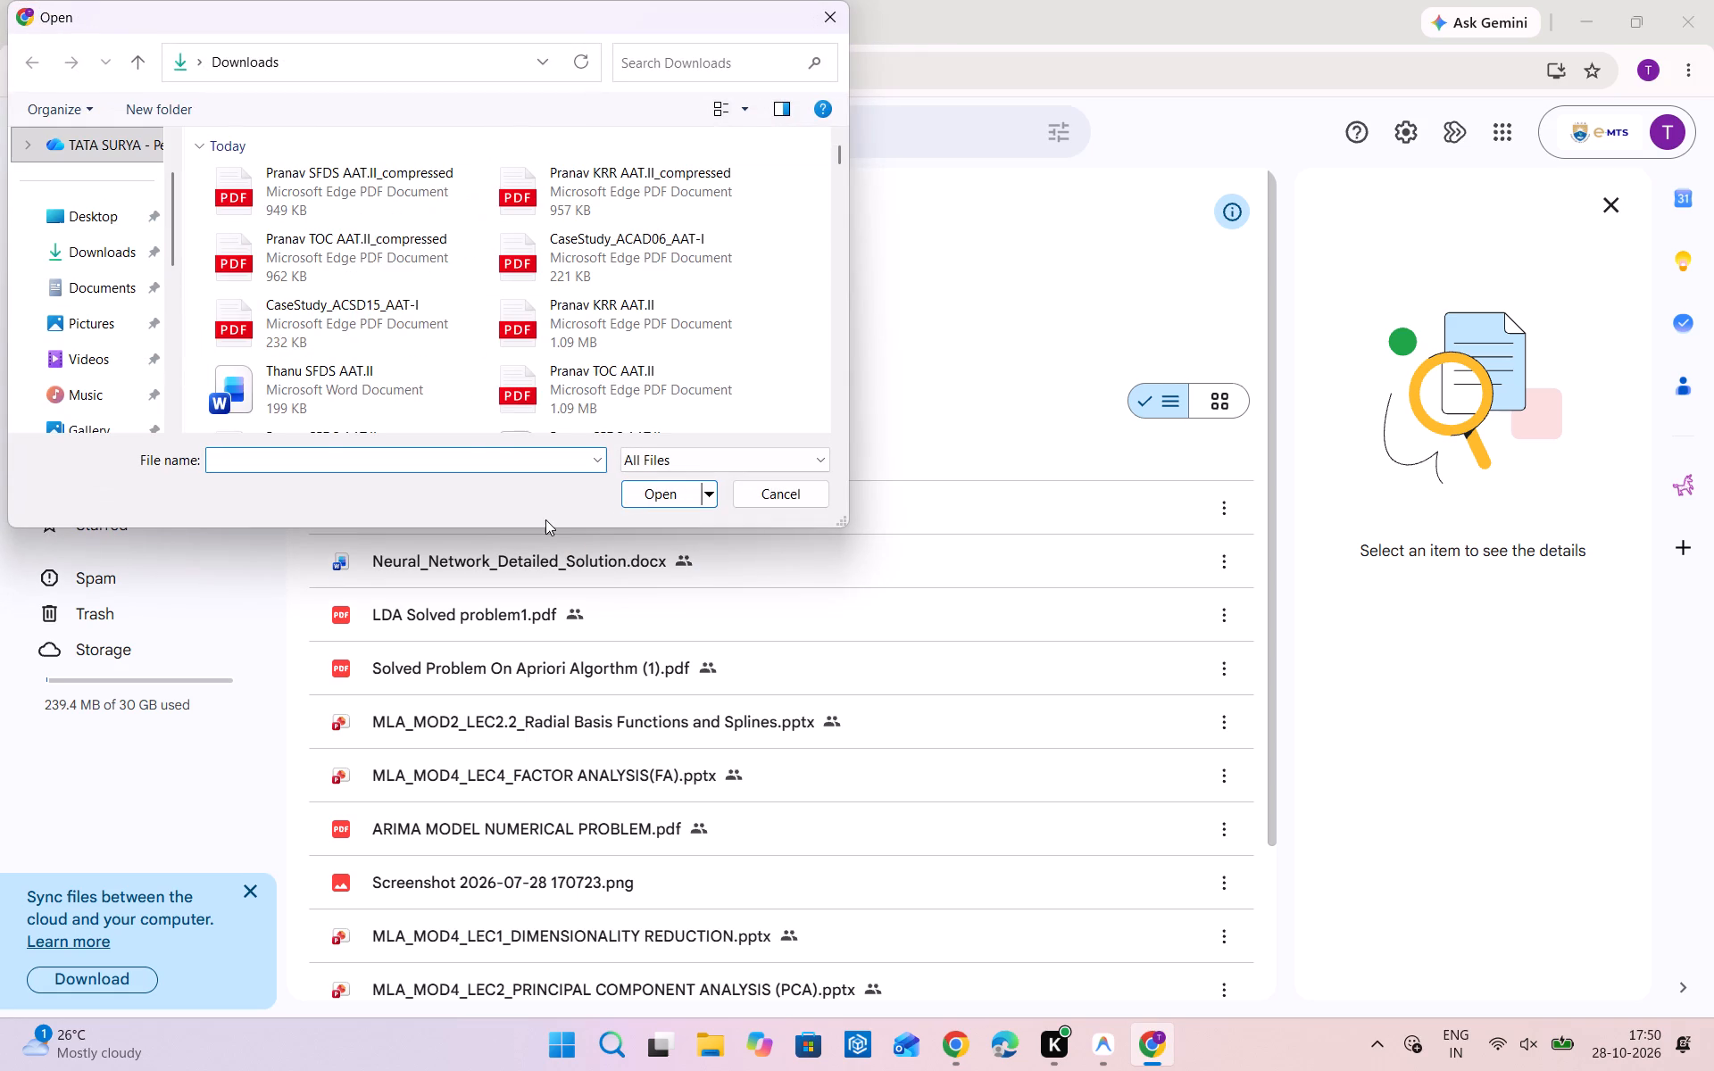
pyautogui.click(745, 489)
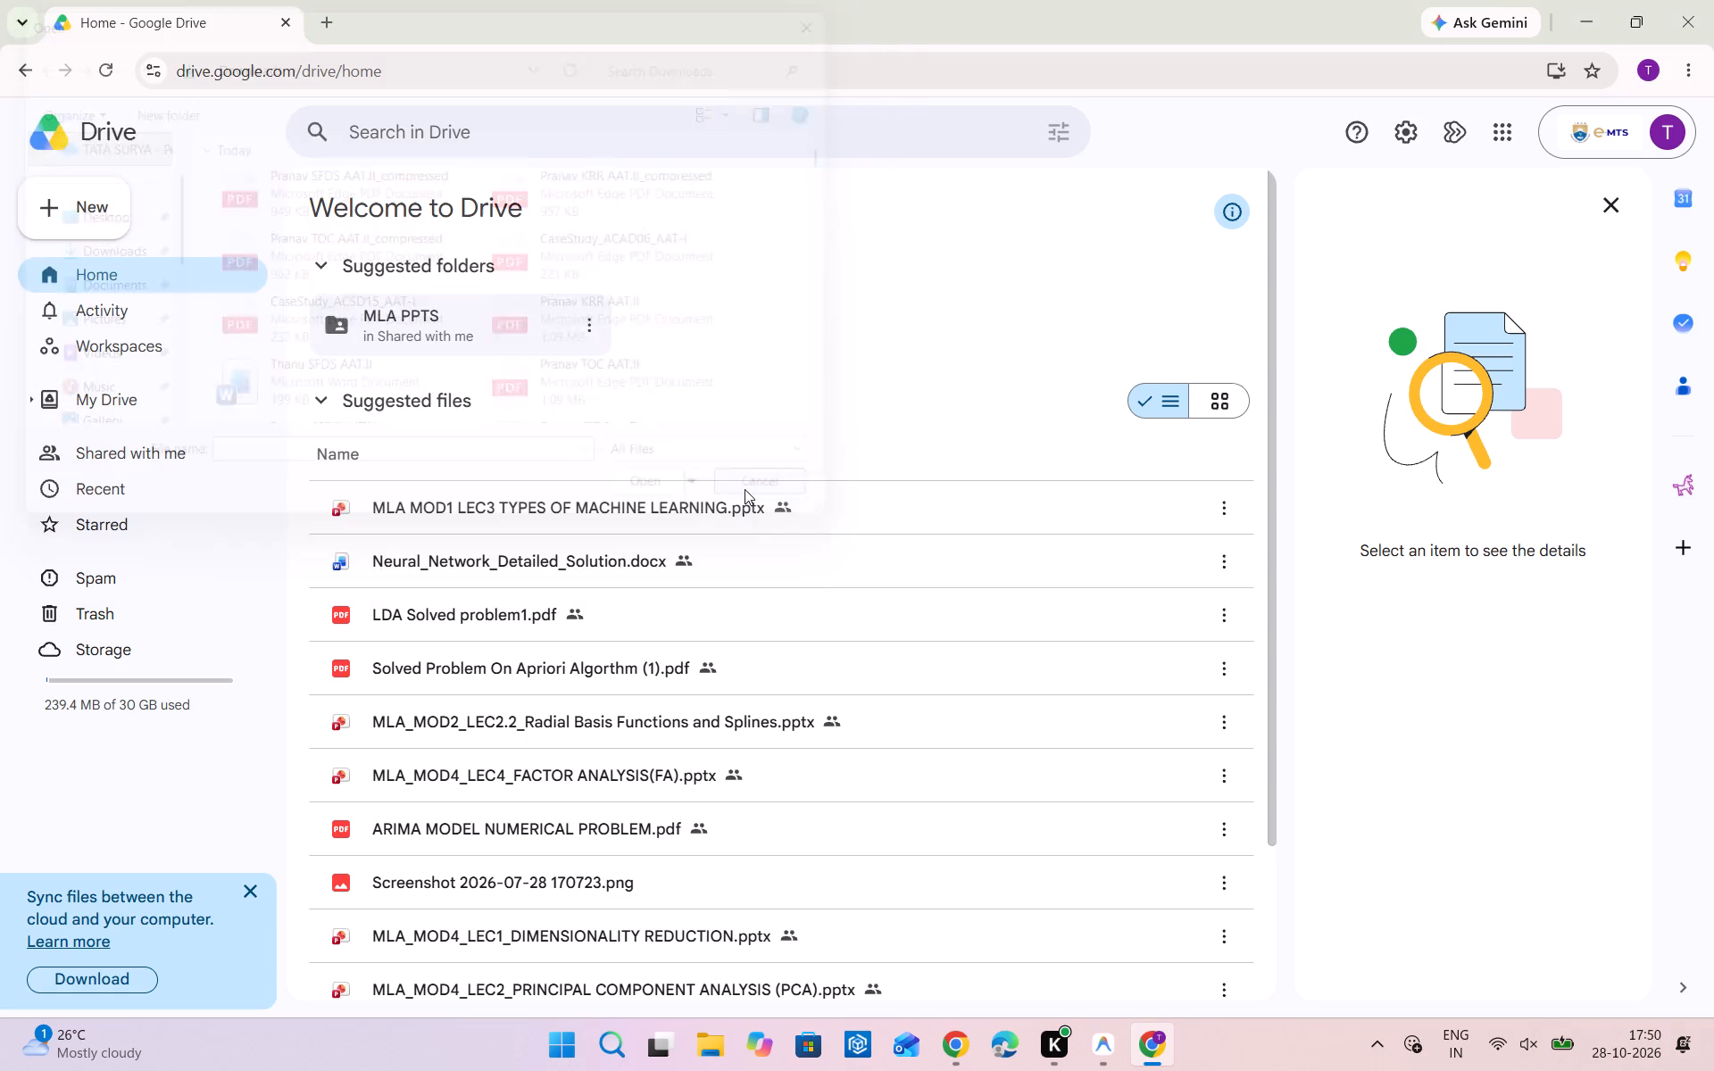
# Create a new folder named aats in My Drive.
pyautogui.click(94, 199)
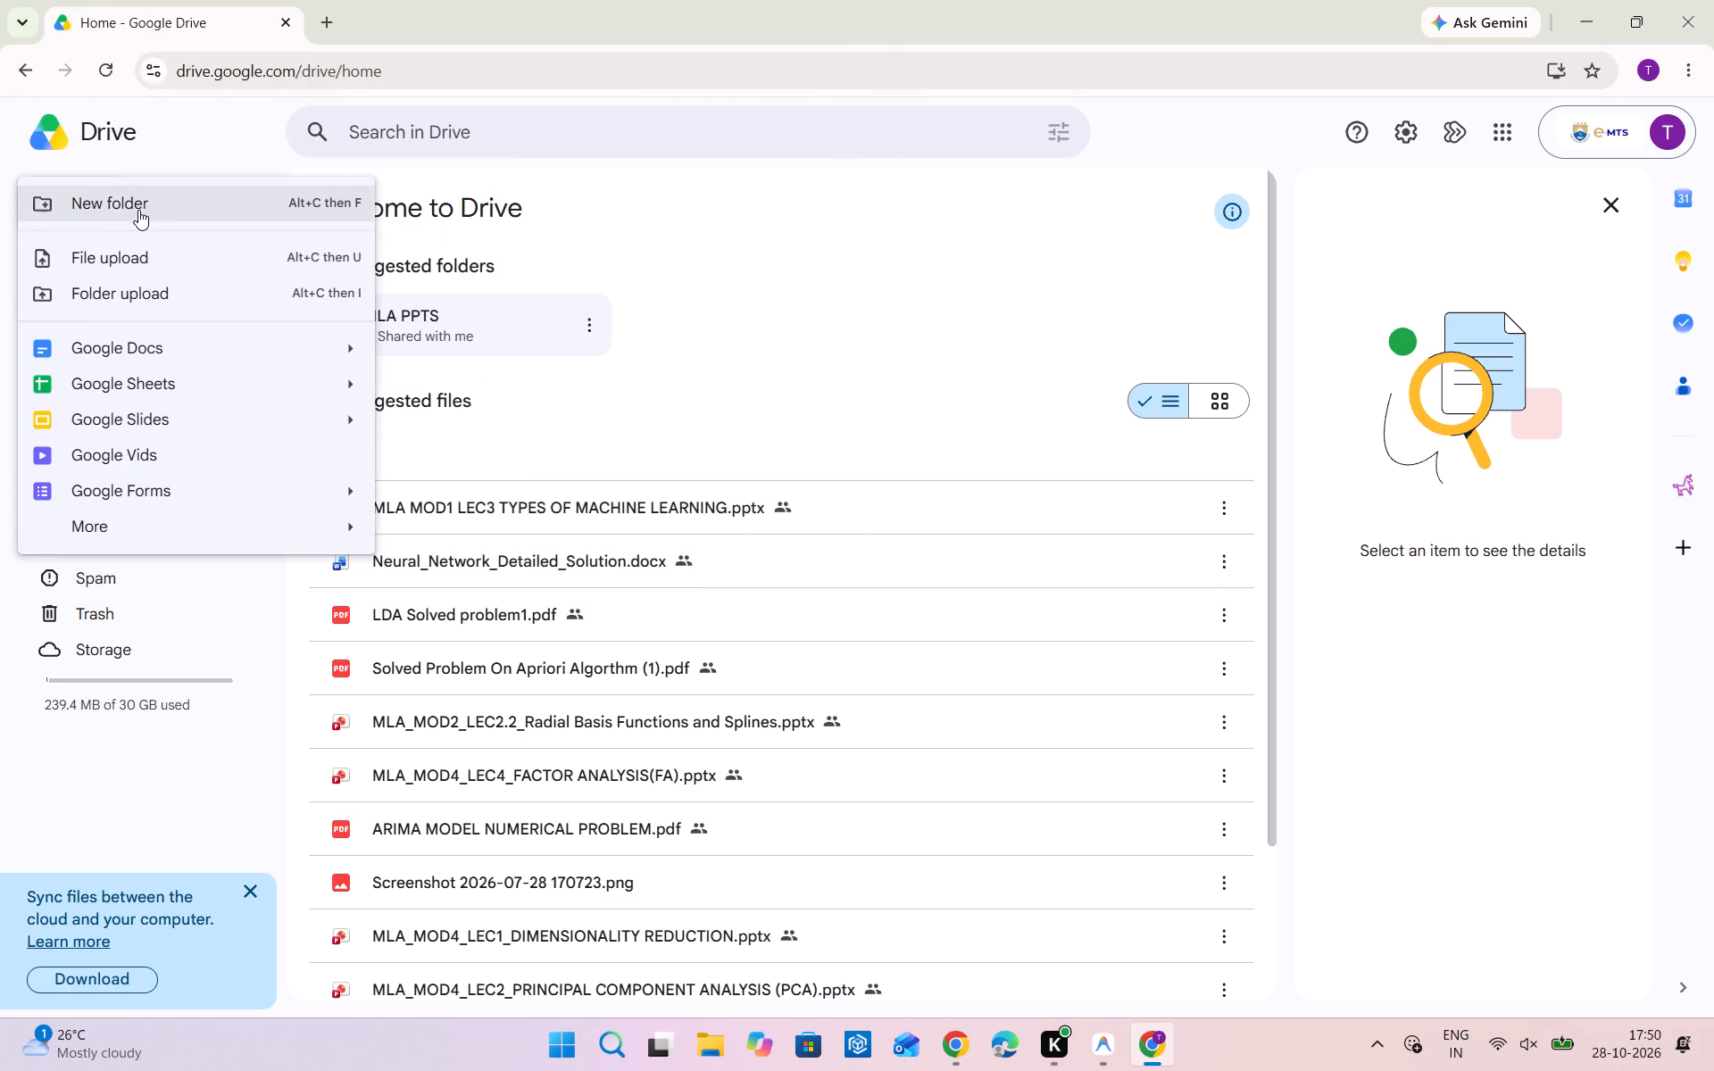
pyautogui.click(138, 210)
pyautogui.write('aats')
pyautogui.press('Return')
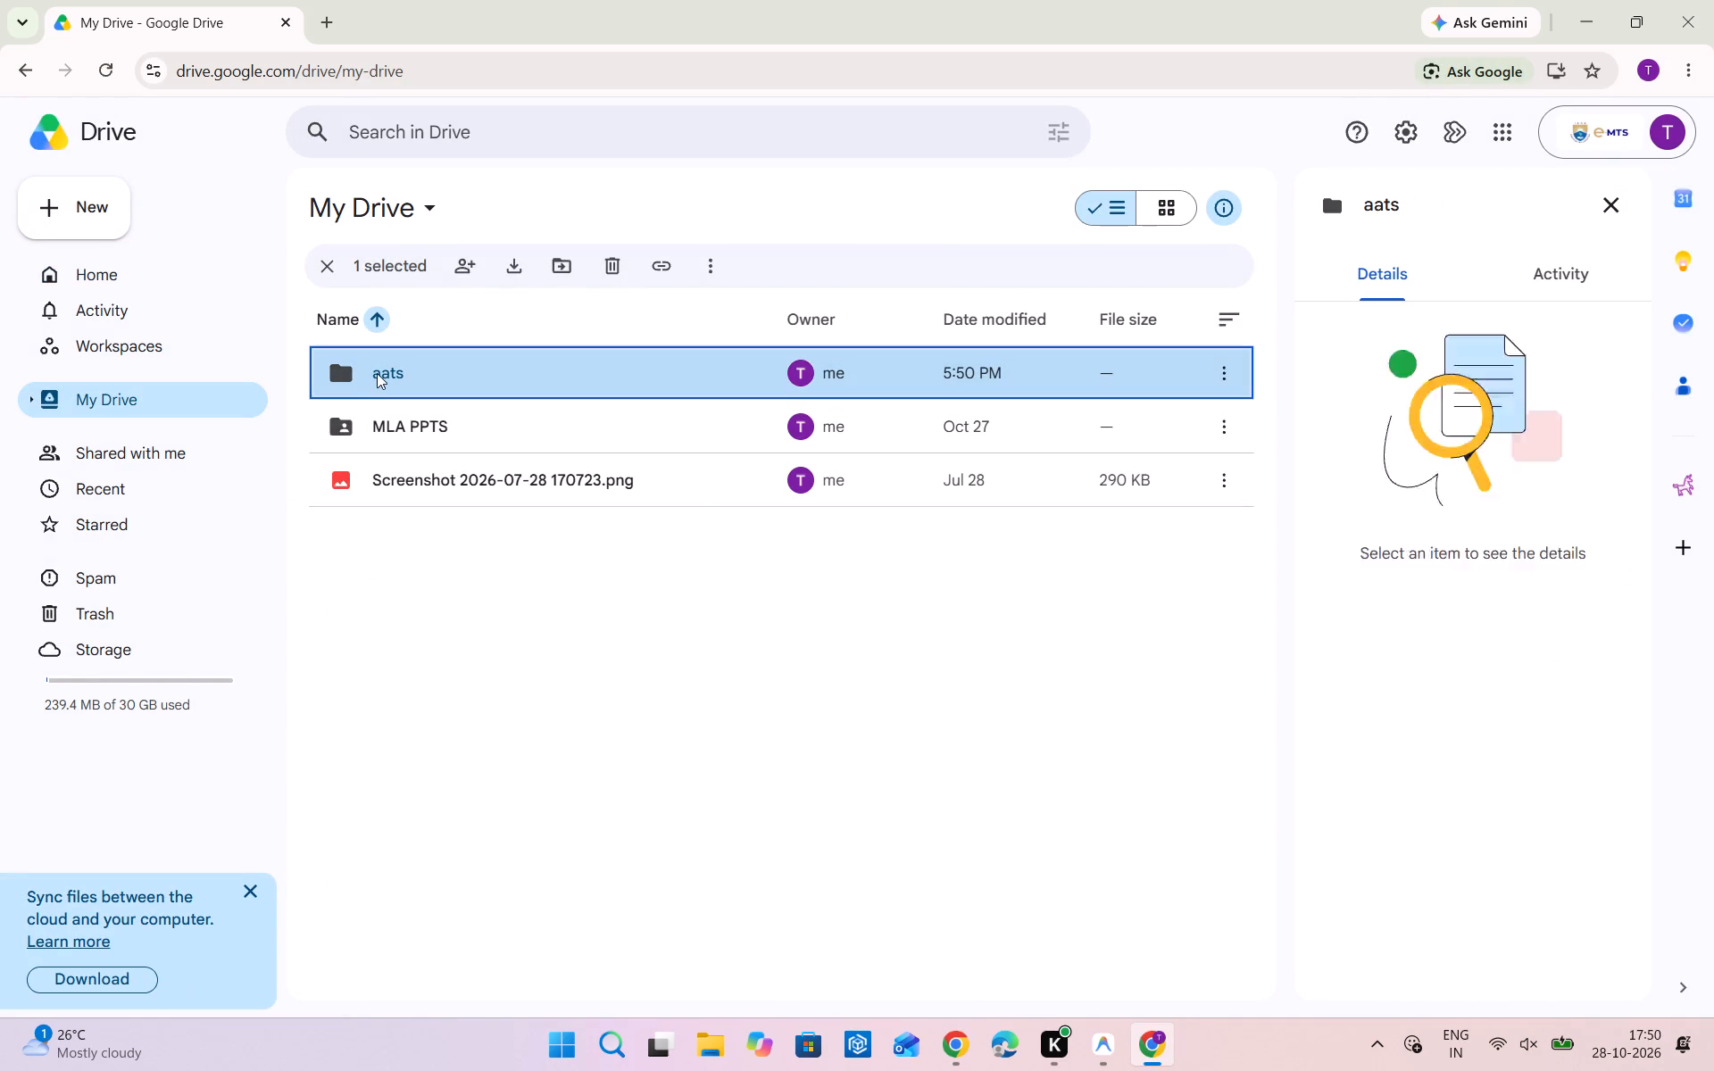
# Upload the Multi-Objective Feature Selection With Missing Data in Classification video from Downloads into the aats folder.
pyautogui.doubleClick(377, 373)
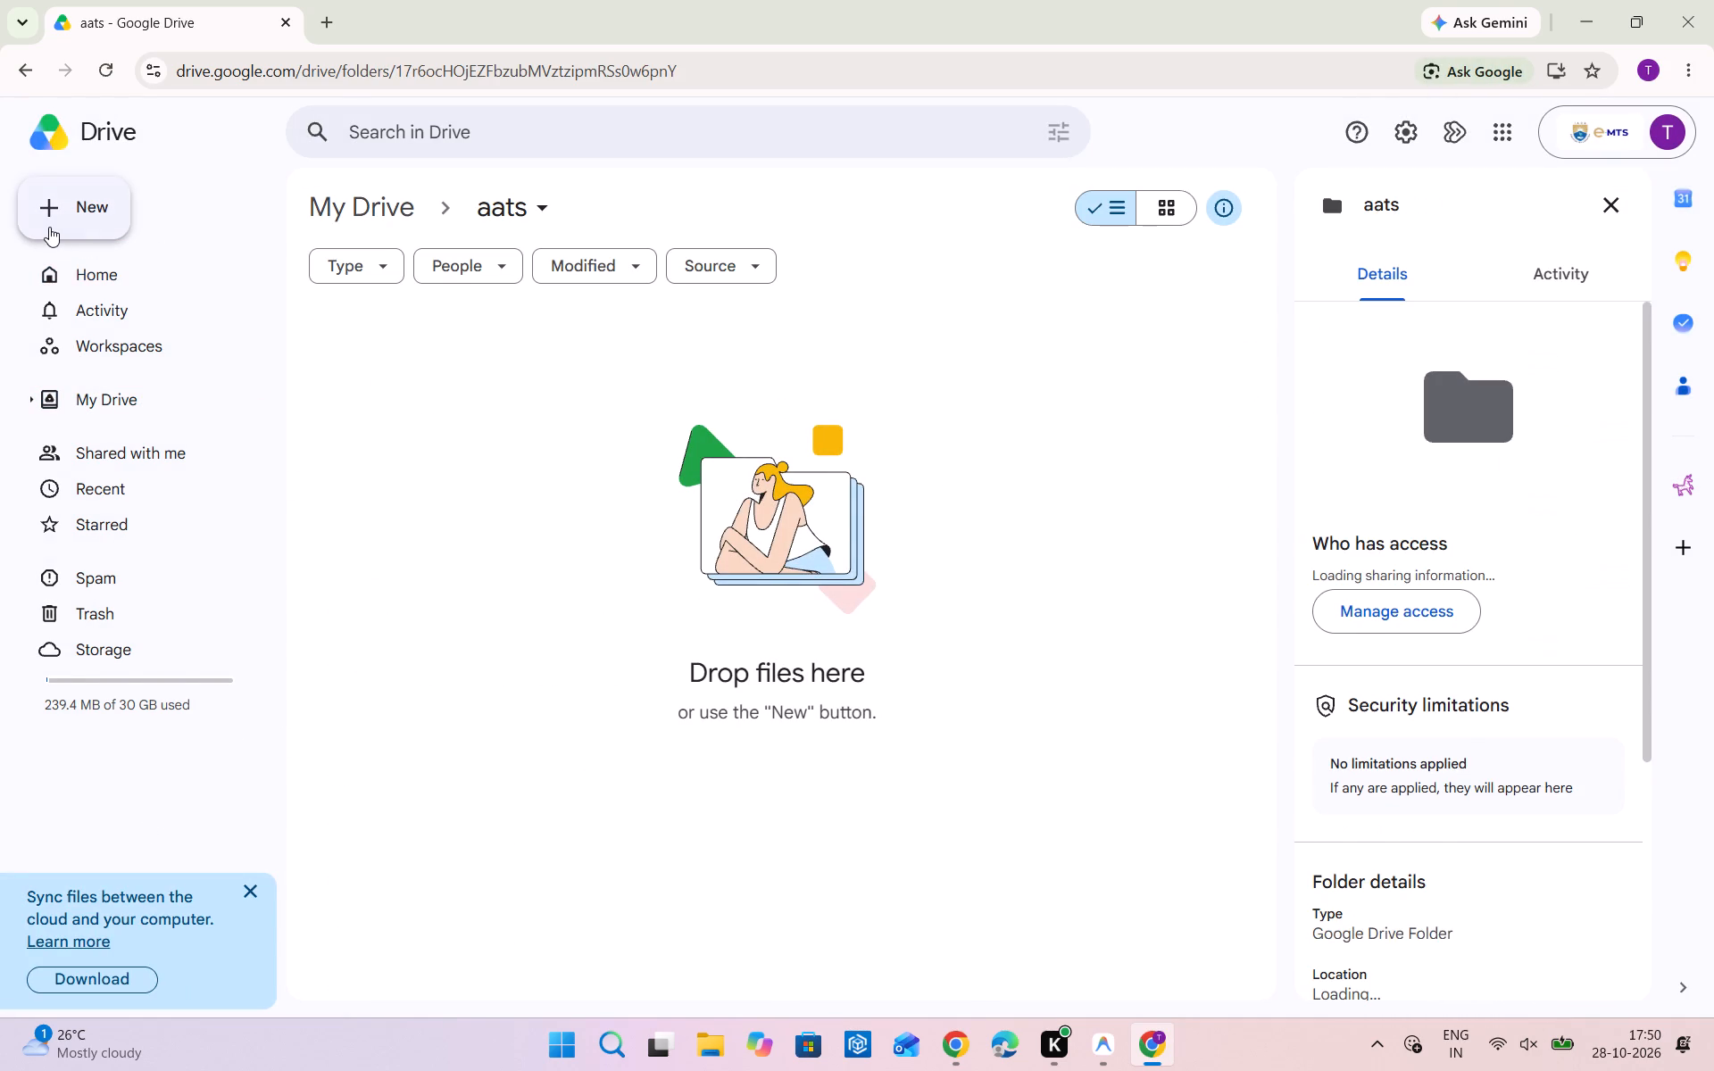
pyautogui.click(49, 227)
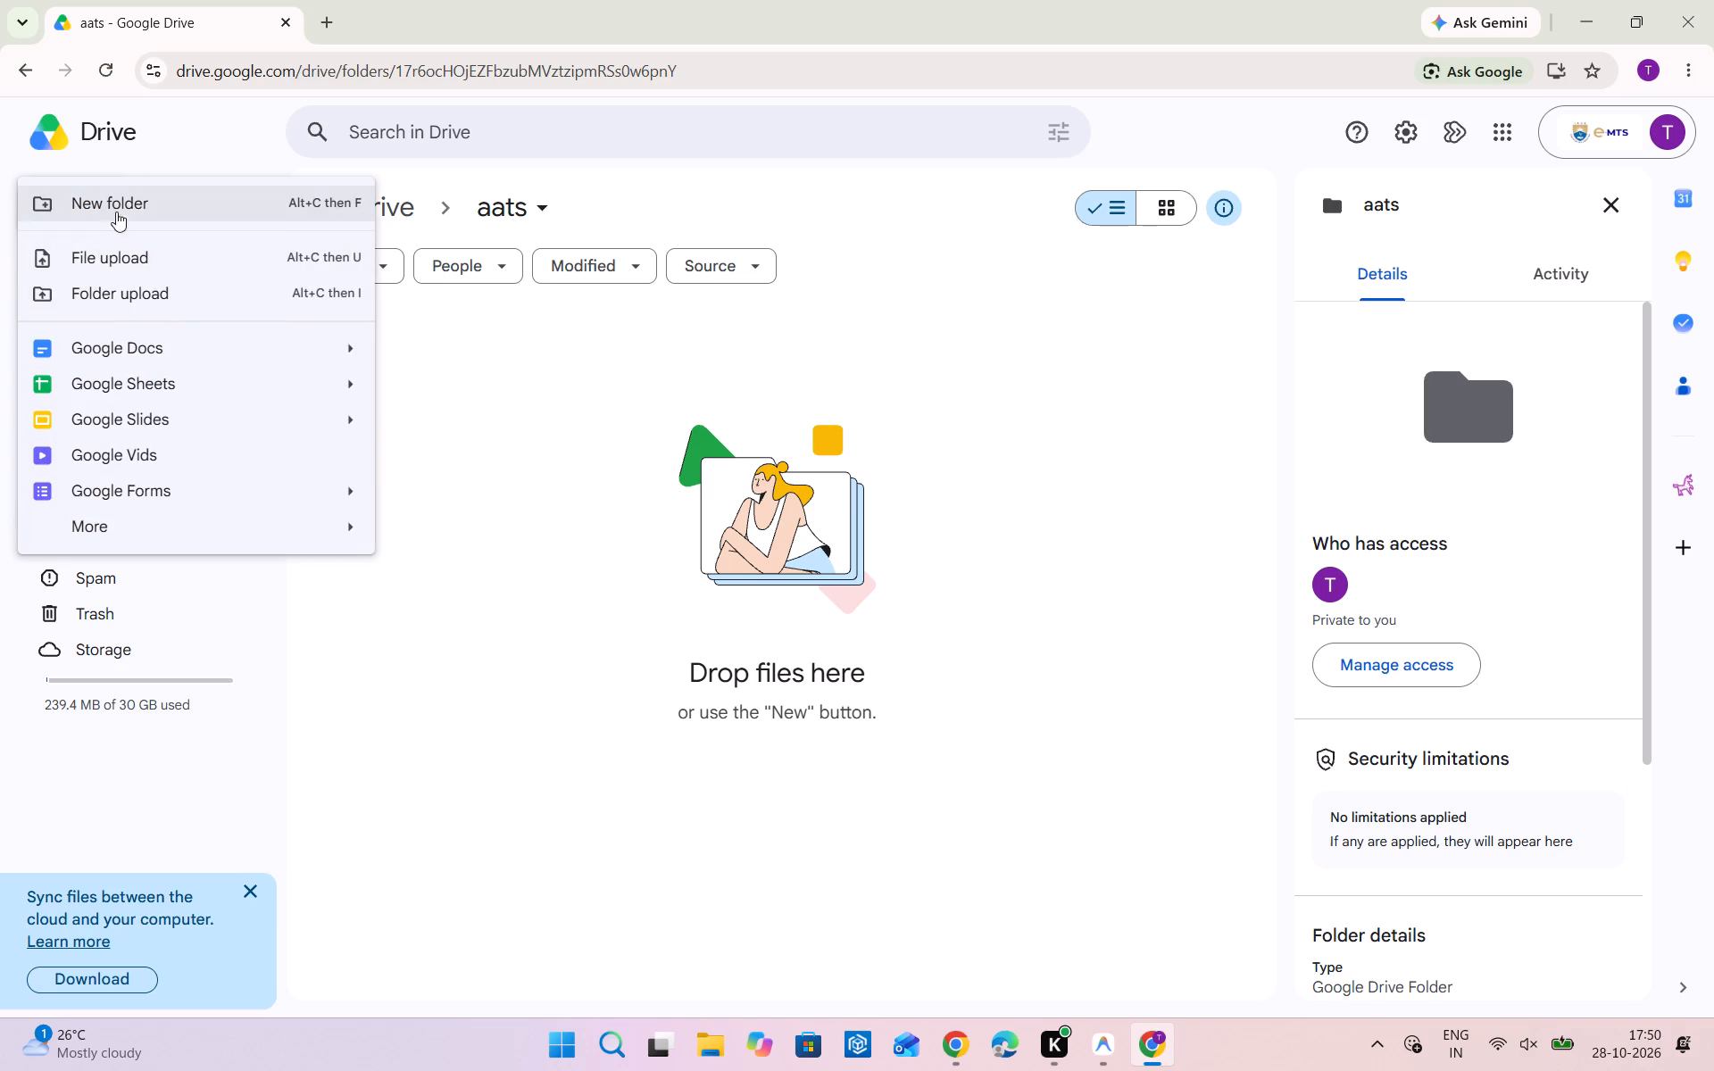
pyautogui.click(143, 274)
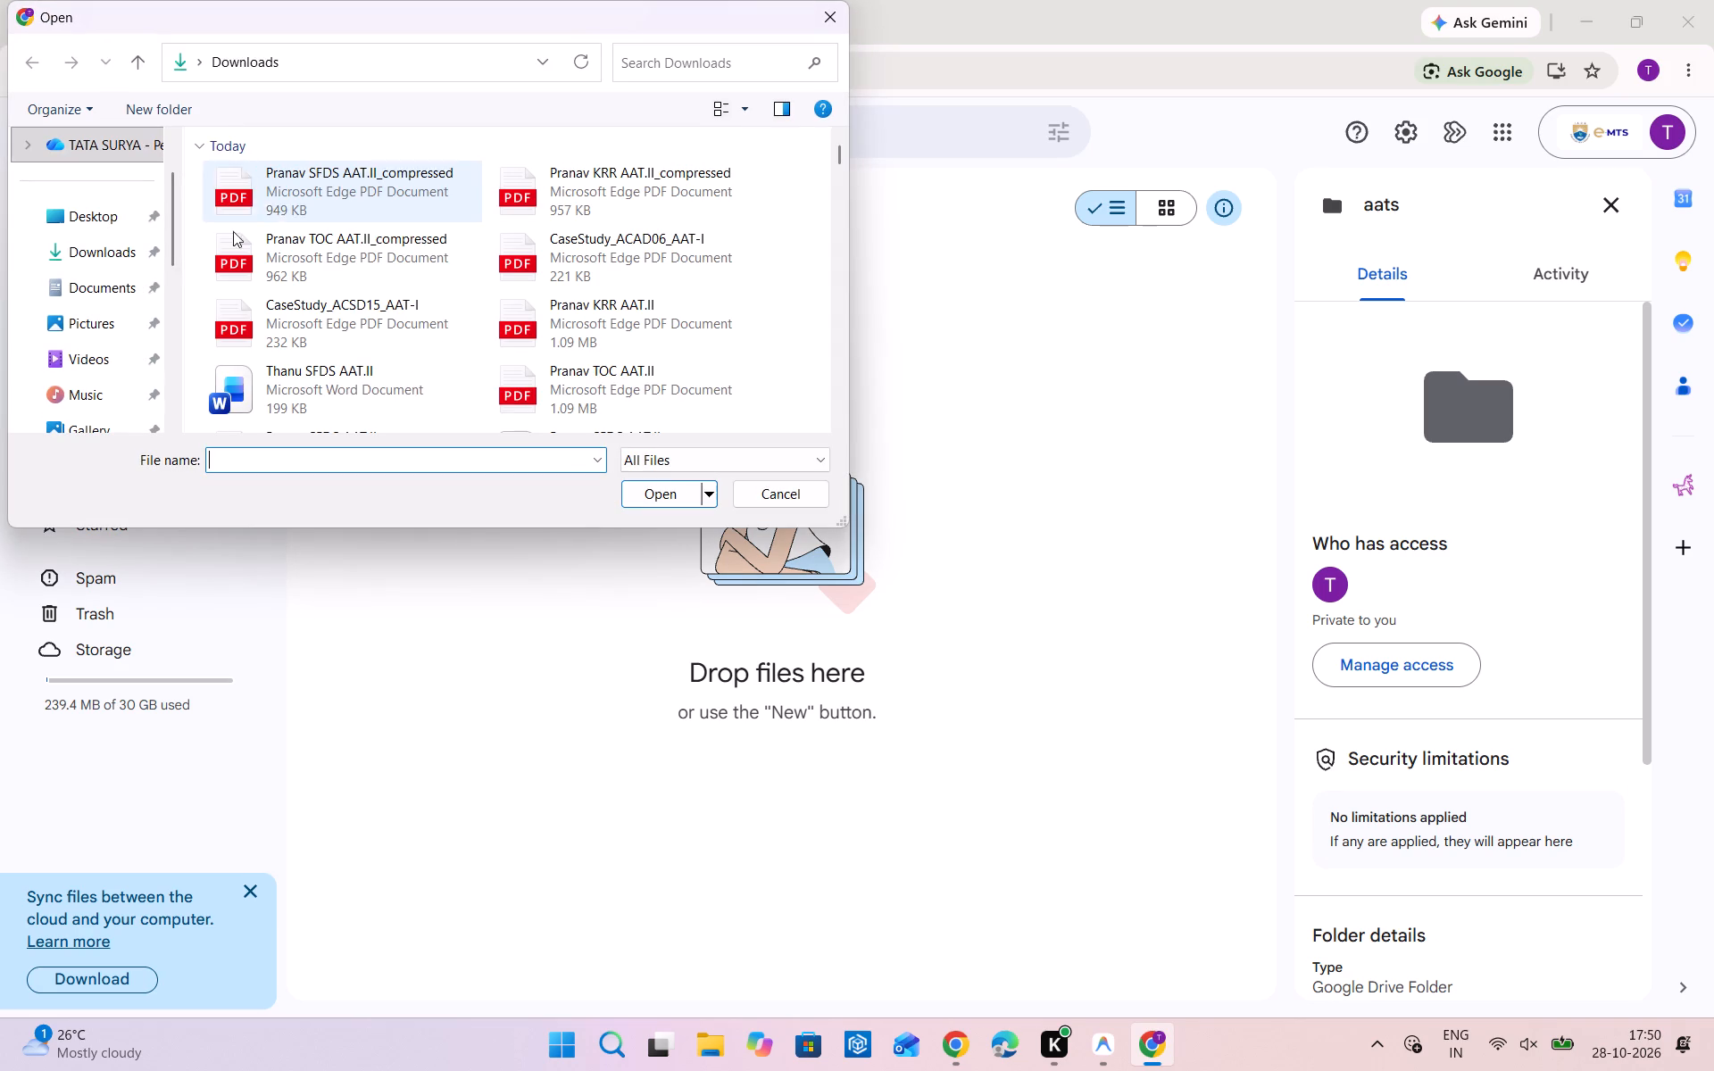
pyautogui.click(107, 257)
pyautogui.scroll(-1, 366, 296)
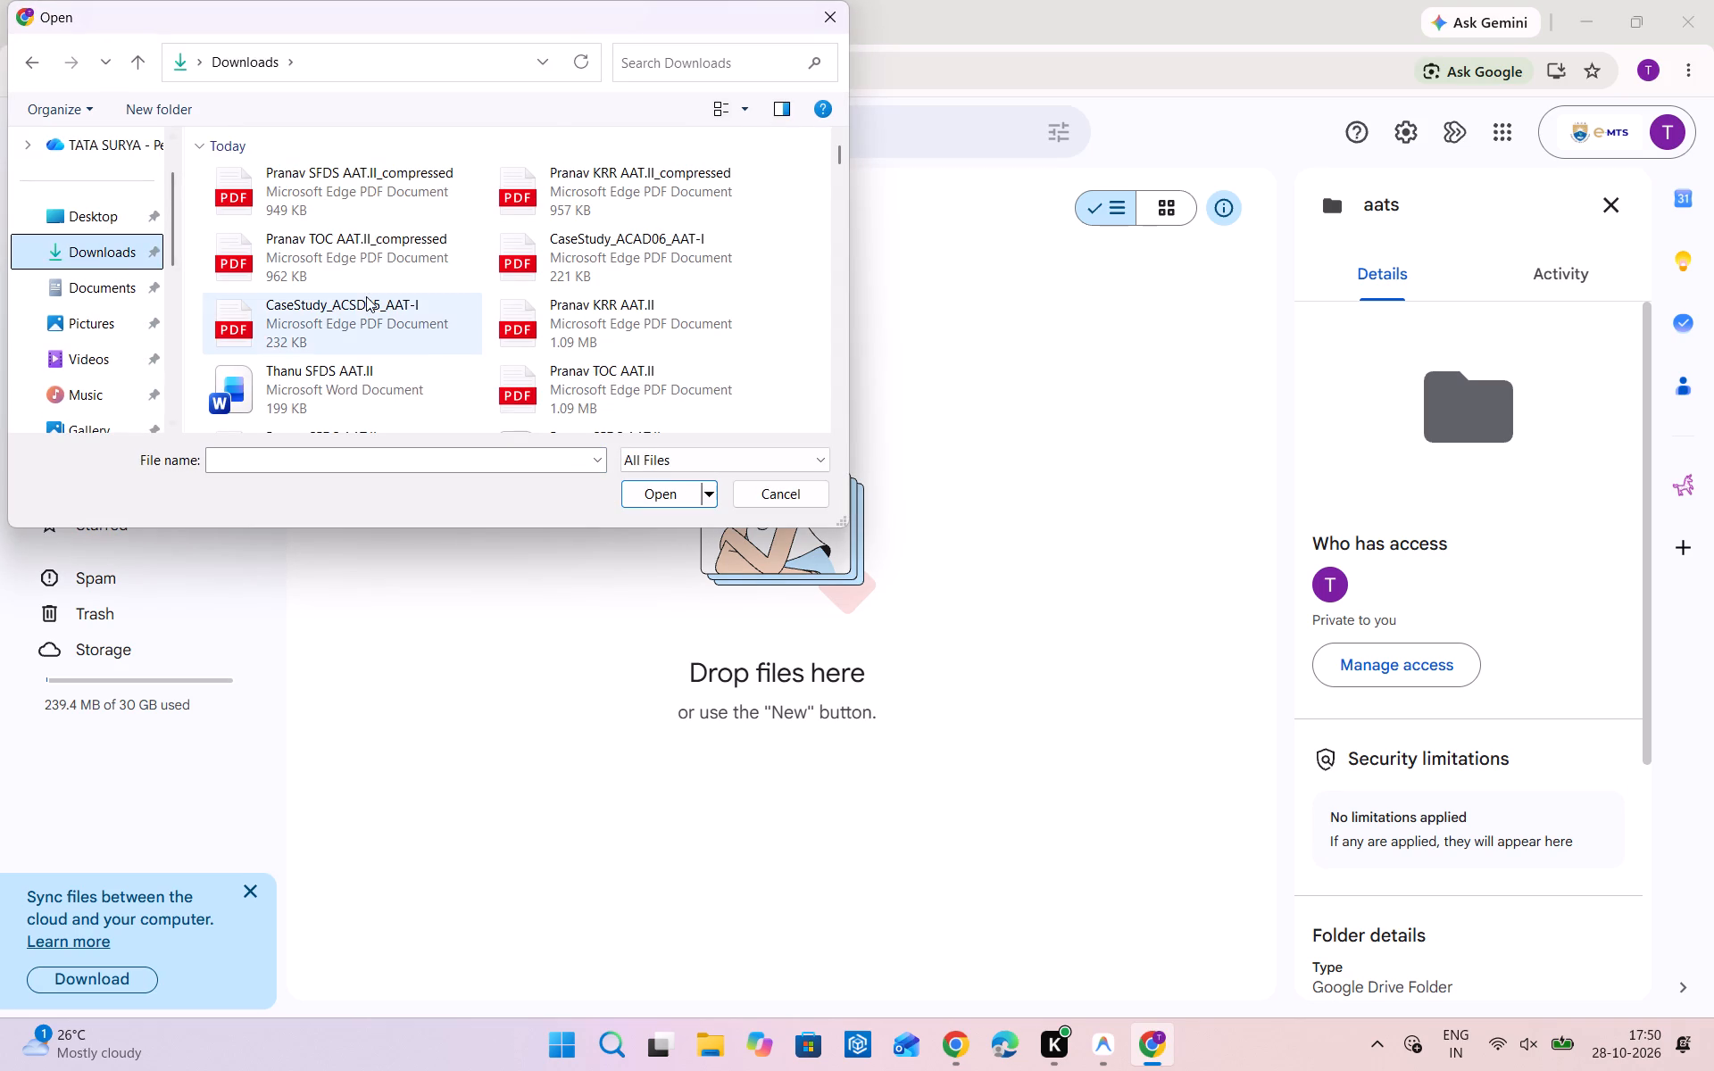
pyautogui.scroll(-1, 366, 296)
pyautogui.click(368, 328)
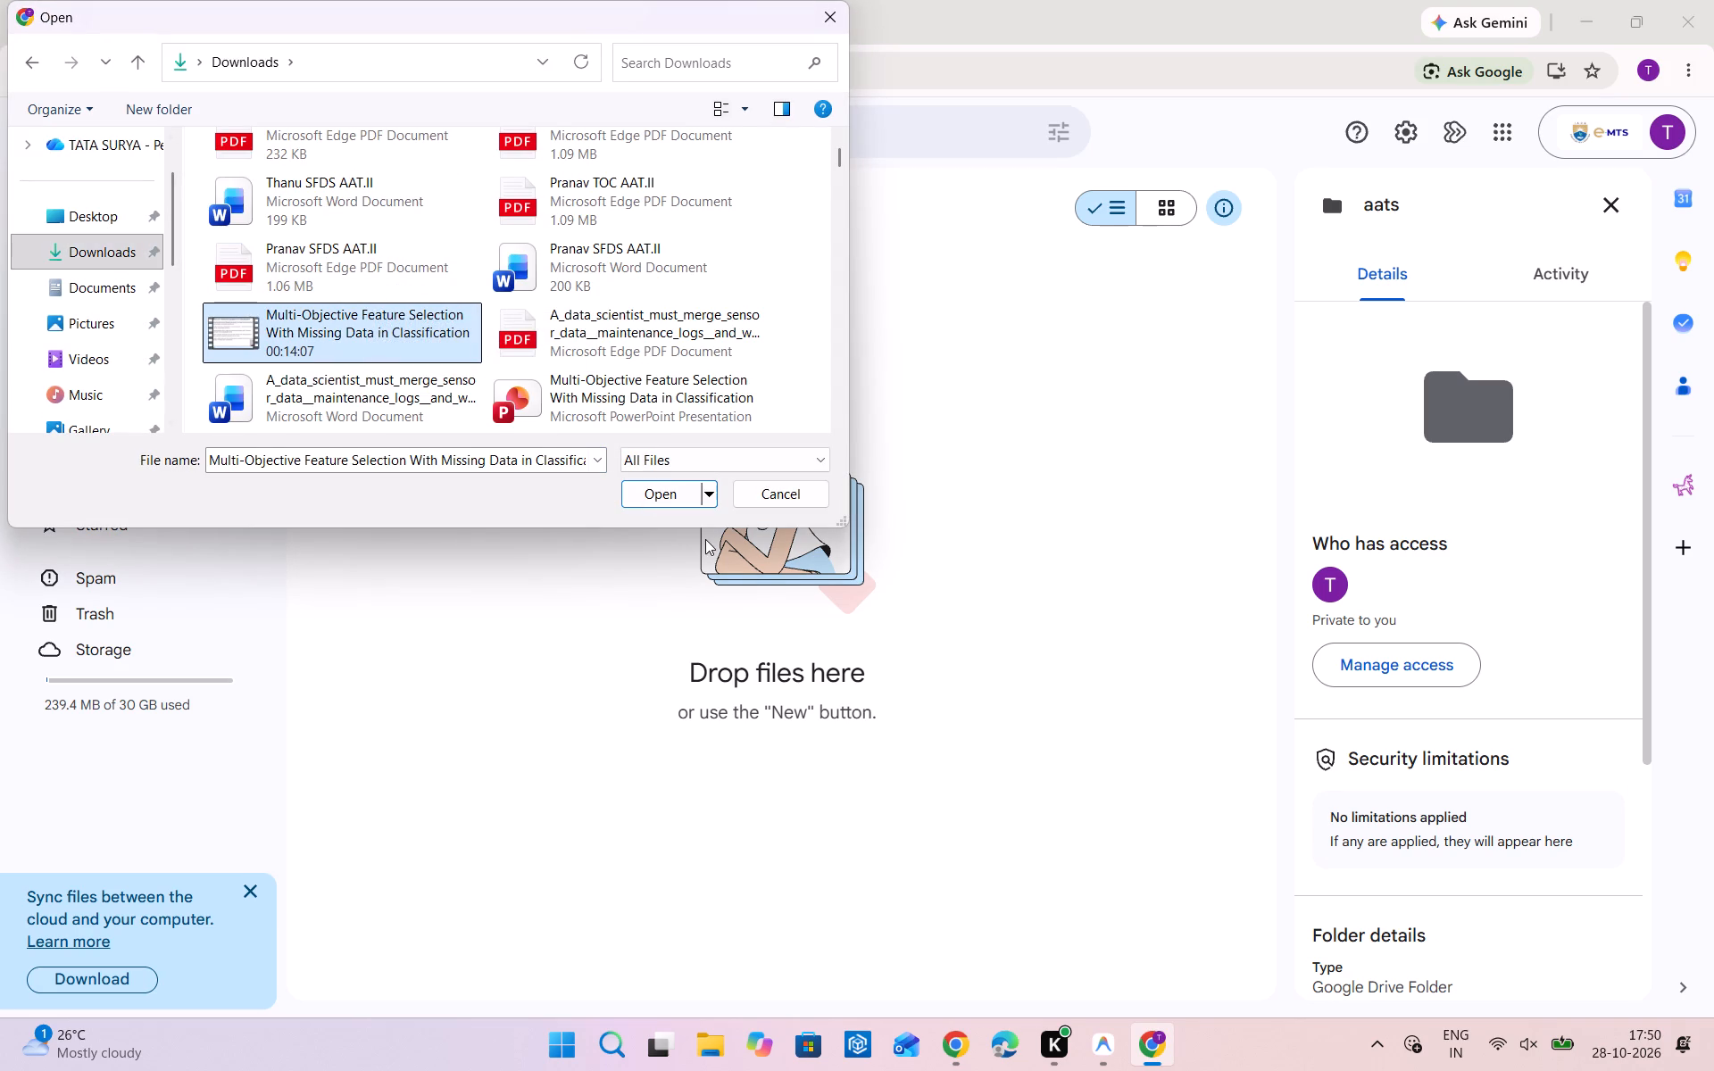
pyautogui.click(649, 498)
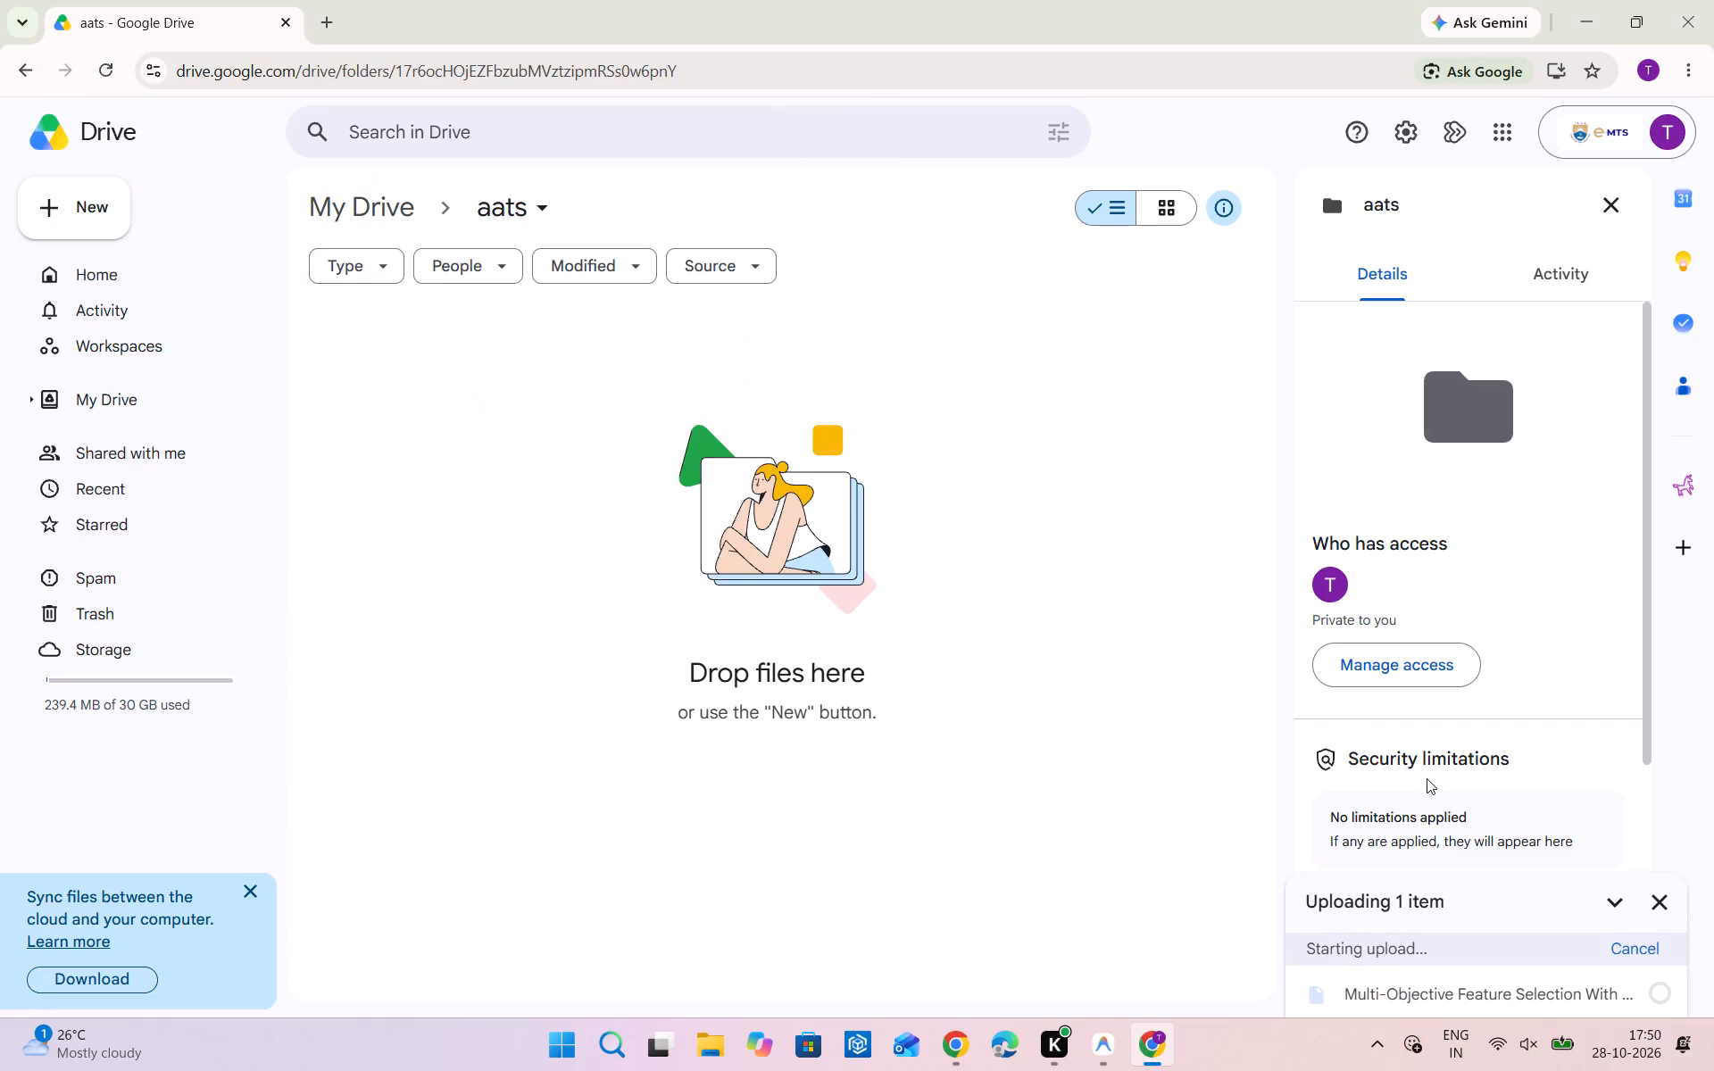
# Set the aats folder's general access to Anyone with the link.
pyautogui.click(1391, 675)
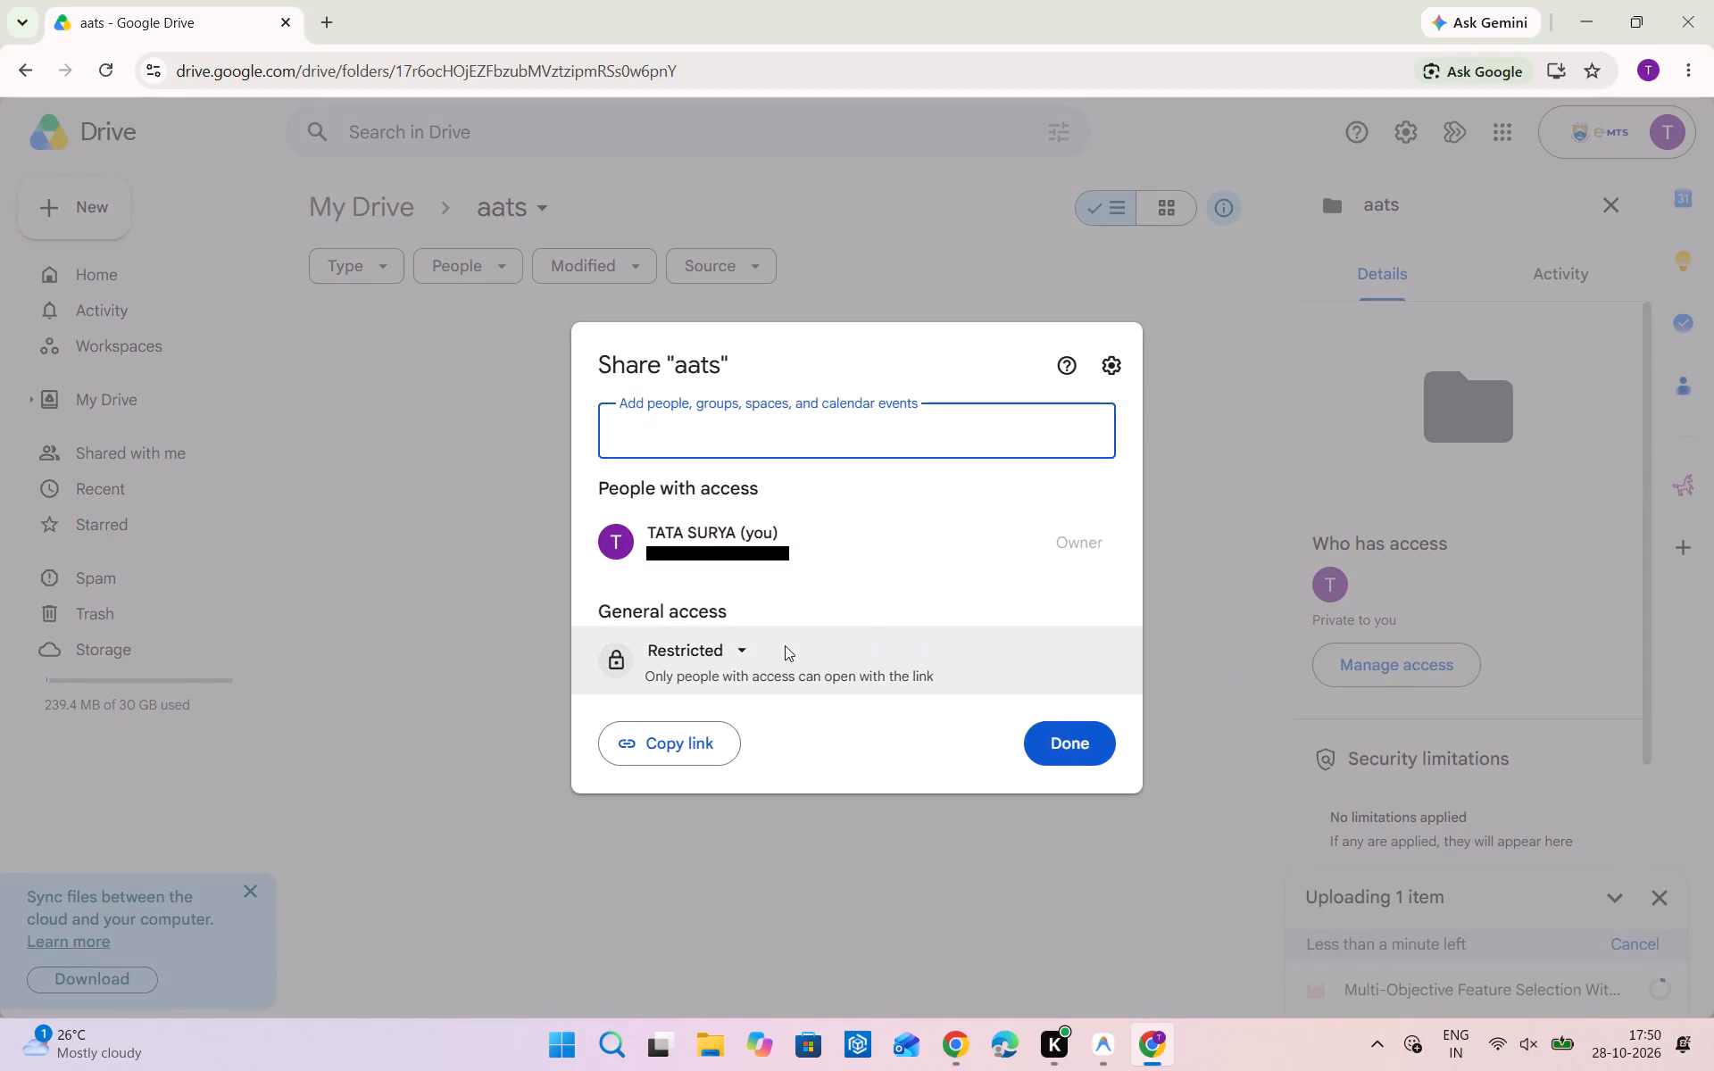
pyautogui.click(735, 660)
pyautogui.click(767, 837)
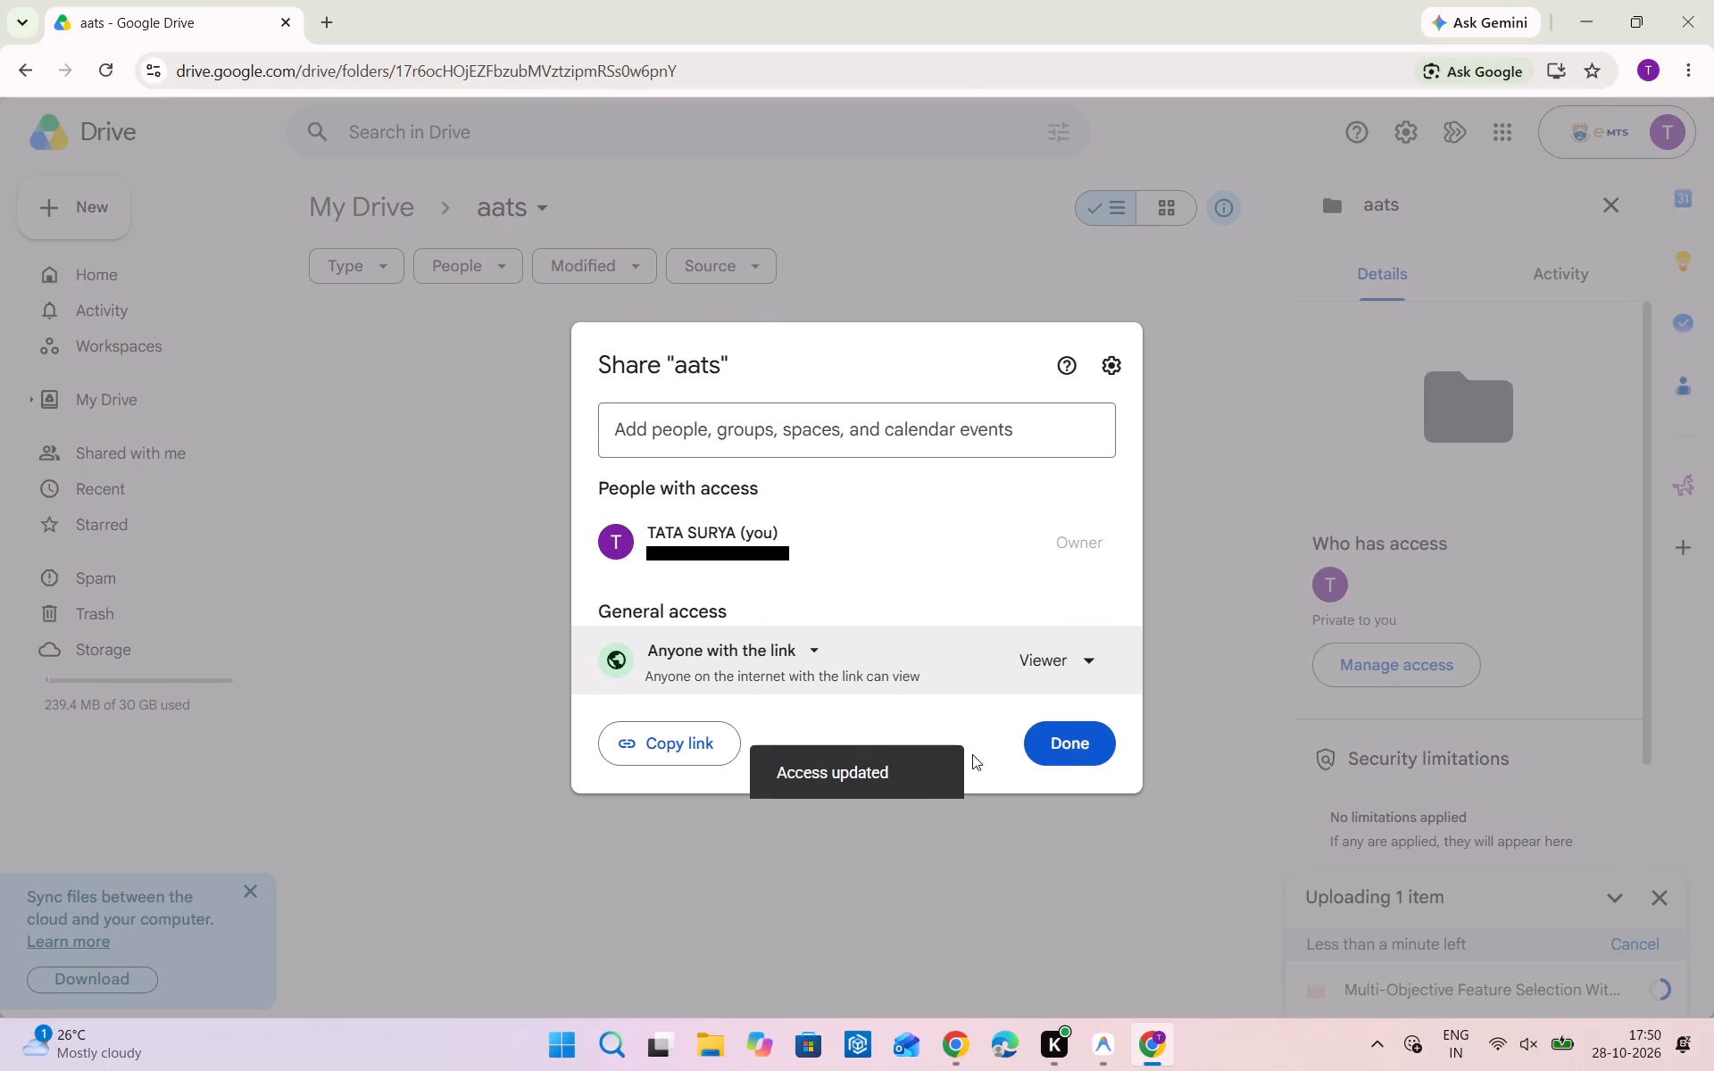
pyautogui.click(1057, 737)
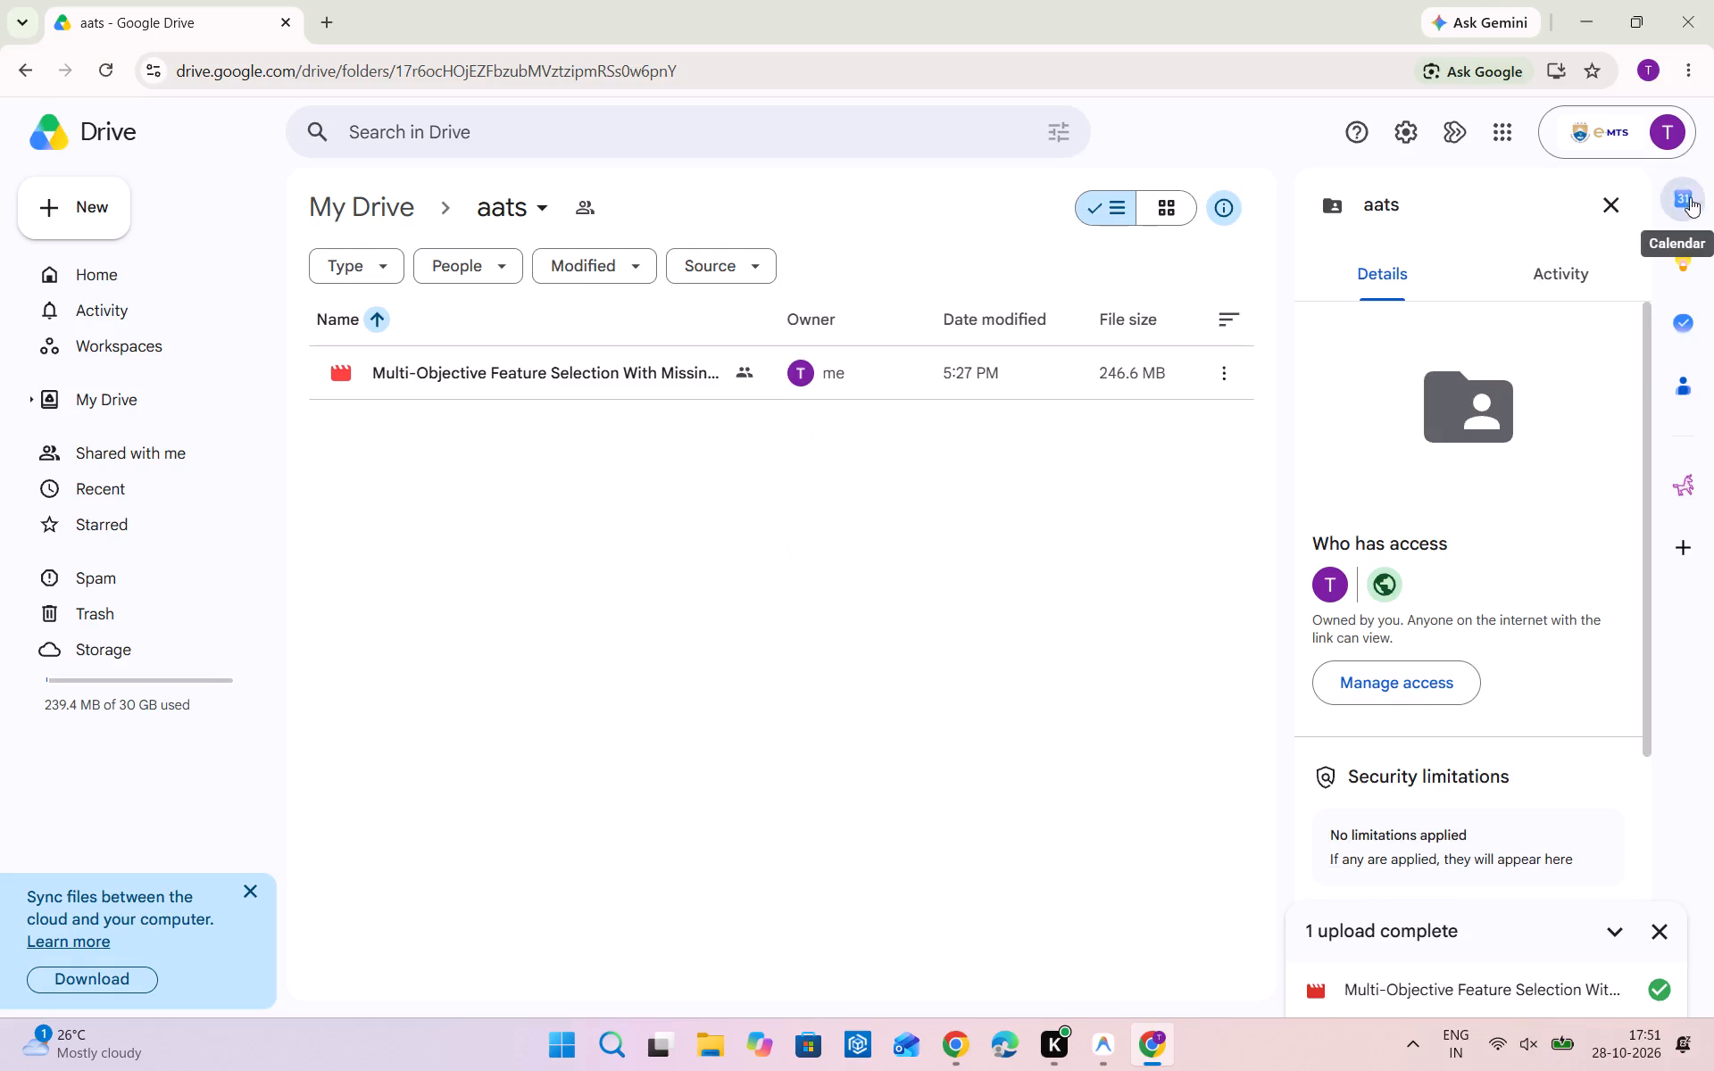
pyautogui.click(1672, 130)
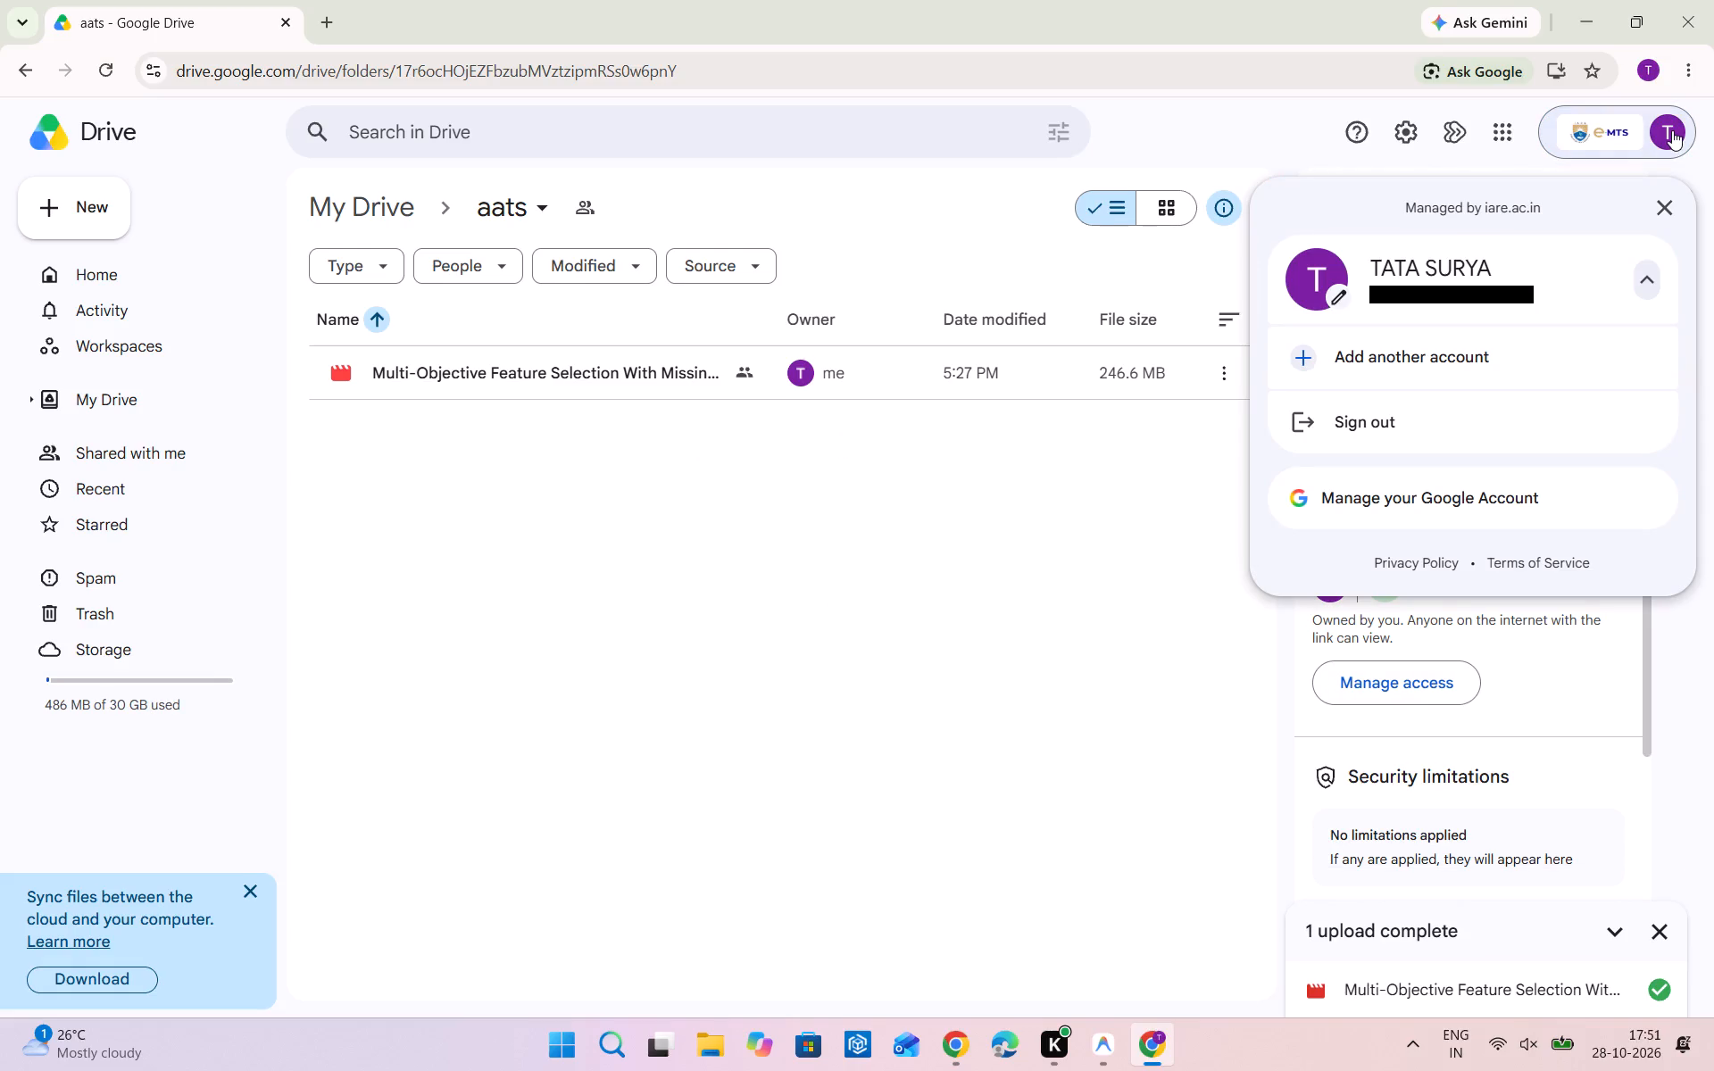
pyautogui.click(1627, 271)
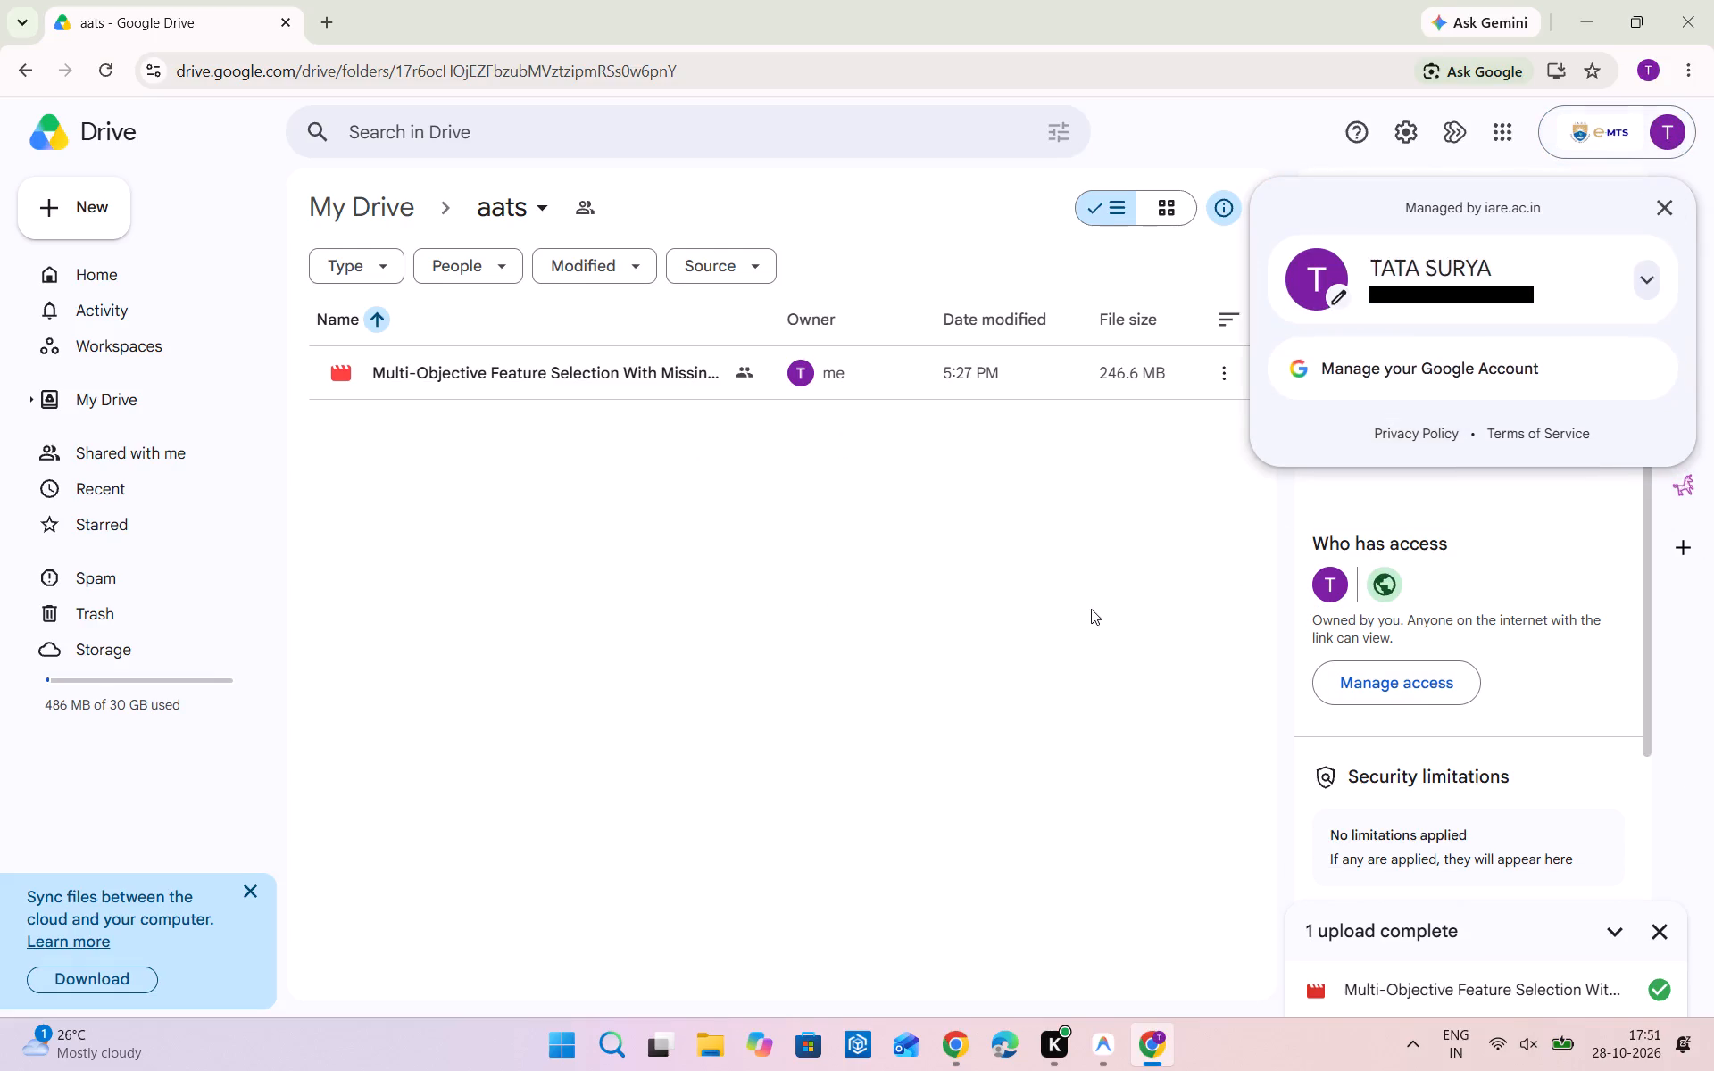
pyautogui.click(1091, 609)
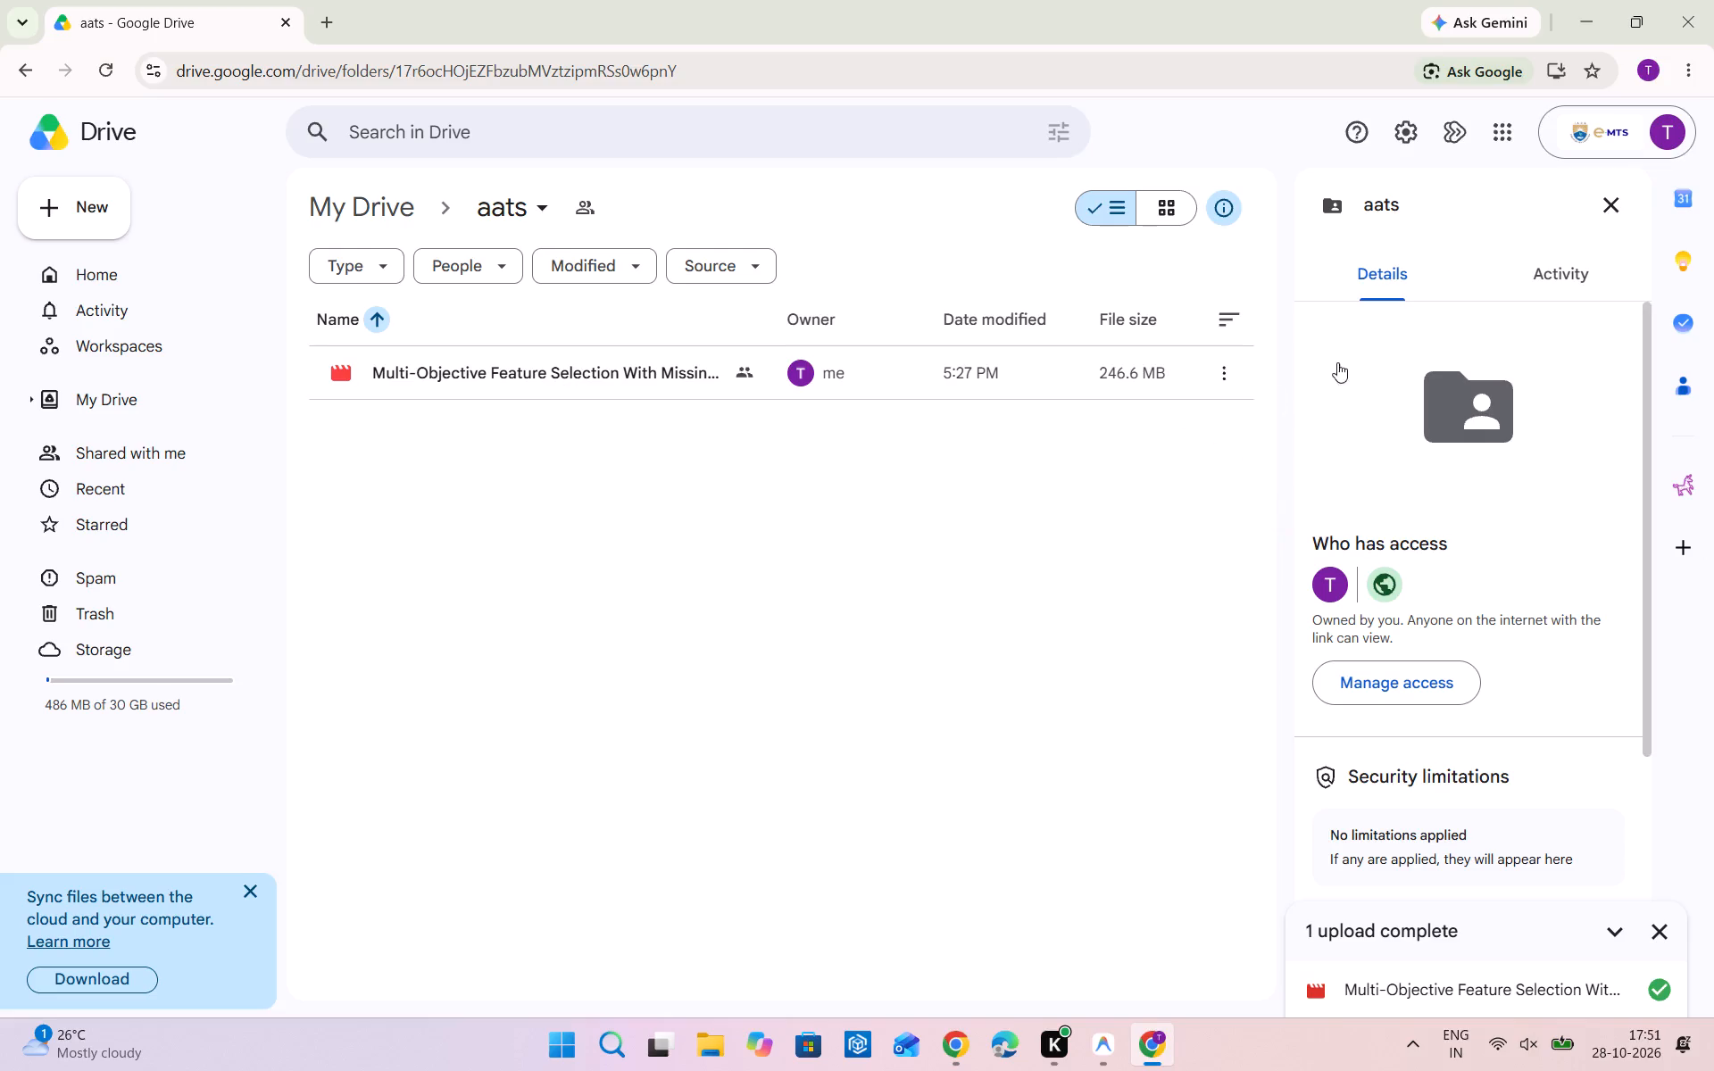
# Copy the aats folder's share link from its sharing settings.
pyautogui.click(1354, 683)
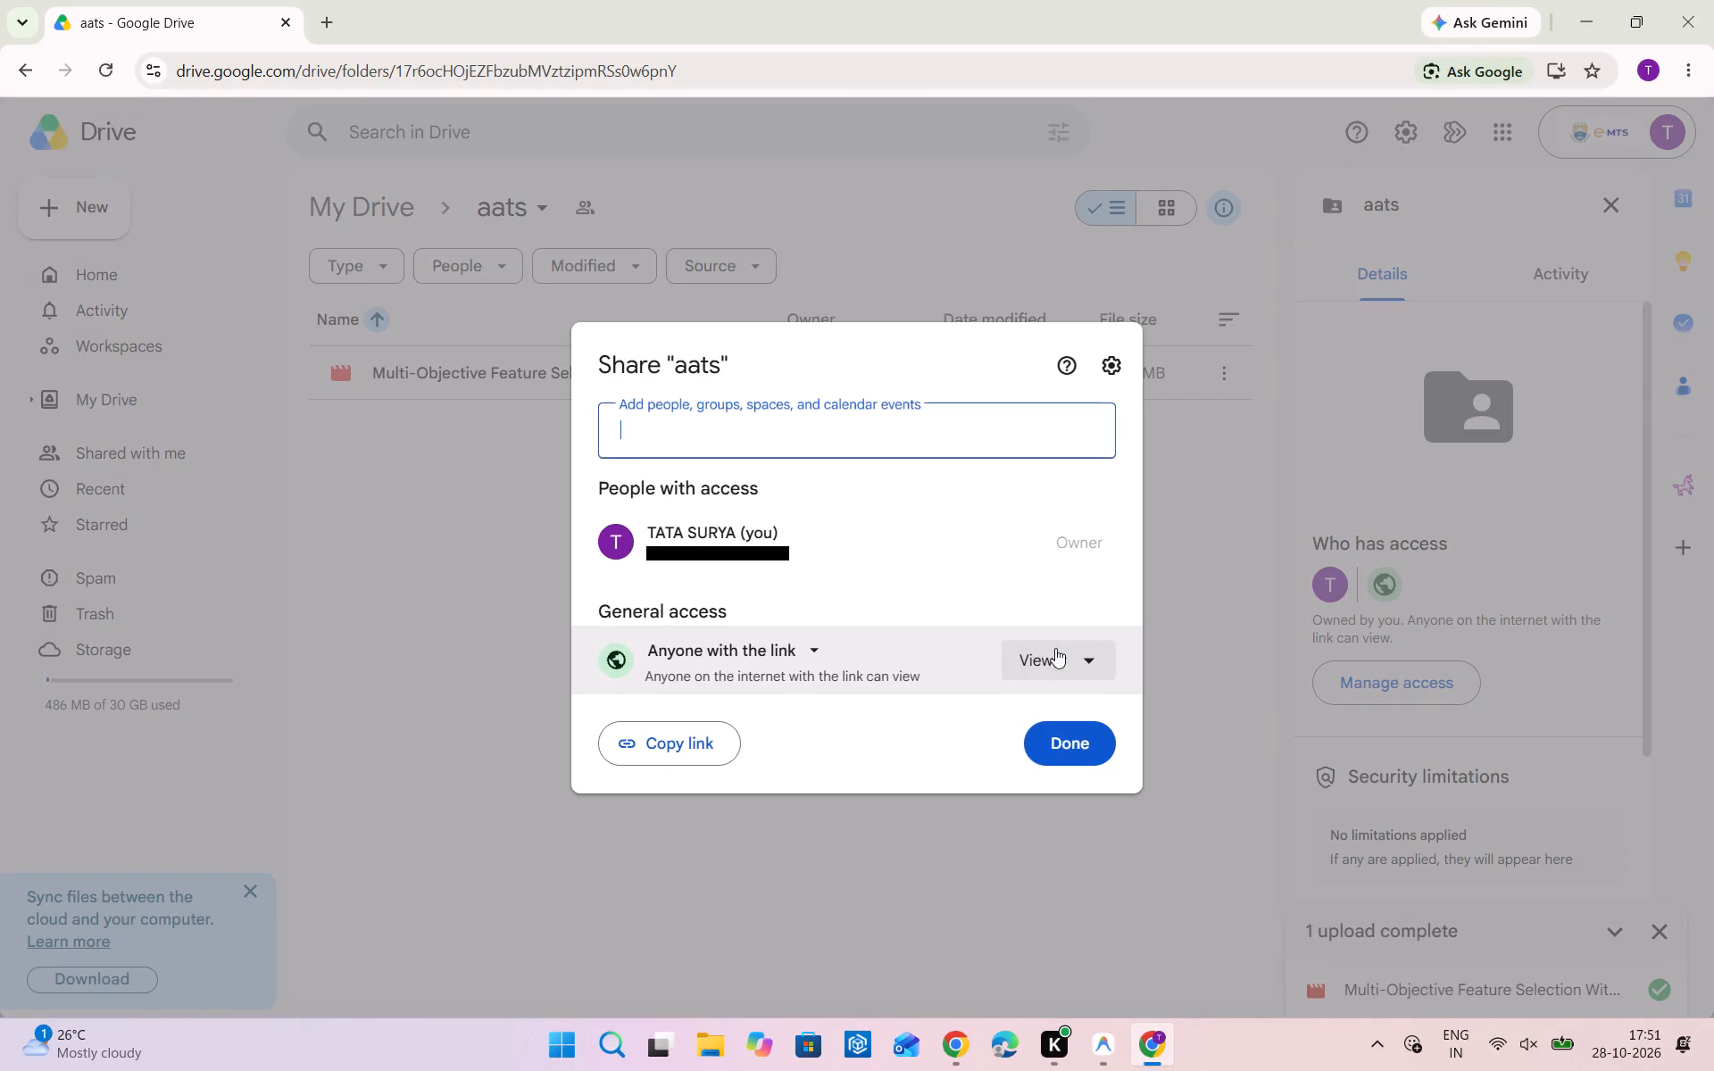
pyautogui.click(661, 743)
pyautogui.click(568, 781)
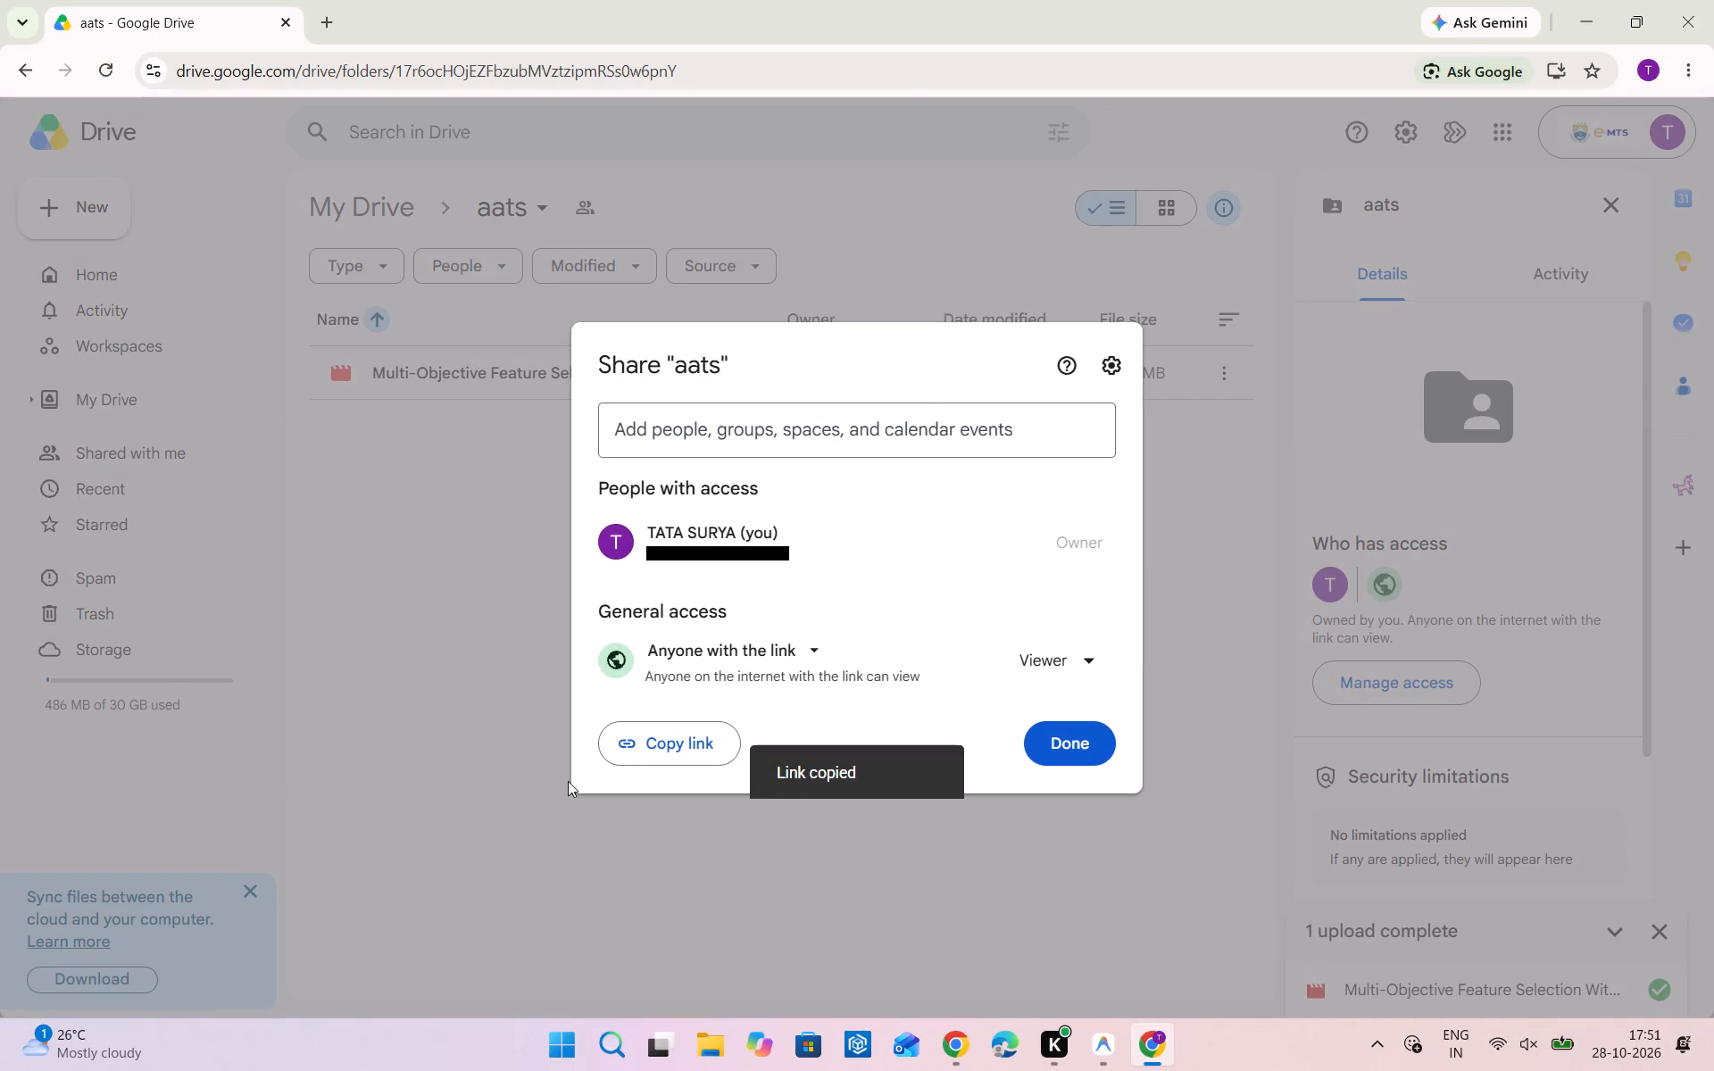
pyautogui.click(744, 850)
# Copy the share link of the Multi-Objective Feature Selection With Missing Data in Classification video in the aats folder.
pyautogui.click(1236, 369)
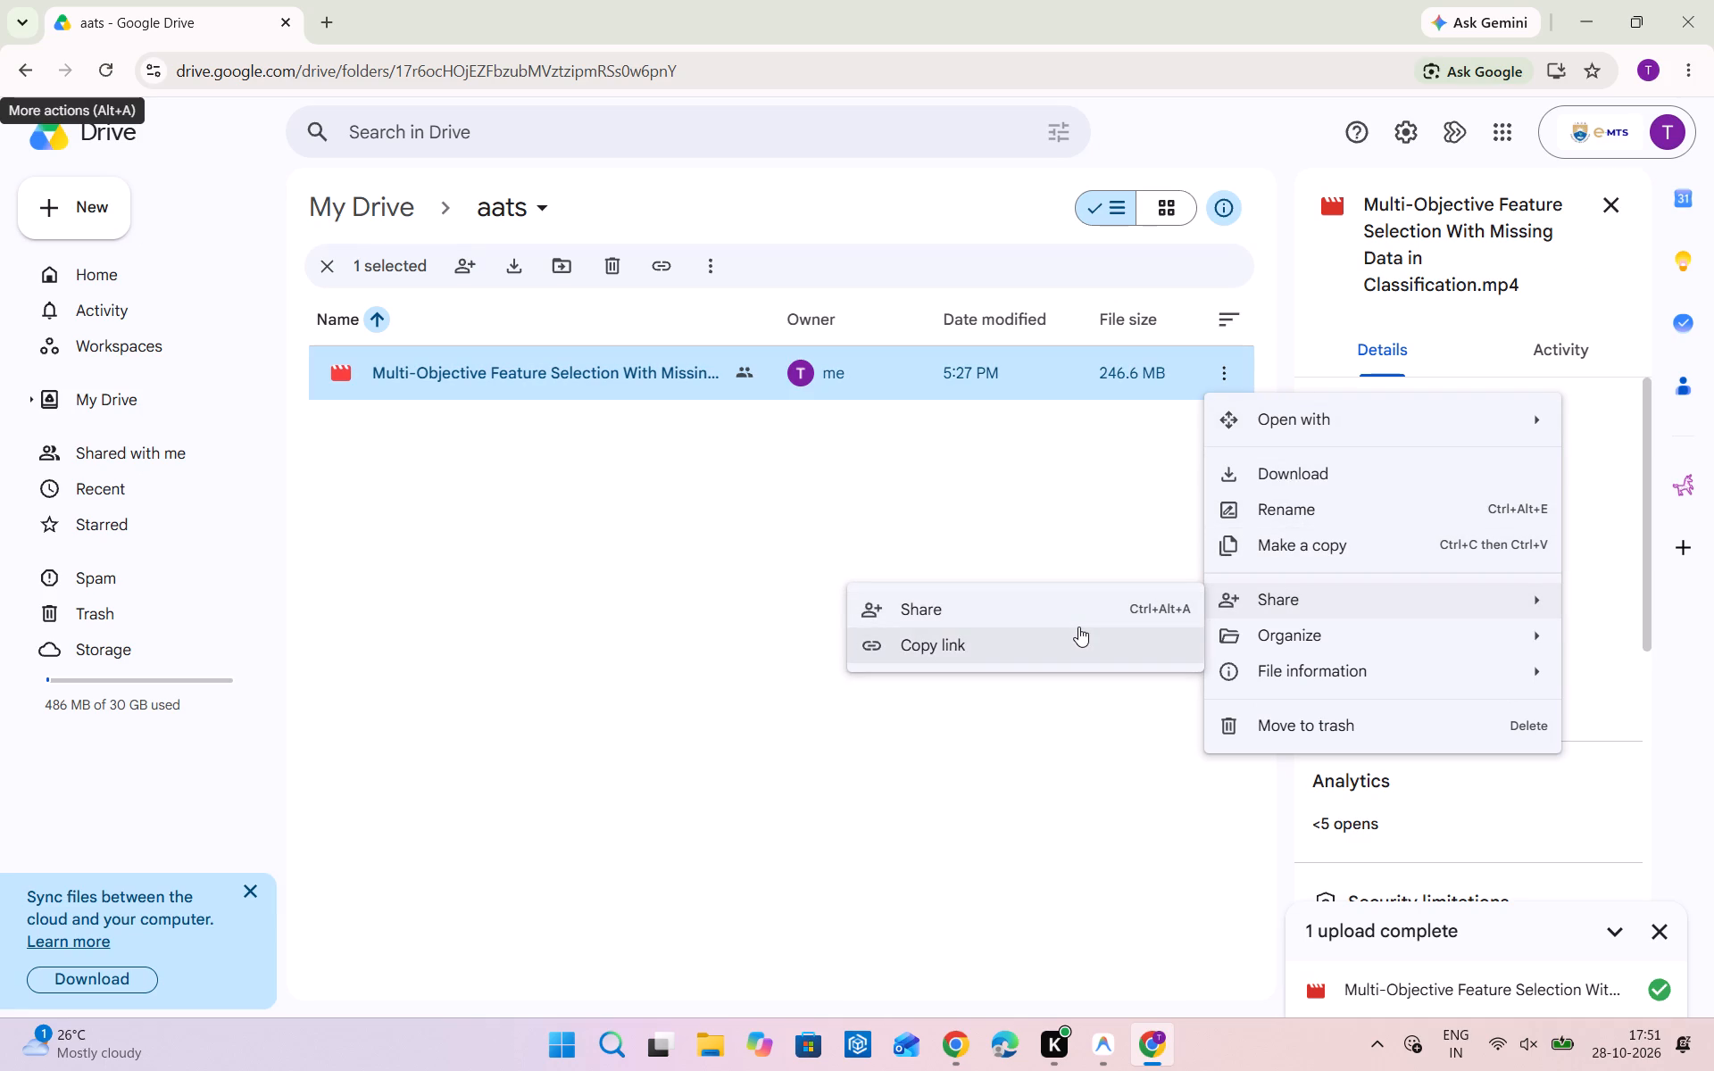
pyautogui.click(1078, 627)
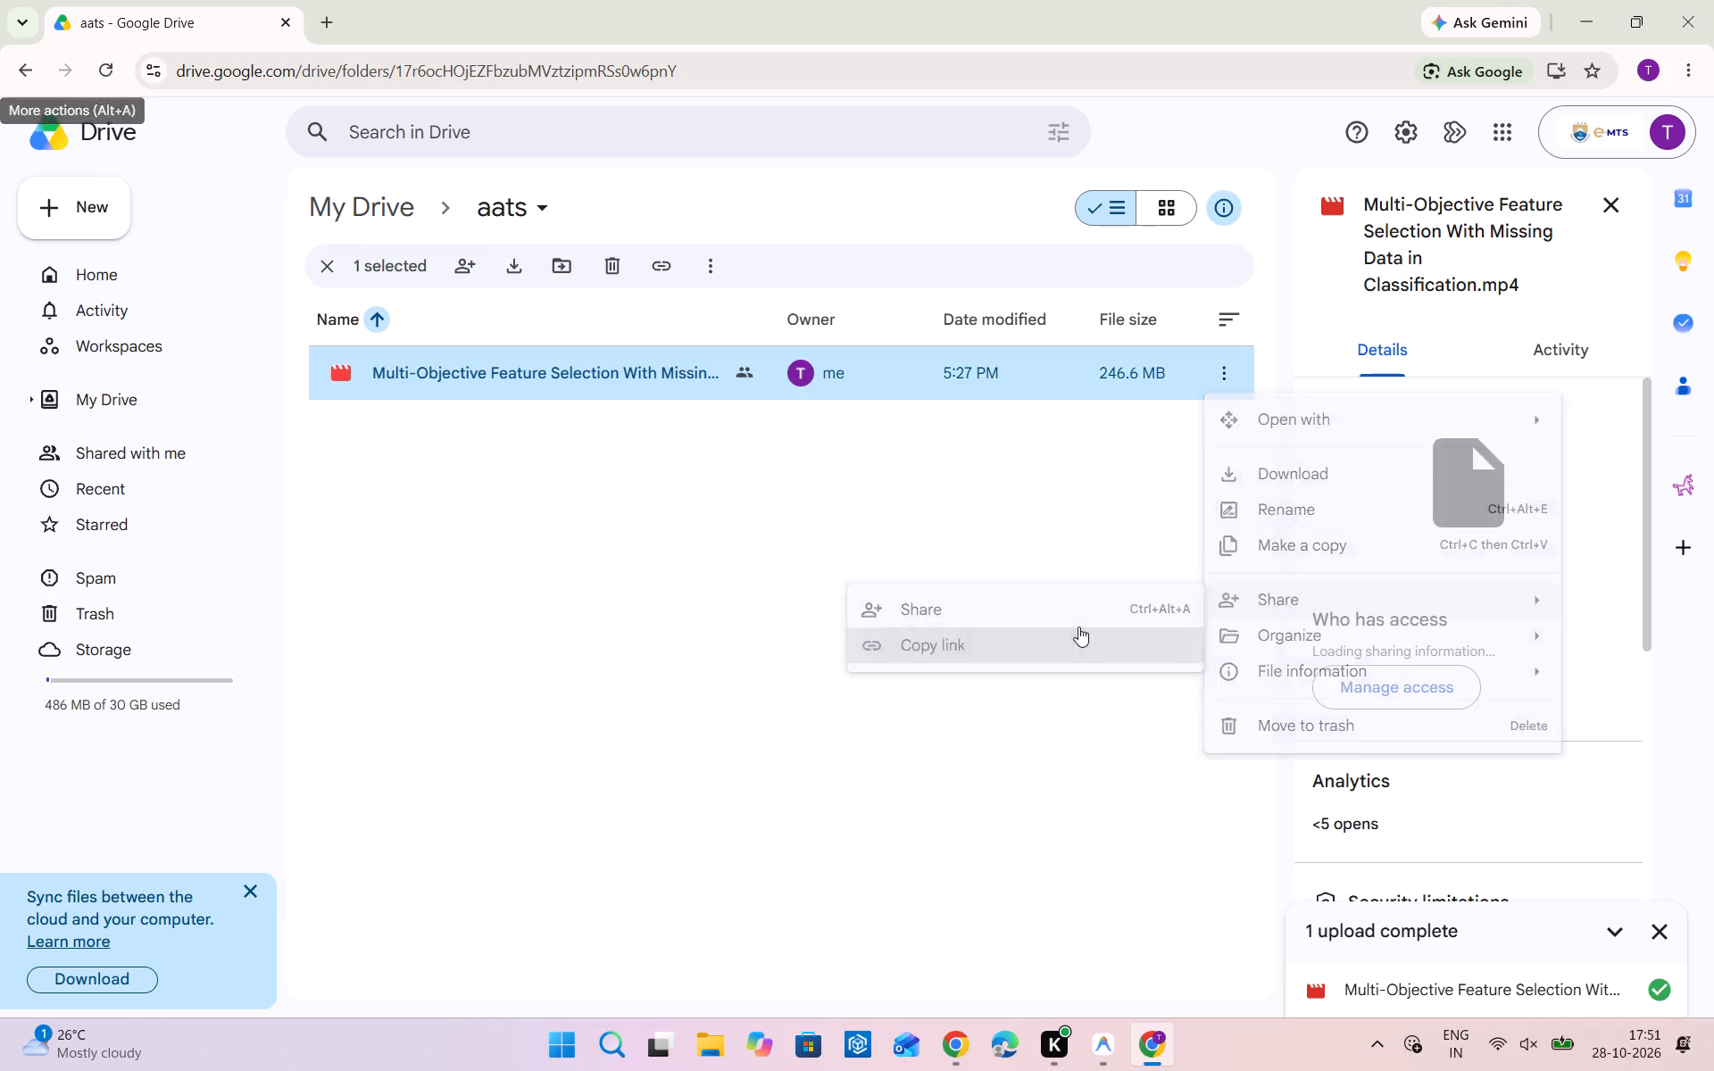
pyautogui.click(1221, 382)
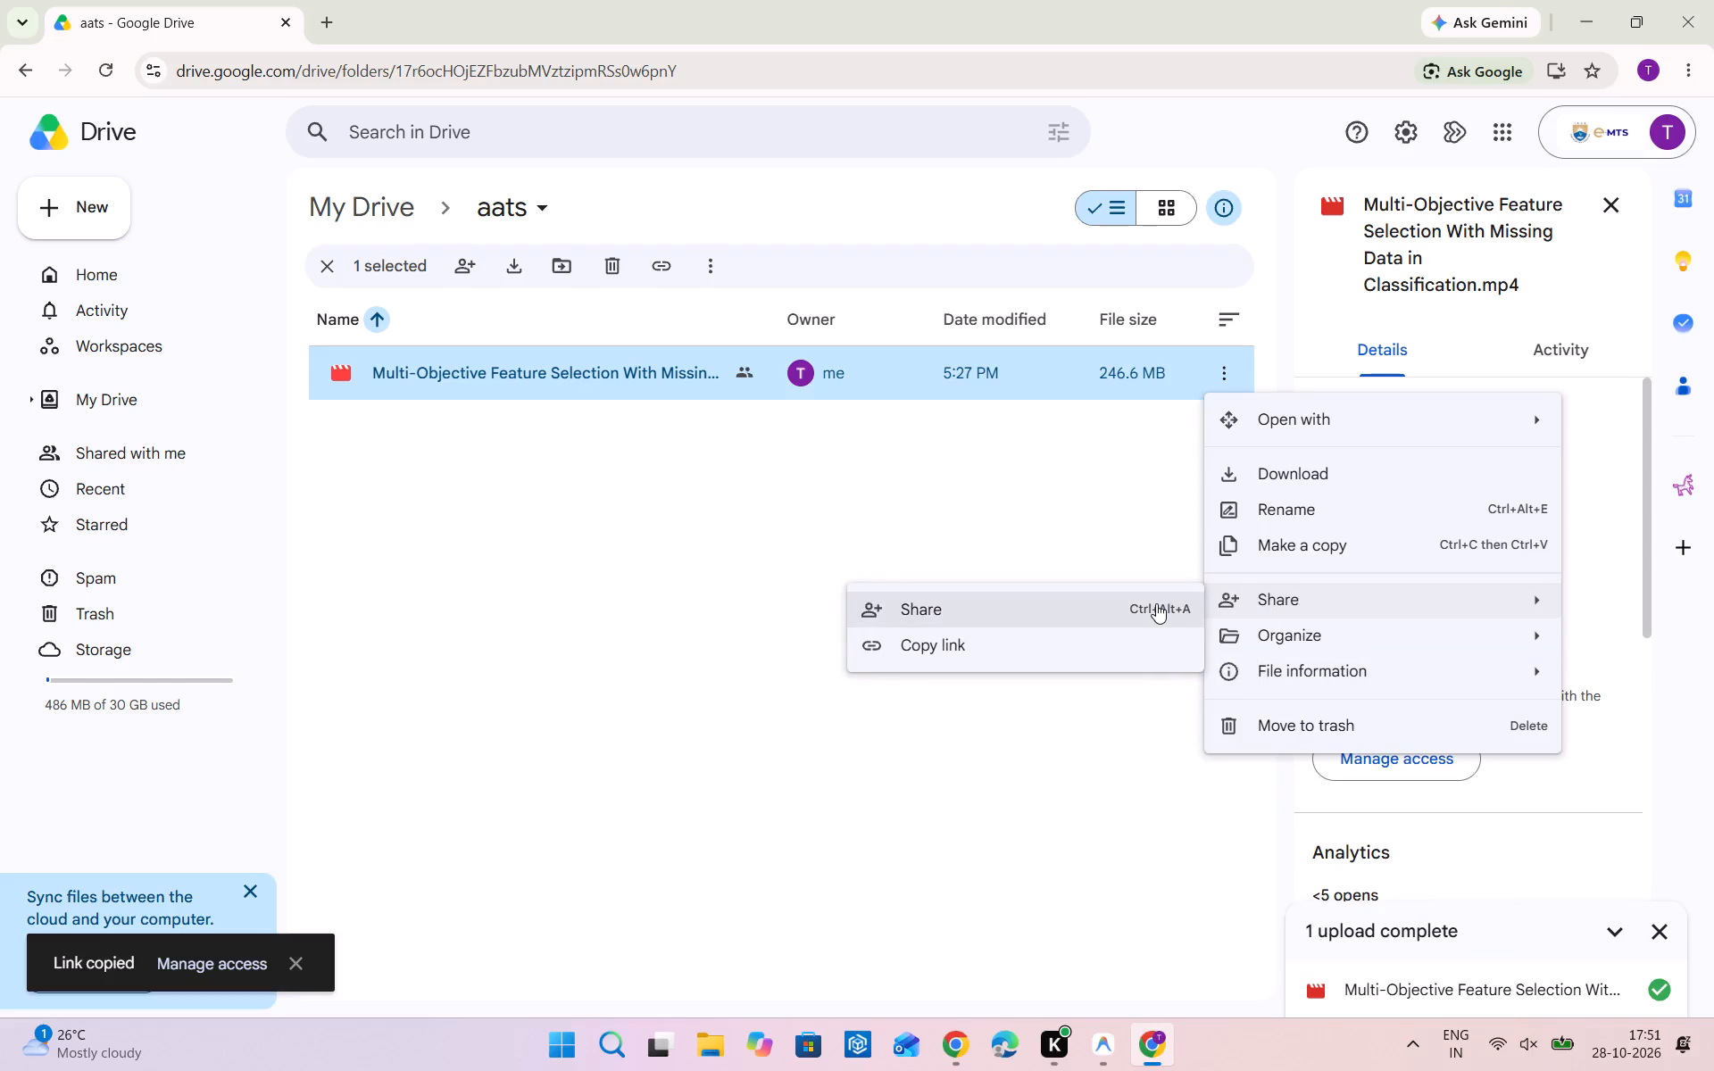
pyautogui.click(1156, 603)
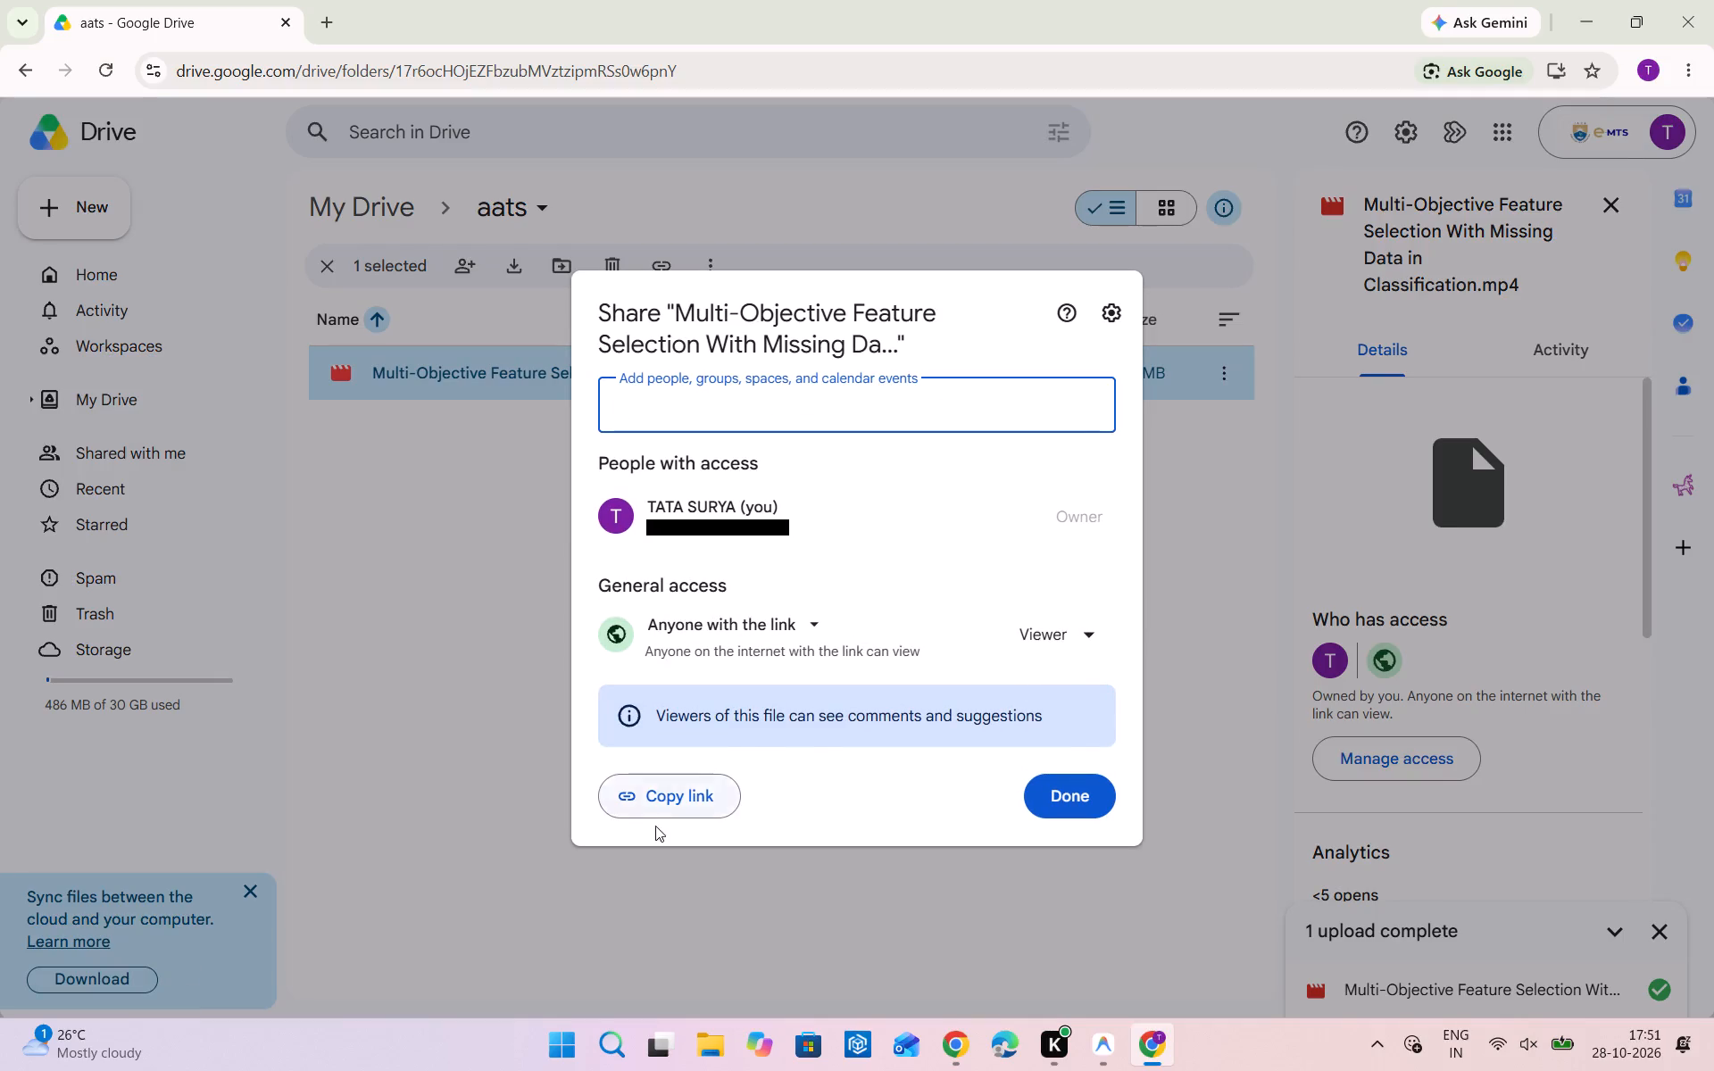
pyautogui.click(659, 812)
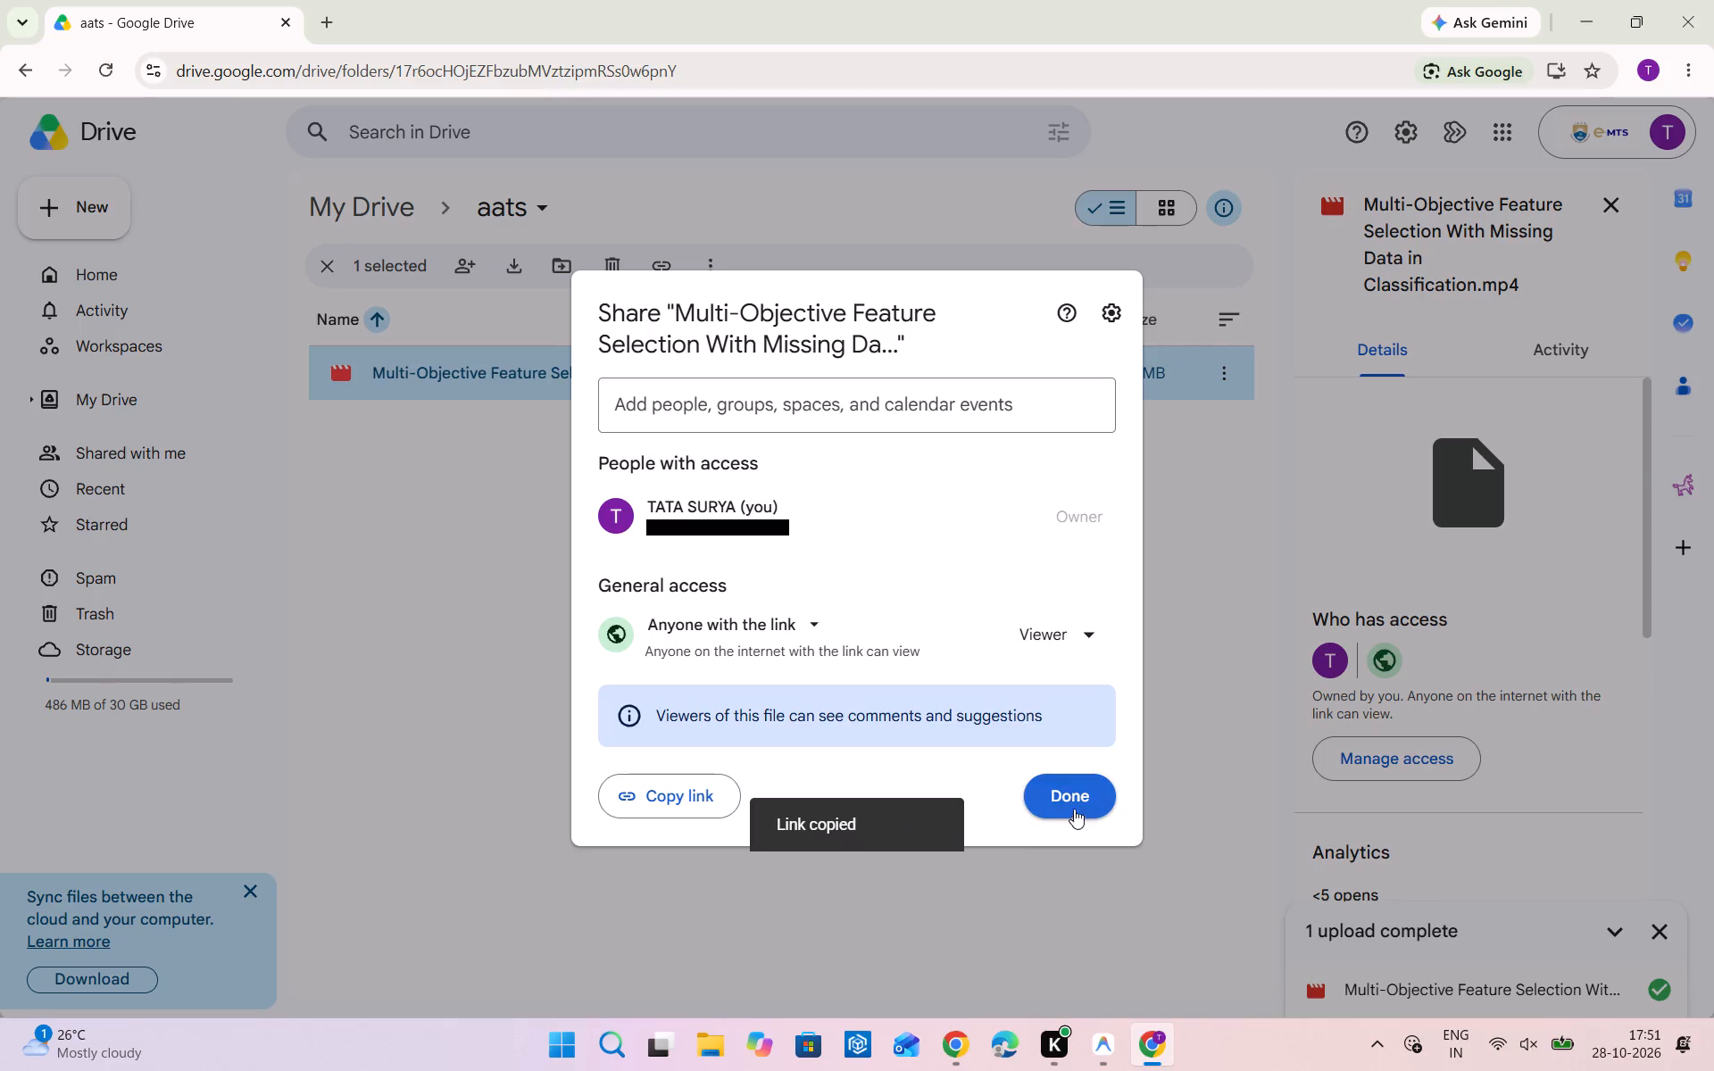
pyautogui.click(1085, 801)
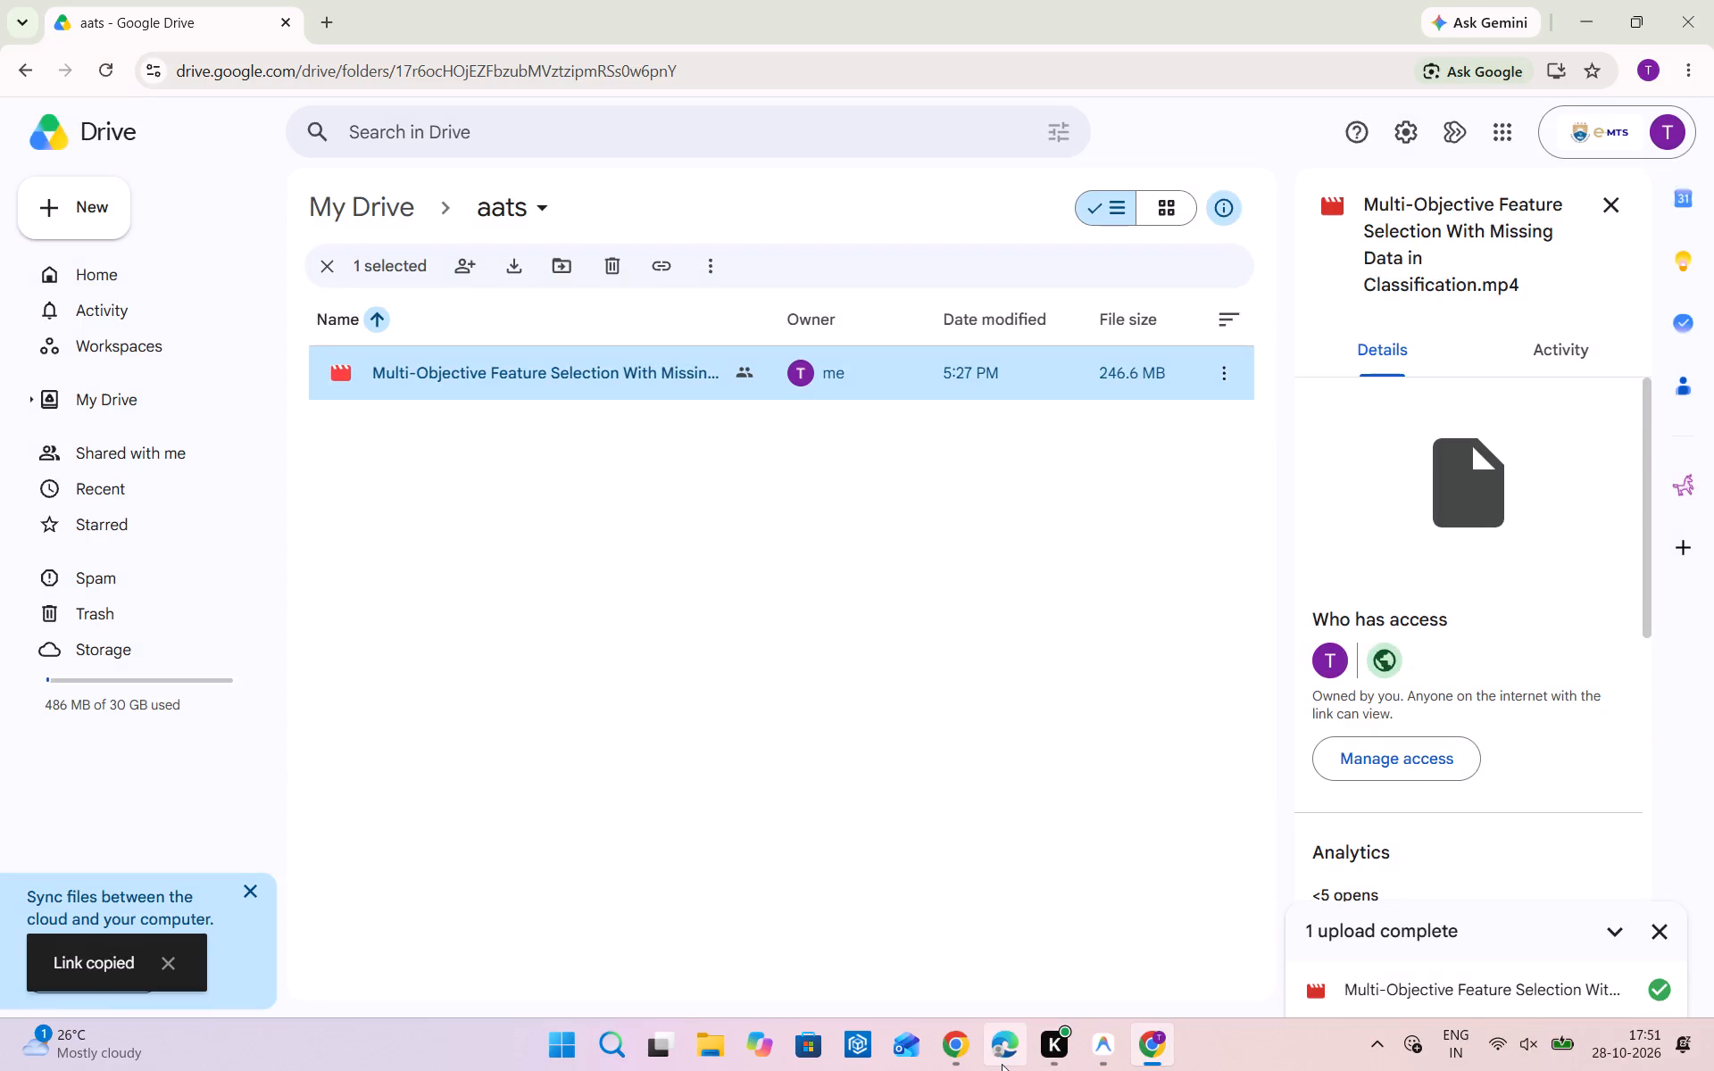
# Open the copied video link in Microsoft Edge to check access to the video, and close the browser again.
pyautogui.click(1002, 1064)
pyautogui.hotkey('ctrl', 'v')
pyautogui.press('Return')
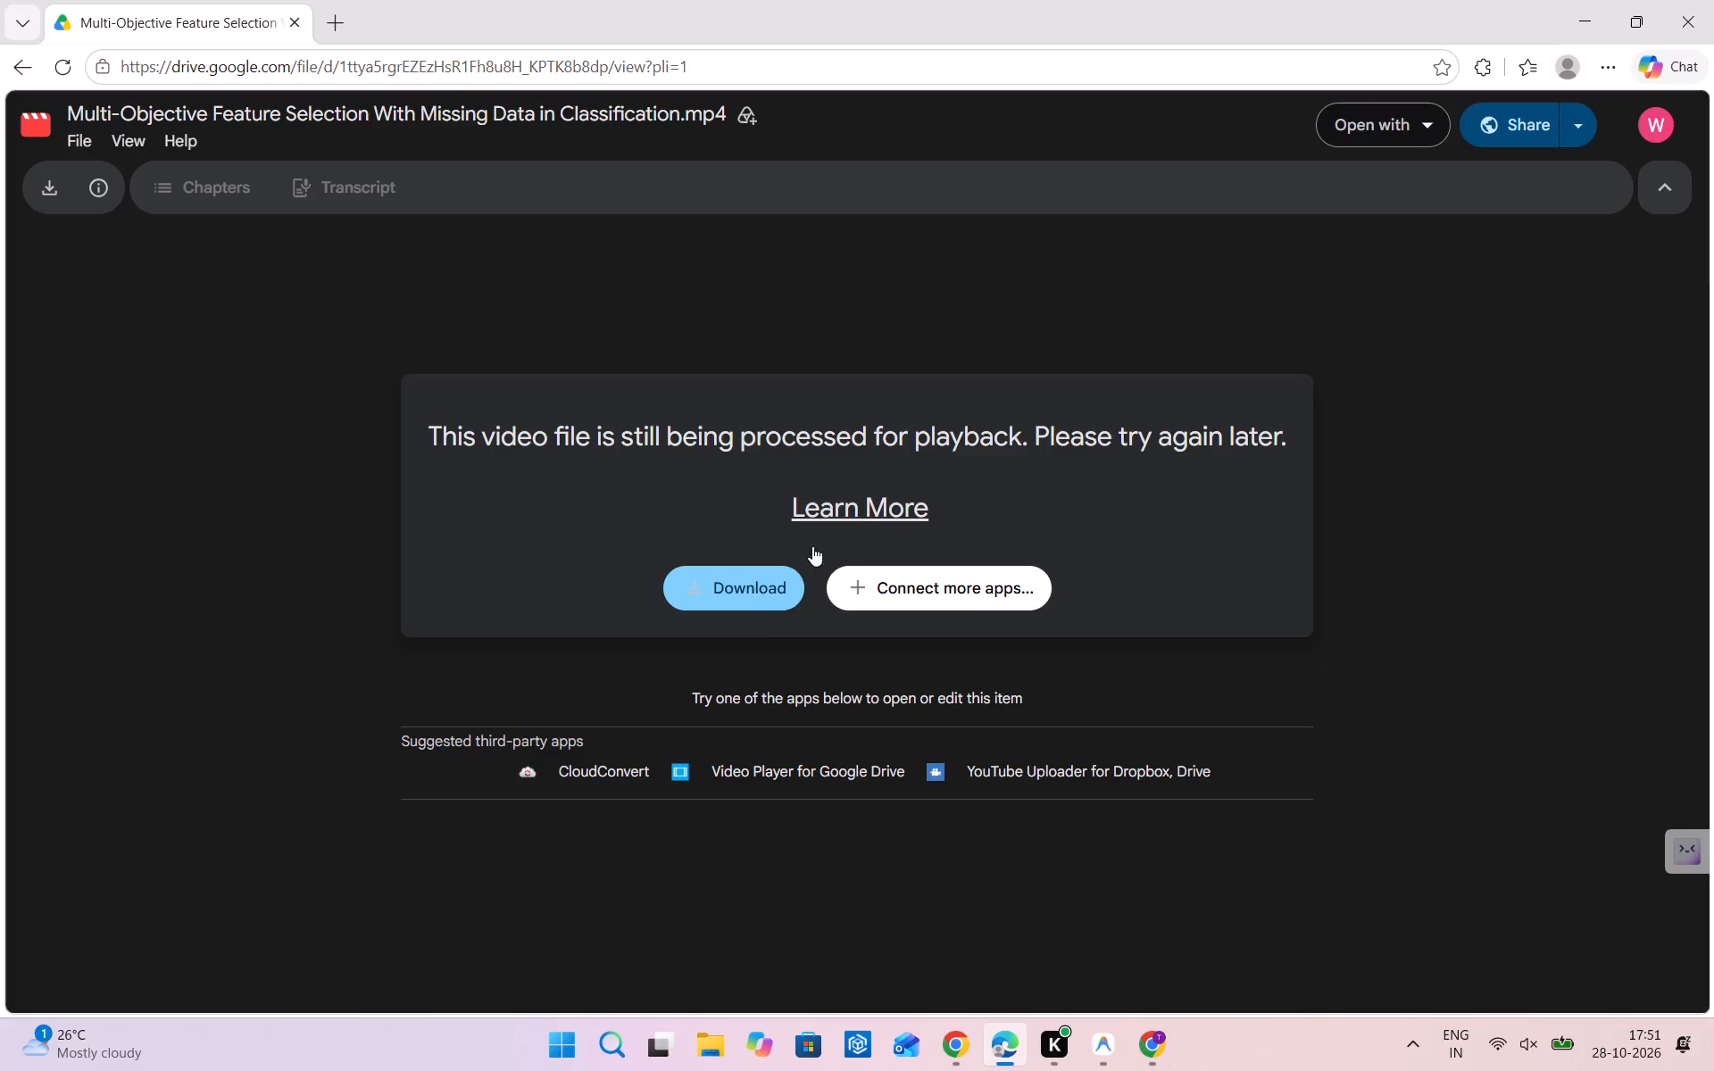
pyautogui.click(1713, 0)
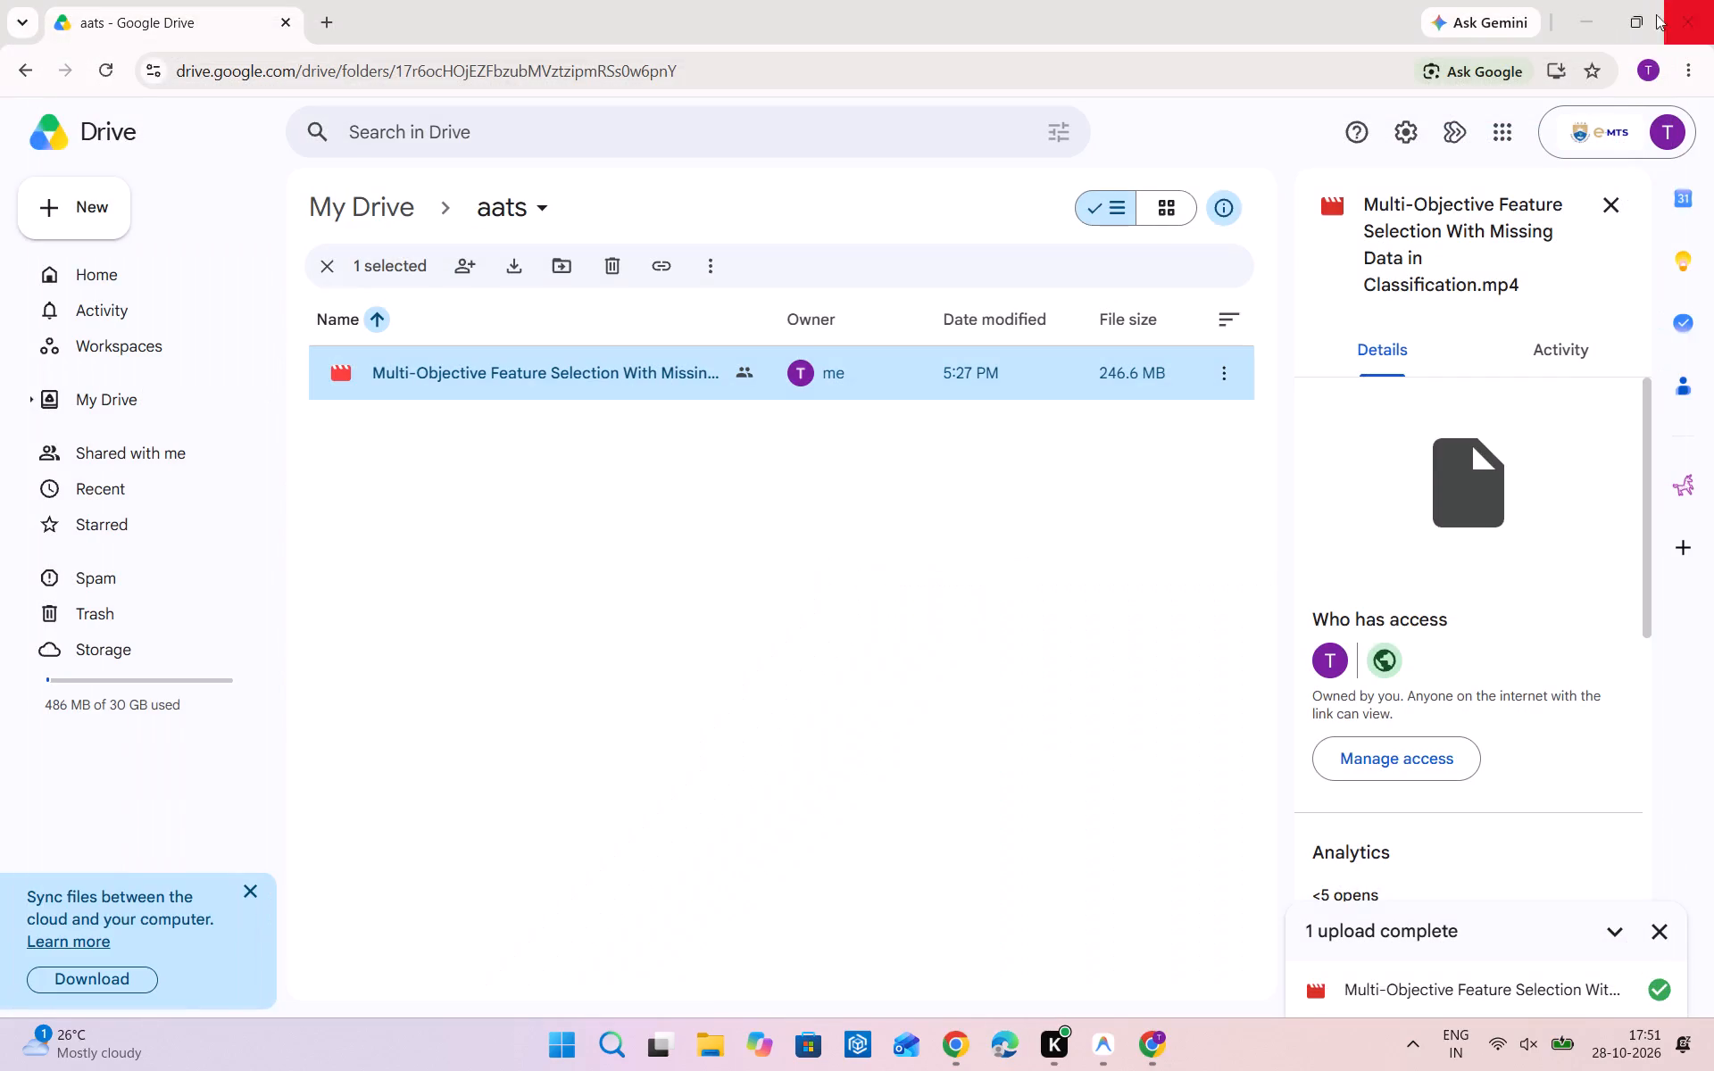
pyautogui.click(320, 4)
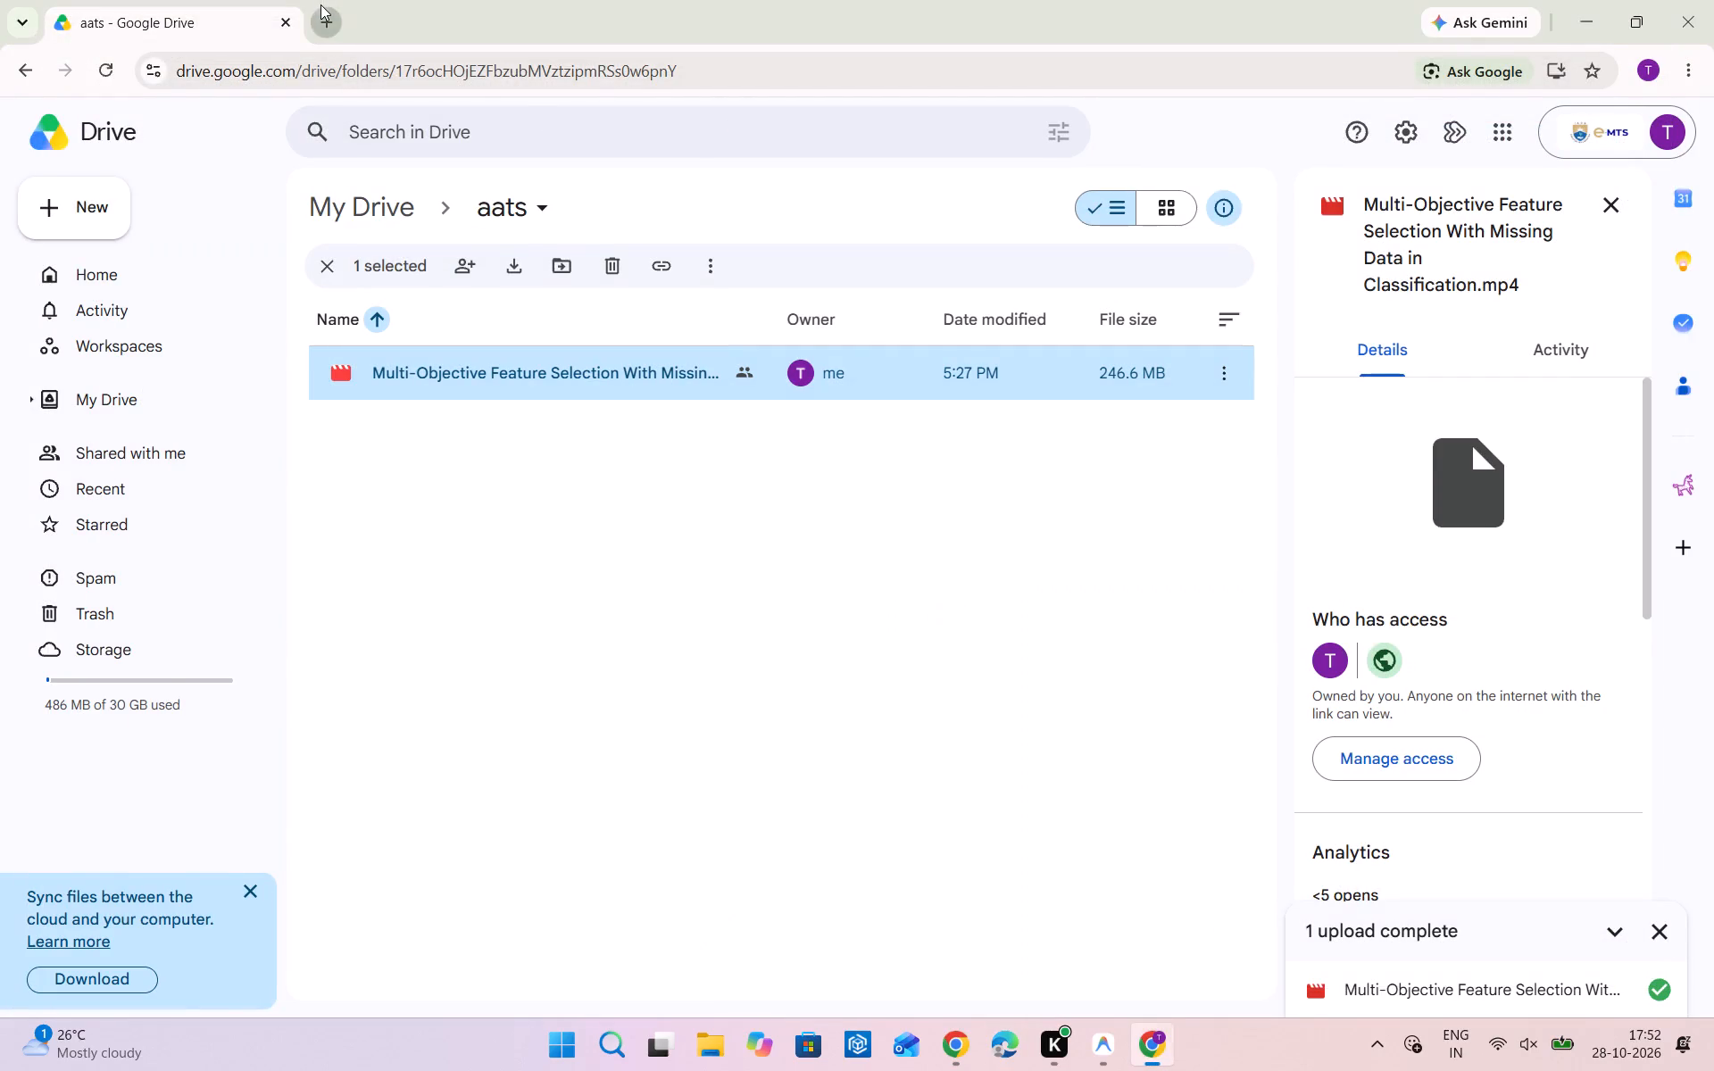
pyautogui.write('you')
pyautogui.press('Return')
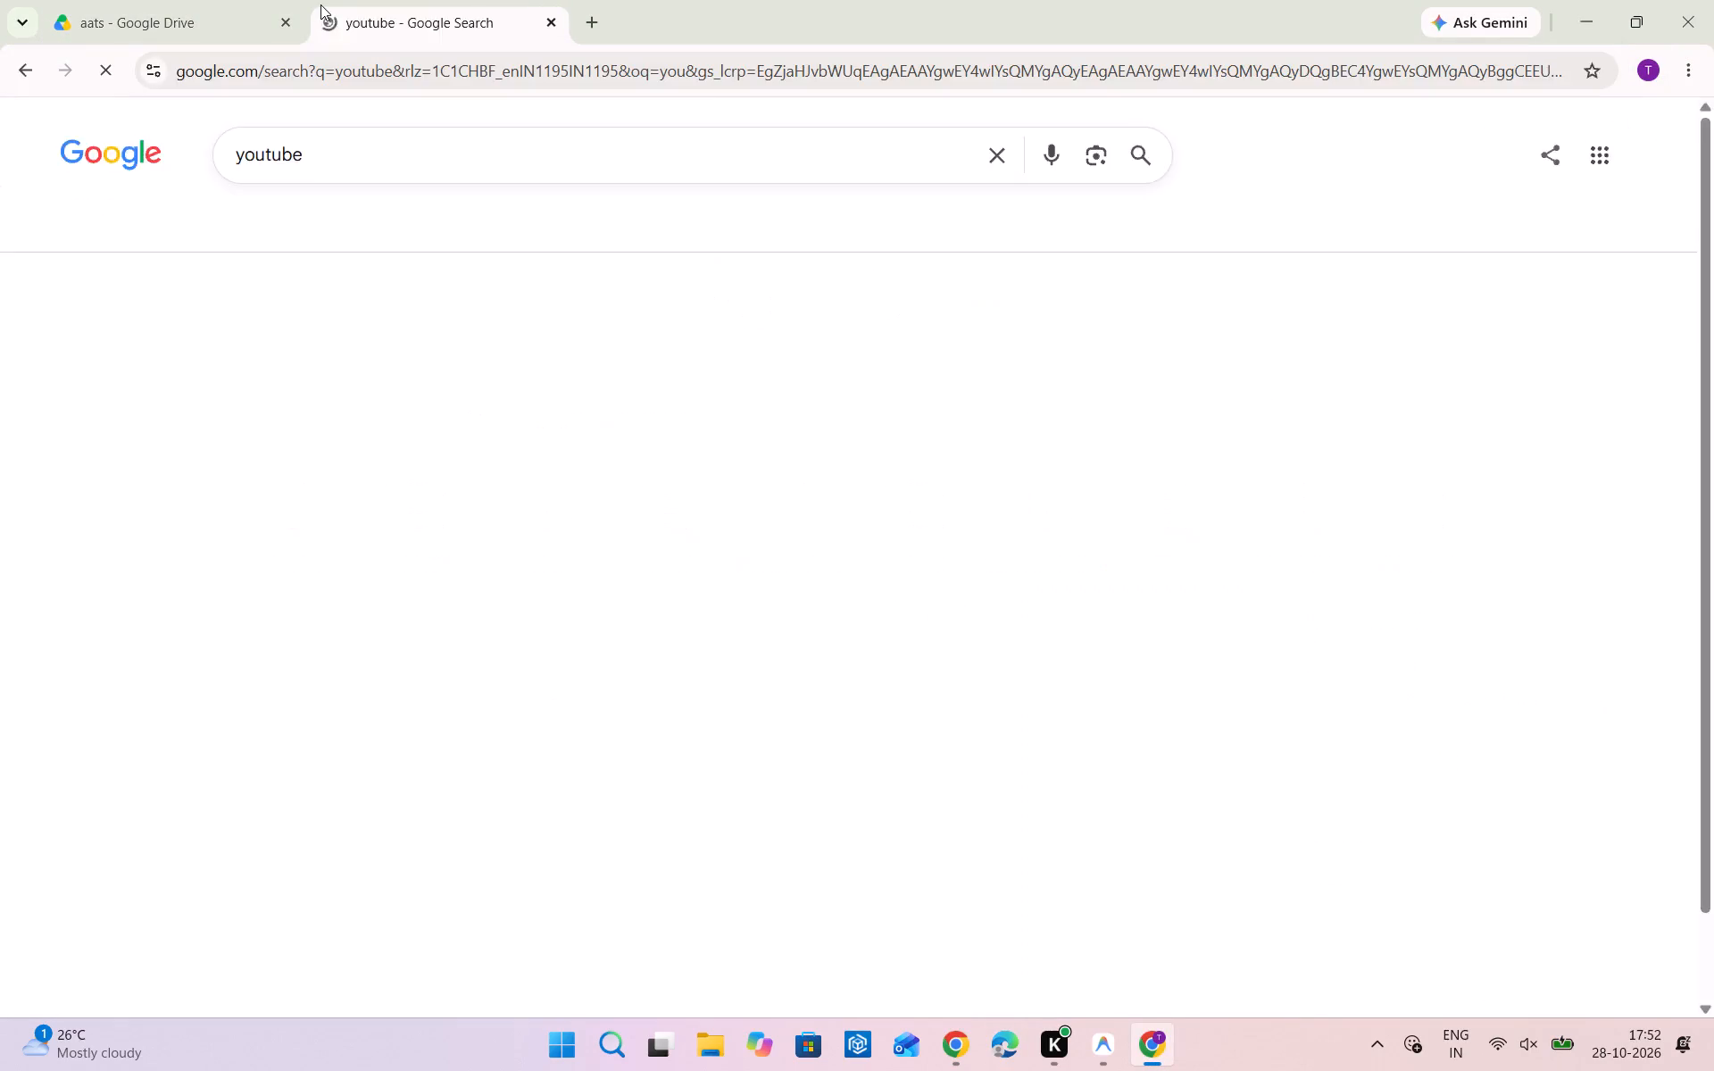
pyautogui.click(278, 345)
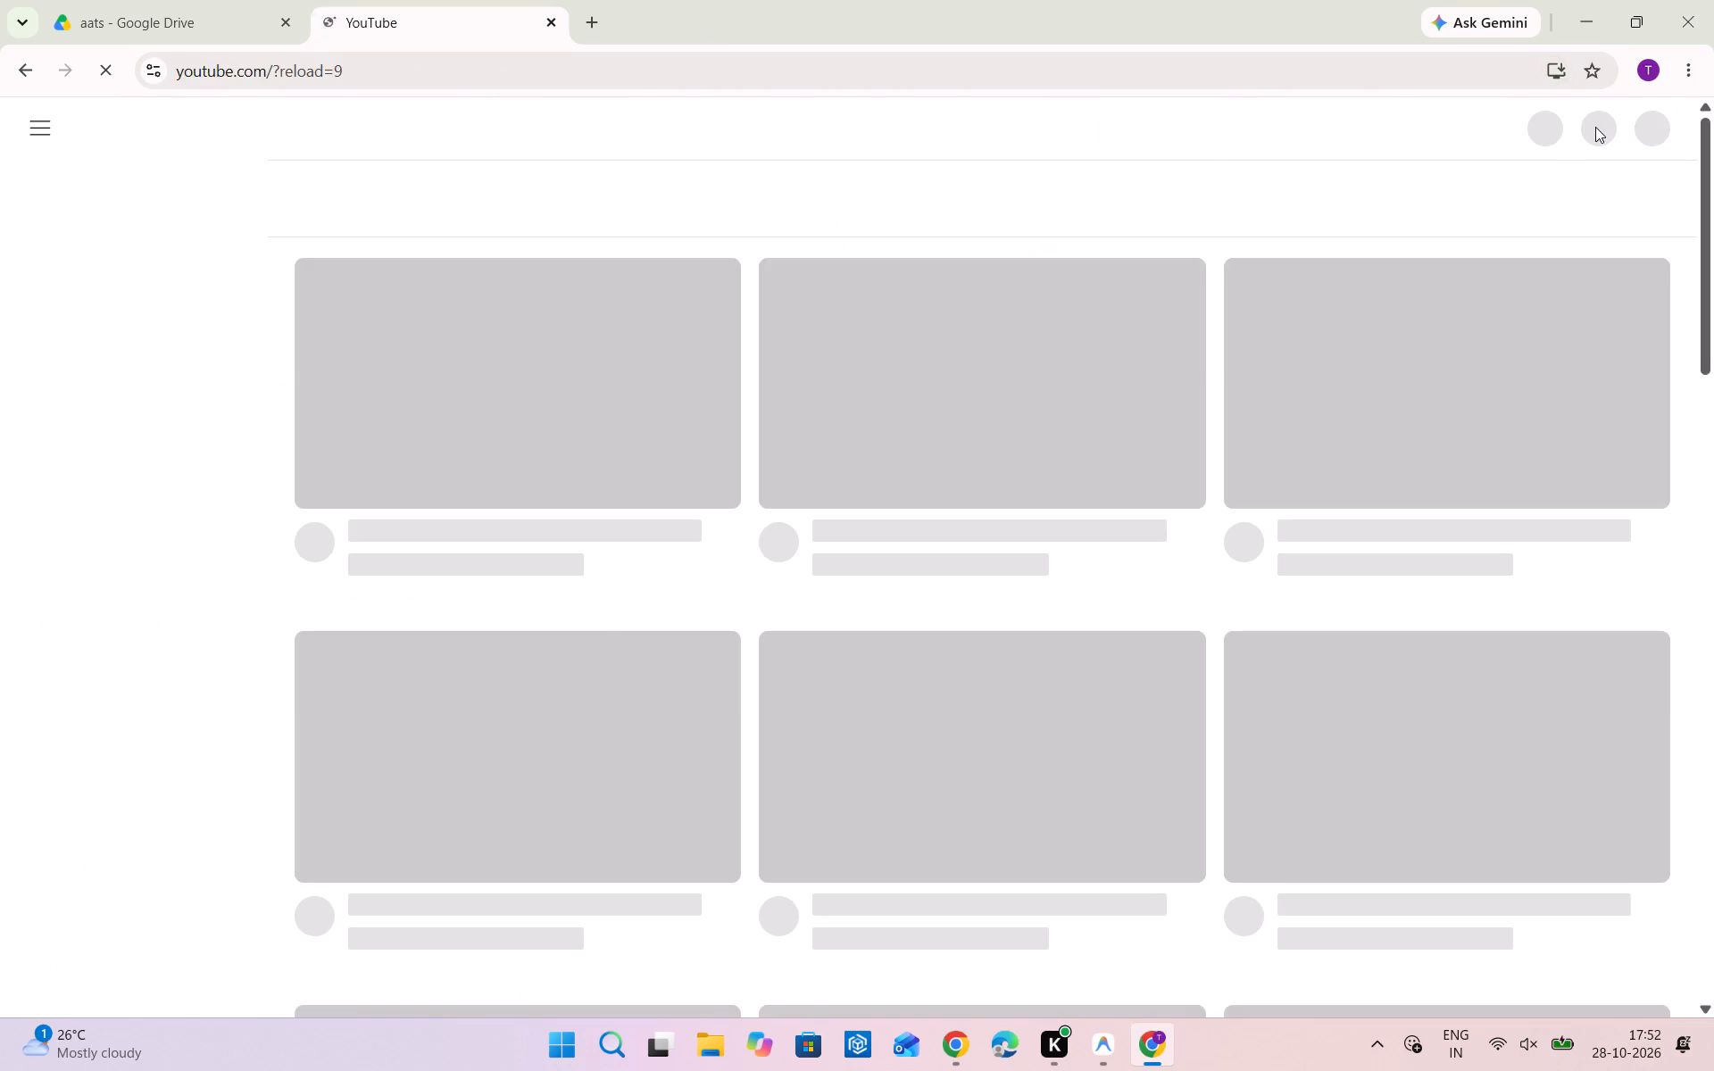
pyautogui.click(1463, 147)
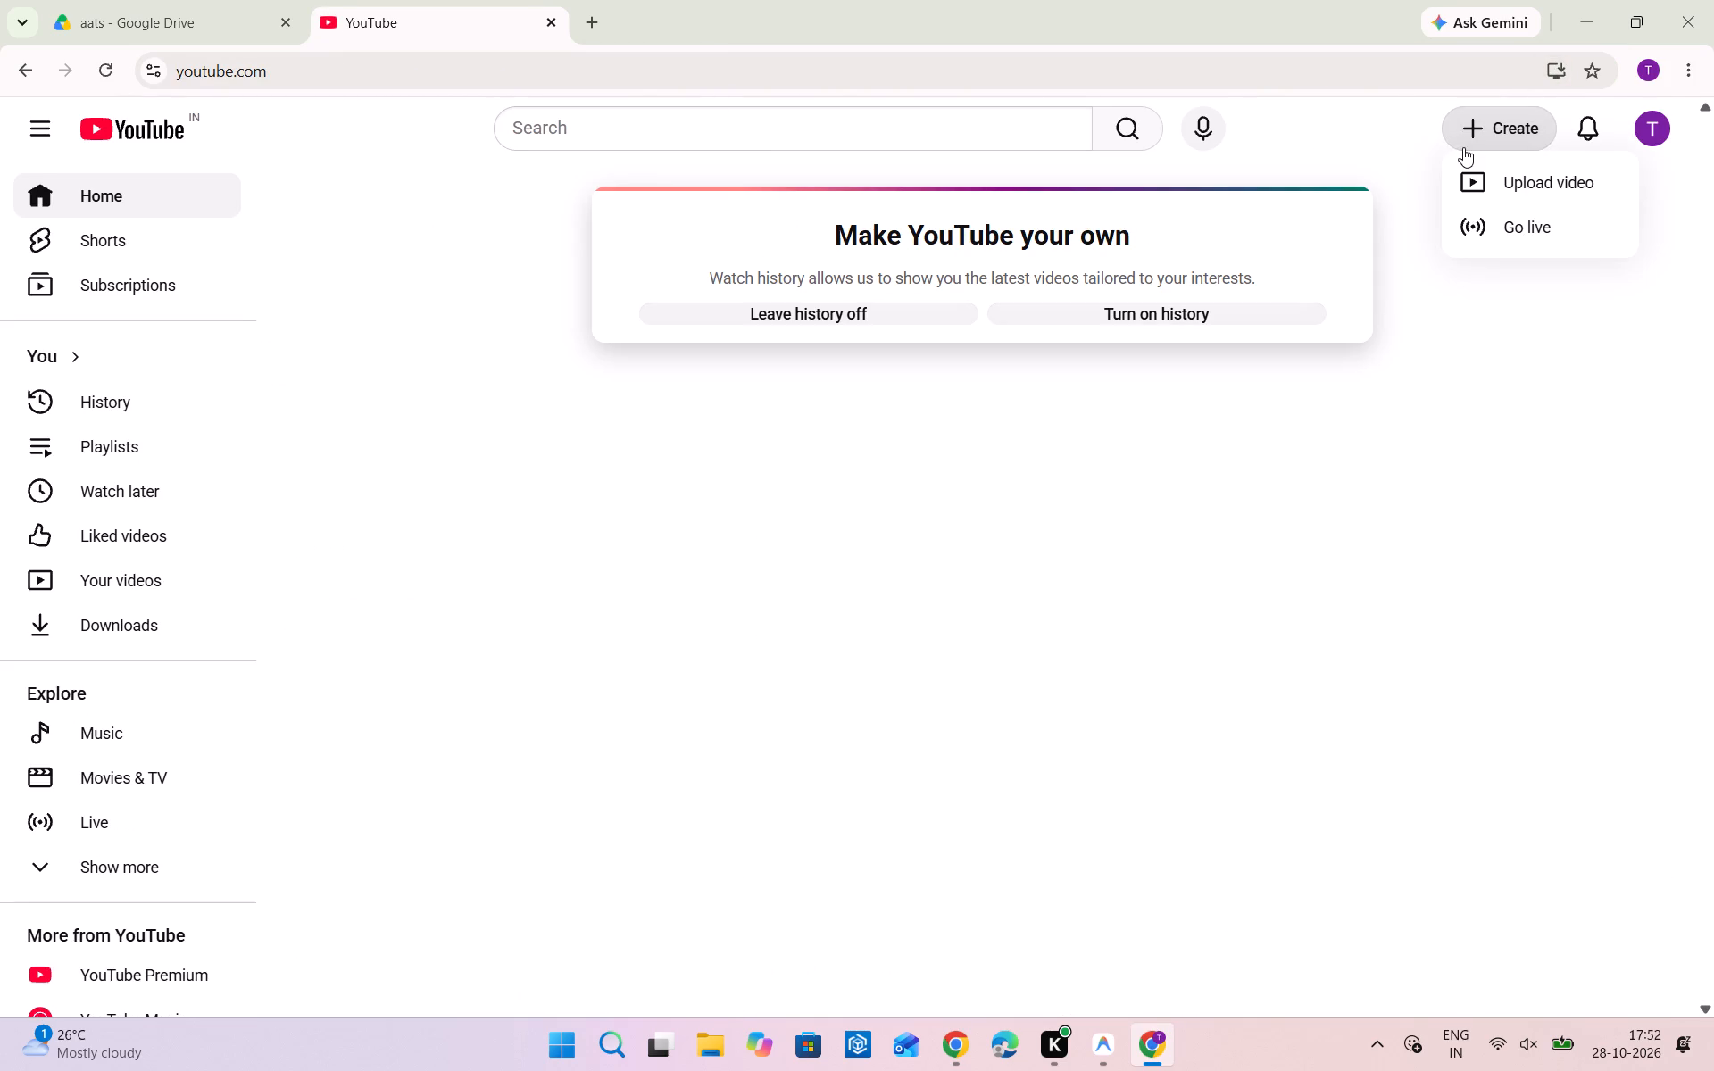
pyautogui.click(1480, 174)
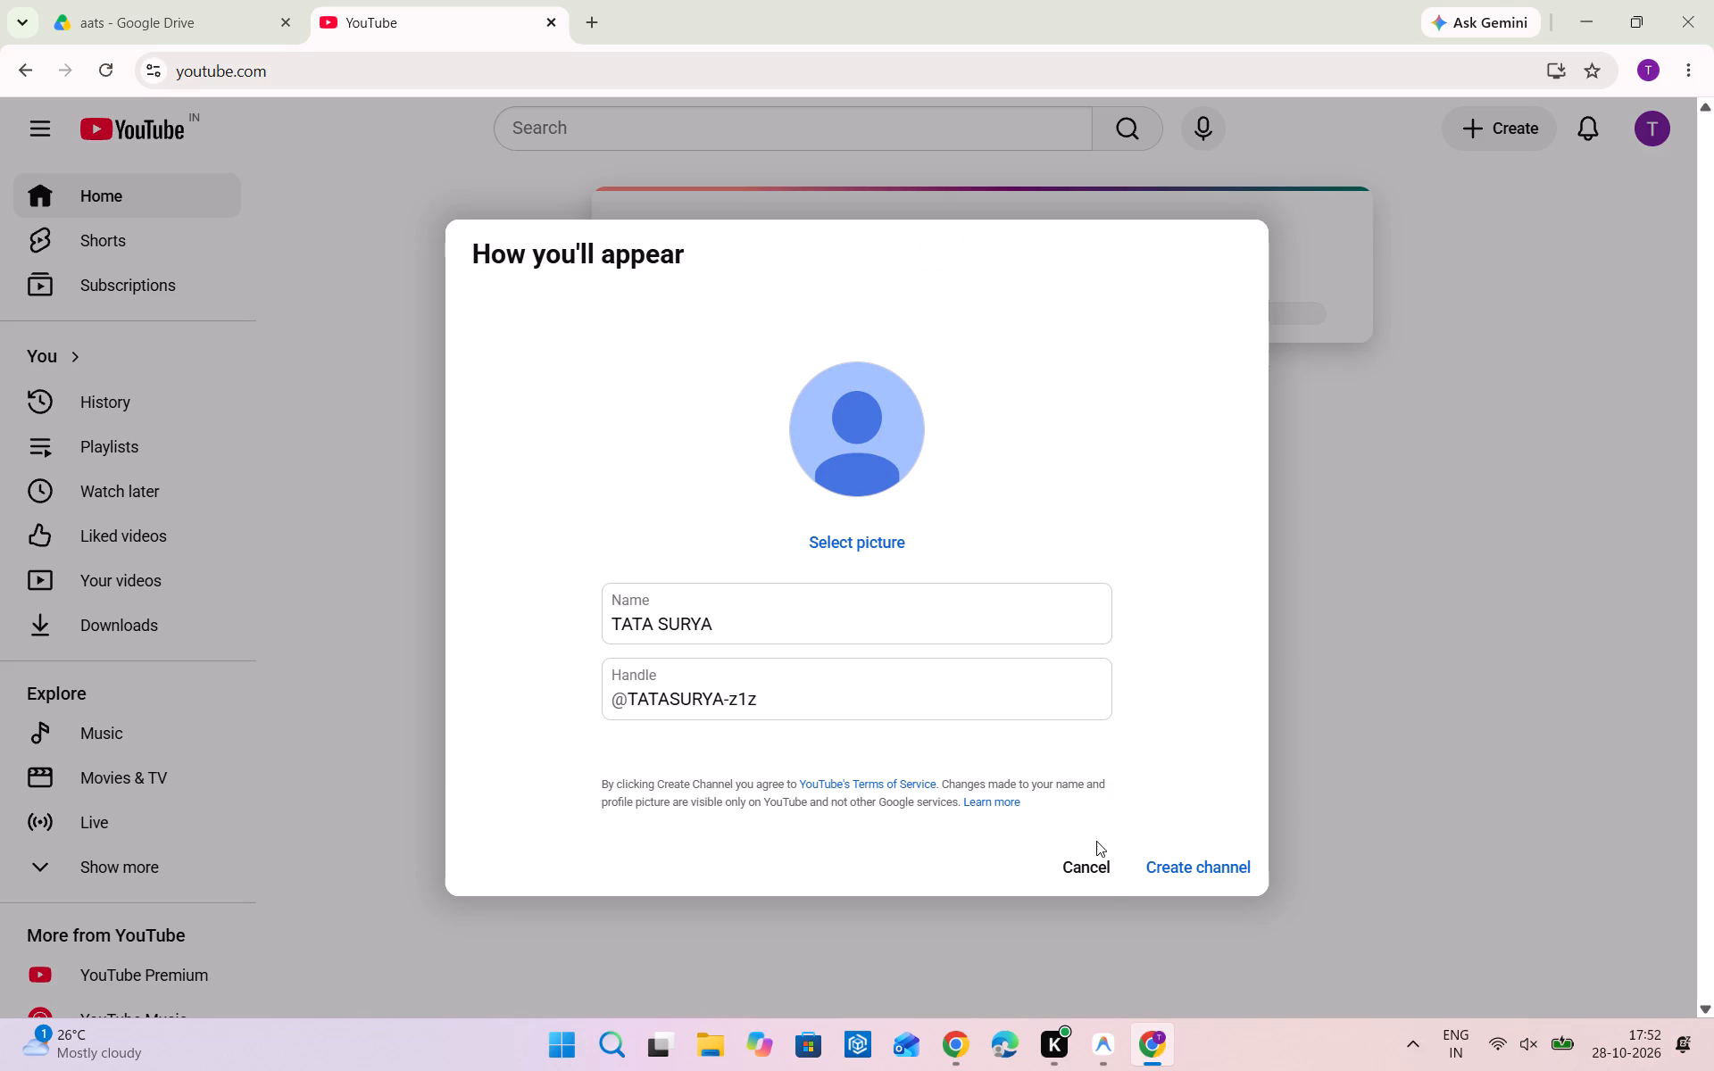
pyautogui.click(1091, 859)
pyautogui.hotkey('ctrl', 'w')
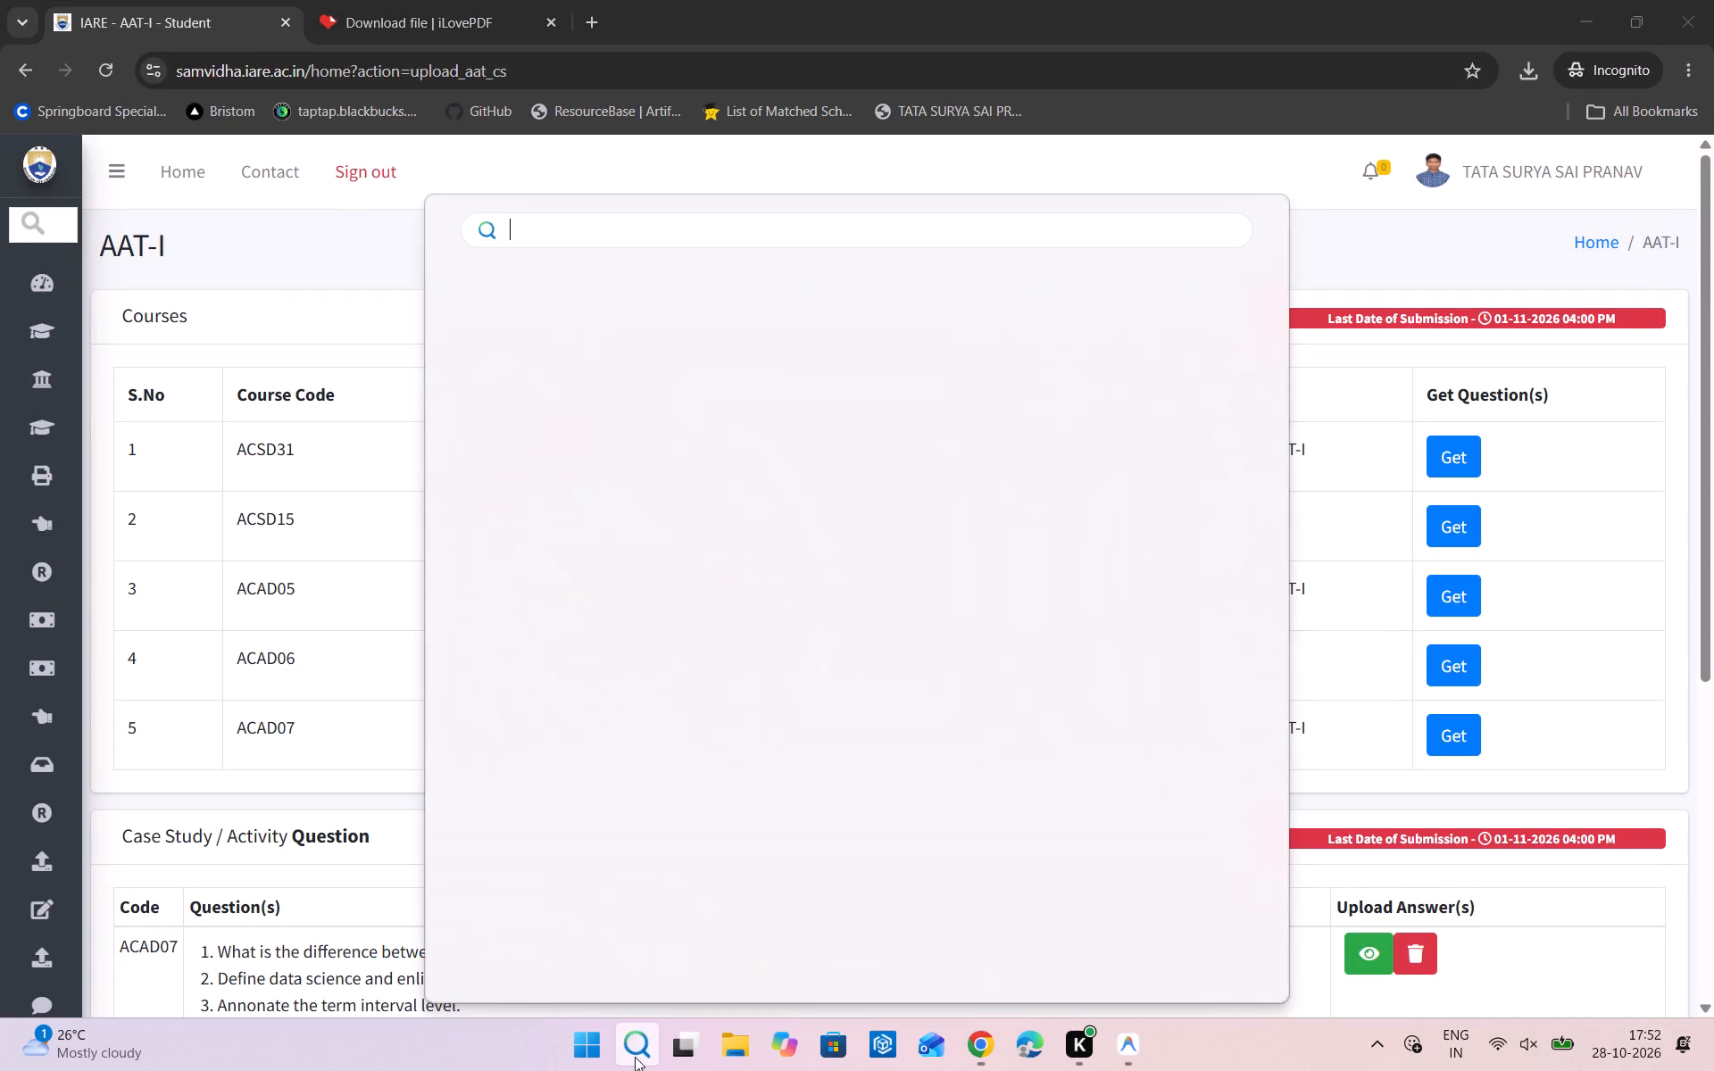
# Open Google Chrome with the user's personal profile that has the green t avatar and go to YouTube.
pyautogui.click(715, 334)
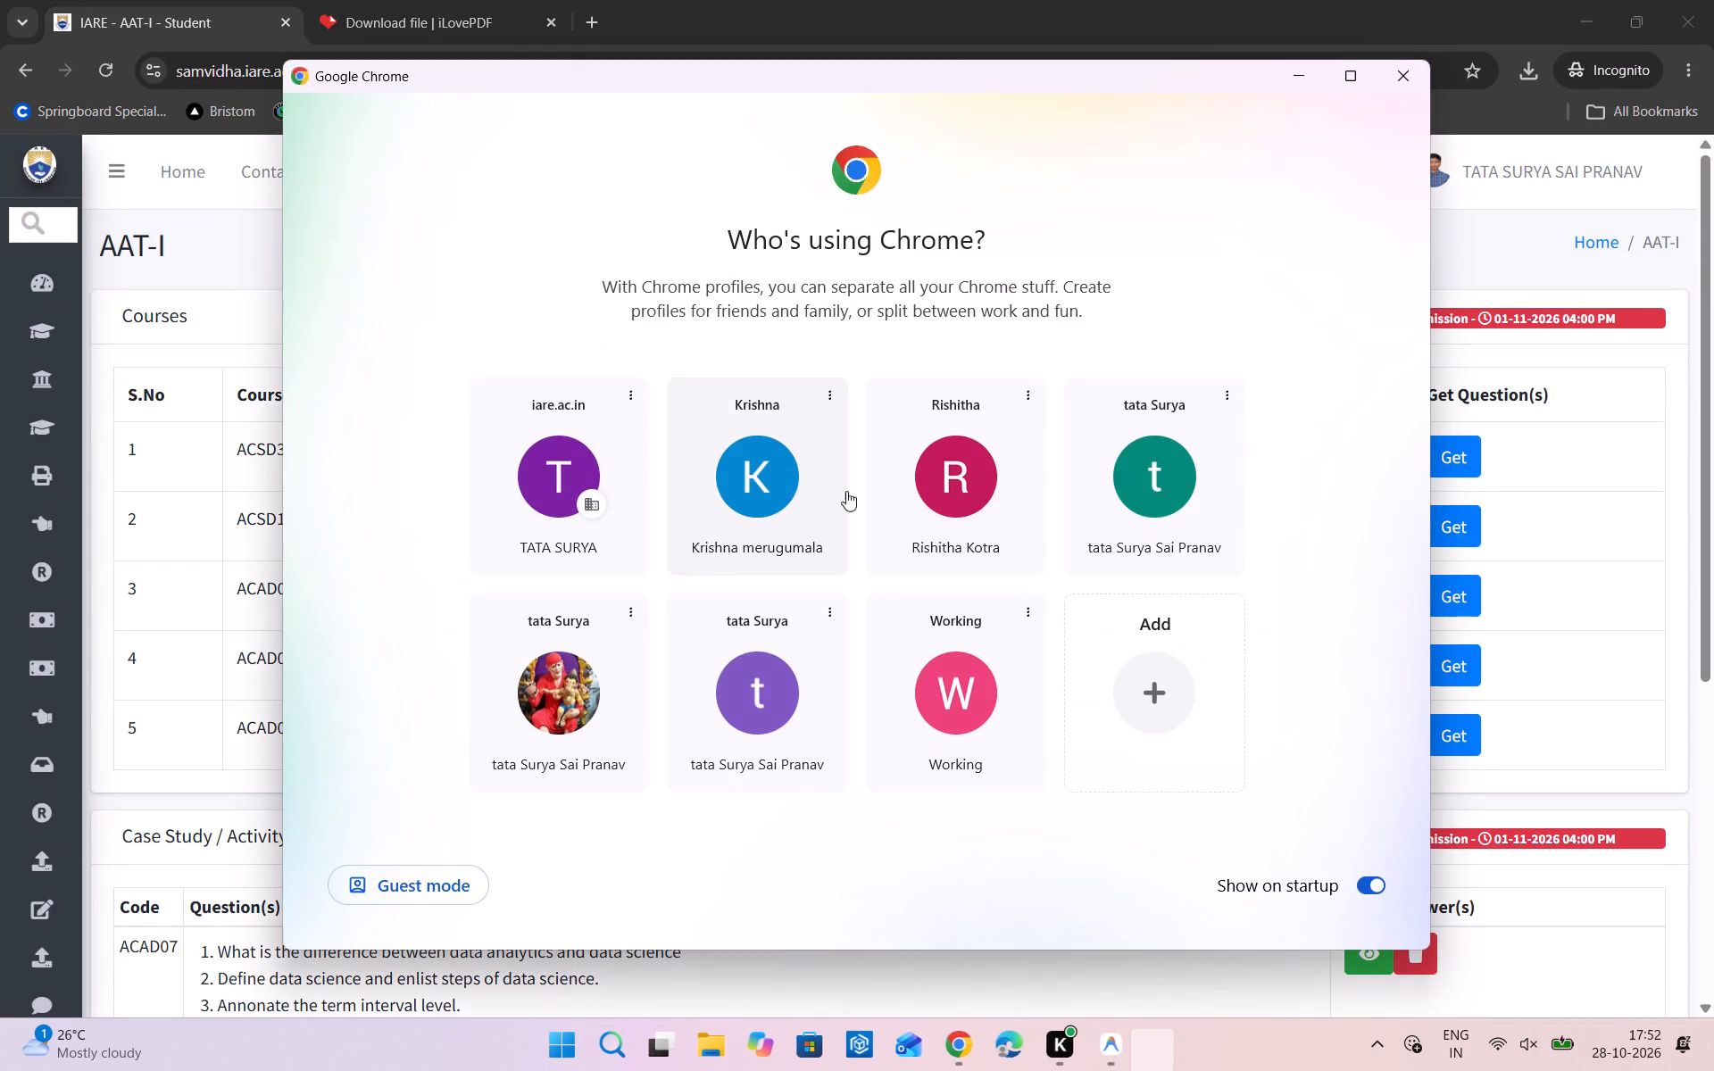
pyautogui.click(1142, 522)
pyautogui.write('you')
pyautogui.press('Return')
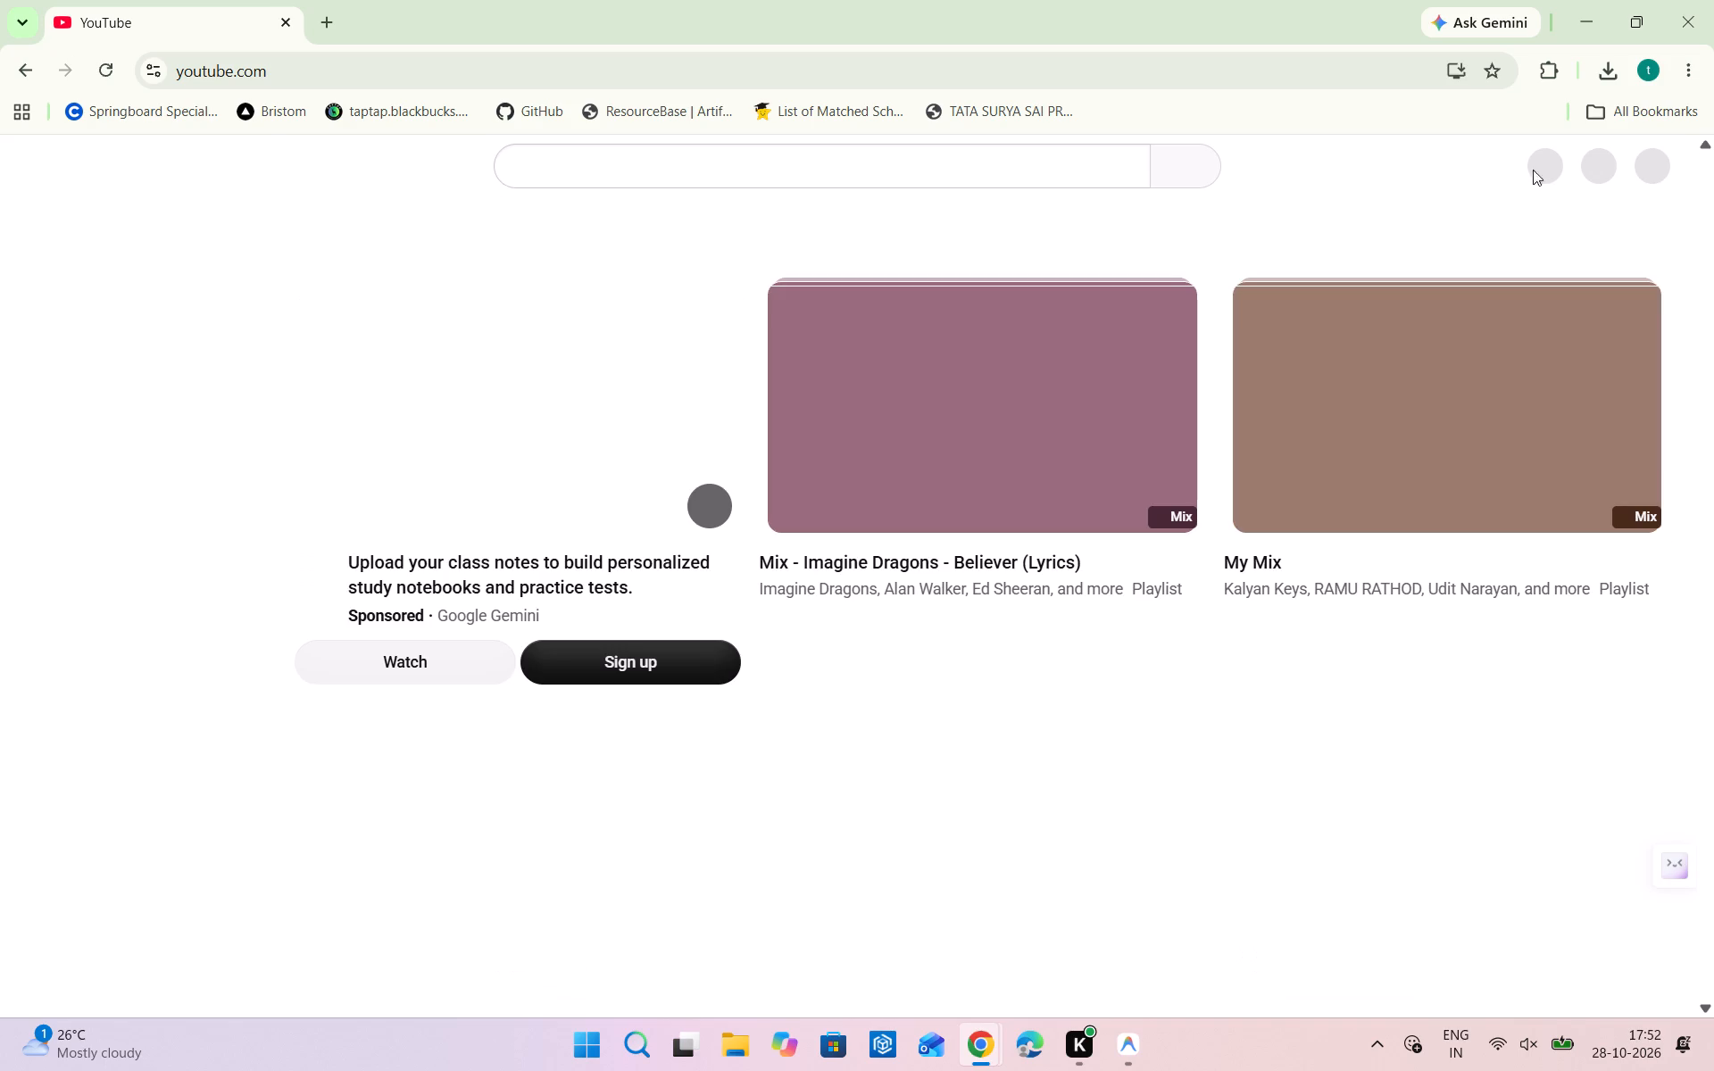
# Start a new video upload on the YouTube channel and open the file selection for it.
pyautogui.click(1544, 170)
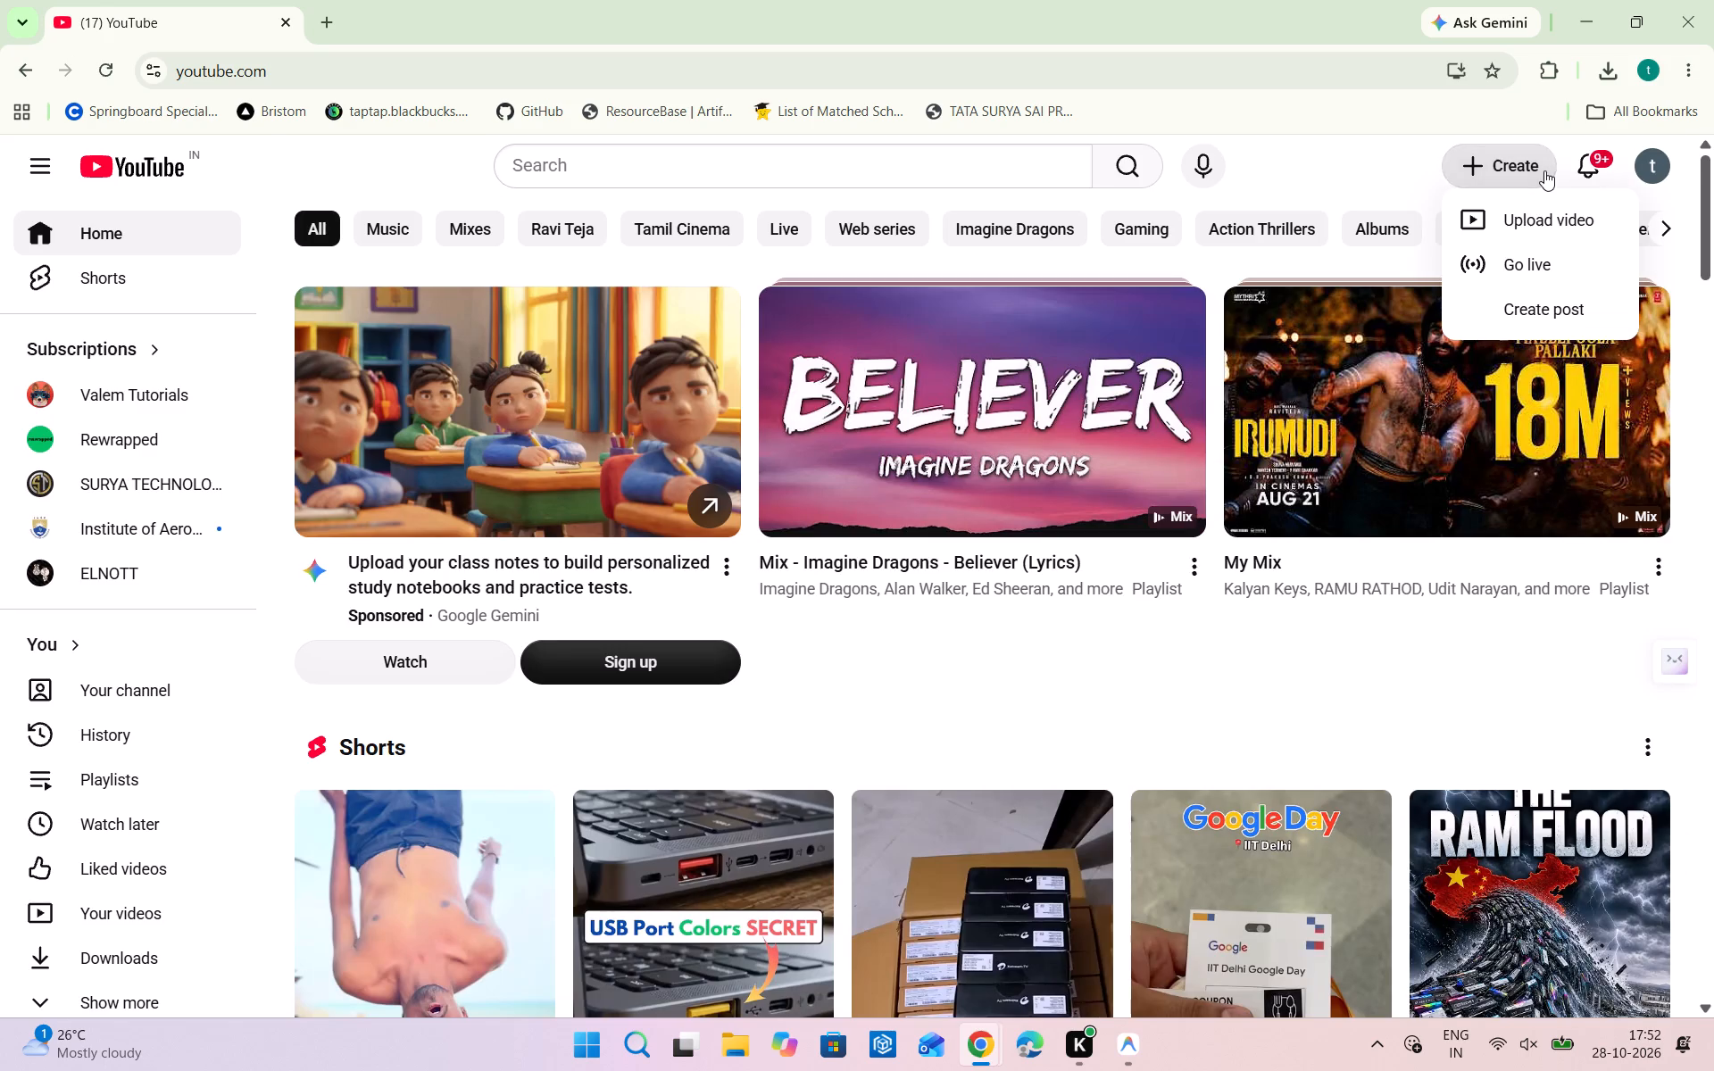
pyautogui.click(1505, 214)
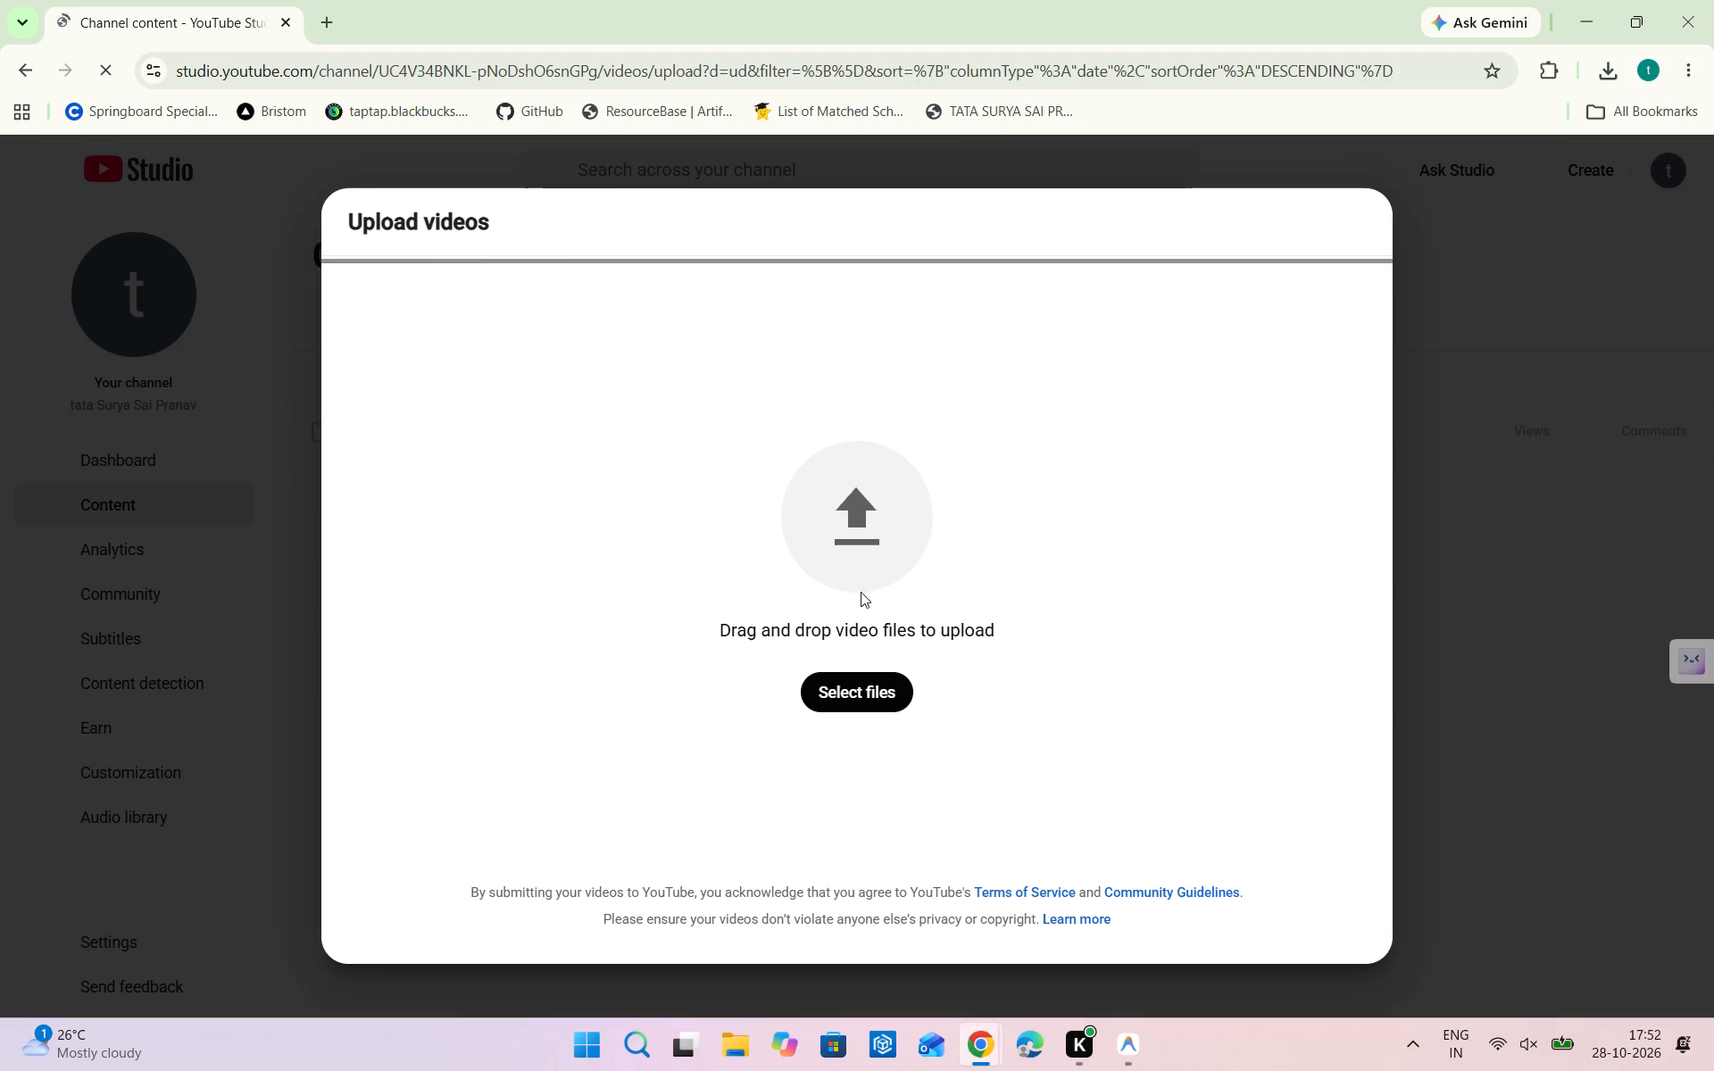
pyautogui.click(854, 692)
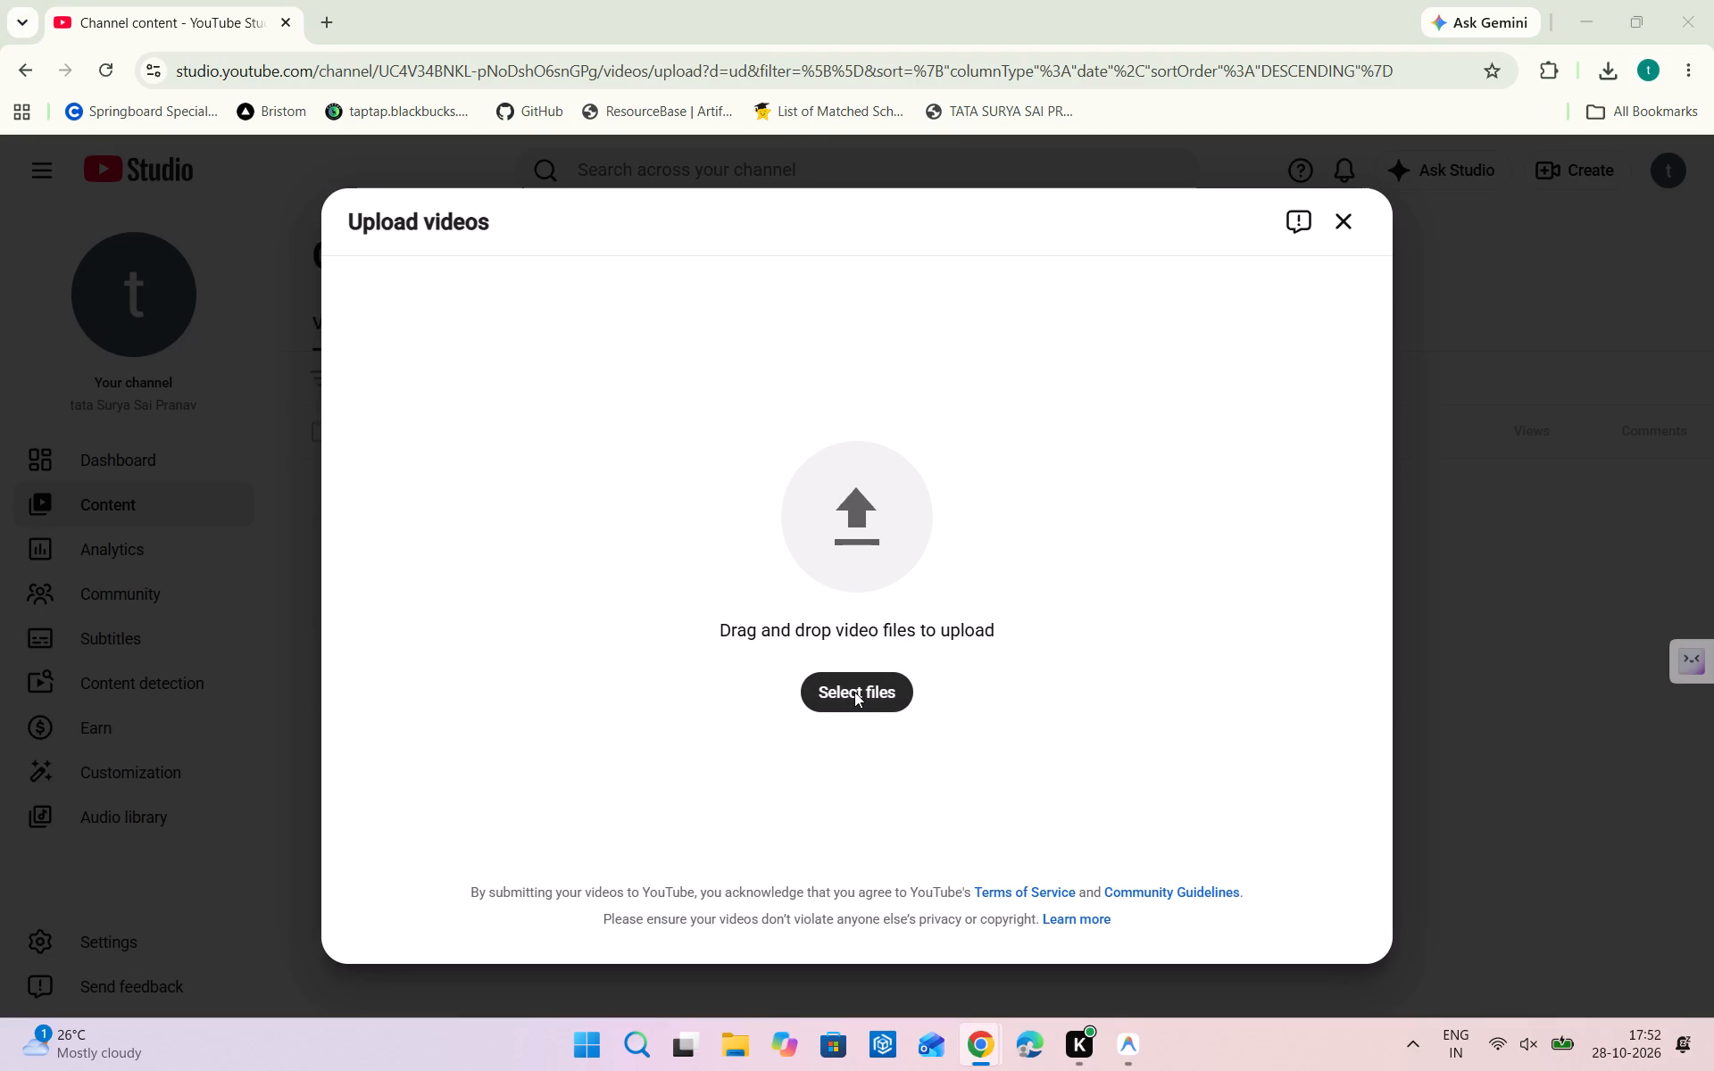
# Upload the Multi-Objective Feature Selection With Missing Data in Classification video from Downloads to the YouTube Studio channel.
pyautogui.scroll(-1, 538, 352)
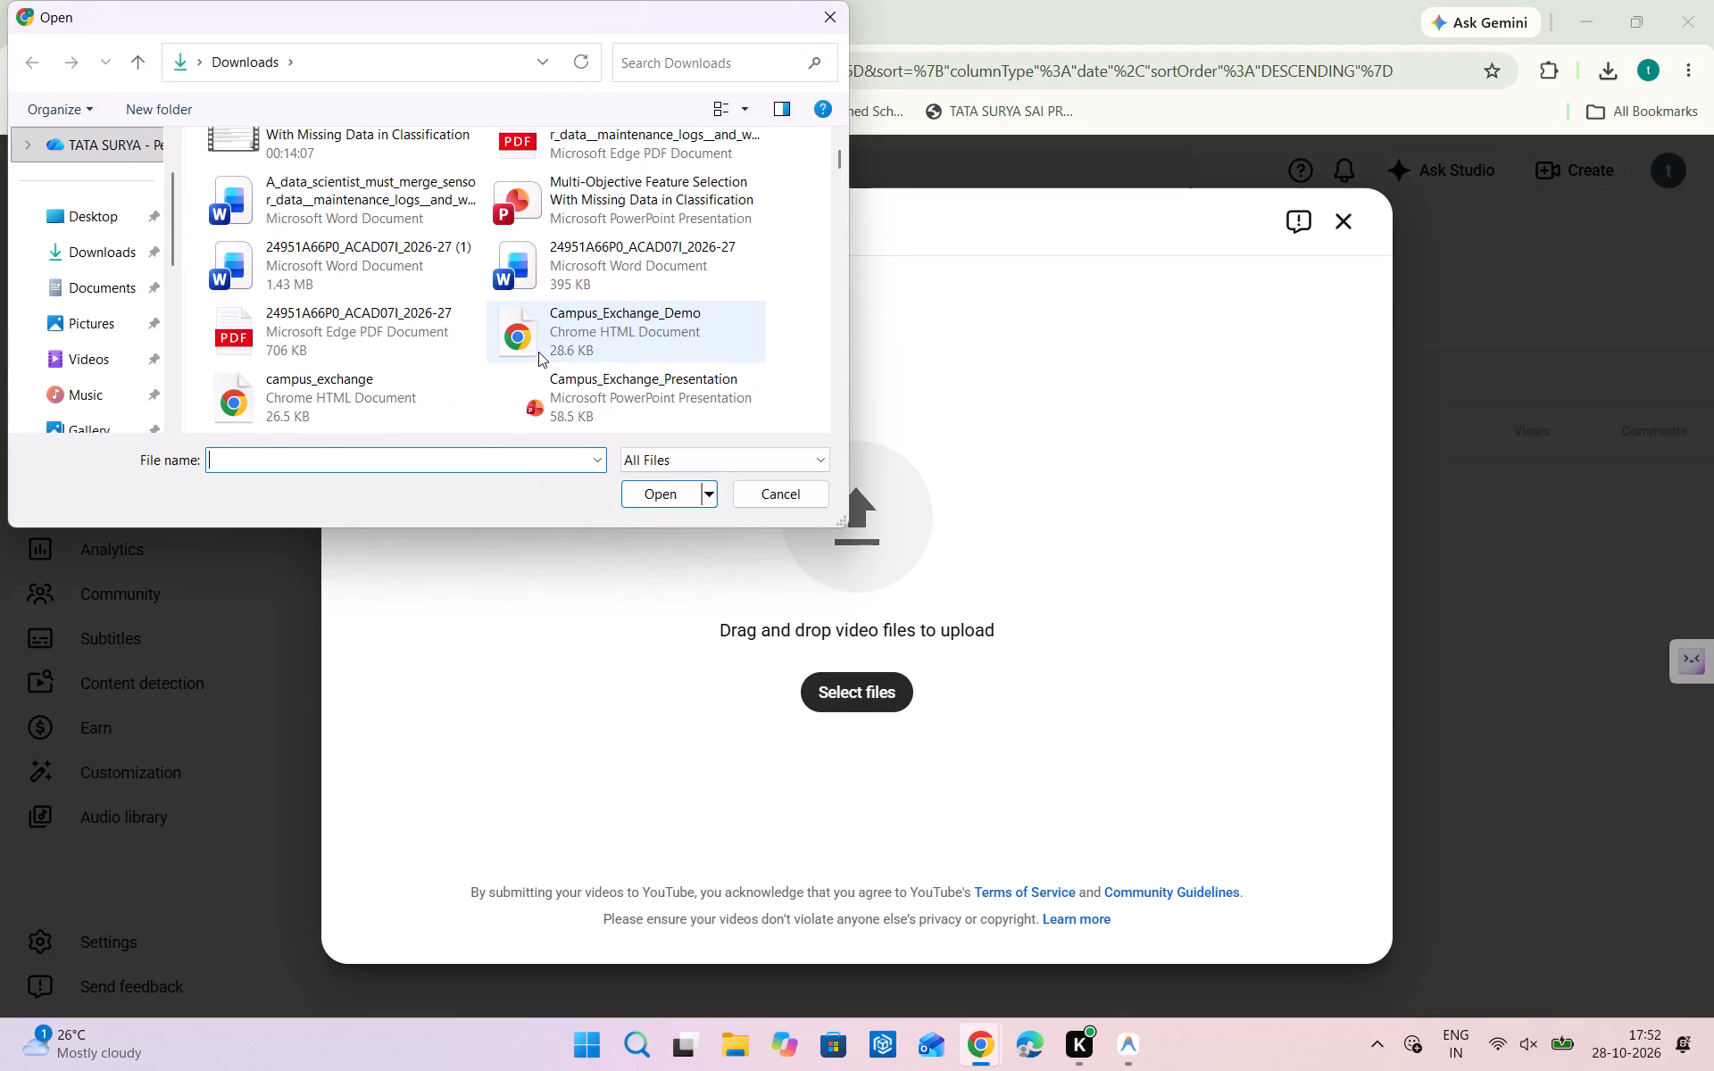
pyautogui.click(342, 159)
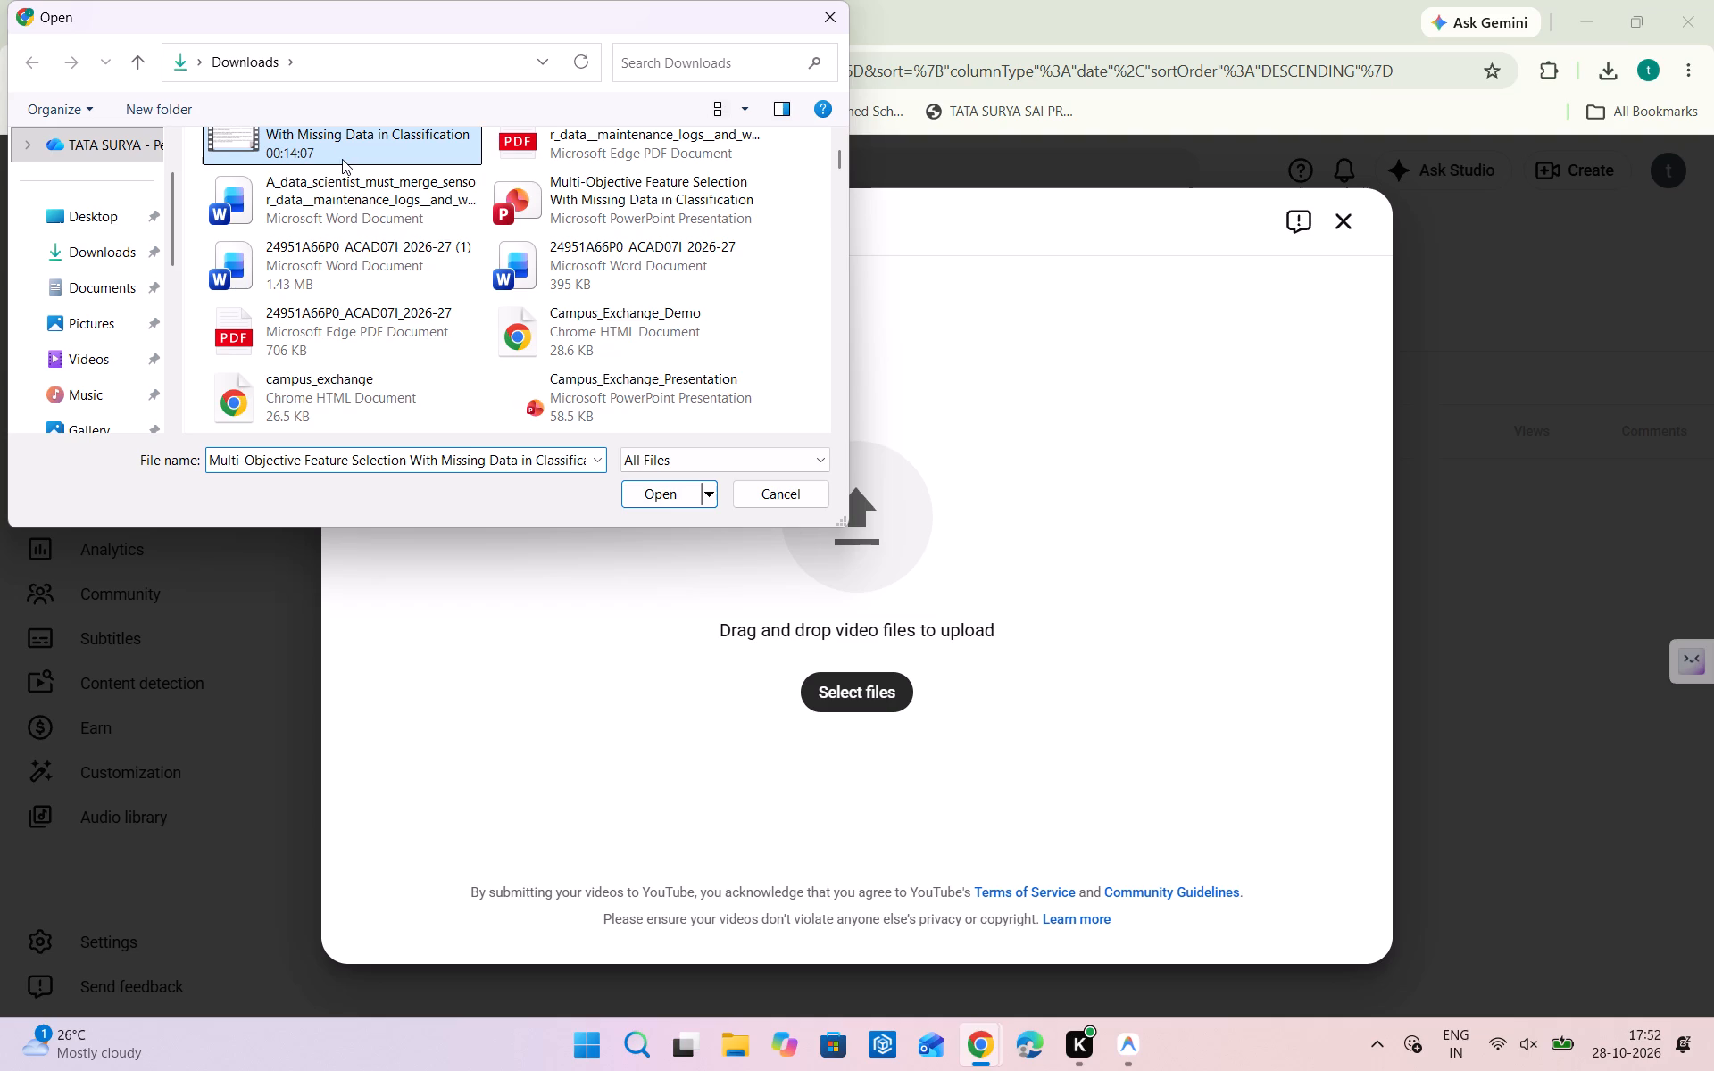
pyautogui.click(634, 493)
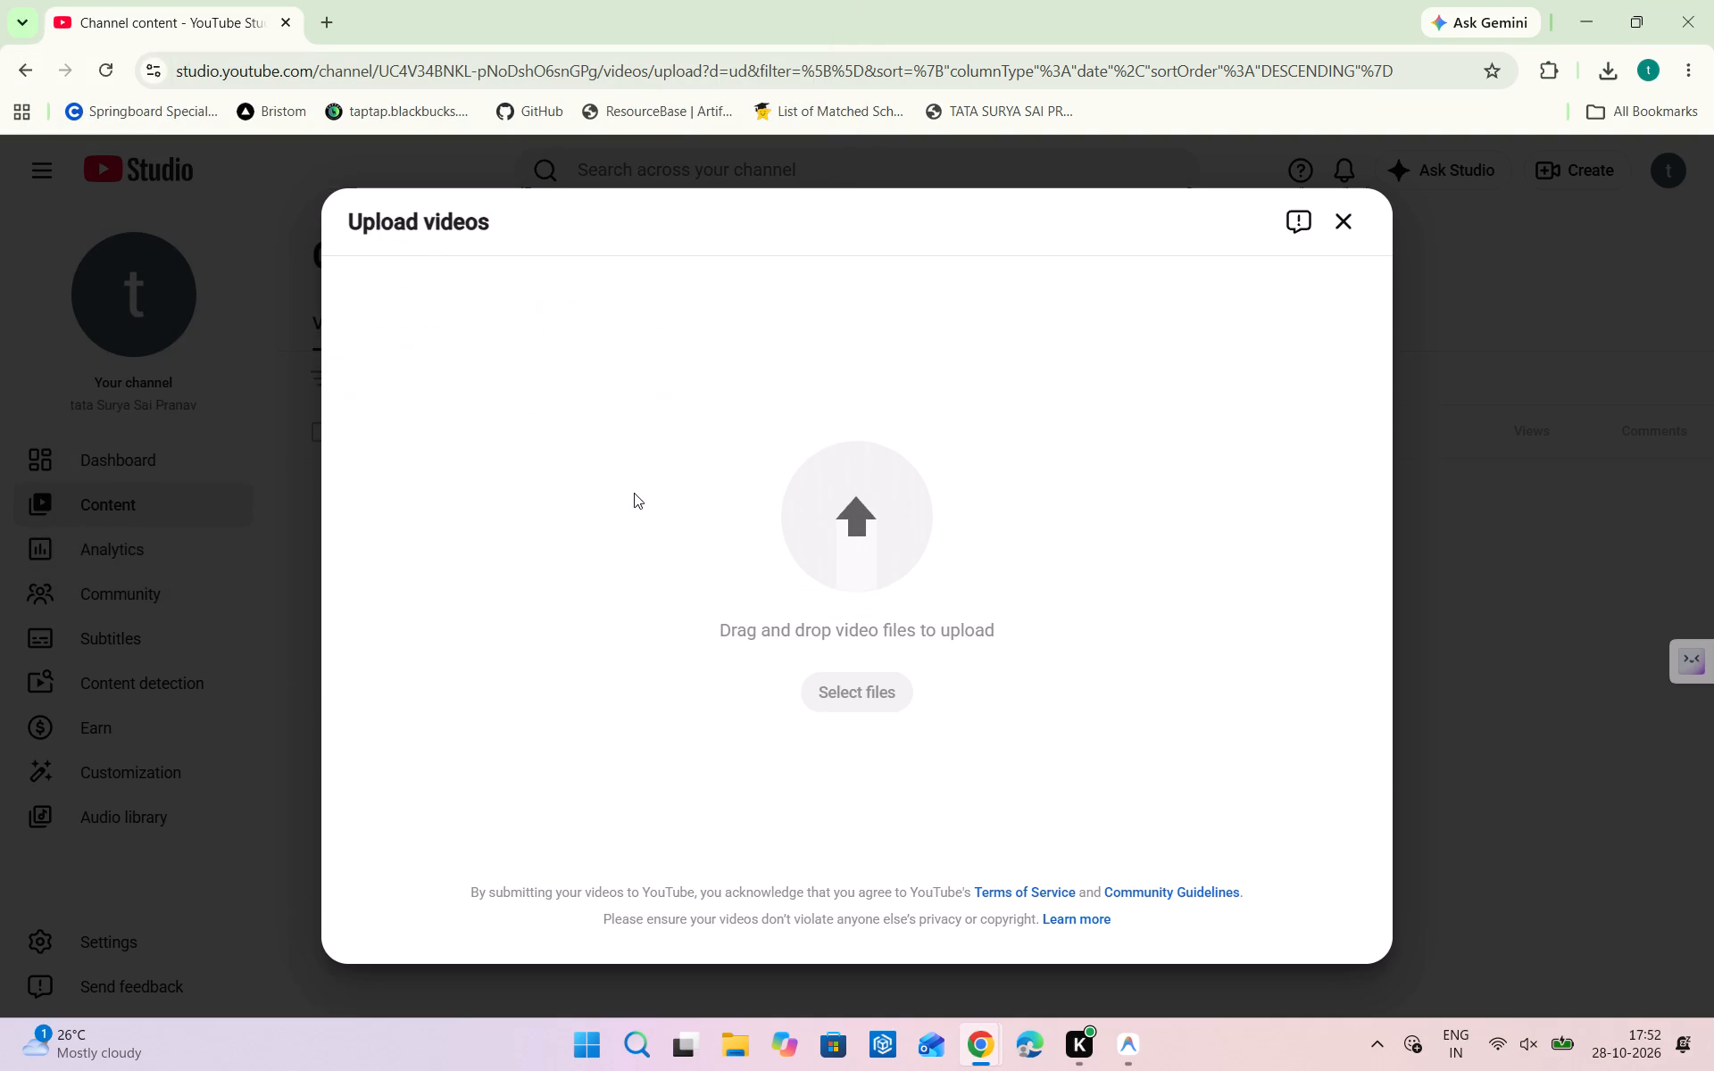
# Switch to Samvidha, go to the AAT-II upload page and get the question for Theory of Computation (ACSD31).
pyautogui.hotkey('alt', 'Tab')
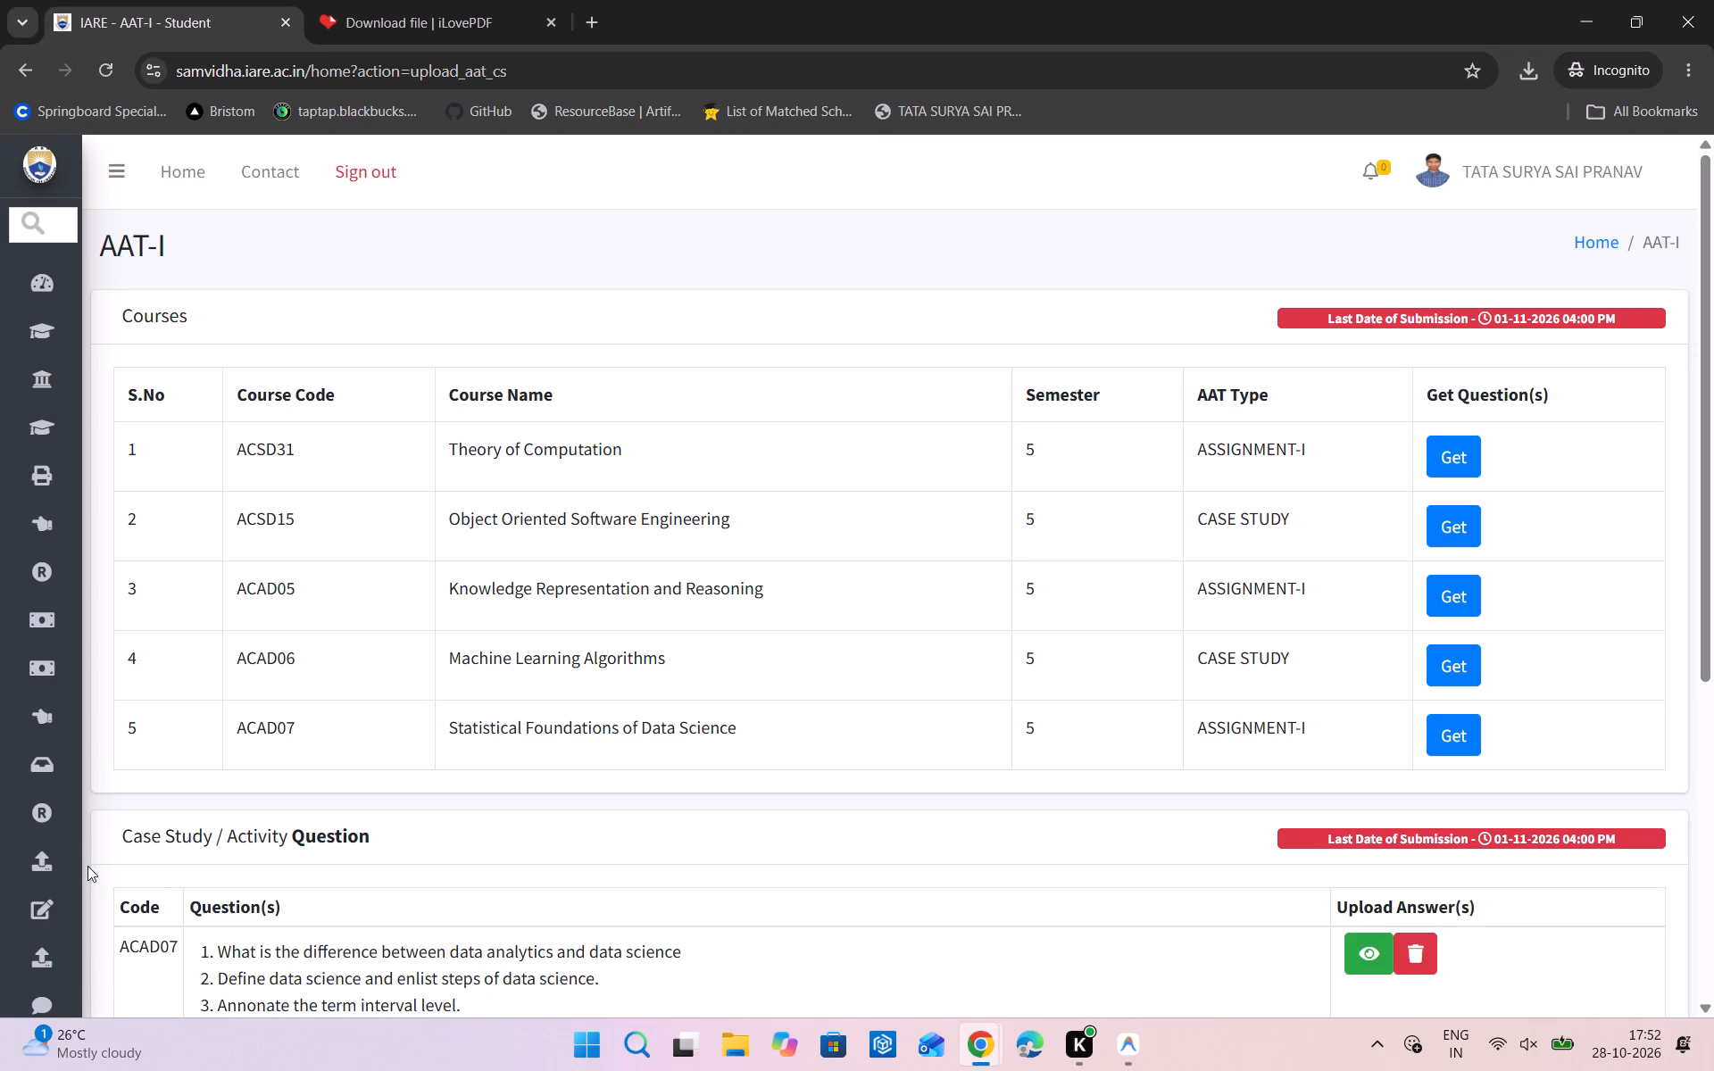
pyautogui.click(63, 945)
pyautogui.scroll(-2, 63, 945)
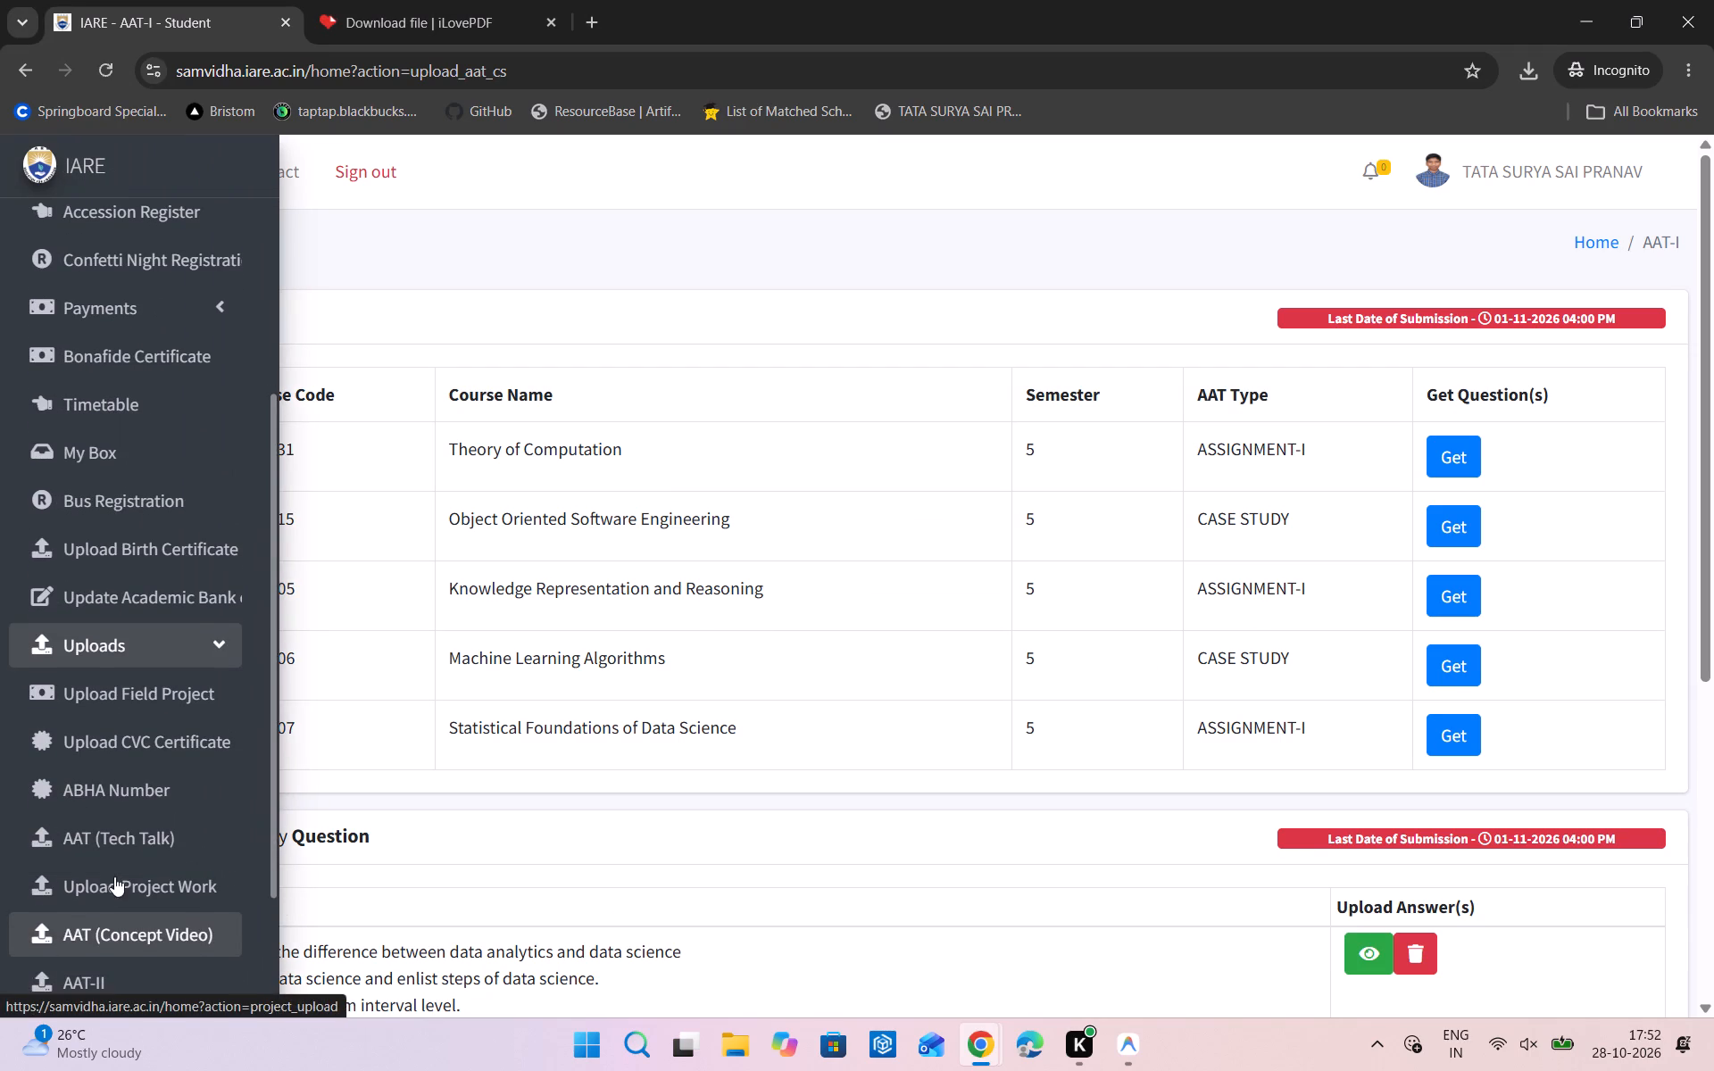
pyautogui.click(112, 979)
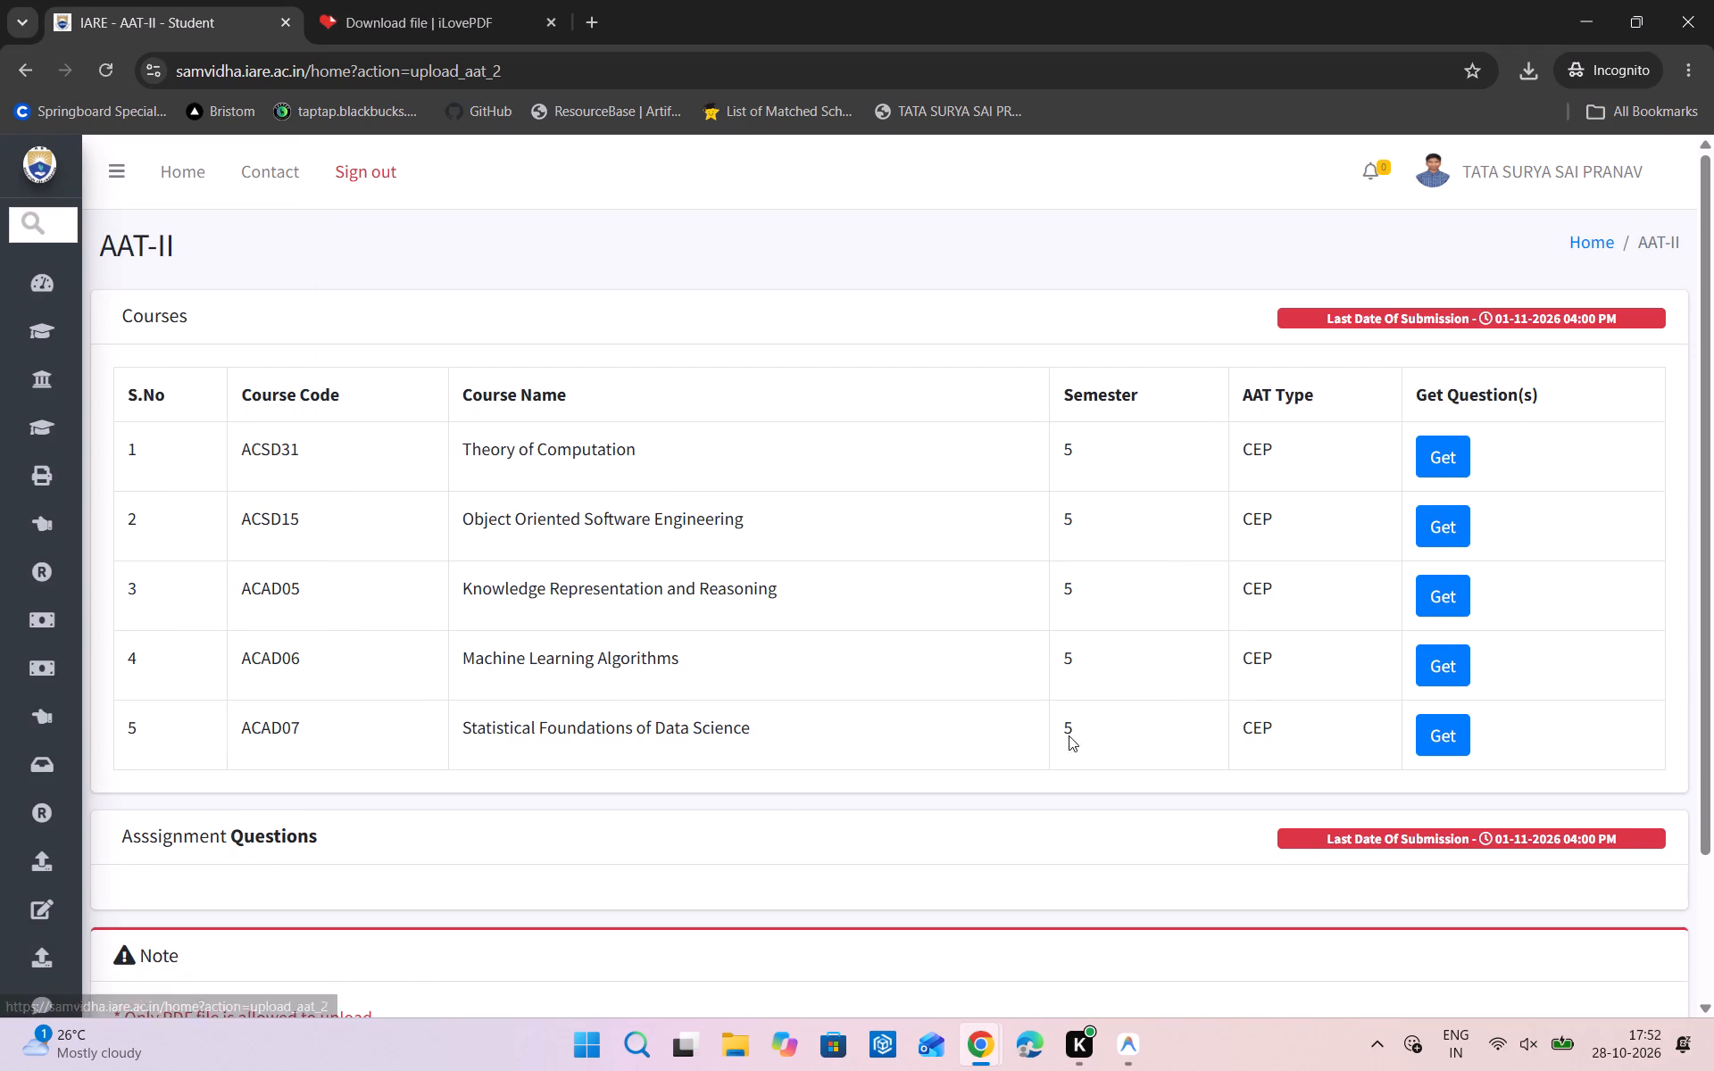
pyautogui.click(1431, 462)
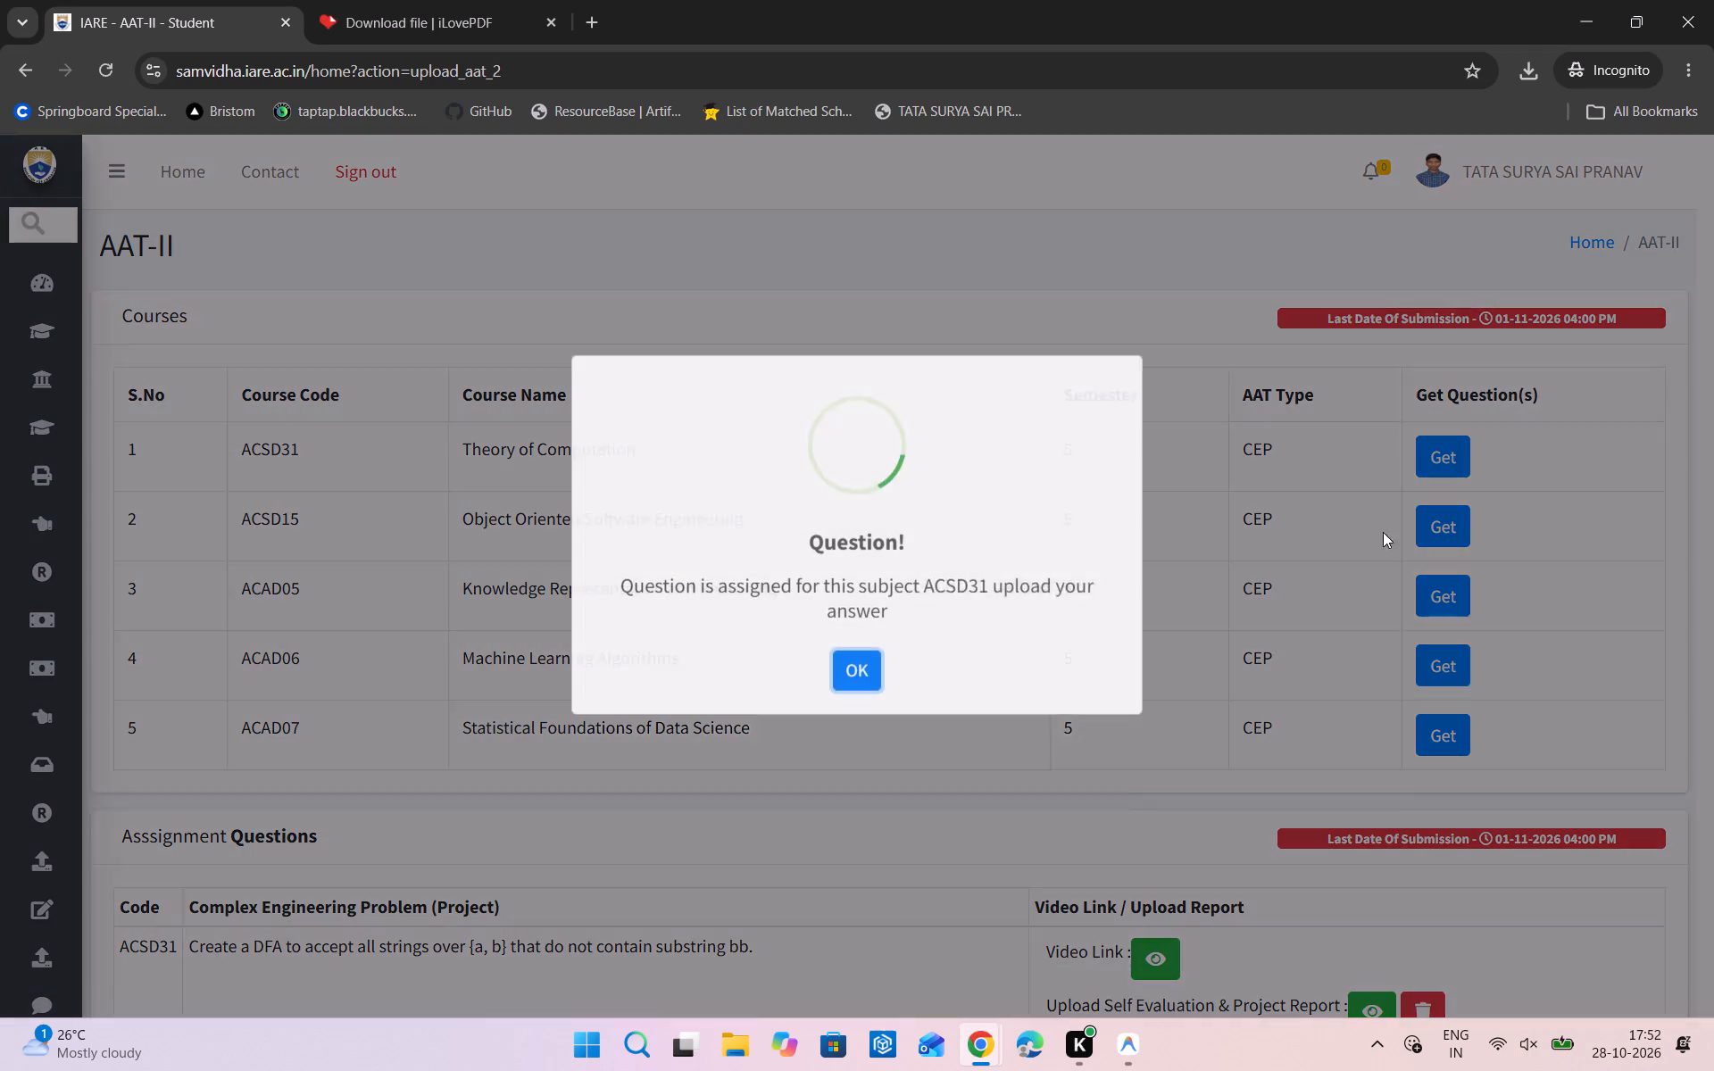
pyautogui.click(858, 705)
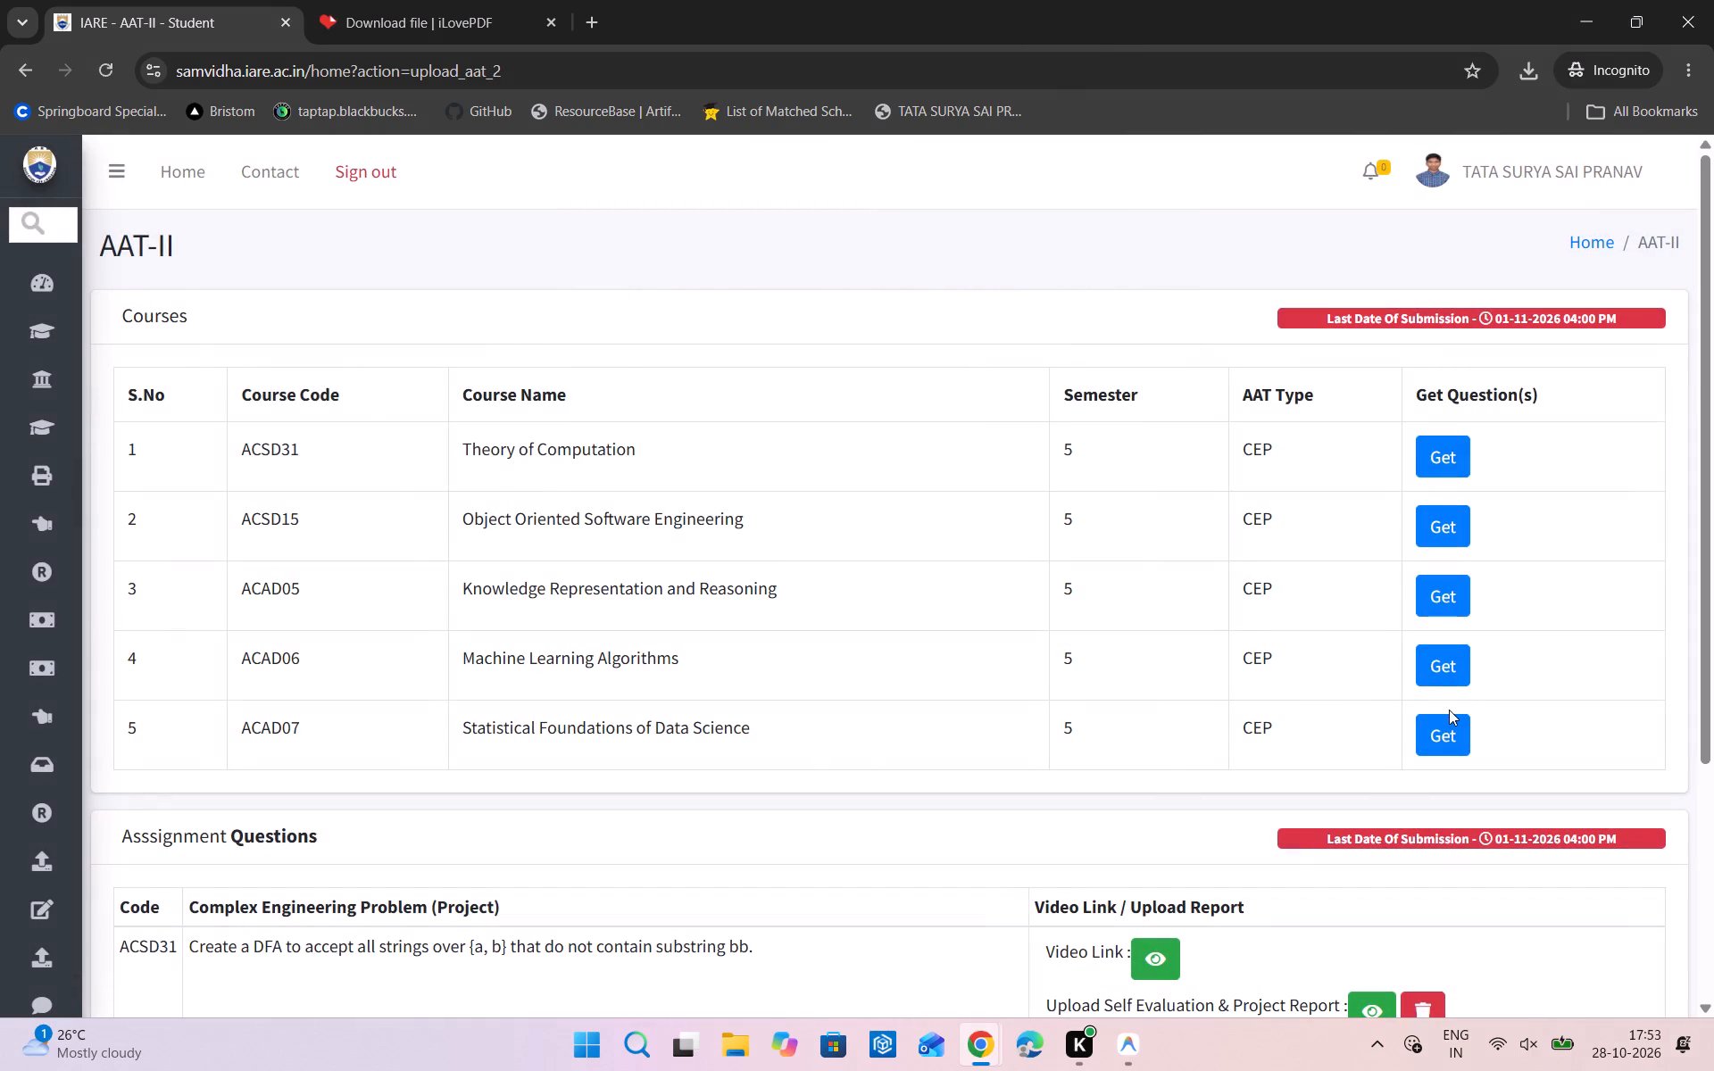
# Get the AAT-II question for Statistical Foundations of Data Science (ACAD07) and copy its full problem text.
pyautogui.click(1447, 723)
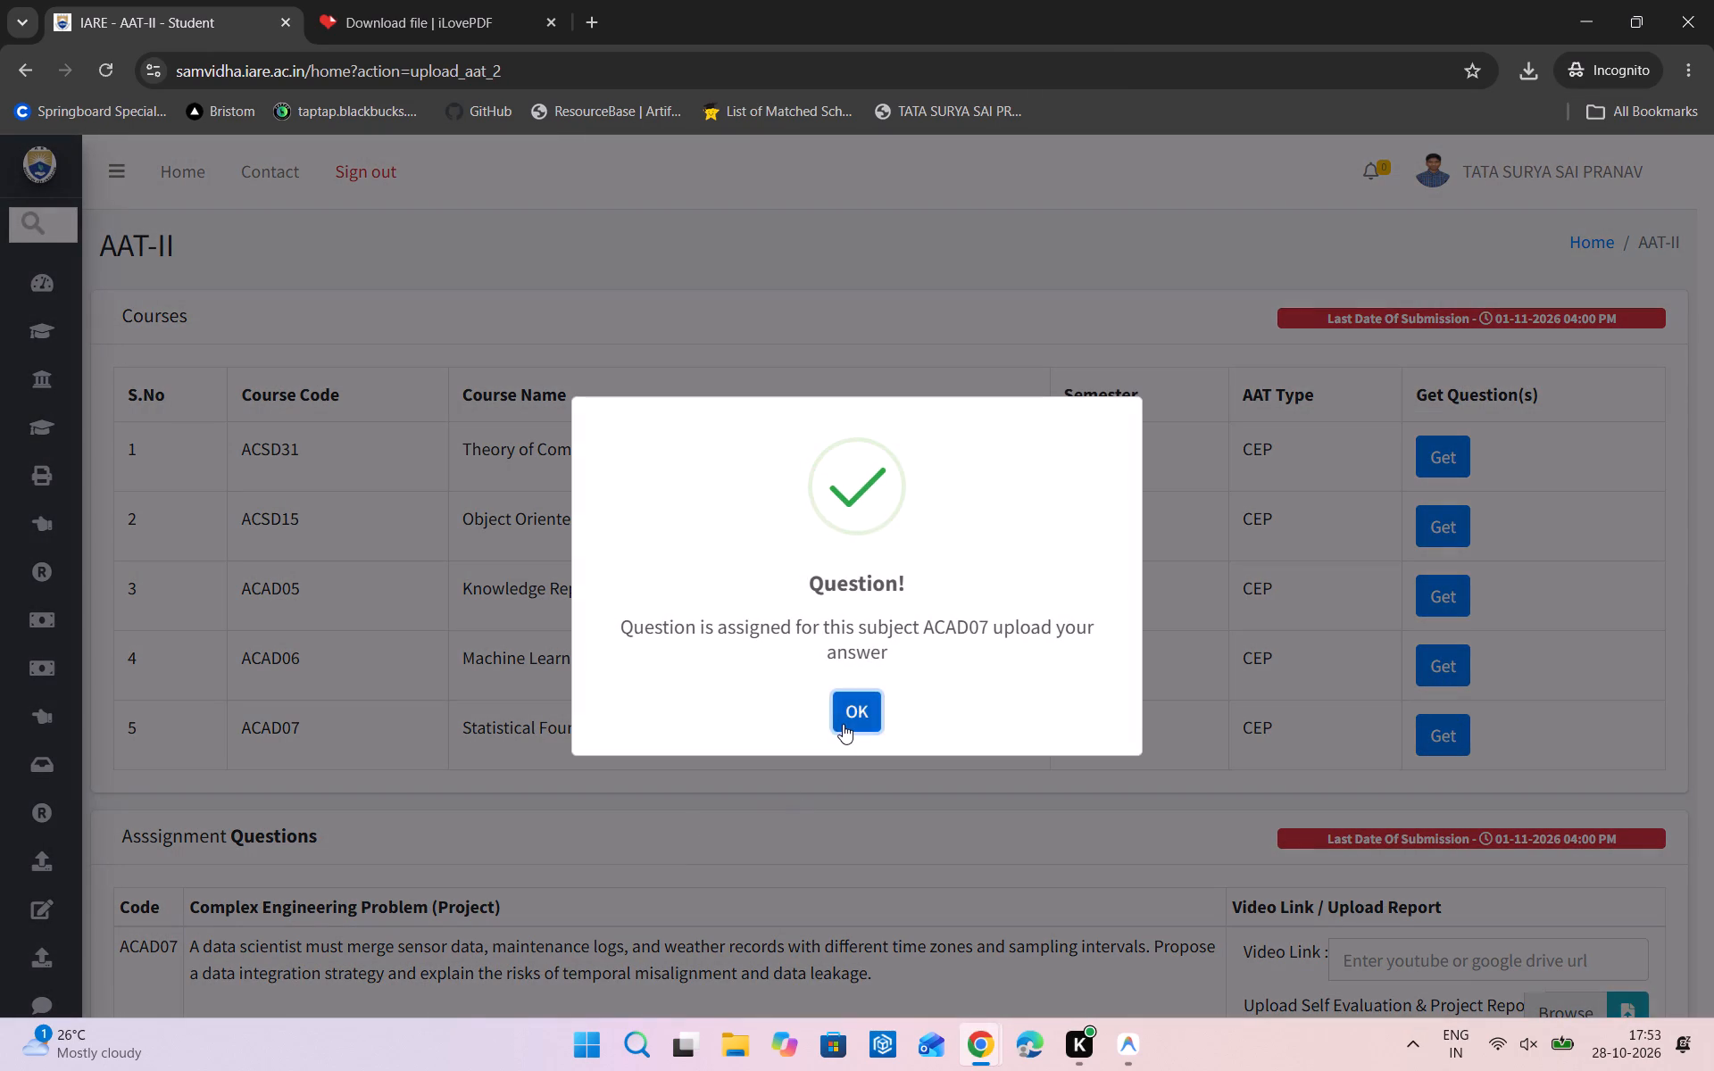
pyautogui.click(843, 724)
pyautogui.scroll(-2, 843, 724)
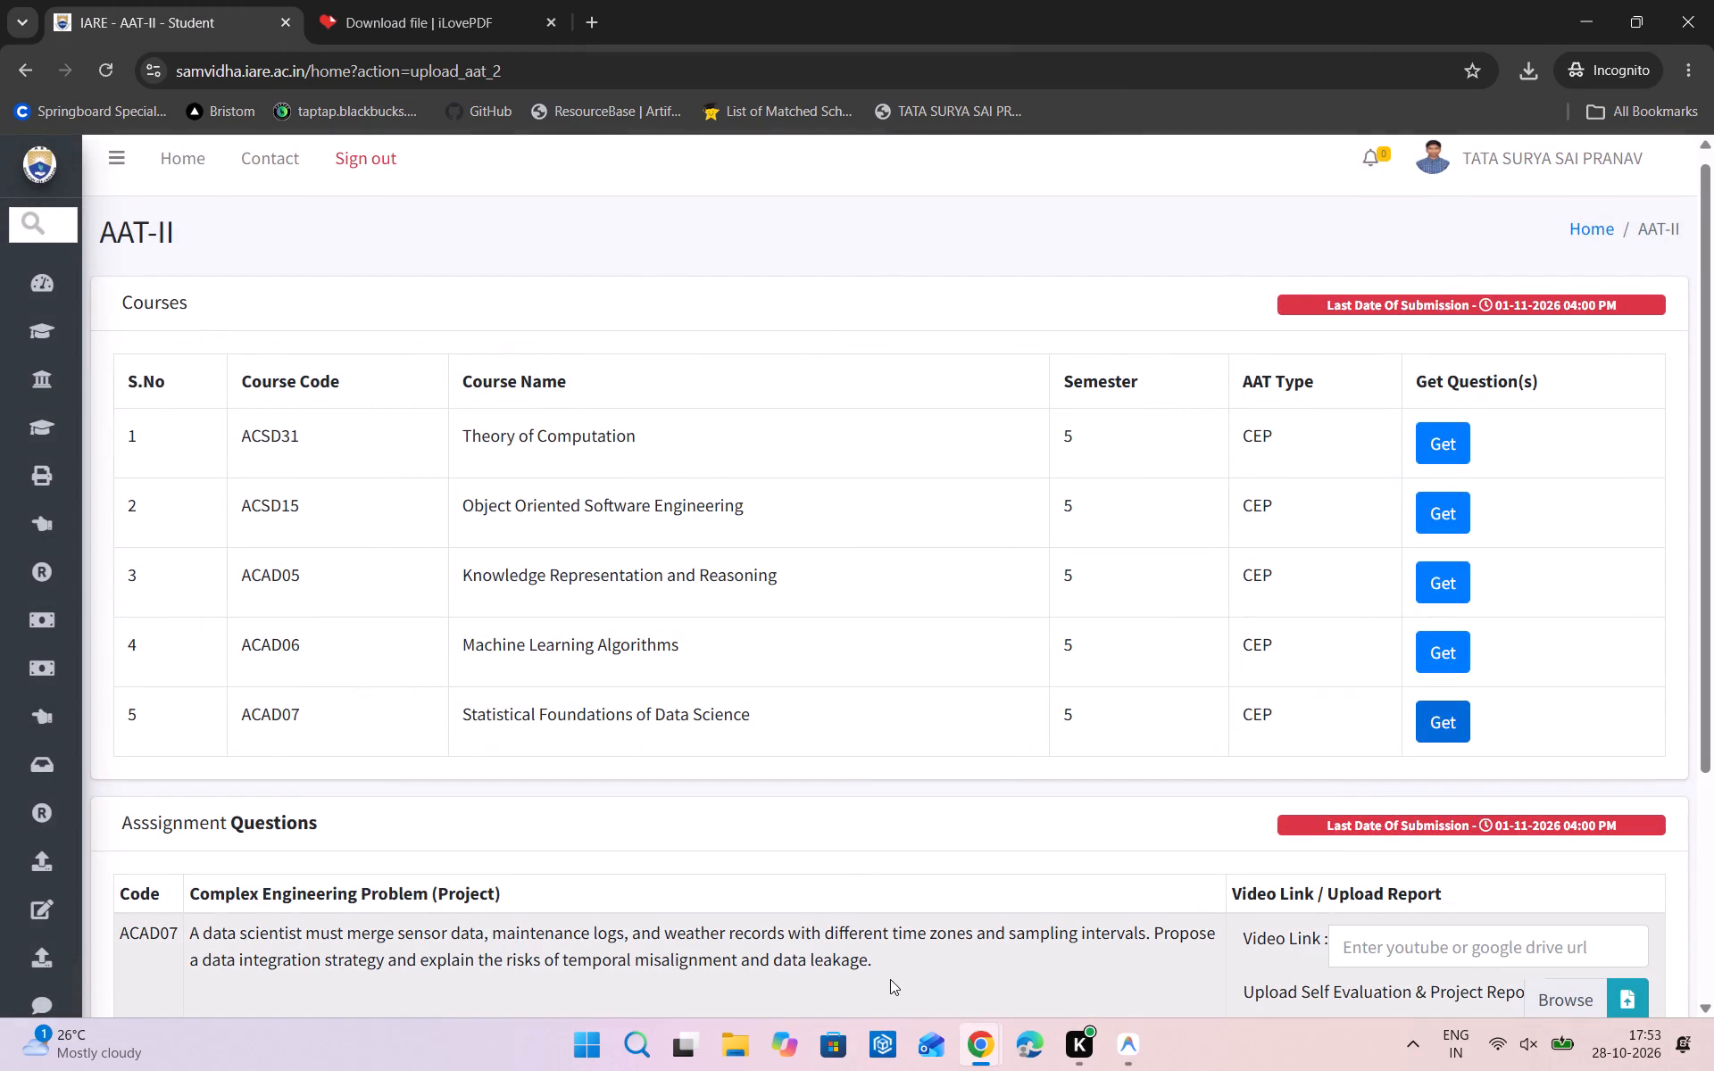
pyautogui.moveTo(884, 967); pyautogui.dragTo(155, 928)
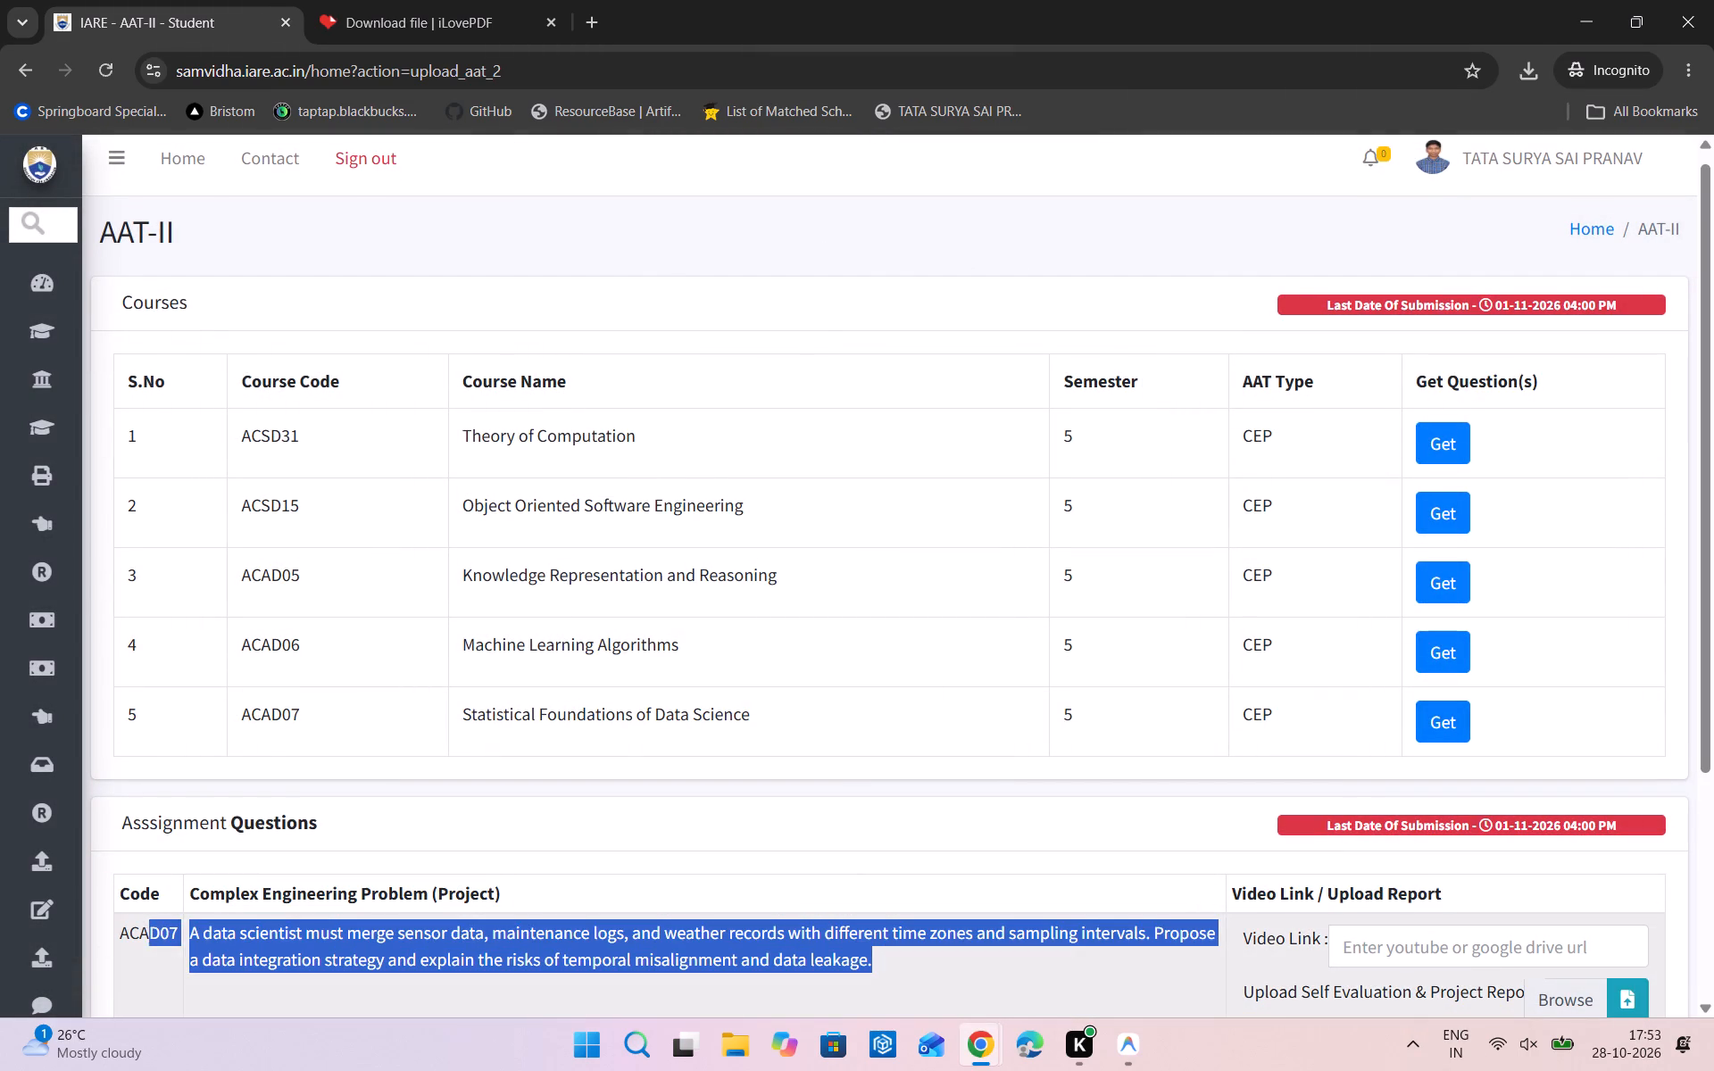
pyautogui.moveTo(155, 928); pyautogui.dragTo(191, 927)
pyautogui.hotkey('ctrl', 'c')
# Replace the YouTube video's title with the copied question, shortened to "A data scientist must merge sensor data, maintenance logs, and weather records with different".
pyautogui.hotkey('alt', 'Tab')
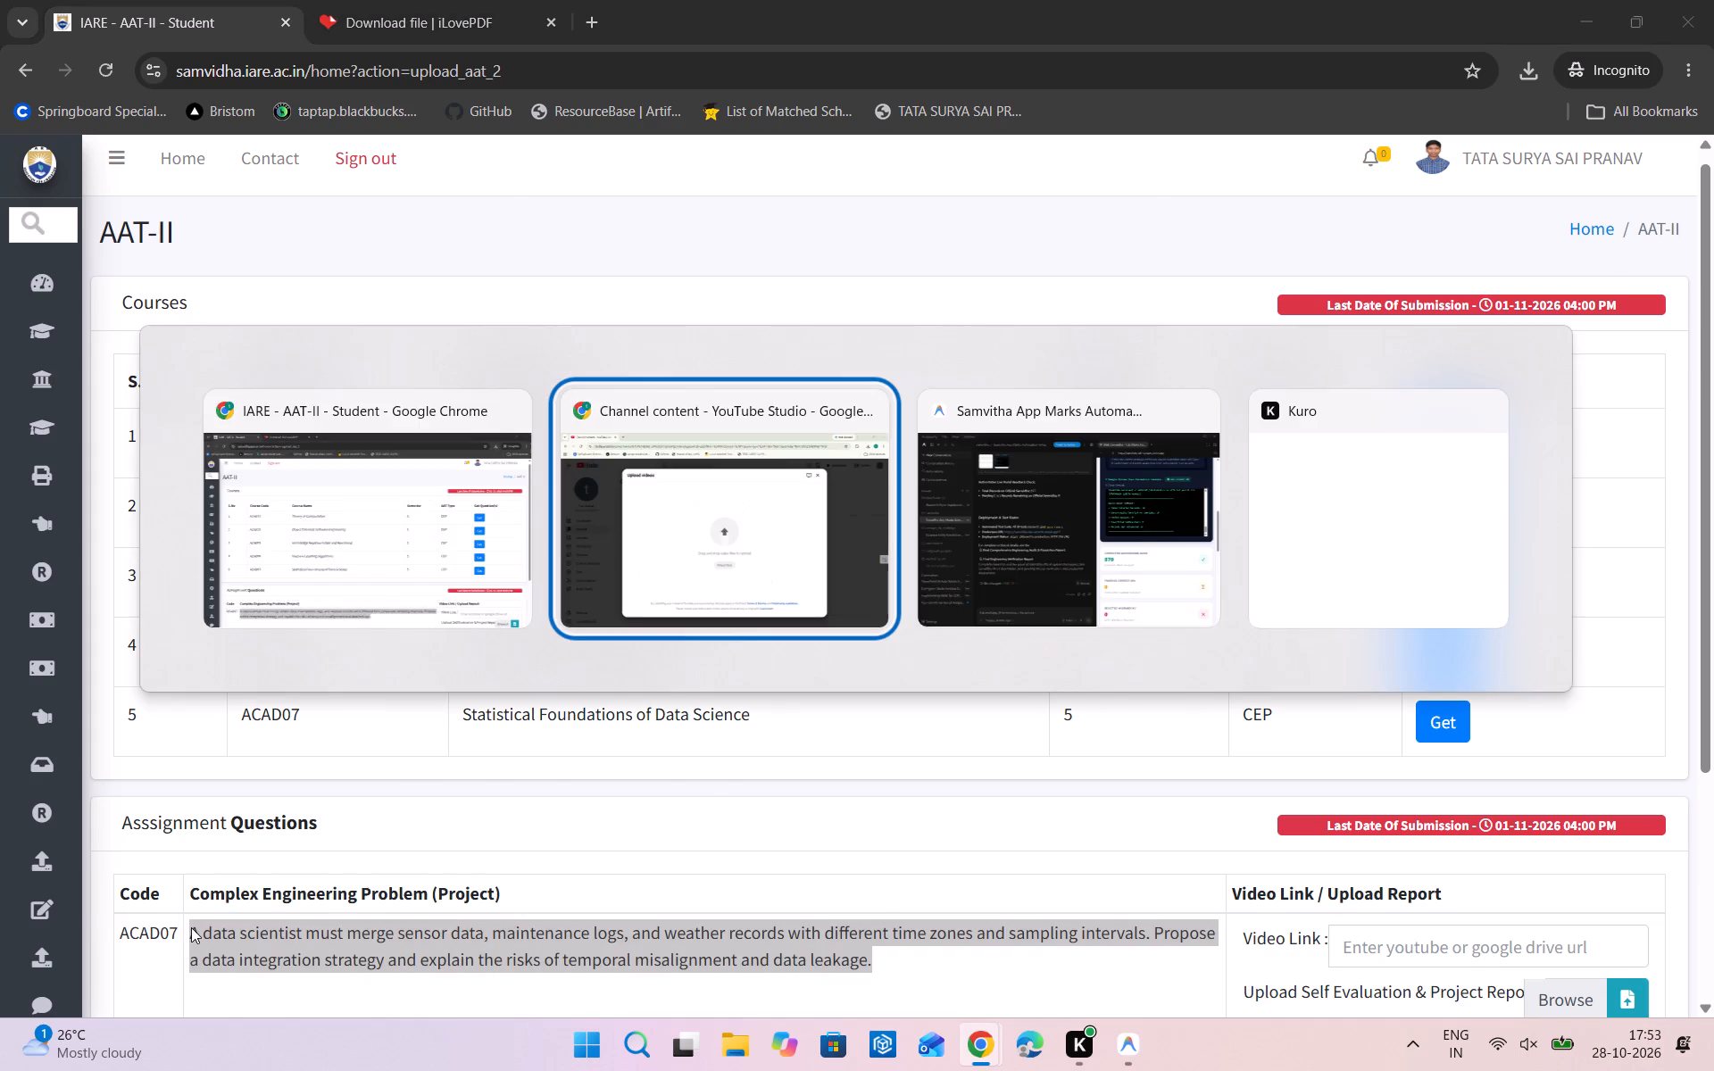
pyautogui.moveTo(939, 458); pyautogui.dragTo(374, 475)
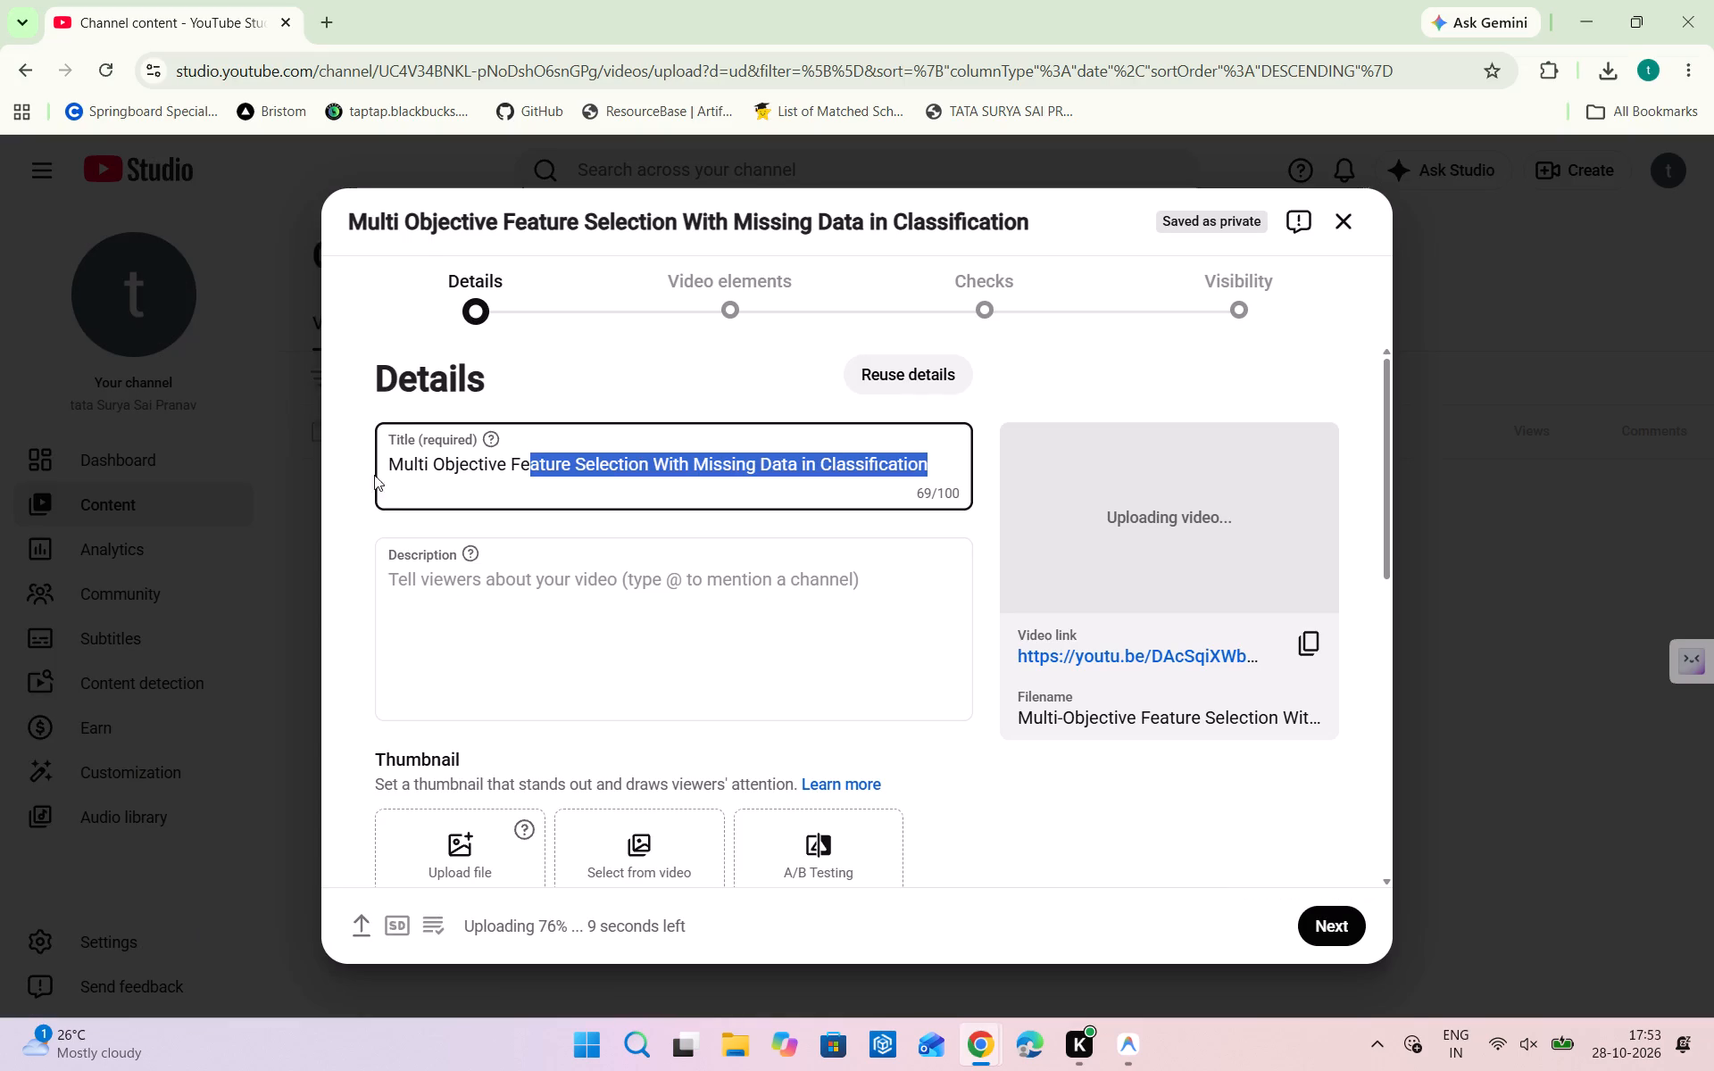
pyautogui.moveTo(374, 475); pyautogui.dragTo(307, 476)
pyautogui.hotkey('ctrl', 'v')
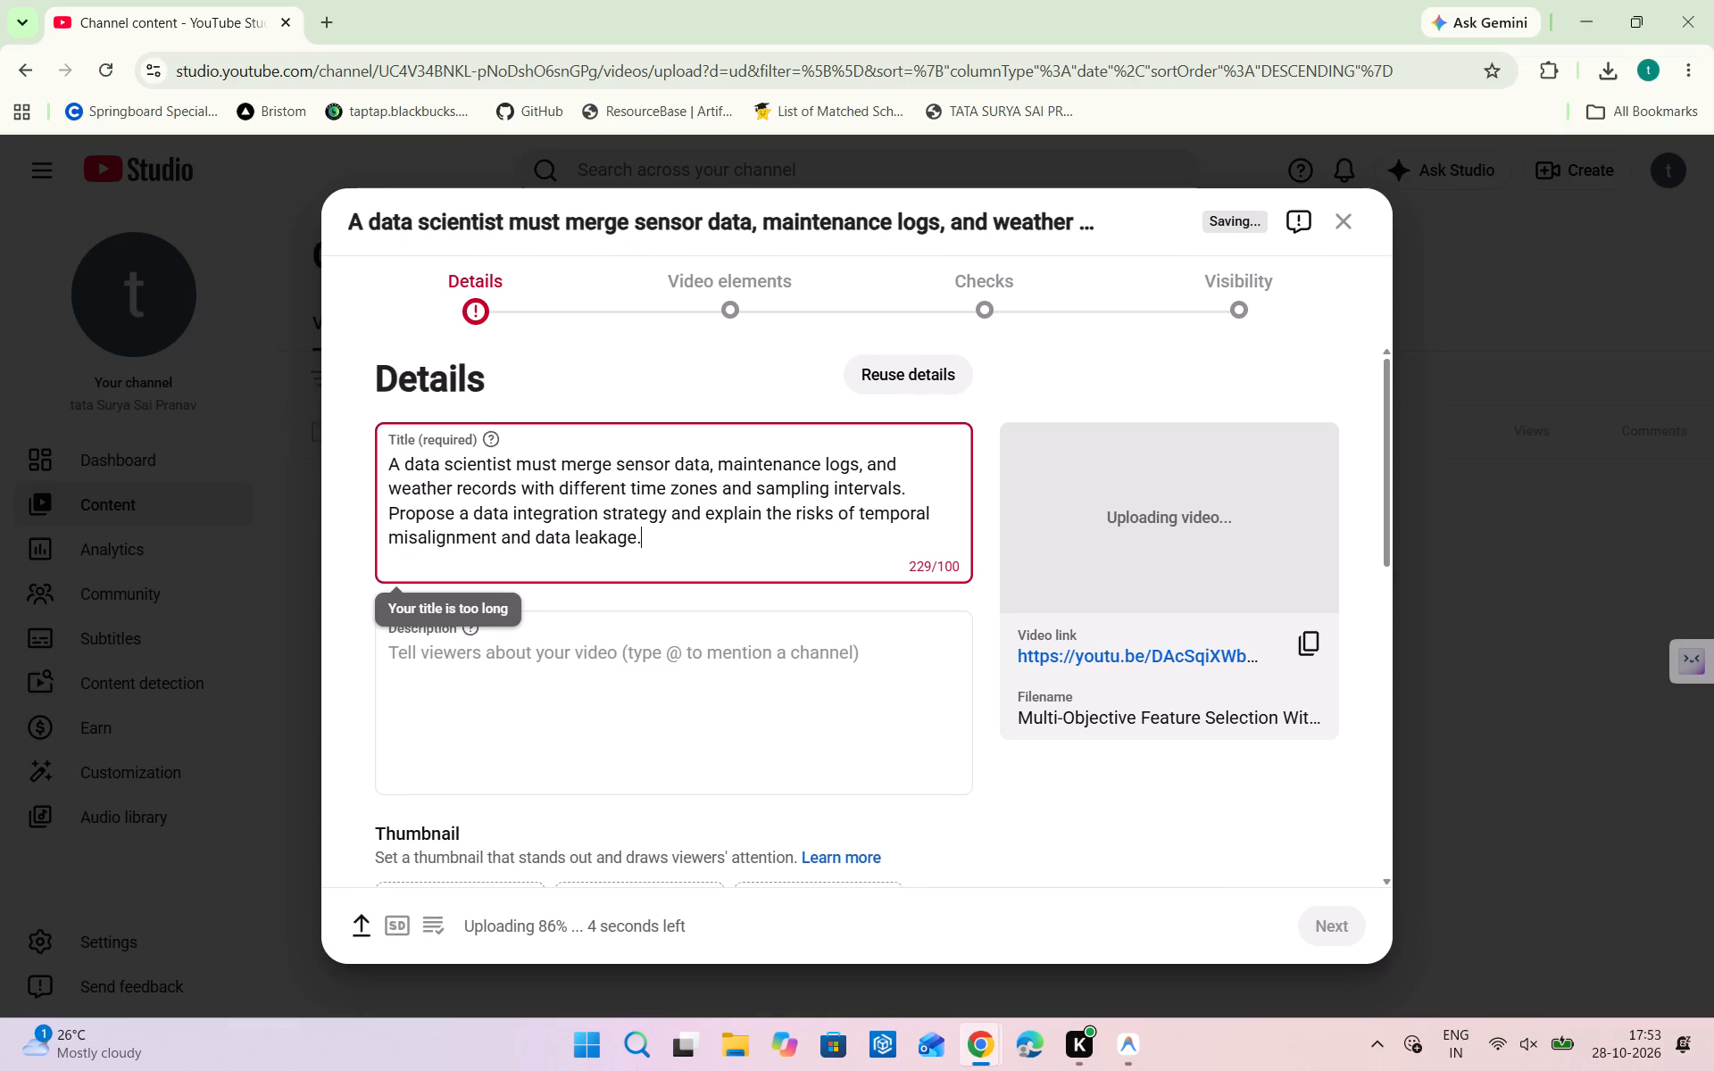
pyautogui.moveTo(663, 544); pyautogui.dragTo(515, 491)
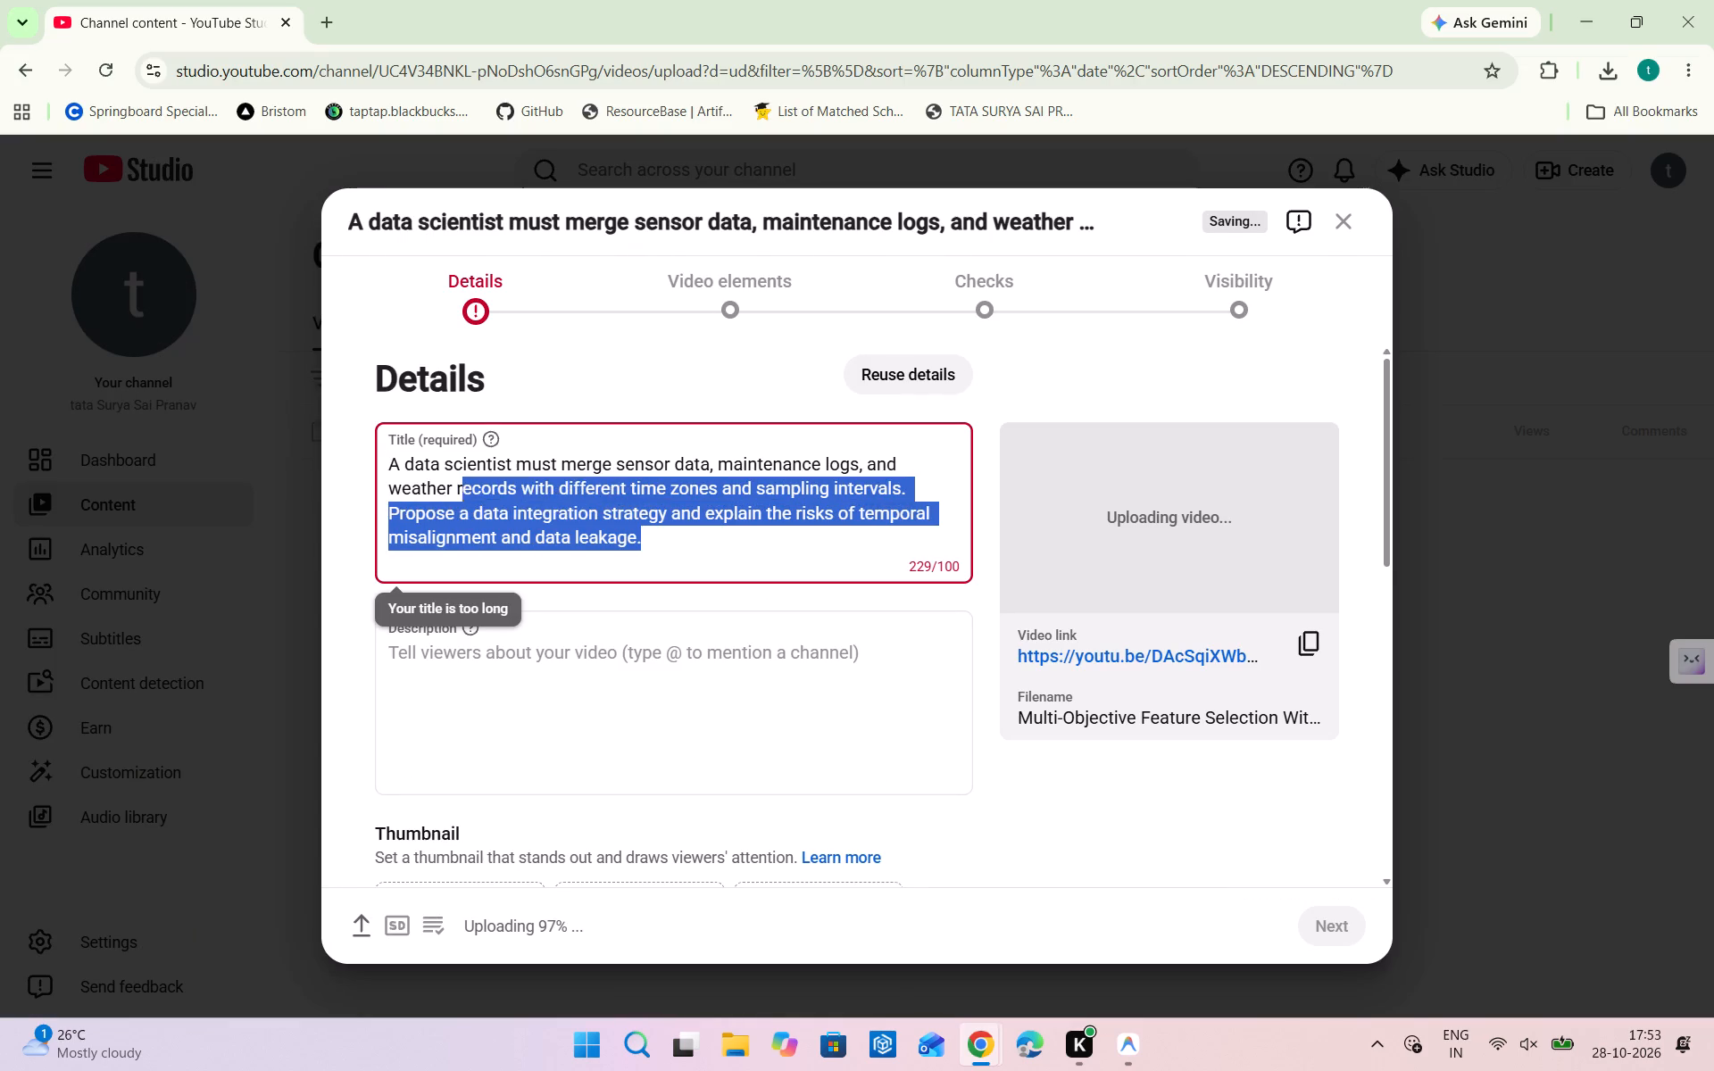
pyautogui.moveTo(515, 491); pyautogui.dragTo(723, 505)
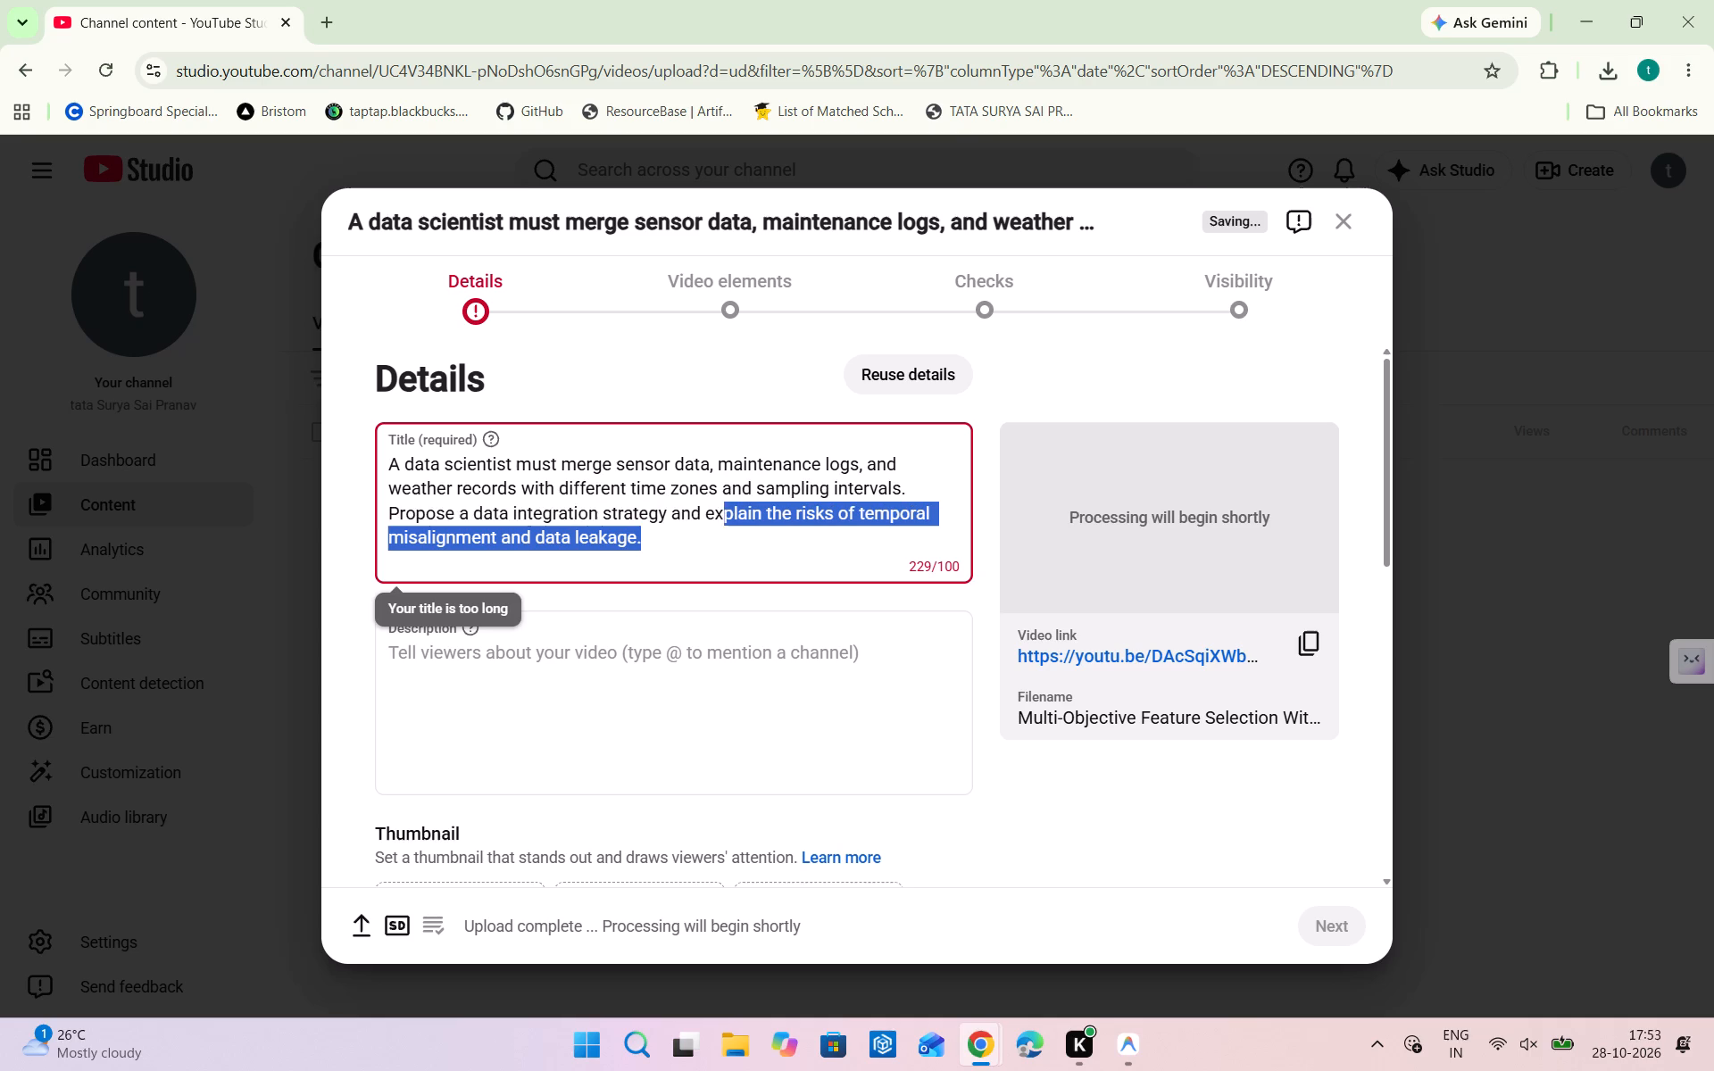
pyautogui.moveTo(723, 505); pyautogui.dragTo(724, 496)
pyautogui.press('BackSpace')
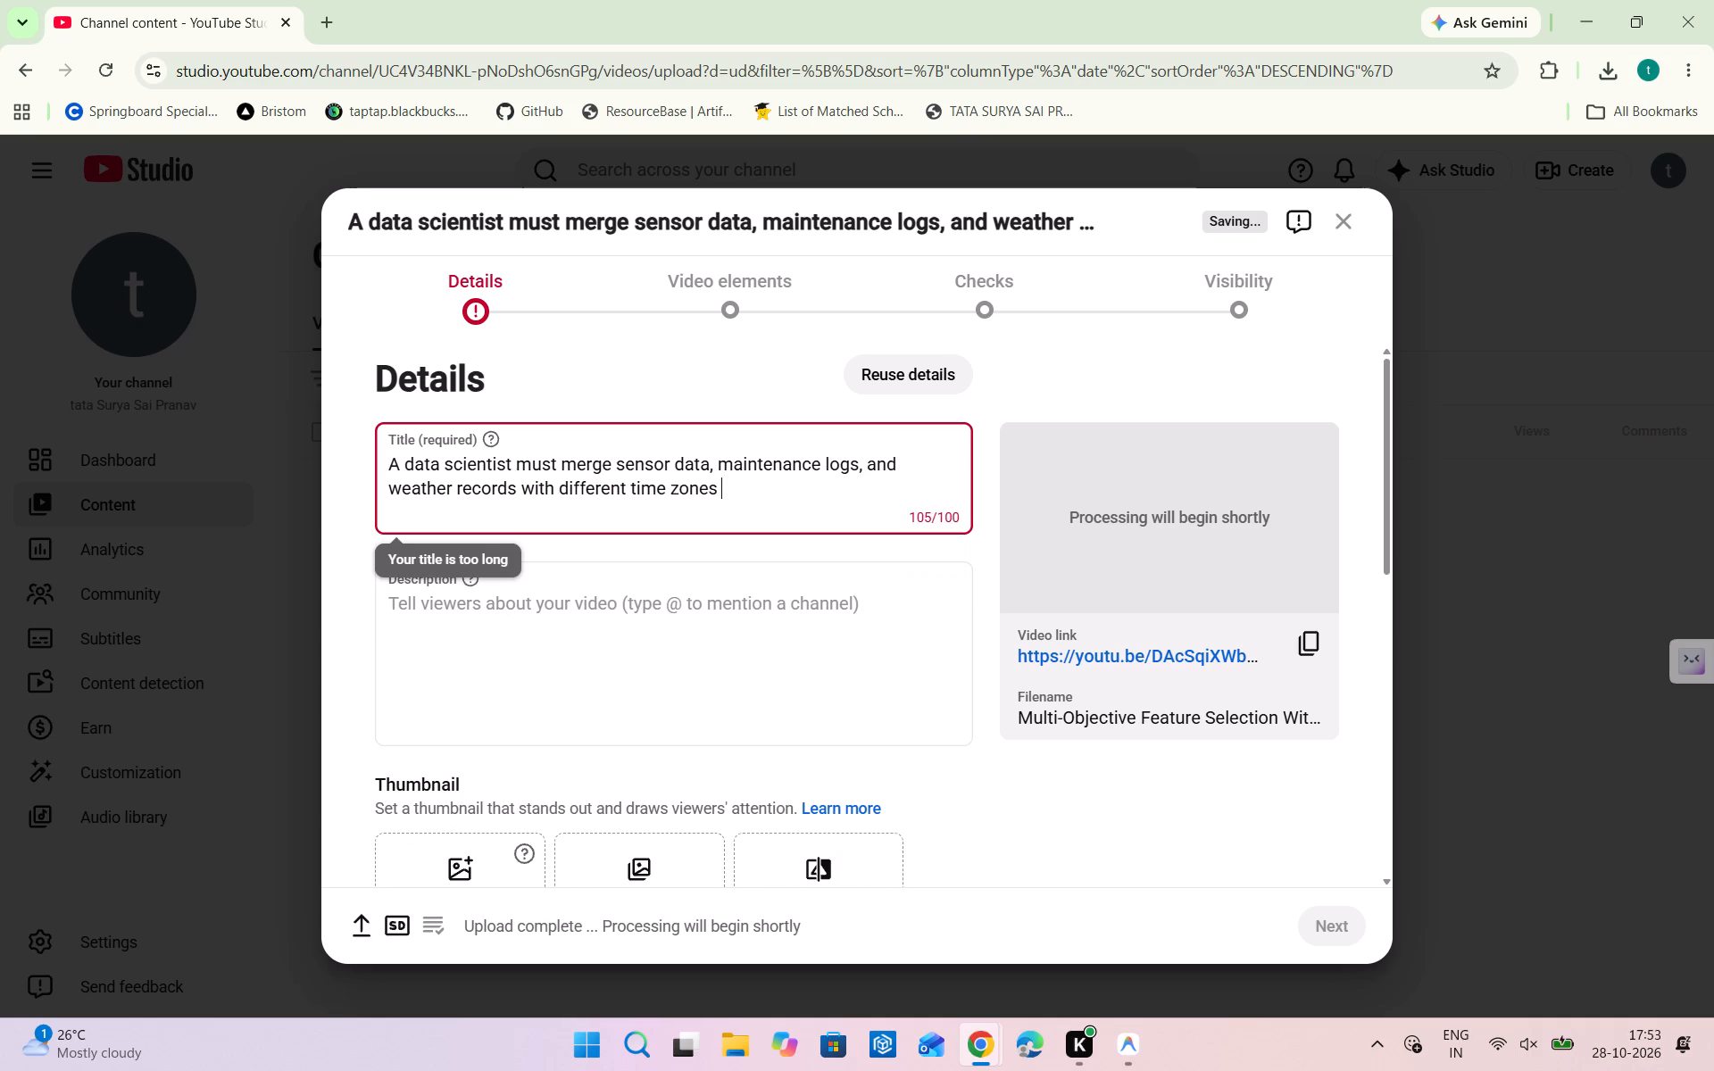
pyautogui.press('BackSpace')
pyautogui.press('BackSpace')
pyautogui.press('BackSpace')
pyautogui.press('BackSpace')
pyautogui.press('BackSpace')
pyautogui.press('BackSpace')
pyautogui.press('BackSpace')
pyautogui.press('BackSpace')
pyautogui.press('BackSpace')
pyautogui.press('BackSpace')
pyautogui.press('BackSpace')
pyautogui.press('BackSpace')
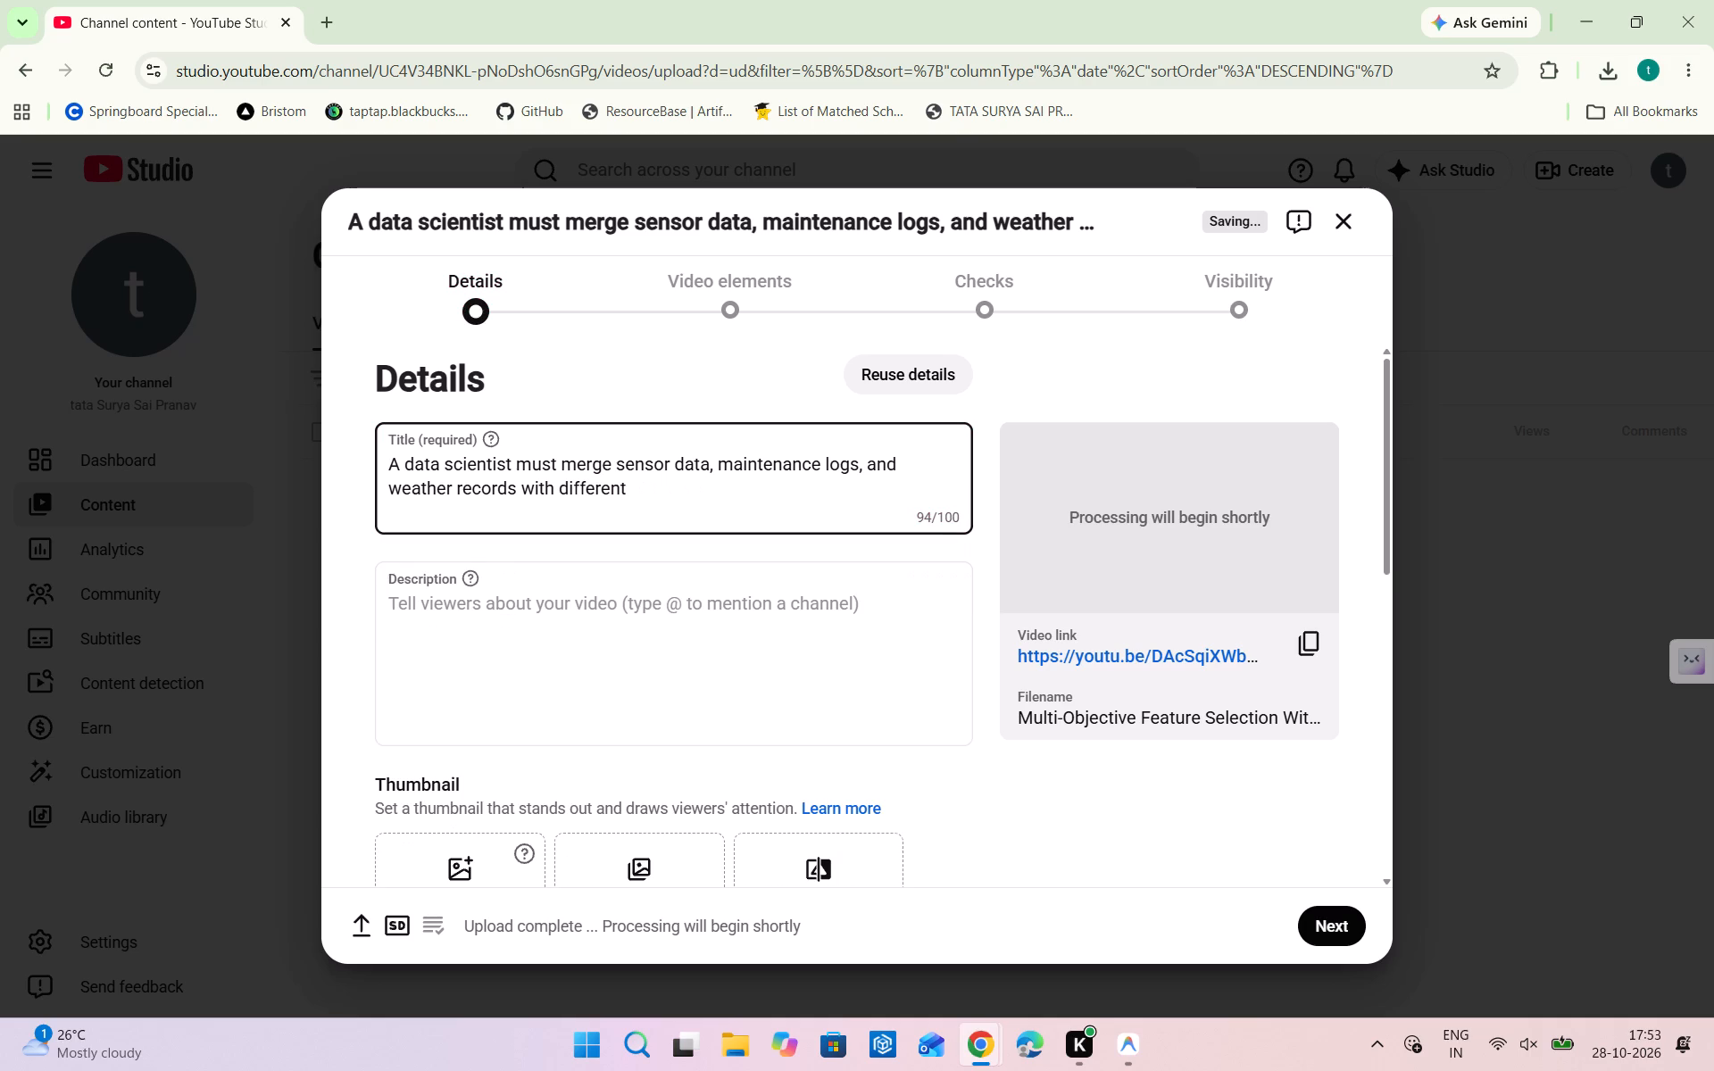
# Shorten the video title's ending to "weather records" and append "sfds".
pyautogui.press('BackSpace')
pyautogui.press('BackSpace')
pyautogui.press('BackSpace')
pyautogui.press('BackSpace')
pyautogui.press('BackSpace')
pyautogui.press('BackSpace')
pyautogui.press('BackSpace')
pyautogui.press('BackSpace')
pyautogui.press('BackSpace')
pyautogui.press('BackSpace')
pyautogui.press('BackSpace')
pyautogui.press('BackSpace')
pyautogui.press('BackSpace')
pyautogui.press('BackSpace')
pyautogui.write('sfds')
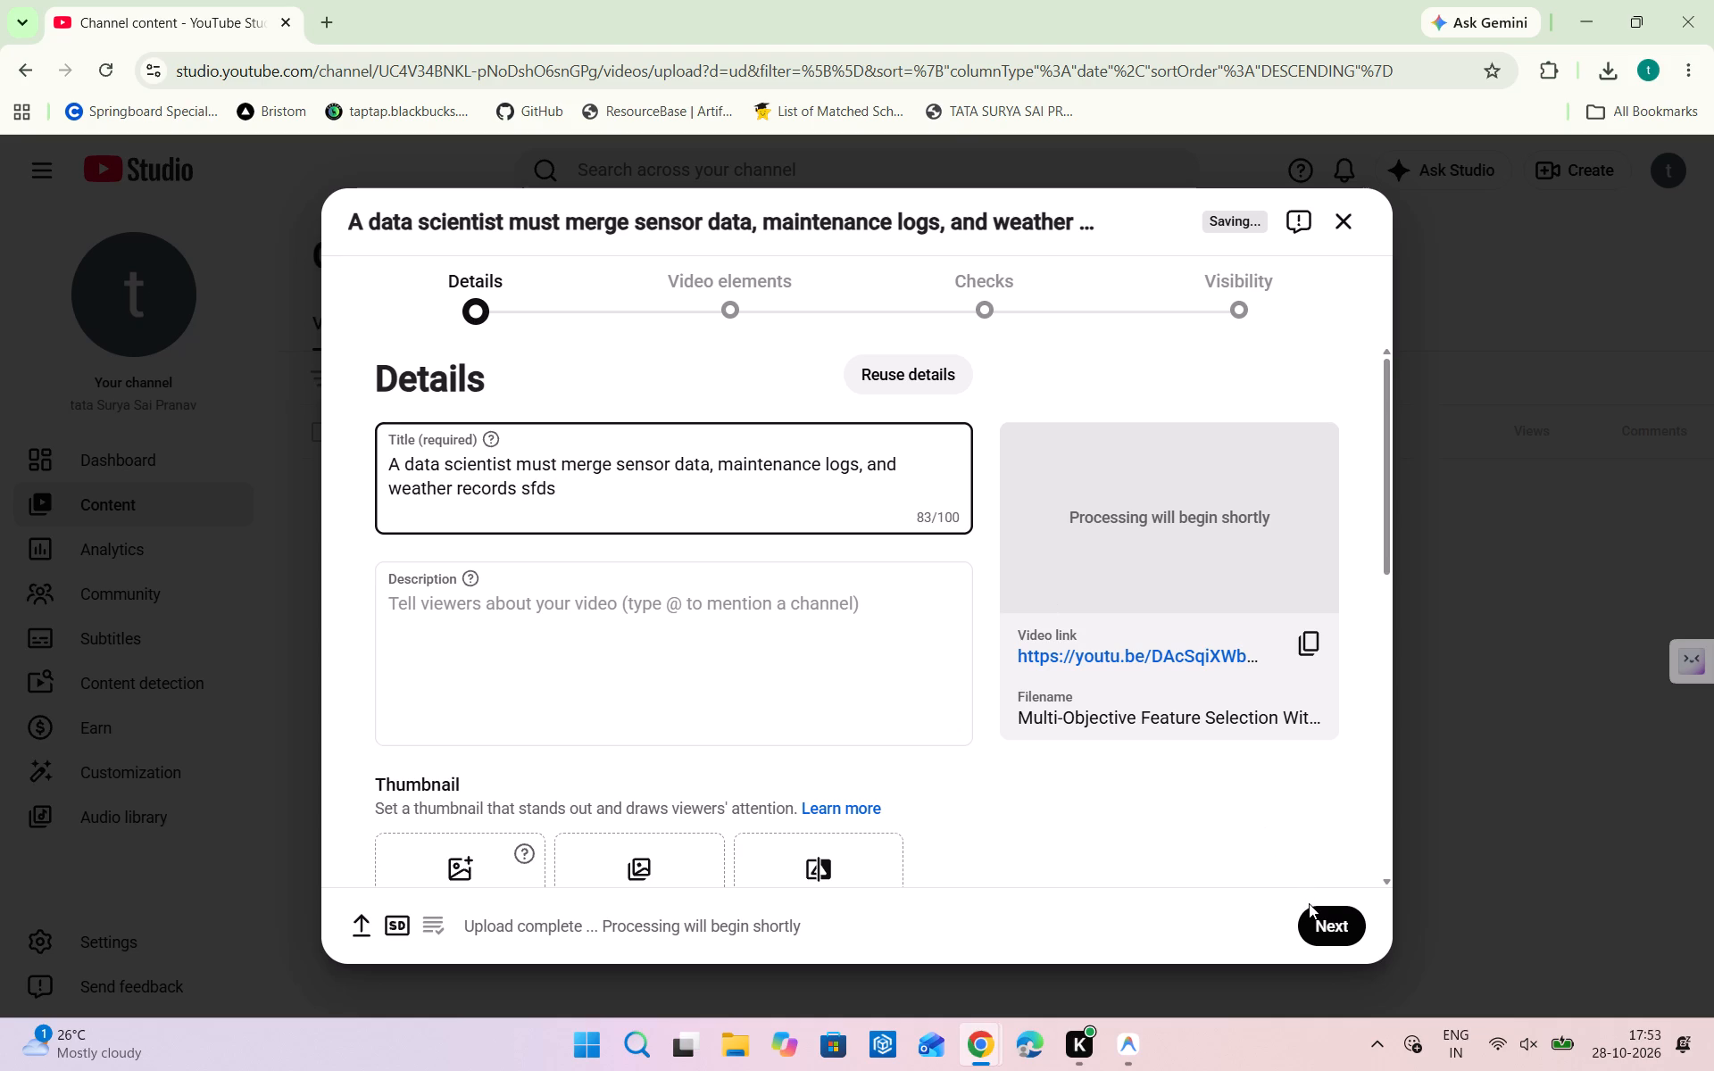
# Mark the video as not made for kids and advance the upload to its Visibility stage.
pyautogui.click(1309, 903)
pyautogui.moveTo(1309, 904); pyautogui.dragTo(1317, 924)
pyautogui.click(1317, 924)
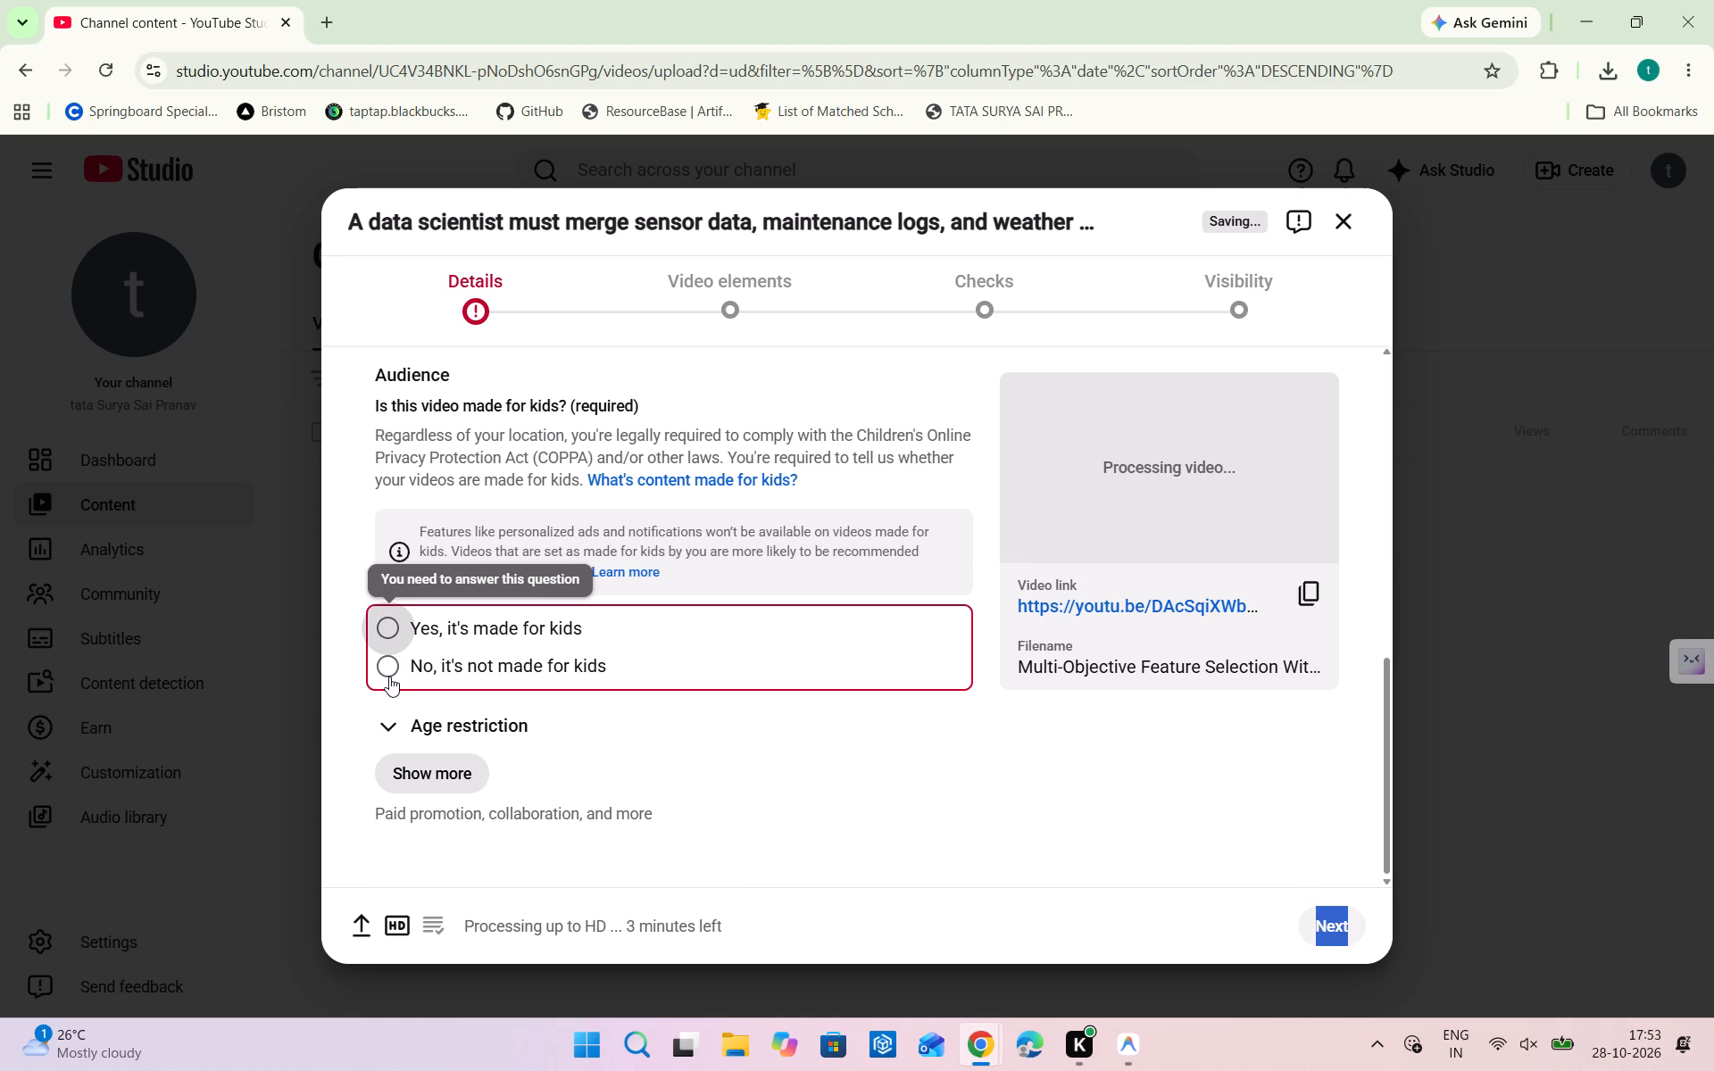
pyautogui.click(389, 676)
pyautogui.click(1324, 920)
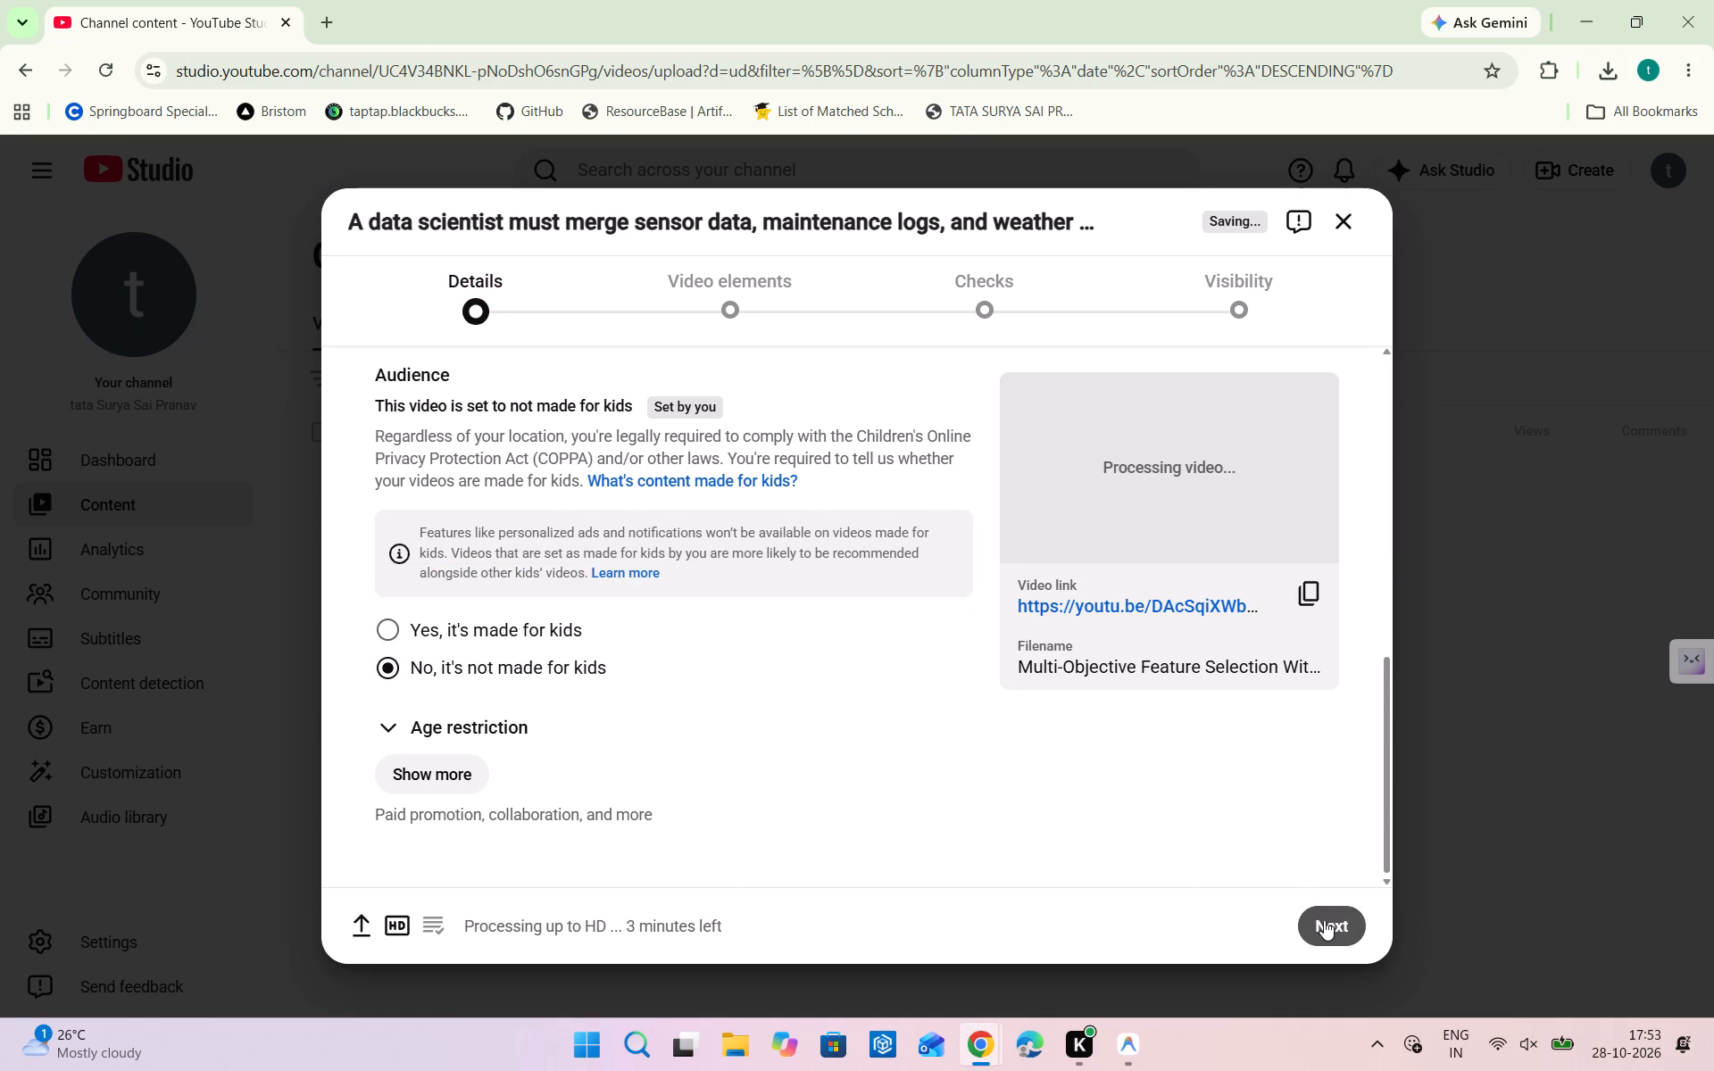
pyautogui.click(1324, 920)
pyautogui.click(1324, 920)
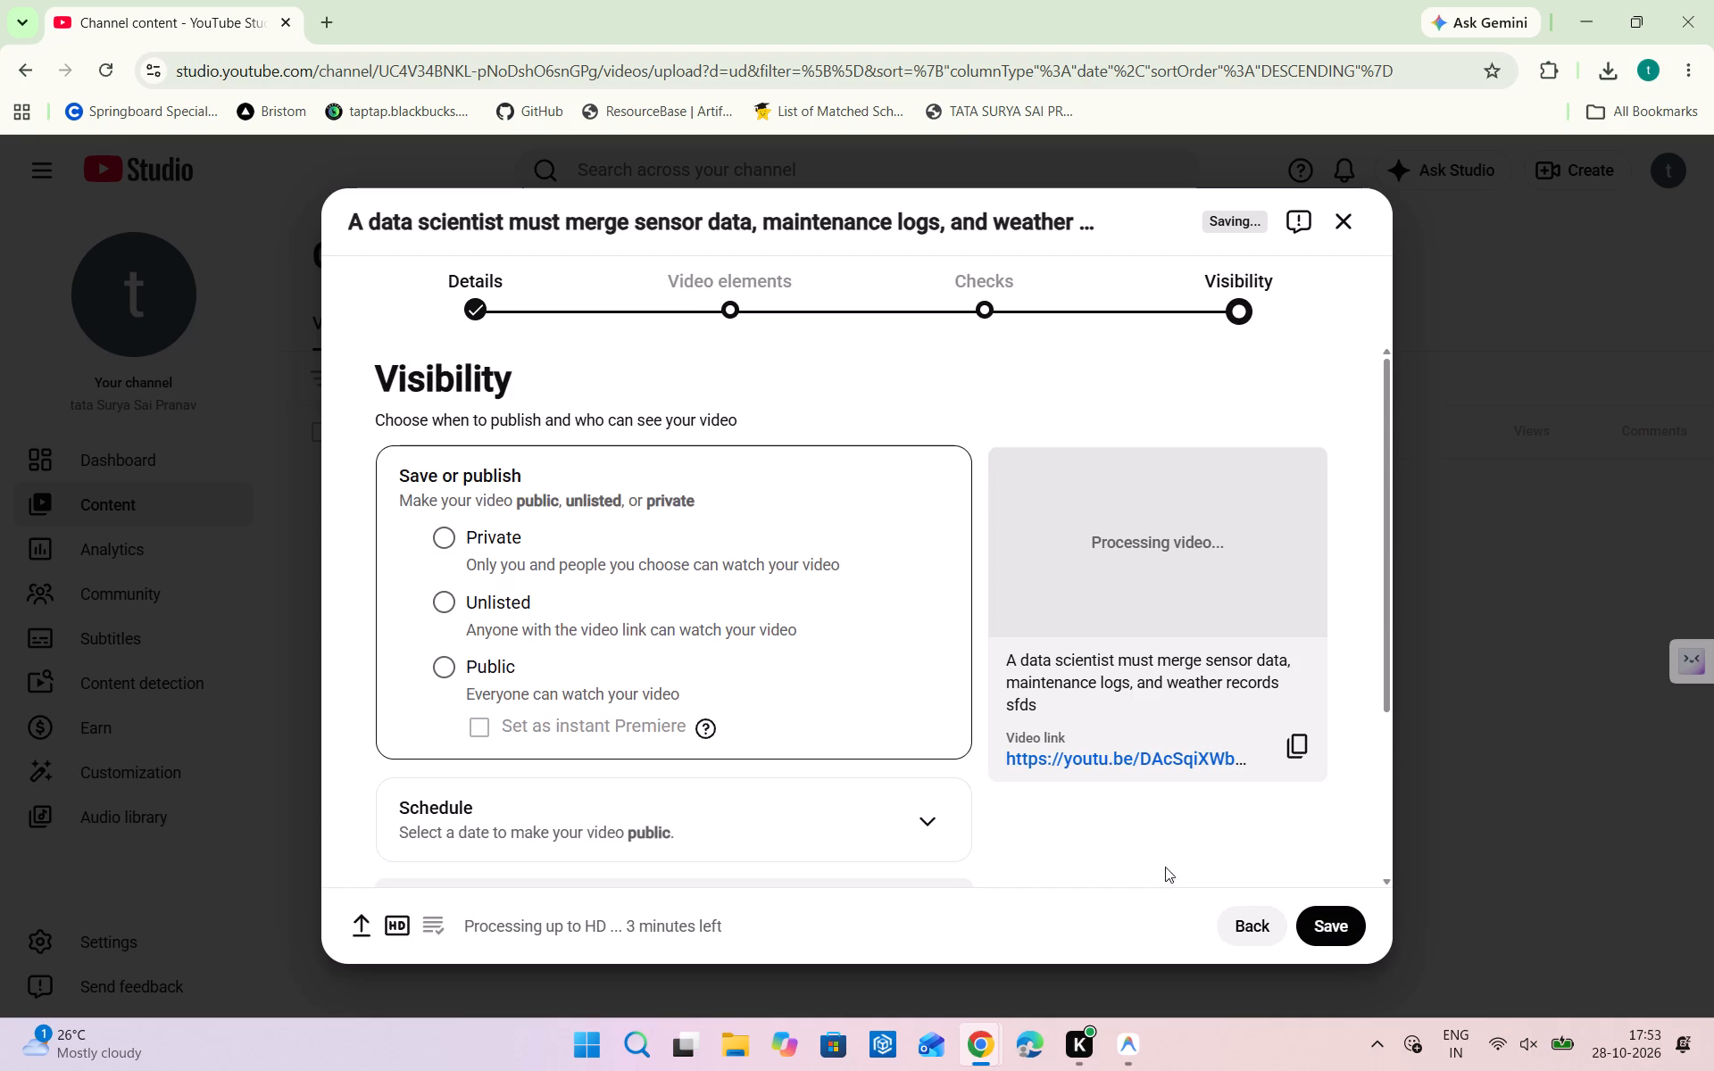
# Save the video with Unlisted visibility and dismiss the processing notice.
pyautogui.click(446, 596)
pyautogui.click(1340, 926)
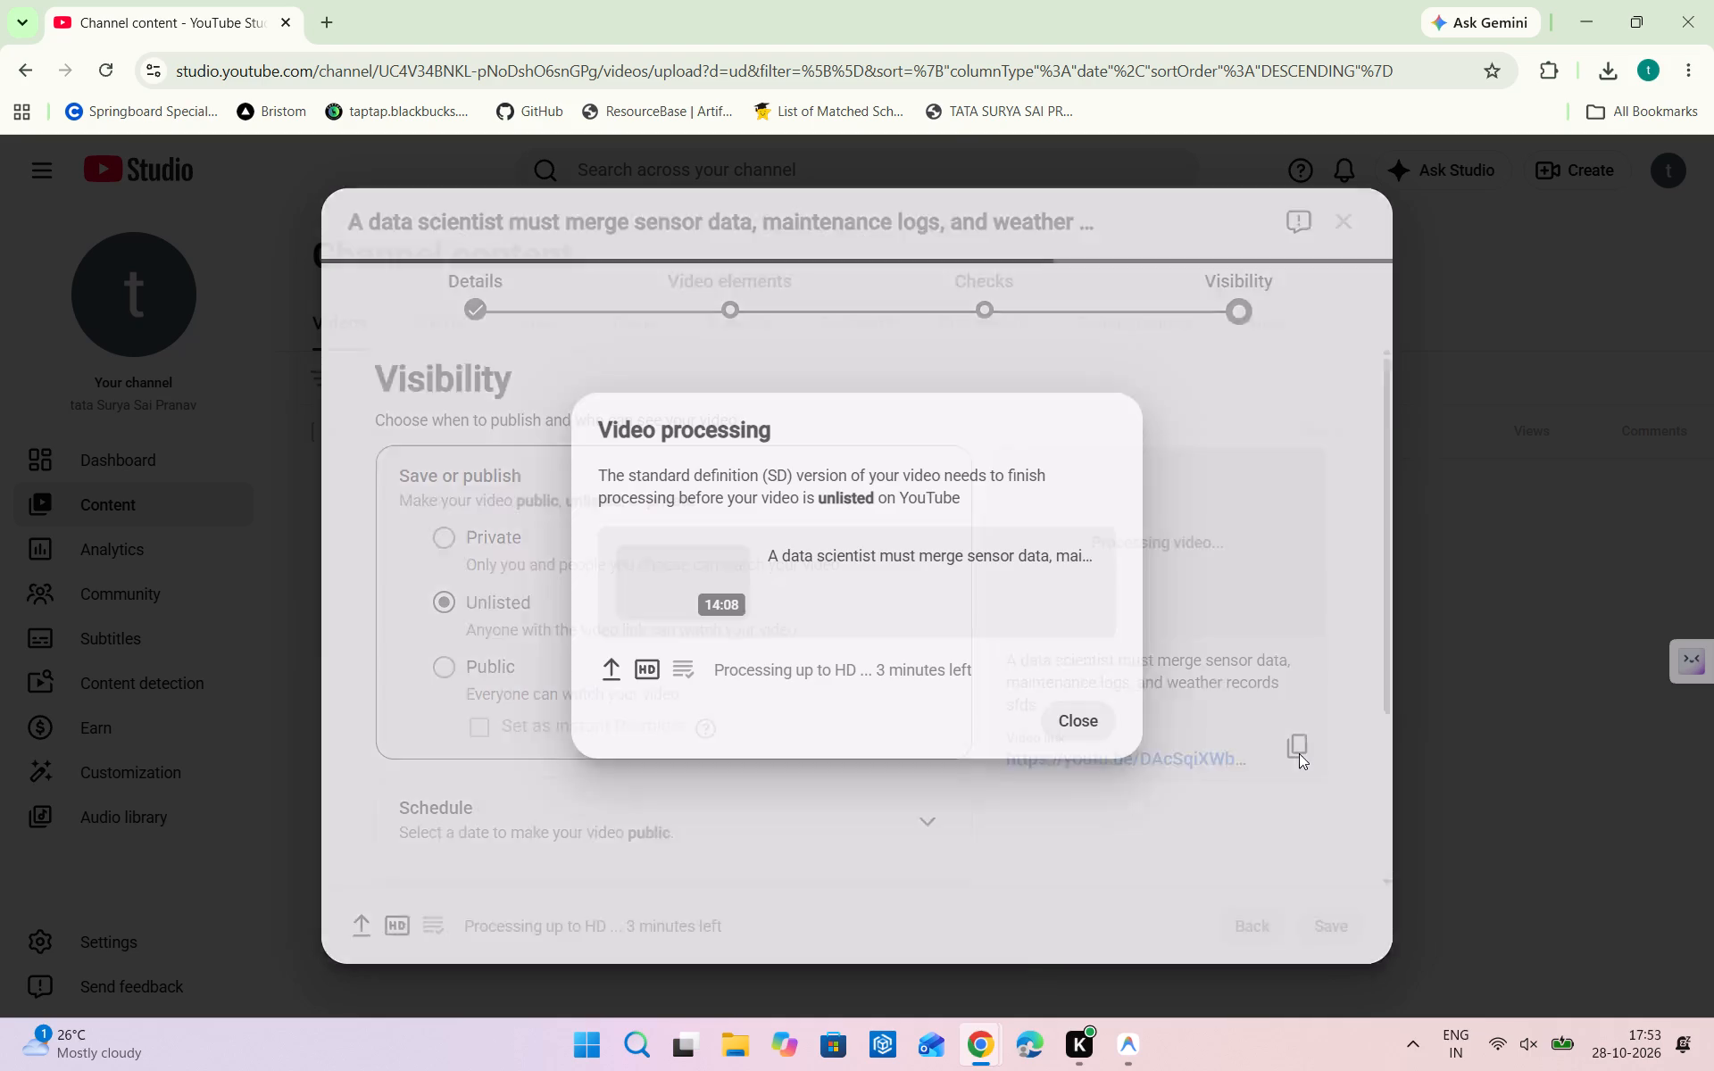
pyautogui.click(1071, 715)
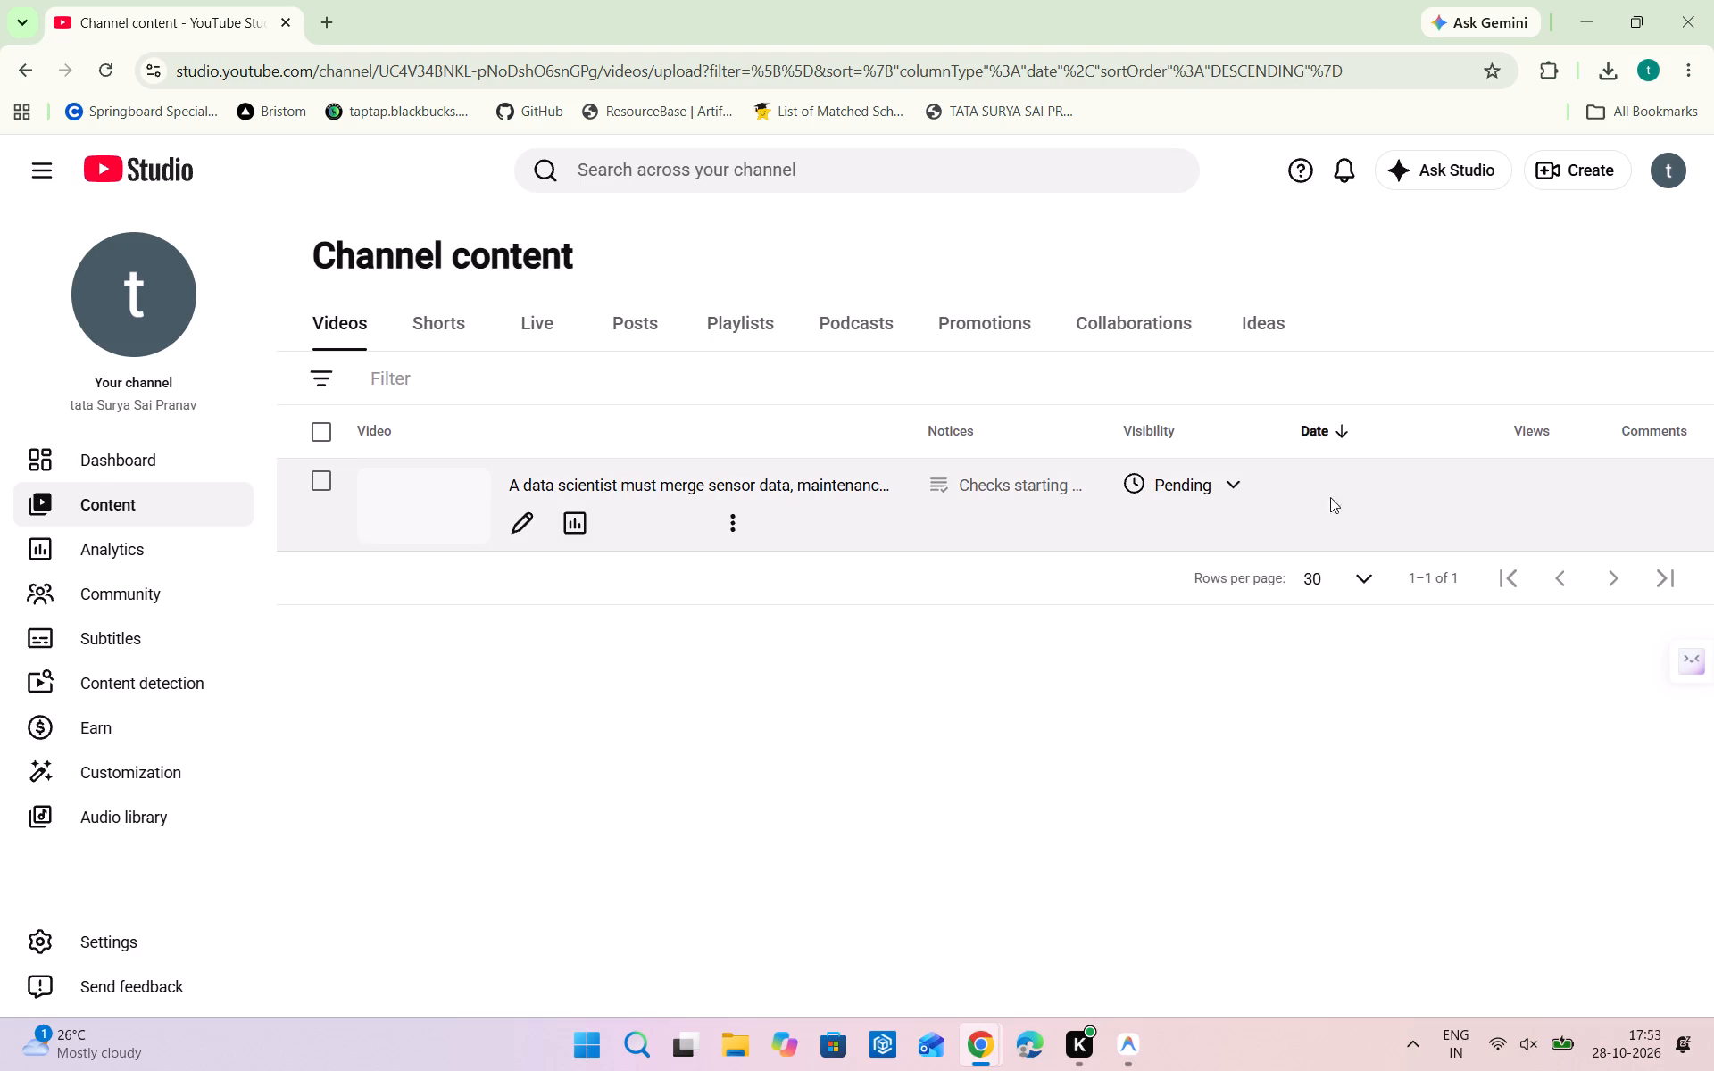
# Copy the uploaded video's shareable link, open it in a new tab to check the video, and close that tab.
pyautogui.click(724, 528)
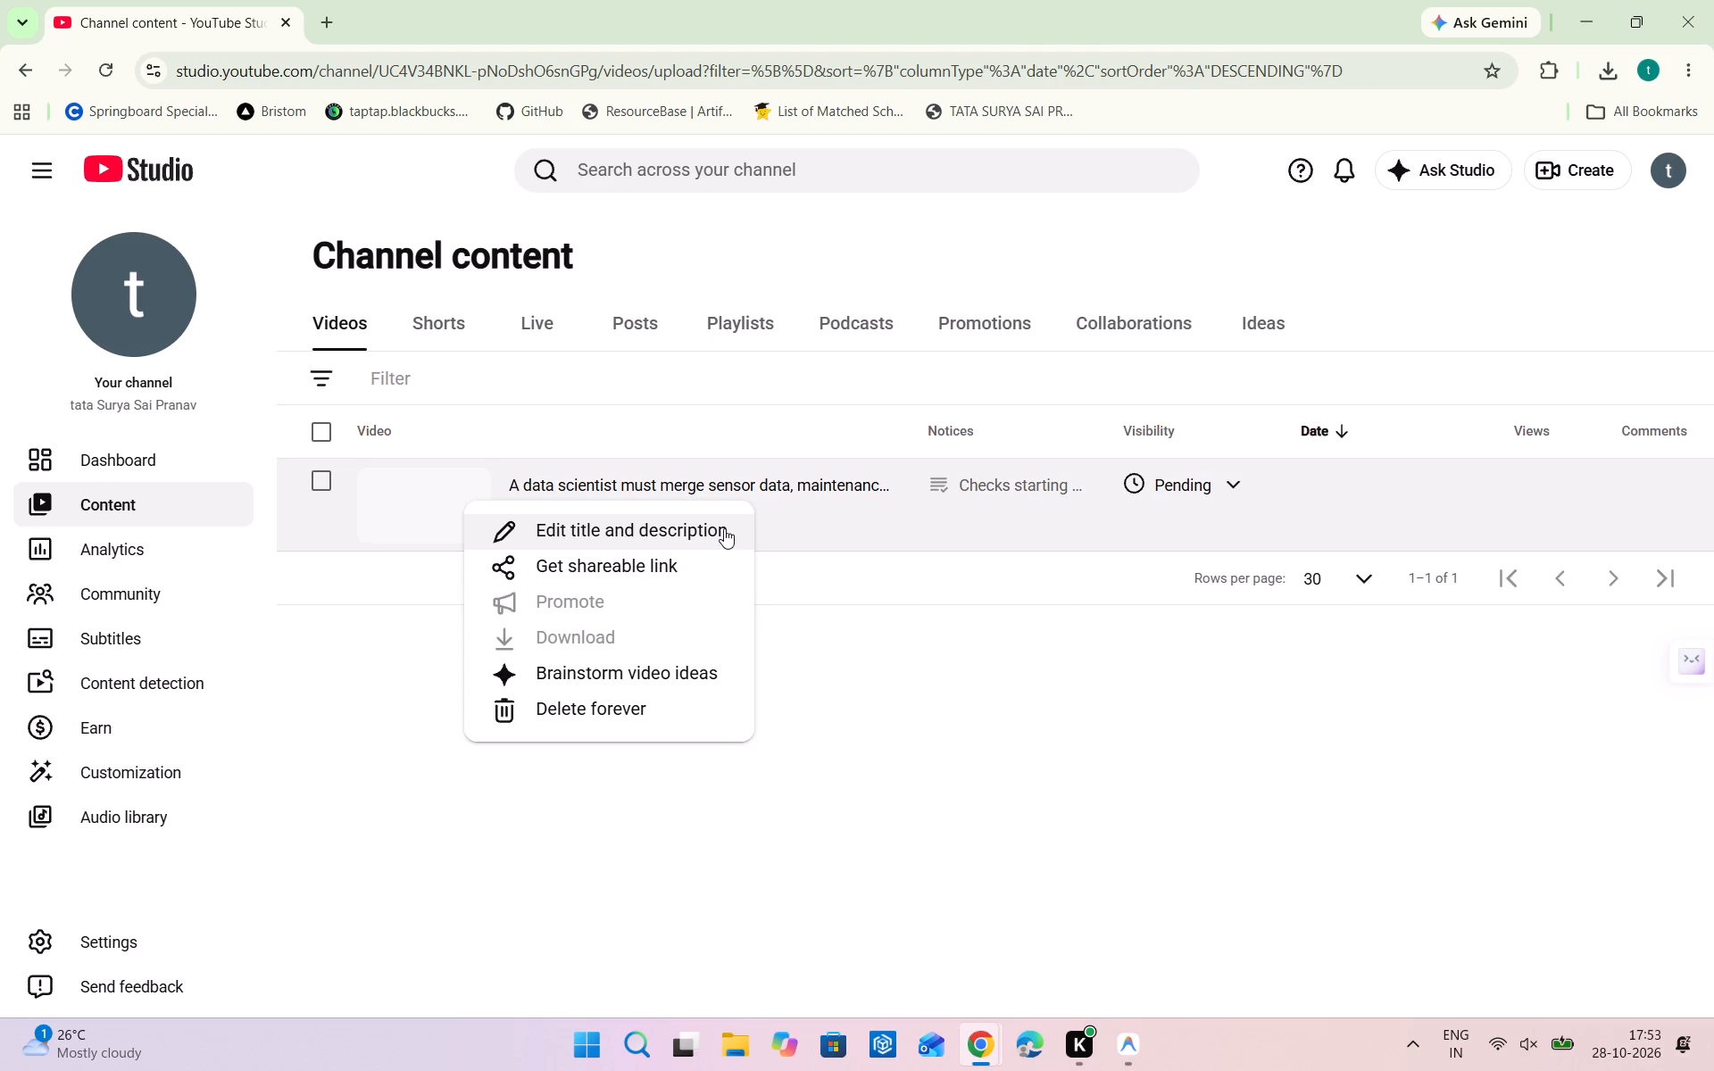
pyautogui.click(695, 554)
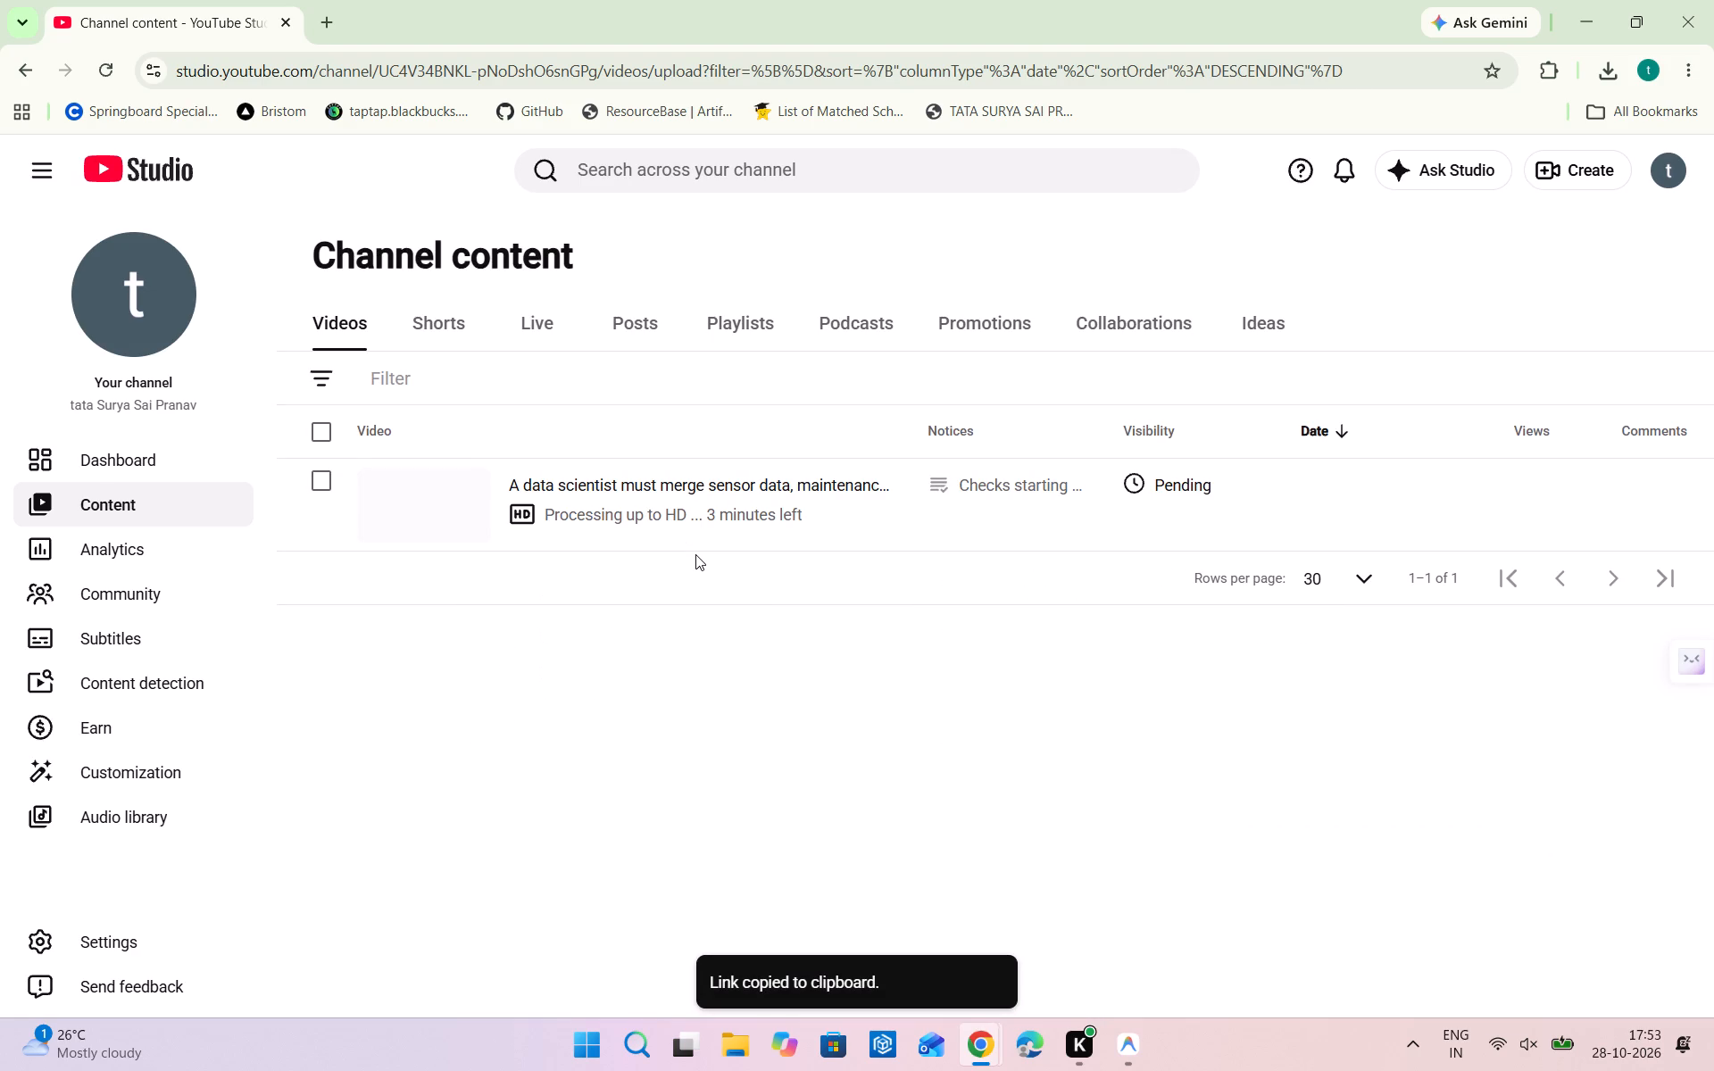
pyautogui.click(322, 18)
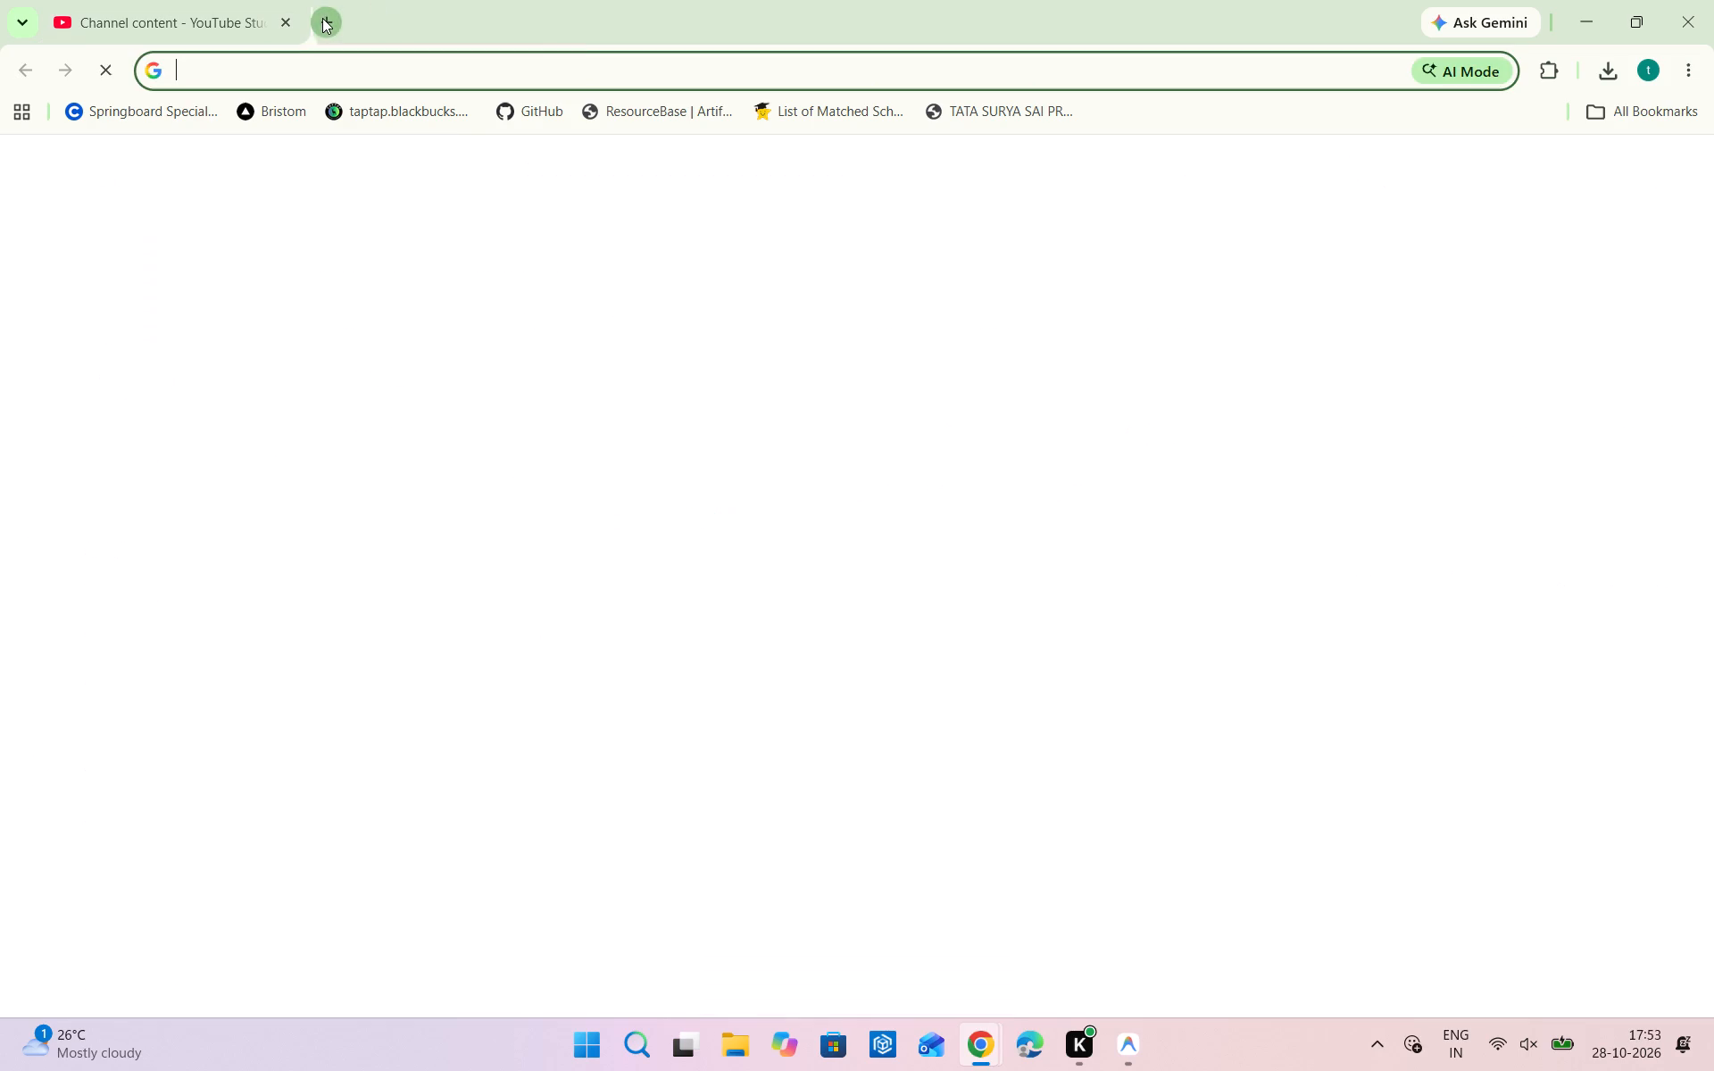
pyautogui.hotkey('ctrl', 'v')
pyautogui.press('Return')
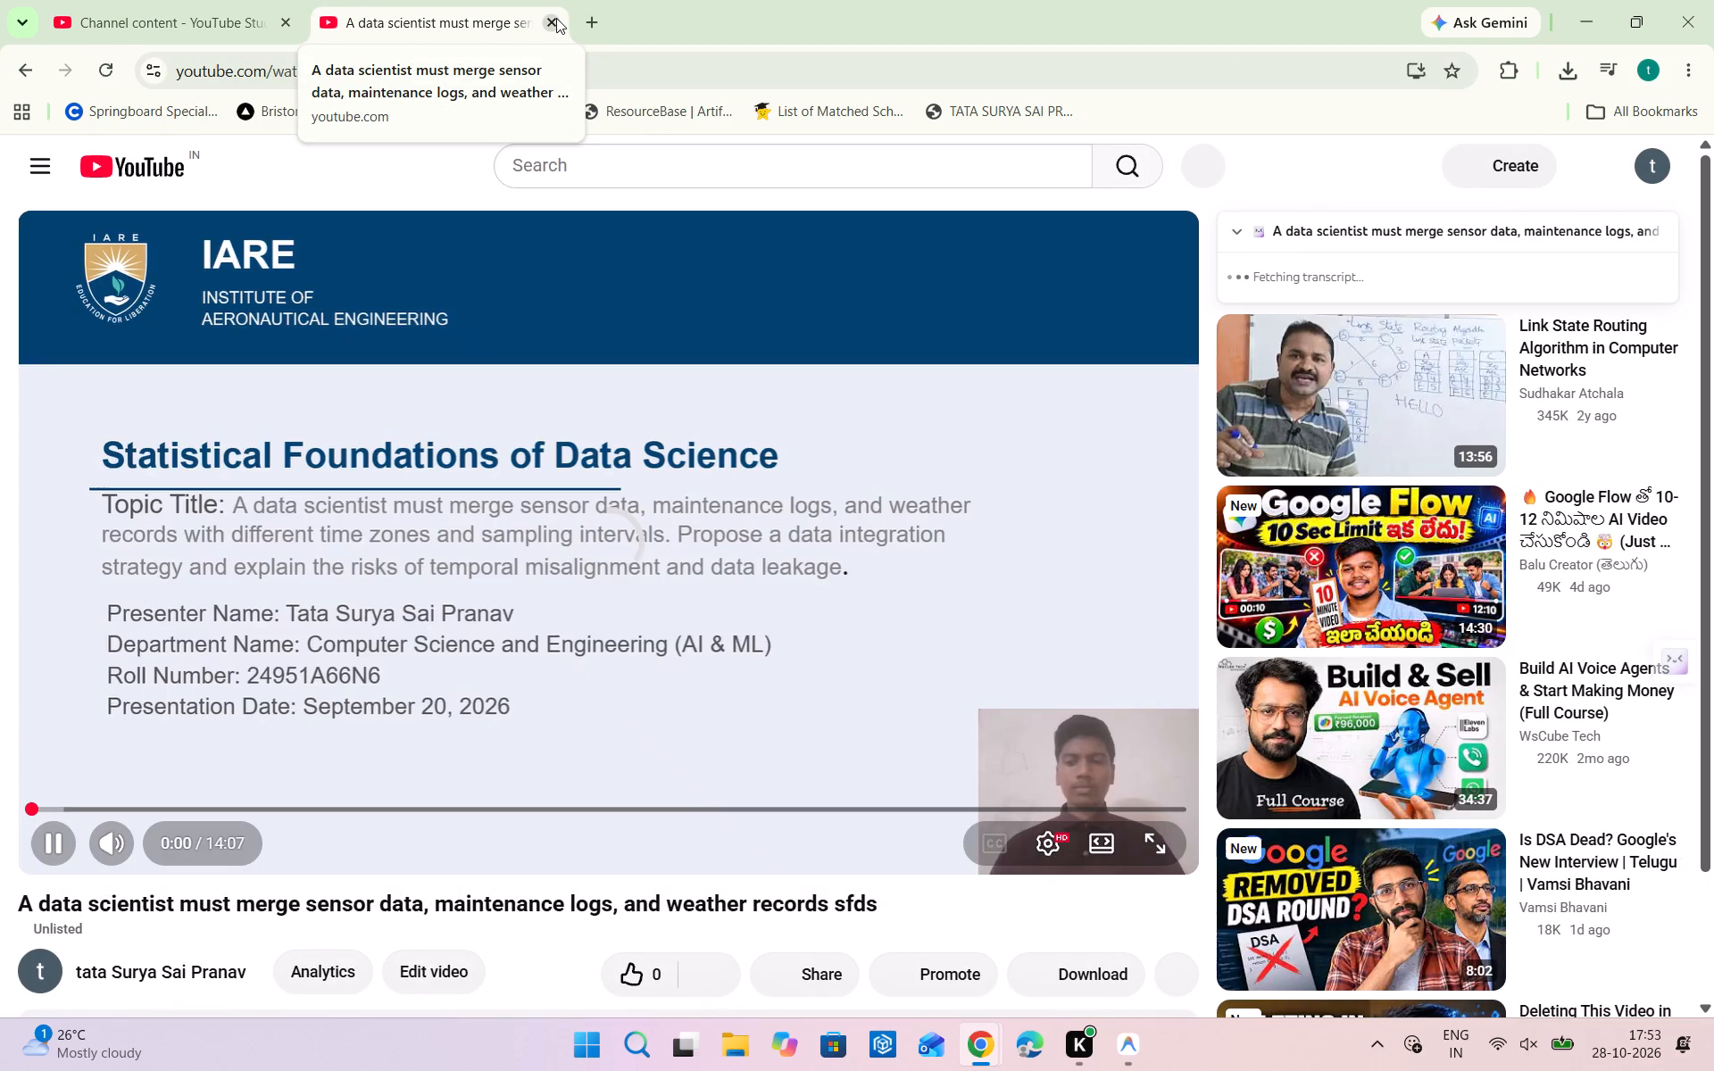
pyautogui.click(556, 18)
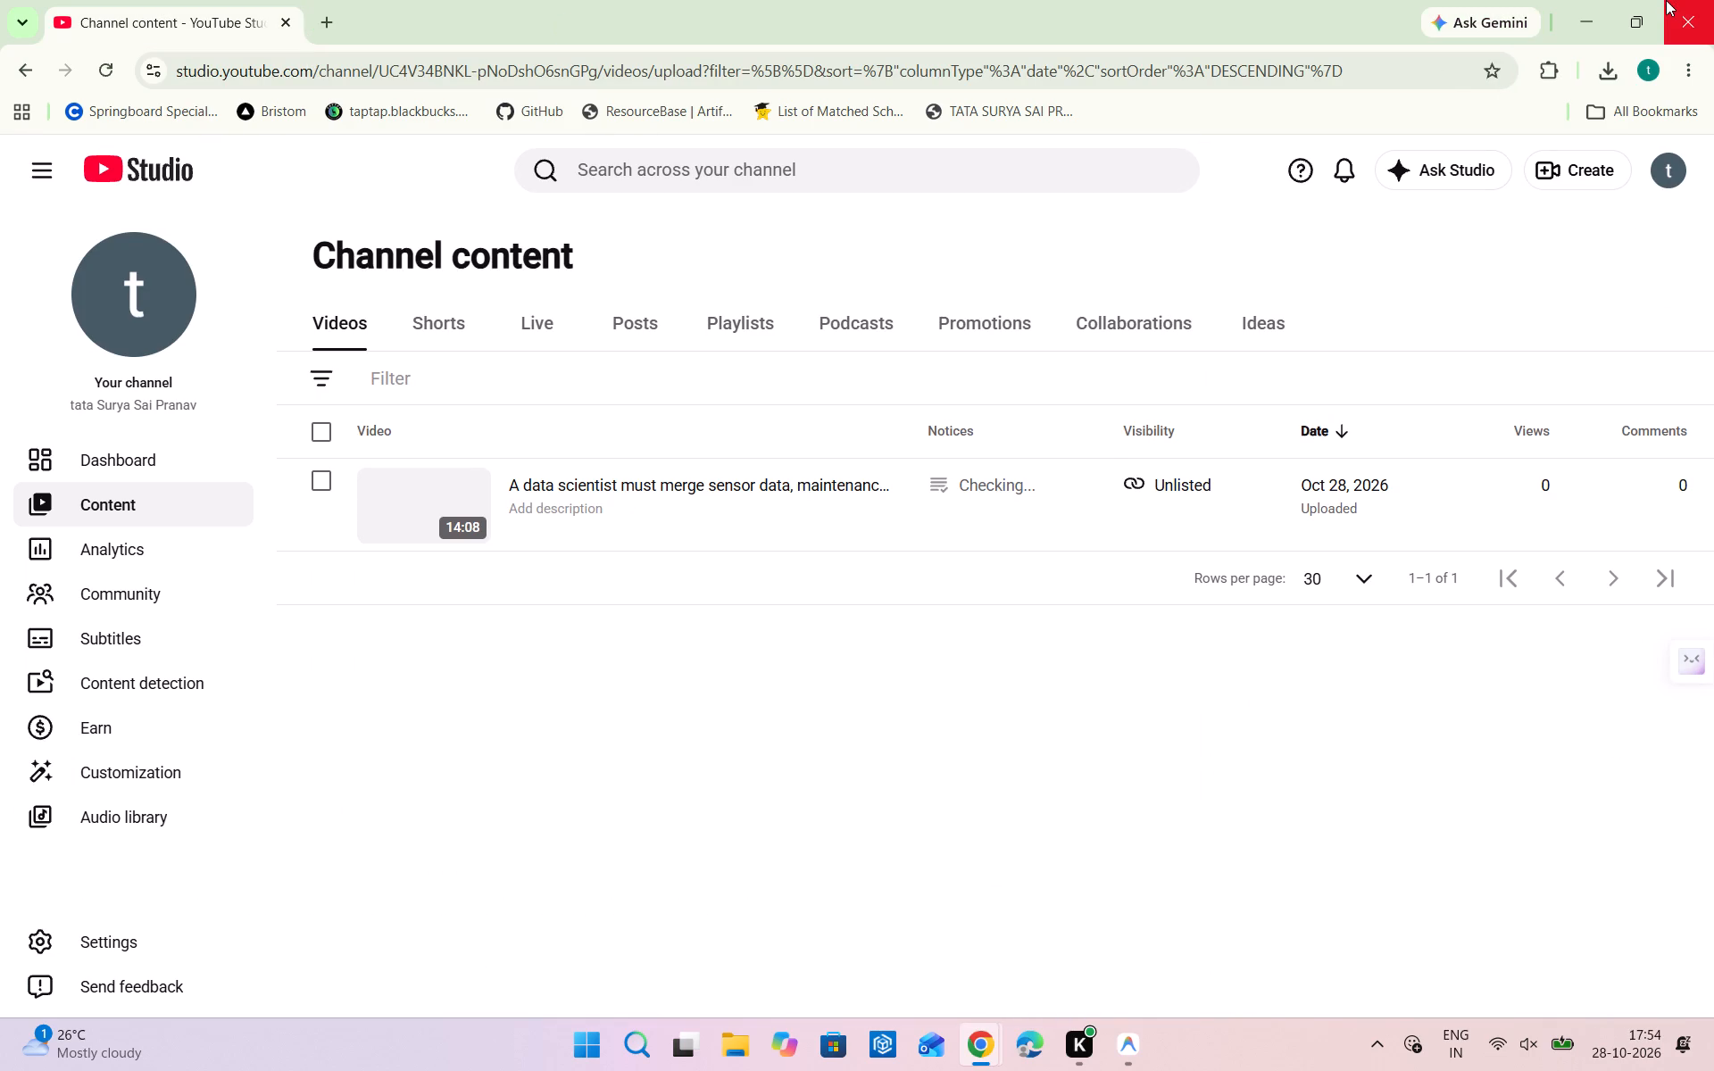
# Copy the video's shareable link again and enter it as the ACAD07 video link on Samvidha's AAT-II page.
pyautogui.click(742, 525)
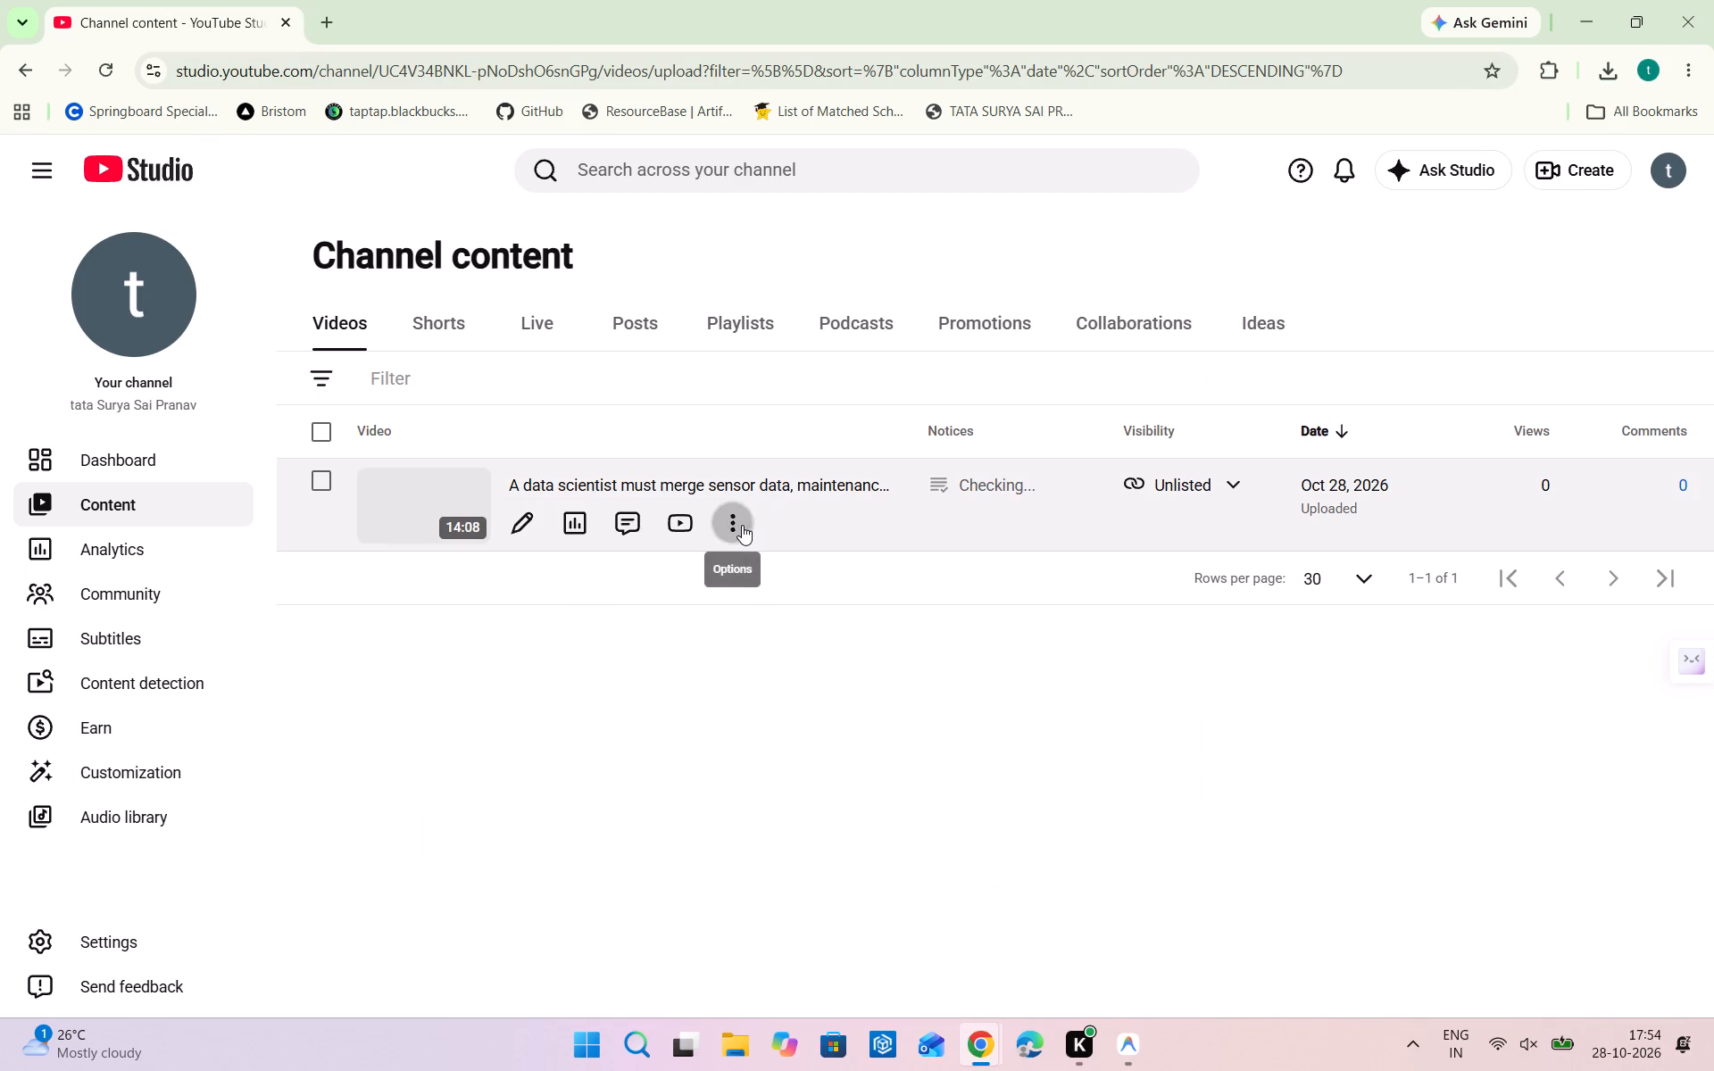
pyautogui.click(657, 572)
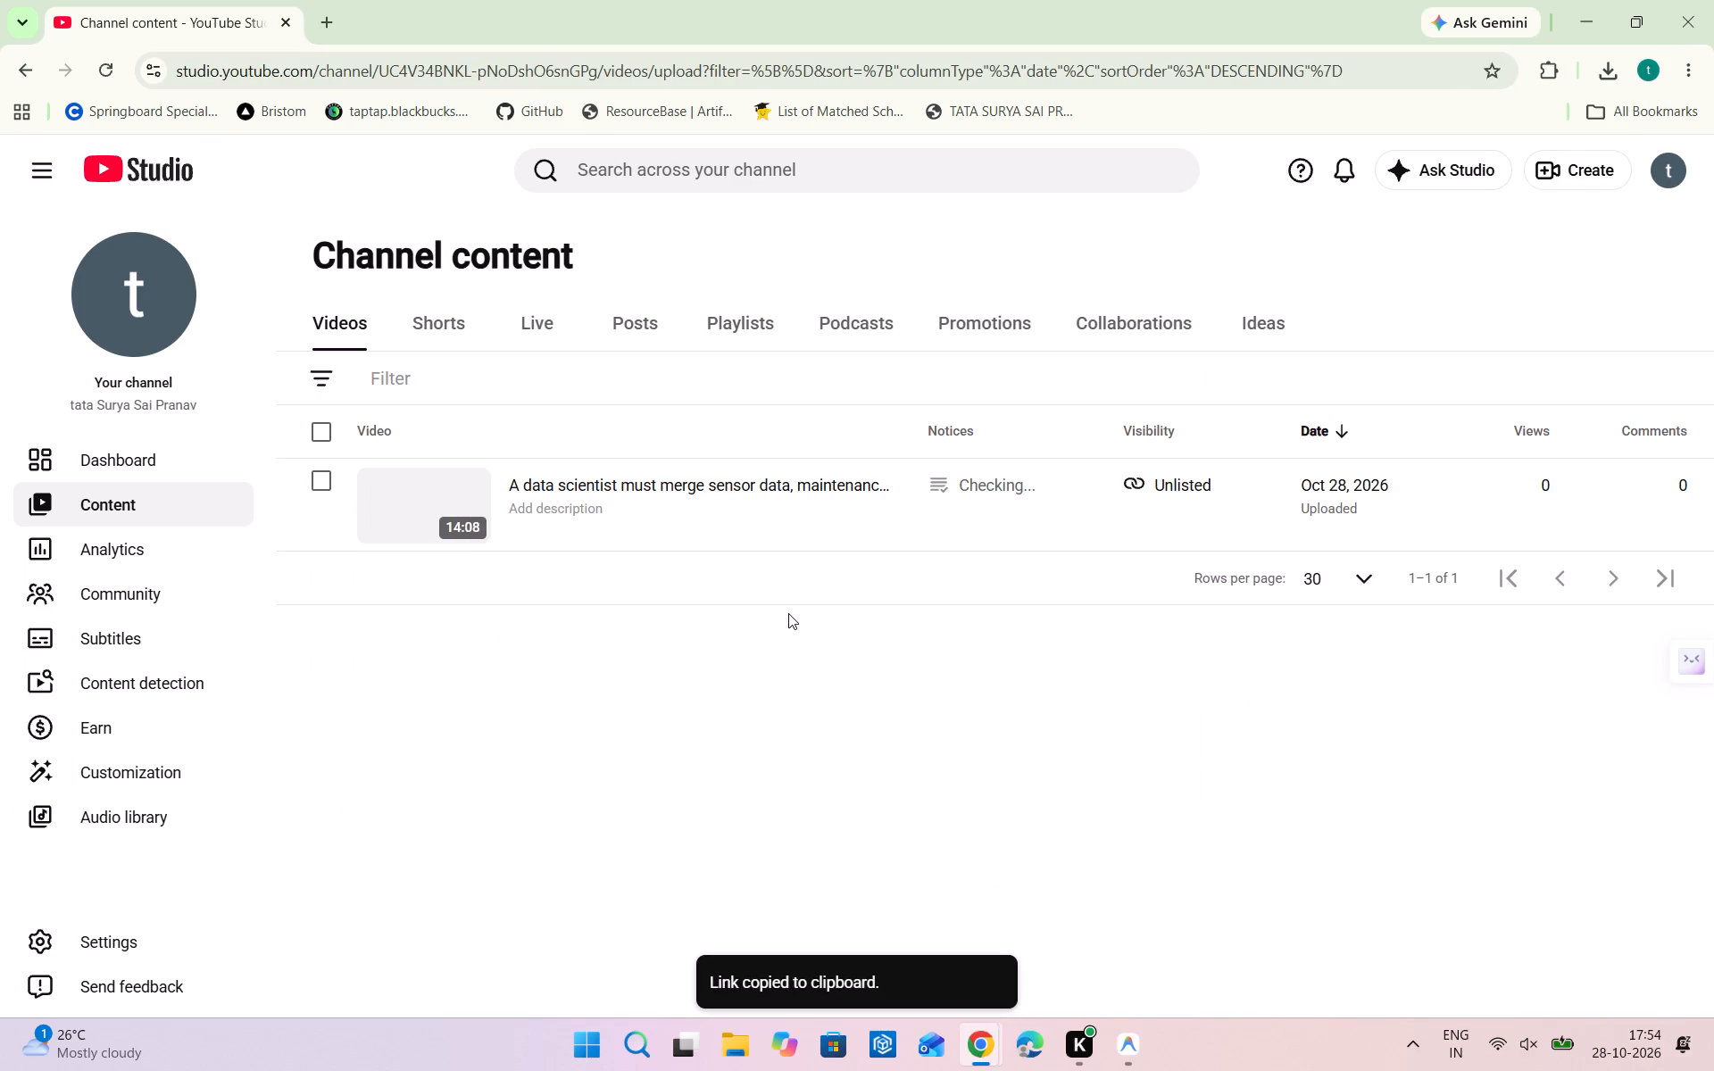
pyautogui.hotkey('ctrl', 'w')
pyautogui.click(1421, 944)
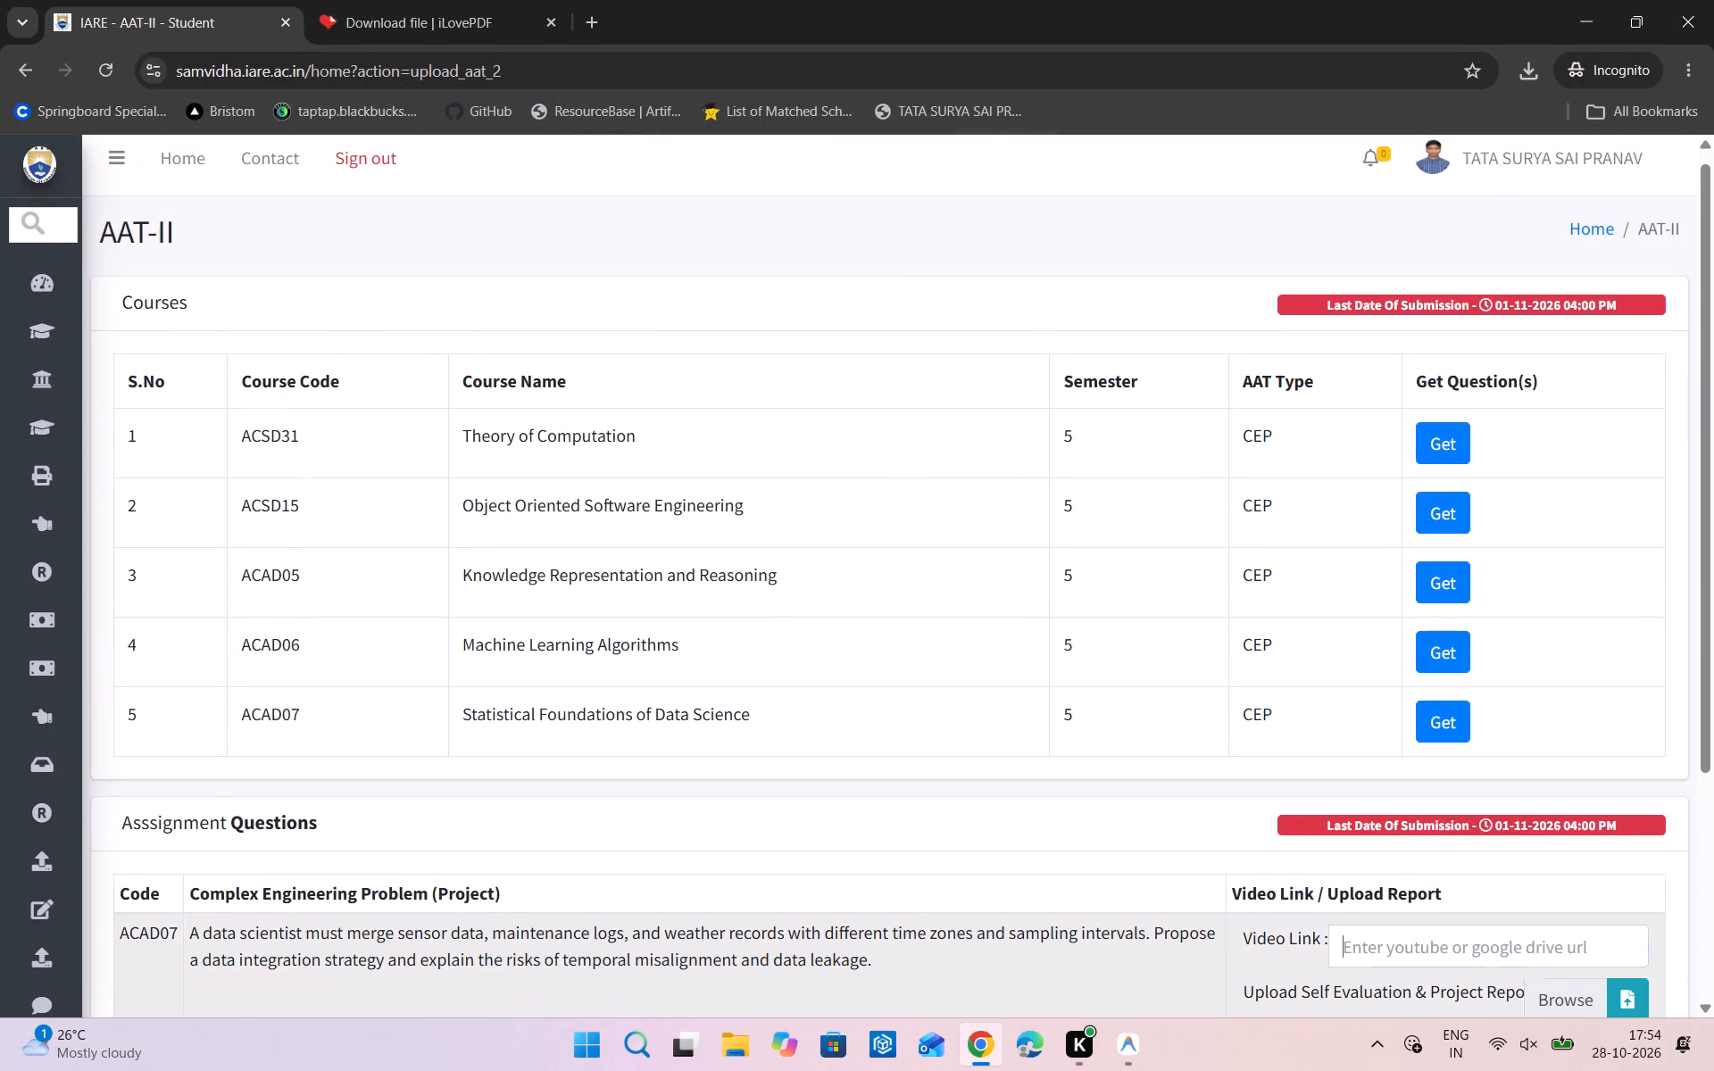
pyautogui.hotkey('ctrl', 'v')
# Attach the A_data_scientist_must_merge_sensor_data__maintenance_logs PDF from Downloads as the ACAD07 project report and submit the answer.
pyautogui.scroll(-1, 1421, 944)
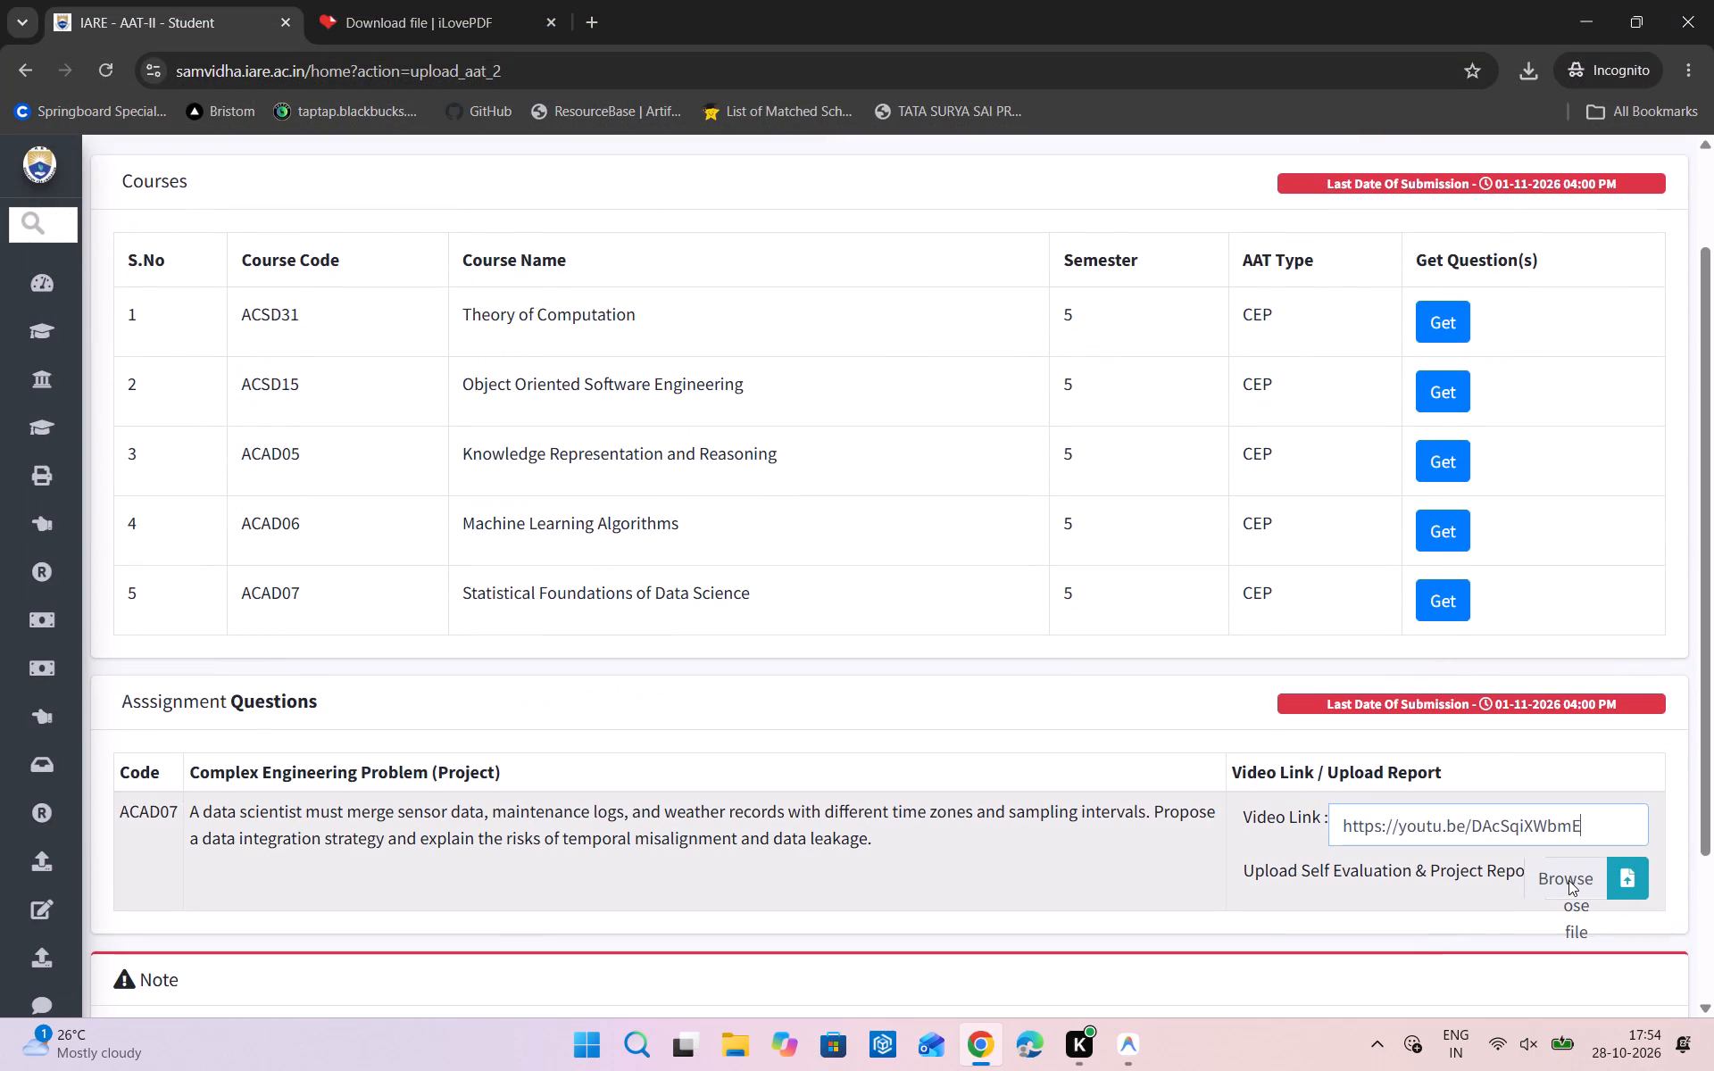
pyautogui.click(1568, 880)
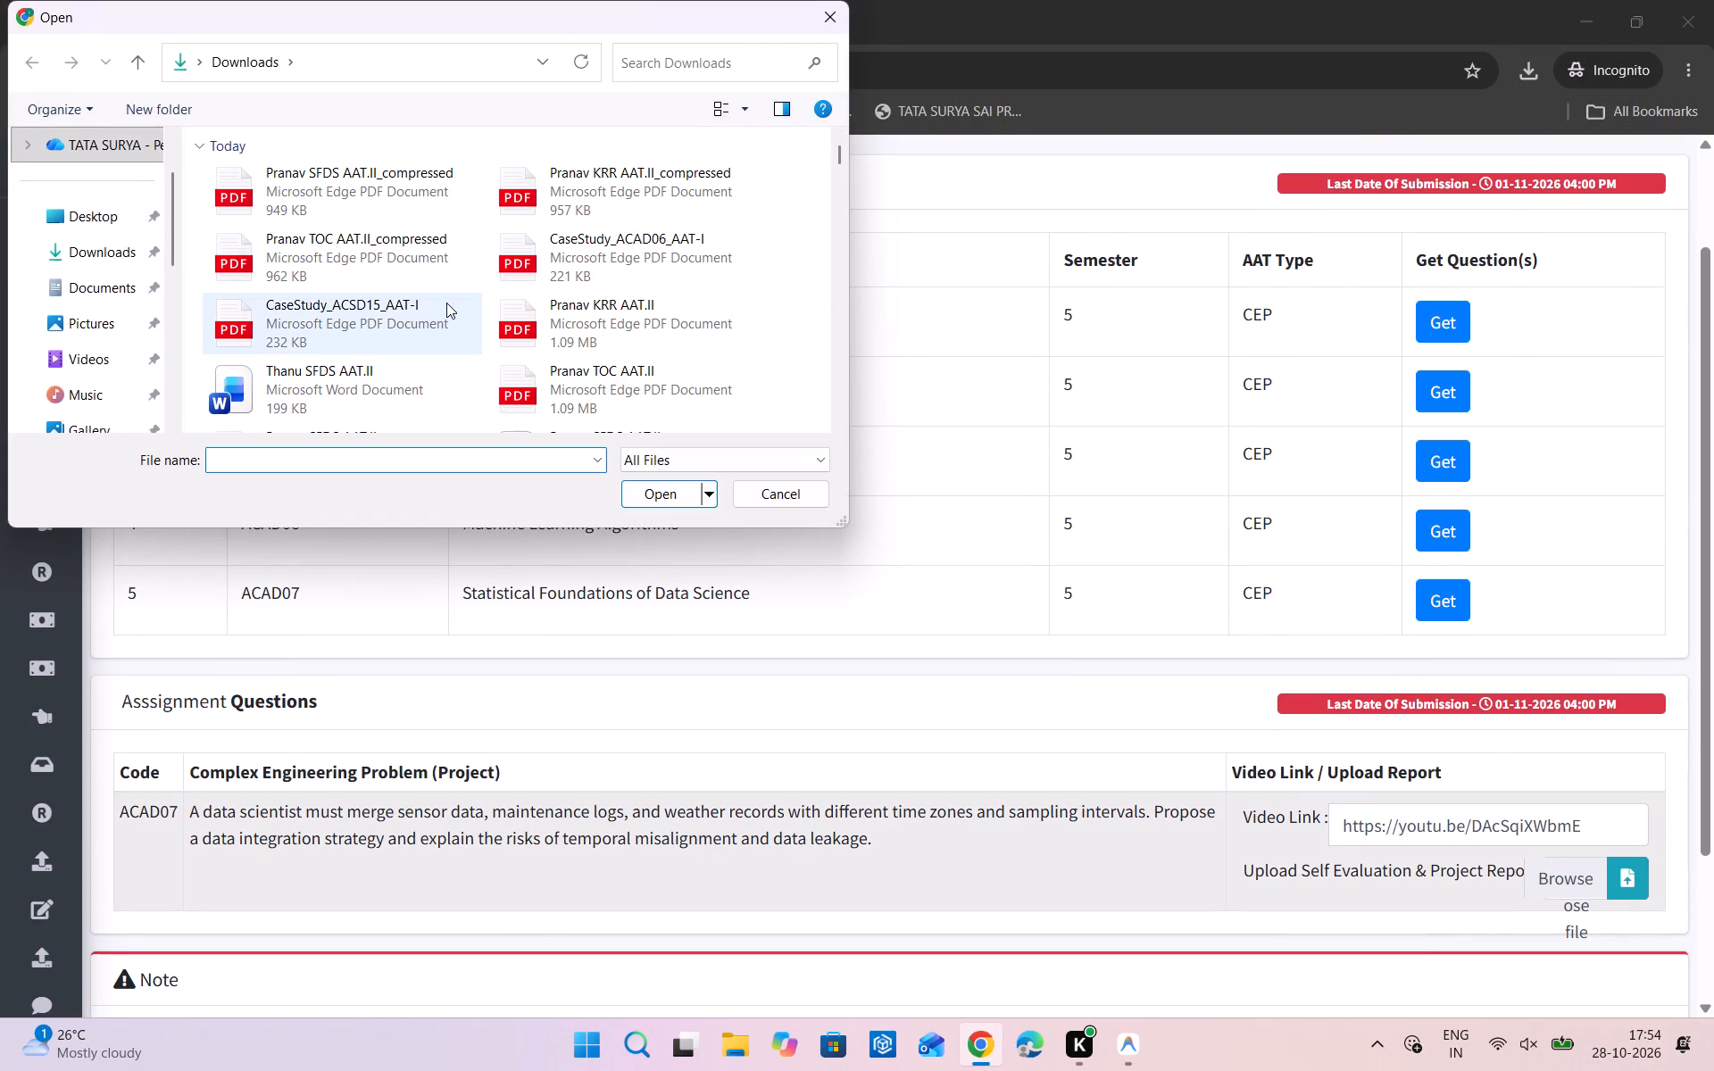
pyautogui.scroll(-1, 584, 343)
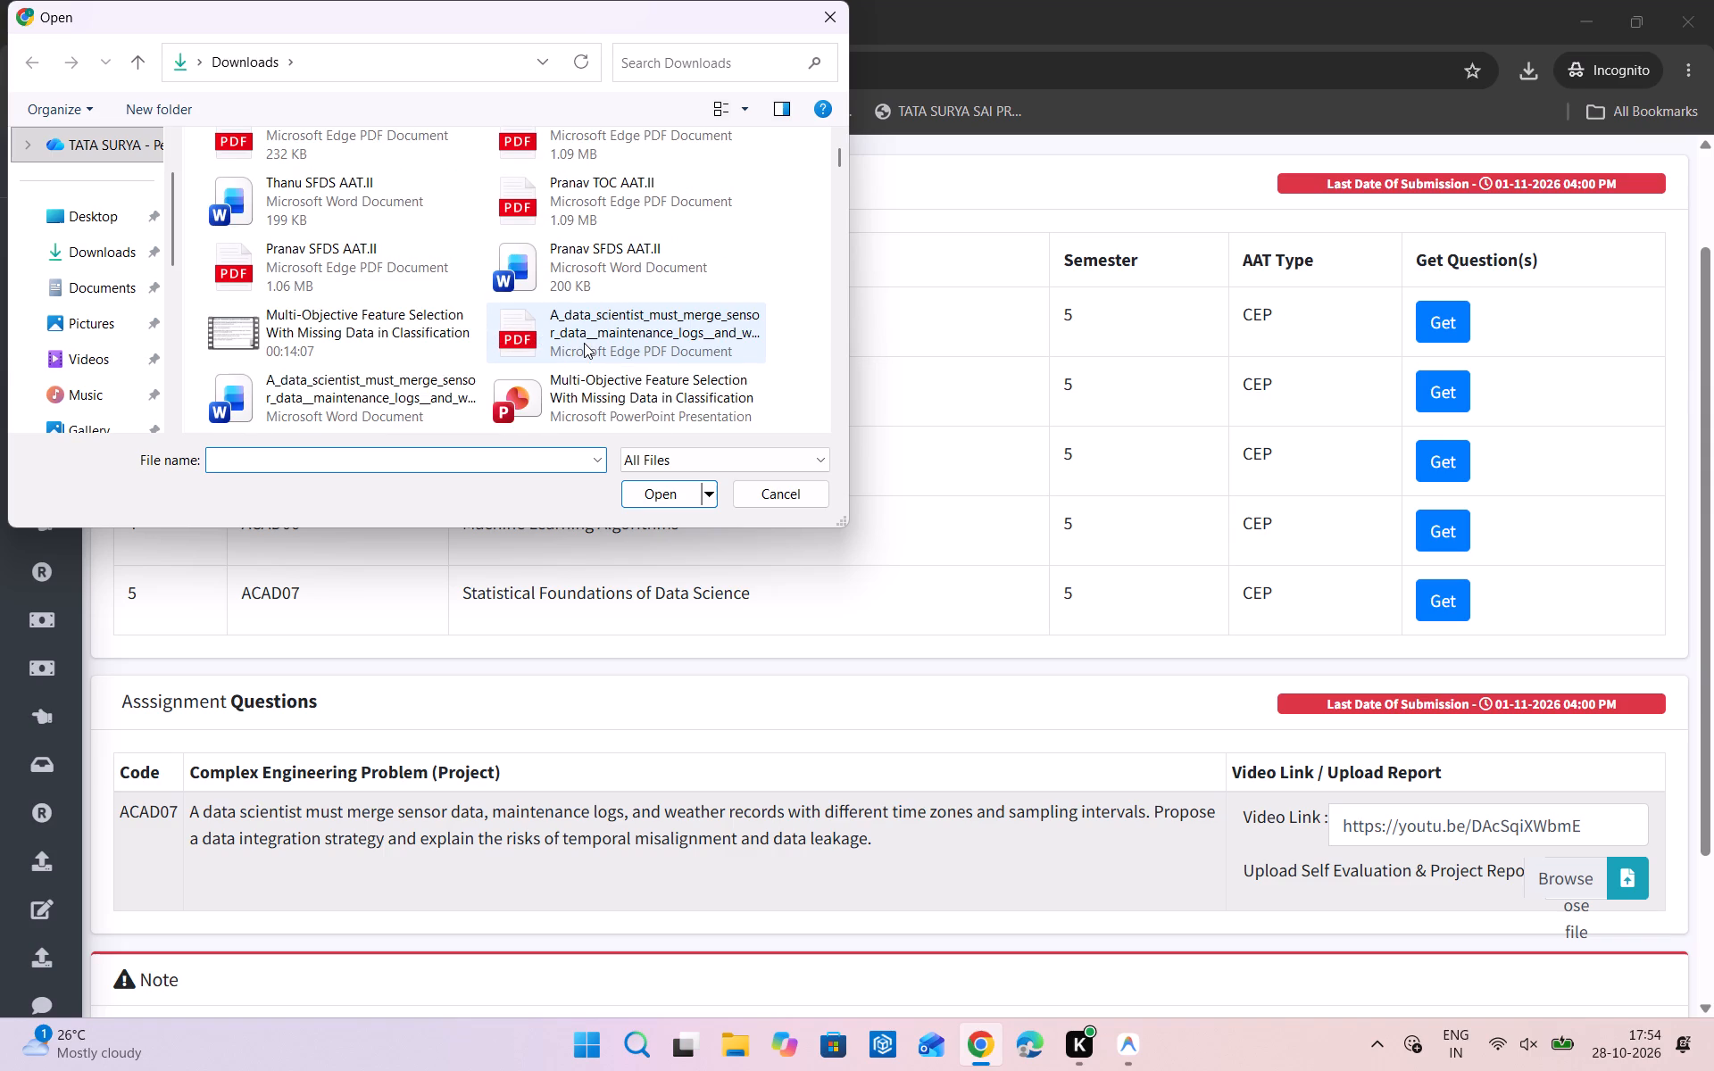
pyautogui.click(584, 343)
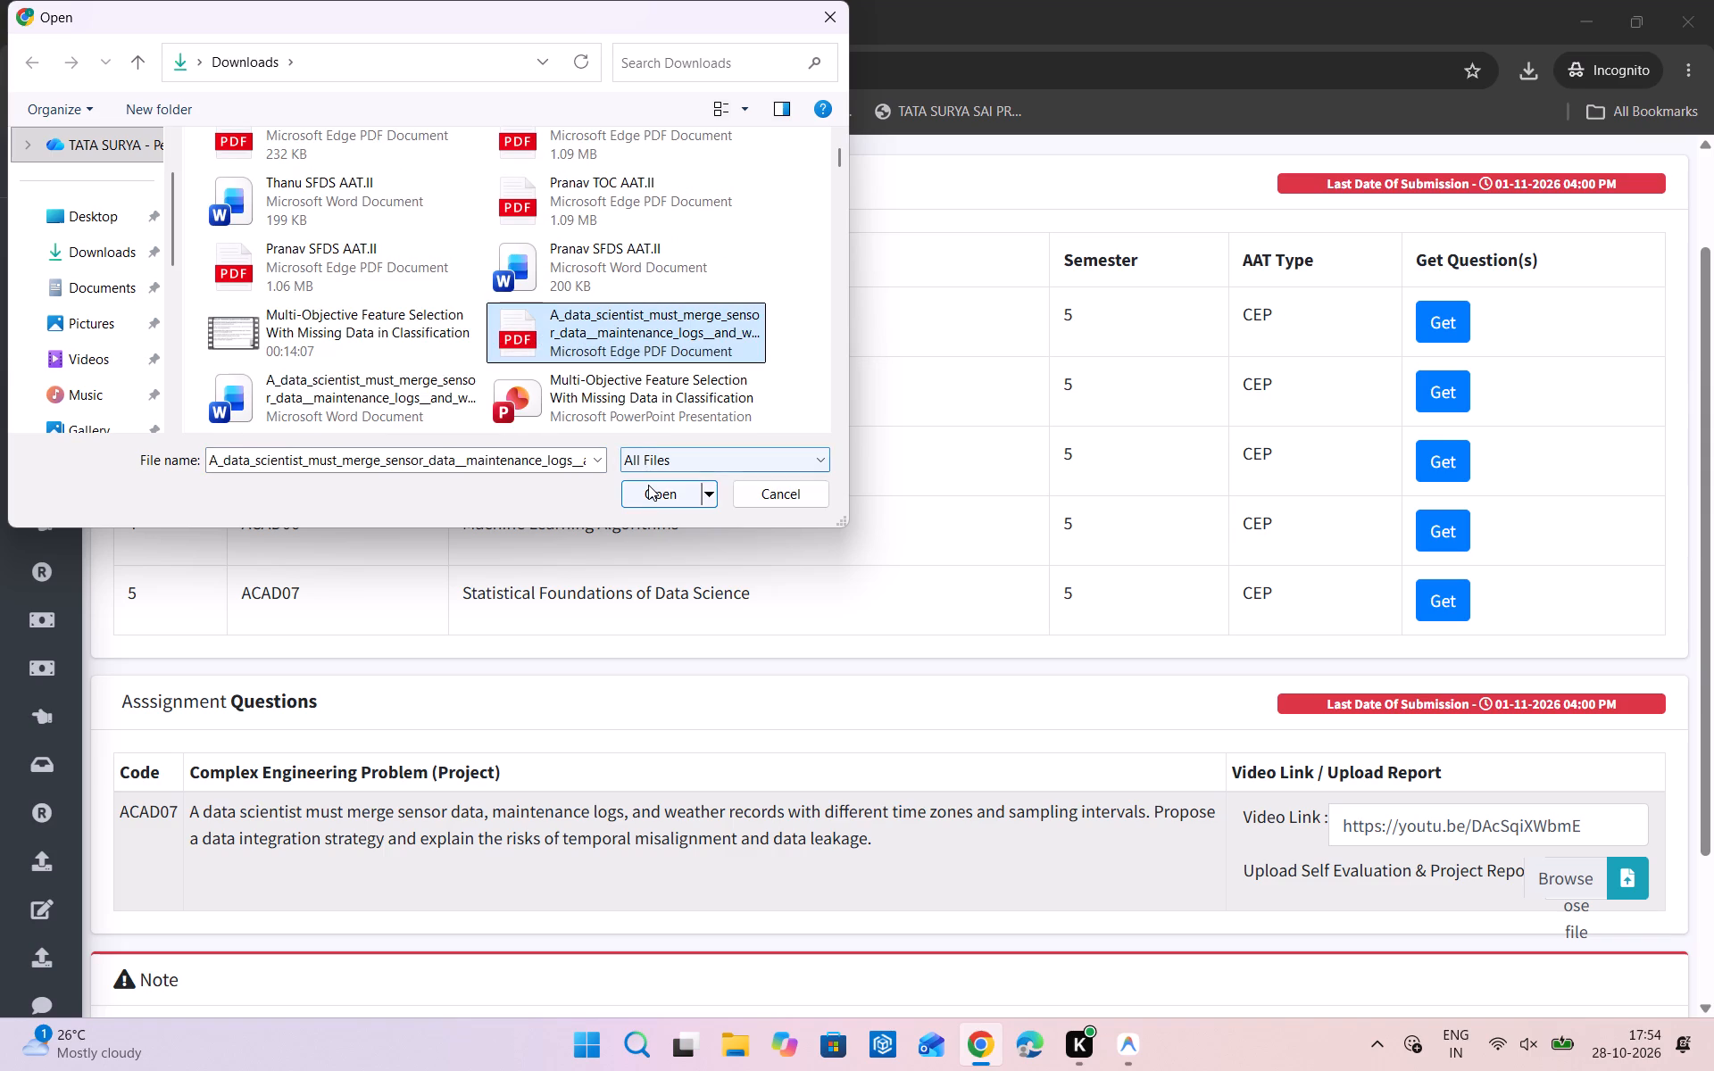
pyautogui.click(648, 485)
pyautogui.click(1628, 882)
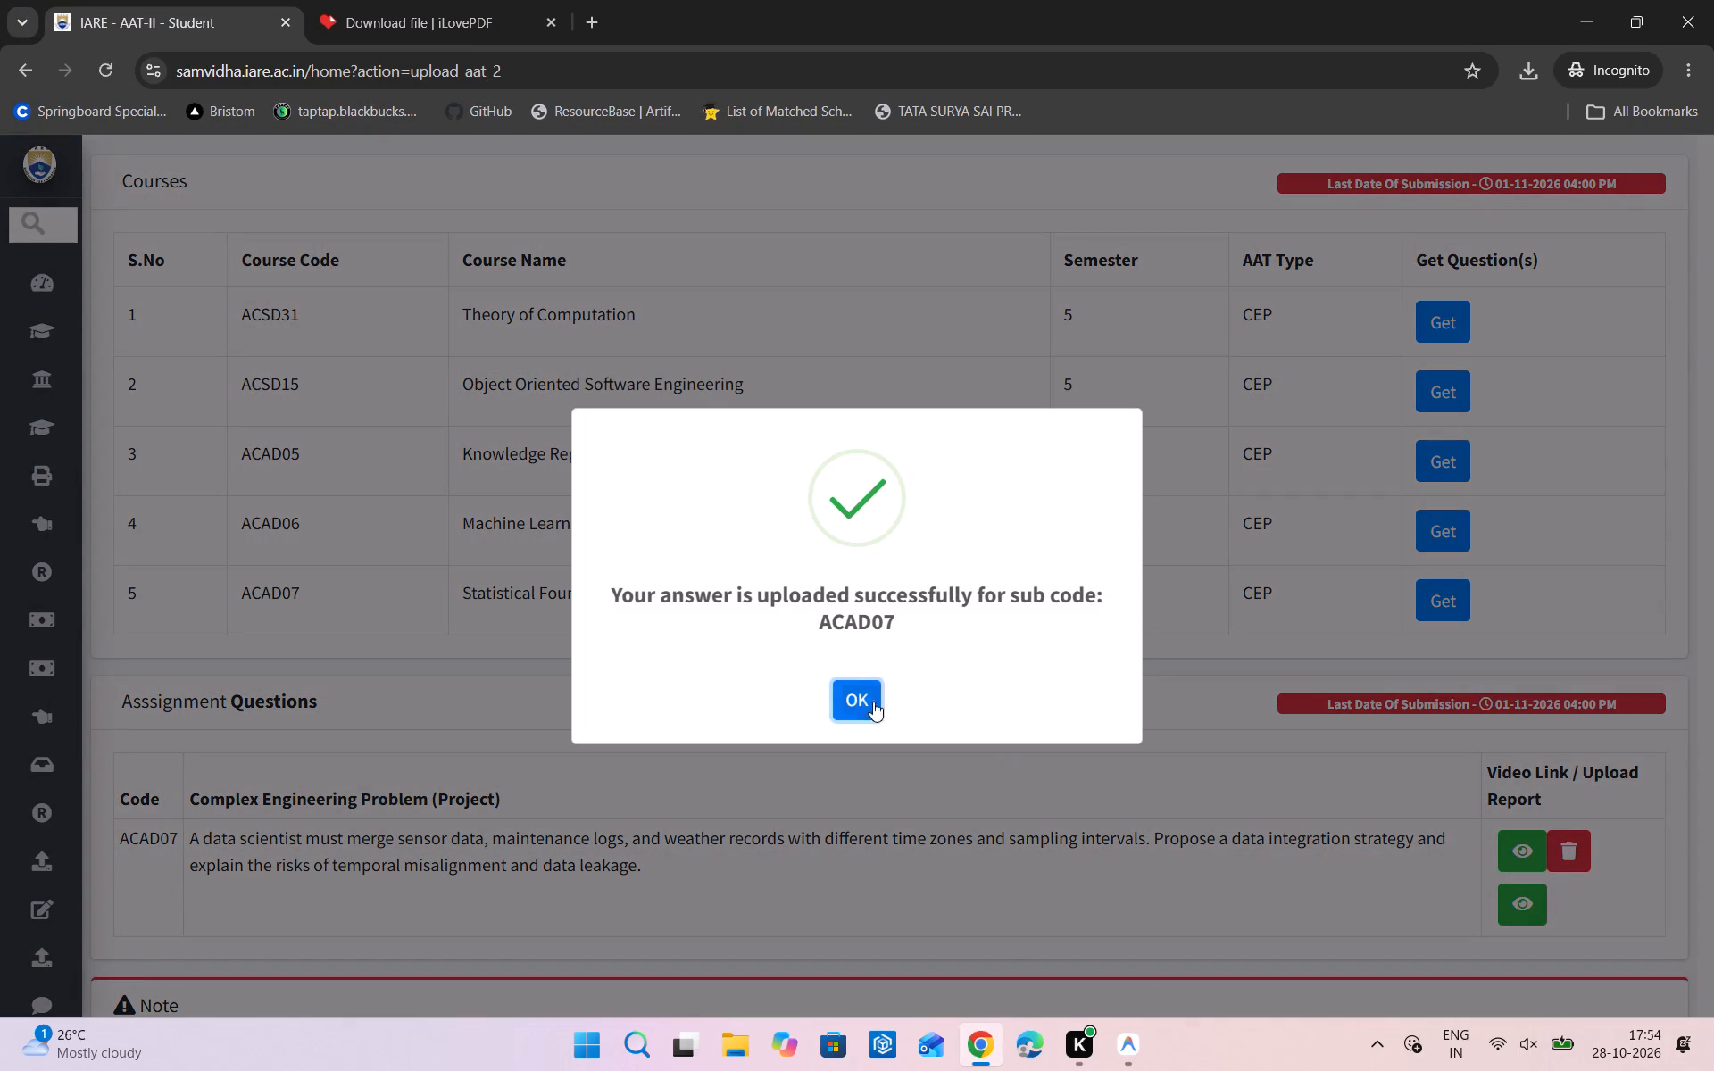
pyautogui.click(855, 696)
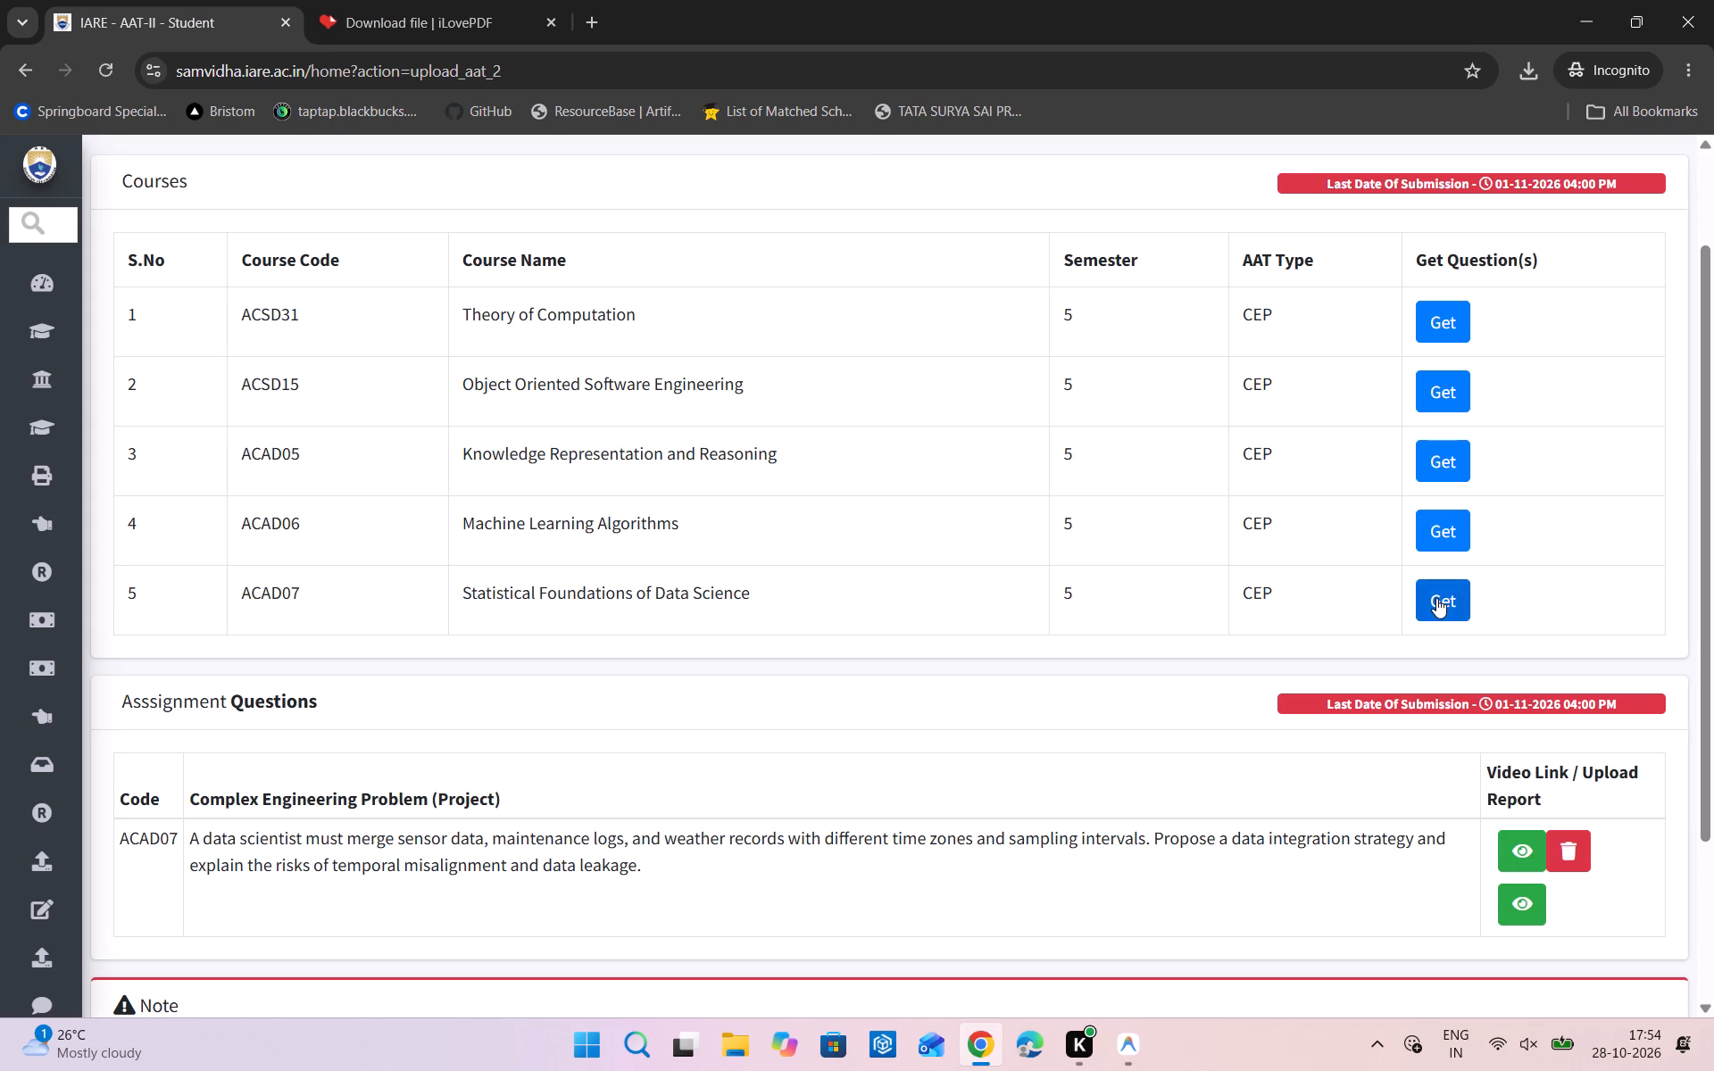
pyautogui.click(1518, 901)
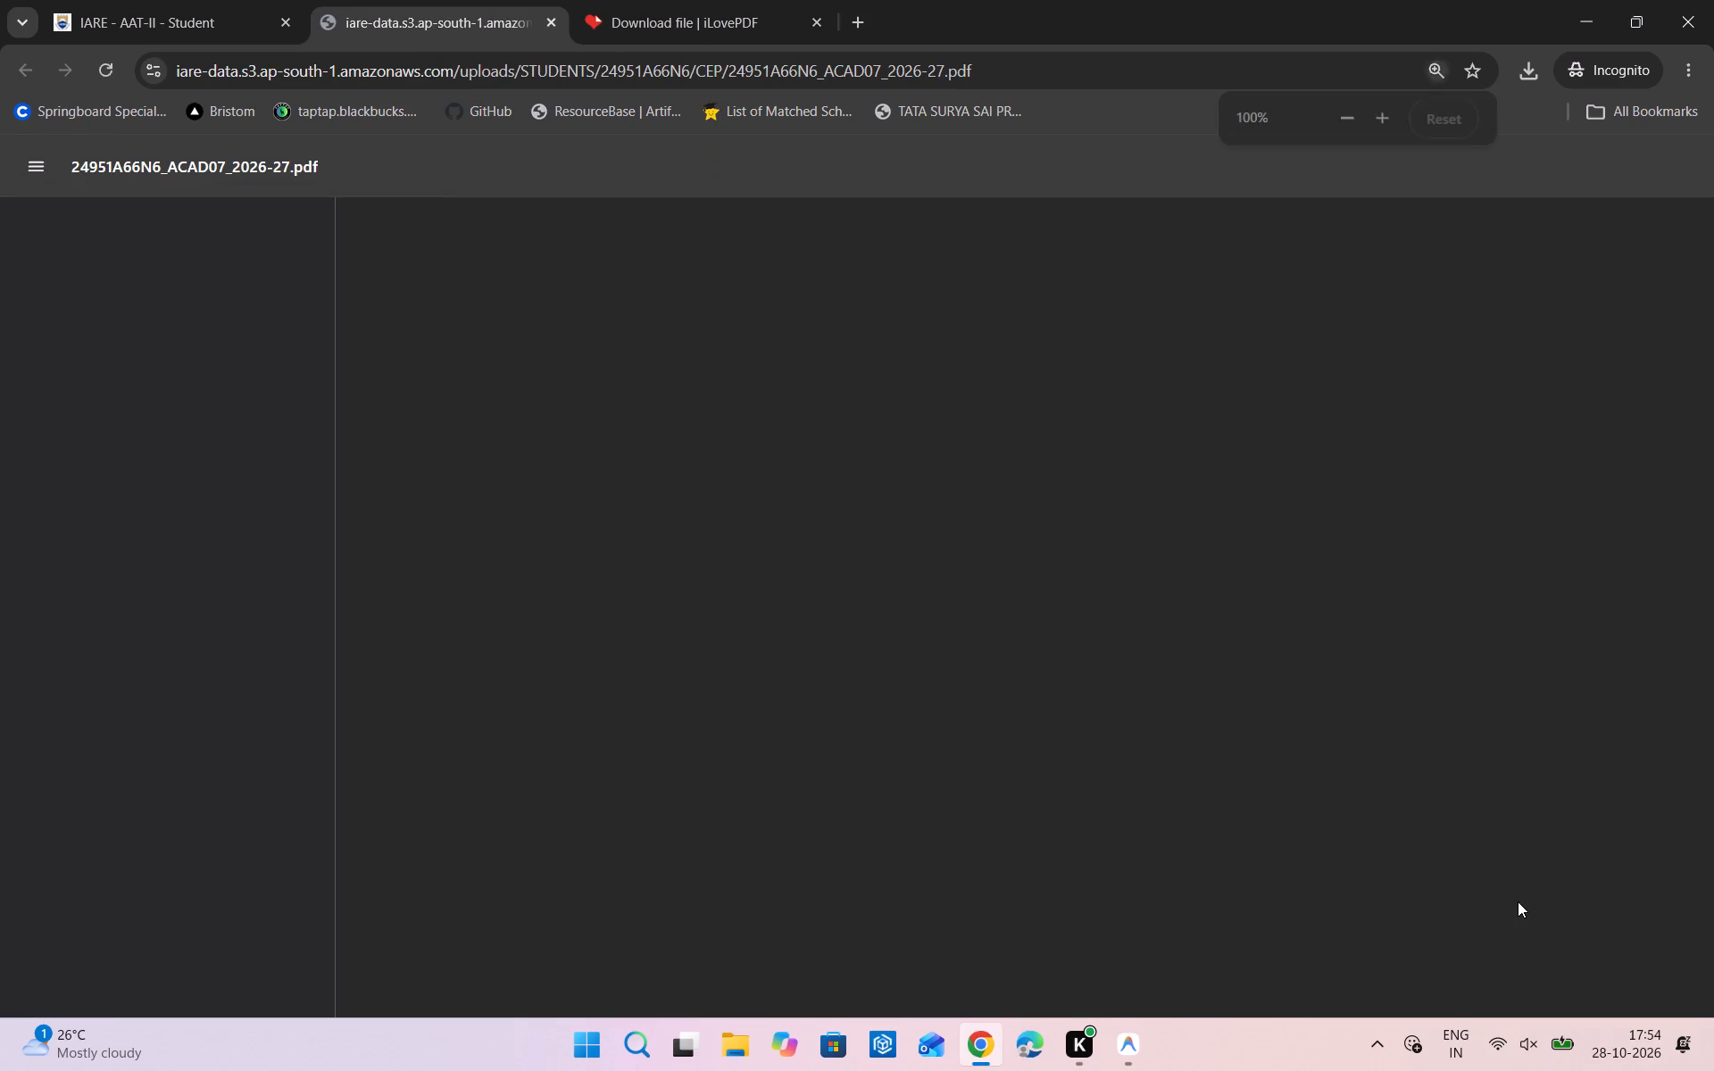